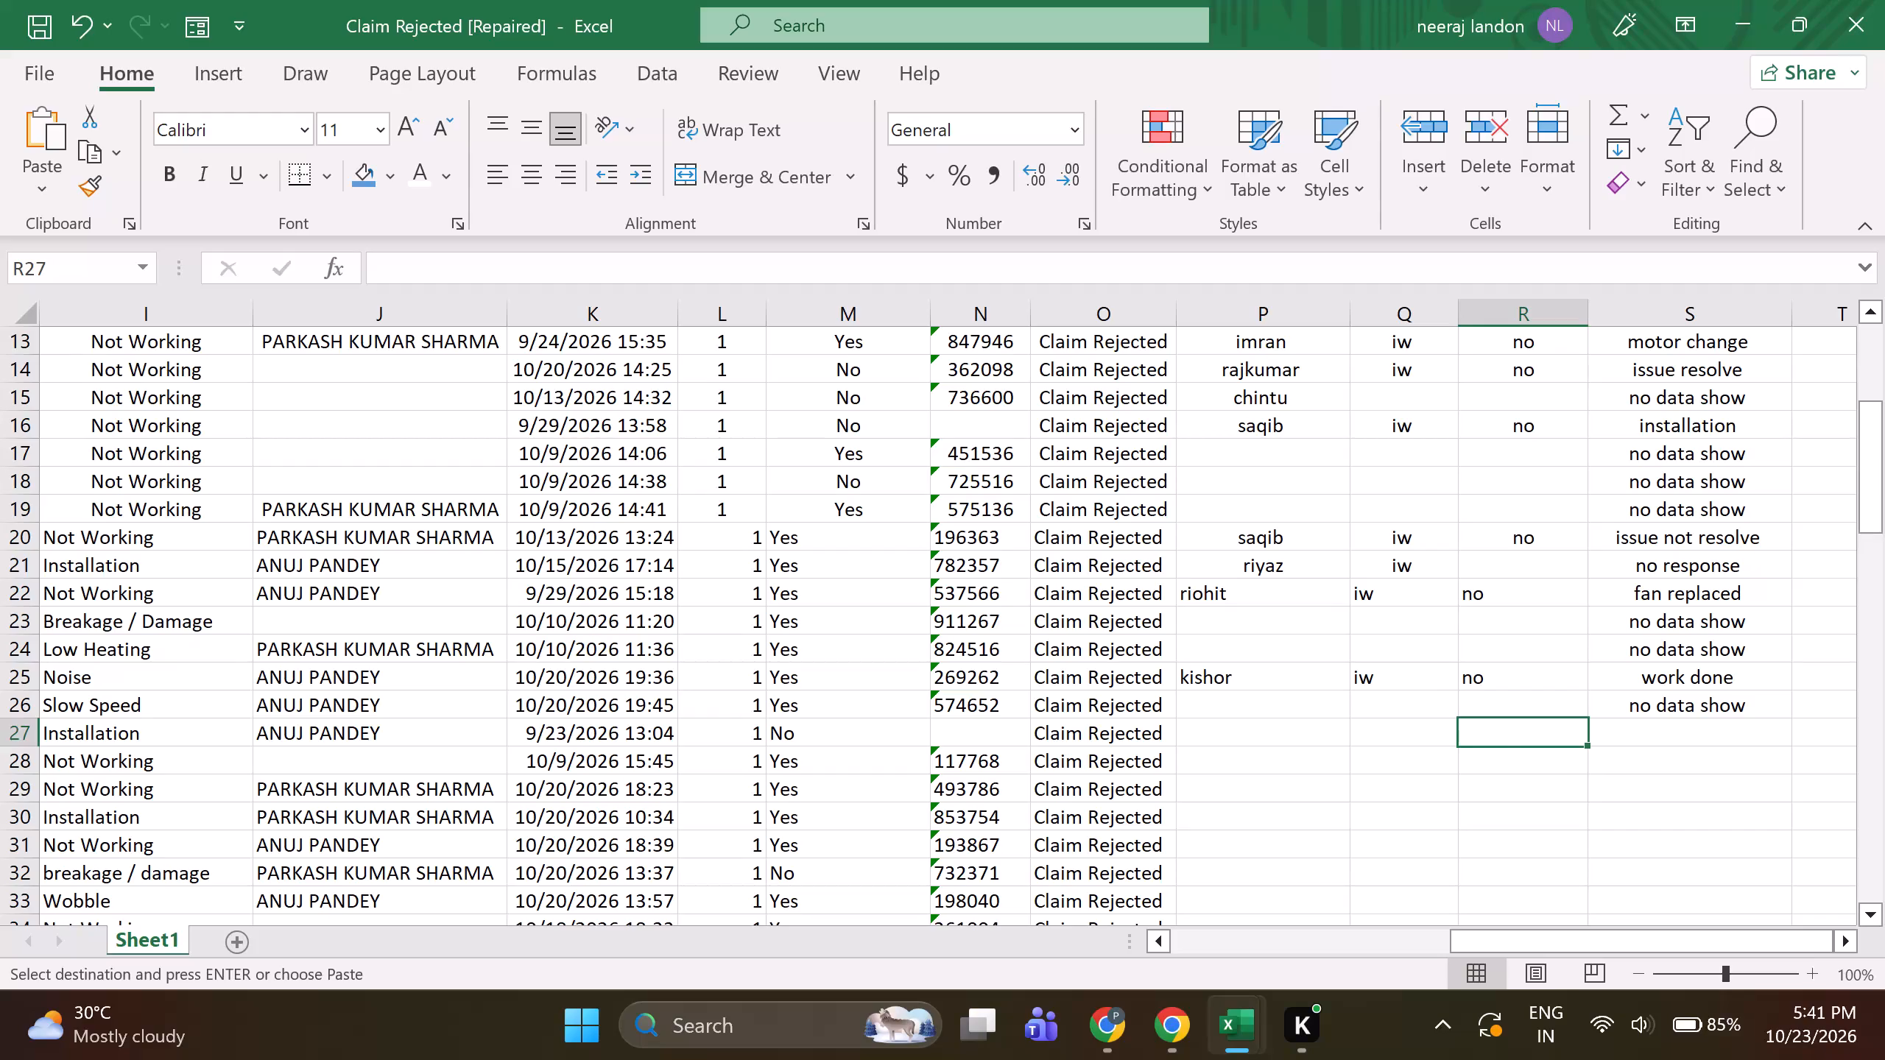
Fill row 27 with 350 in column R and the remark "installation" in column S.
{"action": "type", "text": "35"}
{"action": "key", "text": "0"}
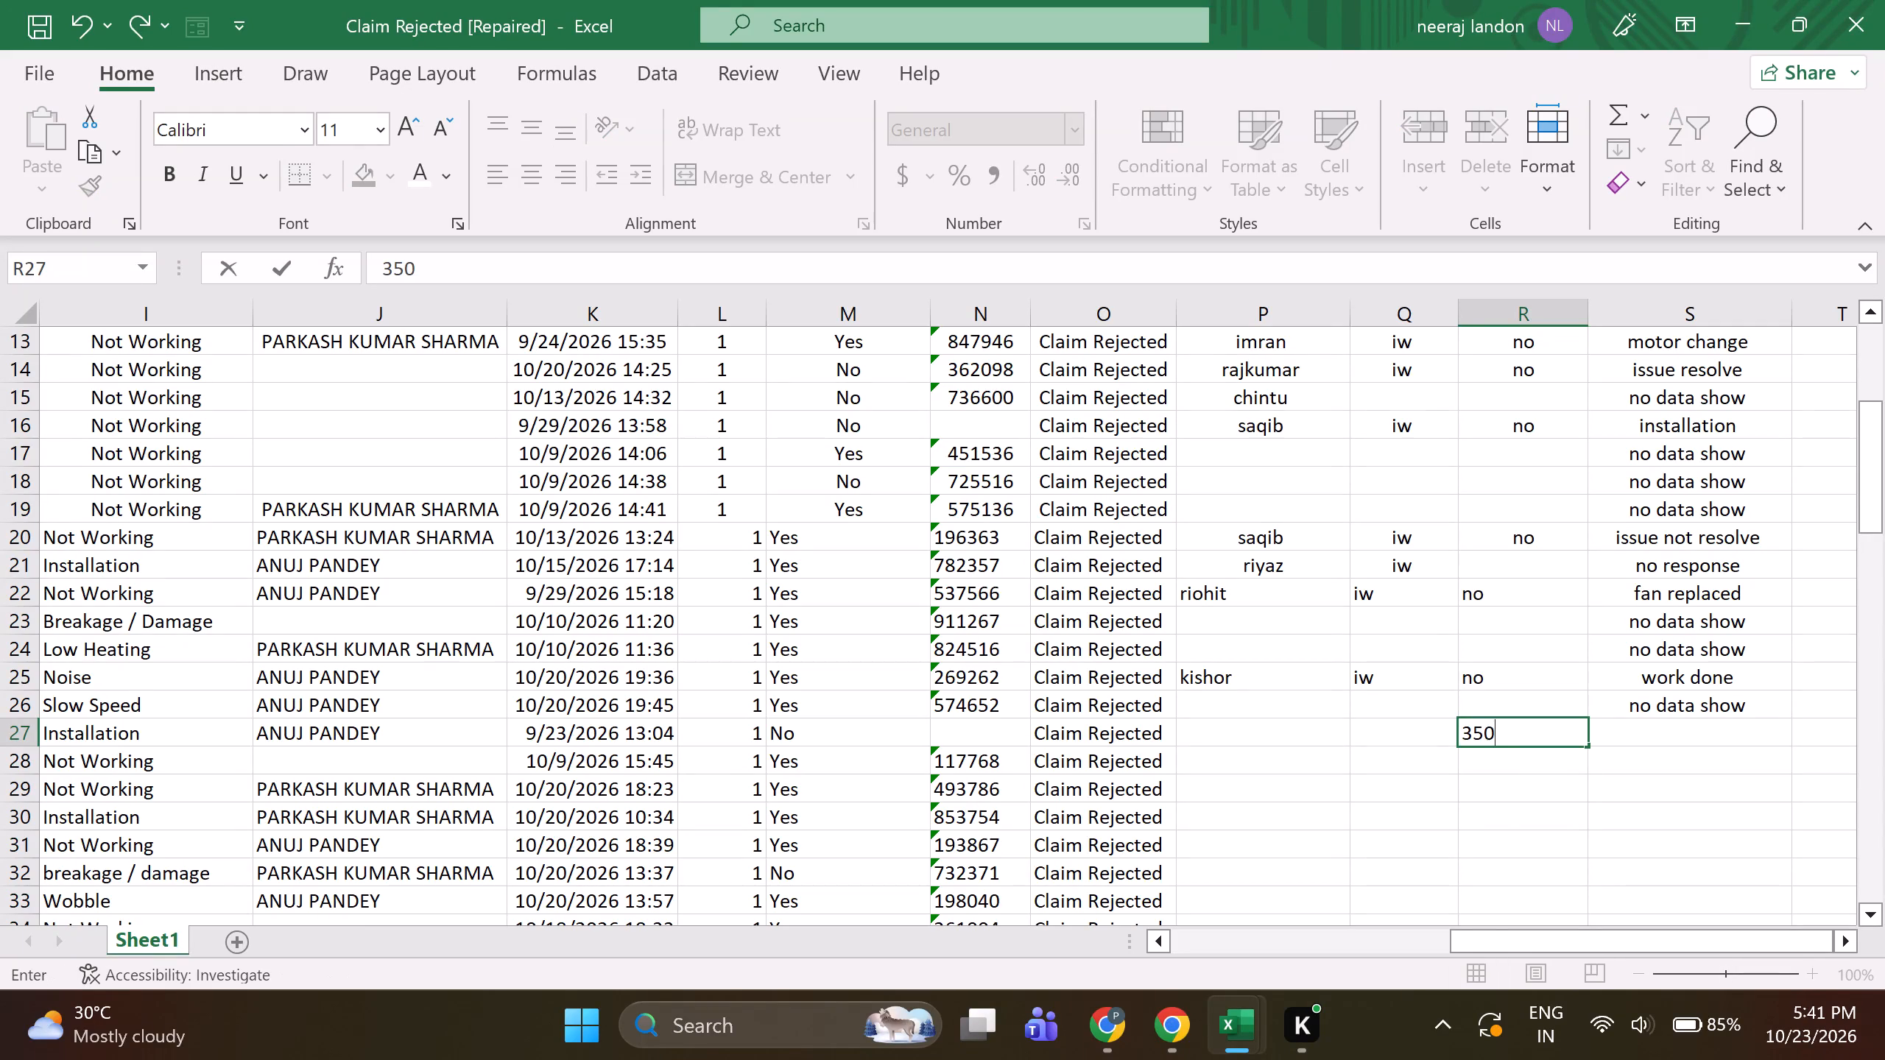
{"action": "key", "text": "Right"}
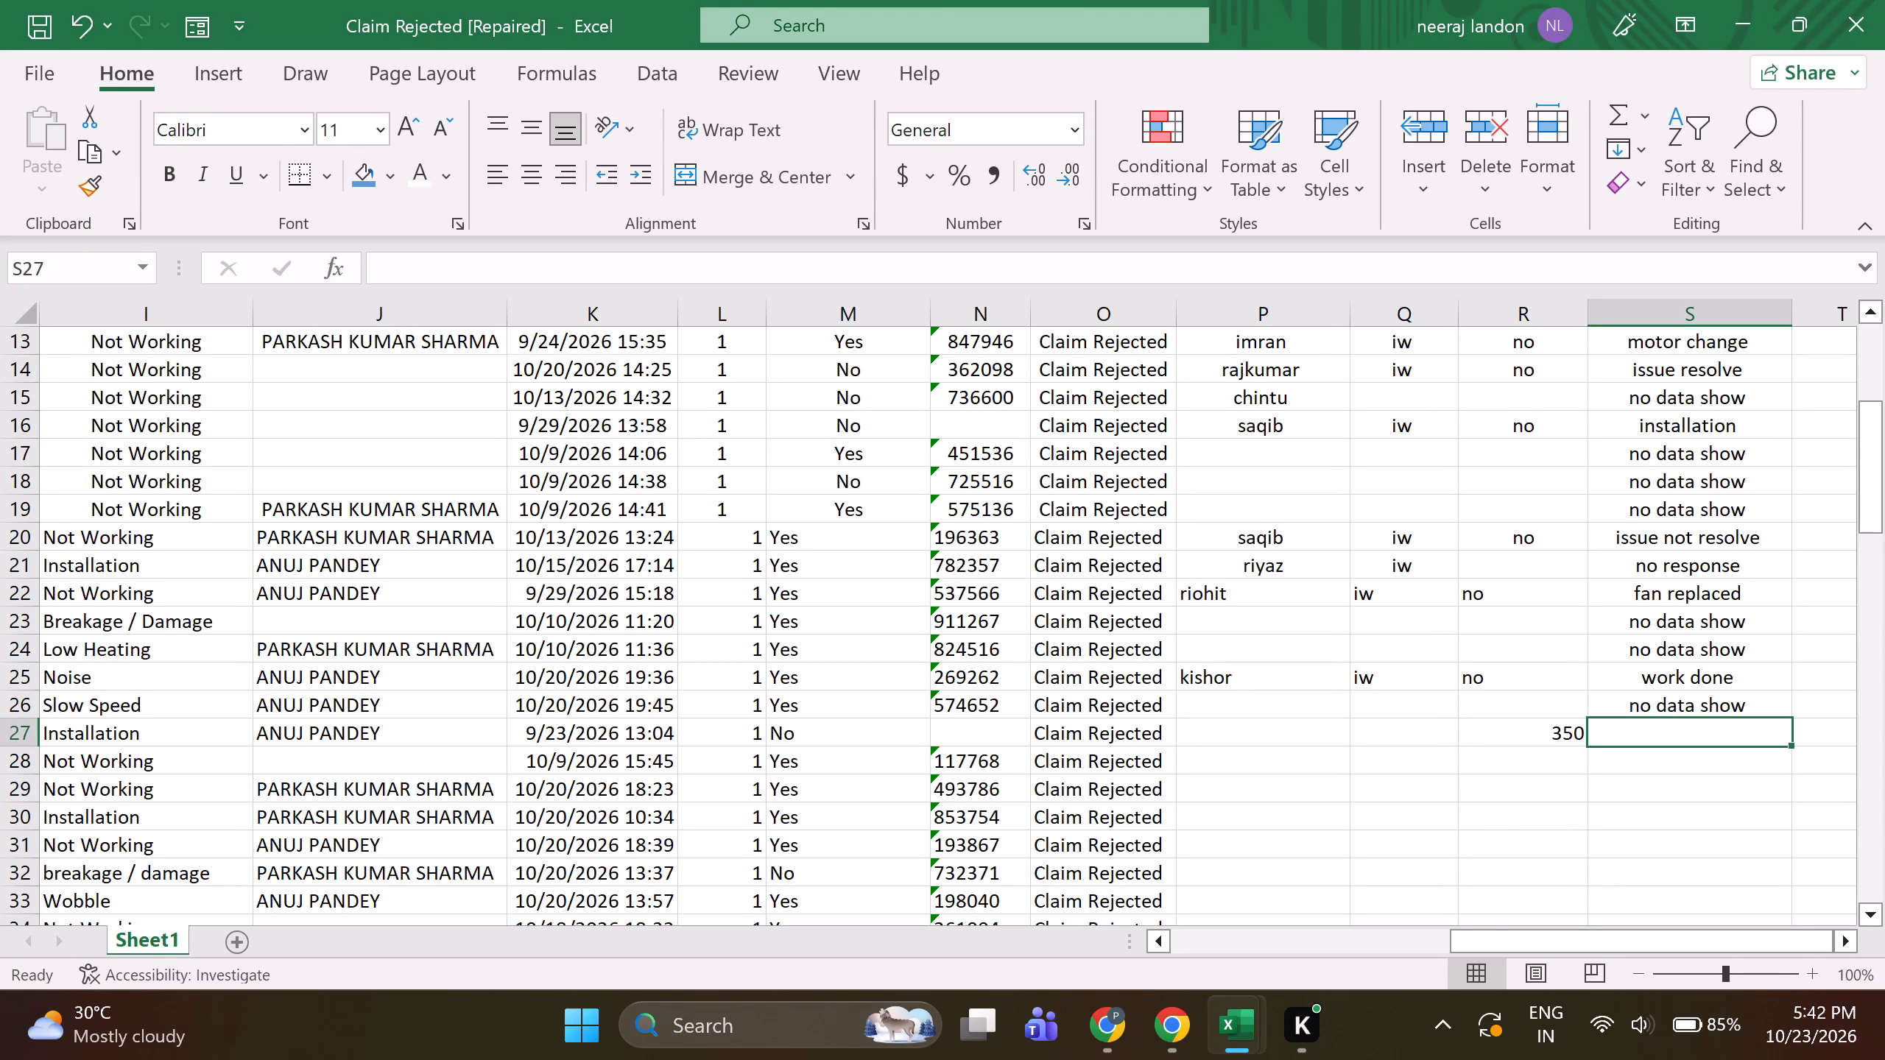
{"action": "type", "text": "in"}
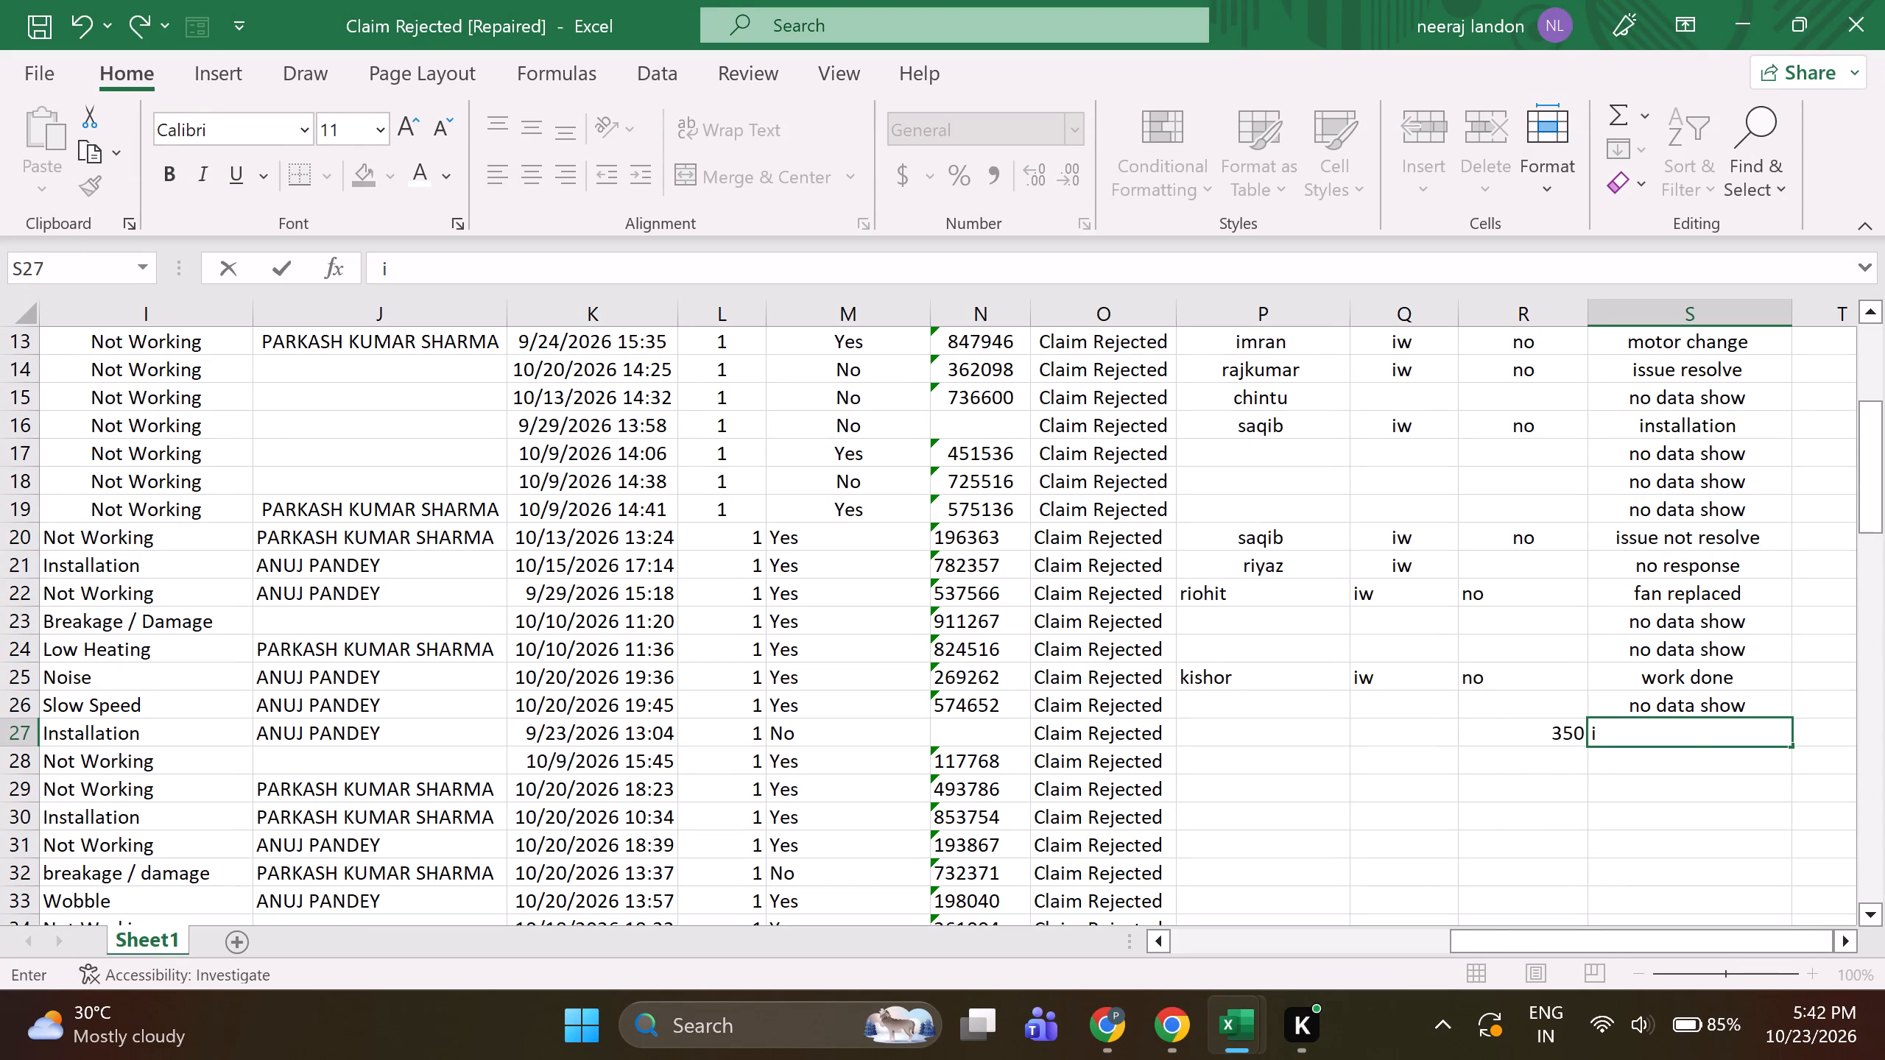
{"action": "key", "text": "Return"}
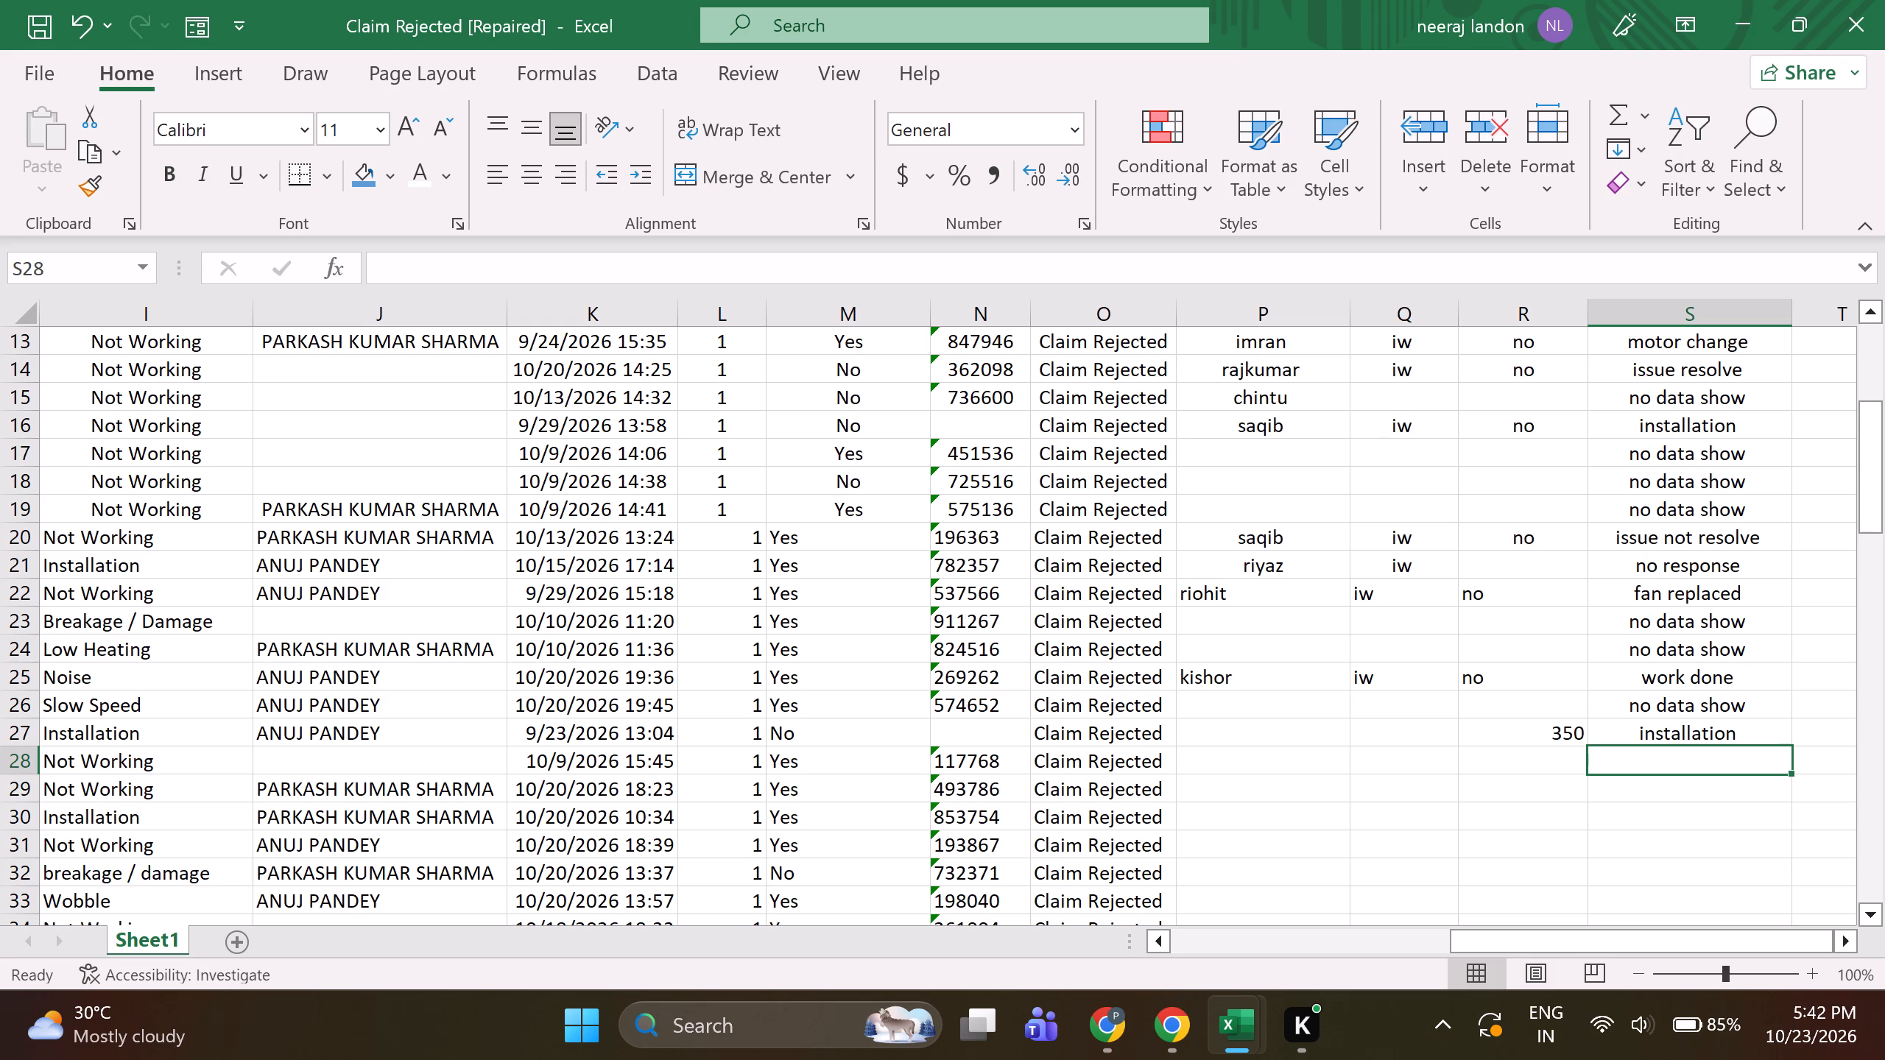
Enter the name "saqib" in column P of row 28.
{"action": "key", "text": "Left"}
{"action": "key", "text": "Left"}
{"action": "key", "text": "Left"}
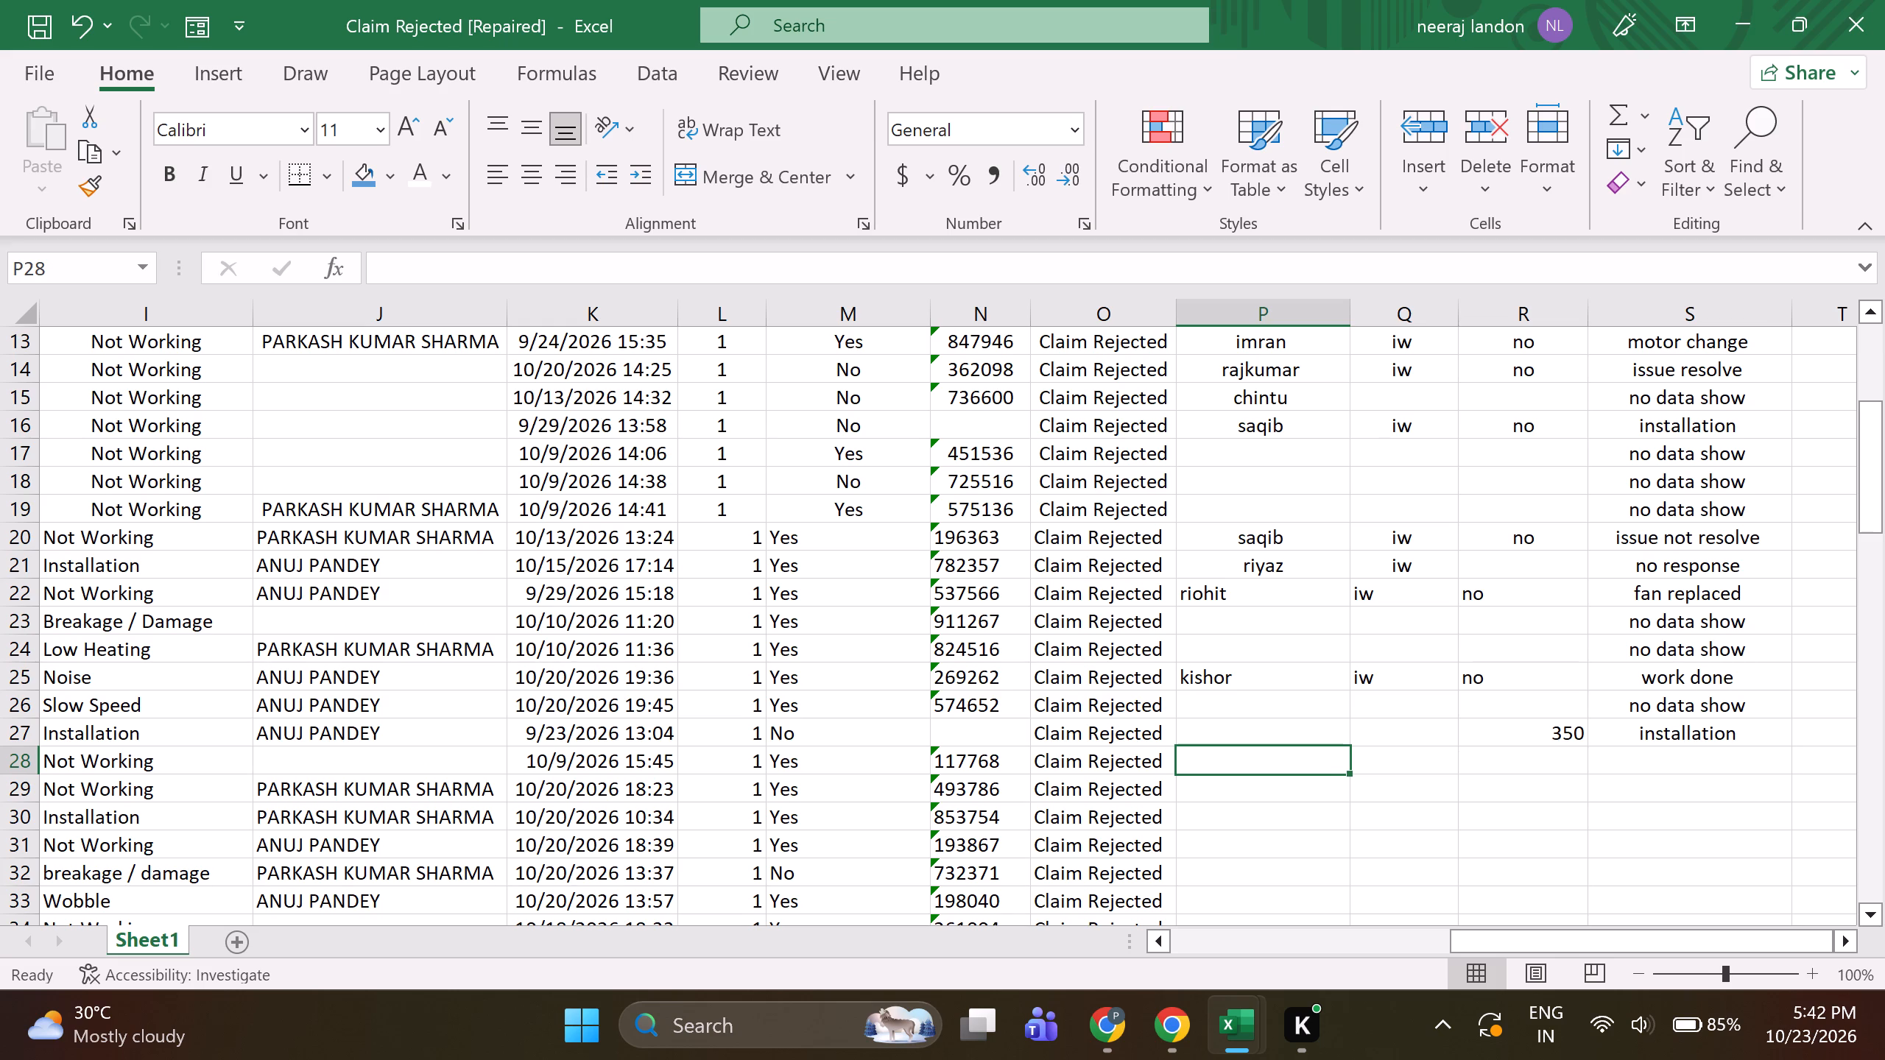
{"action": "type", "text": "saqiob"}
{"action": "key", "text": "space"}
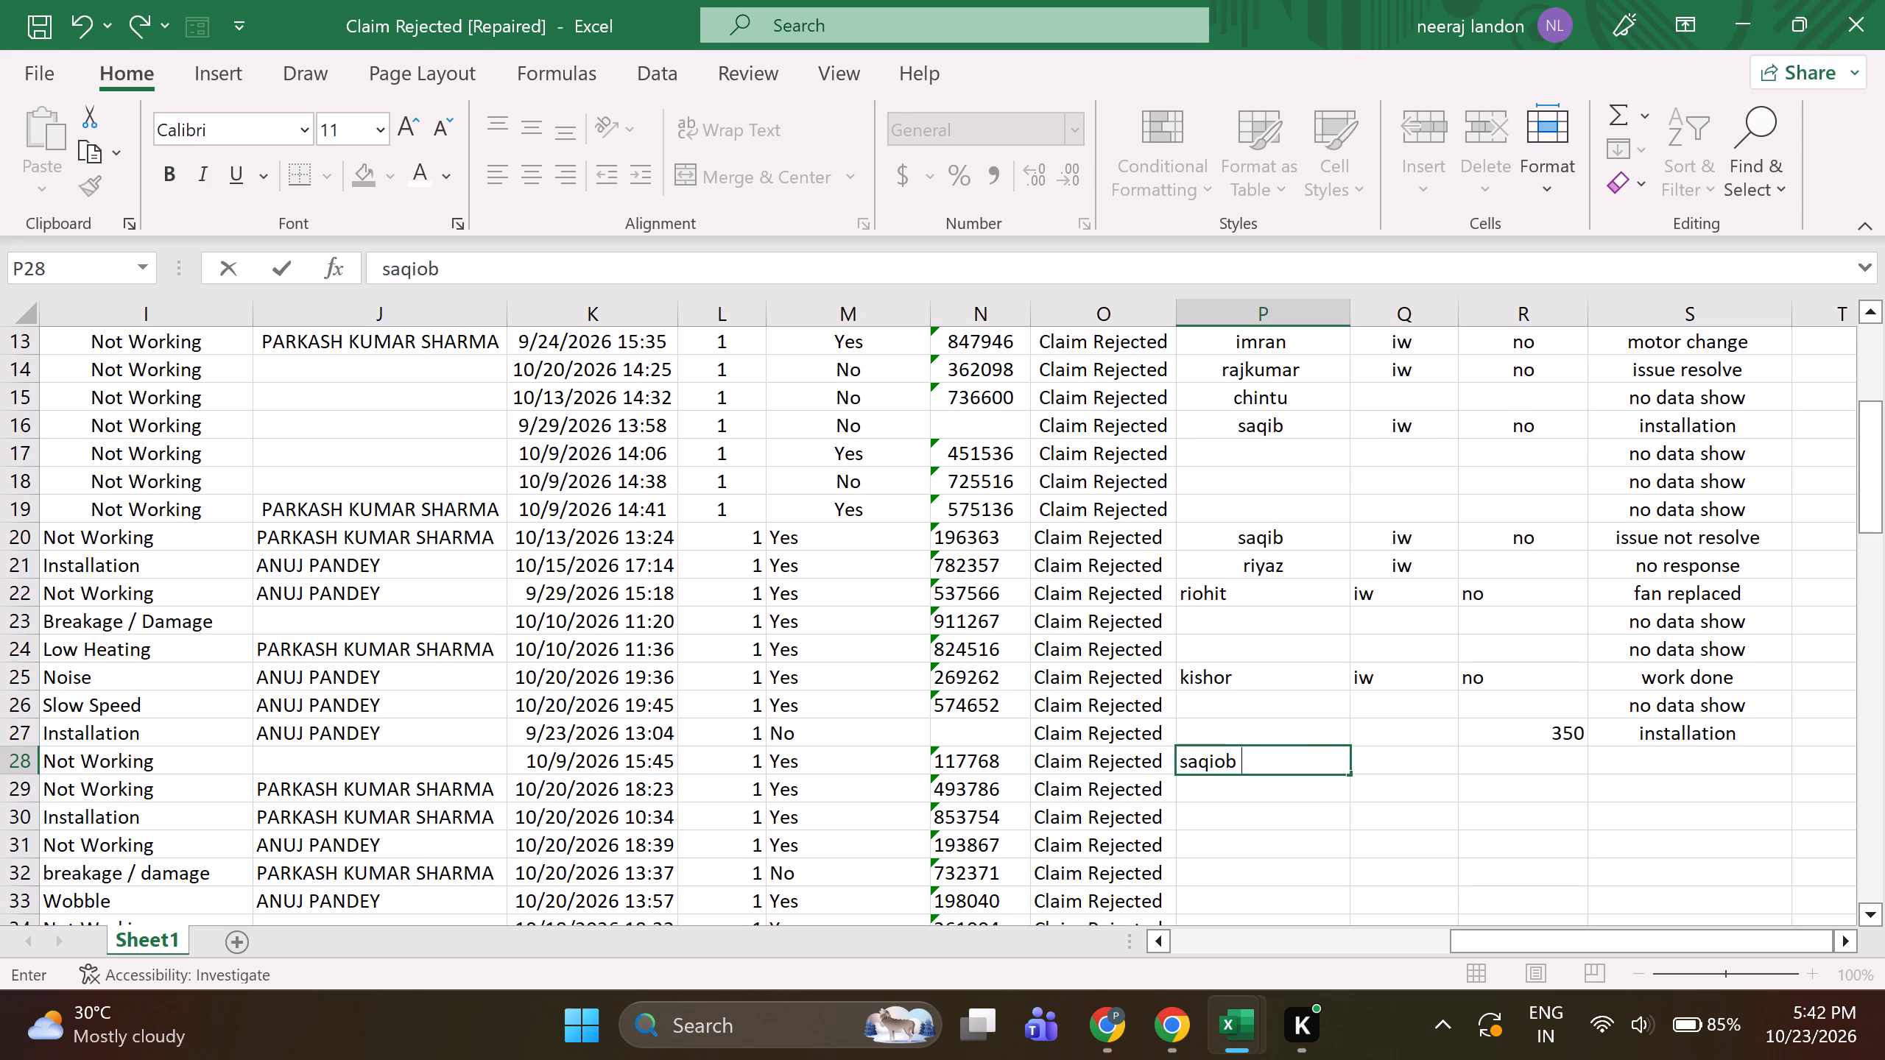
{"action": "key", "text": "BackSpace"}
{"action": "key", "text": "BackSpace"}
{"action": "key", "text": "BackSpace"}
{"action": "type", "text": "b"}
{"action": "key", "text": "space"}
Clear the misspelled name being entered in column P of row 28.
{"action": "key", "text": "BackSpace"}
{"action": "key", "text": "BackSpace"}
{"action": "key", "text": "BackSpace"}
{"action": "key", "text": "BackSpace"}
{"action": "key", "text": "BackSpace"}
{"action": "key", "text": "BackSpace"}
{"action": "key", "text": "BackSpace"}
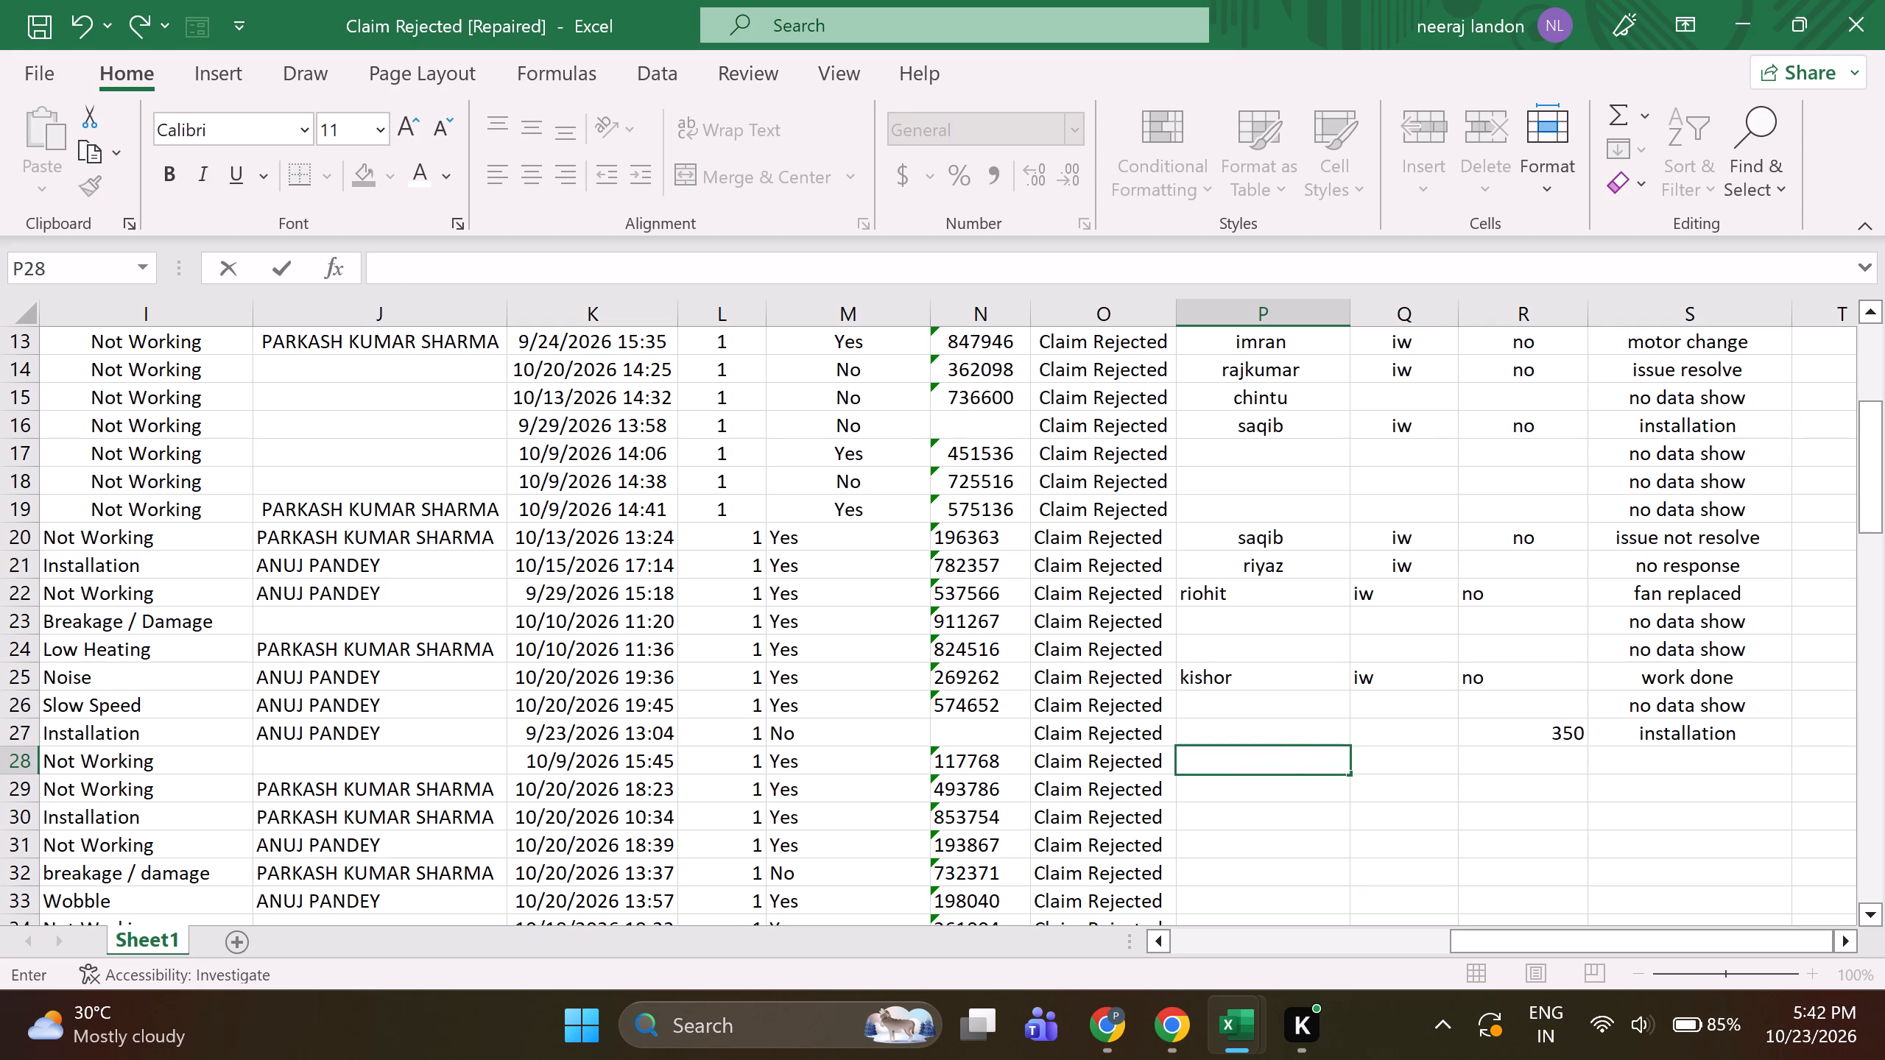
Enter the name "saqib" in column P of row 27, the installation row with 350 in column R.
{"action": "left_click", "coordinate": [1242, 738]}
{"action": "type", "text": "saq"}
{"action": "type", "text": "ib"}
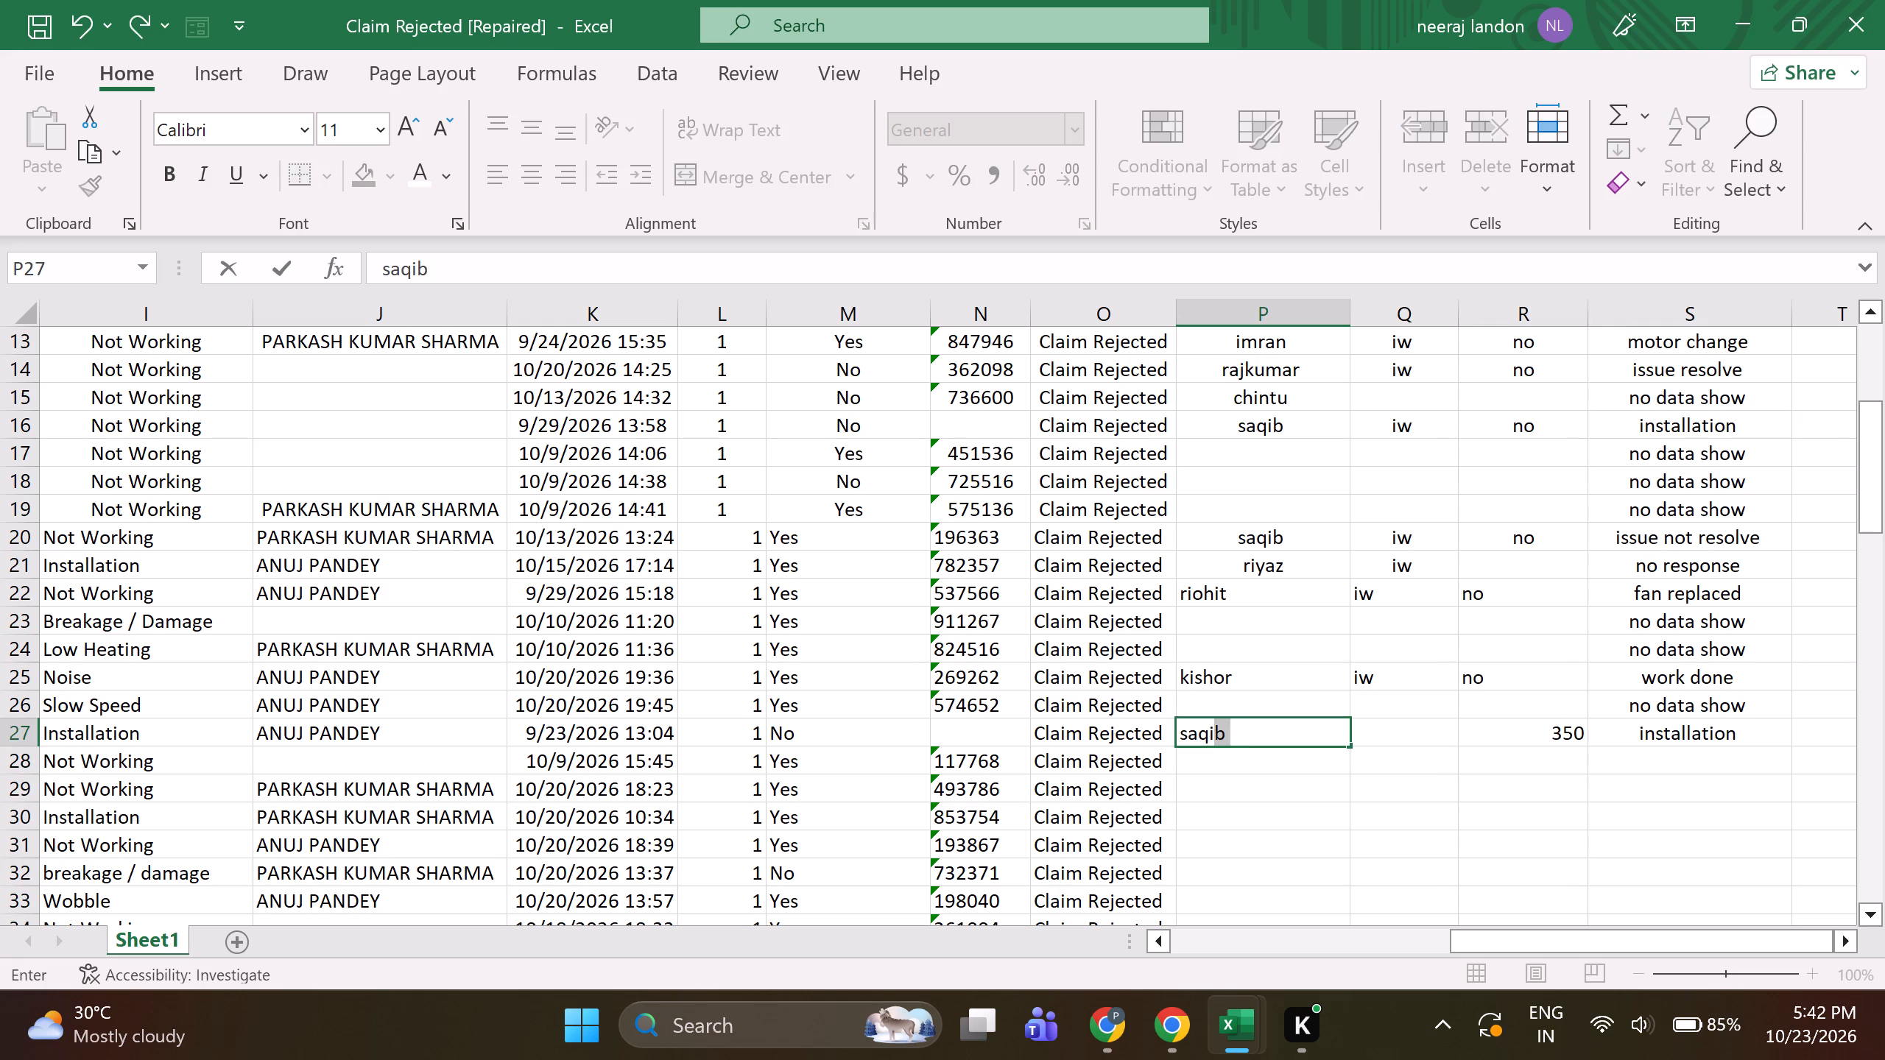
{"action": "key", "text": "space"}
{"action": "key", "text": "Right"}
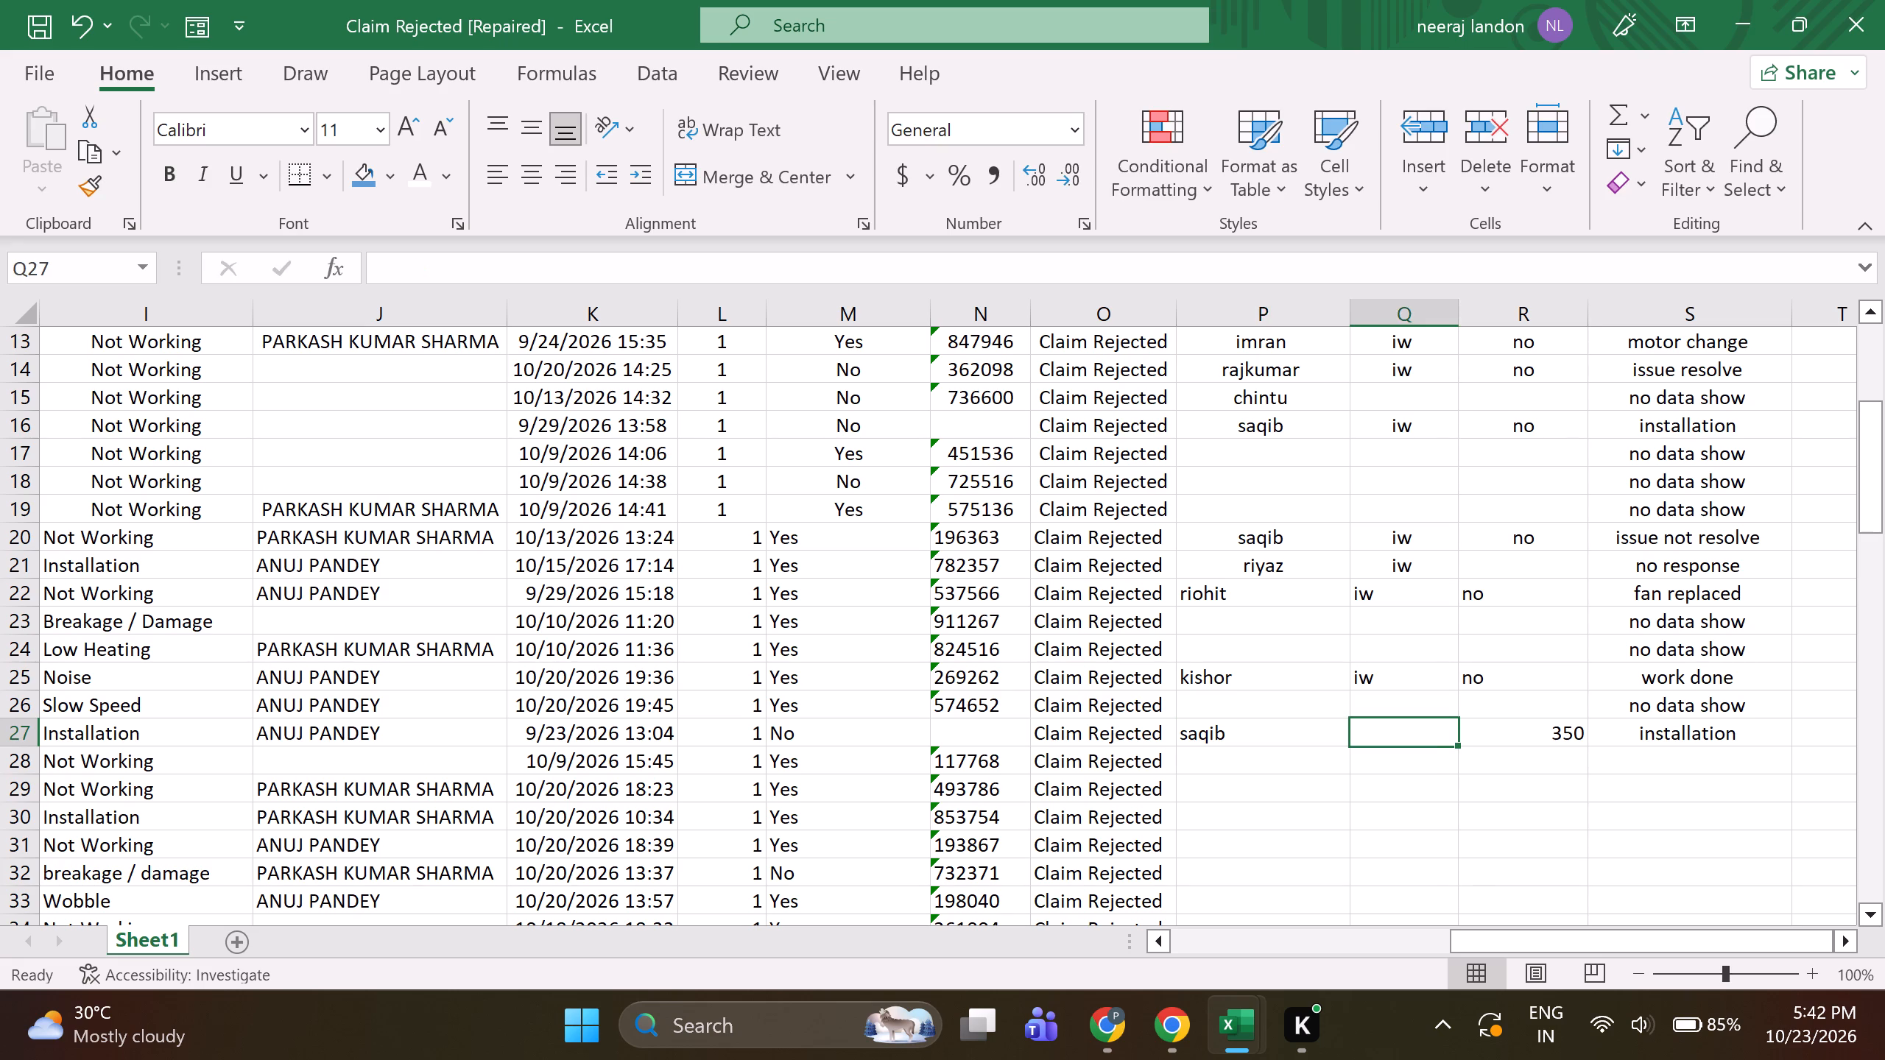
Go back to column A of row 27 to examine the record's number and details.
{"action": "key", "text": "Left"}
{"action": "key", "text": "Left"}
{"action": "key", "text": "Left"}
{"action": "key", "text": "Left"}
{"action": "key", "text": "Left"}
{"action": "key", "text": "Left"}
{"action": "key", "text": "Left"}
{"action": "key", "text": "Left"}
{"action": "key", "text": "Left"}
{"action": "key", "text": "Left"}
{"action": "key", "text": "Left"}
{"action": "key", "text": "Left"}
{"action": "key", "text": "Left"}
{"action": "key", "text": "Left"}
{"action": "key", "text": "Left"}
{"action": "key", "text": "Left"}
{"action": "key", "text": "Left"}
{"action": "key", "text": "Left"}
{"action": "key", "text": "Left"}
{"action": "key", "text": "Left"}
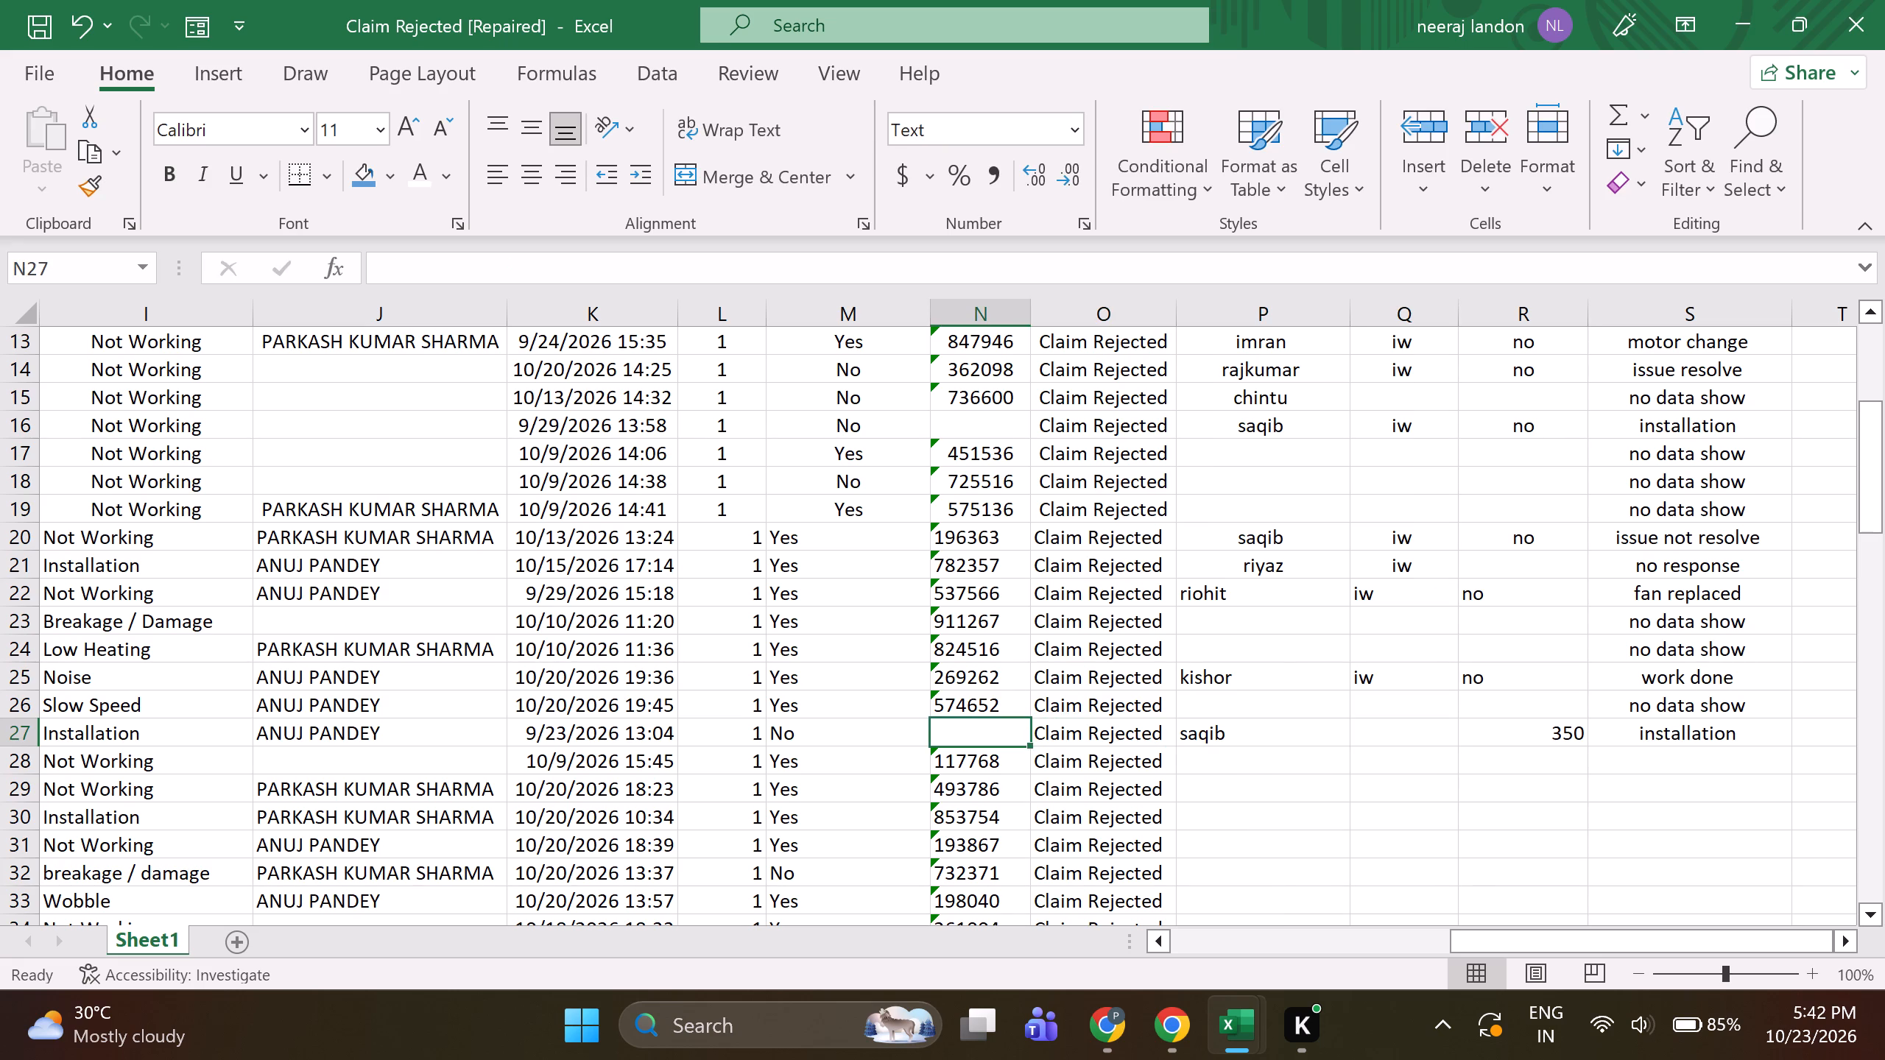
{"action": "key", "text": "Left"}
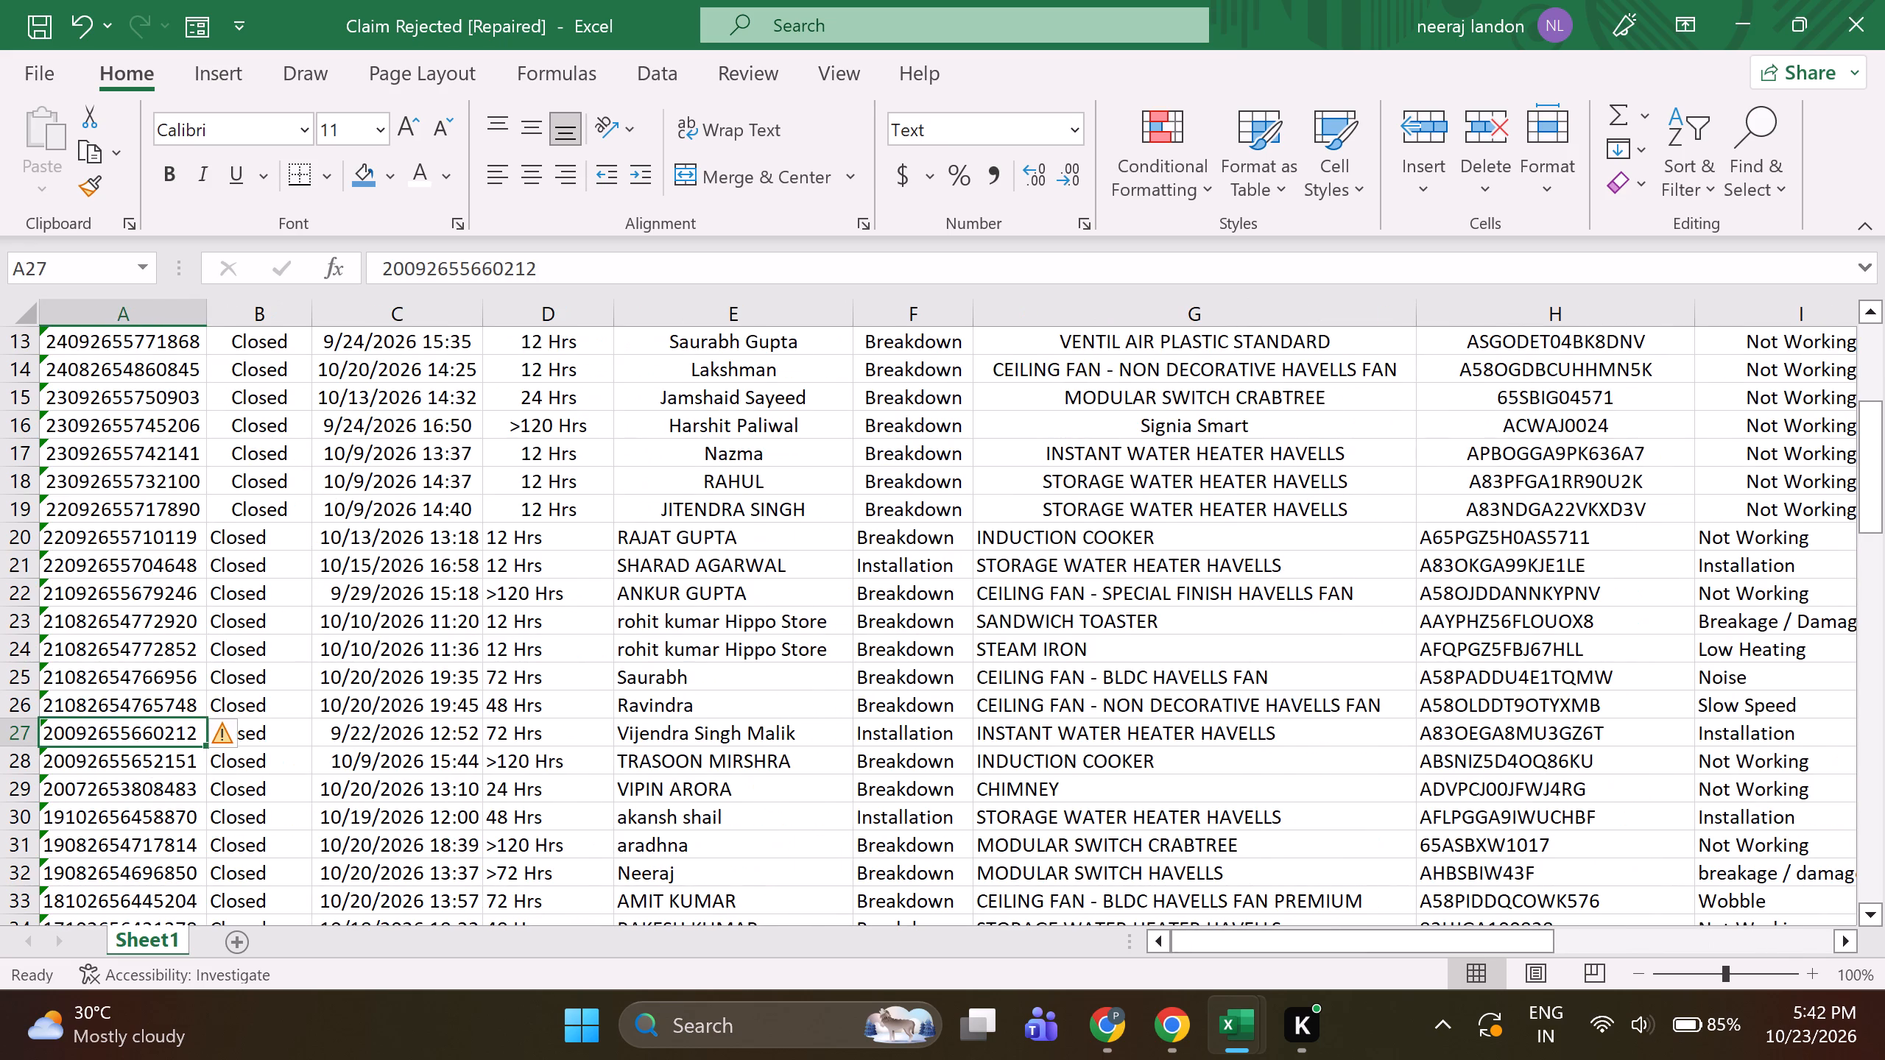
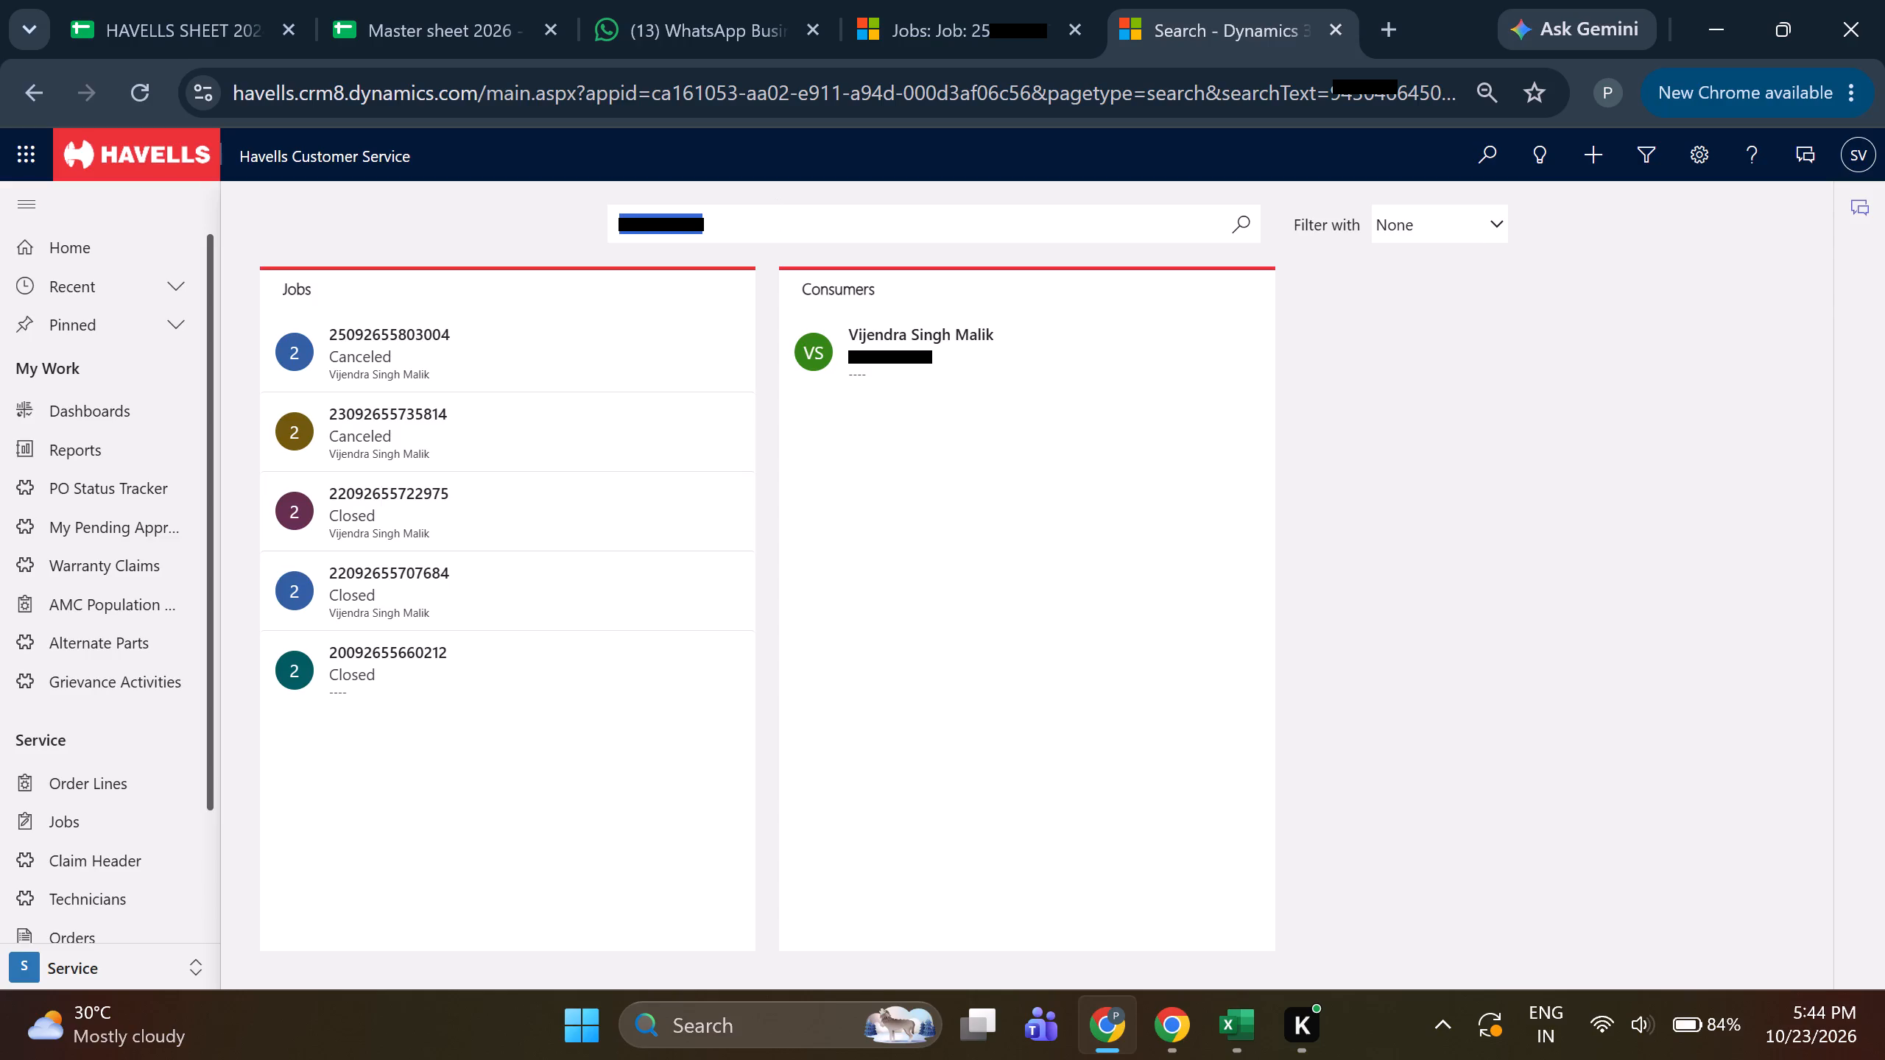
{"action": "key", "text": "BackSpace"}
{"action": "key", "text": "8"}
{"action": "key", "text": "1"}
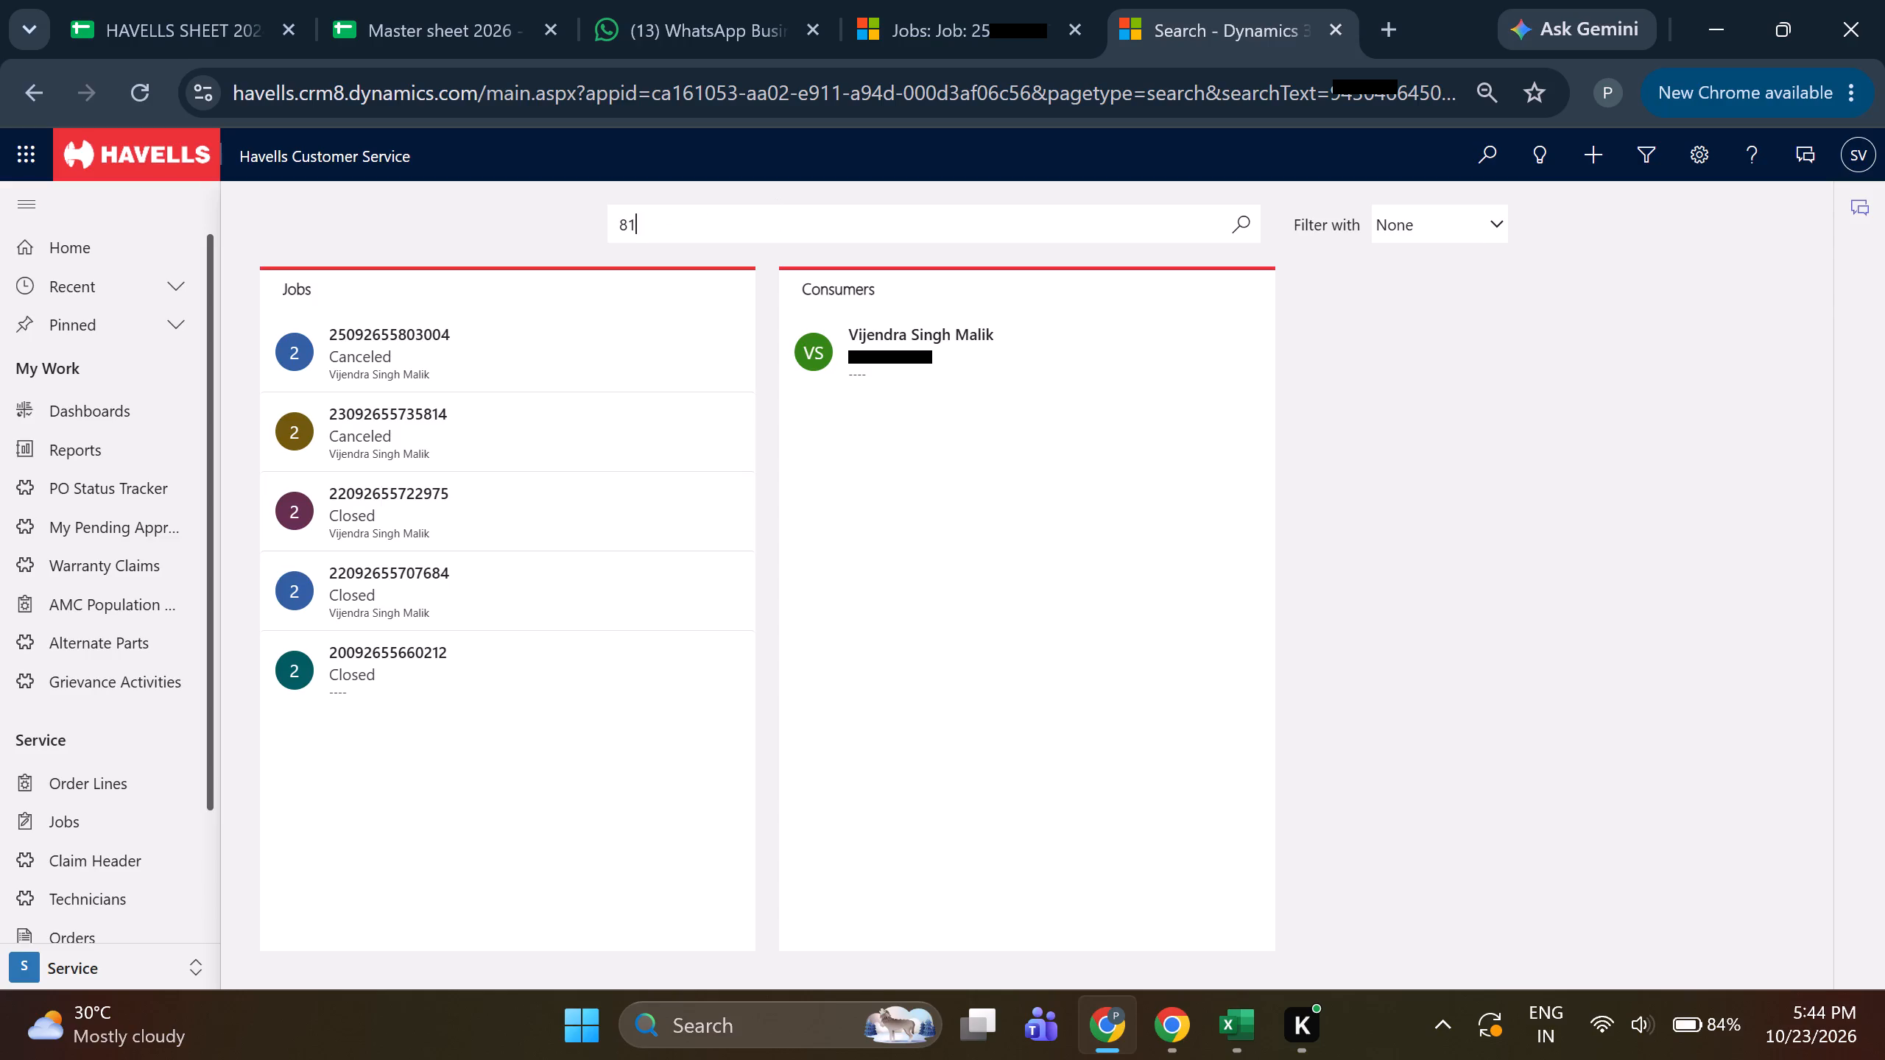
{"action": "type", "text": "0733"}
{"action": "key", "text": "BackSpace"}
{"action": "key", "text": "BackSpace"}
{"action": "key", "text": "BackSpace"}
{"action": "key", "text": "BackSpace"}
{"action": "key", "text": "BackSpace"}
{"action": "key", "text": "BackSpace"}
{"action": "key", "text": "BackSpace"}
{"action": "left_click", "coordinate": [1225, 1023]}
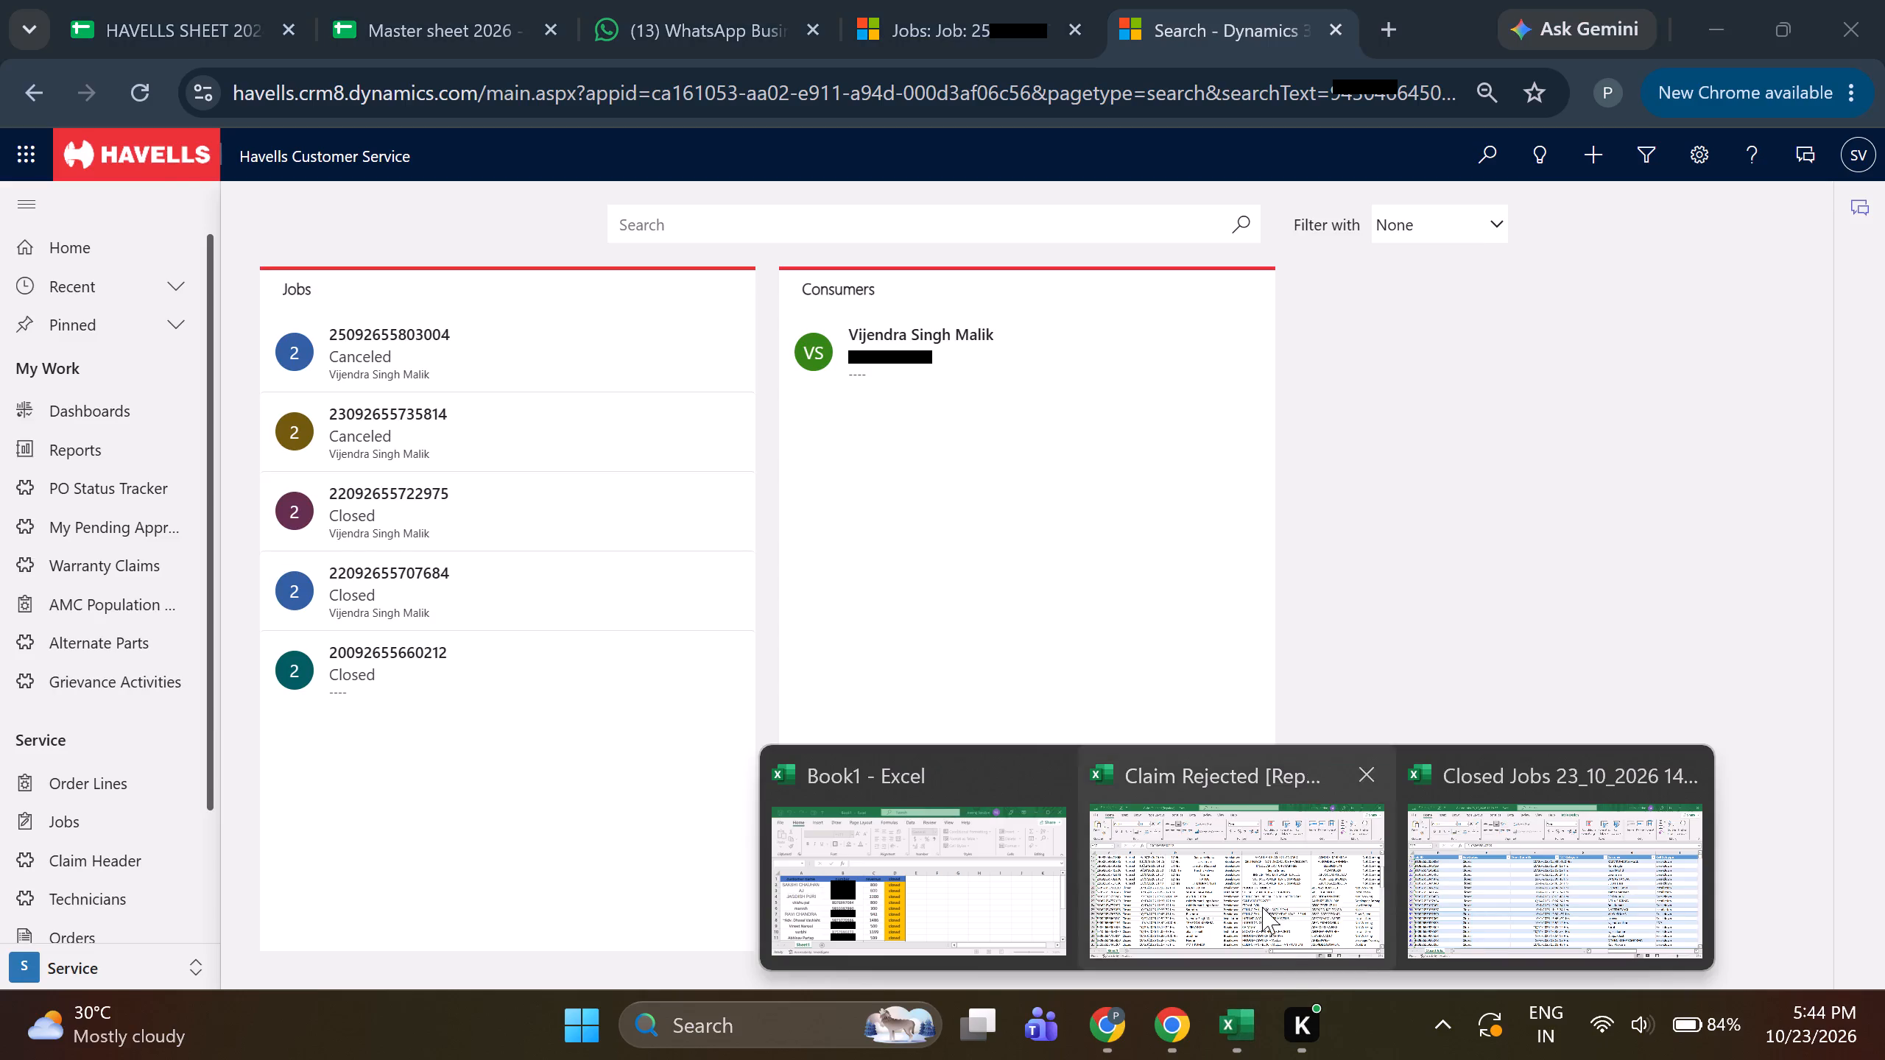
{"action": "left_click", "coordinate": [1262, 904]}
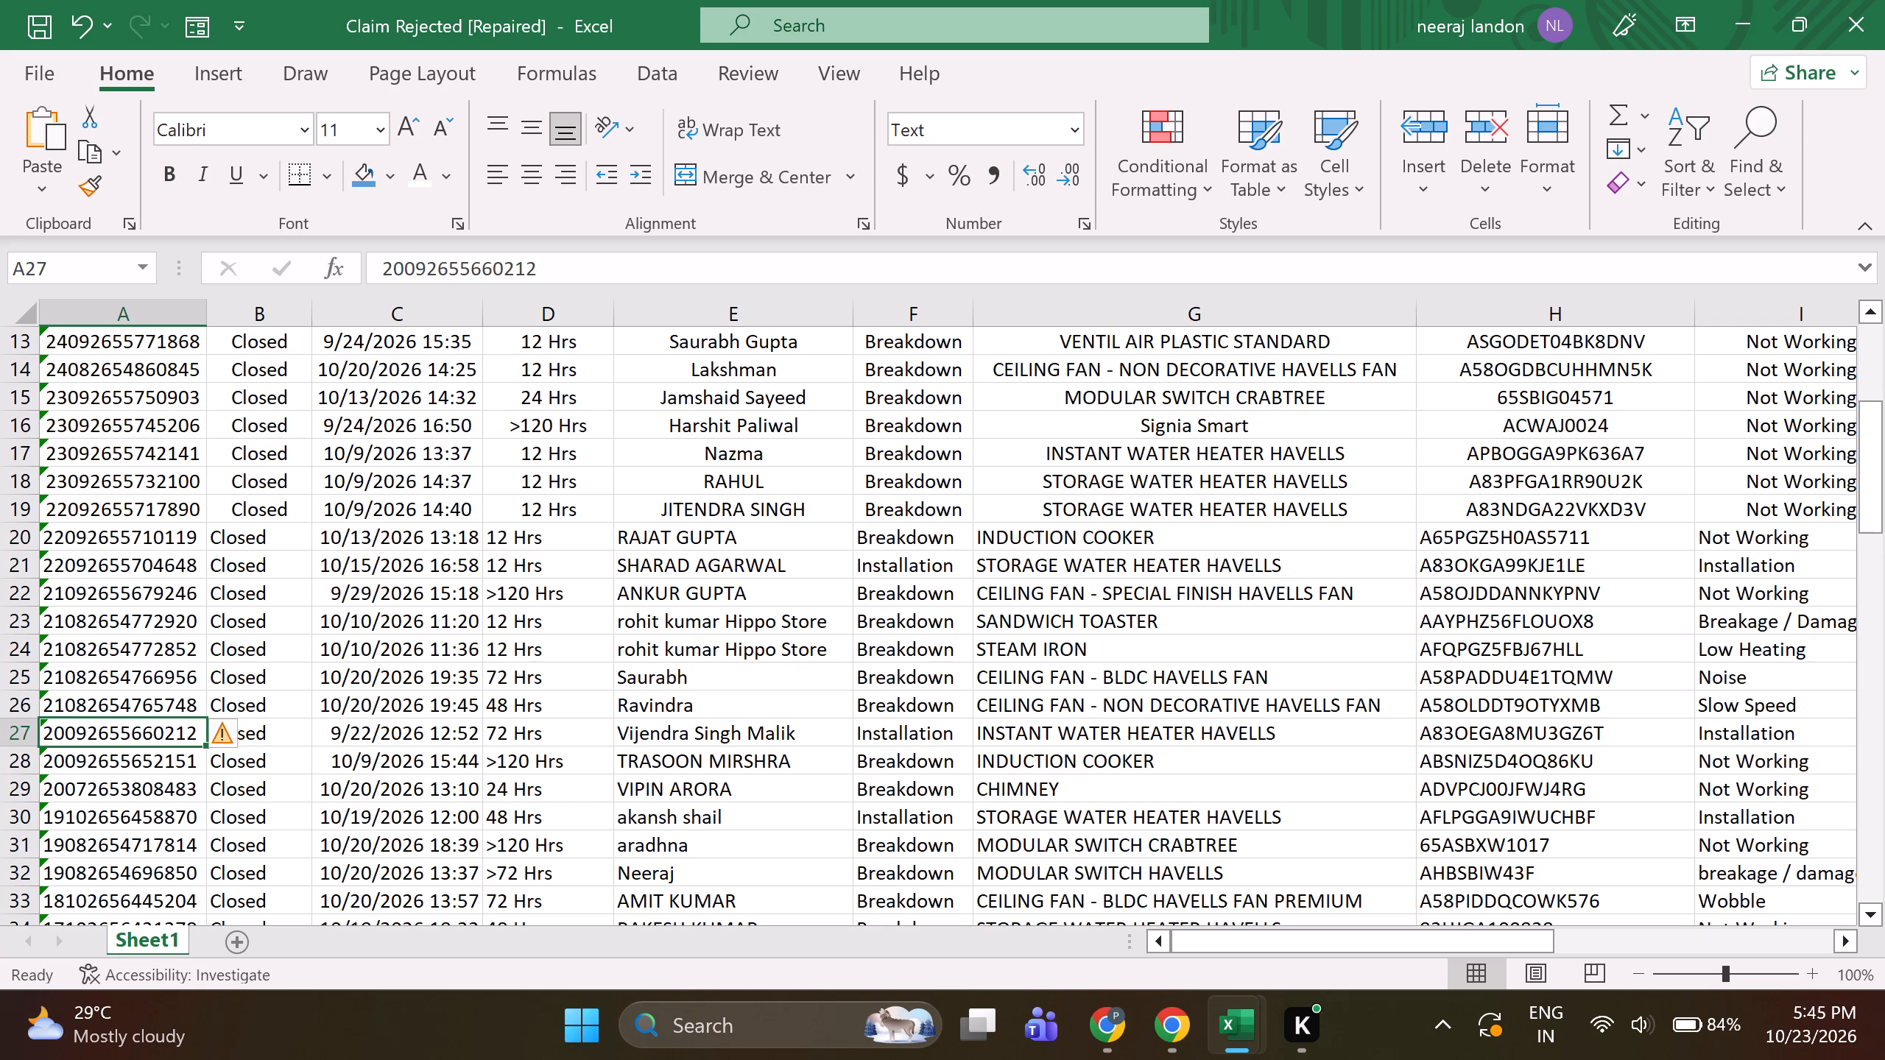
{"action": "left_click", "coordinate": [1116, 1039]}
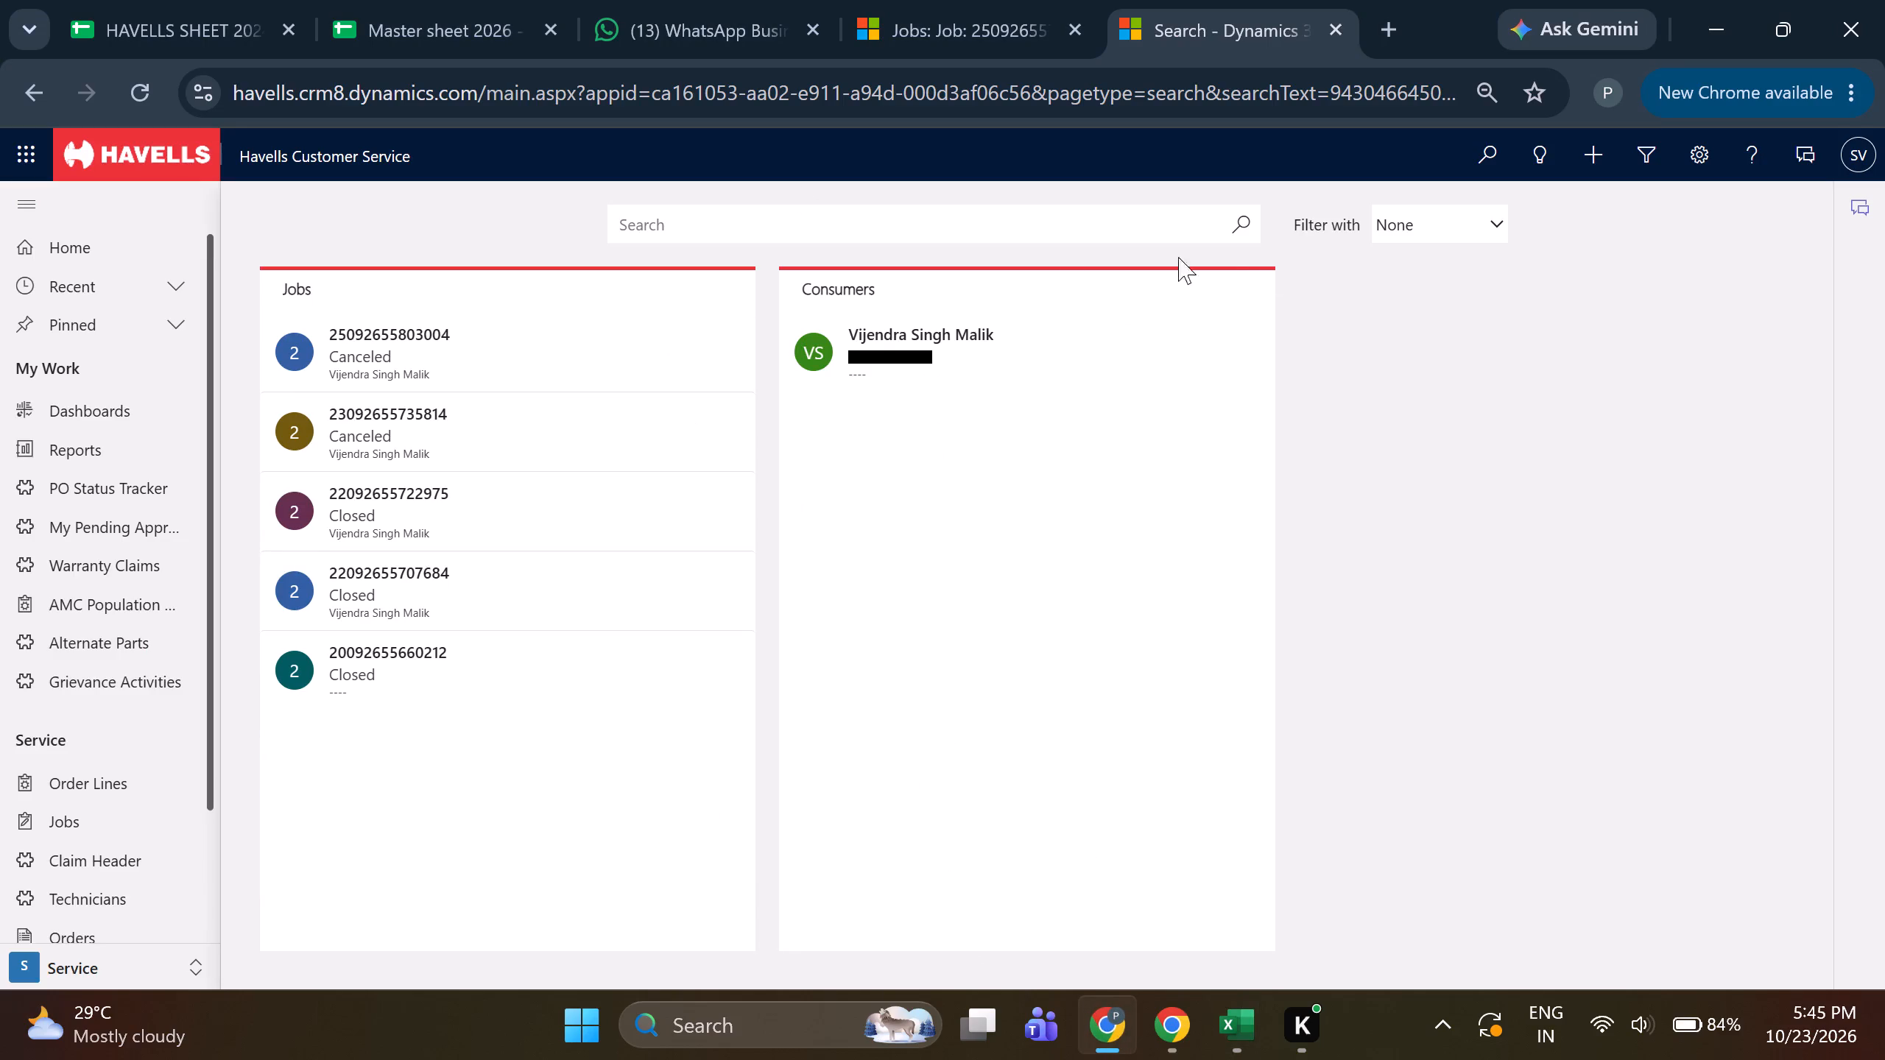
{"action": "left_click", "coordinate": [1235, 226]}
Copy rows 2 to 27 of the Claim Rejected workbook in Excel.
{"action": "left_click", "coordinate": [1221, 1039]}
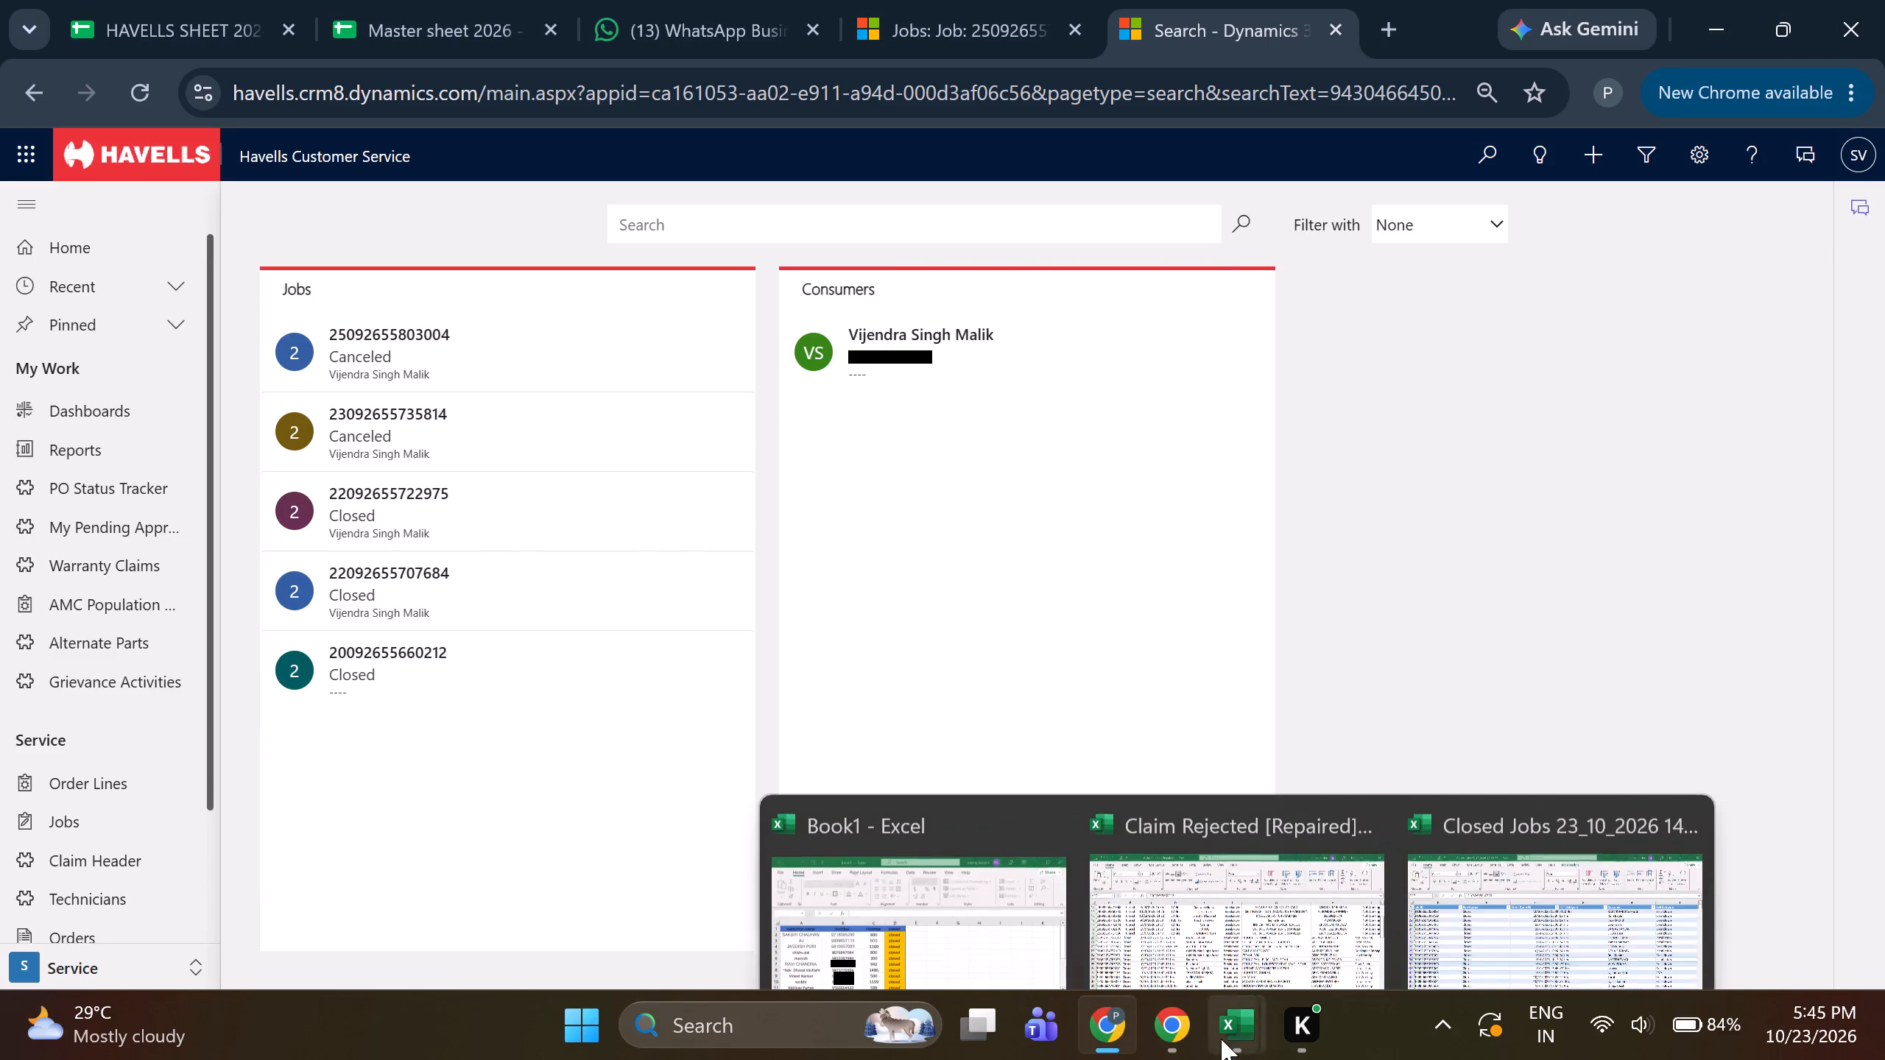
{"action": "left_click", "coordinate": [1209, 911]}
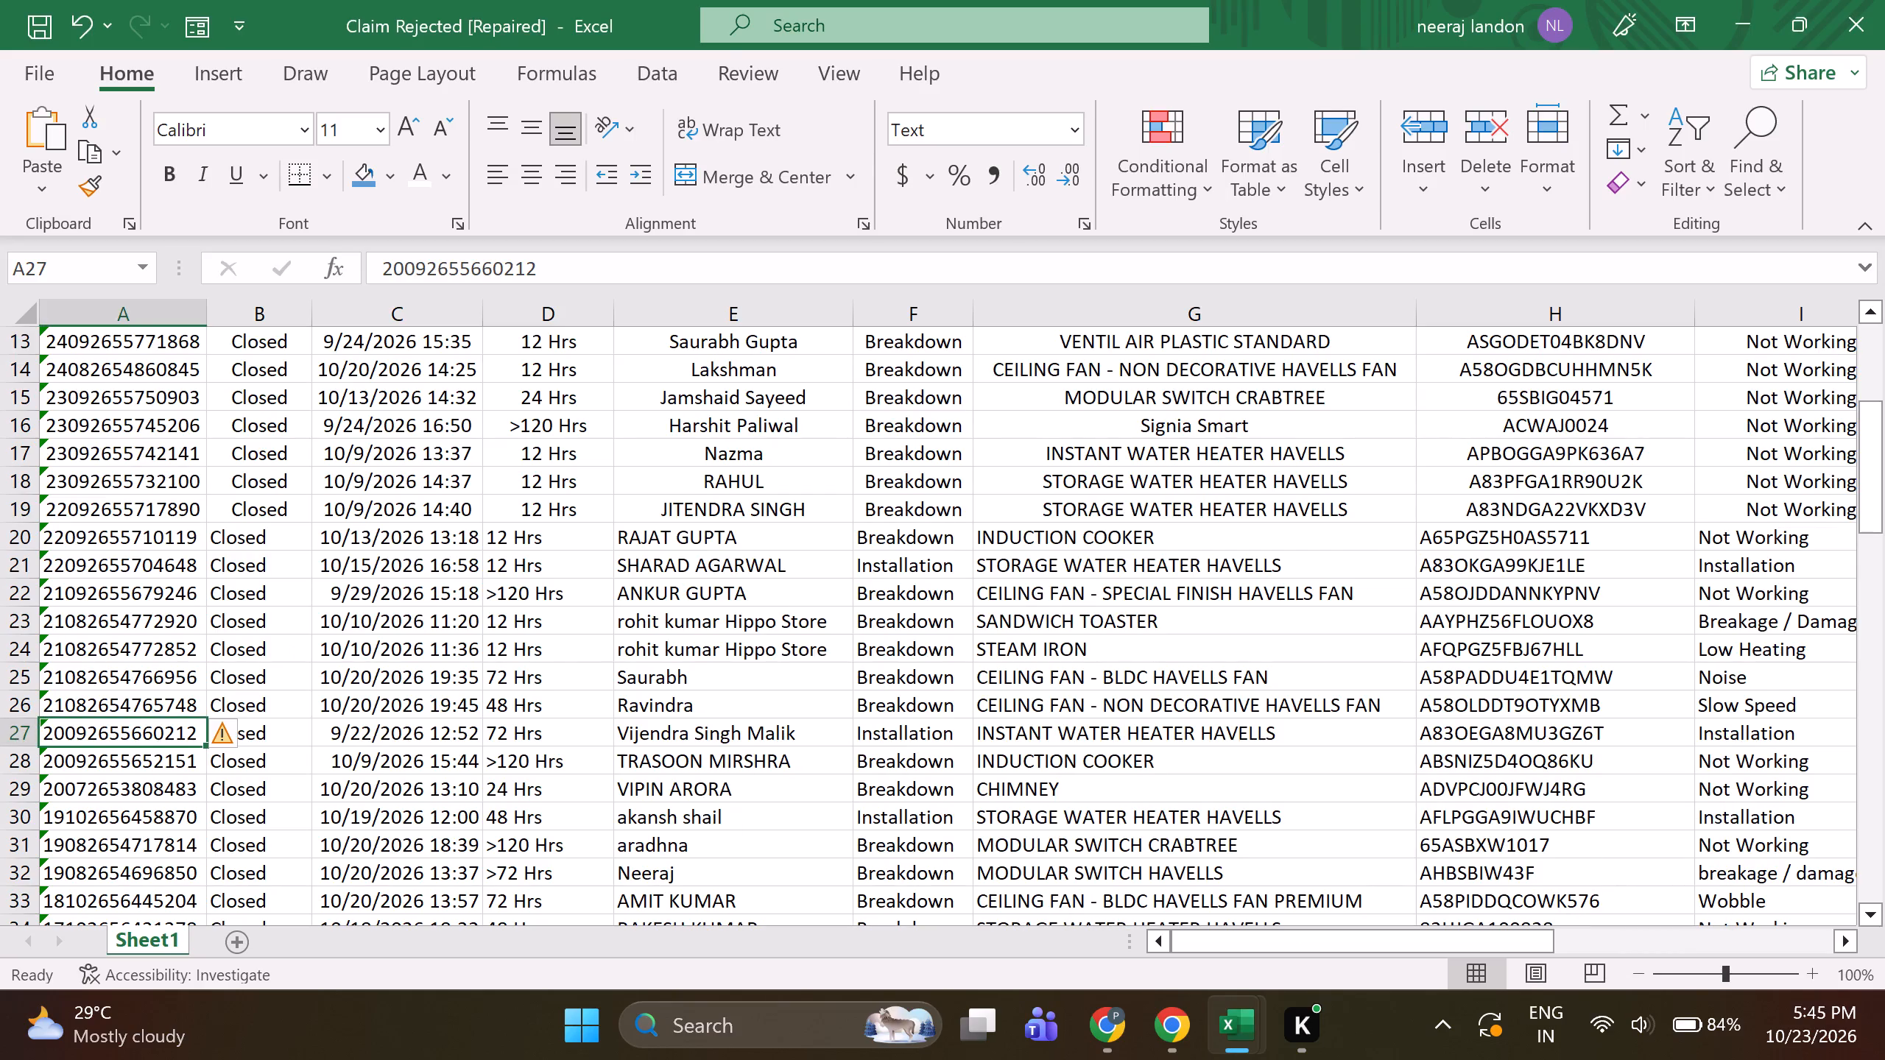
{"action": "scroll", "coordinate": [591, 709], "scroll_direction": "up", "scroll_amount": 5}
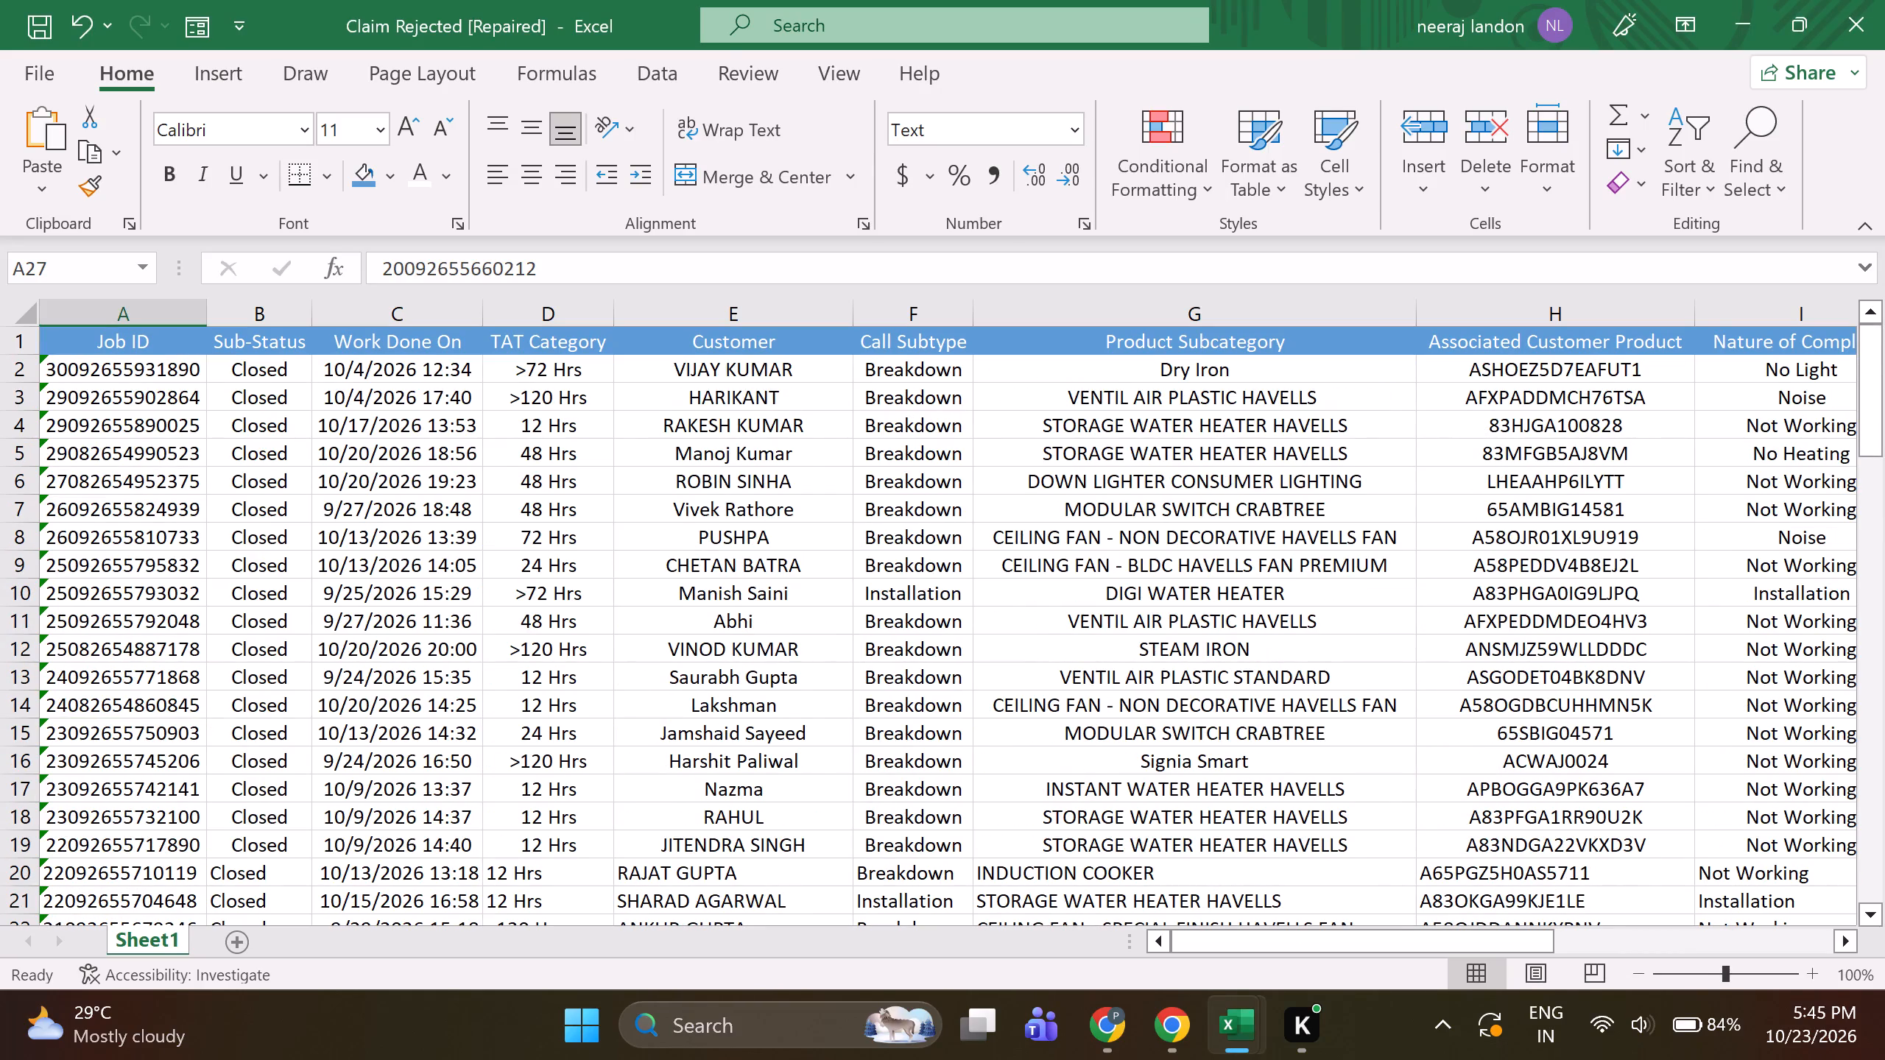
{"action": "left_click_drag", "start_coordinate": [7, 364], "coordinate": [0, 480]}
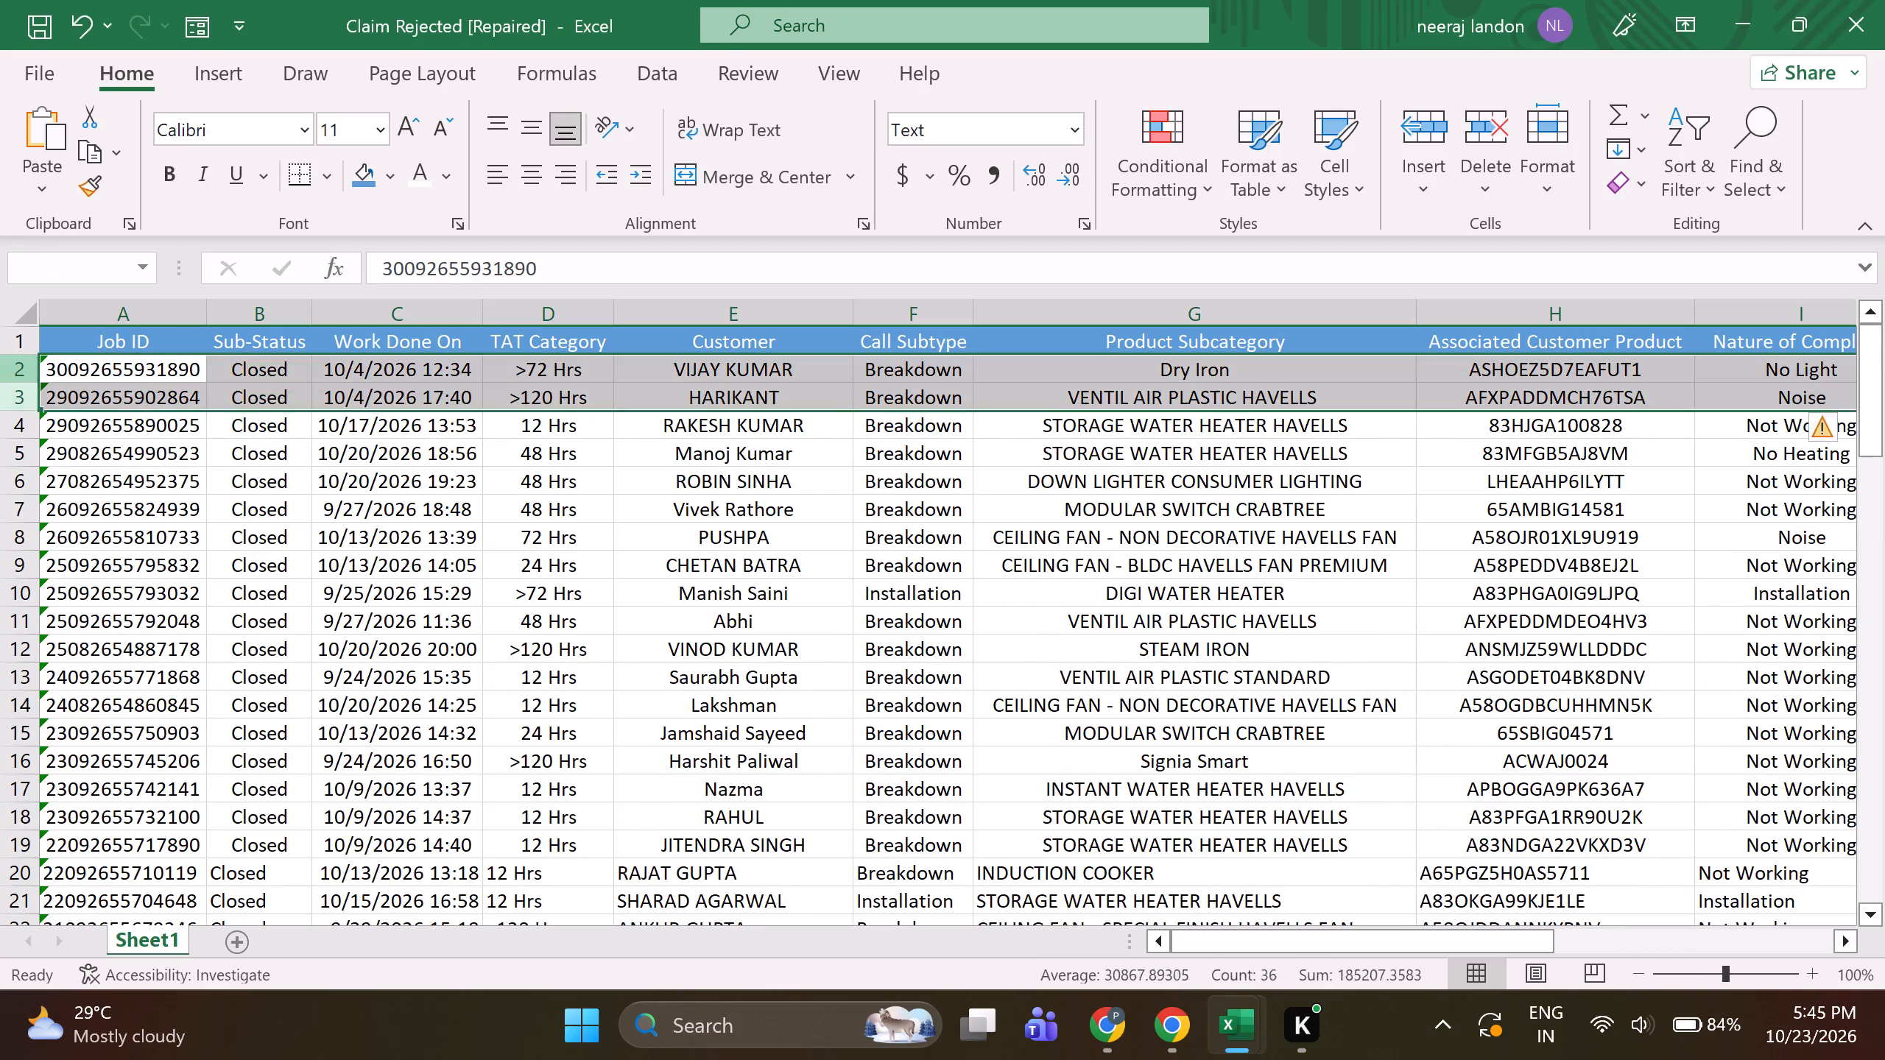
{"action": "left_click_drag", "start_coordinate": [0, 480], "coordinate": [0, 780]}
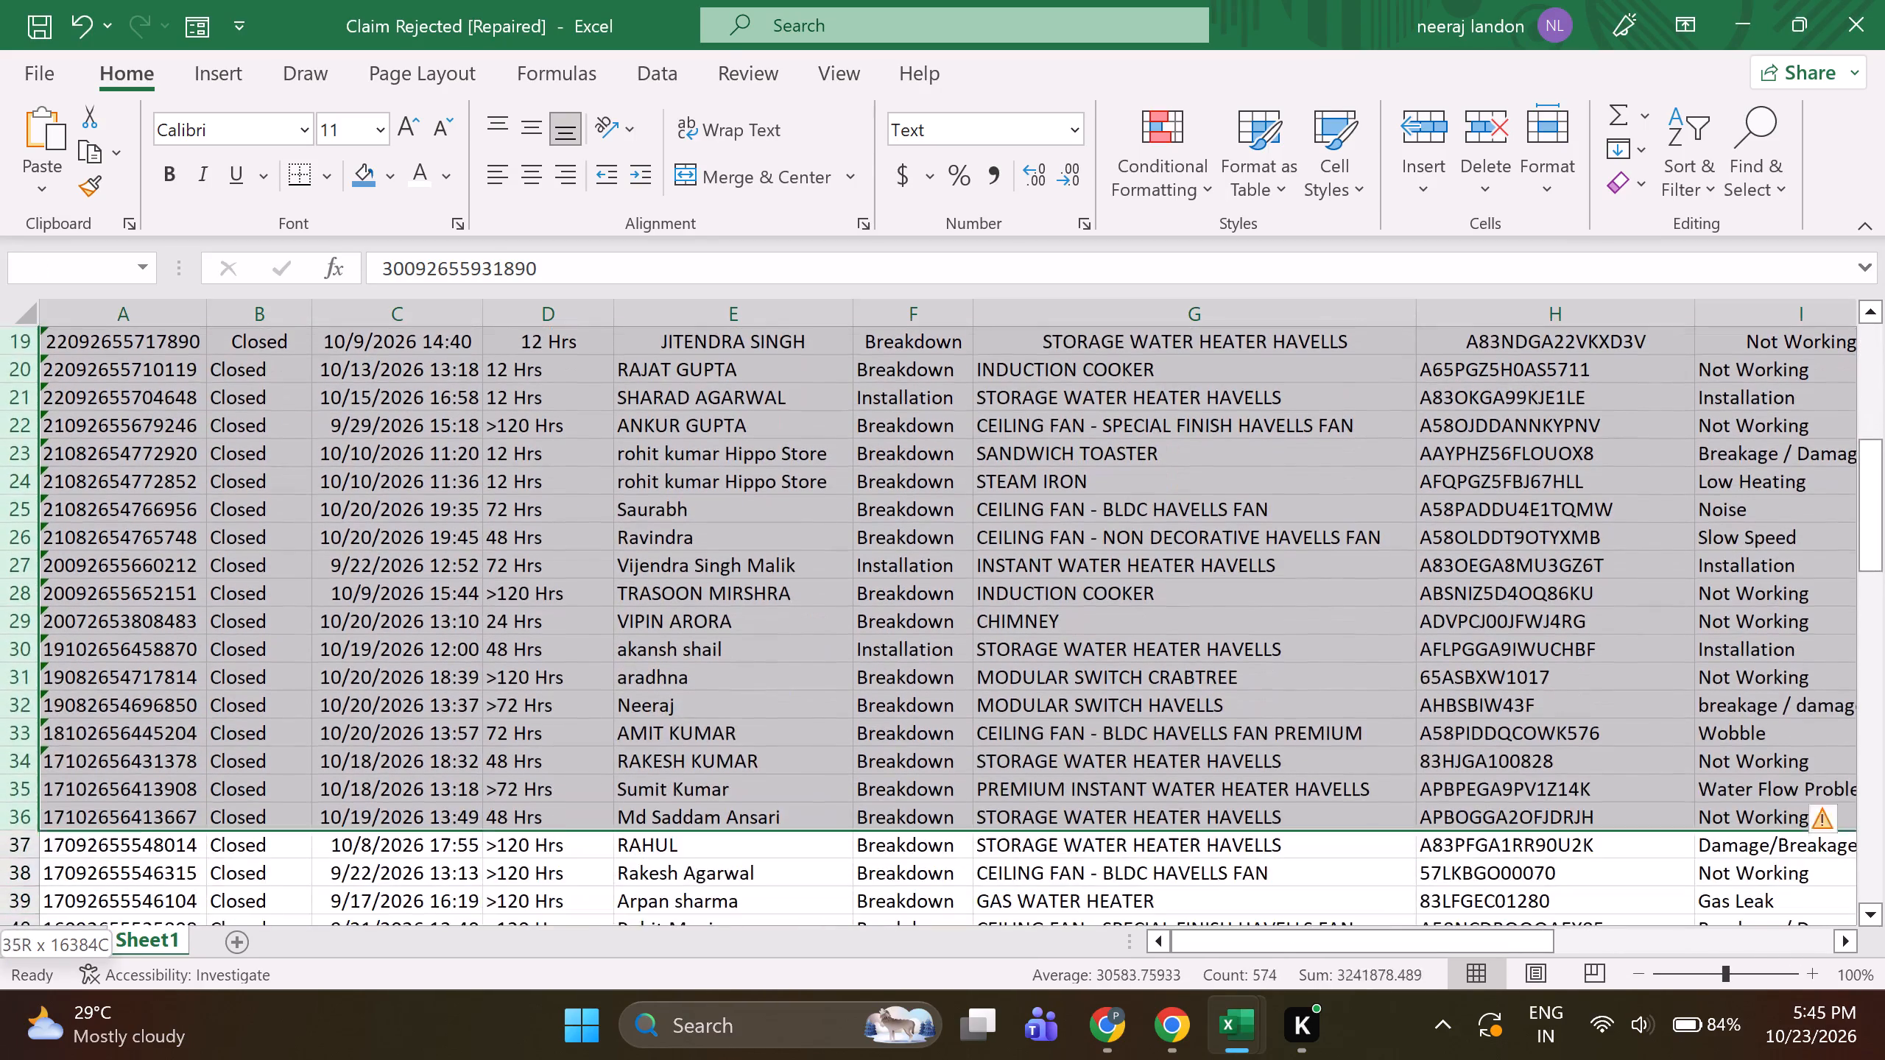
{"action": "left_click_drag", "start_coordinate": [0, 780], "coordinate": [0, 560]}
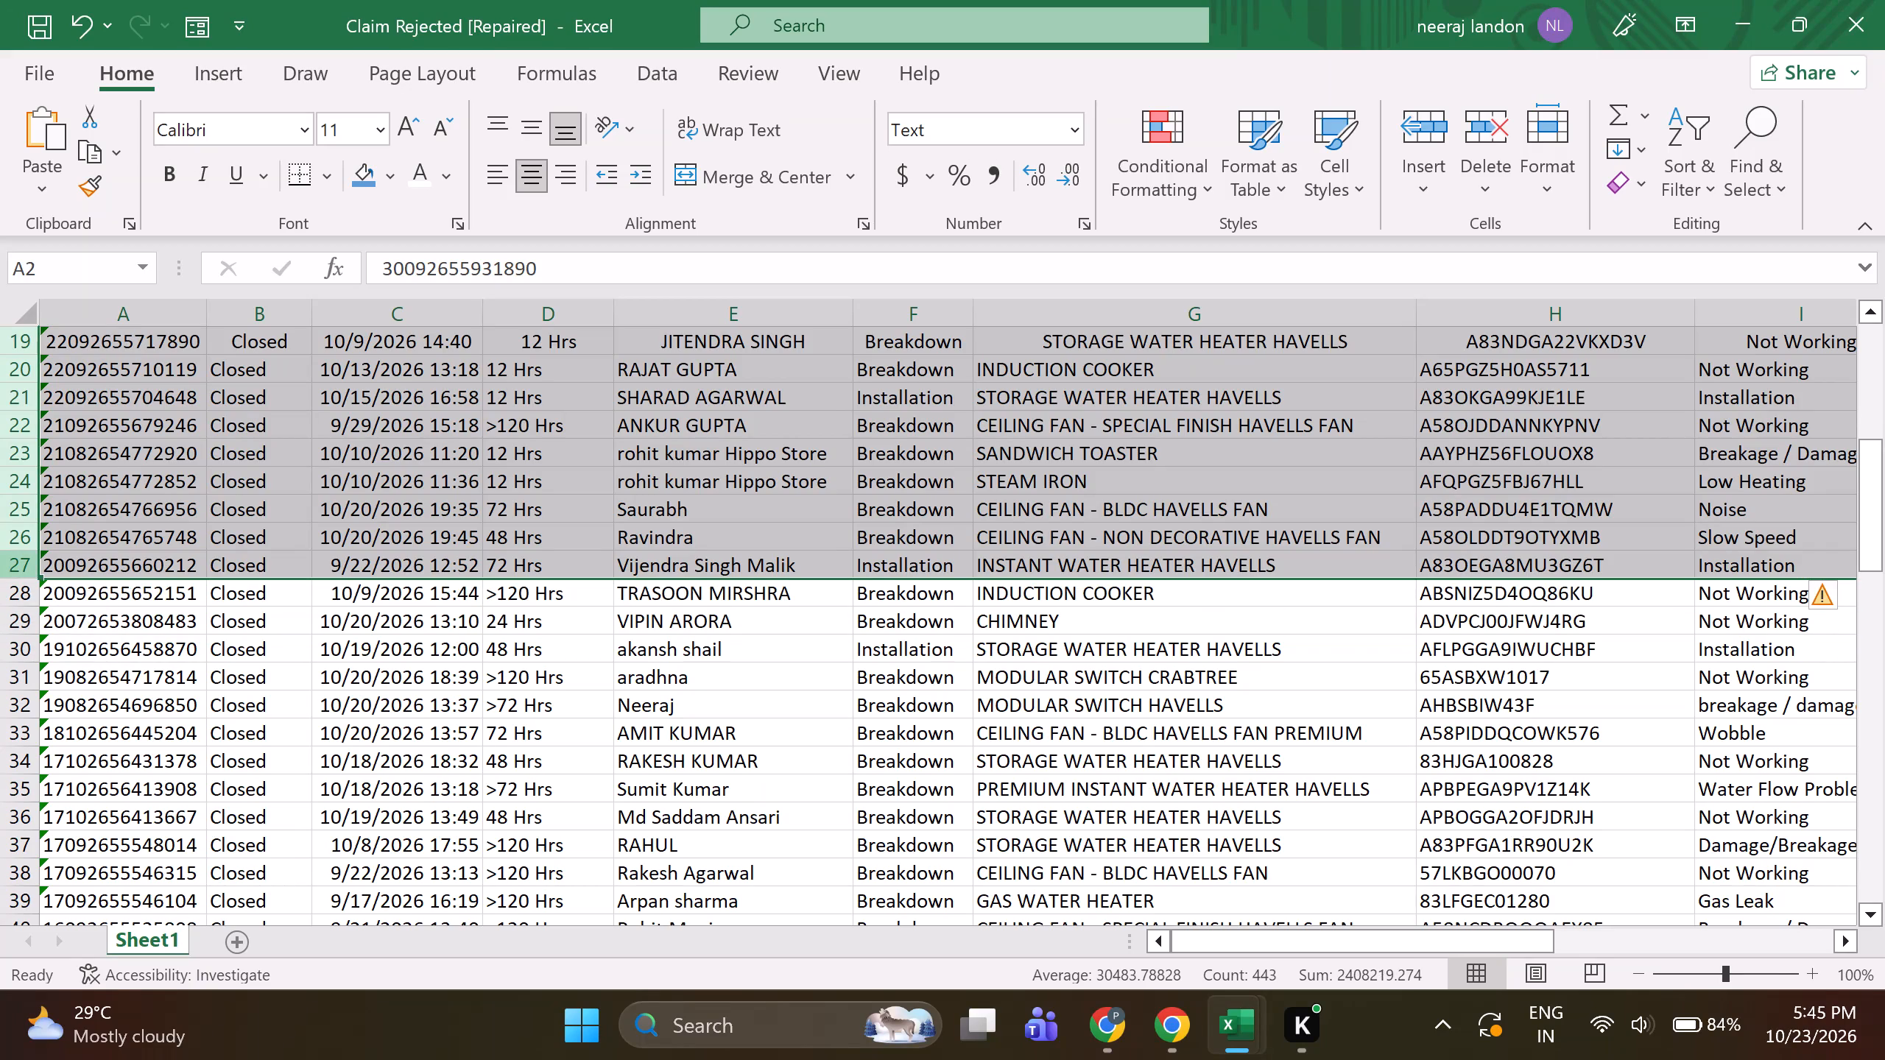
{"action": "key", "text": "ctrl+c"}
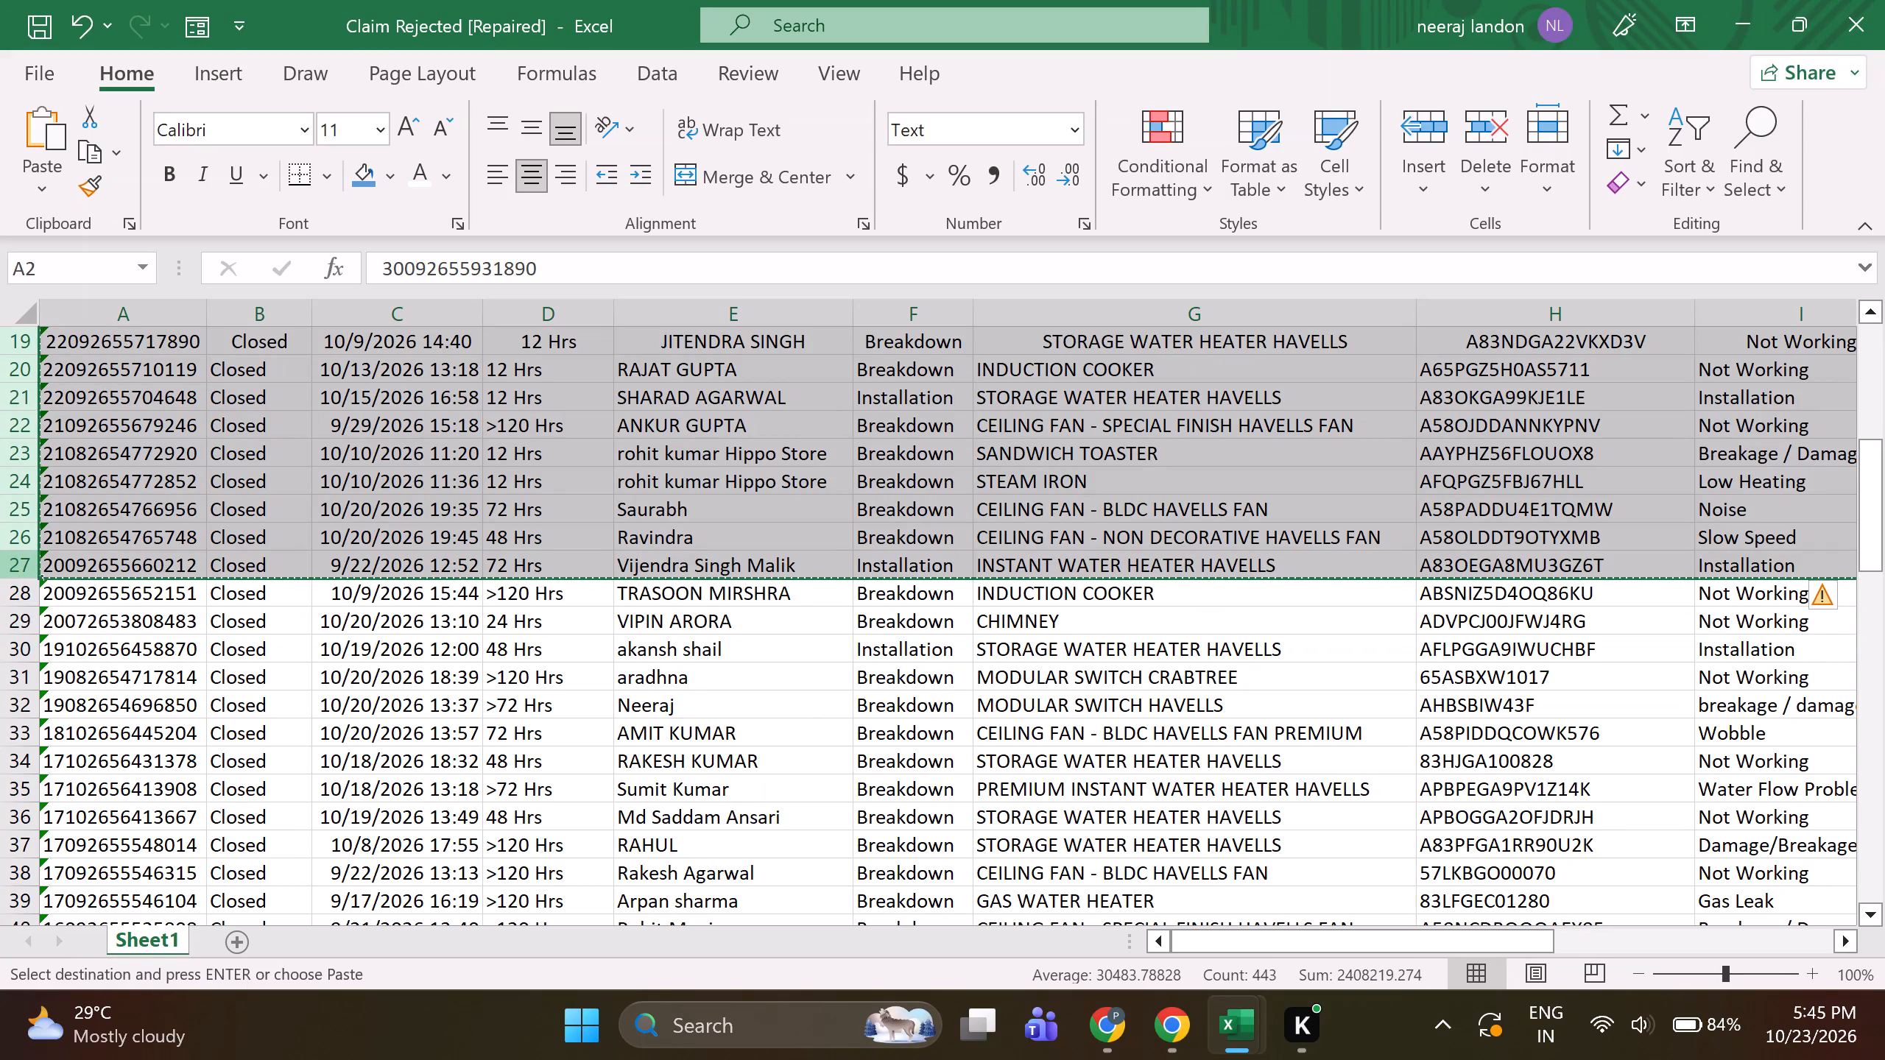
Switch to the Master sheet 2026 spreadsheet in Chrome, add a new sheet after Lead Tracker and name it "rejected data".
{"action": "left_click", "coordinate": [1110, 1031]}
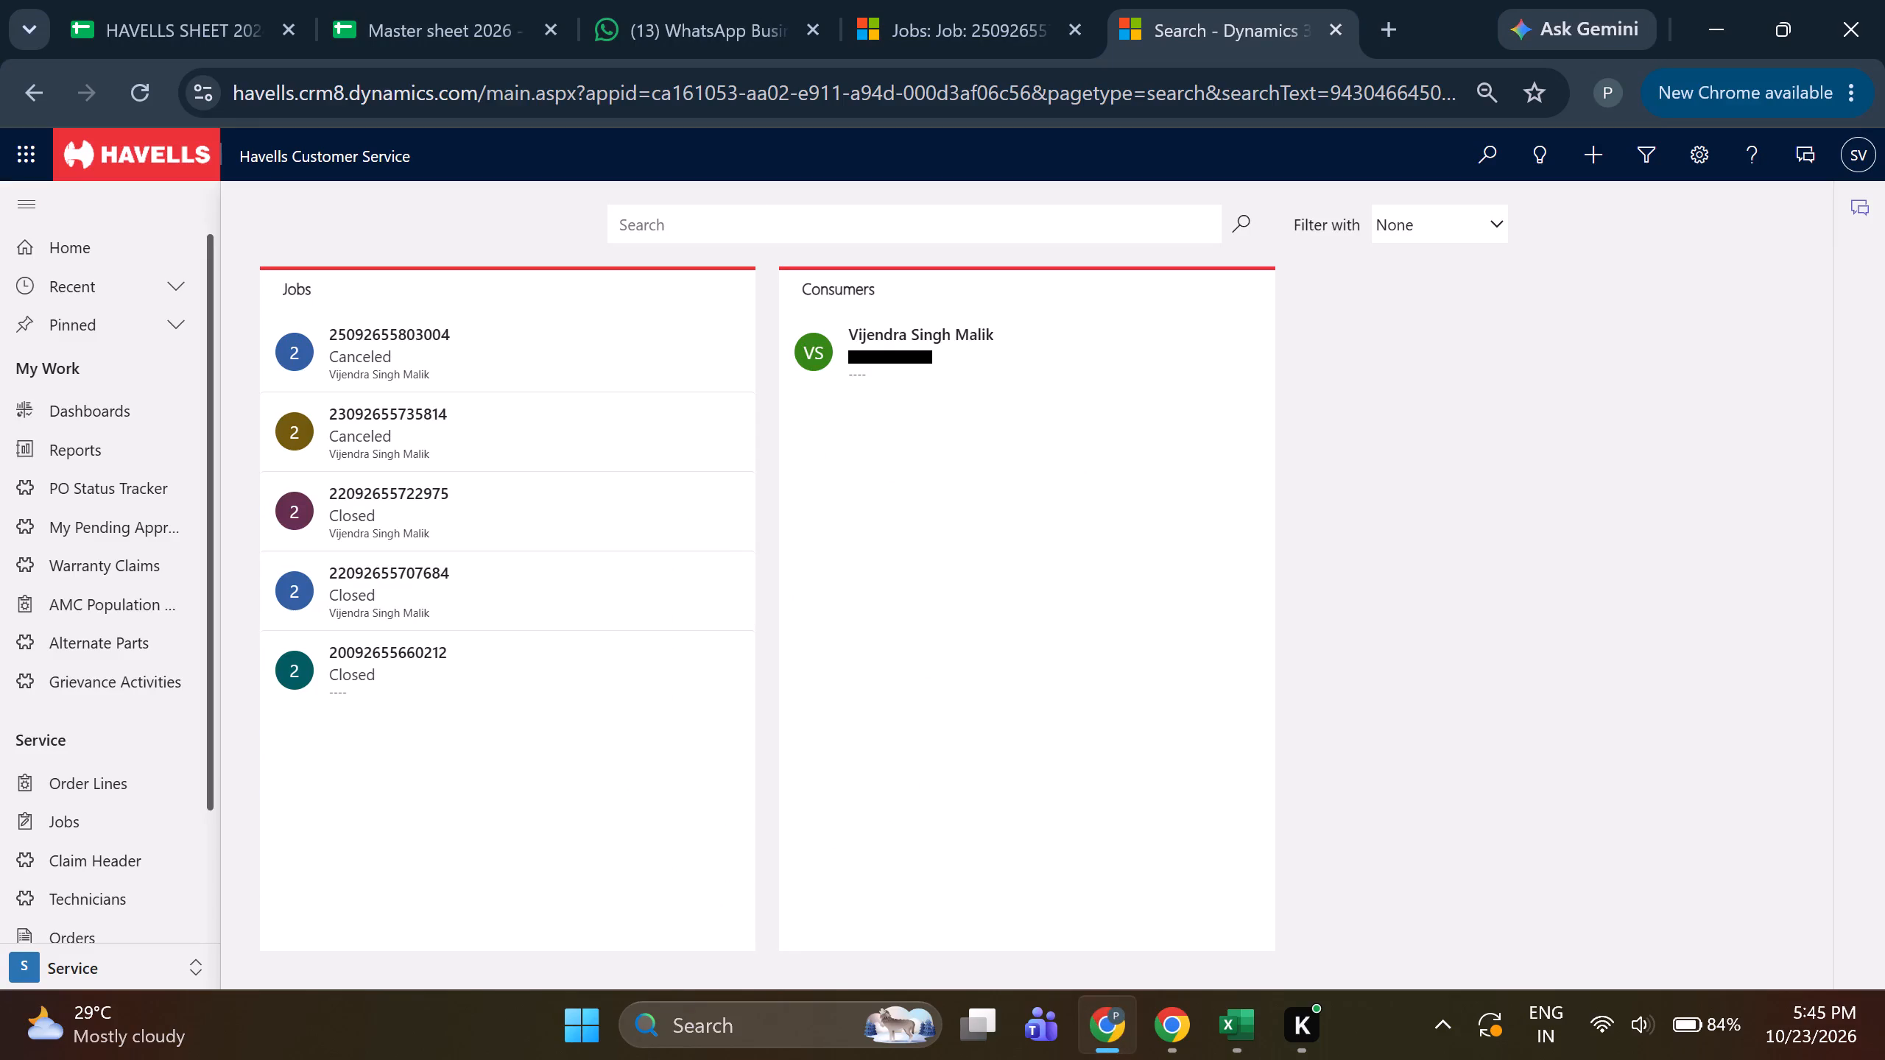
{"action": "left_click", "coordinate": [484, 0]}
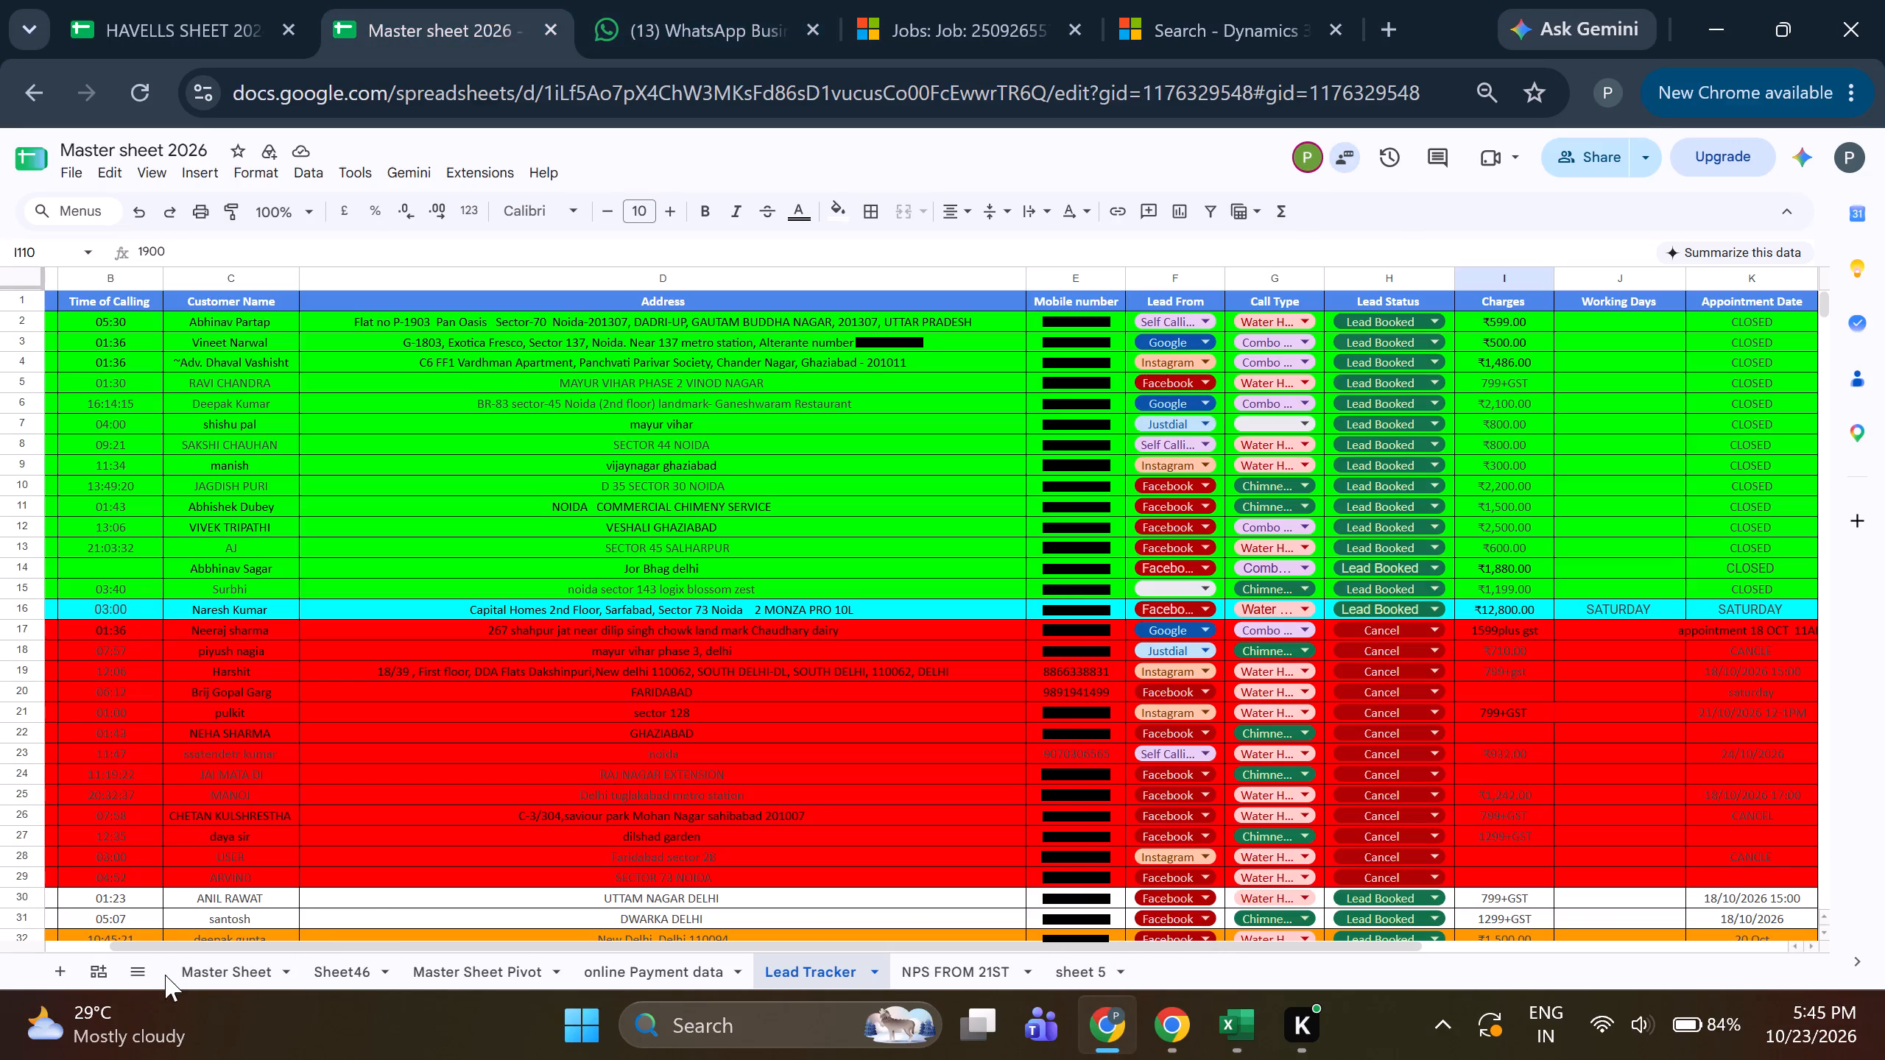
{"action": "left_click", "coordinate": [46, 981]}
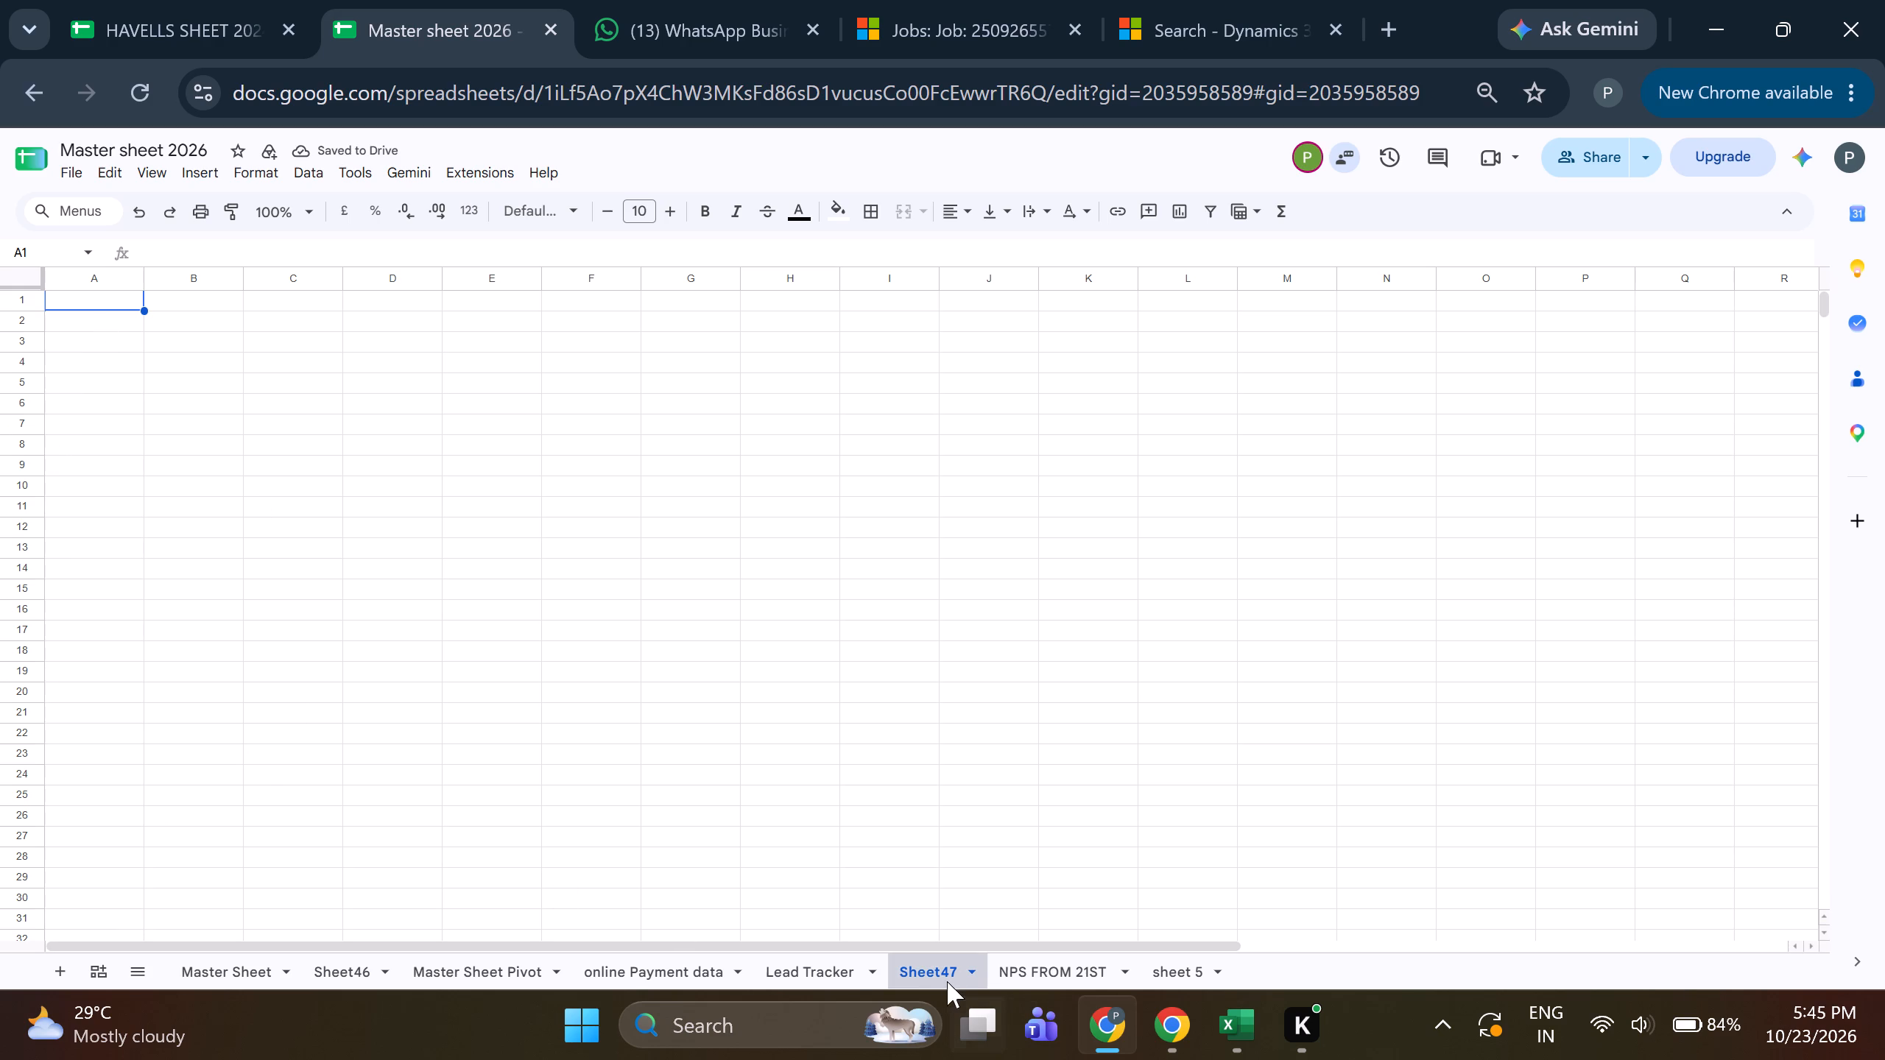
{"action": "double_click", "coordinate": [930, 972]}
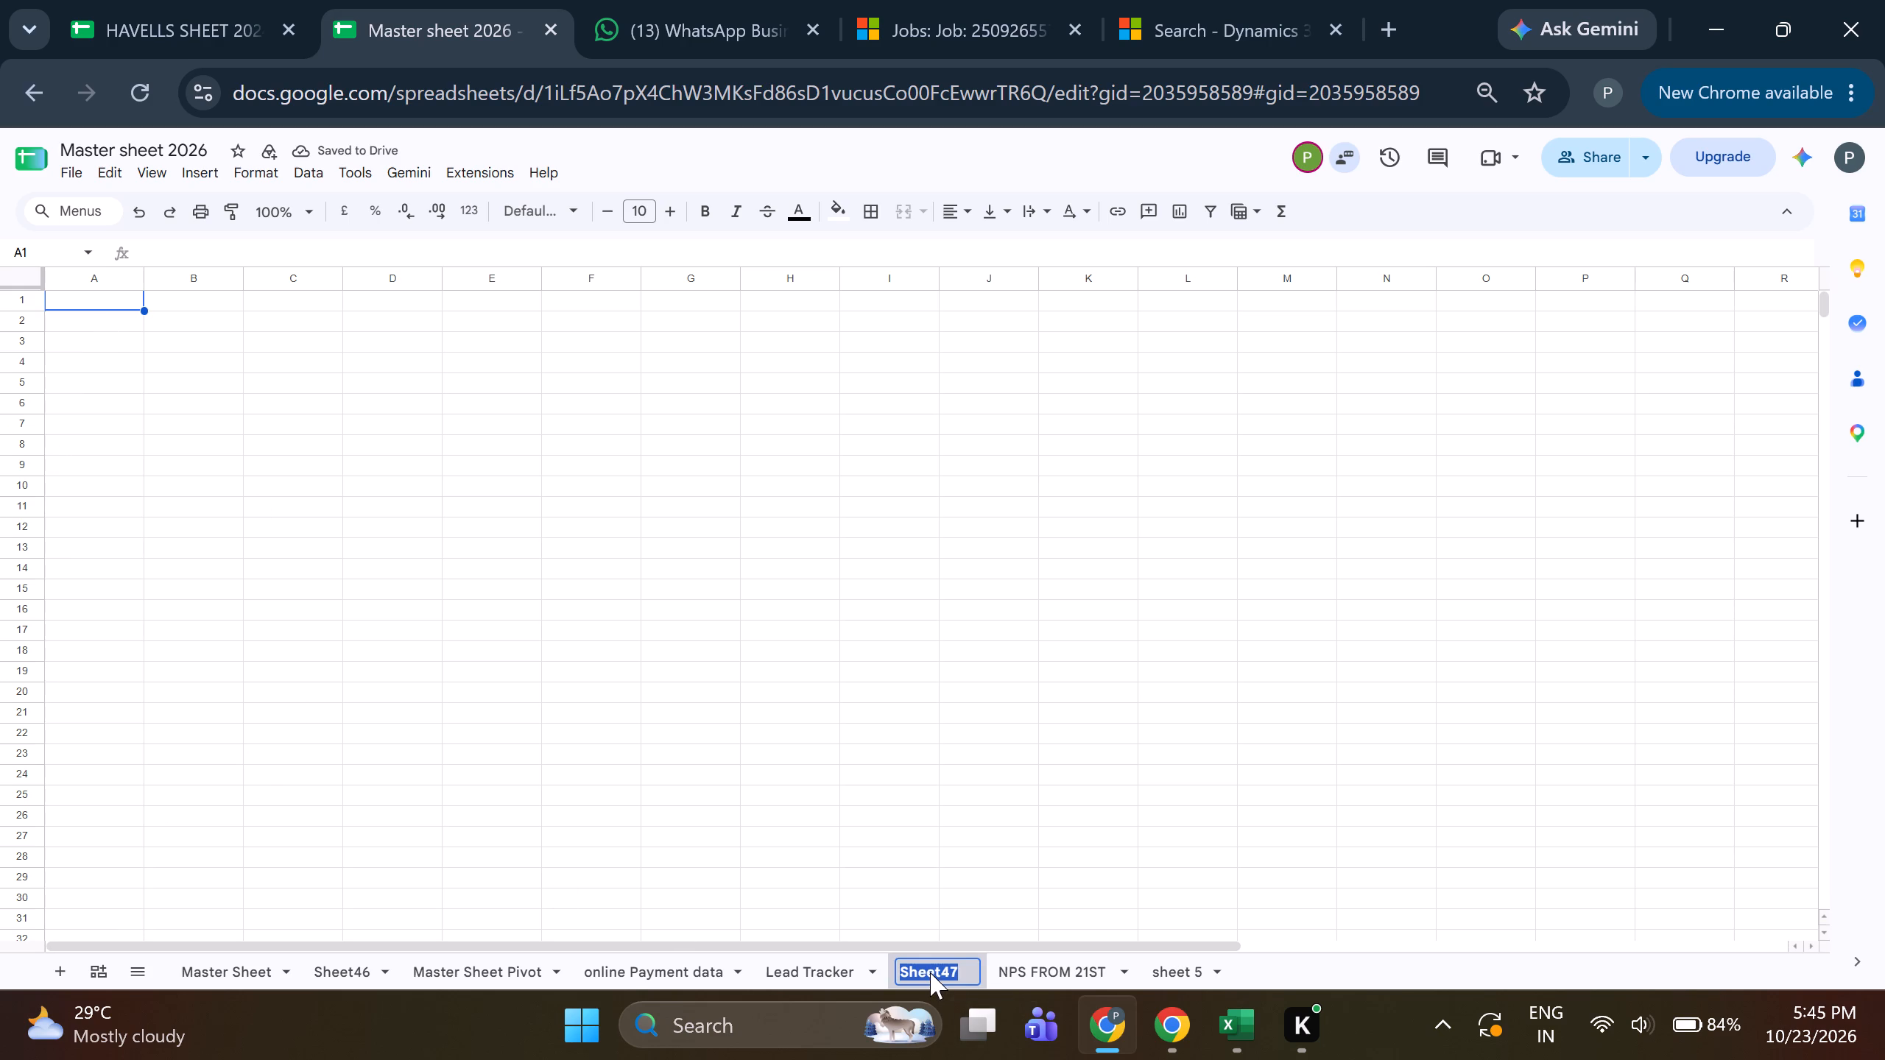
{"action": "key", "text": "BackSpace"}
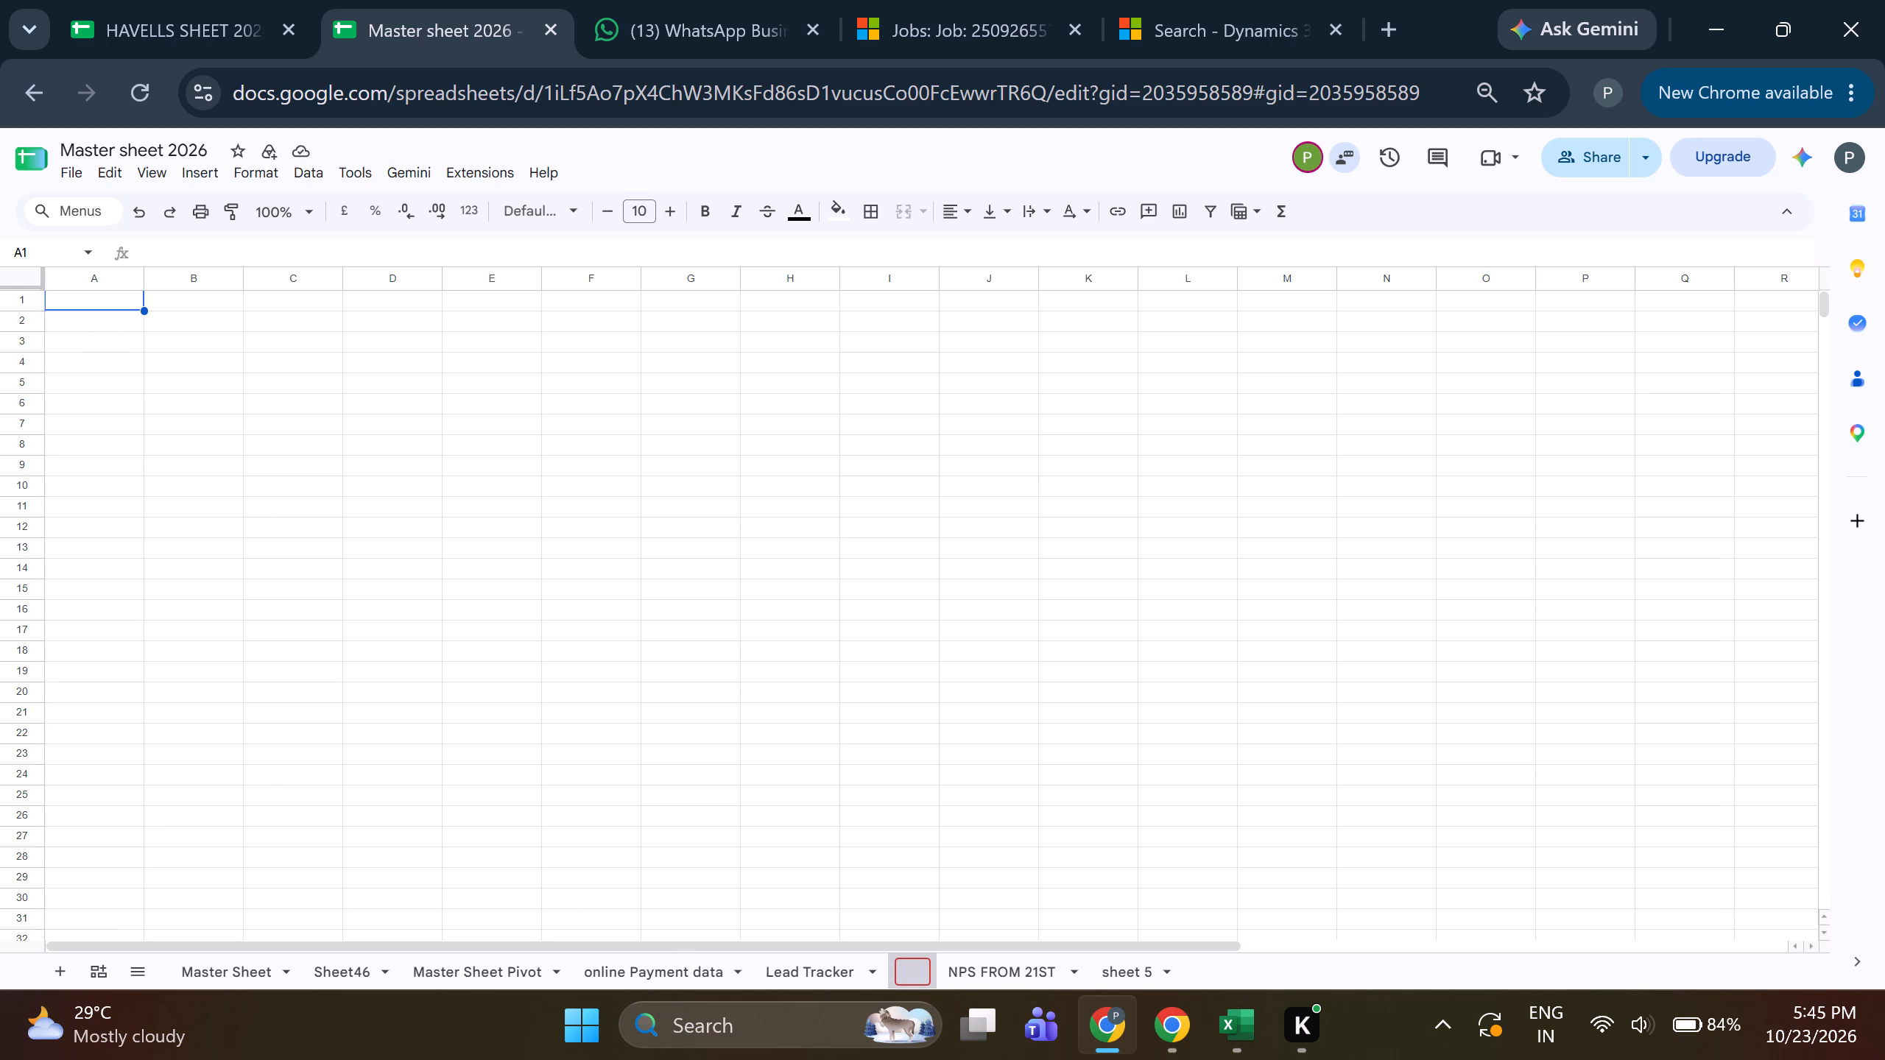
{"action": "type", "text": "rejec"}
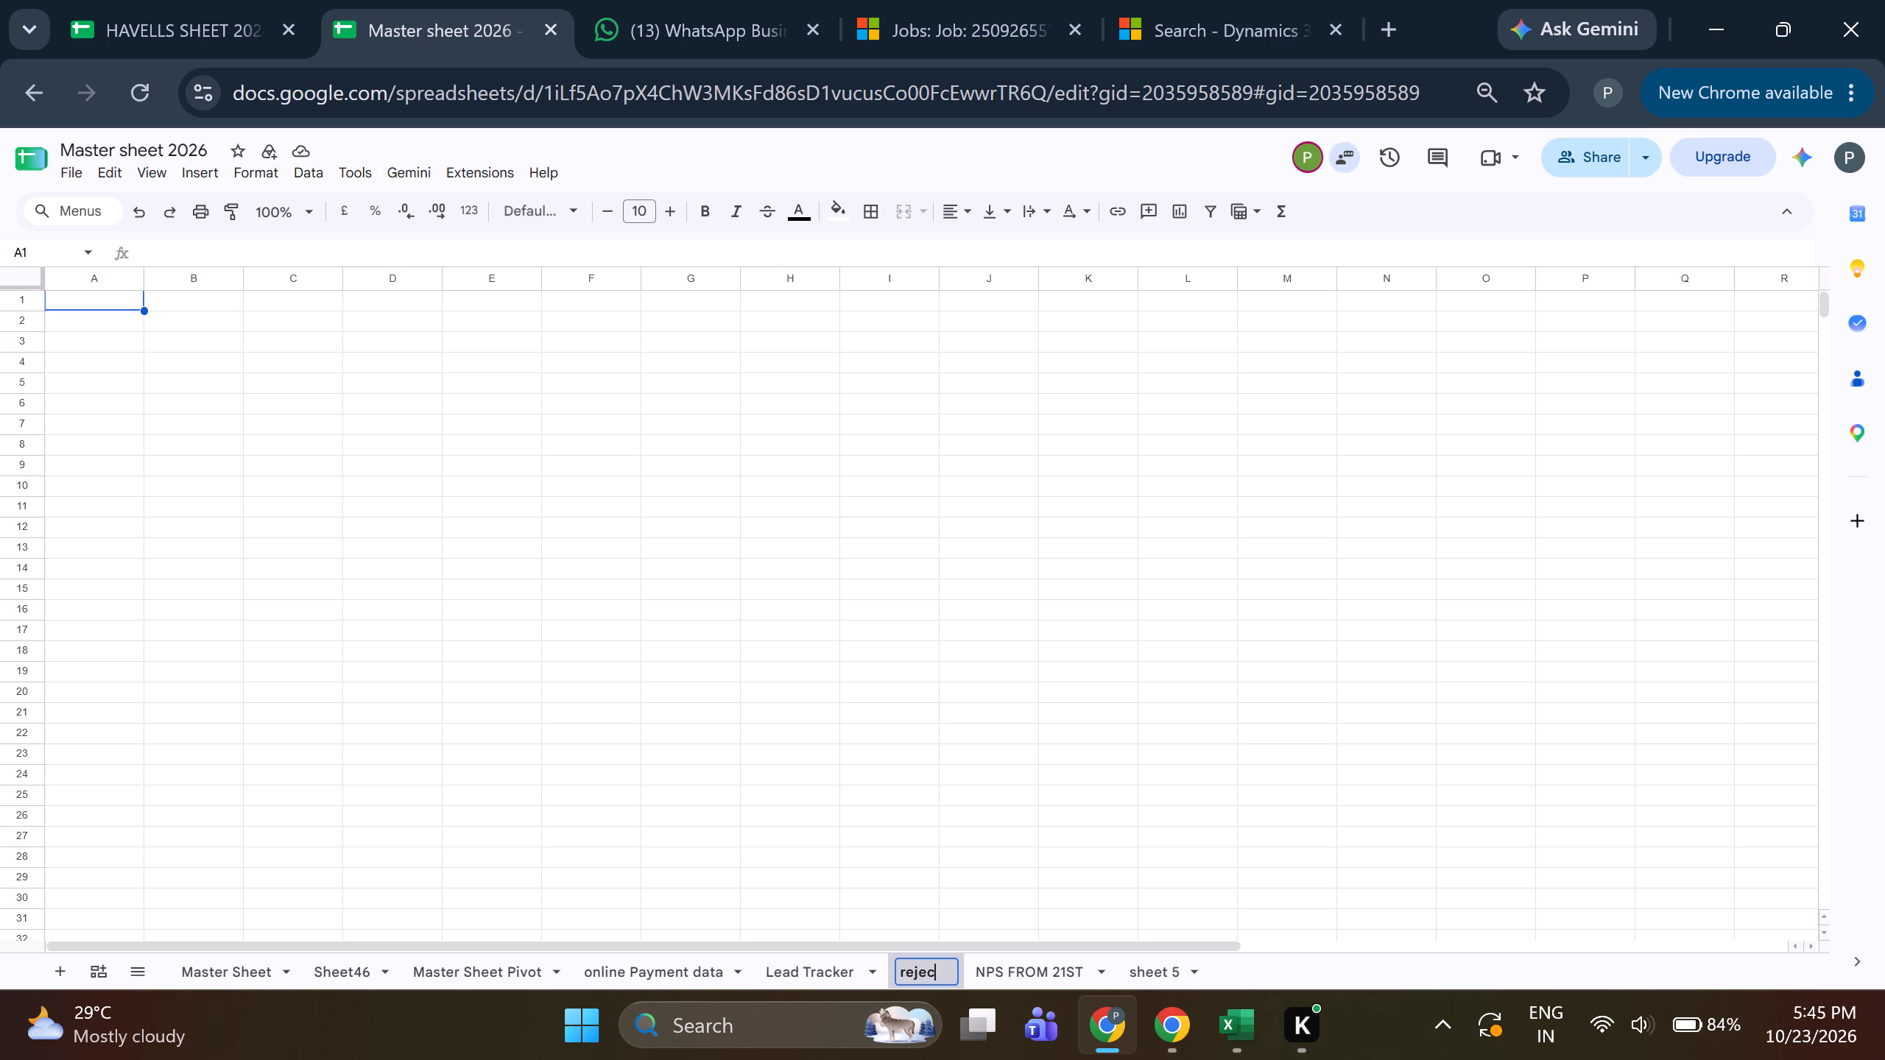
{"action": "type", "text": "ted"}
{"action": "key", "text": "space"}
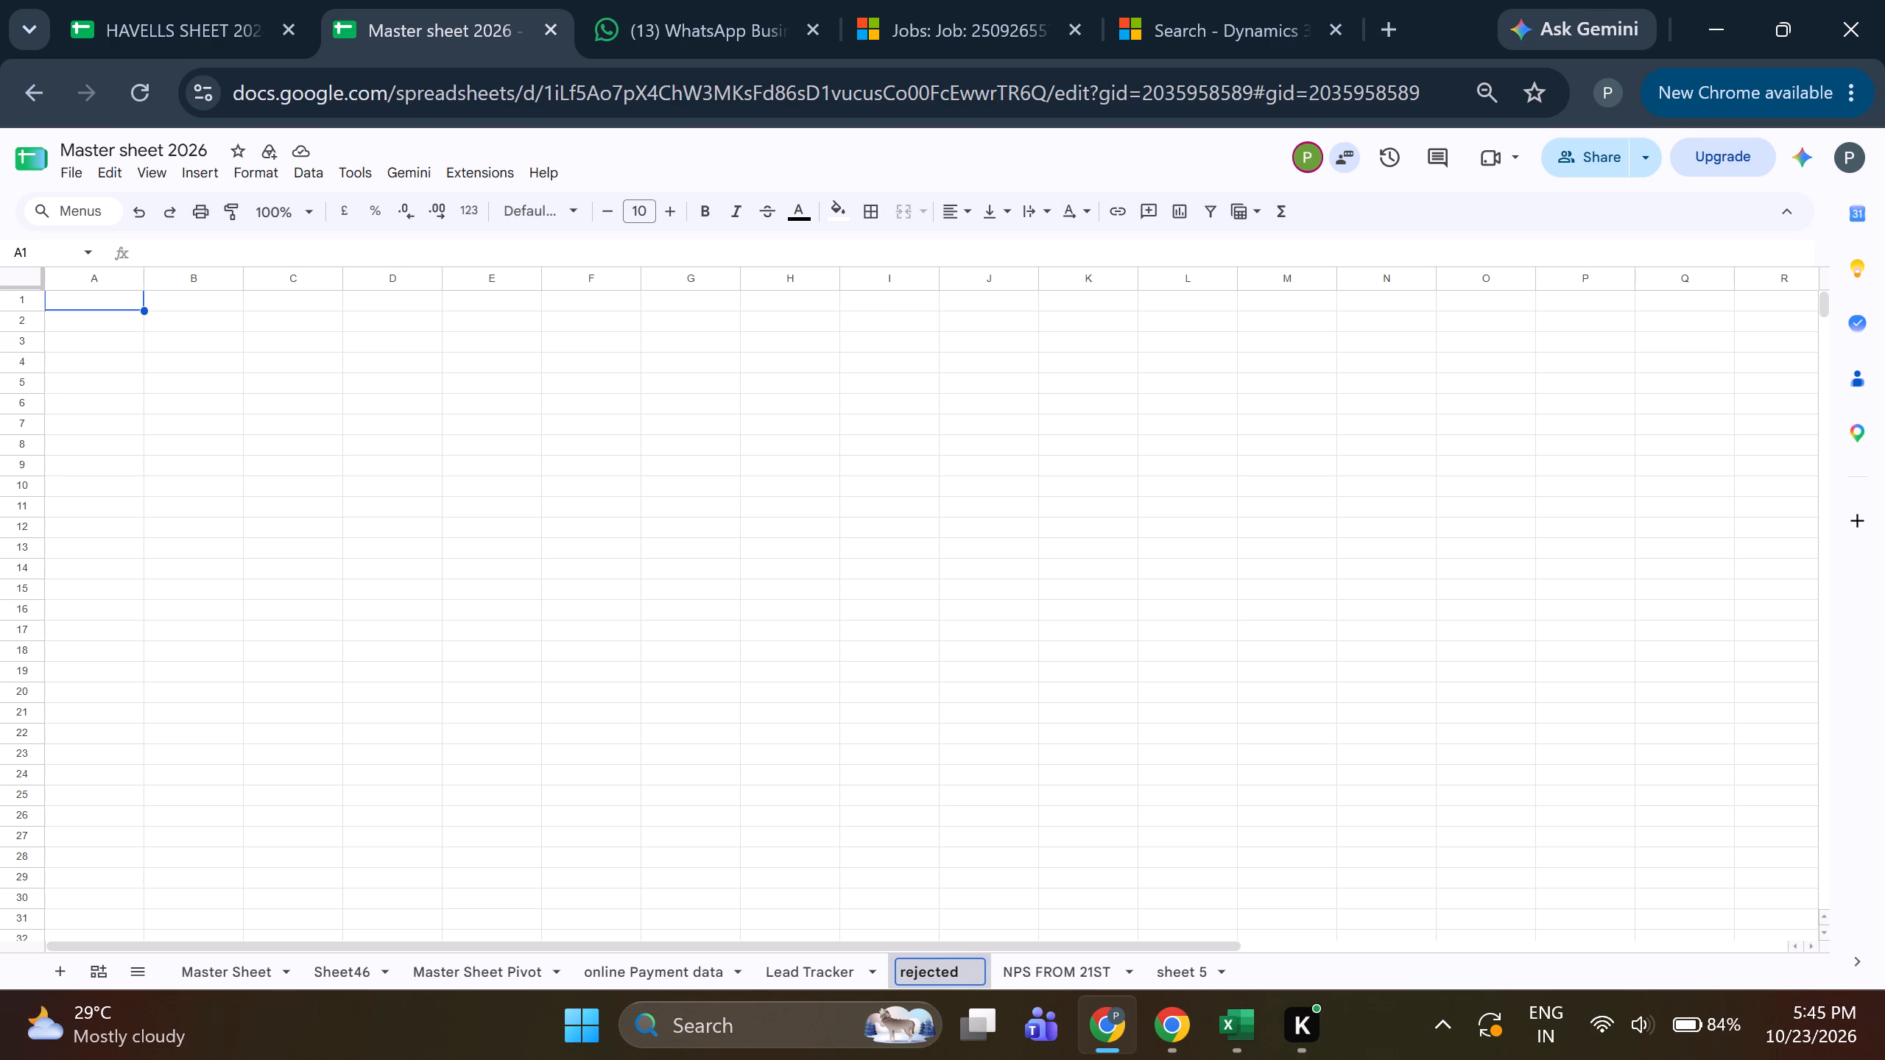
{"action": "type", "text": "data"}
{"action": "key", "text": "space"}
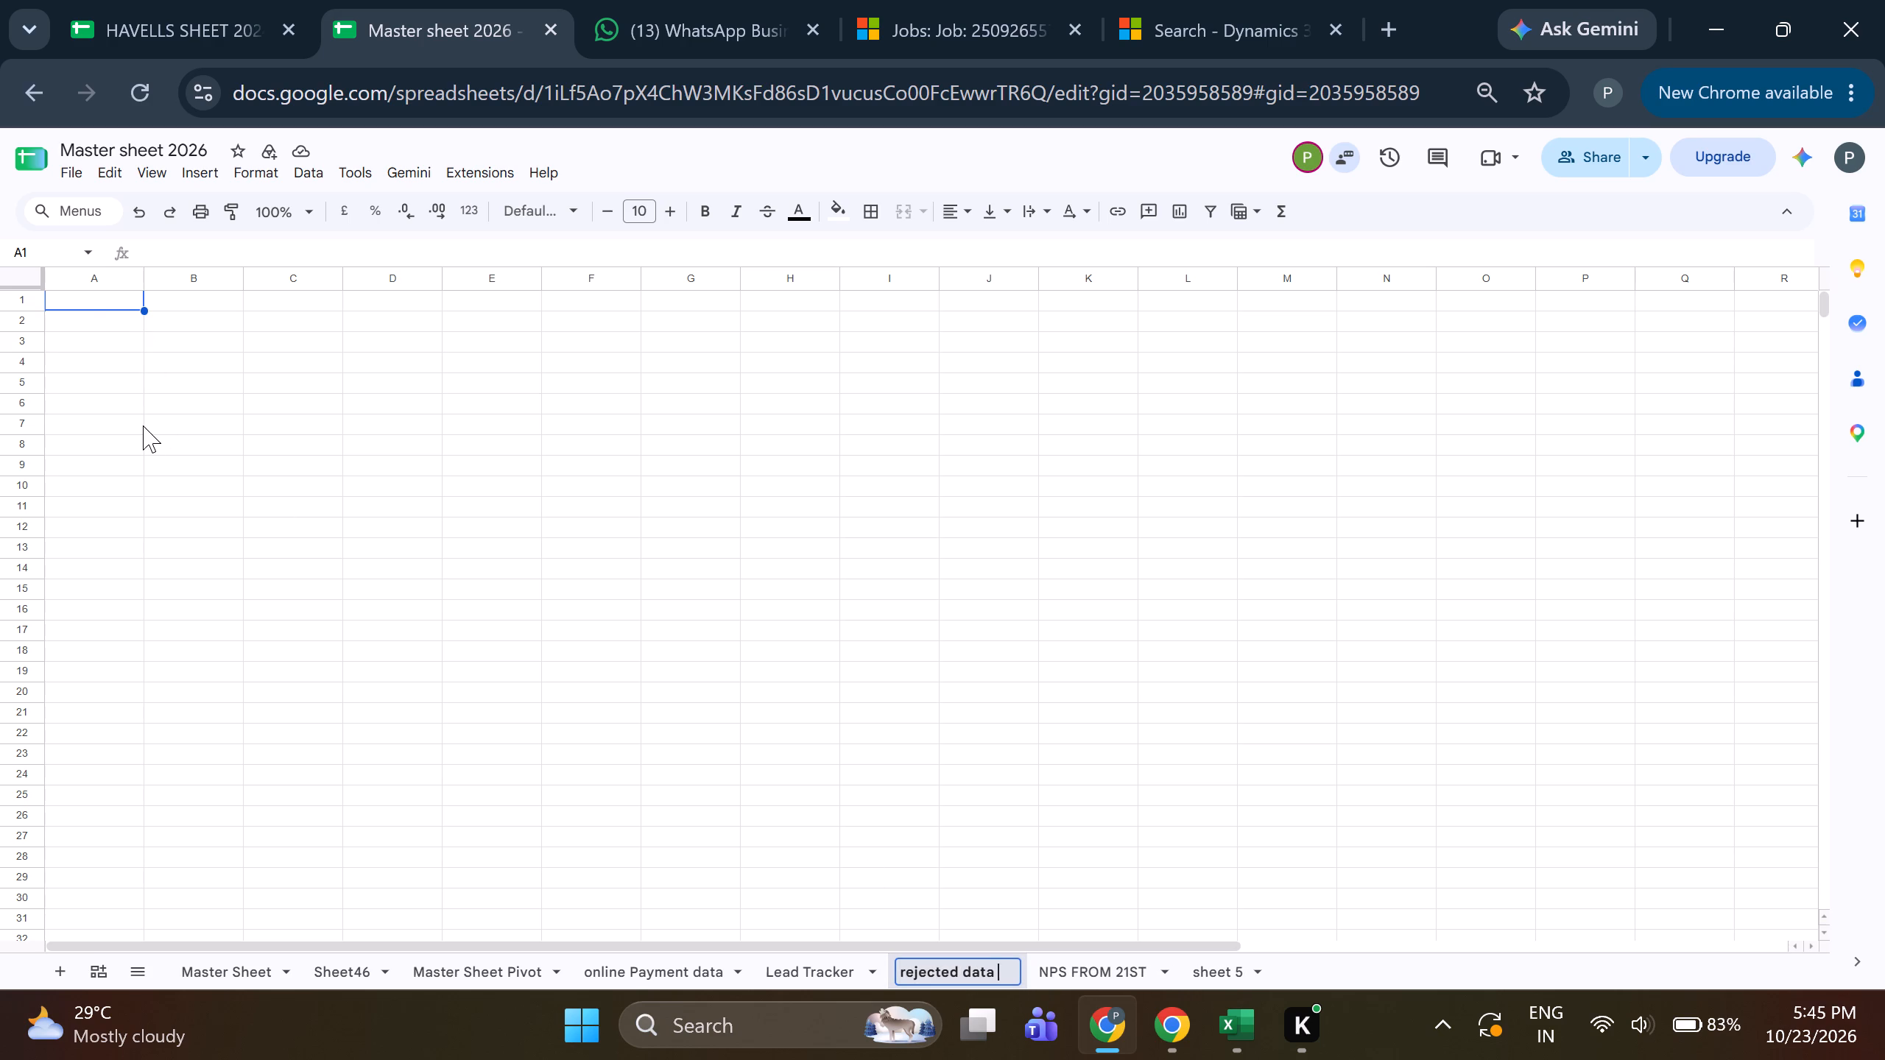
{"action": "scroll", "coordinate": [147, 422], "scroll_direction": "up", "scroll_amount": 4}
{"action": "left_click", "coordinate": [85, 305]}
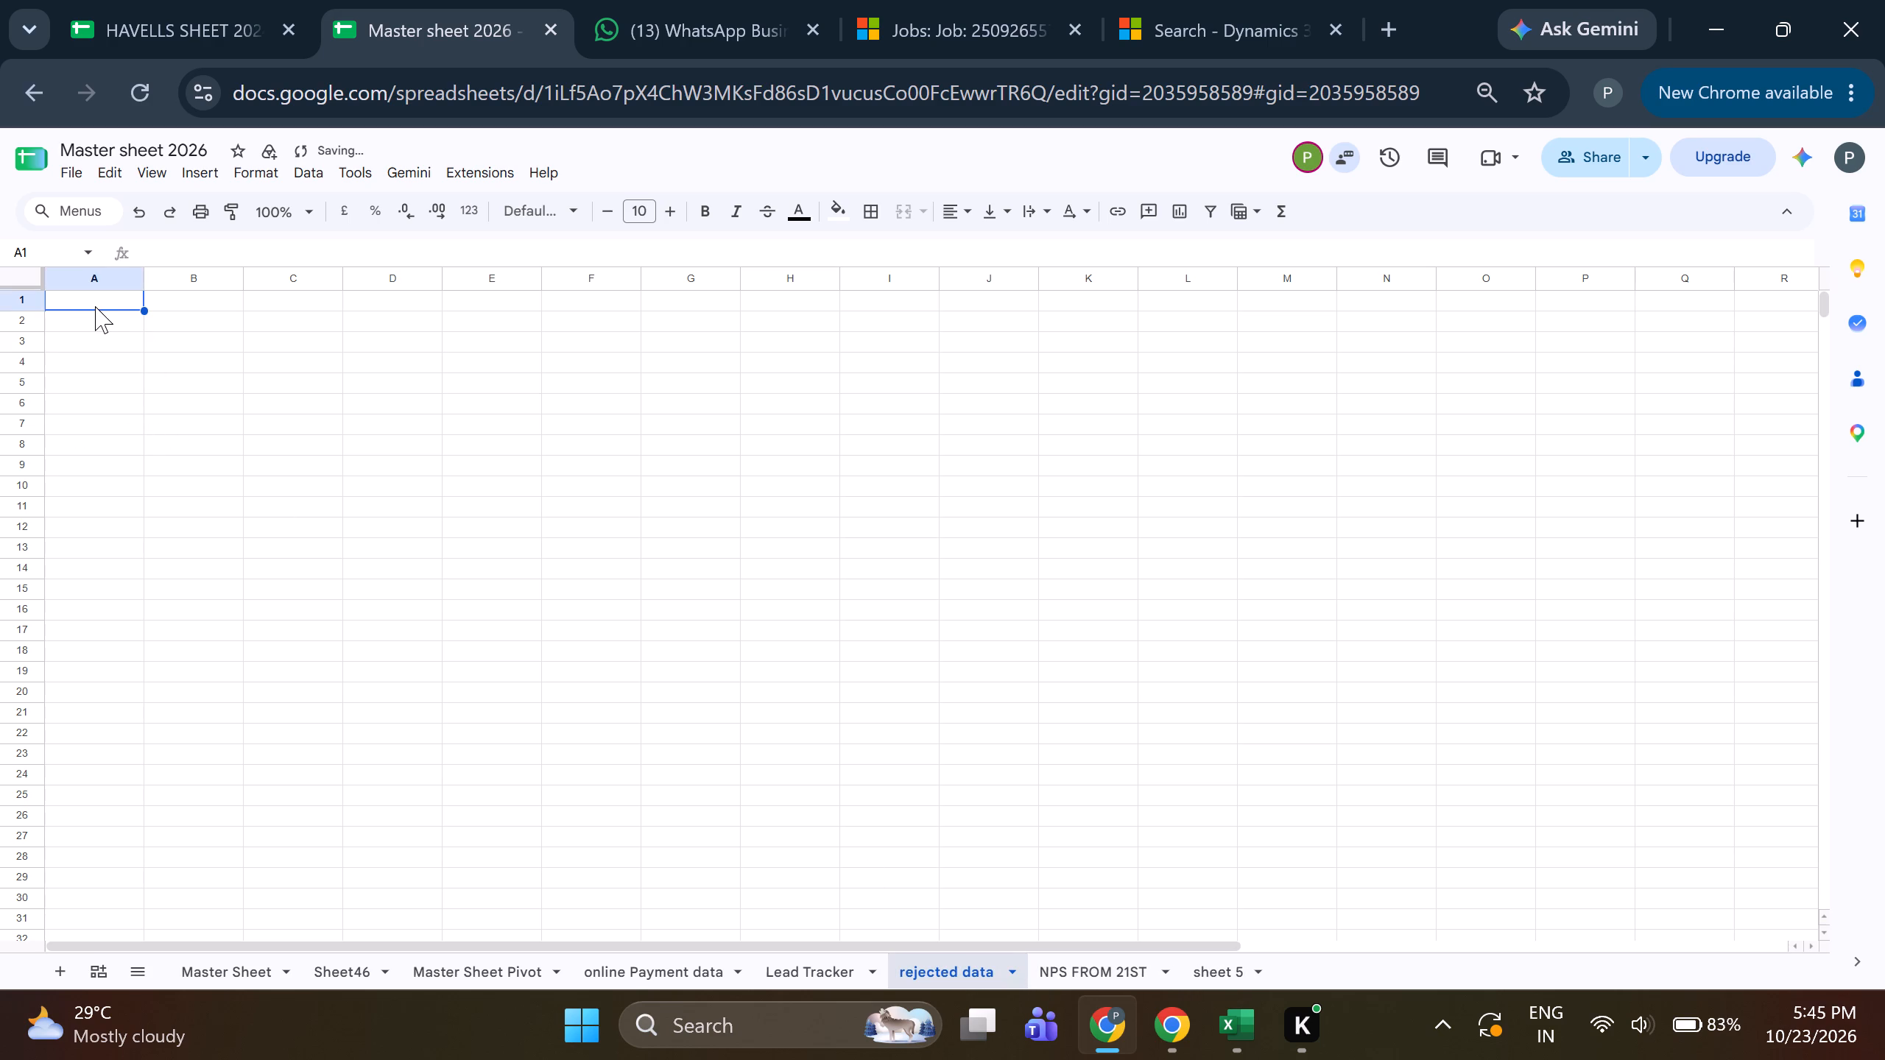
{"action": "left_click", "coordinate": [95, 306]}
{"action": "left_click", "coordinate": [99, 329]}
{"action": "left_click", "coordinate": [98, 299]}
Copy rows 1 to 27, header included, from the Claim Rejected workbook in Excel and paste them at A1 of the rejected data sheet.
{"action": "left_click", "coordinate": [1226, 1038]}
{"action": "left_click", "coordinate": [1308, 872]}
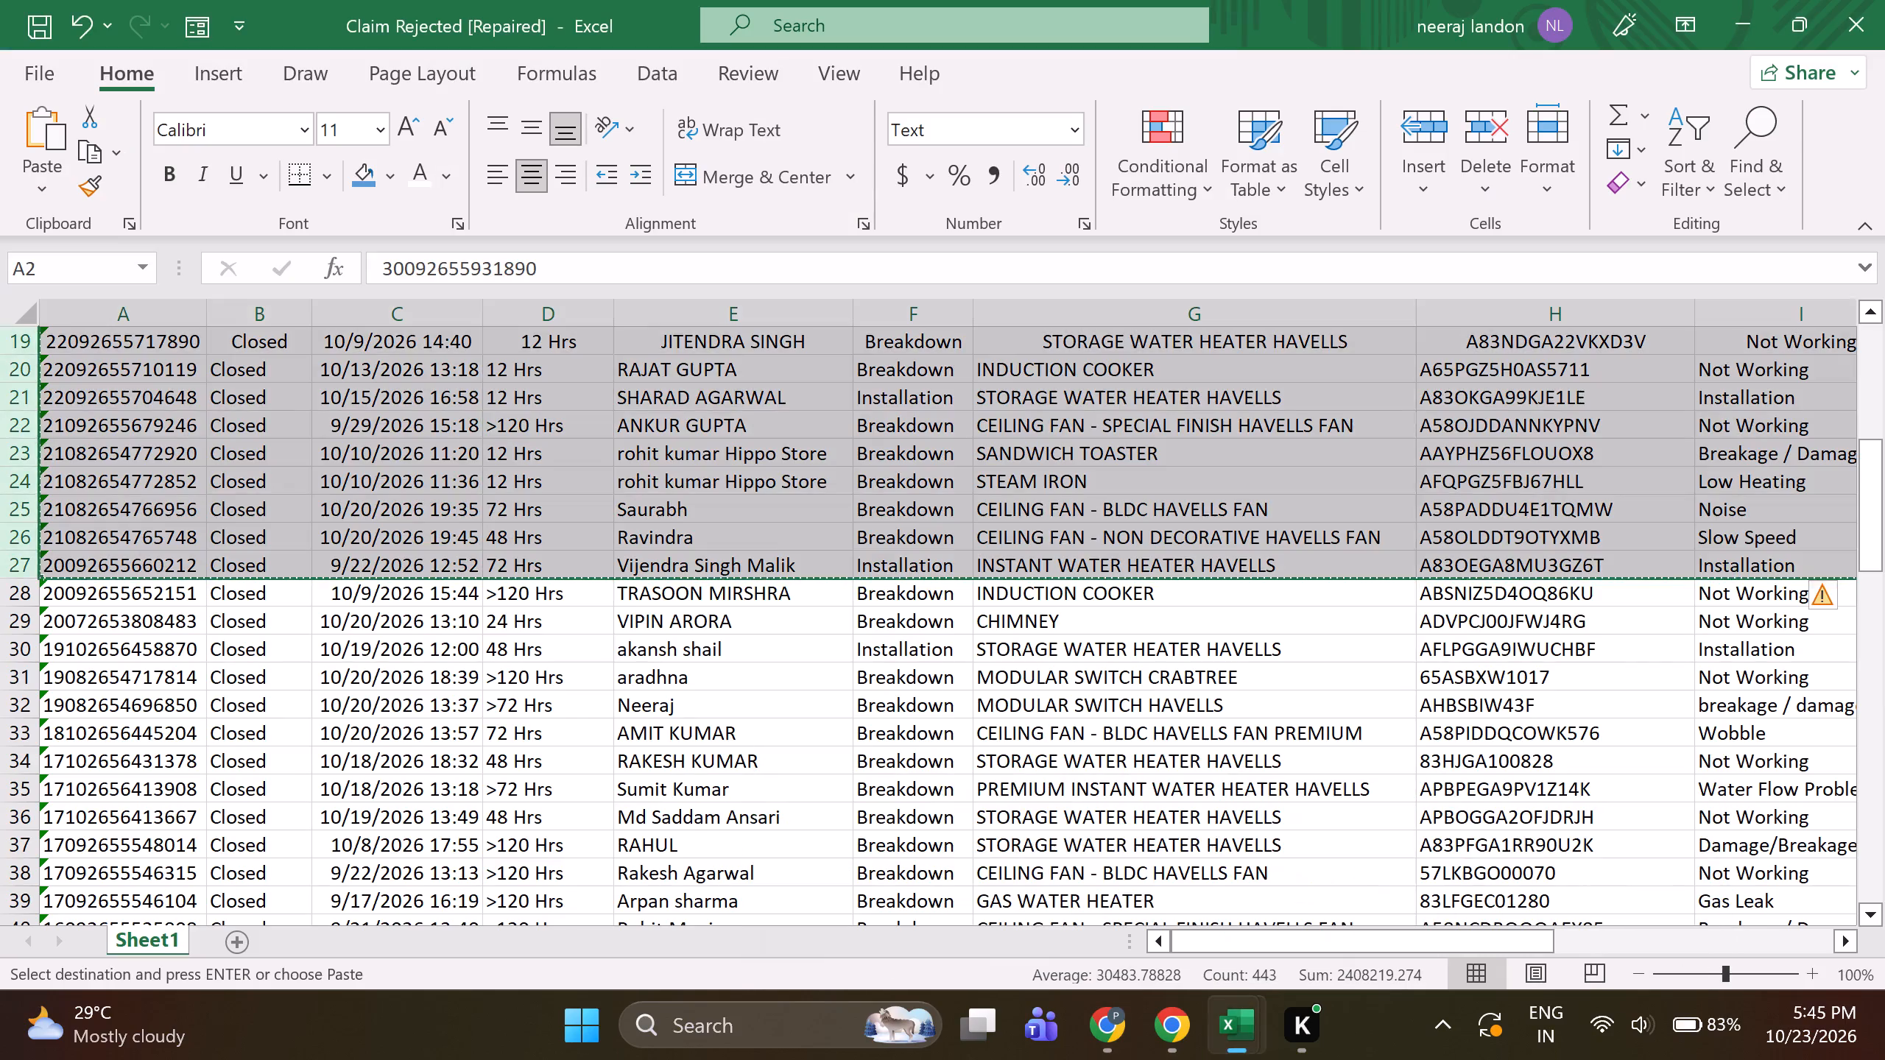
{"action": "scroll", "coordinate": [321, 604], "scroll_direction": "up", "scroll_amount": 14}
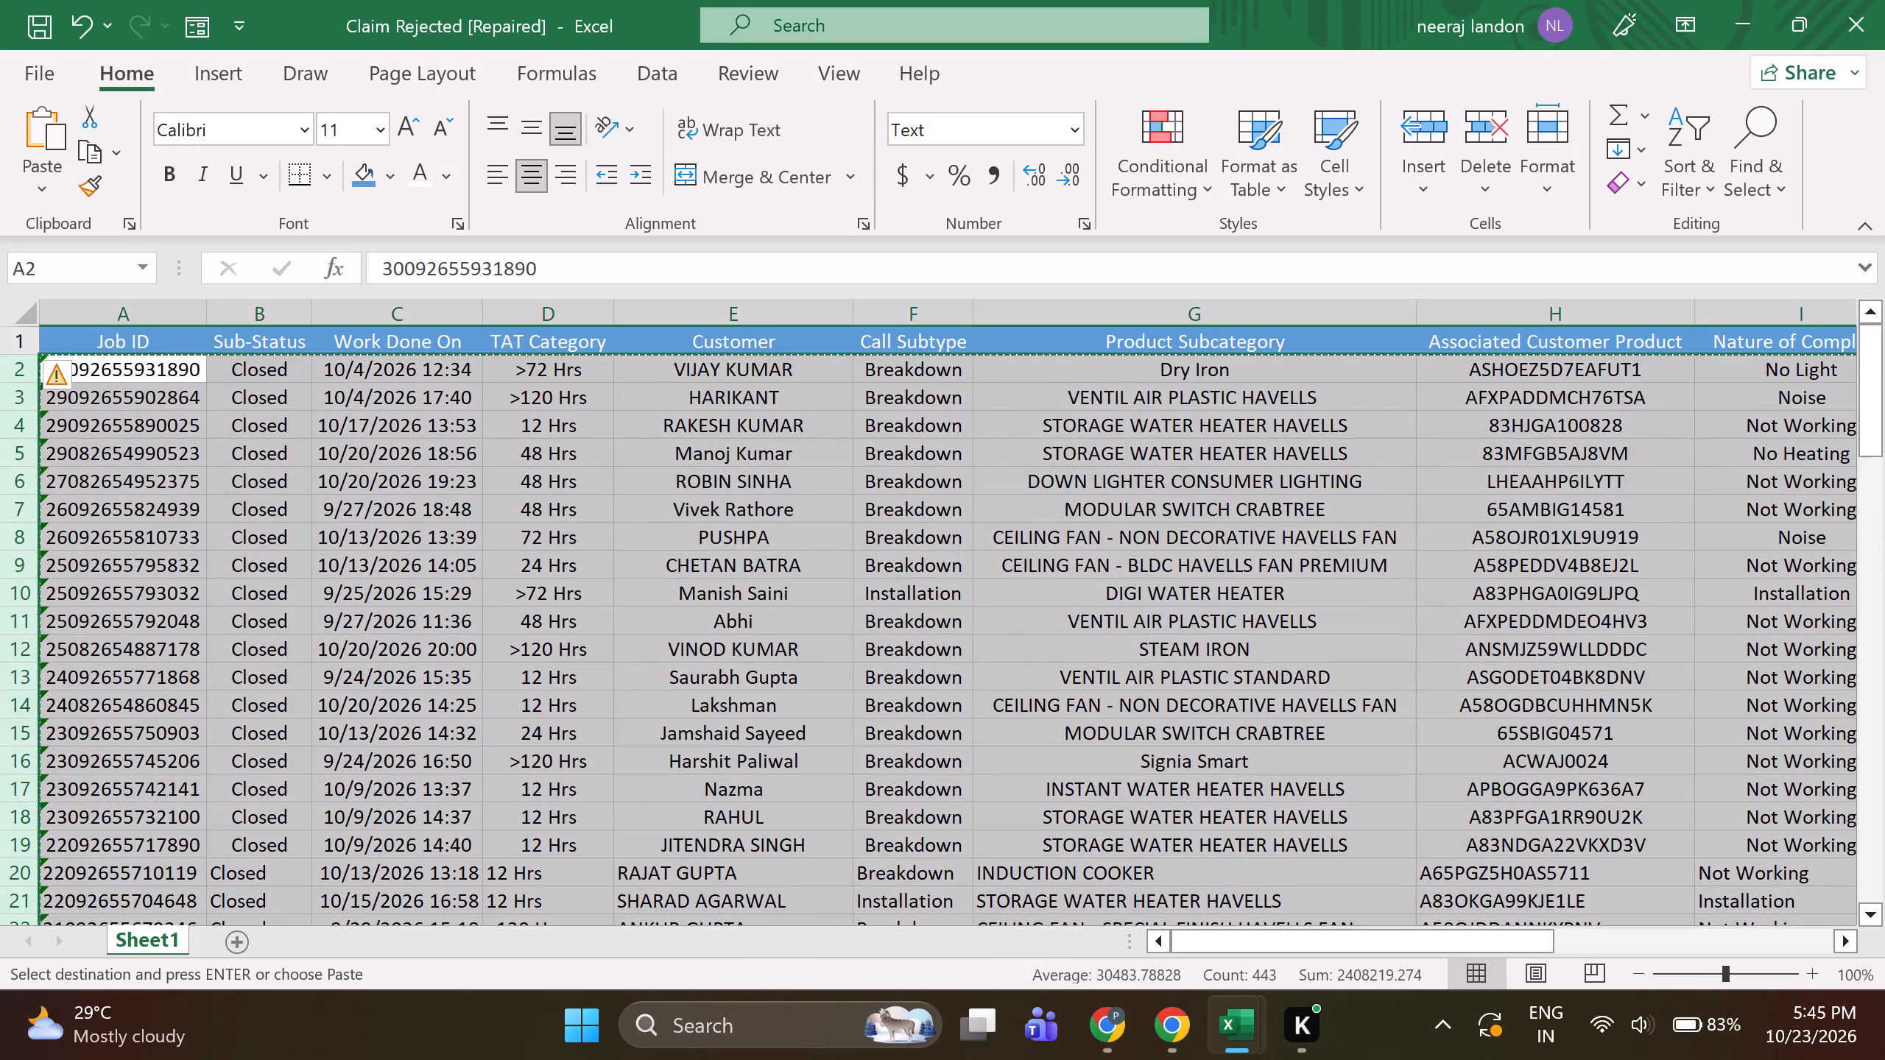
{"action": "left_click", "coordinate": [293, 607]}
{"action": "left_click_drag", "start_coordinate": [4, 343], "coordinate": [0, 471]}
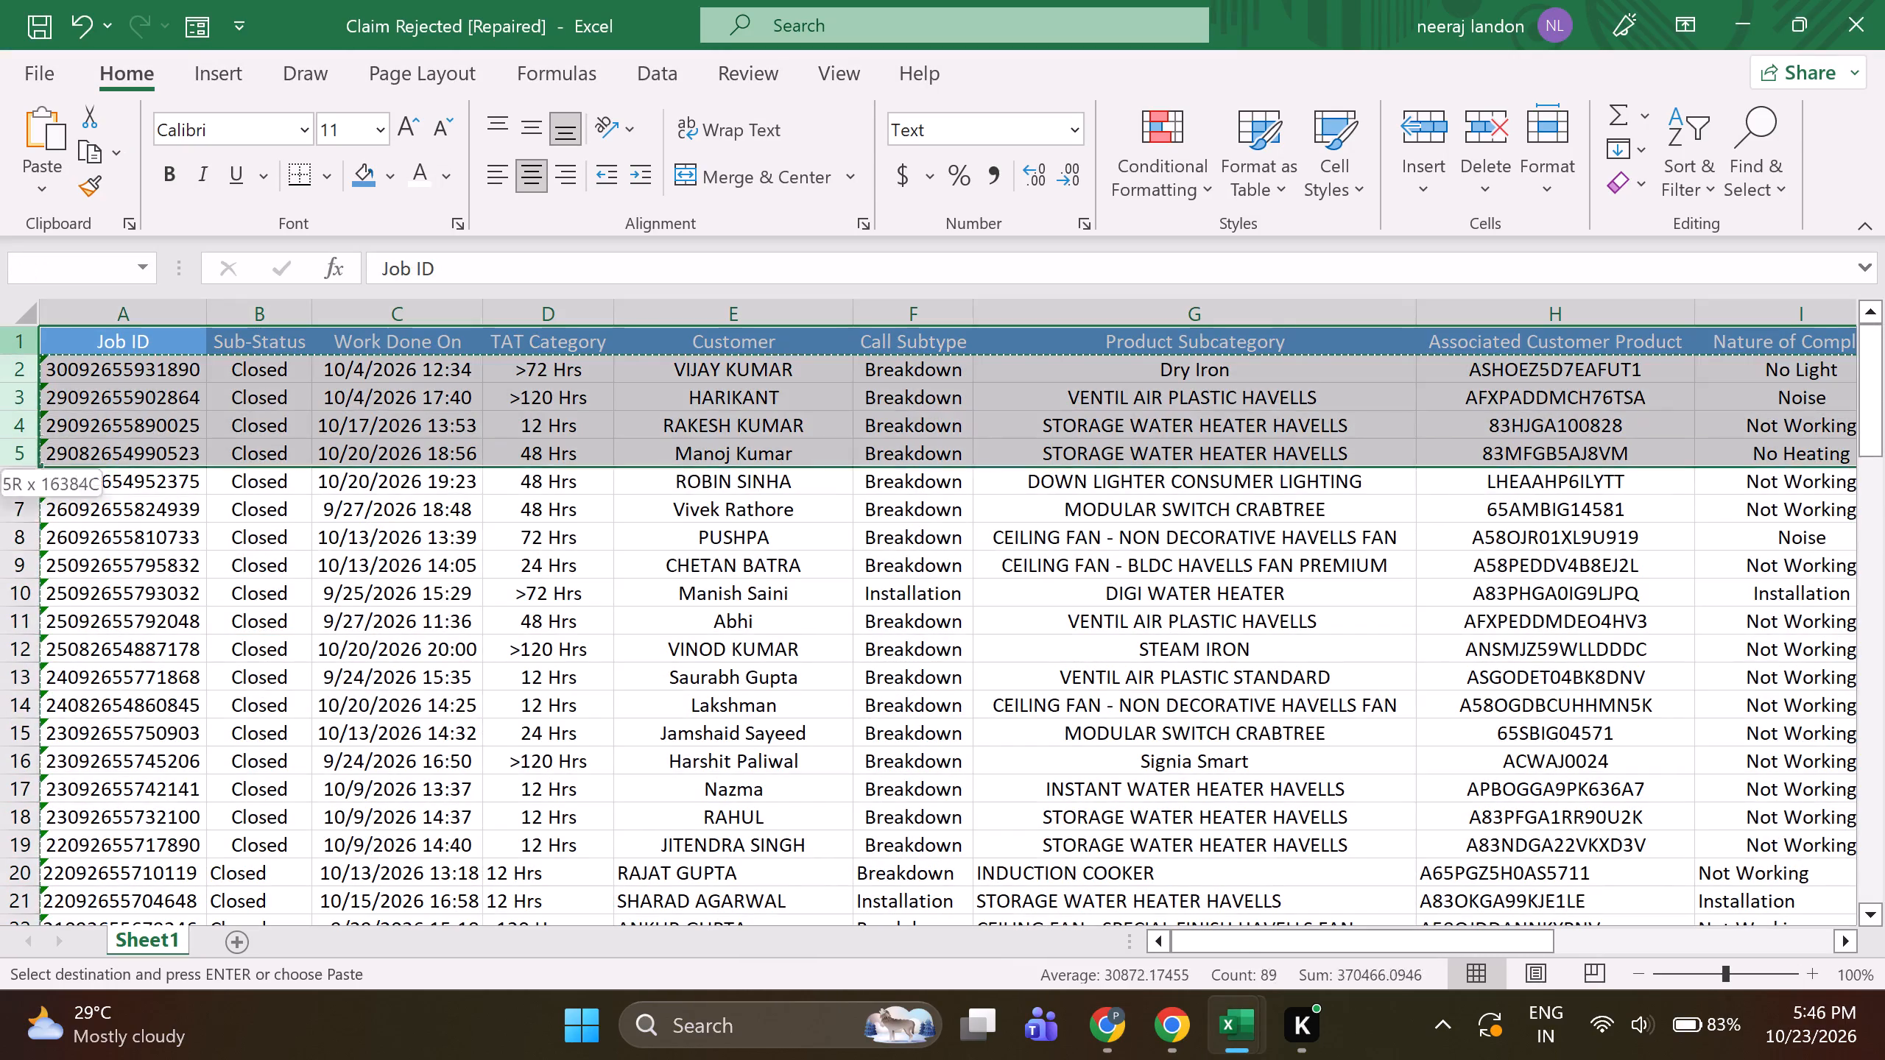
{"action": "left_click_drag", "start_coordinate": [0, 471], "coordinate": [0, 657]}
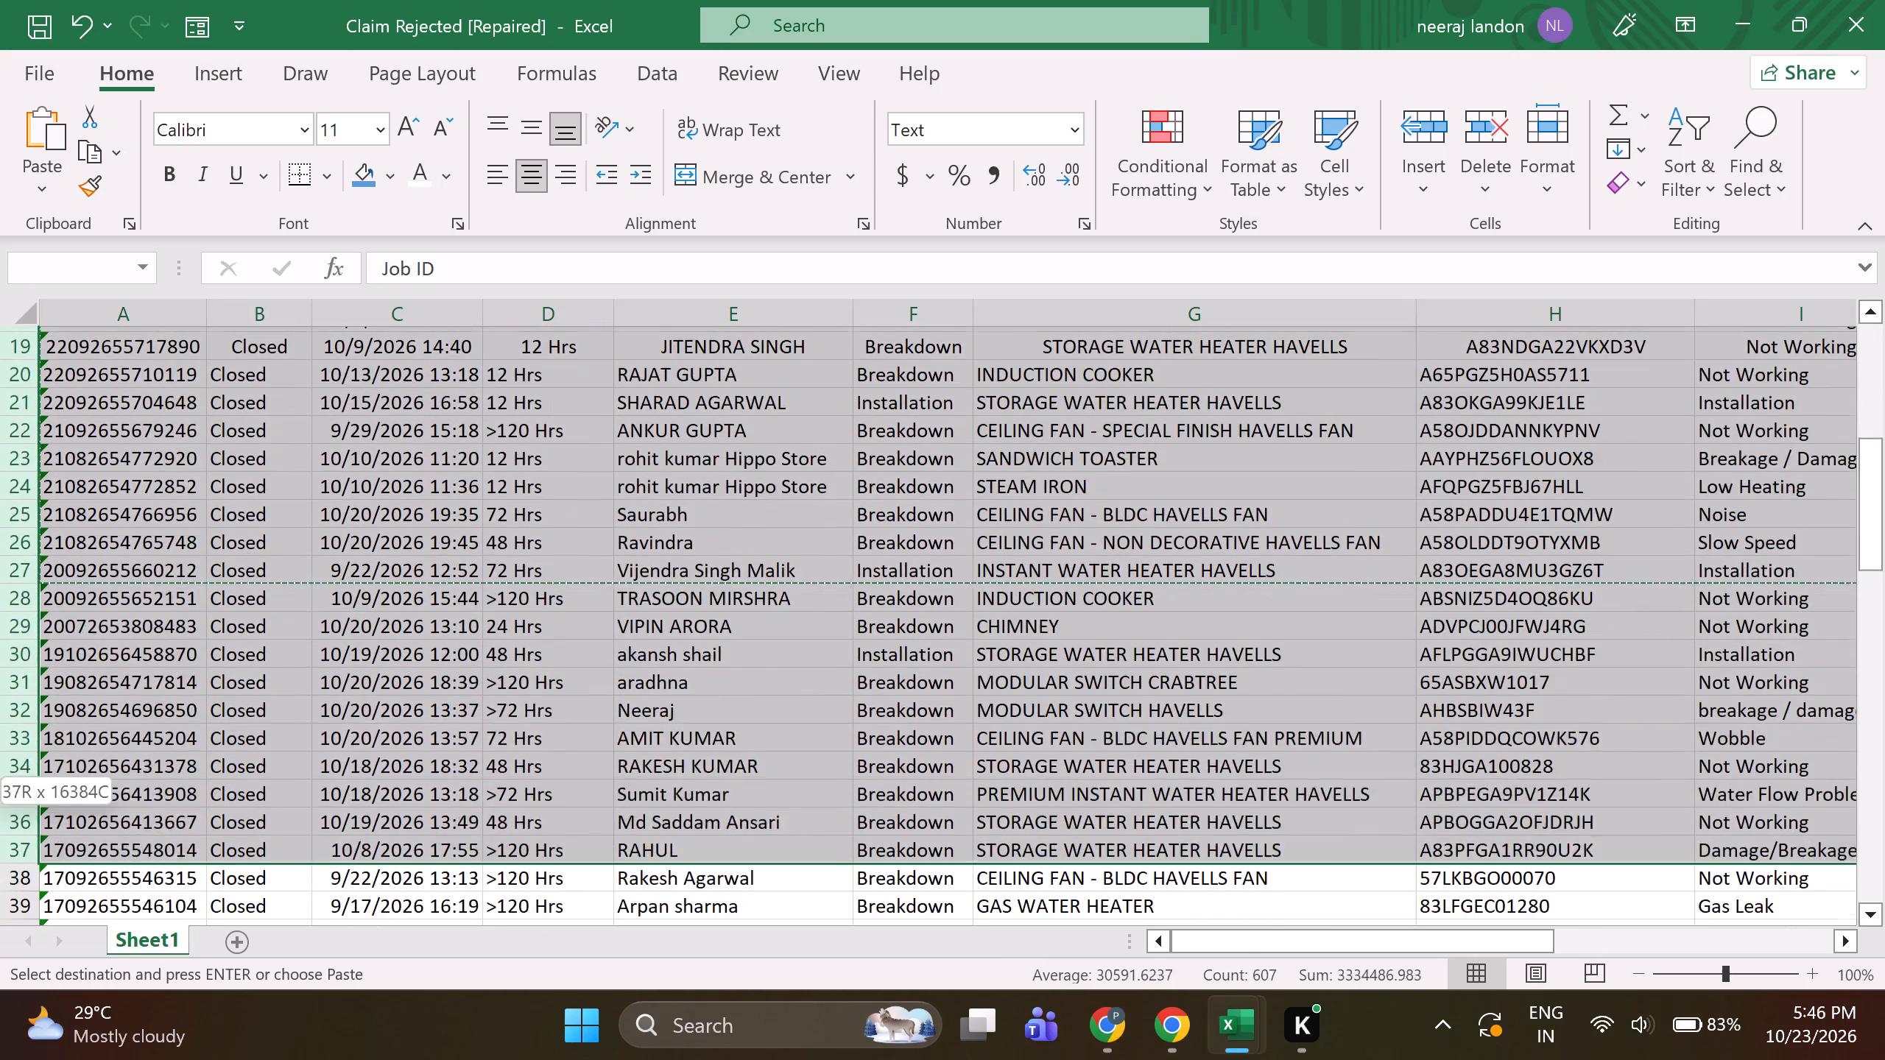
{"action": "left_click_drag", "start_coordinate": [0, 657], "coordinate": [14, 559]}
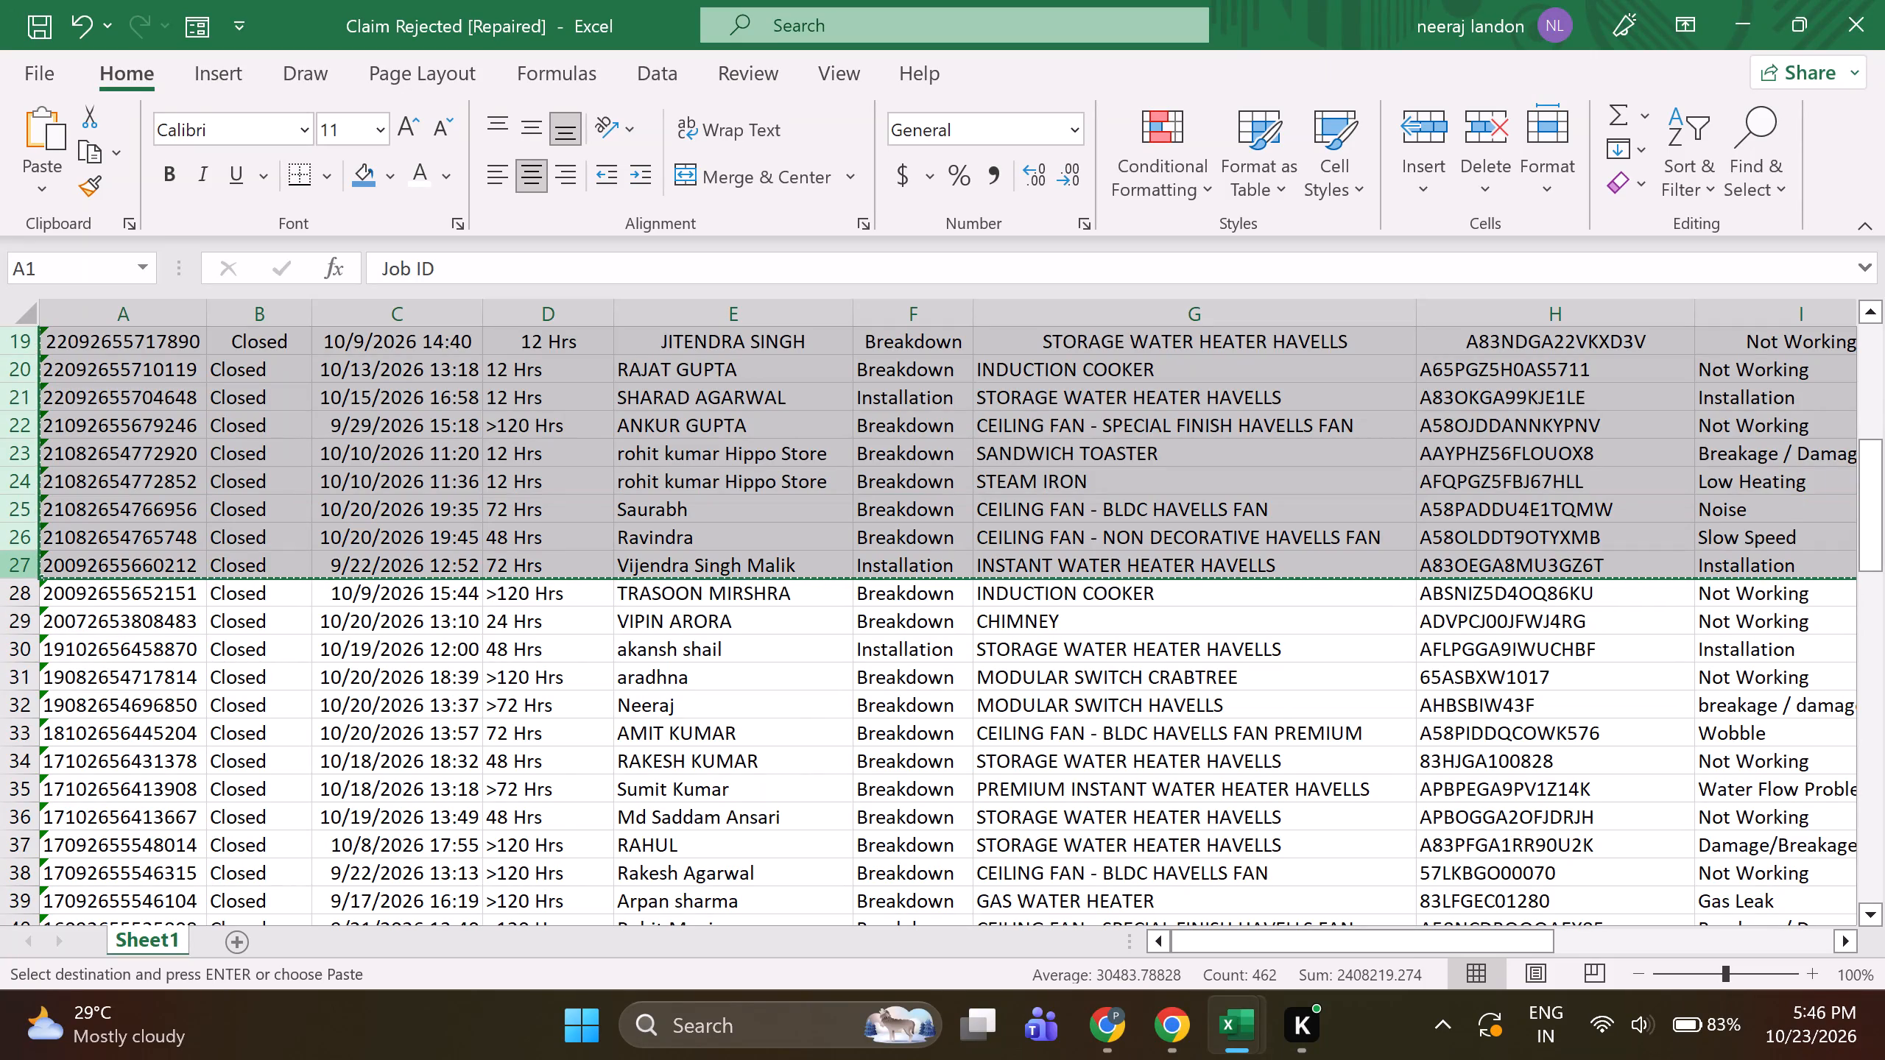
{"action": "key", "text": "ctrl+c"}
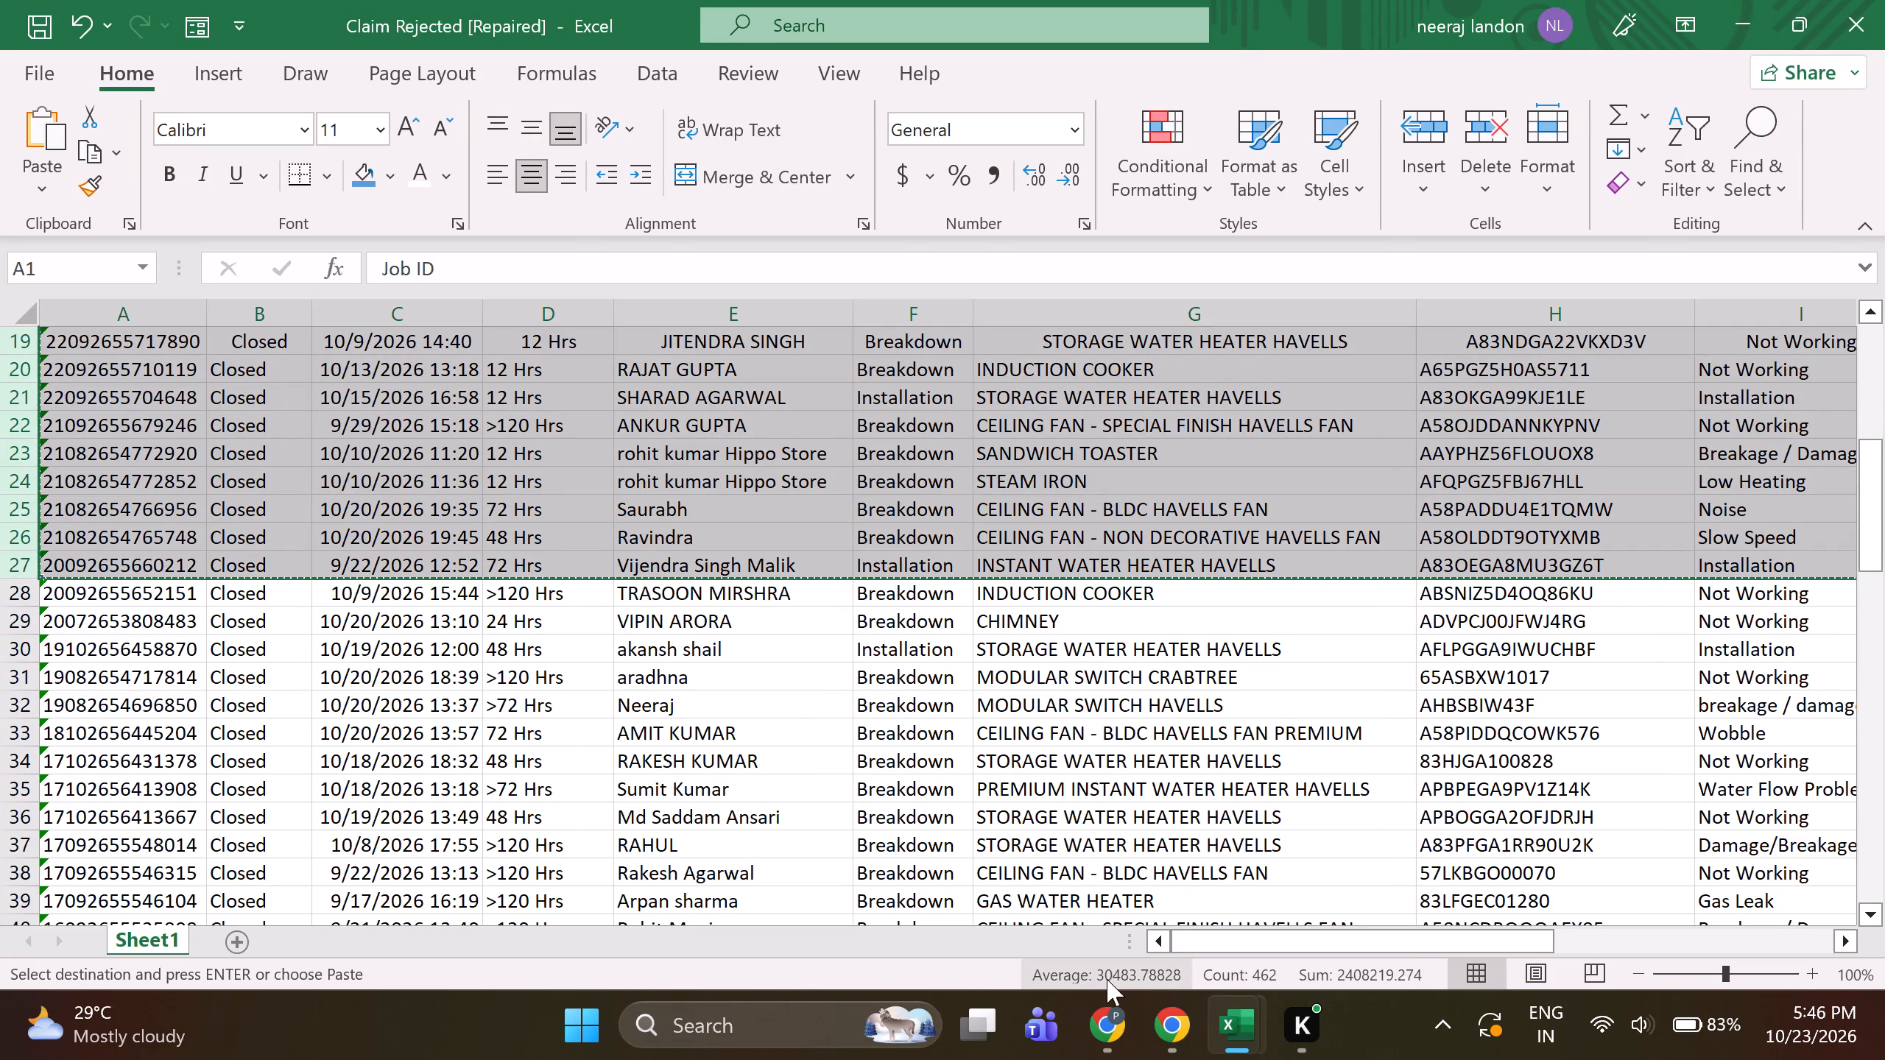
{"action": "left_click", "coordinate": [1104, 1024]}
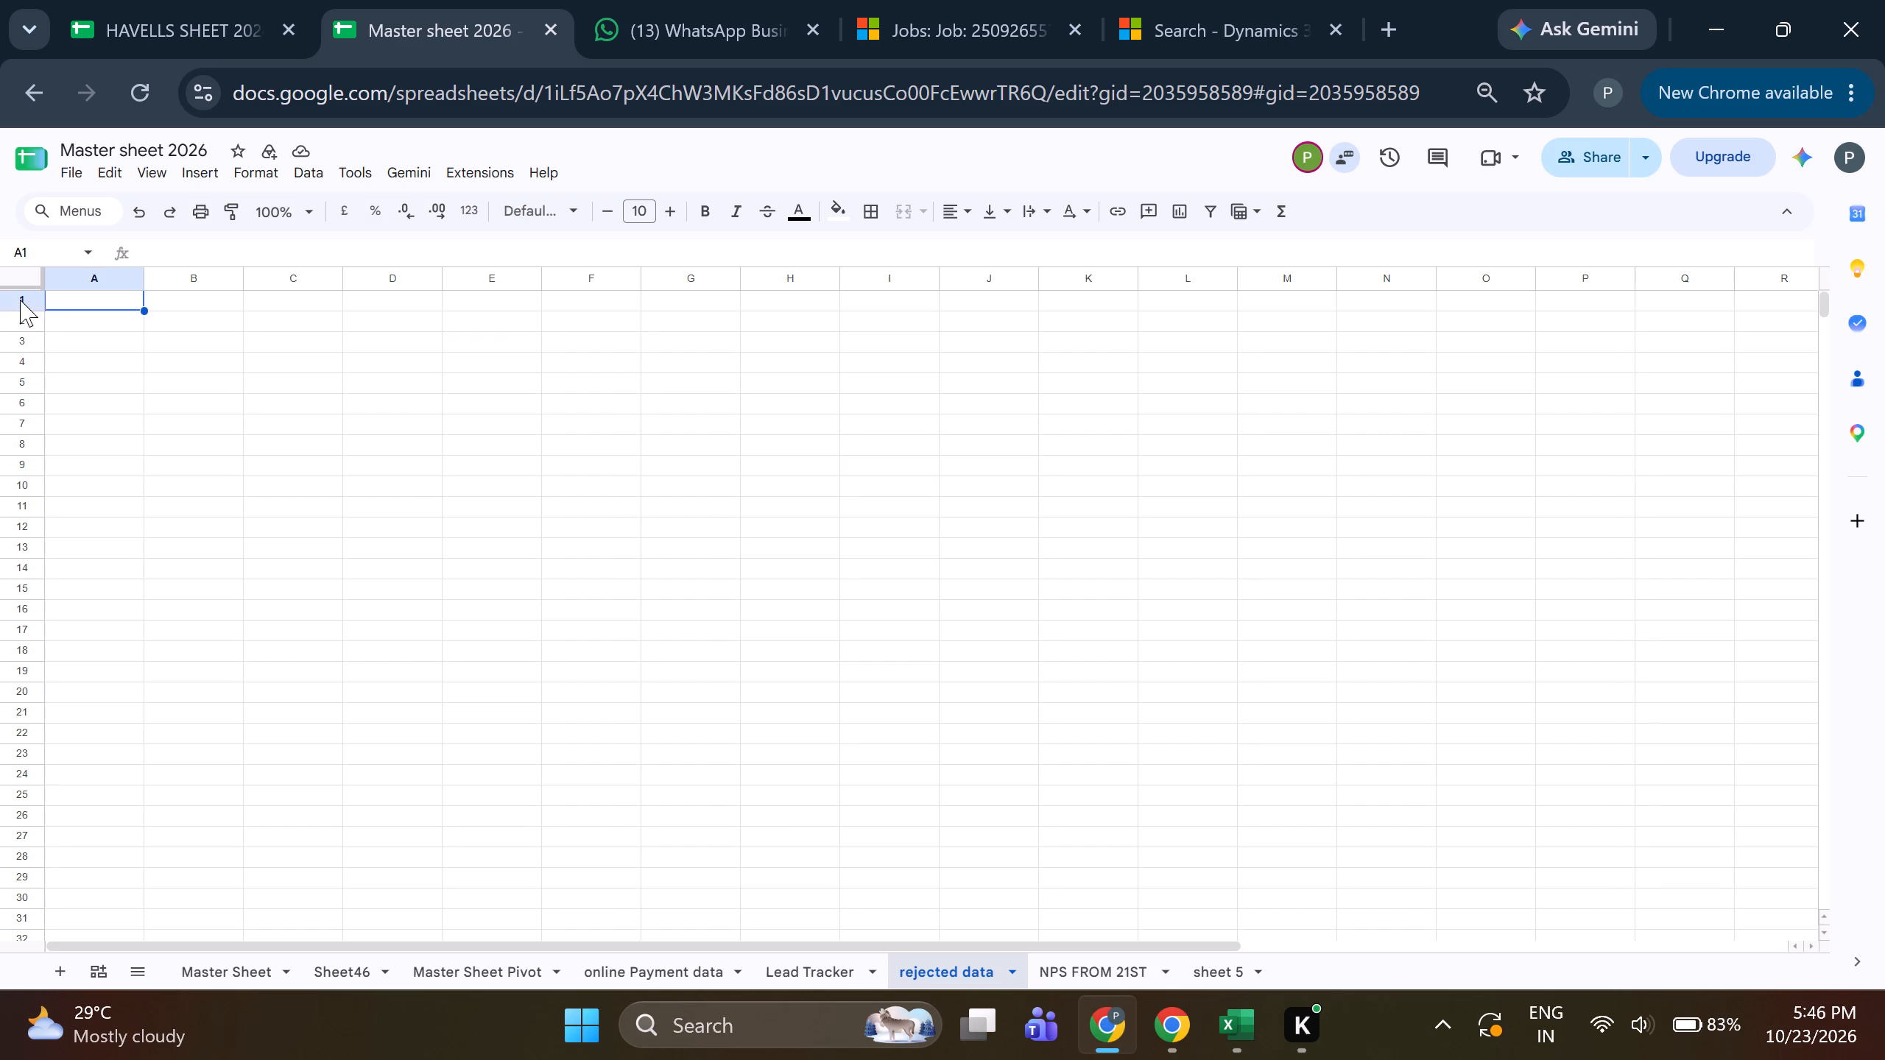
{"action": "left_click", "coordinate": [18, 300]}
{"action": "left_click", "coordinate": [70, 300]}
{"action": "left_click", "coordinate": [69, 353]}
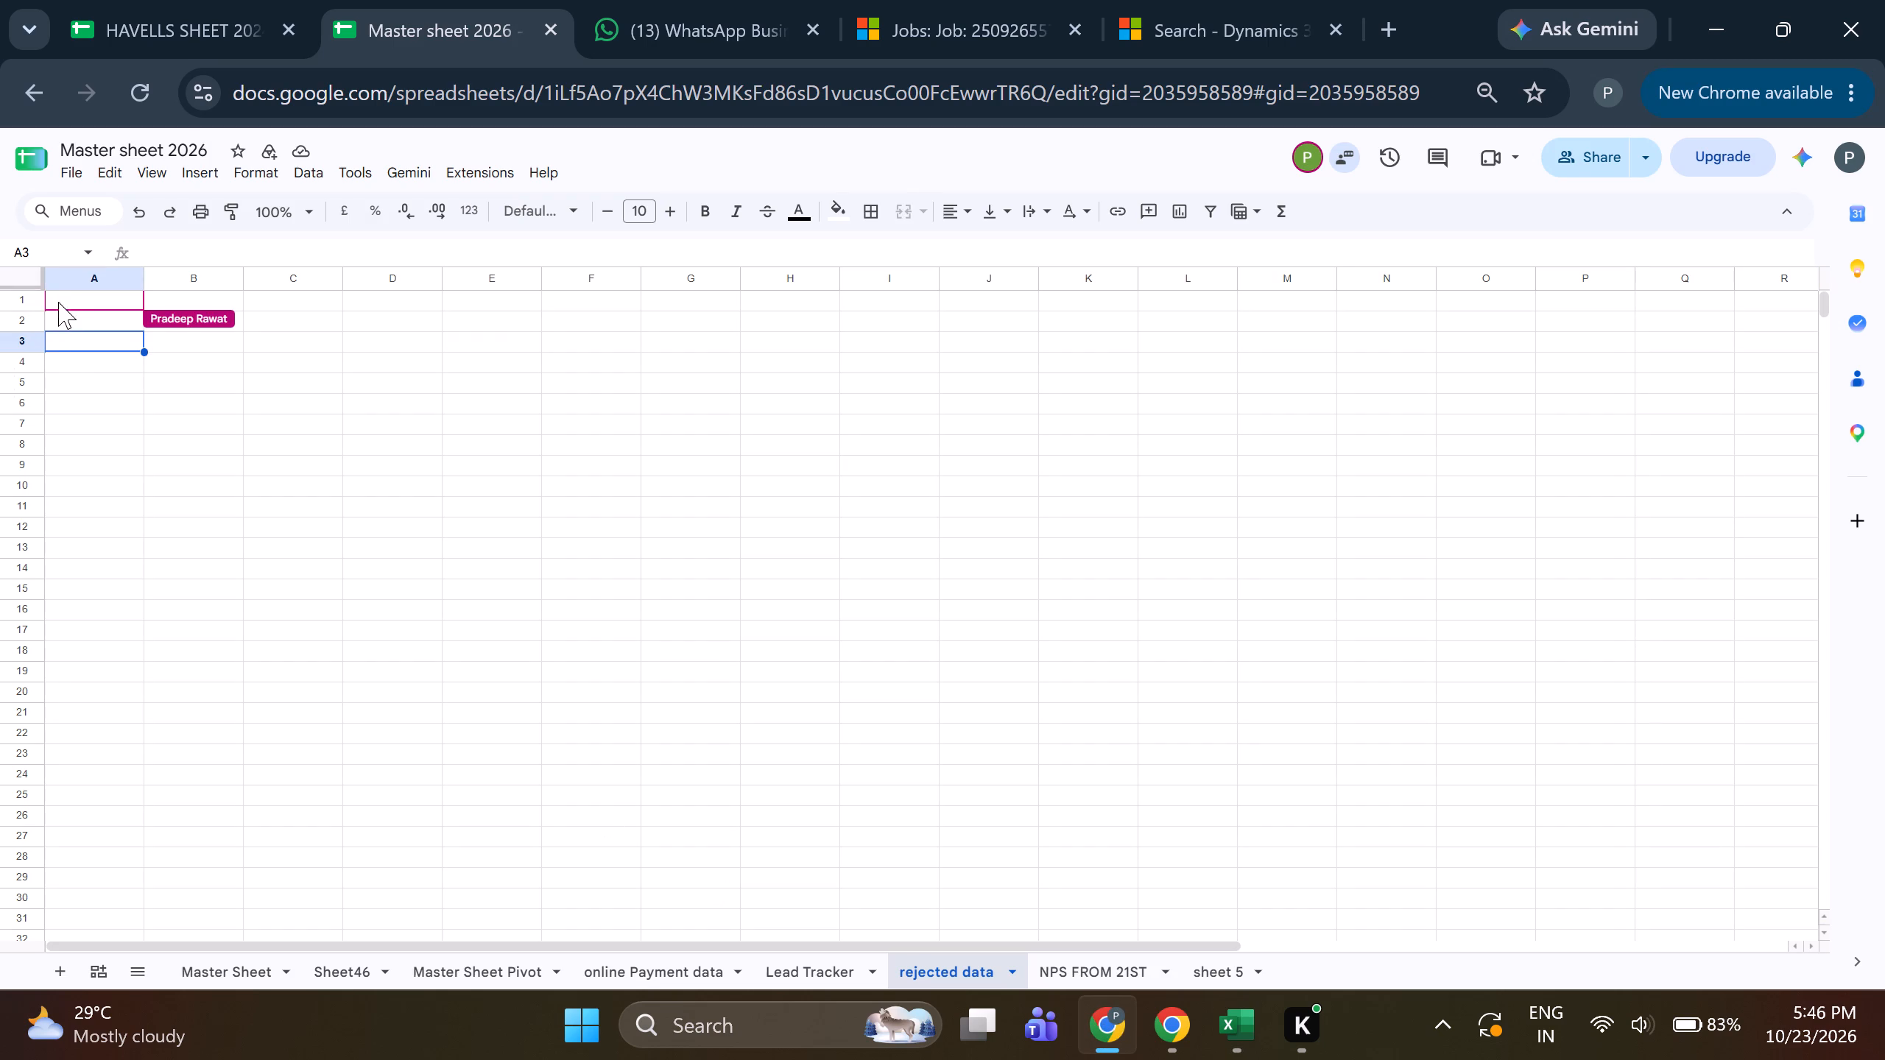
{"action": "left_click", "coordinate": [52, 297]}
{"action": "key", "text": "ctrl+v"}
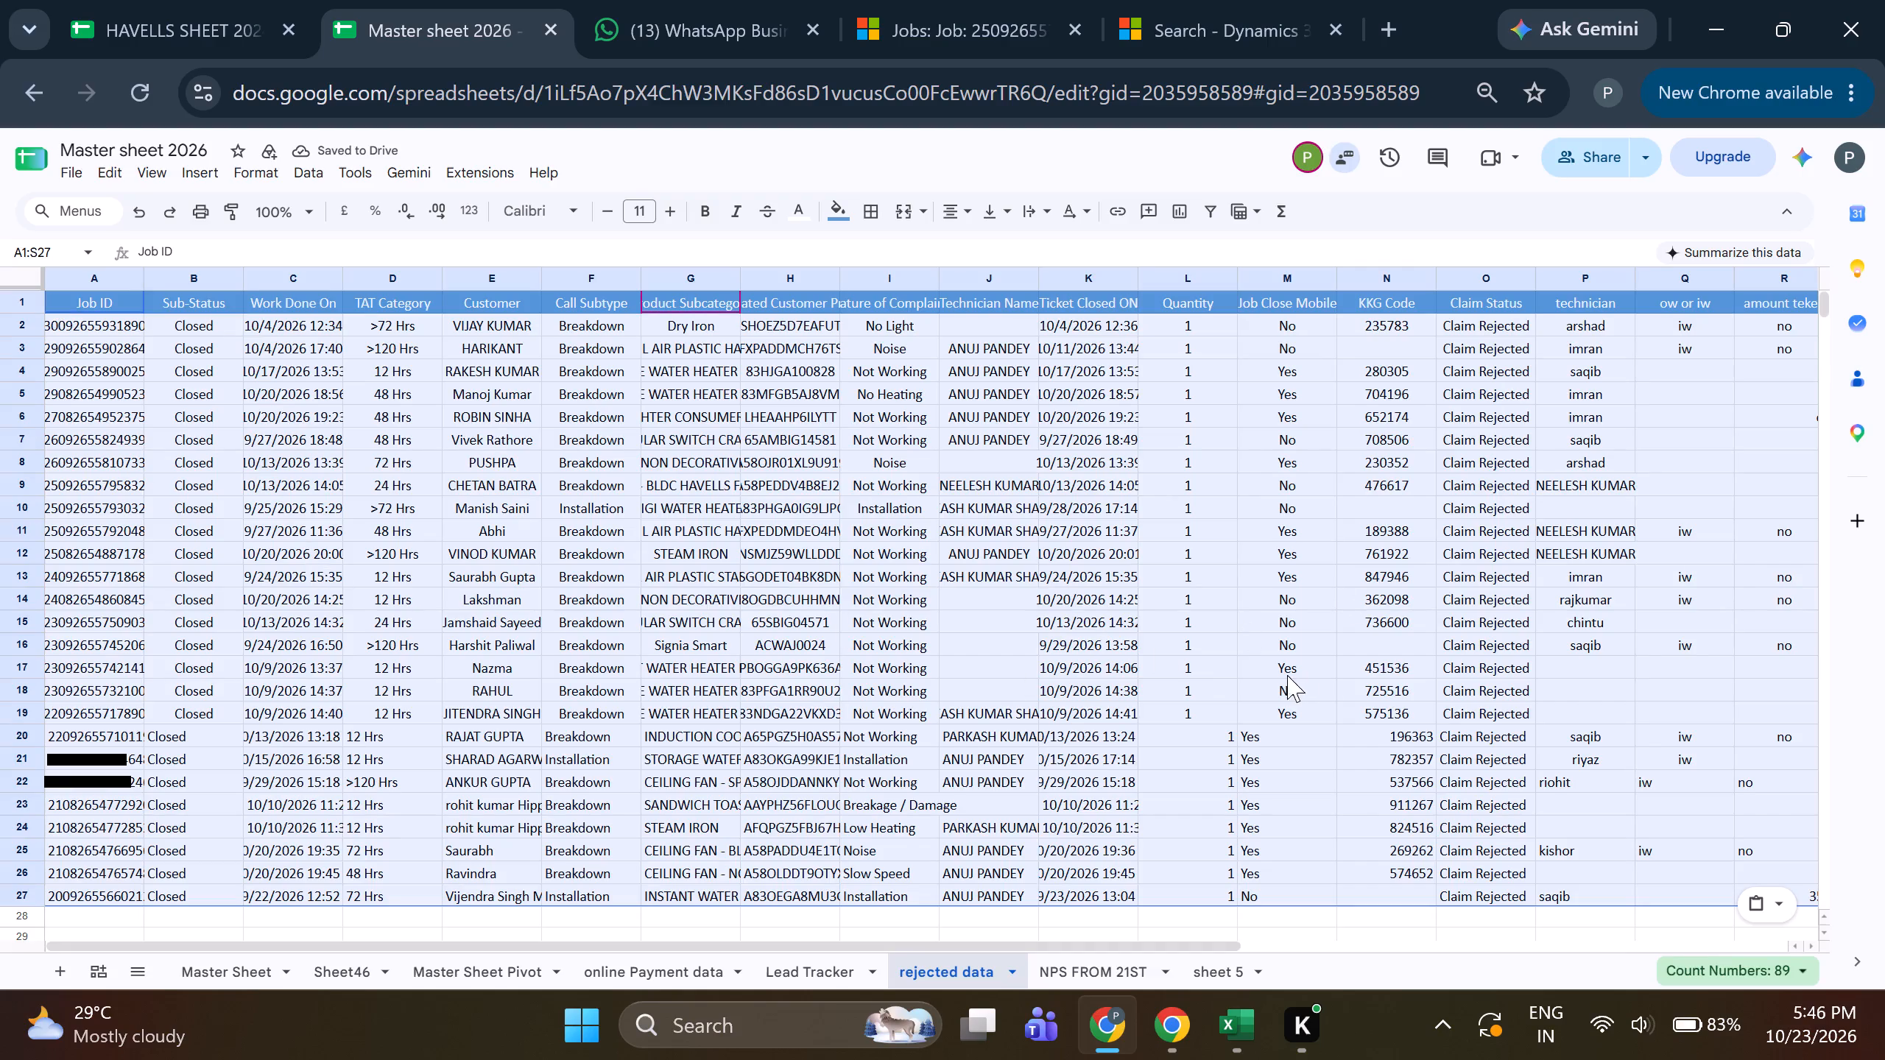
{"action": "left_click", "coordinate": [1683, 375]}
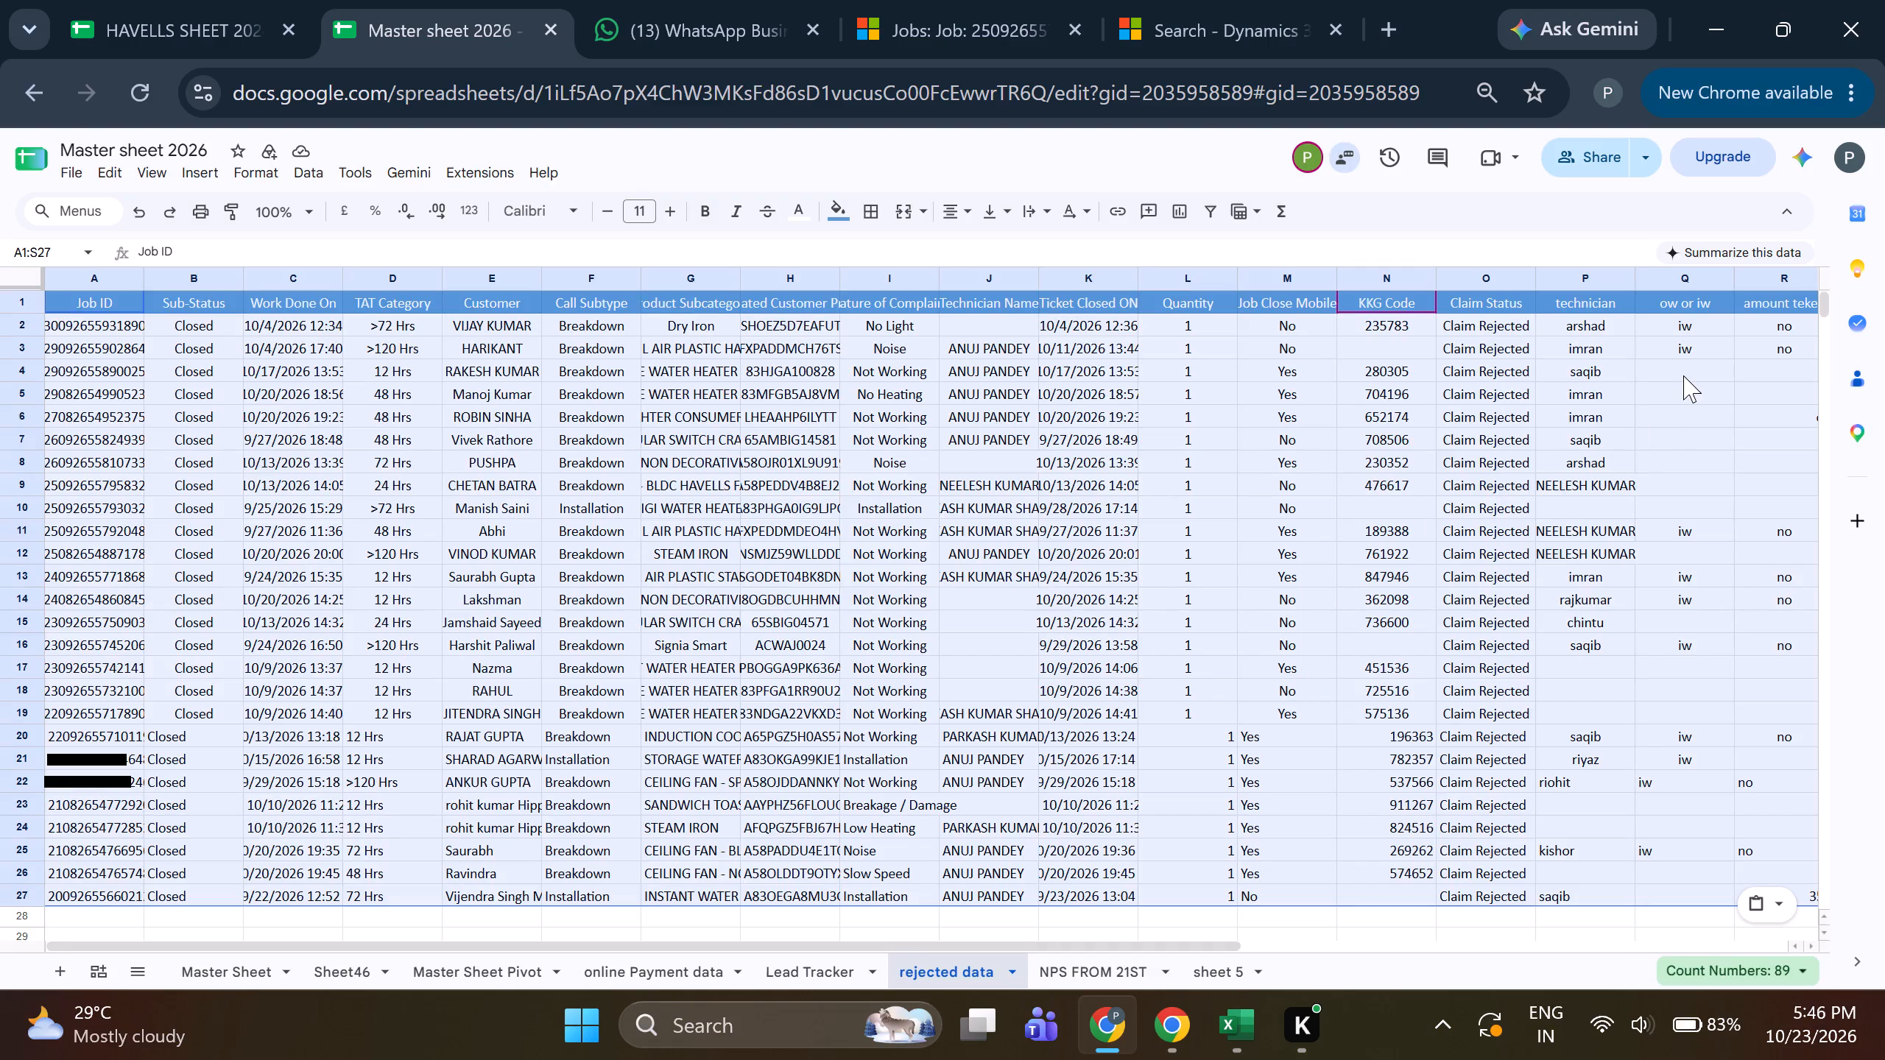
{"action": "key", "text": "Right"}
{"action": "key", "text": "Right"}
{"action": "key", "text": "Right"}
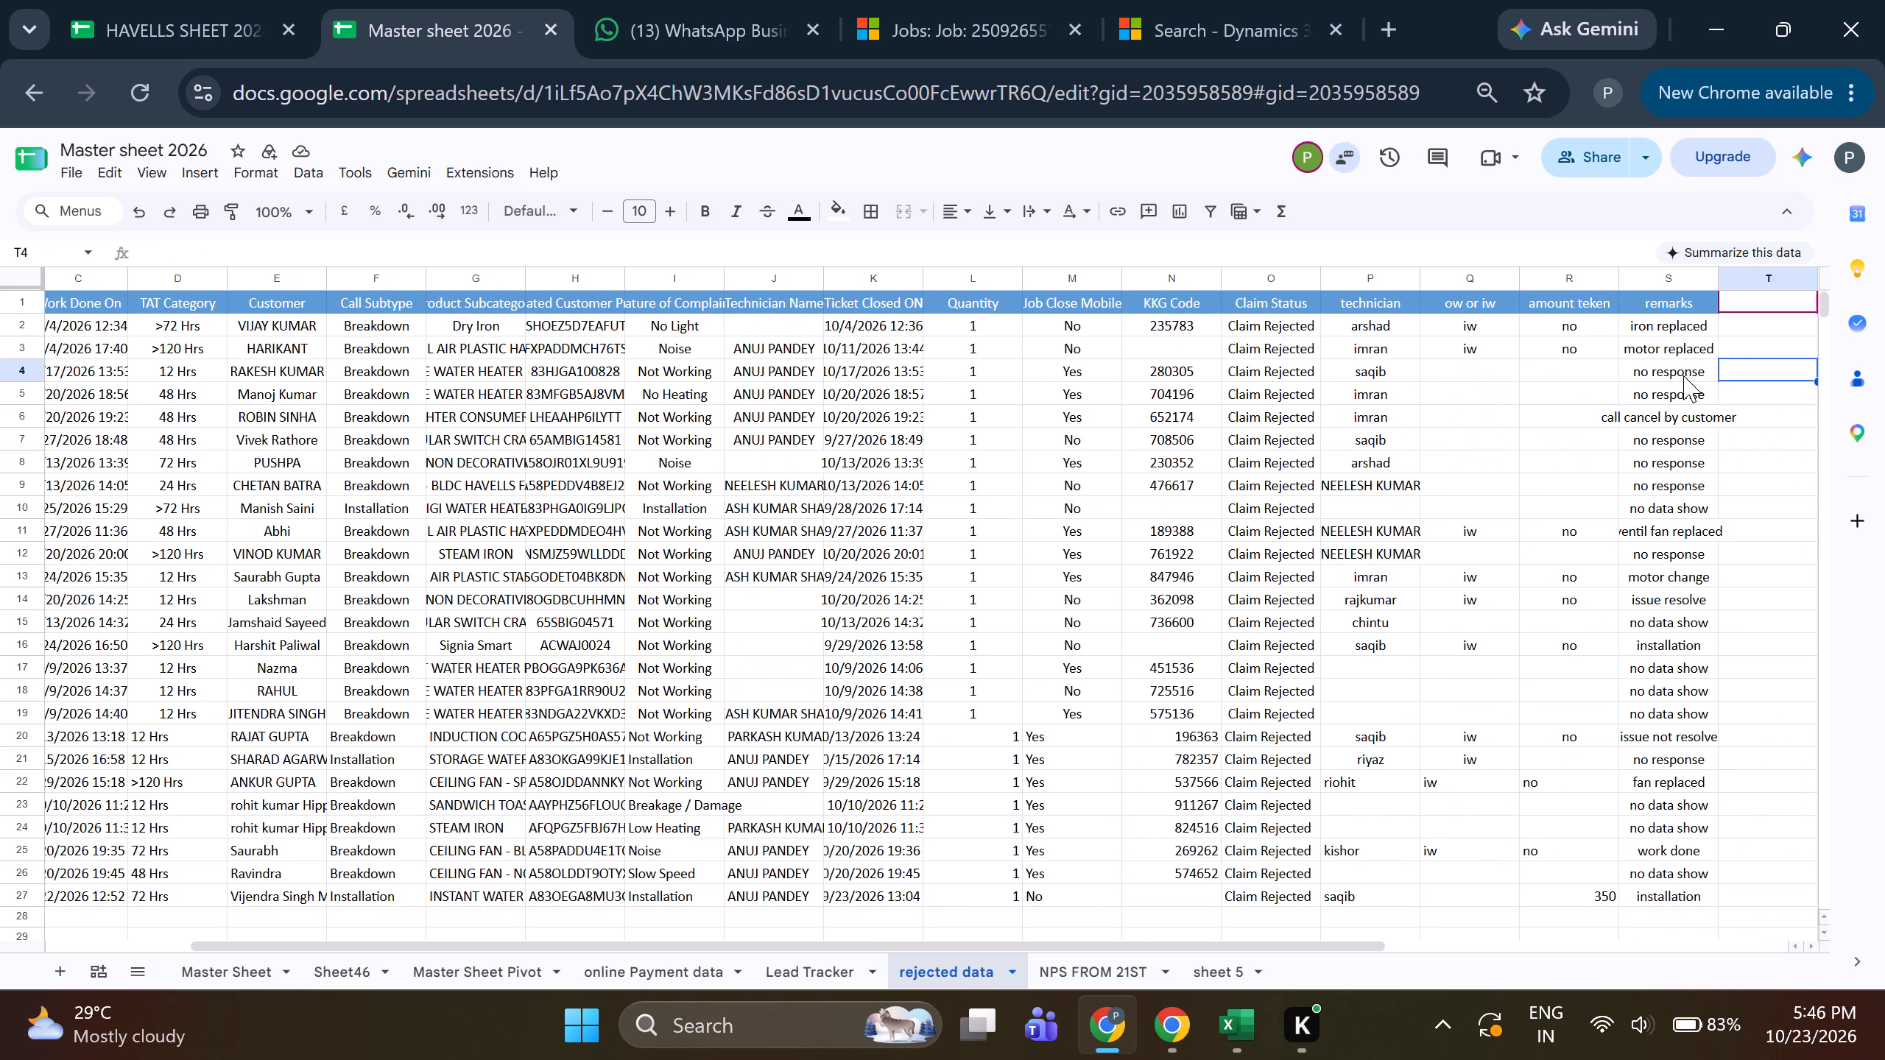
Copy the Job ID from cell A2 of the rejected data sheet.
{"action": "key", "text": "Left"}
{"action": "key", "text": "Left"}
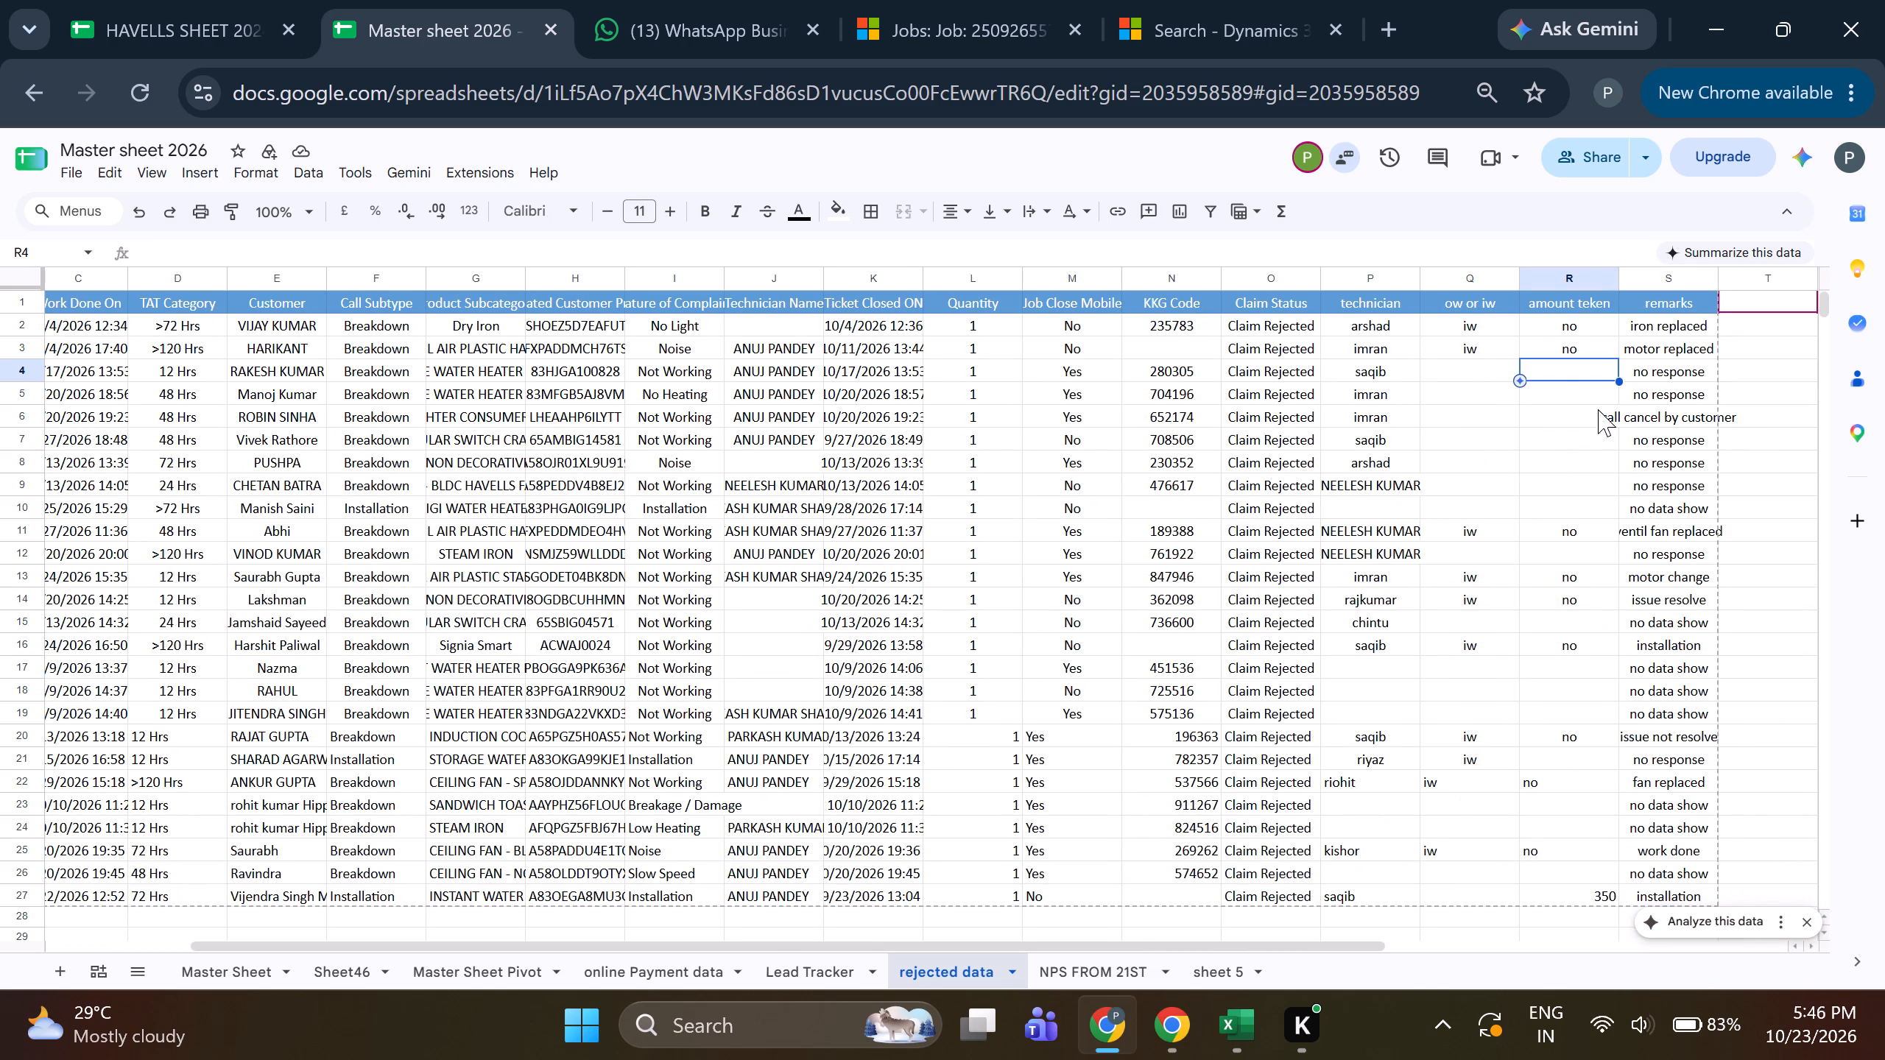
{"action": "left_click", "coordinate": [1502, 328]}
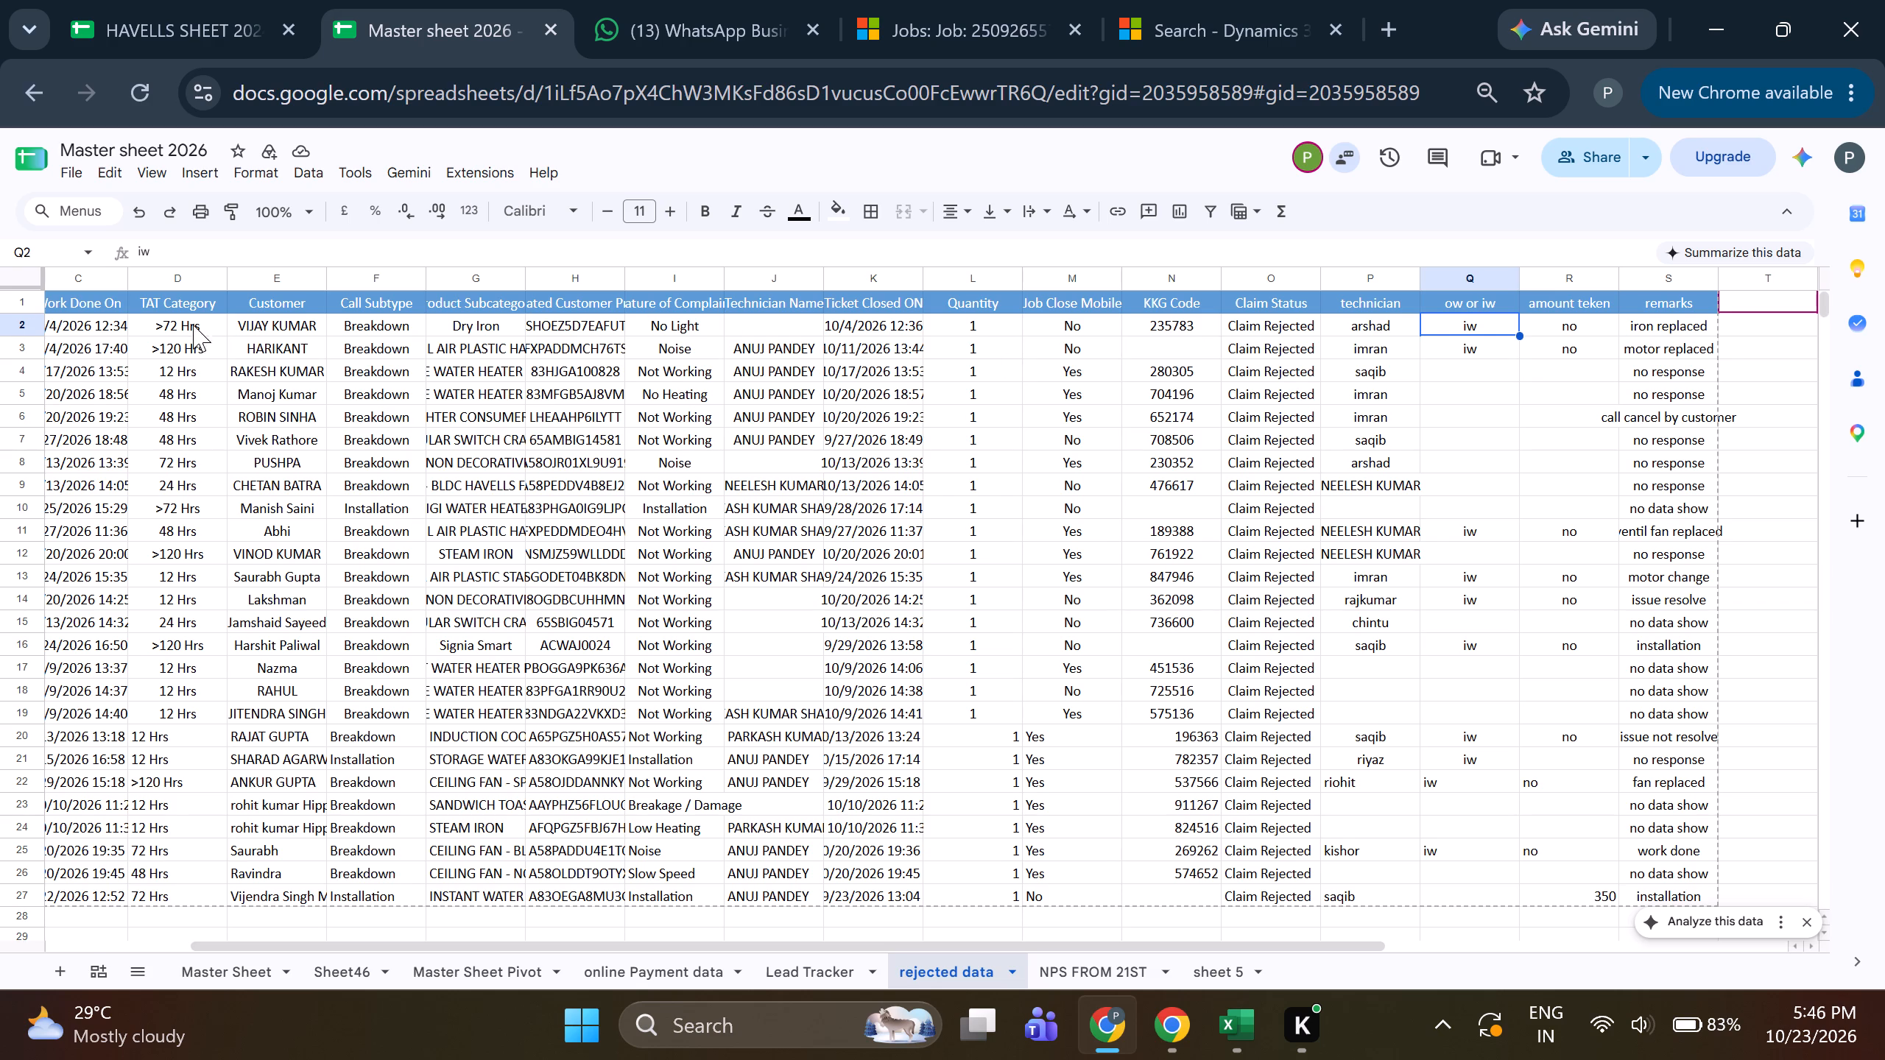
{"action": "left_click", "coordinate": [165, 324]}
{"action": "key", "text": "Left"}
{"action": "key", "text": "Left"}
{"action": "key", "text": "Left"}
{"action": "key", "text": "Left"}
{"action": "key", "text": "Left"}
{"action": "key", "text": "Left"}
{"action": "key", "text": "Left"}
{"action": "key", "text": "Left"}
{"action": "key", "text": "Left"}
{"action": "key", "text": "Left"}
{"action": "key", "text": "Left"}
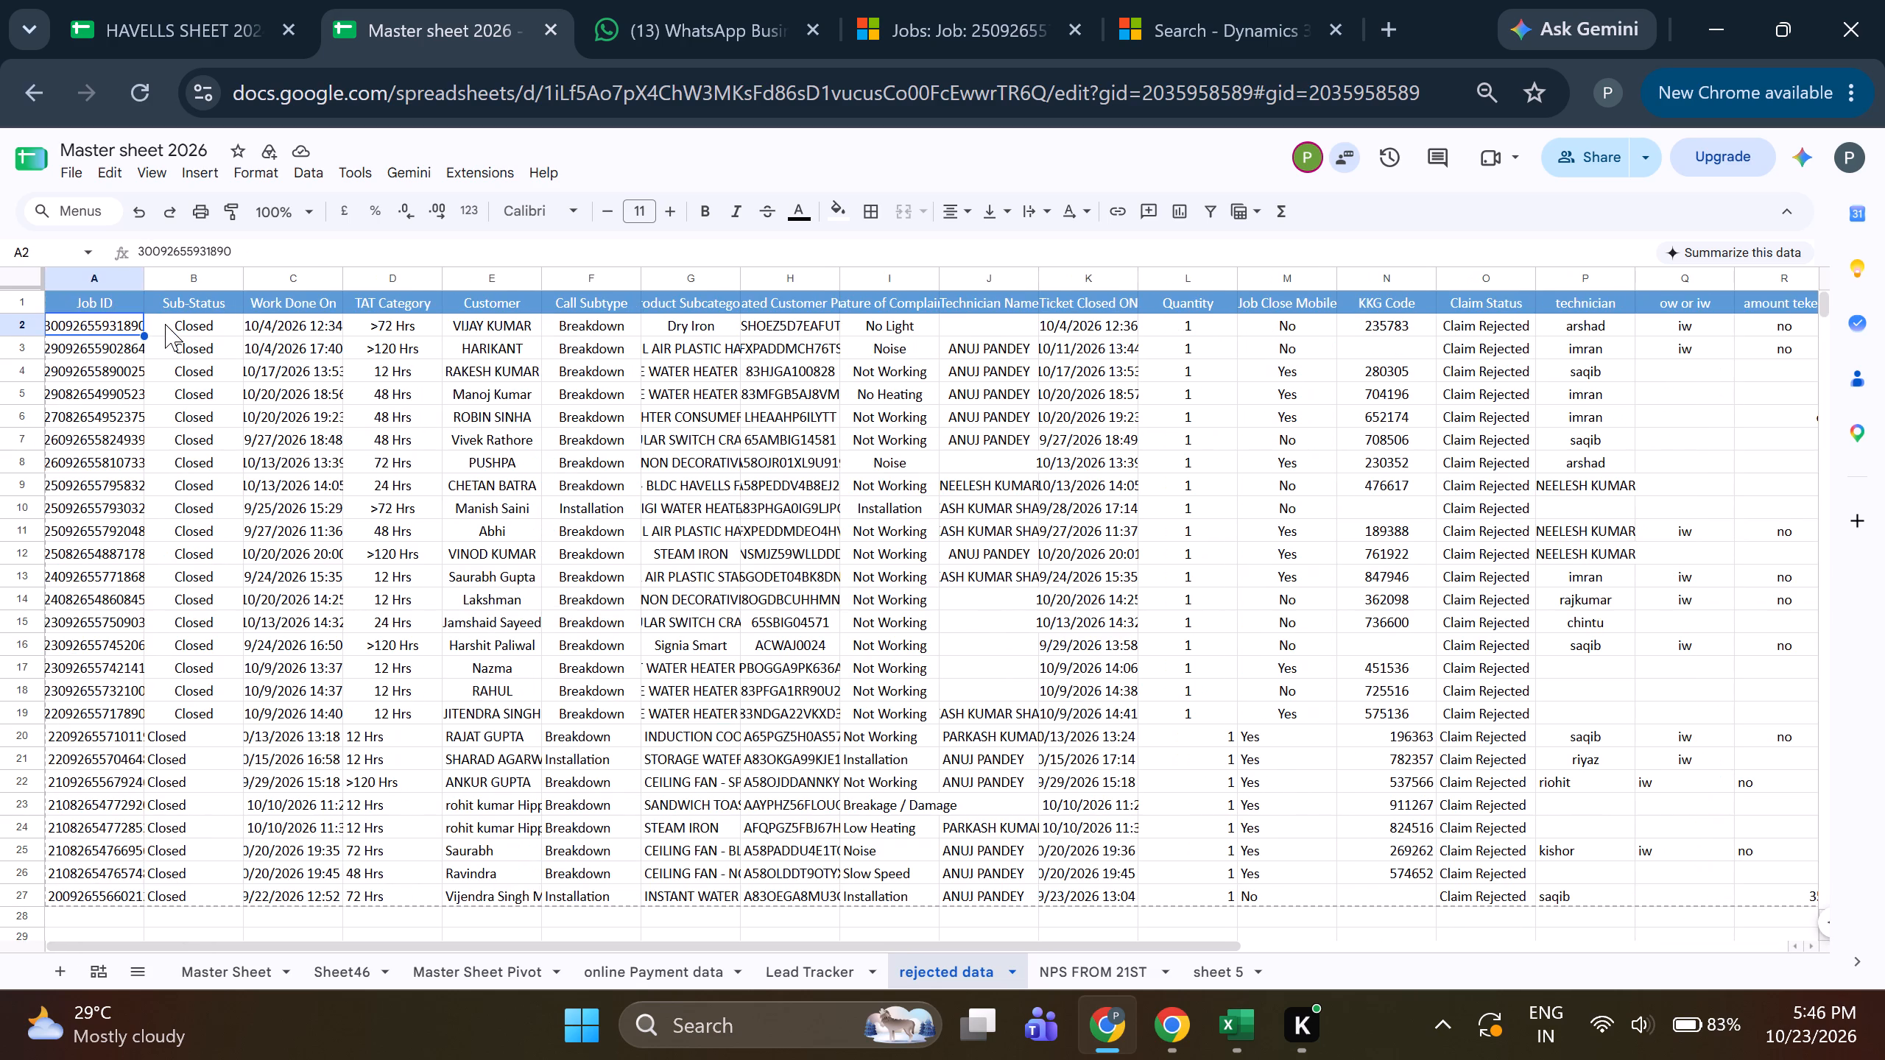
{"action": "key", "text": "ctrl+c"}
Switch to the Dynamics 365 search page, search for the copied Job ID and open the matching job record.
{"action": "left_click", "coordinate": [1225, 0]}
{"action": "left_click", "coordinate": [665, 223]}
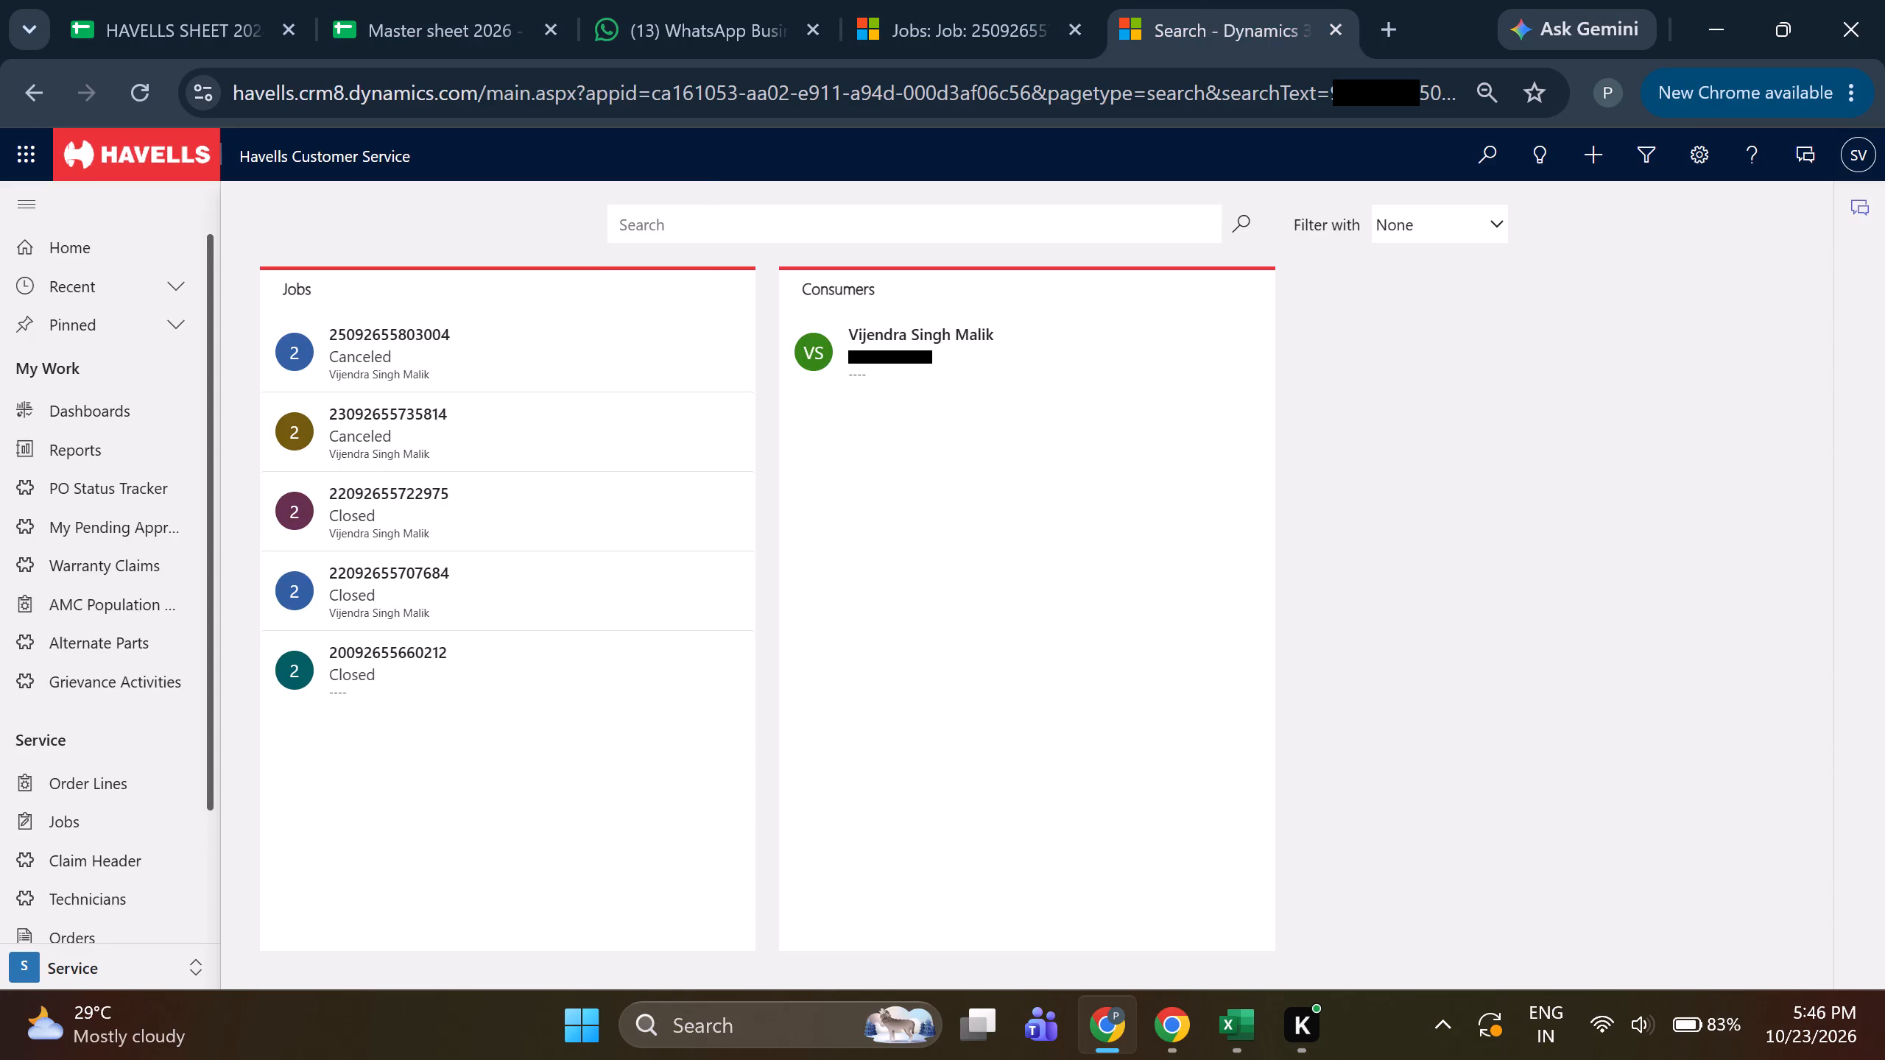
{"action": "key", "text": "ctrl+v"}
{"action": "key", "text": "Return"}
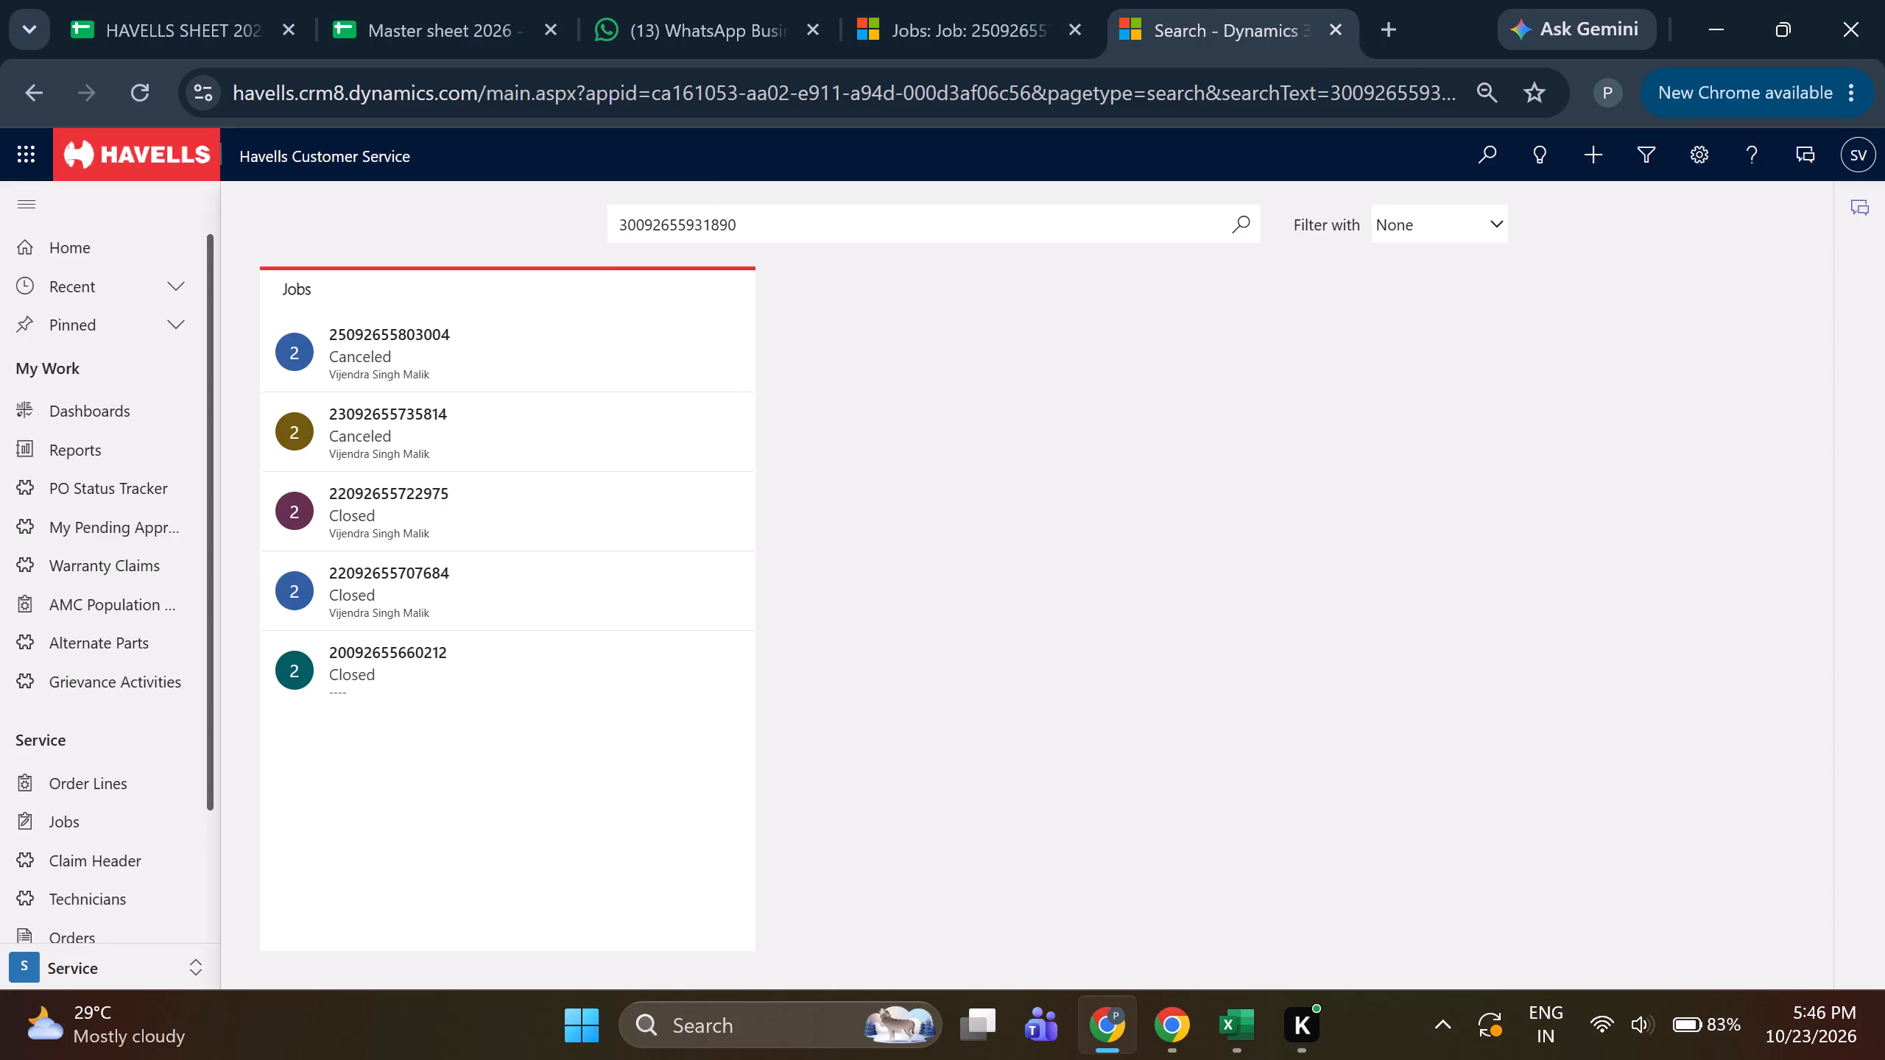
{"action": "double_click", "coordinate": [1244, 226]}
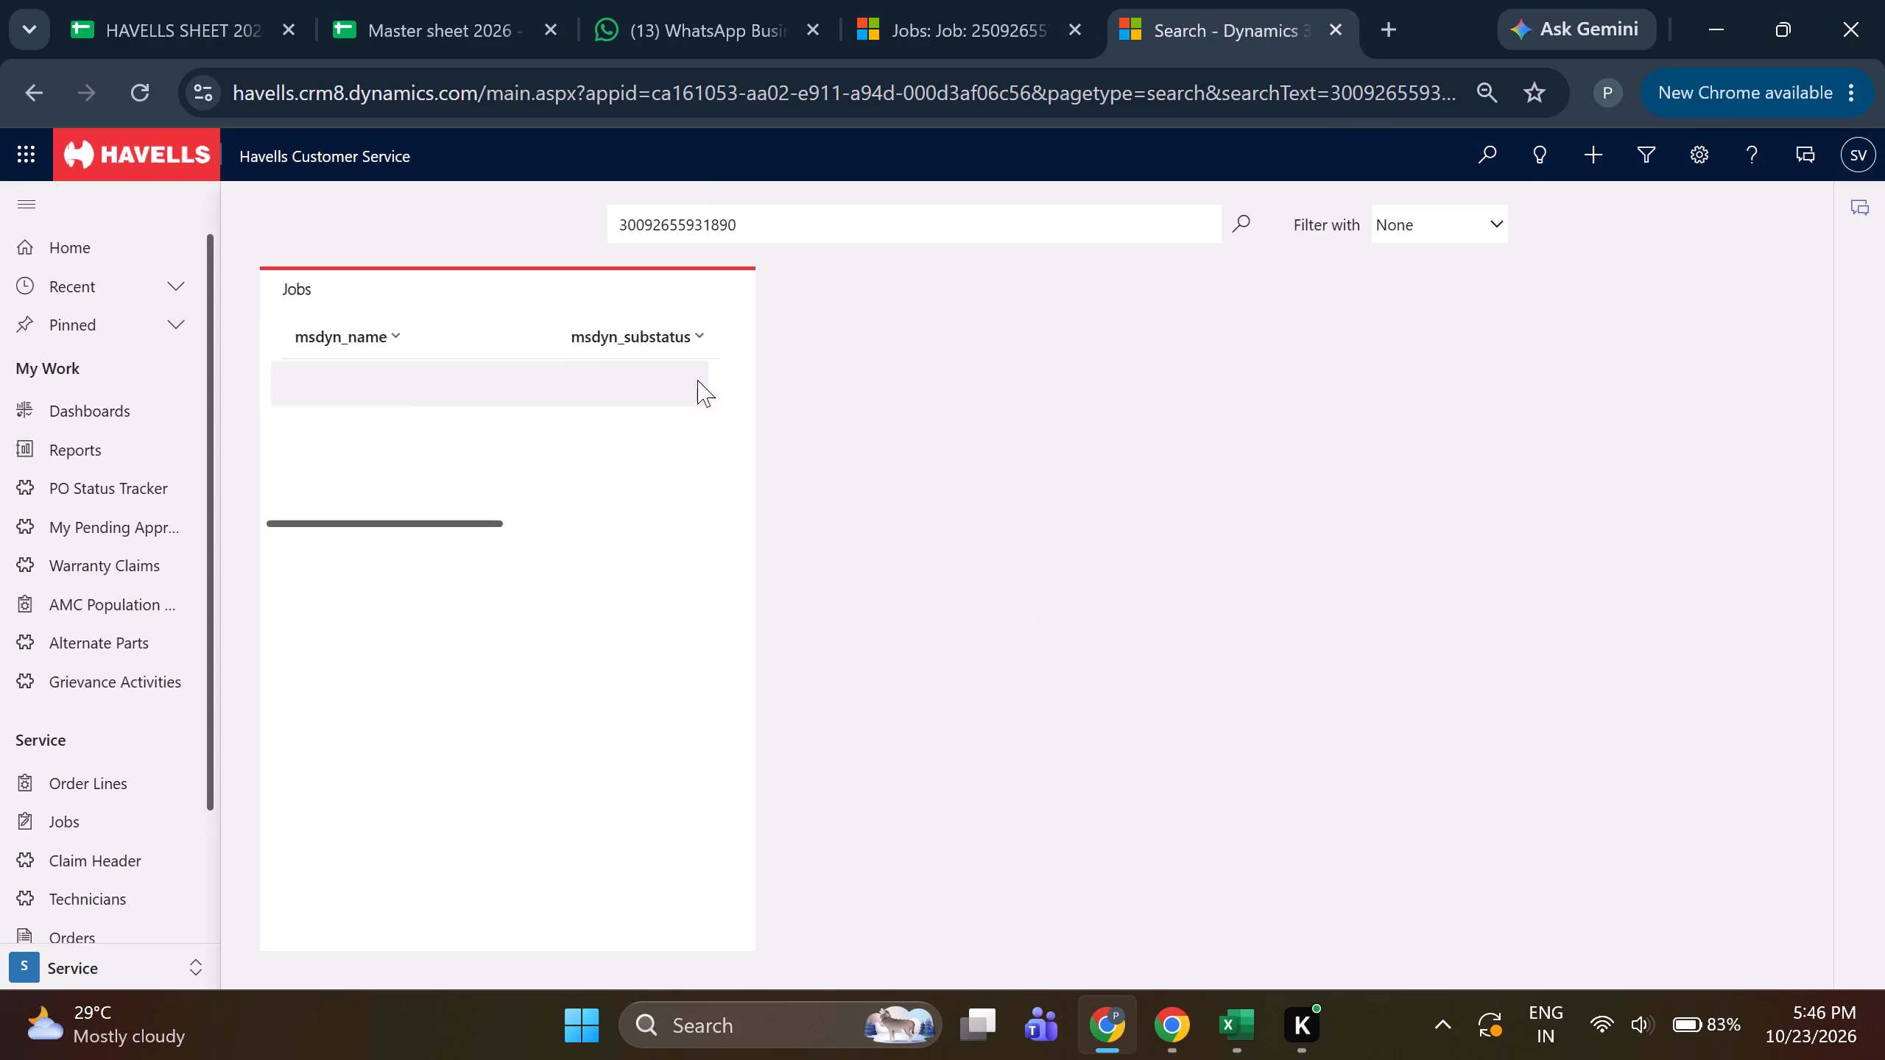
{"action": "left_click", "coordinate": [635, 375]}
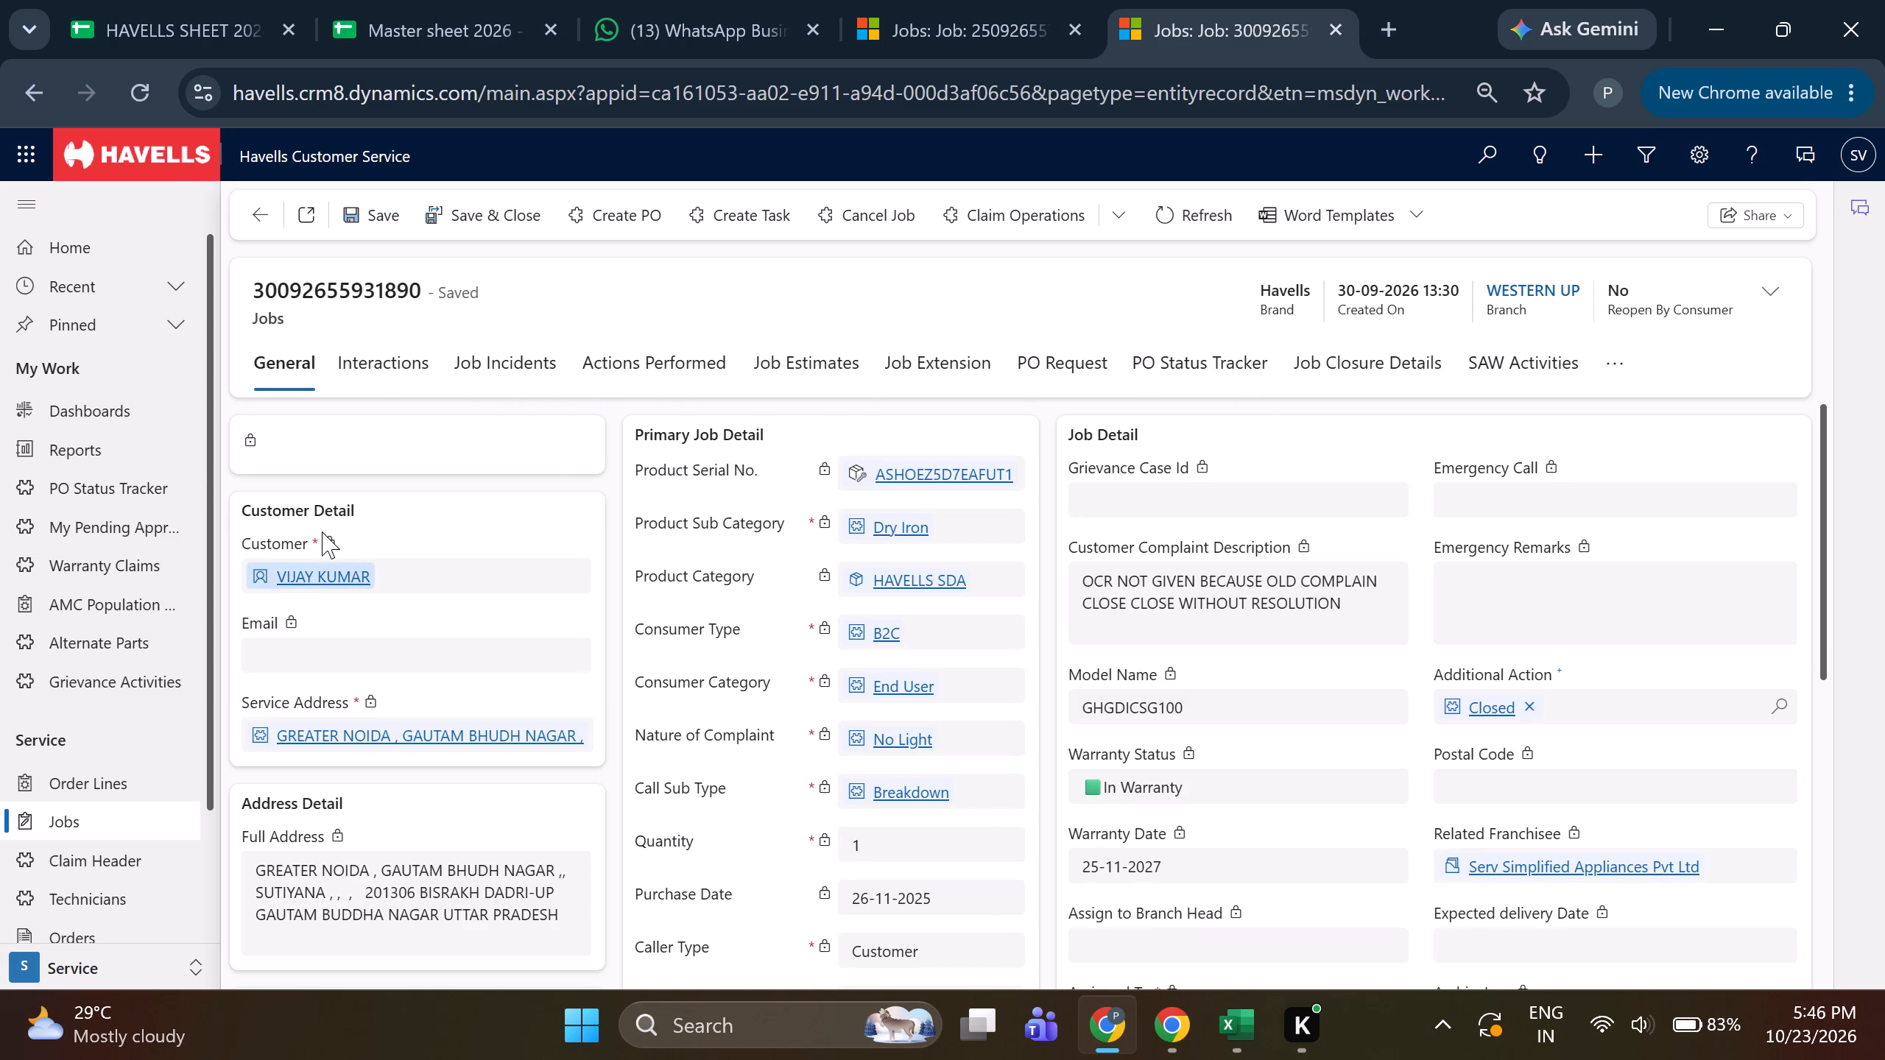
Open the job's customer record and run the archived jobs search to examine the customer's job history.
{"action": "left_click", "coordinate": [313, 578]}
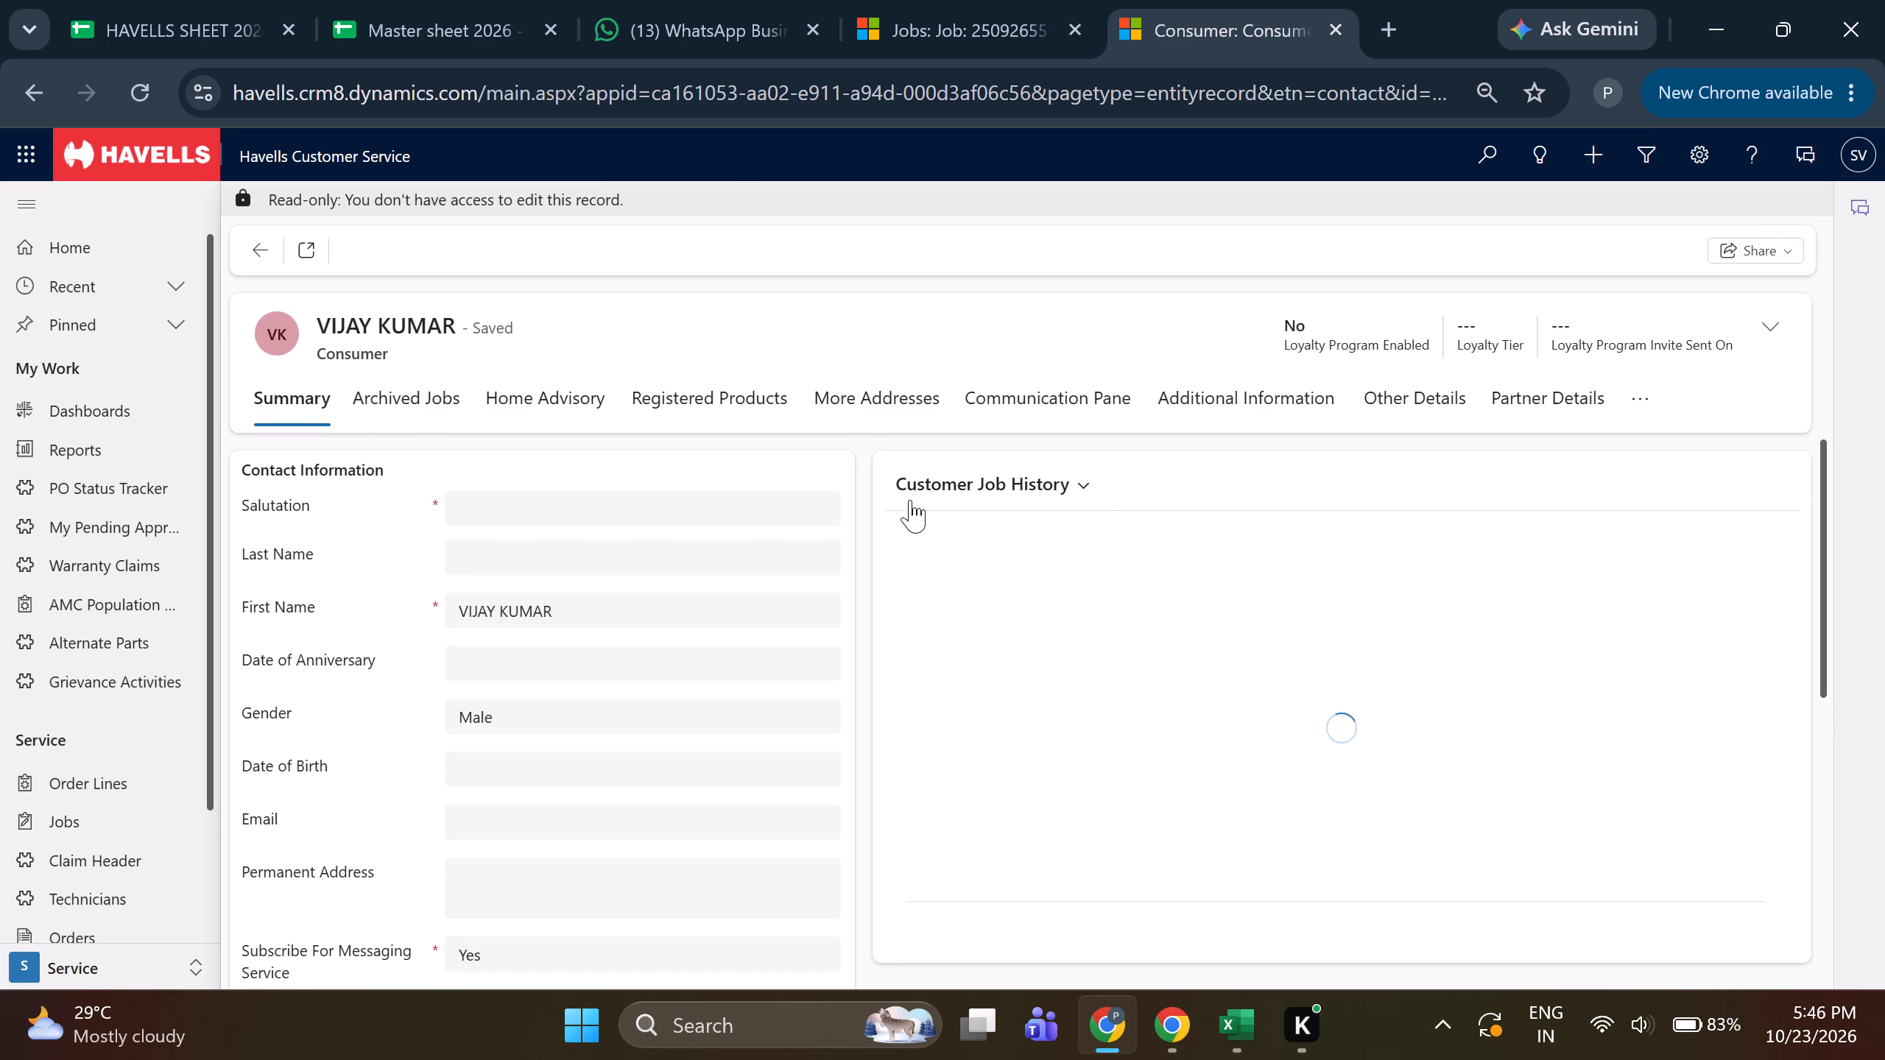
{"action": "left_click", "coordinate": [415, 423]}
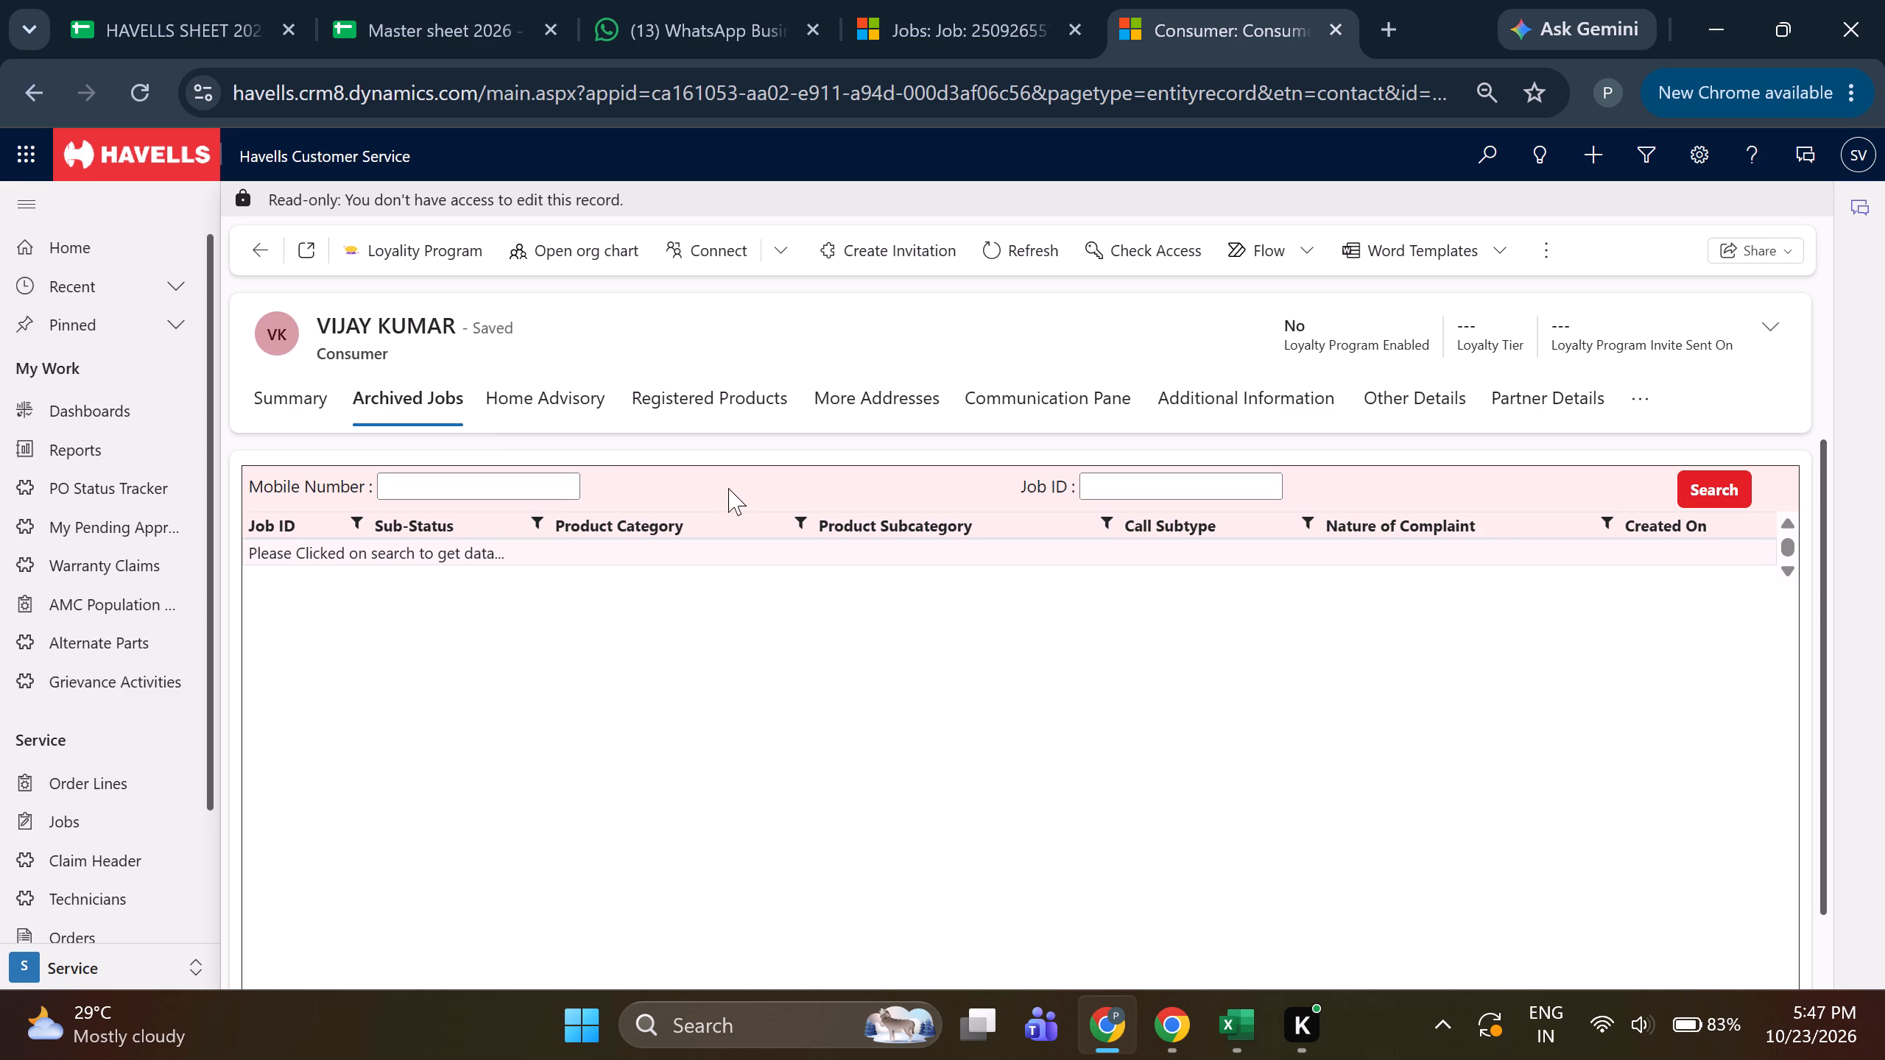
{"action": "left_click", "coordinate": [1695, 481]}
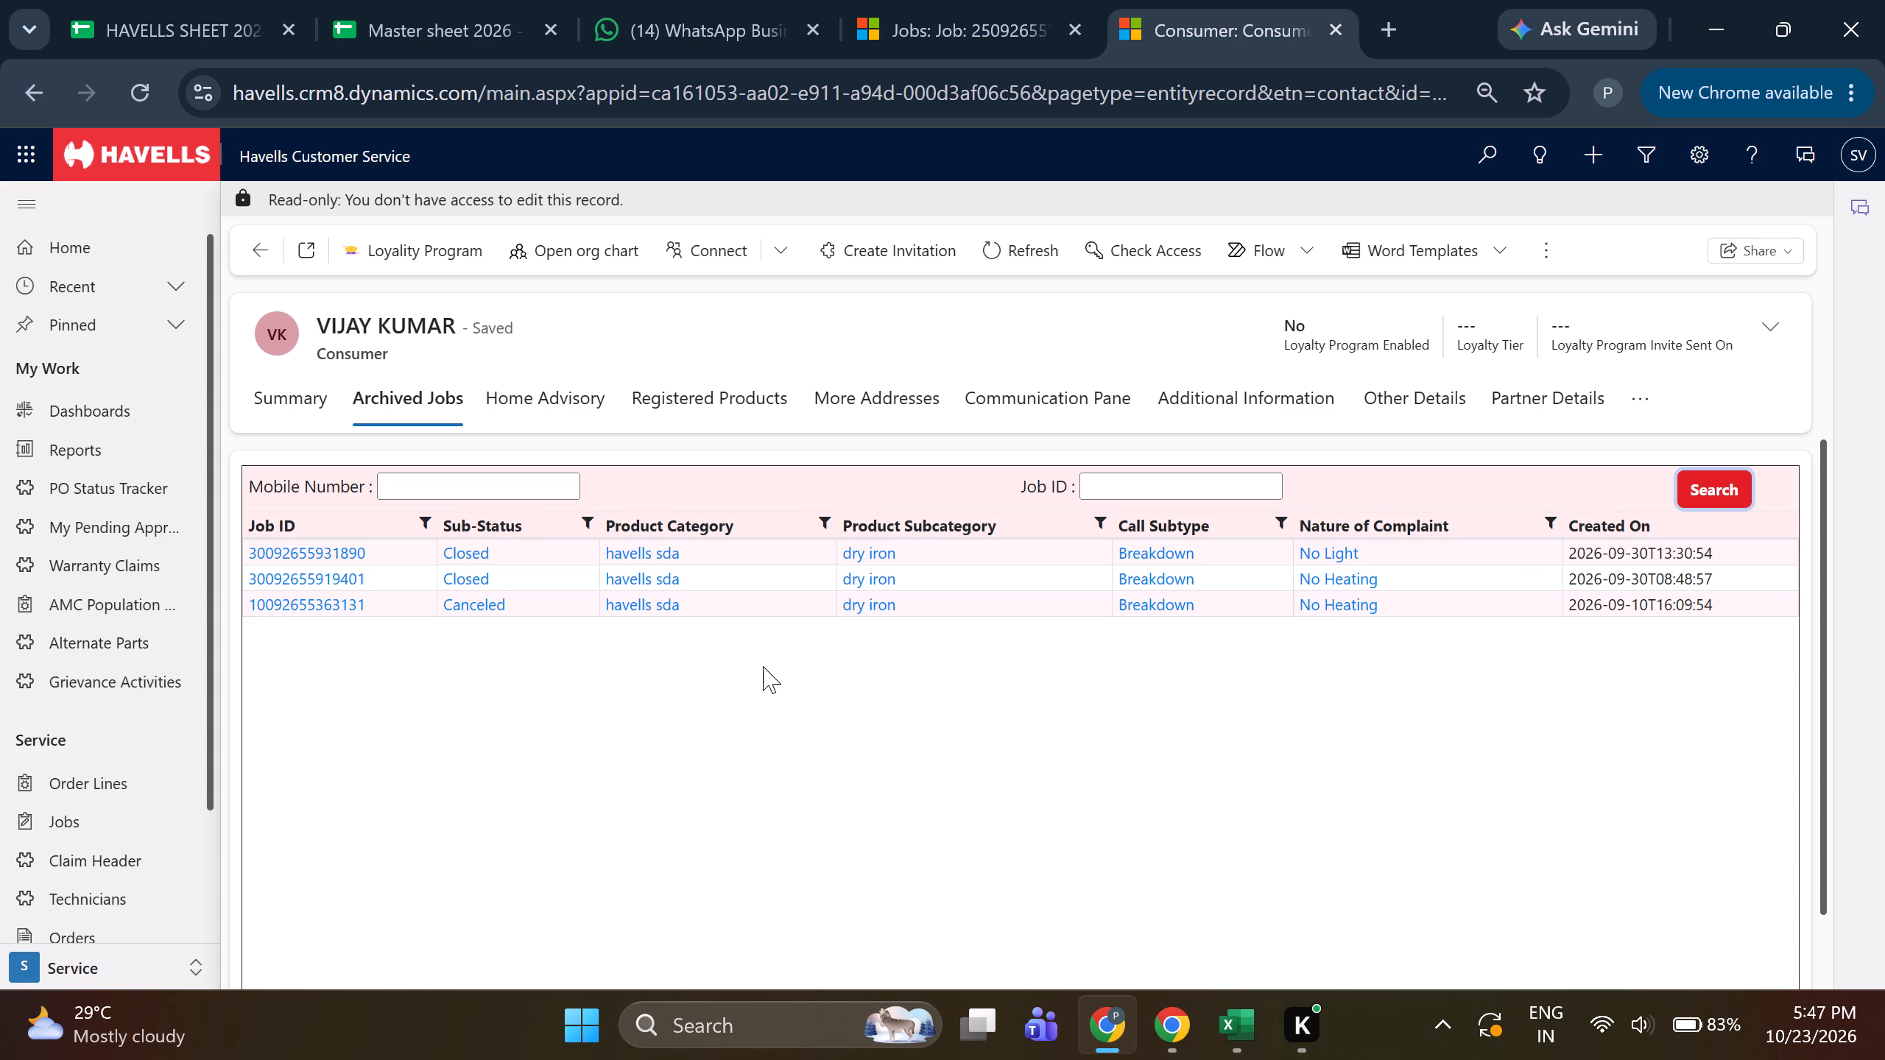
{"action": "left_click", "coordinate": [1711, 485]}
Leave the customer record and open a blank search page.
{"action": "left_click", "coordinate": [256, 242]}
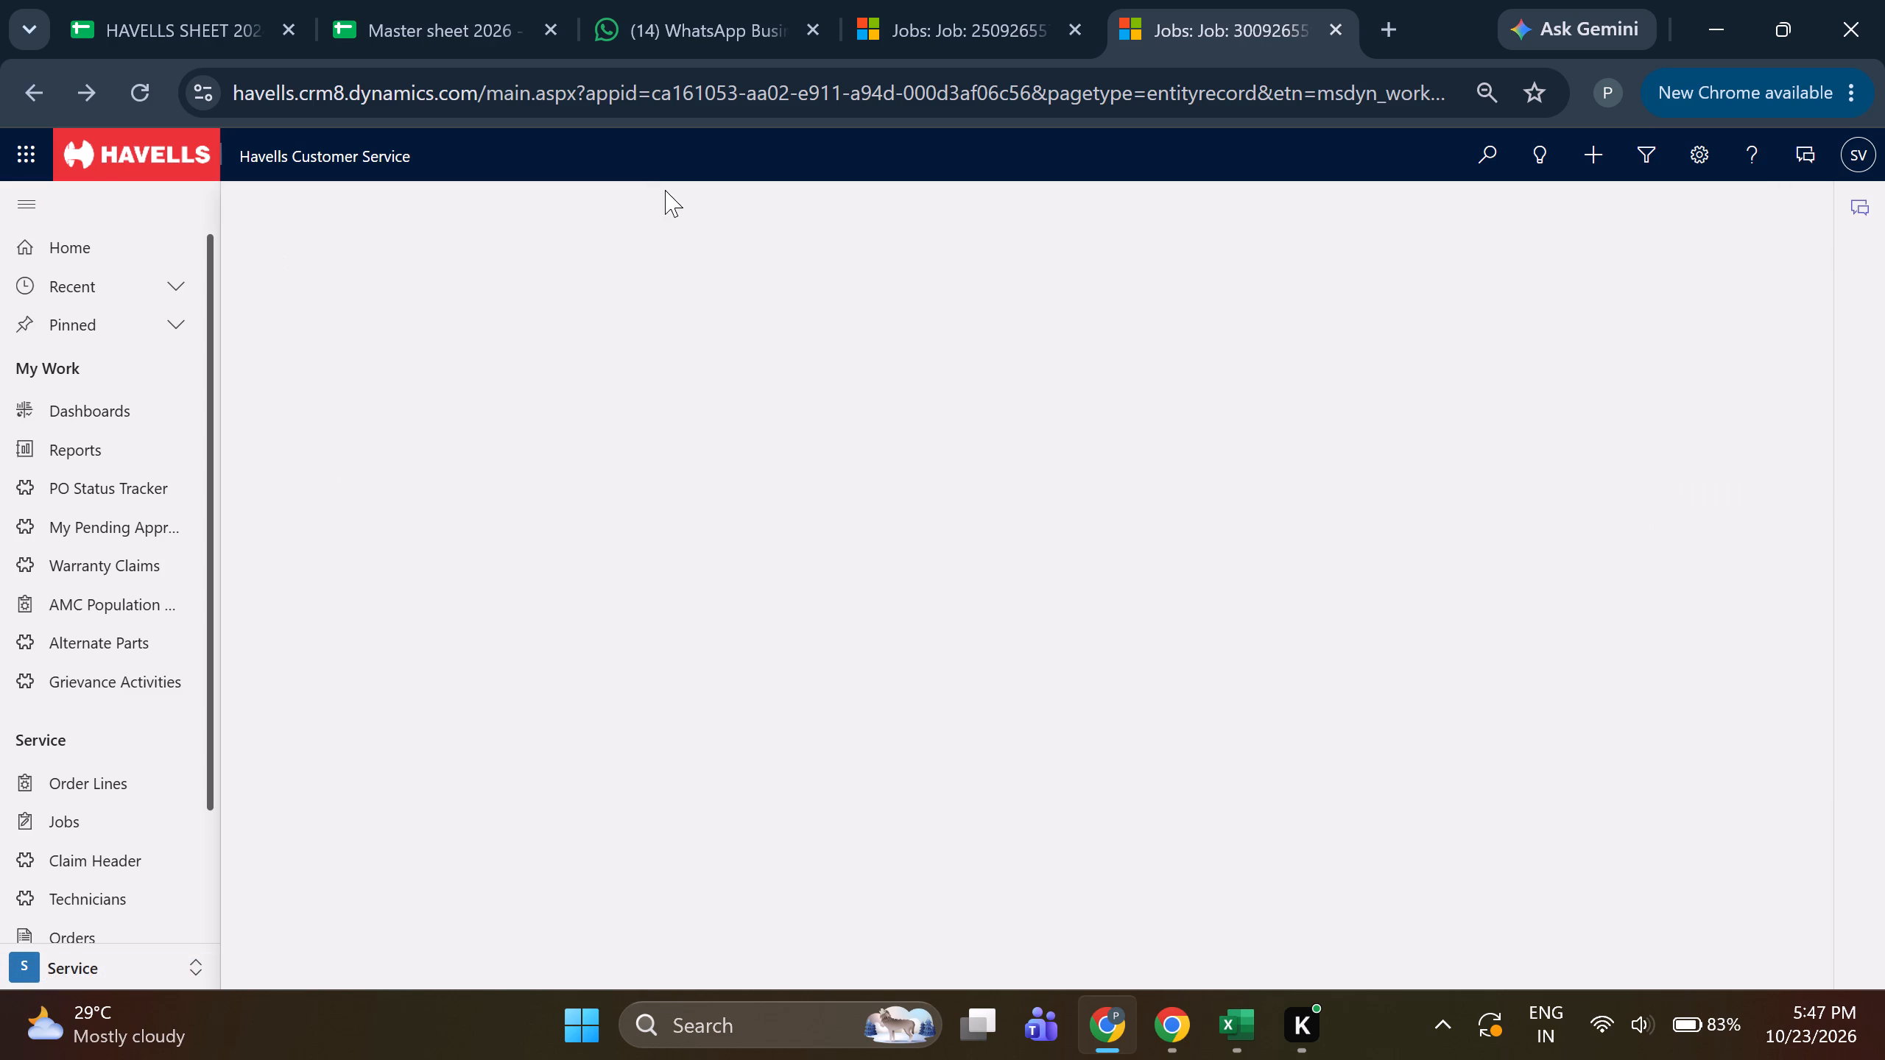
{"action": "left_click", "coordinate": [1480, 162]}
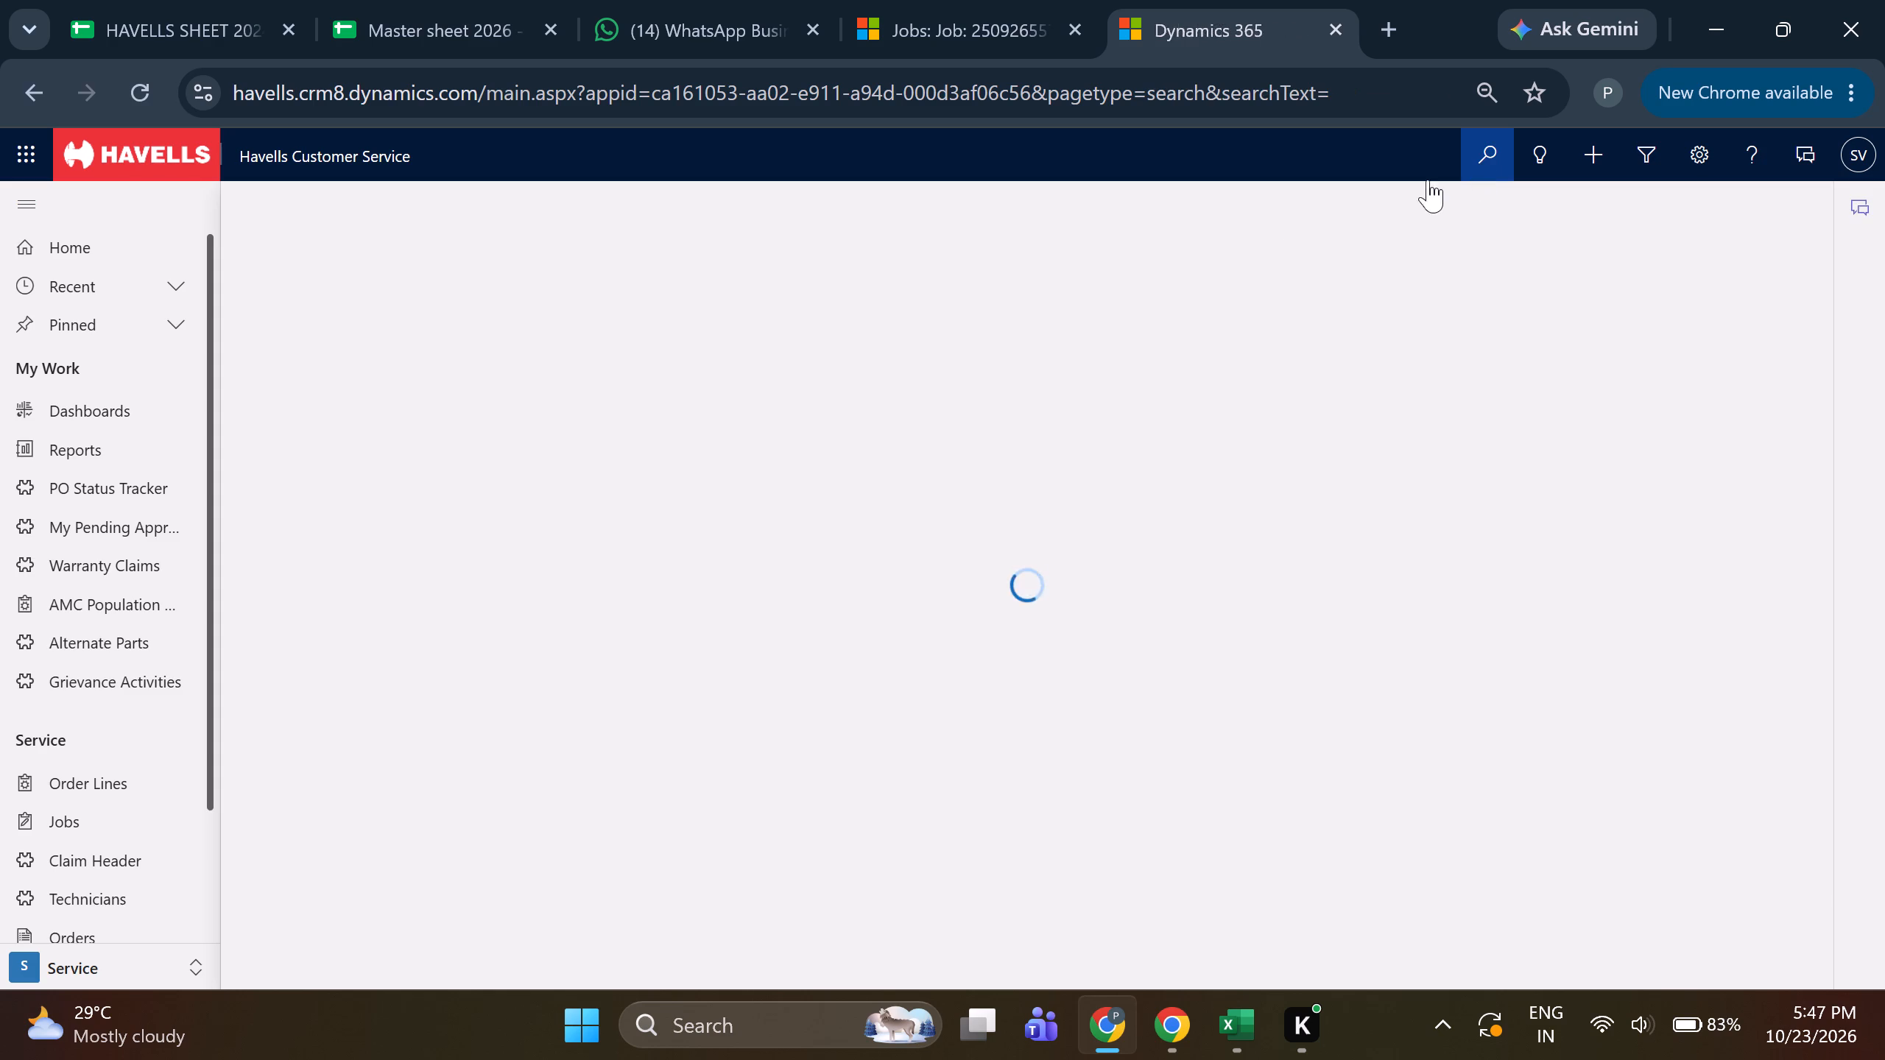
{"action": "left_click", "coordinate": [953, 219]}
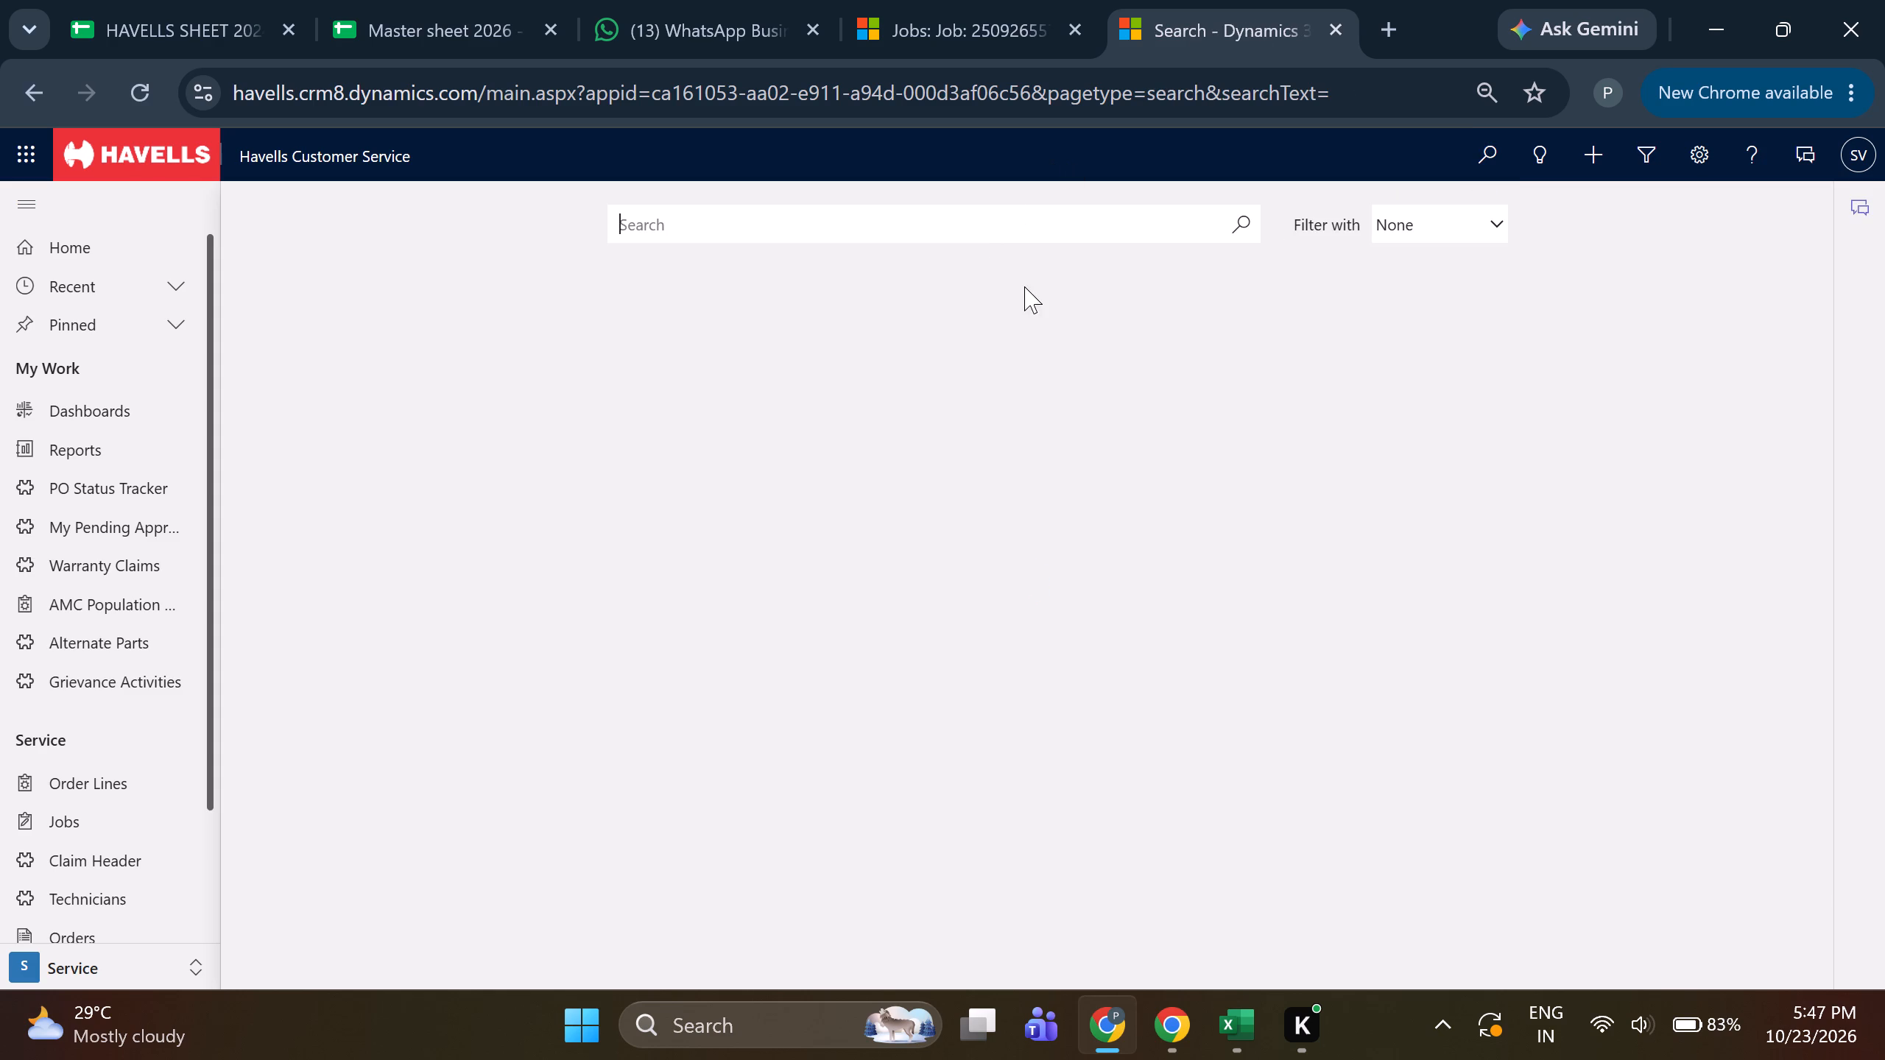
{"action": "left_click", "coordinate": [864, 219]}
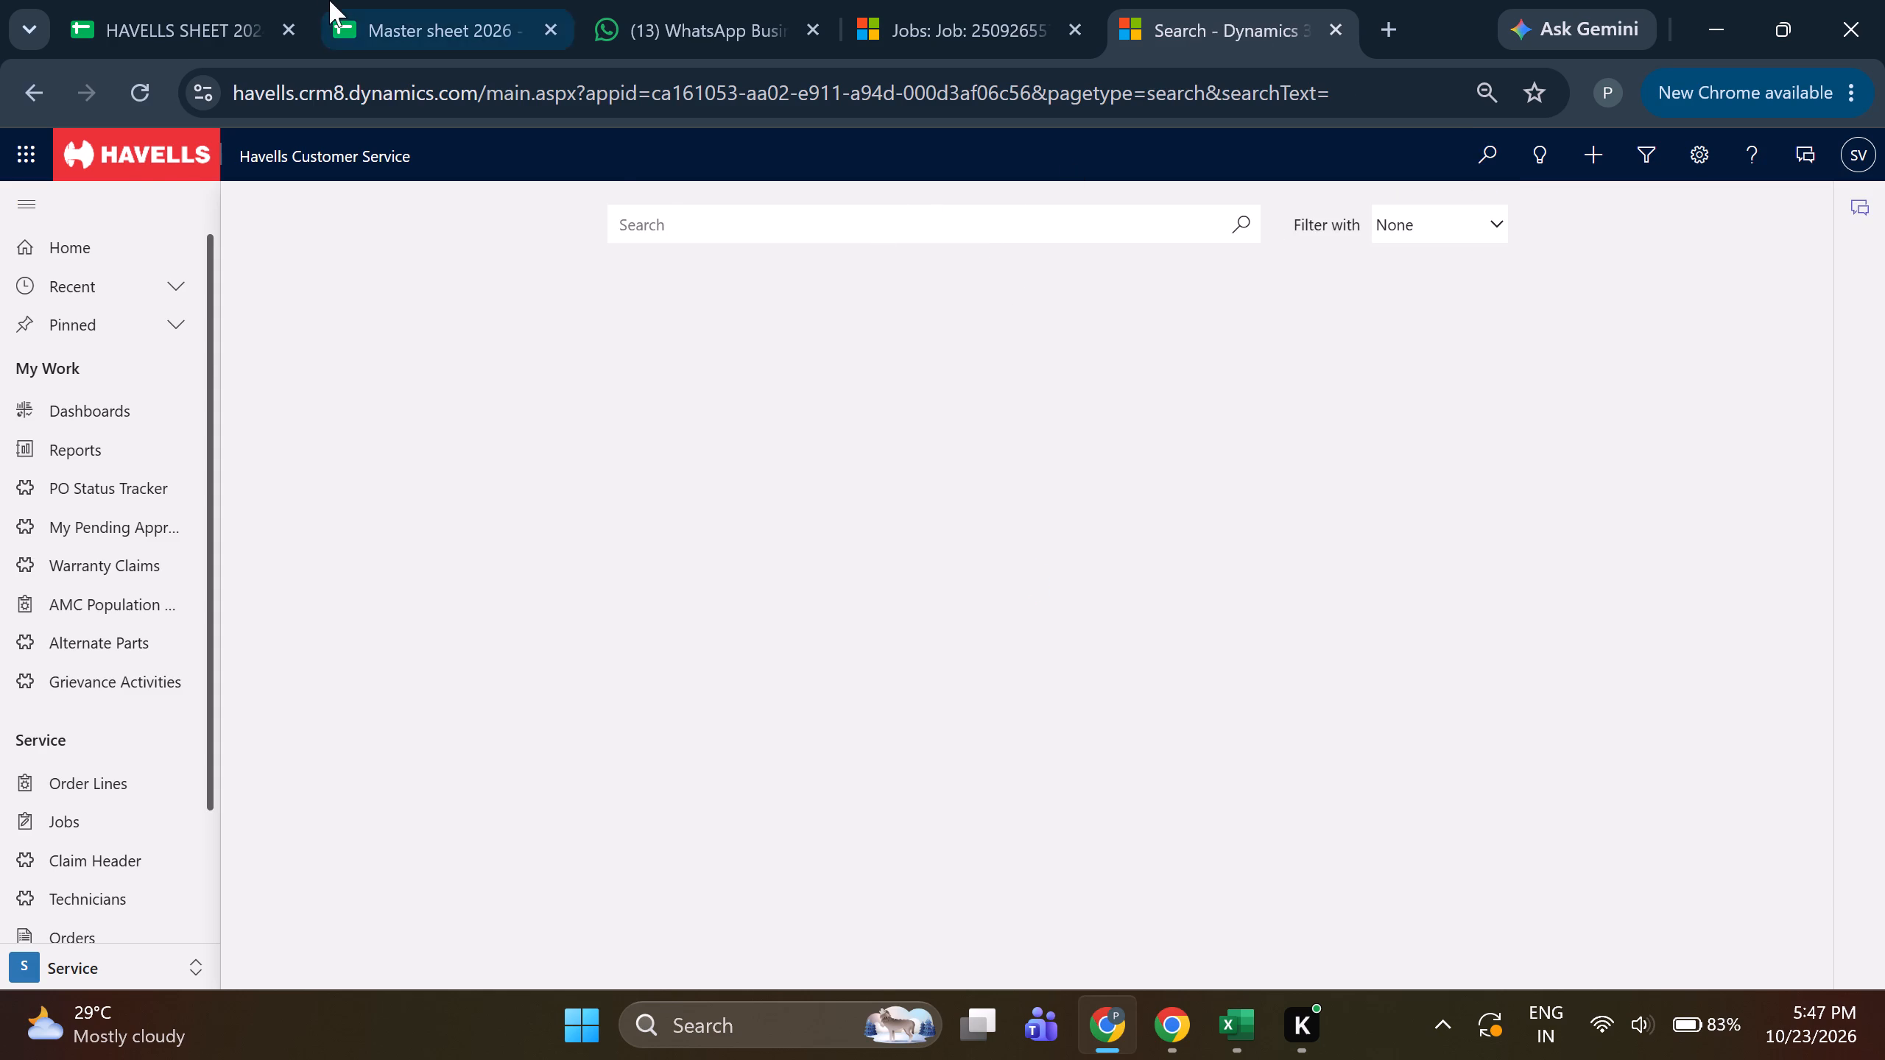
Return to Master sheet 2026 briefly, switch to the Claim Rejected workbook in Excel and copy the Job ID in cell A2.
{"action": "left_click_drag", "start_coordinate": [395, 0], "coordinate": [403, 0]}
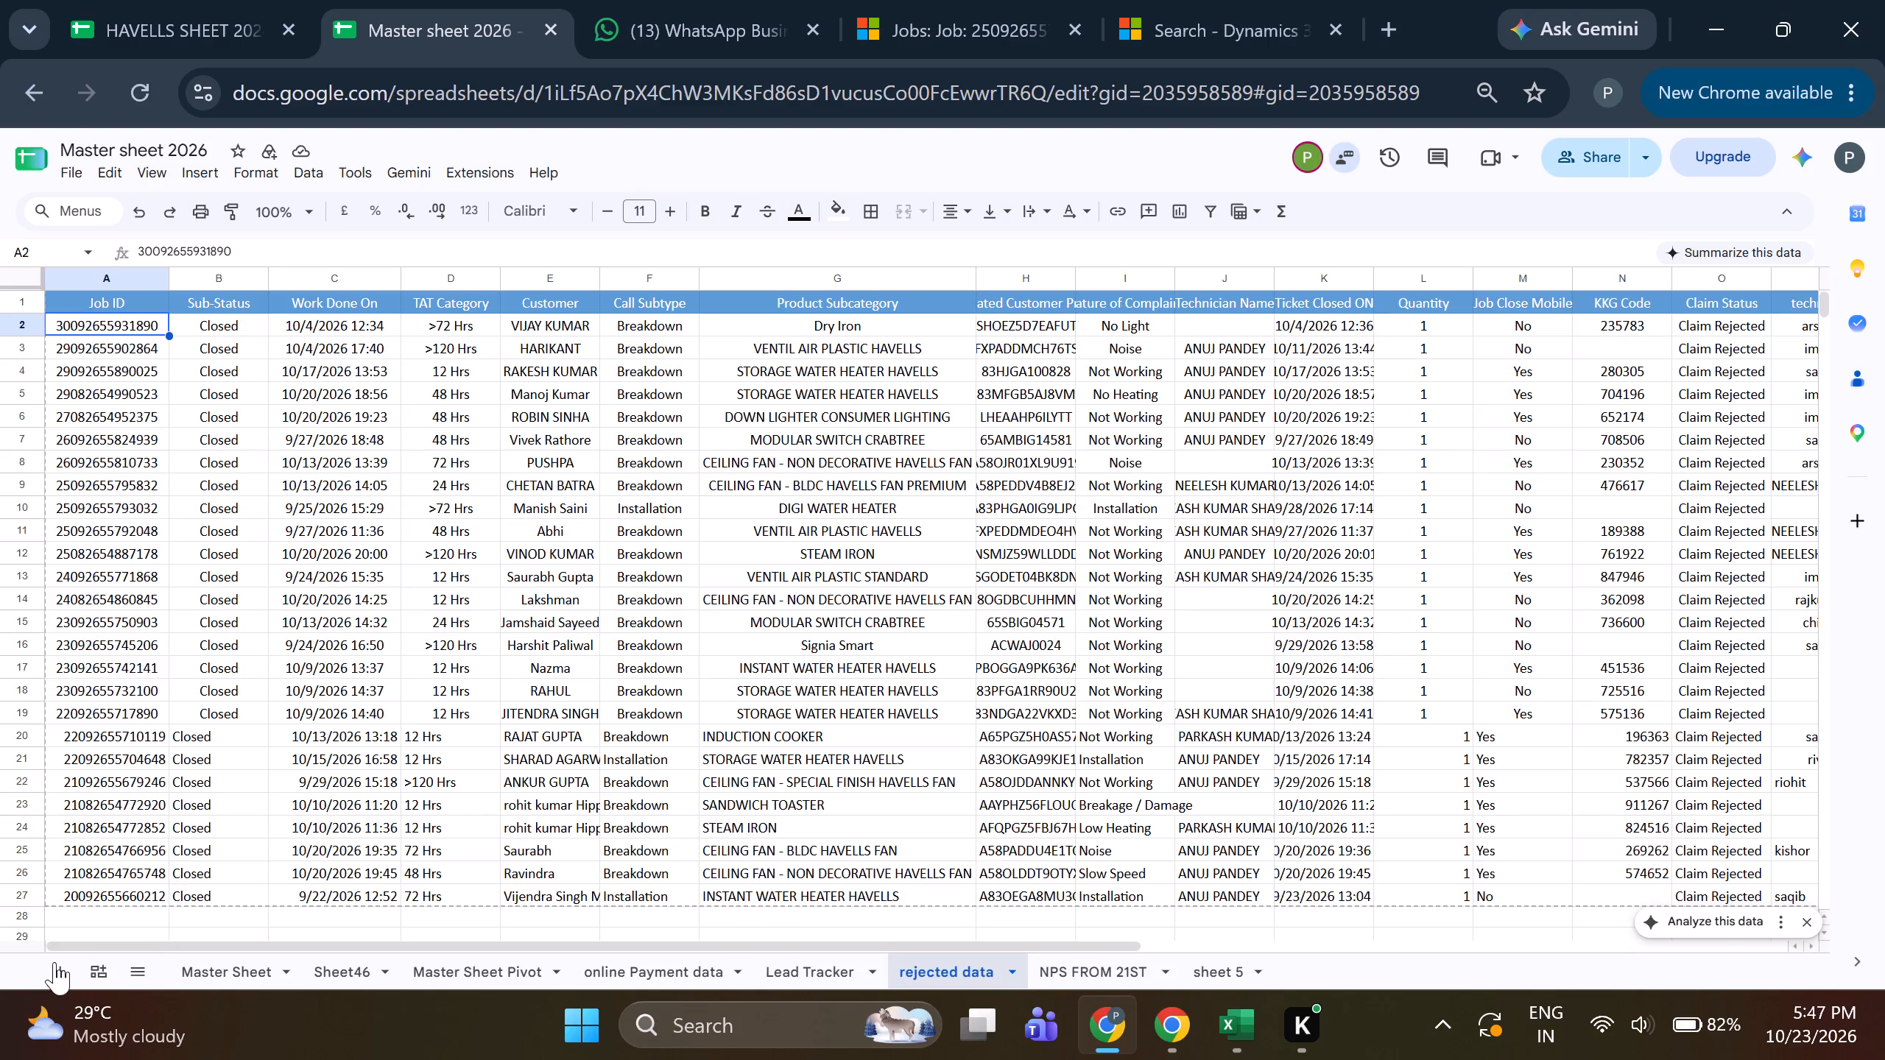
{"action": "left_click", "coordinate": [1247, 1030]}
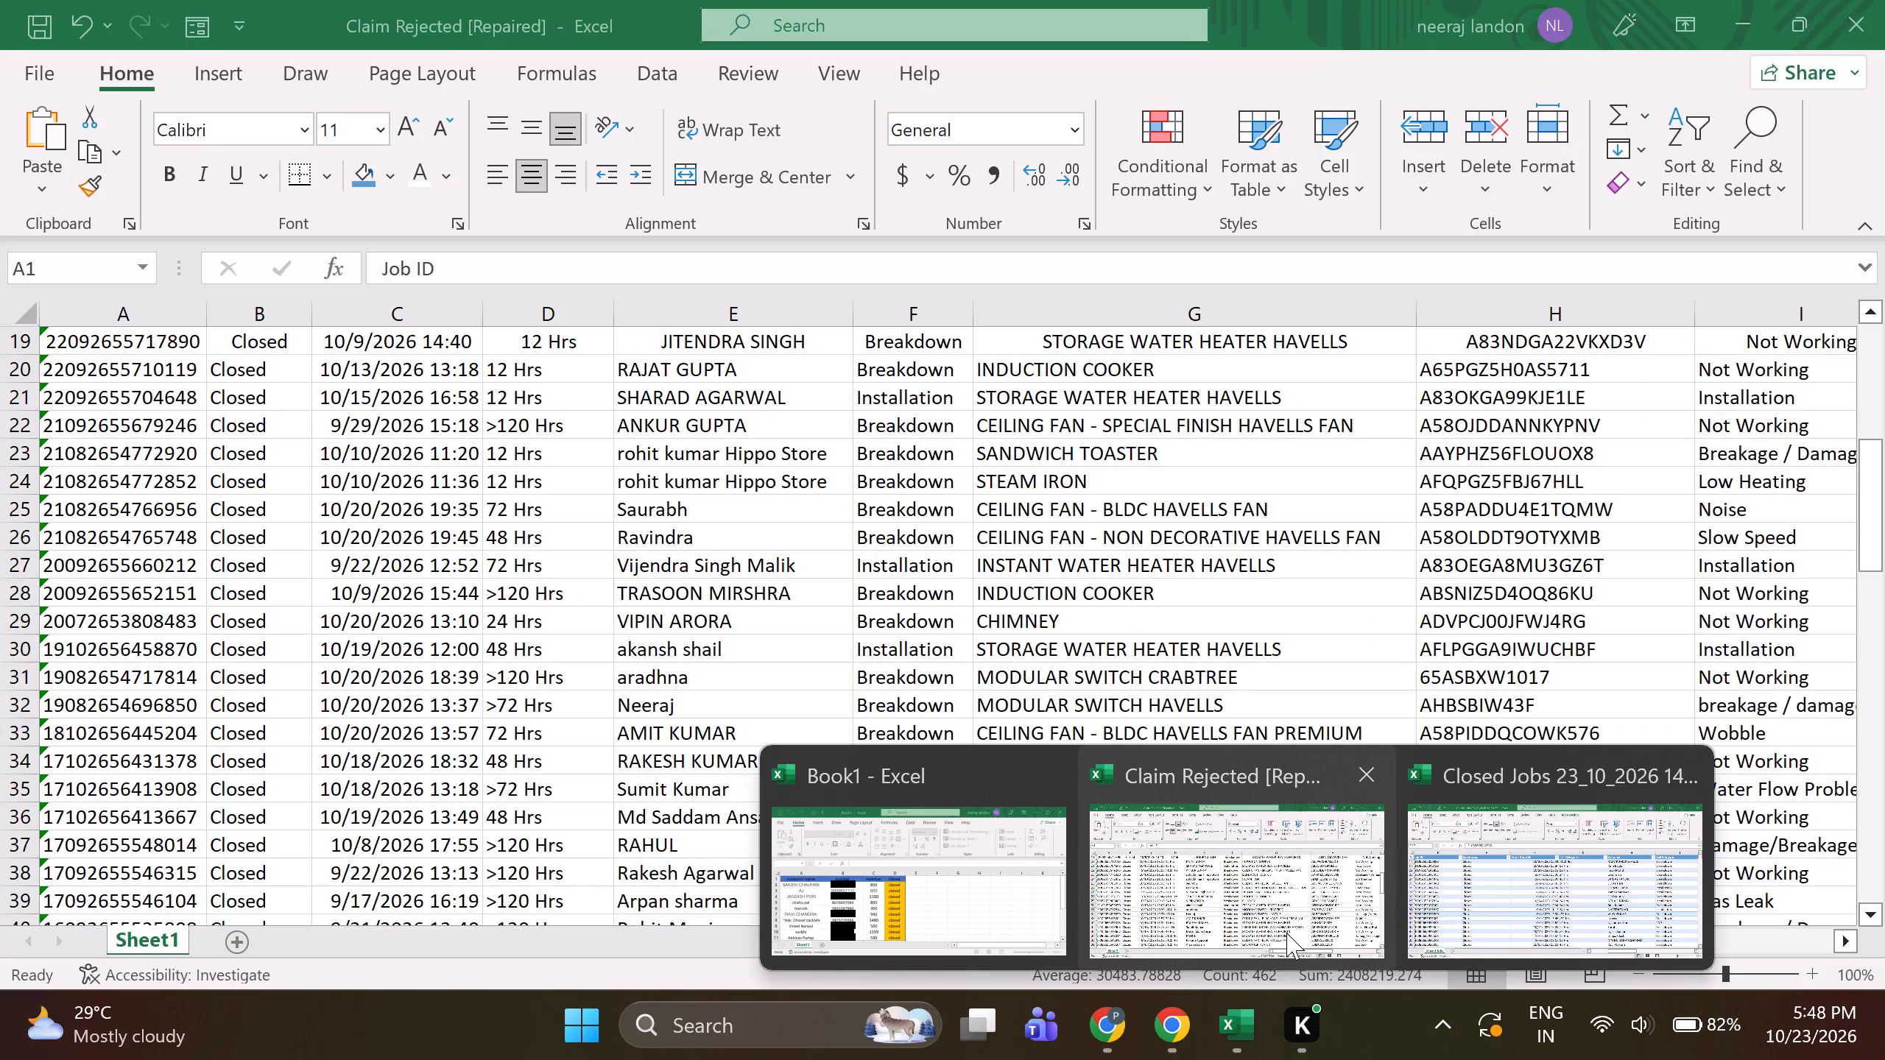
{"action": "left_click", "coordinate": [1286, 933]}
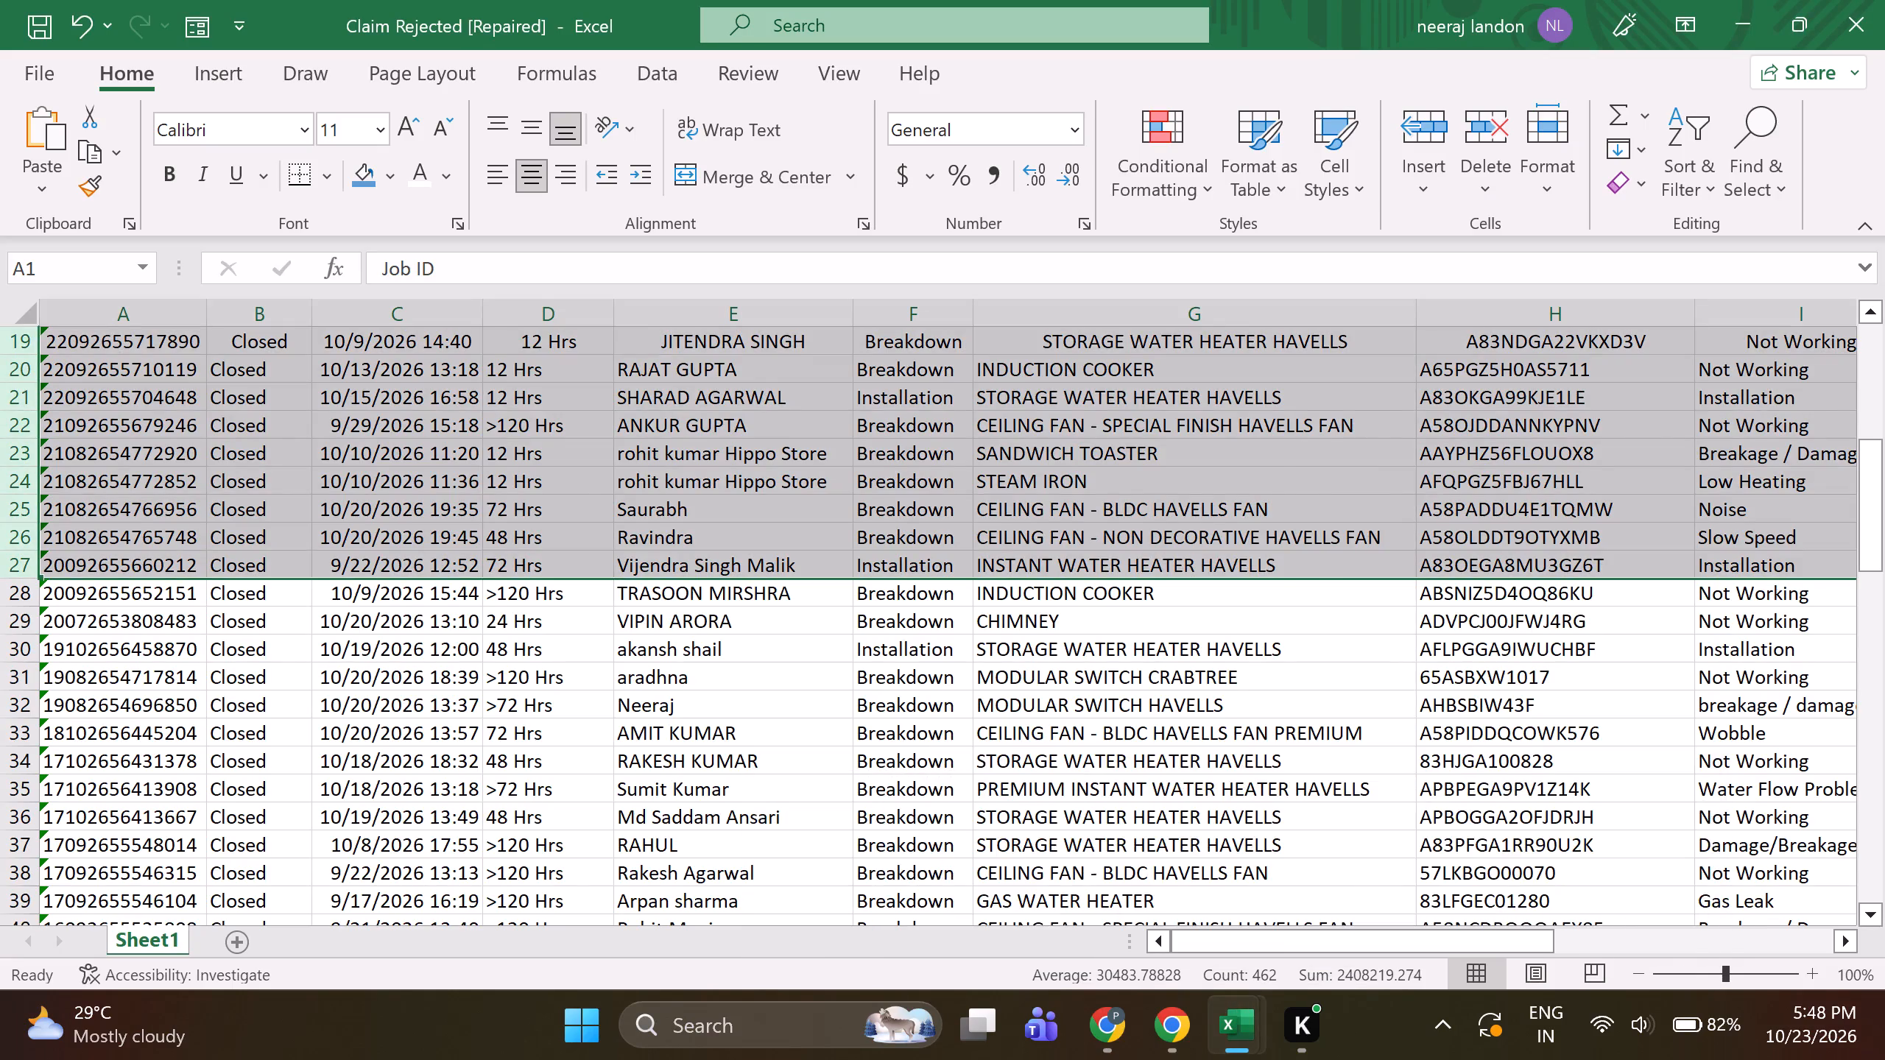
{"action": "scroll", "coordinate": [275, 575], "scroll_direction": "up", "scroll_amount": 10}
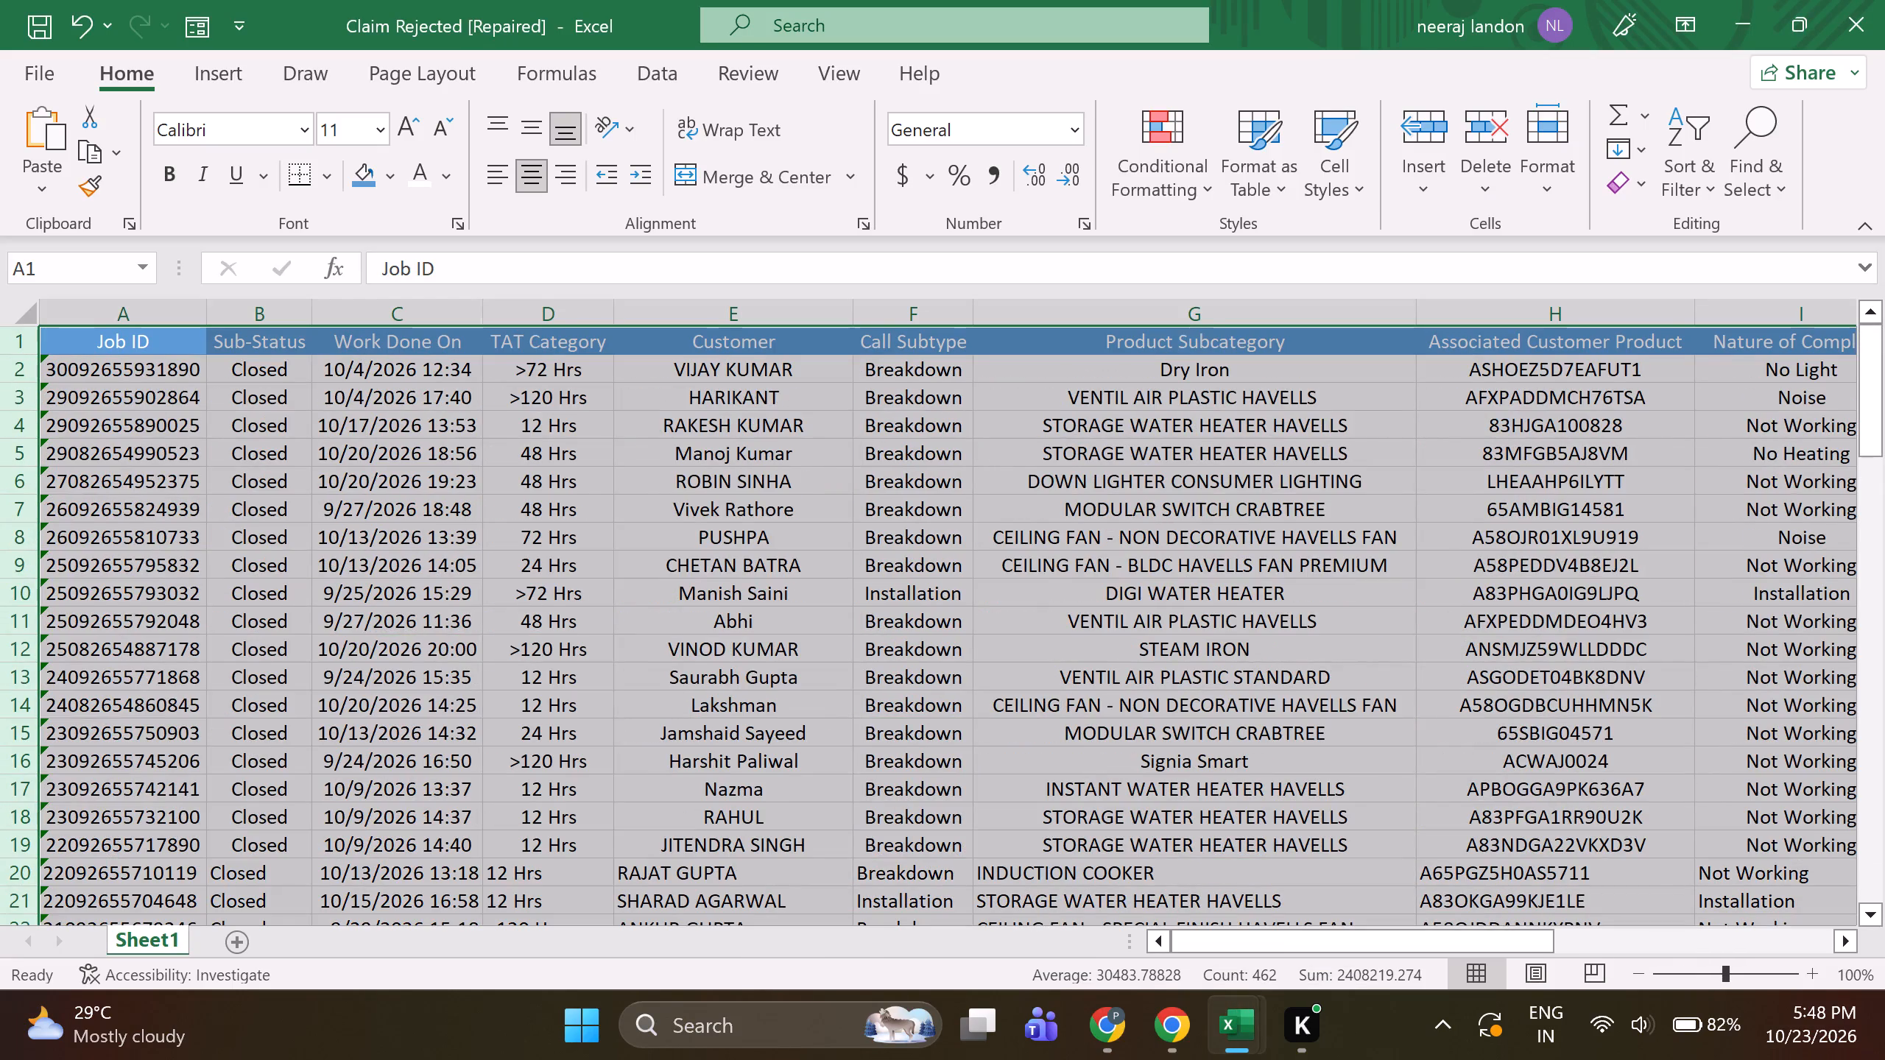
{"action": "left_click", "coordinate": [76, 378]}
{"action": "key", "text": "ctrl+c"}
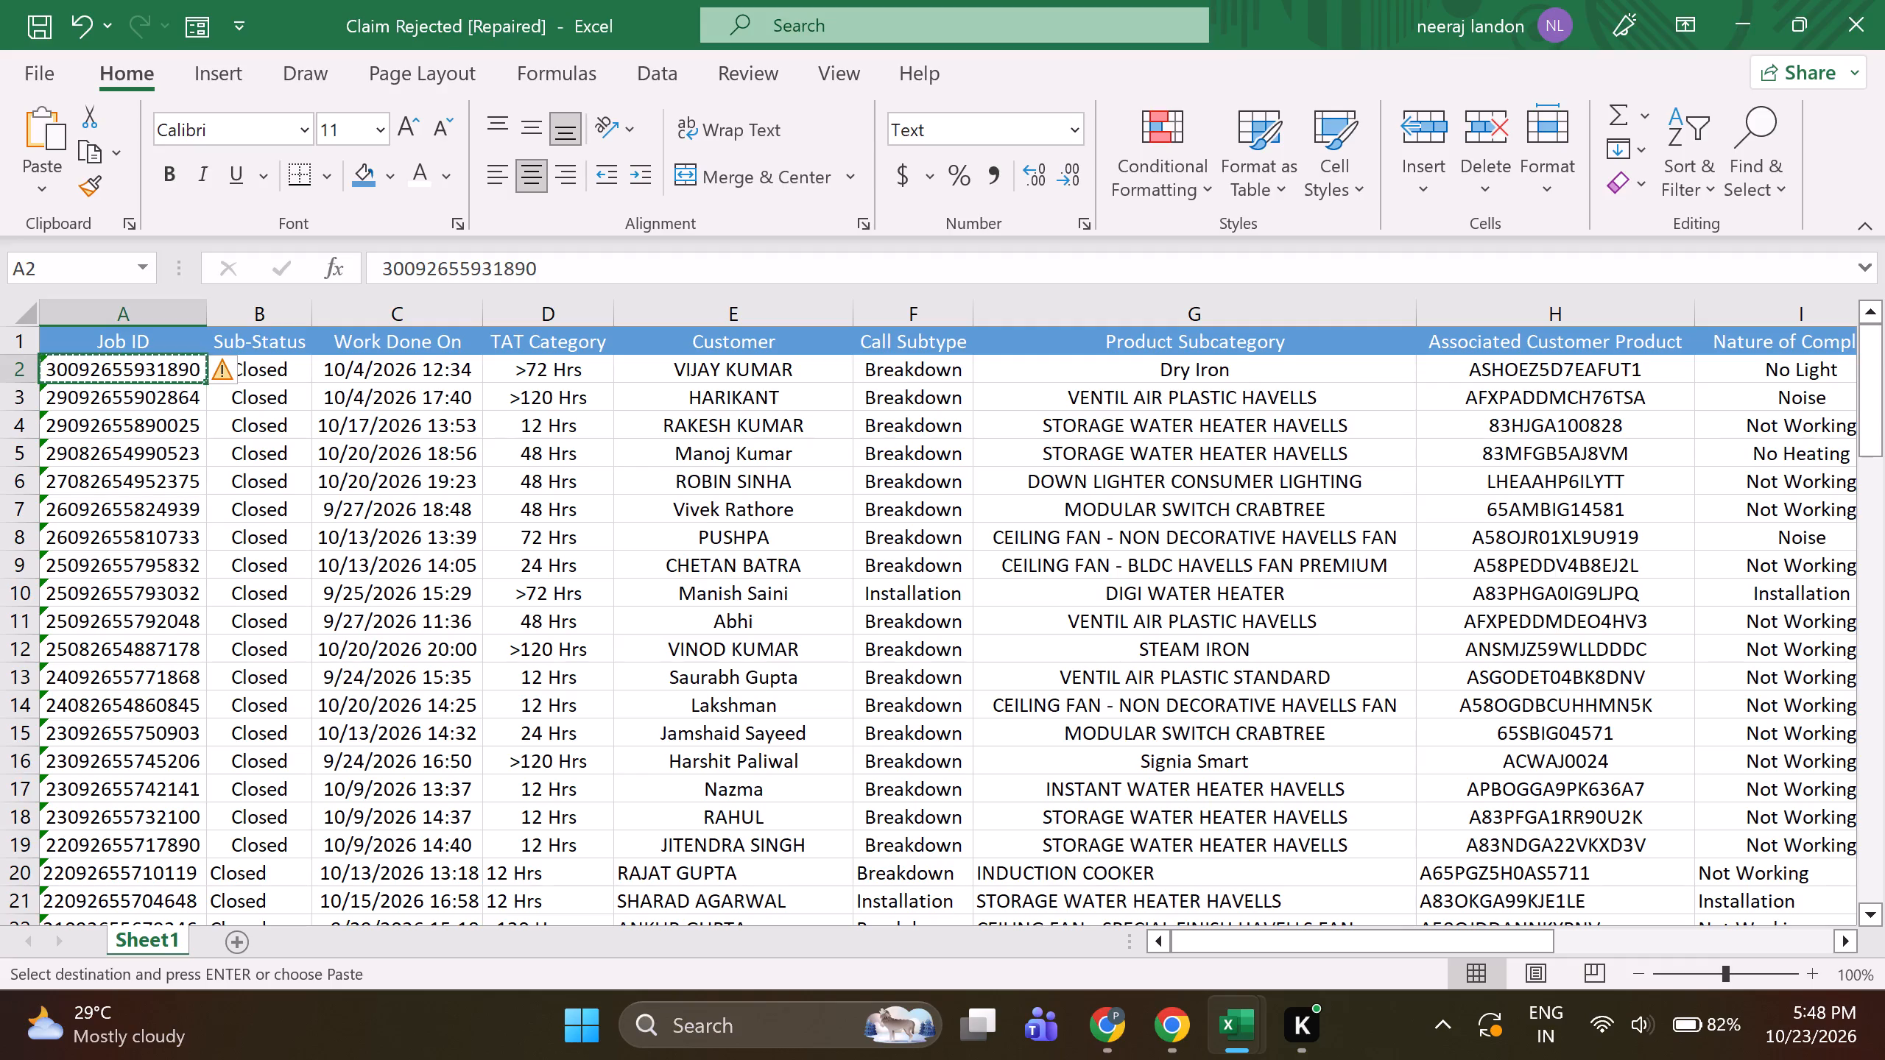
Find the copied Job ID in the Closed Jobs 23_10_2026 workbook, then select and copy the matching Job ID cell.
{"action": "left_click", "coordinate": [1233, 1047]}
{"action": "left_click", "coordinate": [1543, 854]}
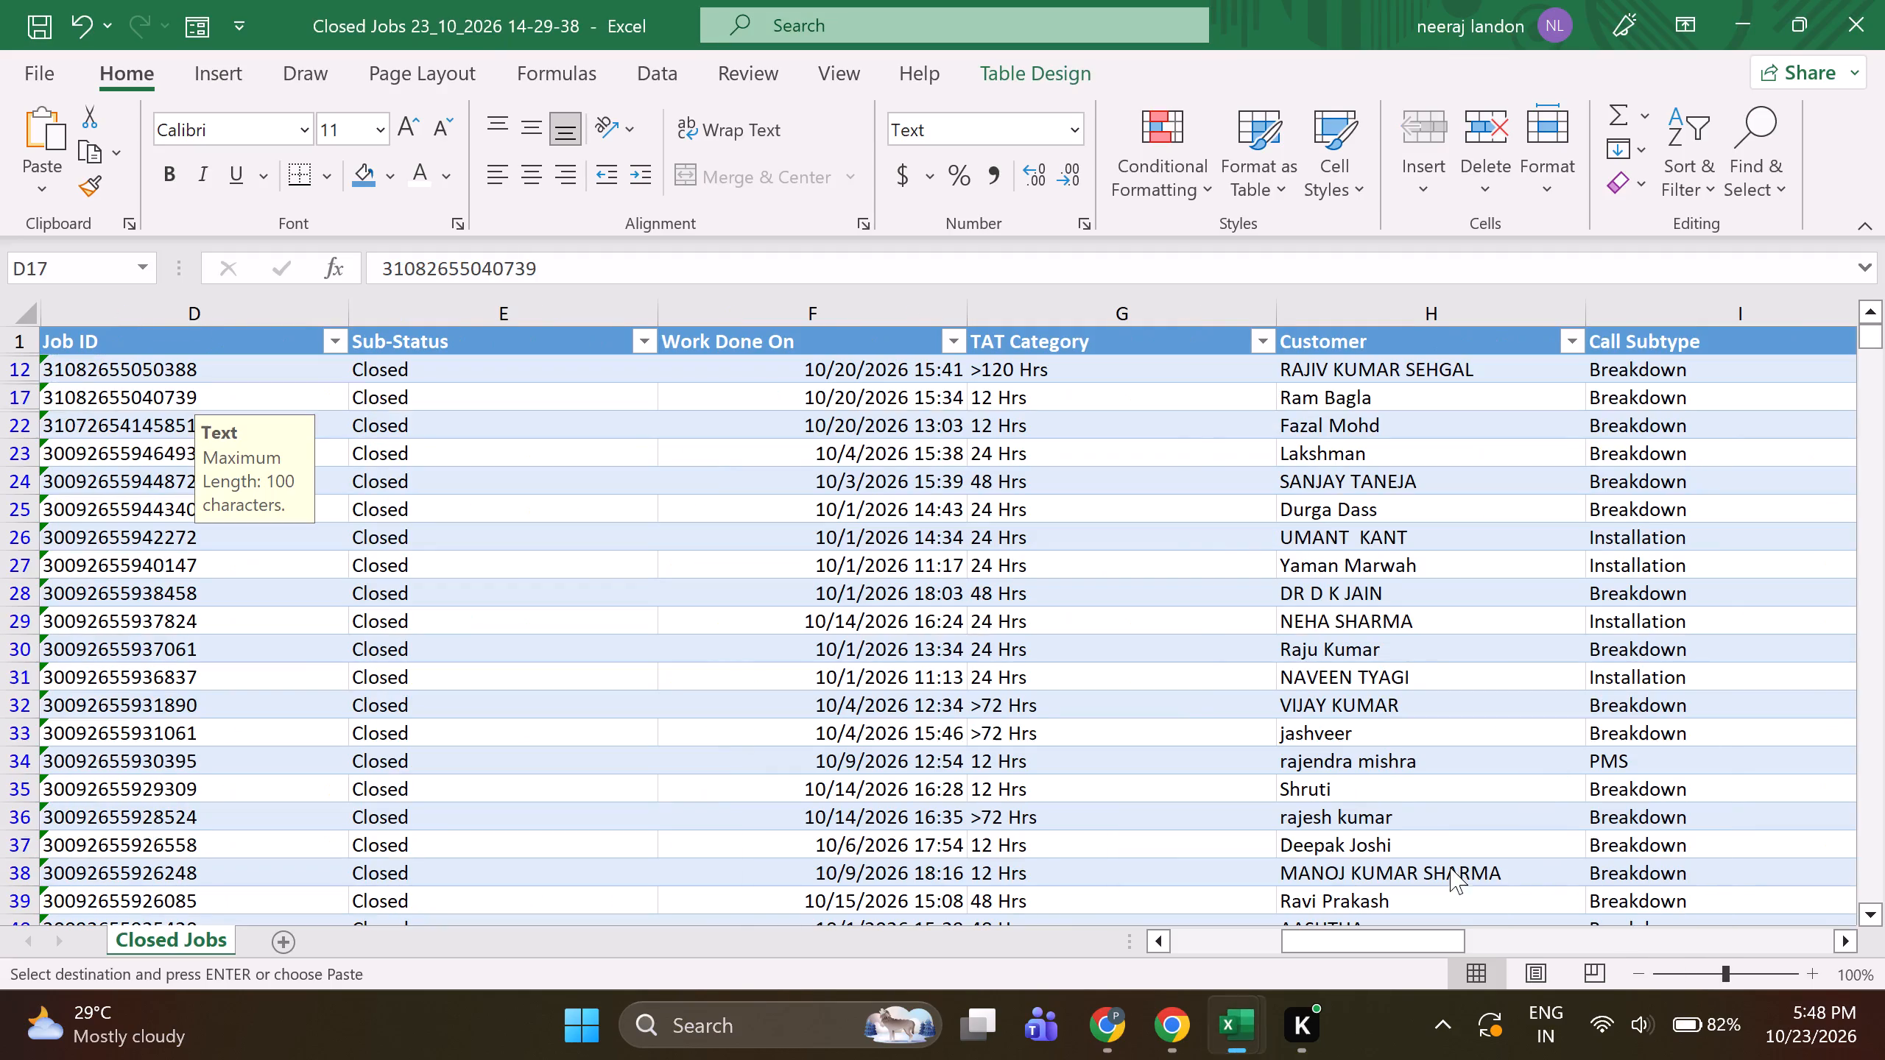
{"action": "key", "text": "ctrl+f"}
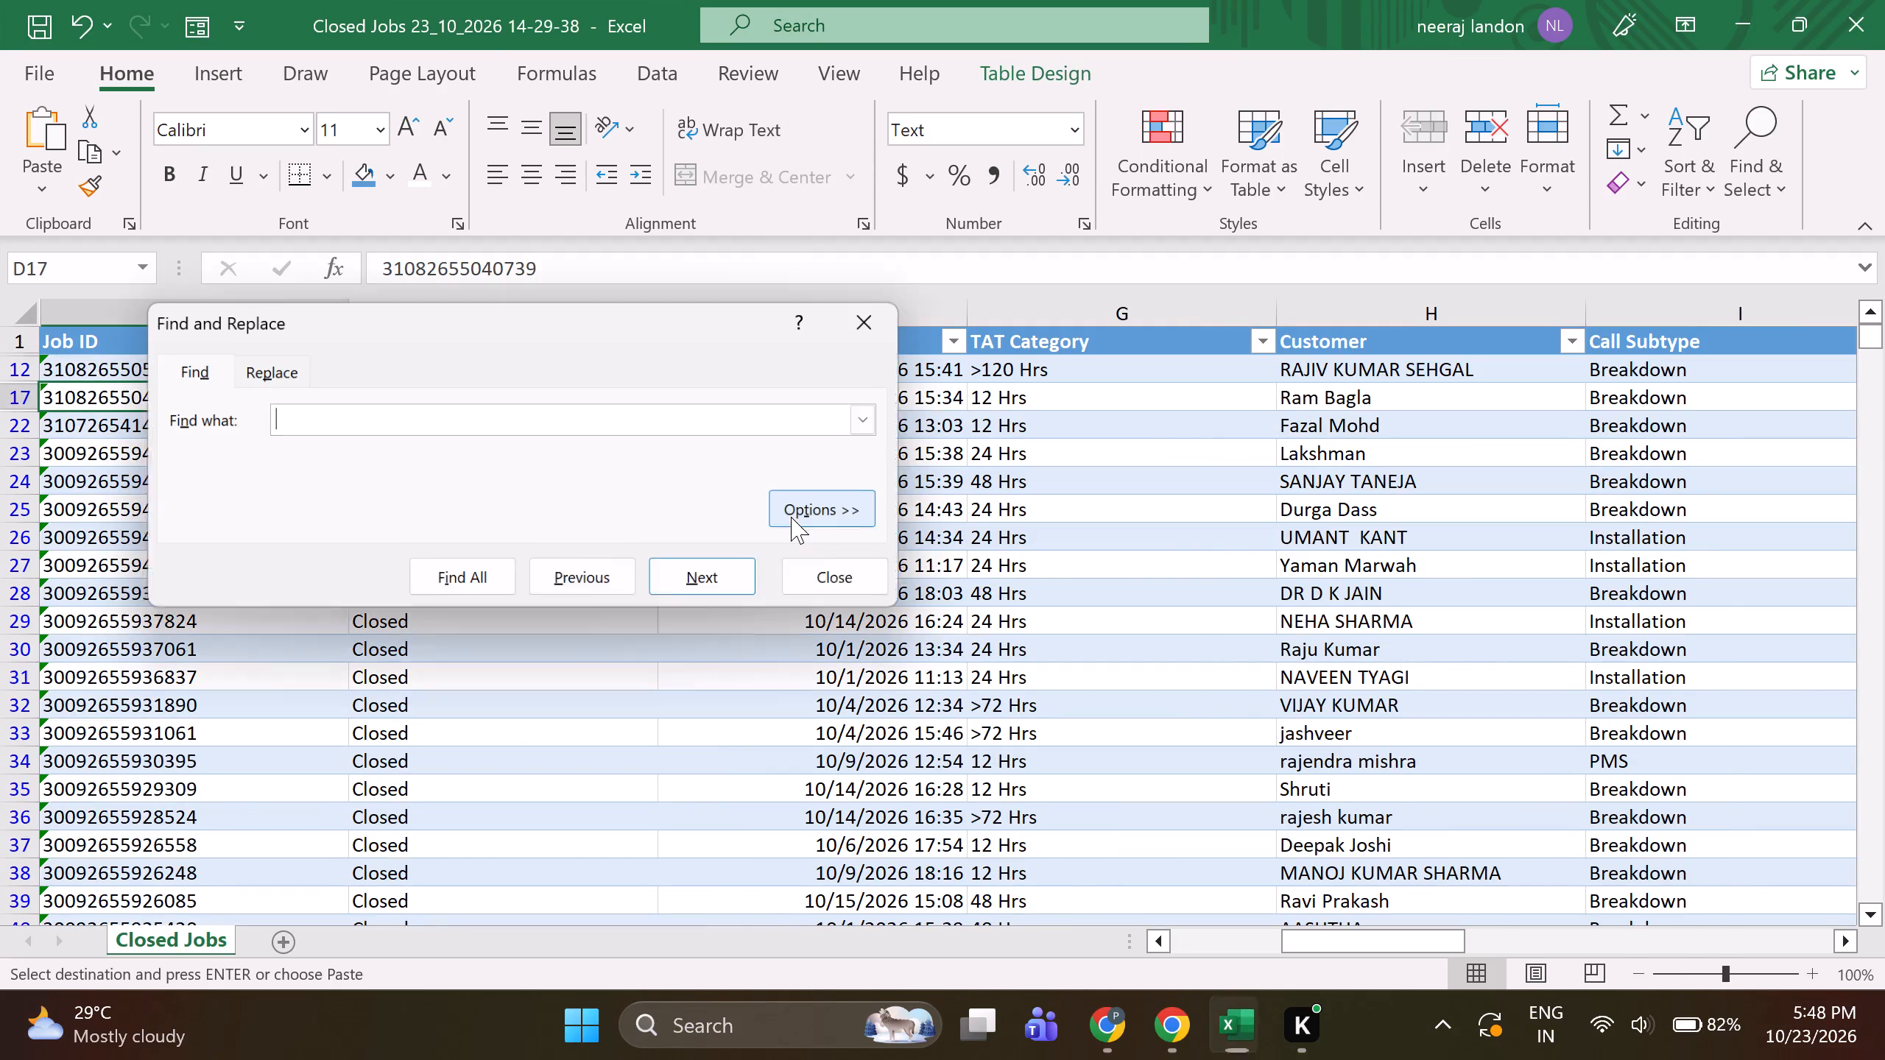
{"action": "key", "text": "ctrl+v"}
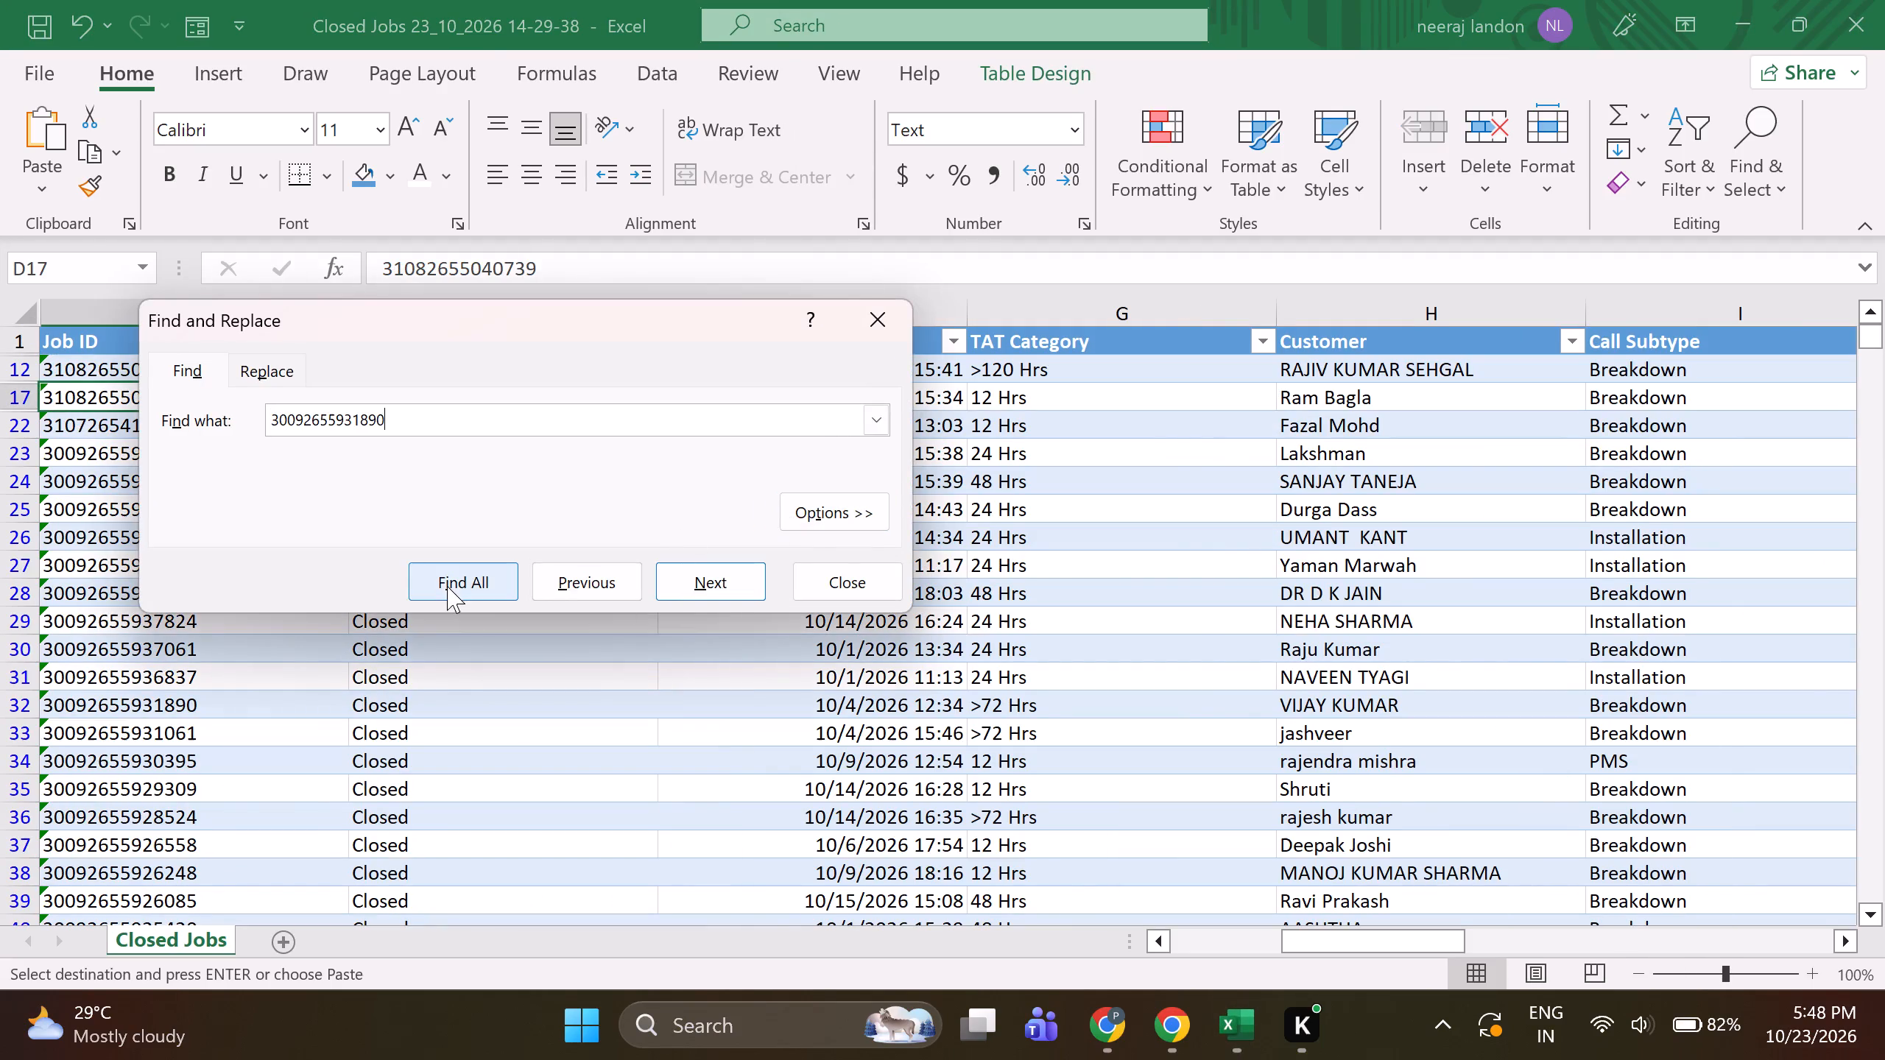
{"action": "left_click", "coordinate": [444, 584]}
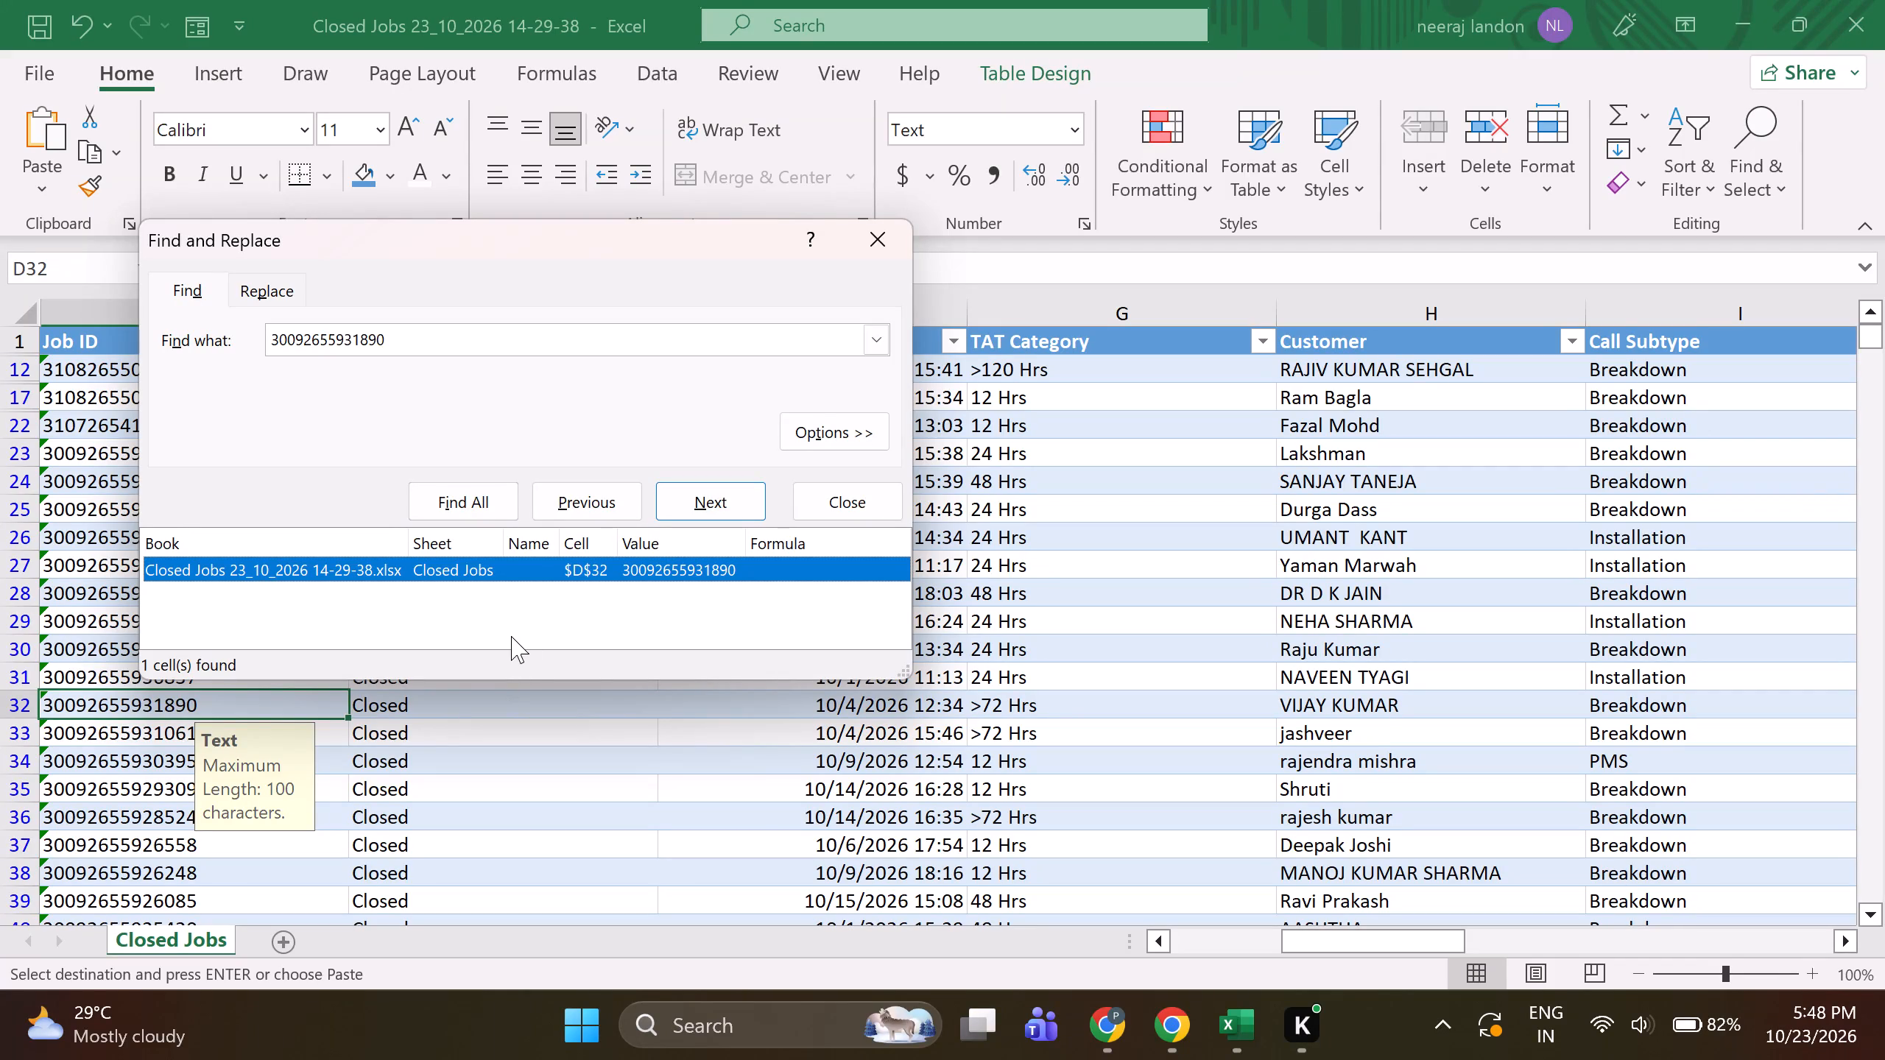
{"action": "left_click", "coordinate": [481, 712]}
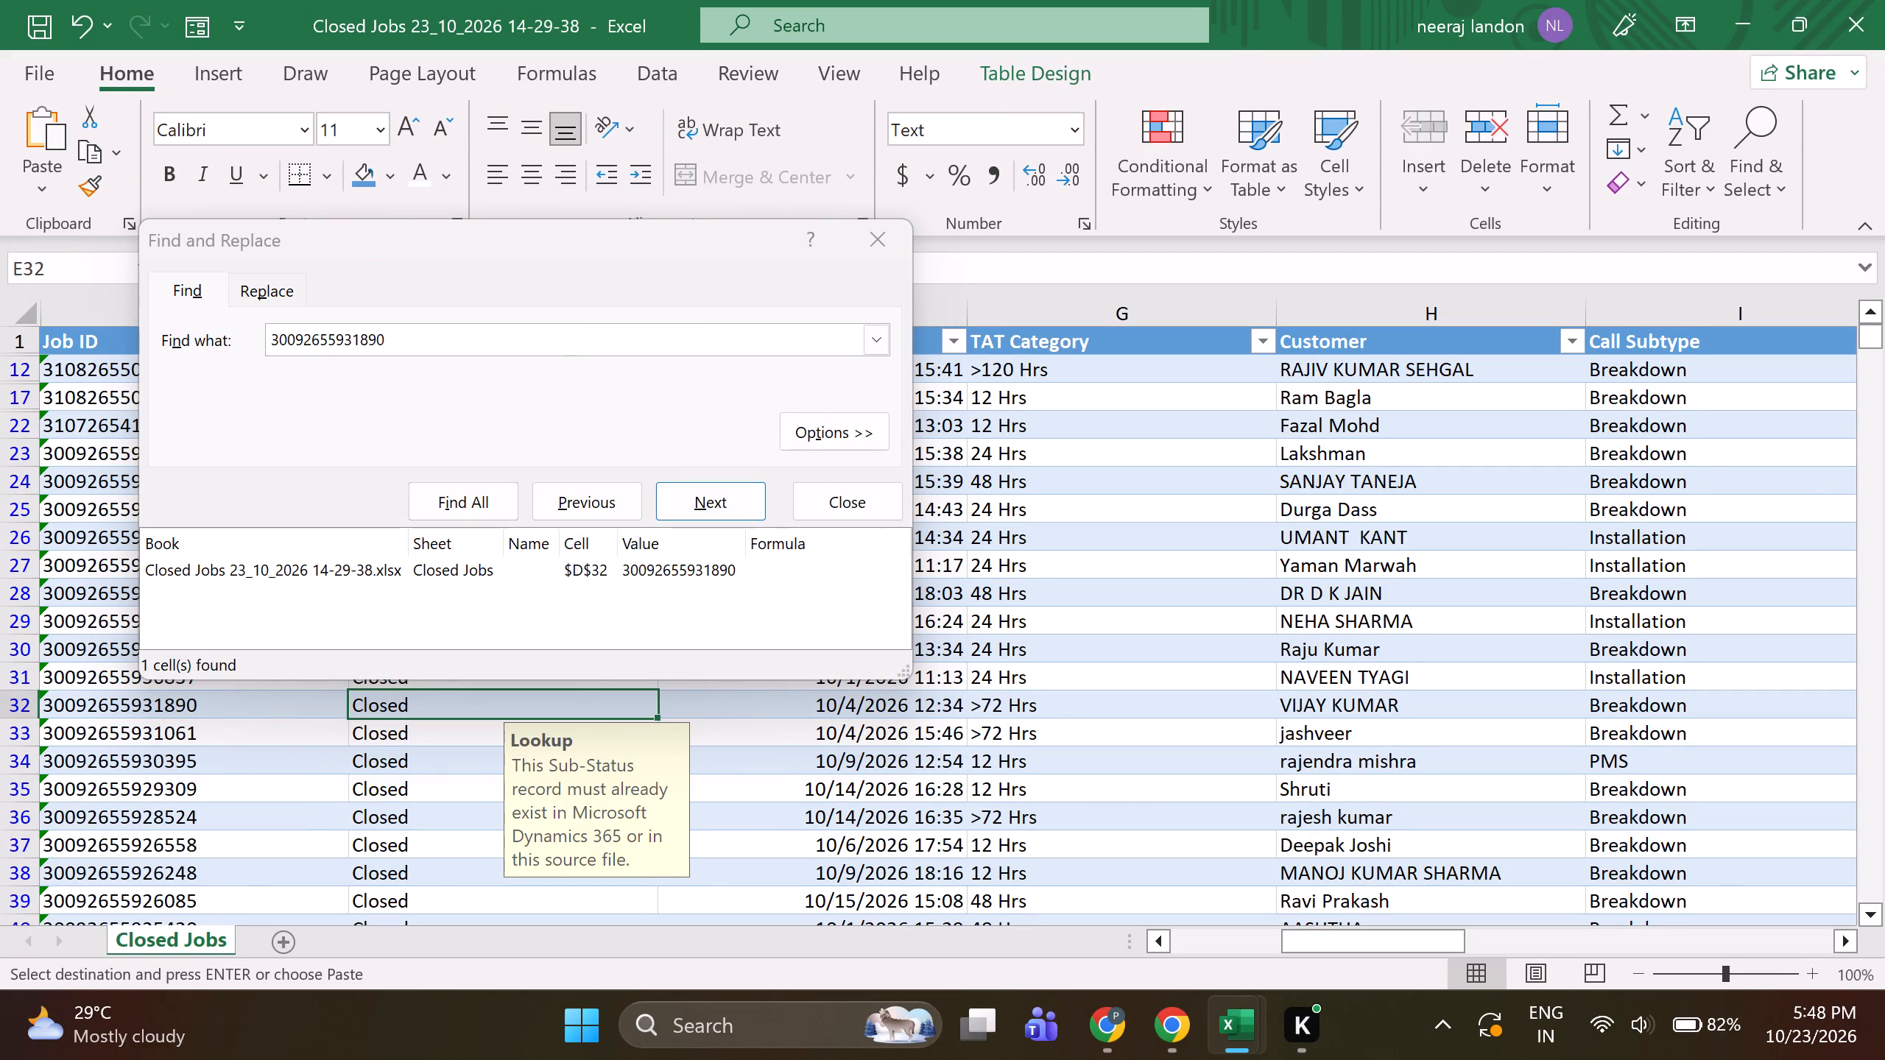
{"action": "left_click", "coordinate": [274, 710]}
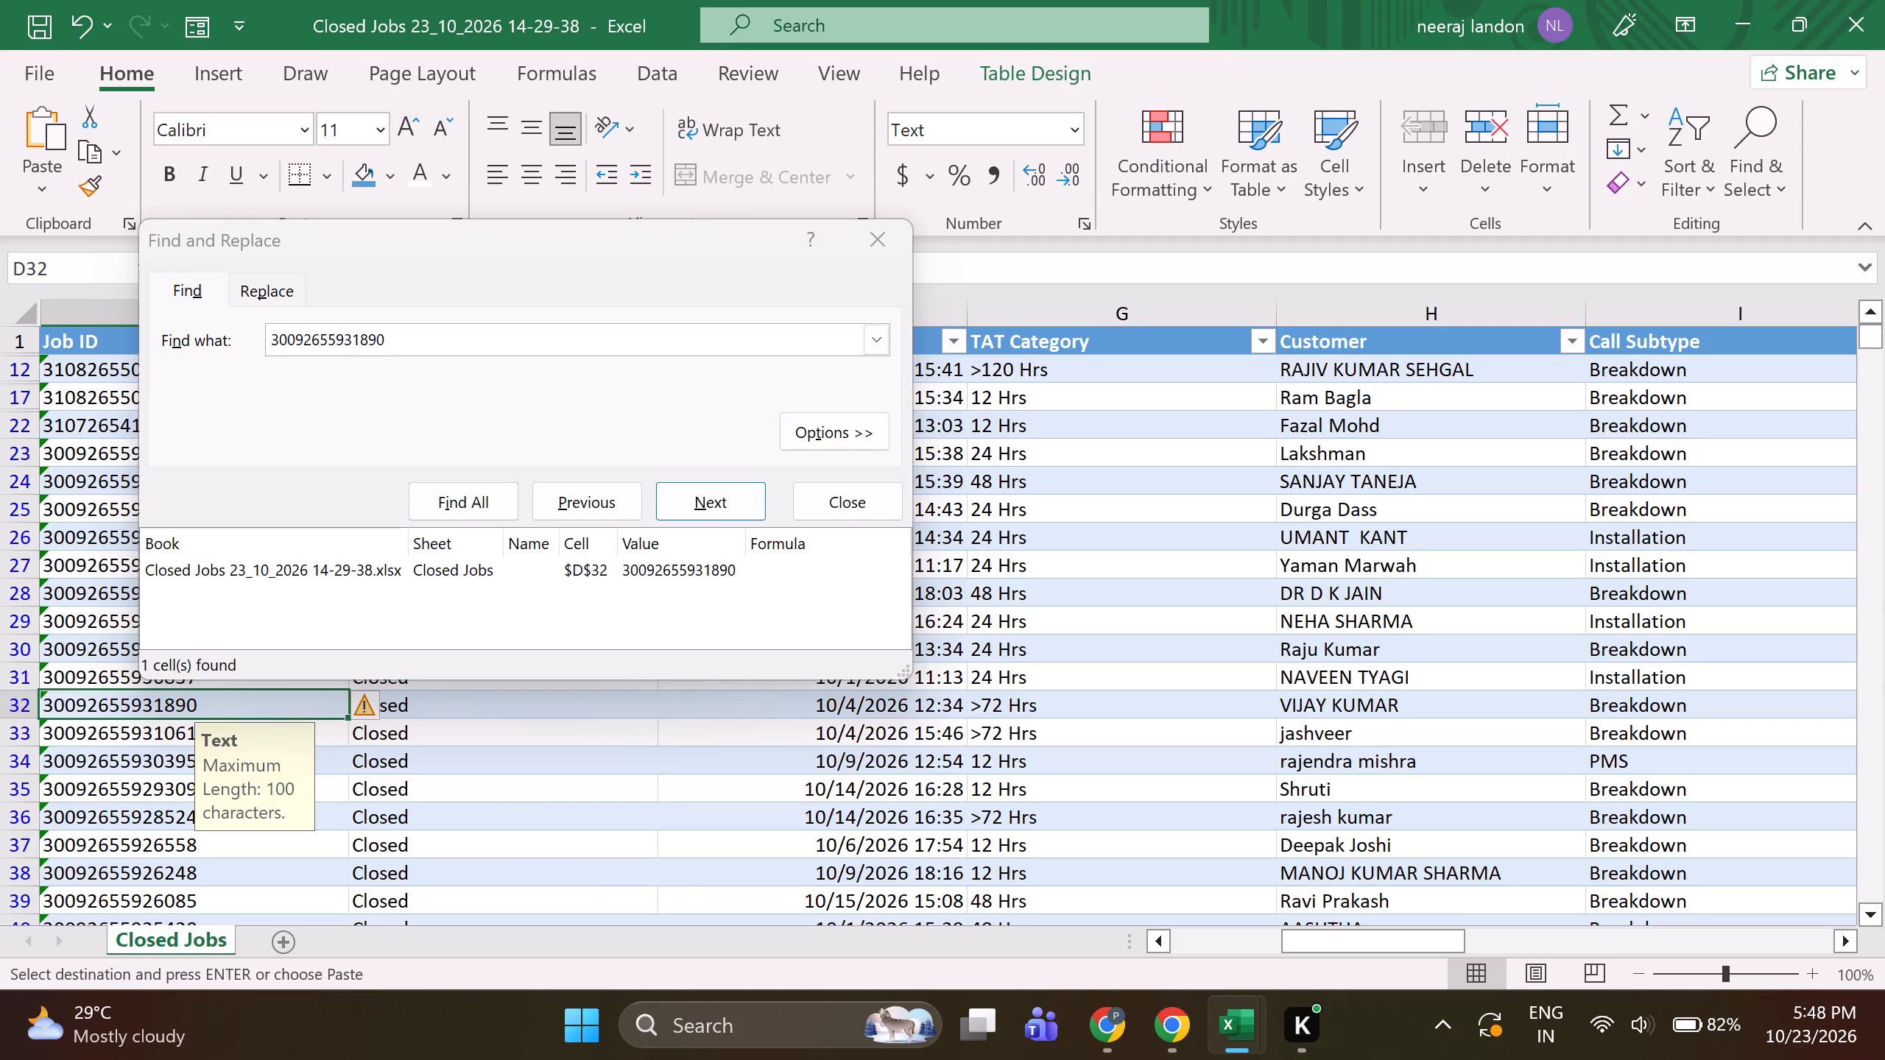
{"action": "key", "text": "ctrl+c"}
Return to the Claim Rejected workbook, close Find and Replace, and examine row 2 across to the columns after remarks.
{"action": "left_click", "coordinate": [1229, 1028]}
{"action": "left_click", "coordinate": [1199, 900]}
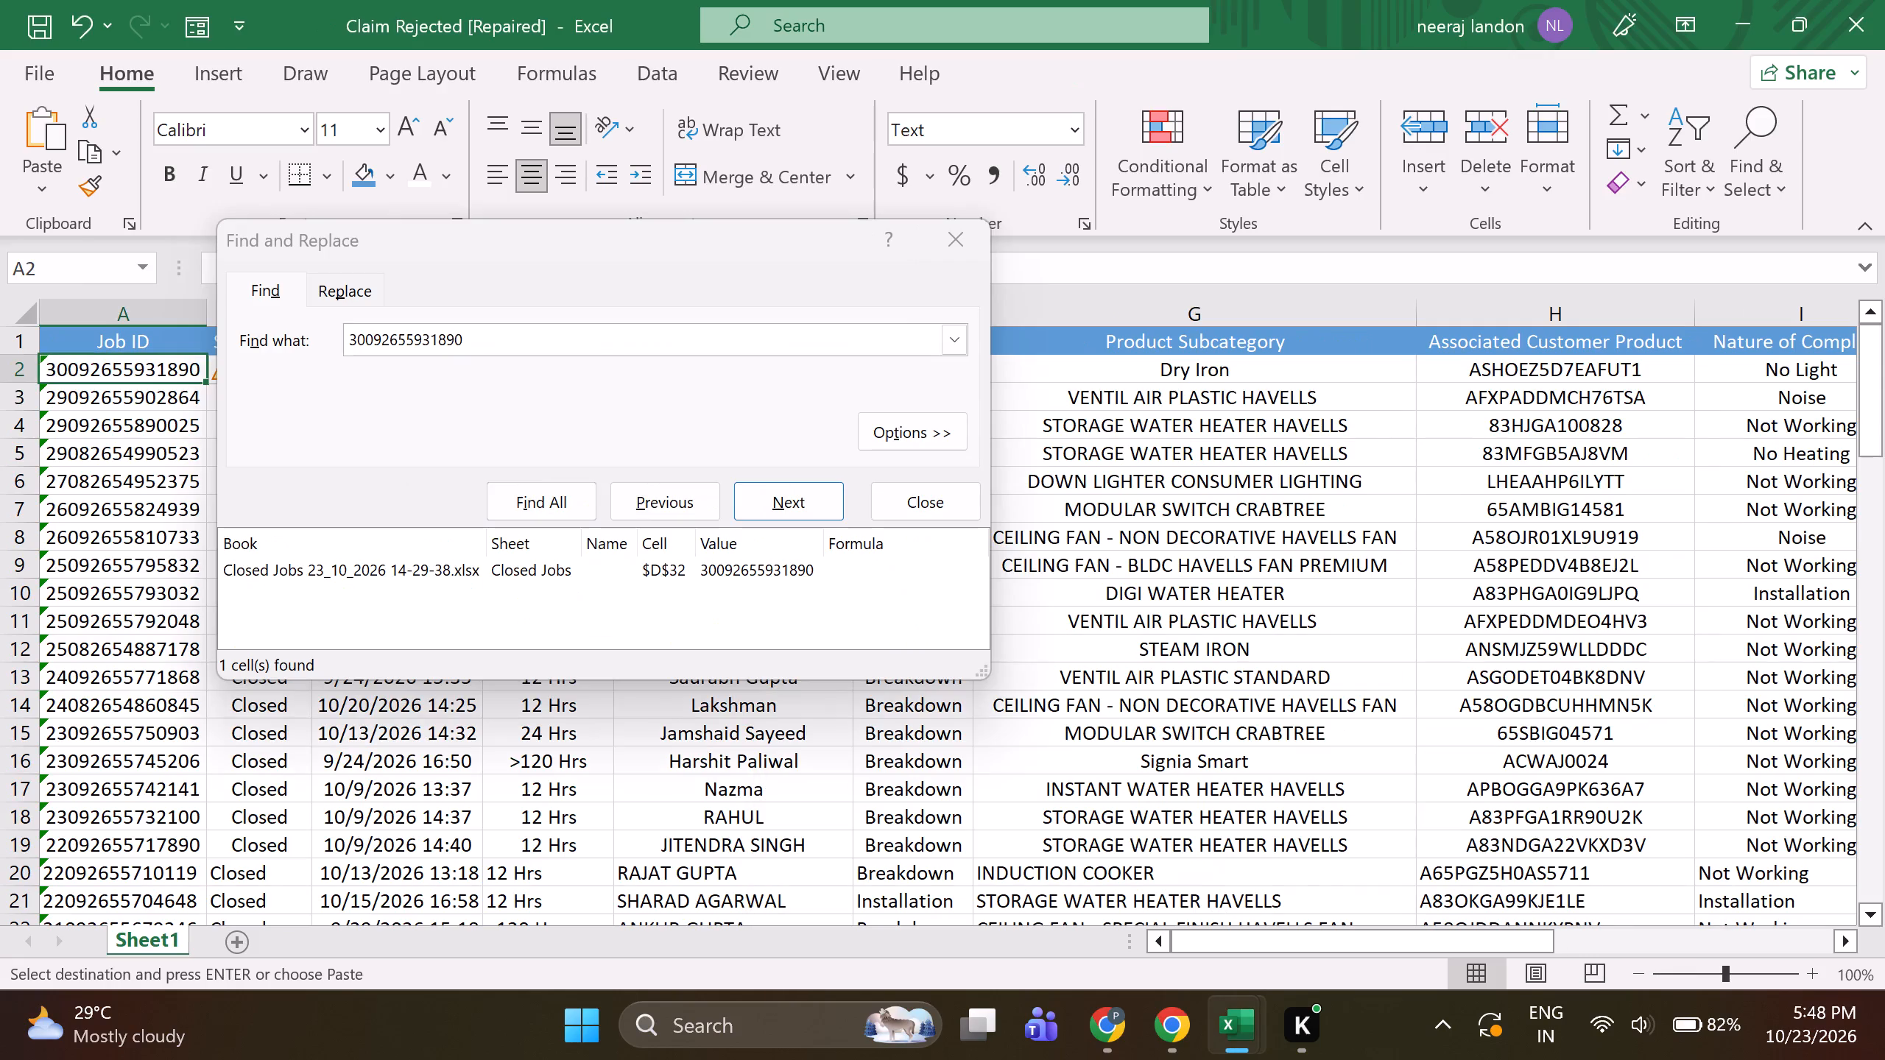
{"action": "left_click", "coordinate": [959, 230]}
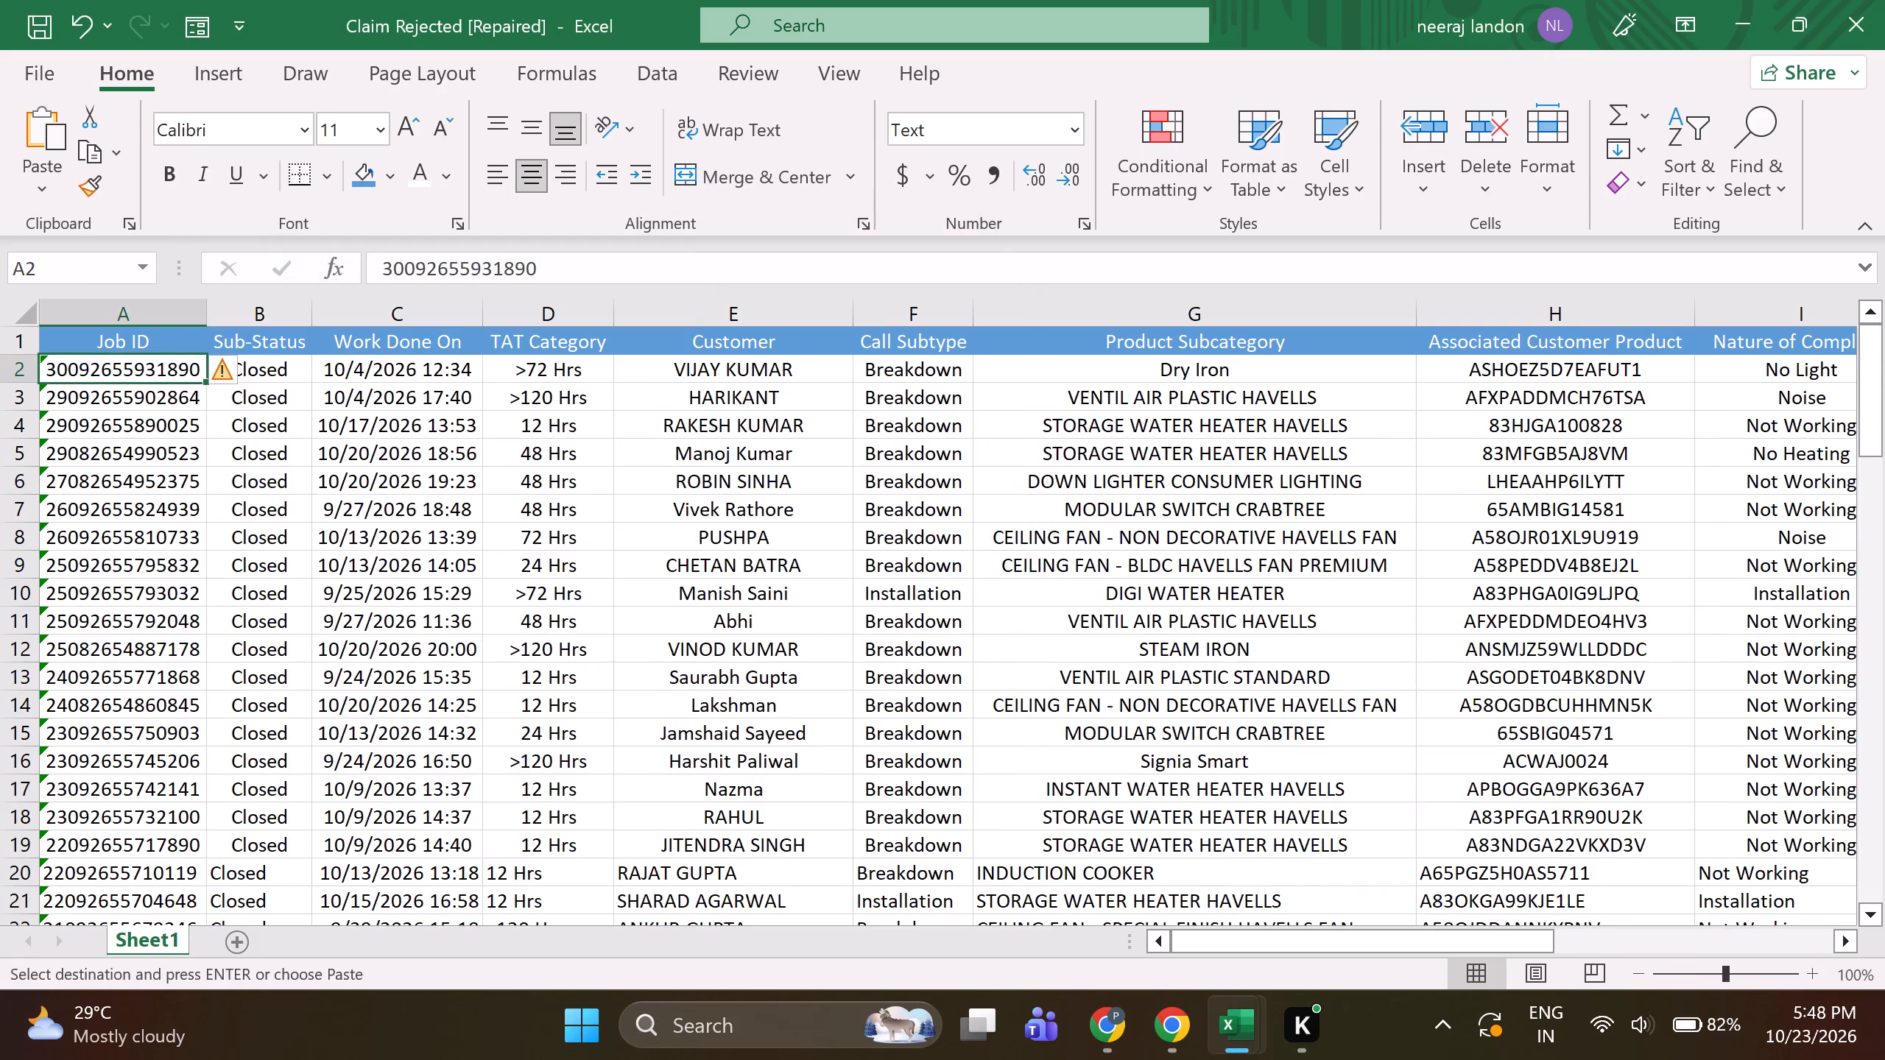
{"action": "left_click", "coordinate": [1115, 370]}
{"action": "key", "text": "Right"}
{"action": "key", "text": "Right"}
{"action": "key", "text": "Right"}
{"action": "key", "text": "Right"}
{"action": "key", "text": "Right"}
{"action": "key", "text": "Right"}
{"action": "key", "text": "Right"}
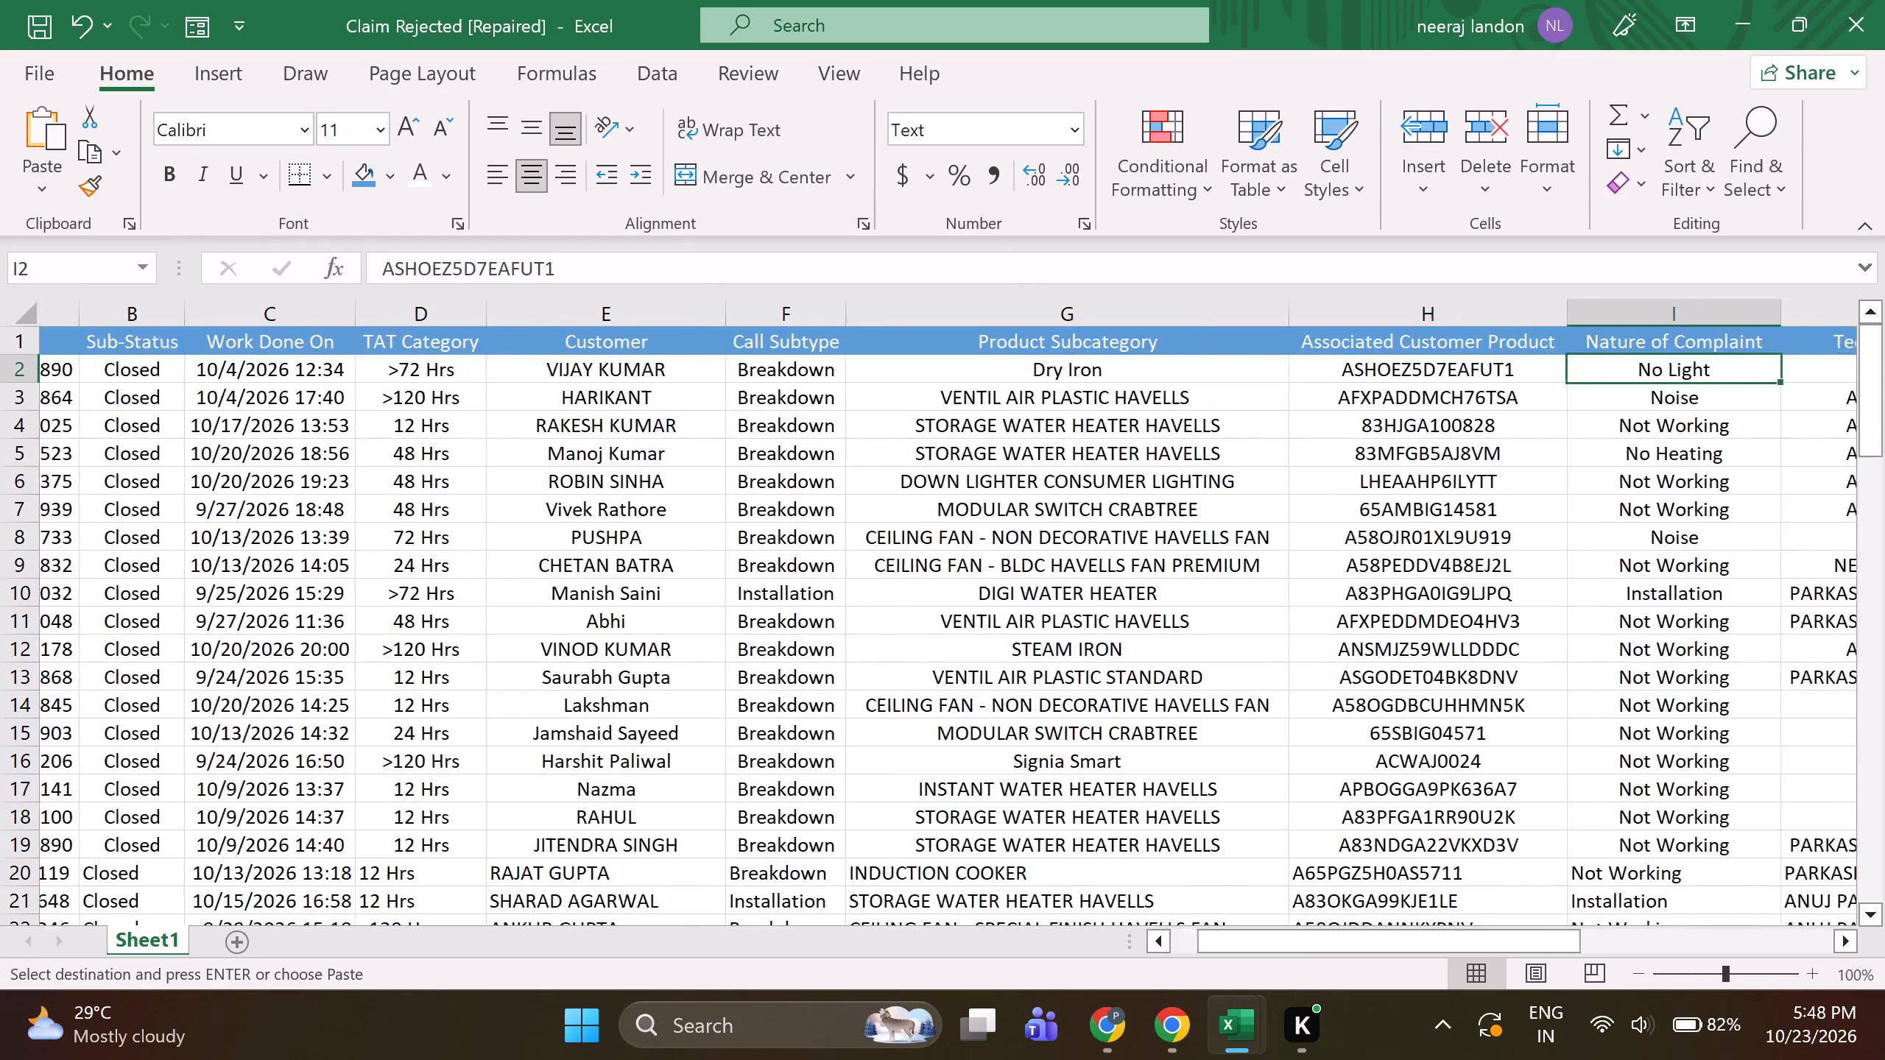
{"action": "key", "text": "Right"}
{"action": "key", "text": "Right"}
{"action": "key", "text": "Right"}
{"action": "key", "text": "Right"}
{"action": "key", "text": "Right"}
{"action": "key", "text": "Right"}
{"action": "key", "text": "Right"}
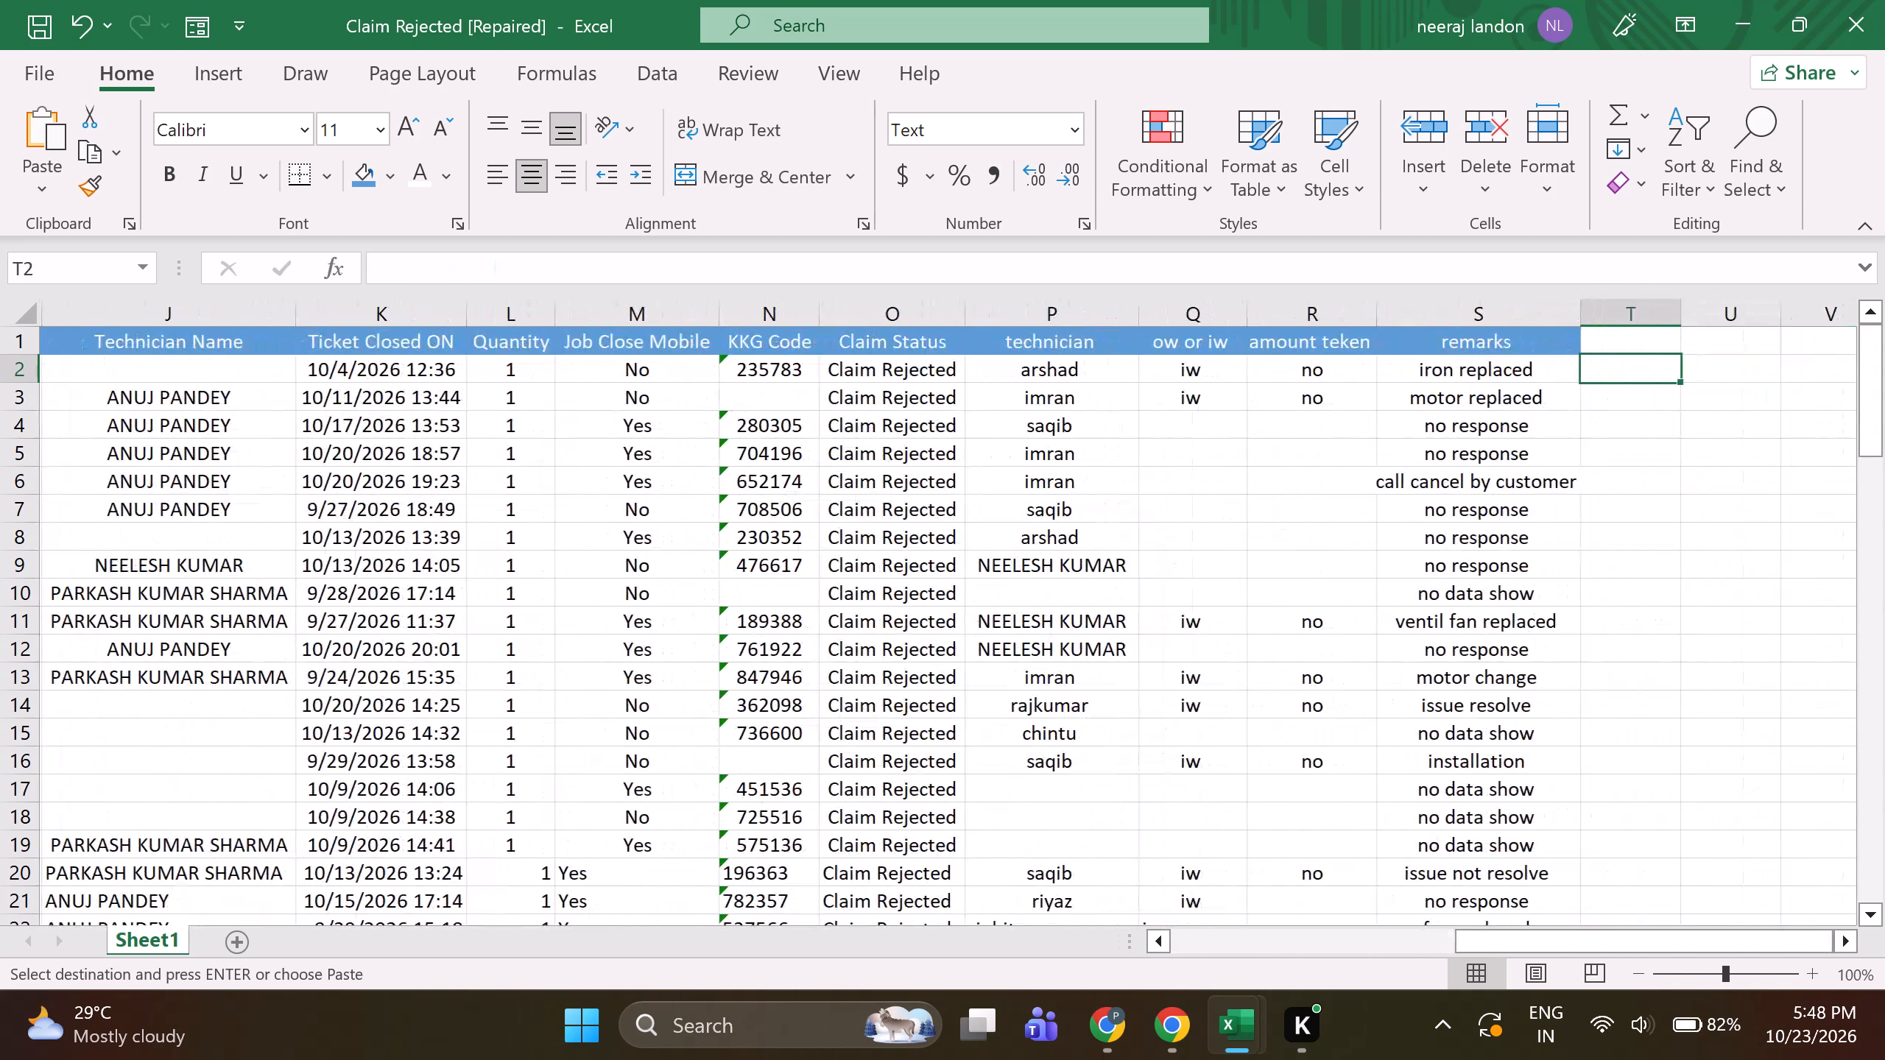
Switch to the rejected data sheet in Master sheet 2026 and examine row 2 from KKG Code to the column after remarks.
{"action": "left_click", "coordinate": [1121, 1025]}
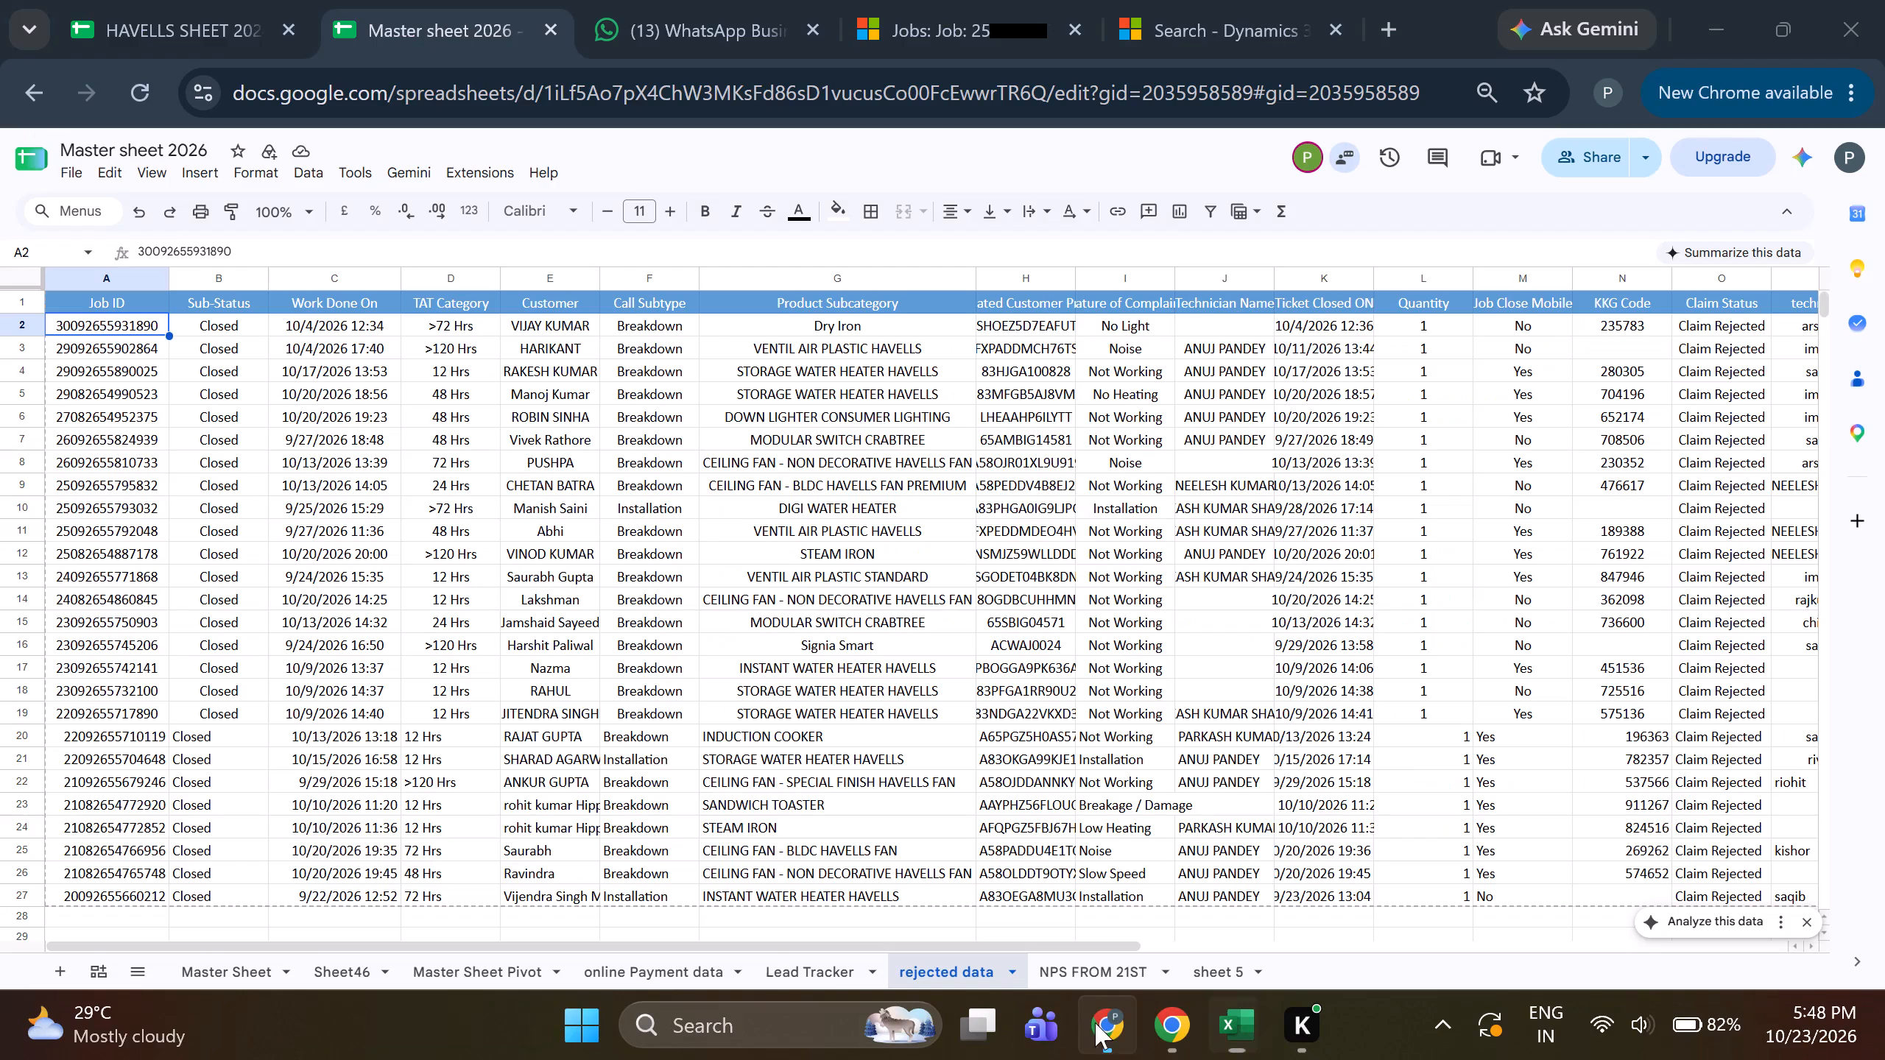
{"action": "left_click", "coordinate": [1621, 325]}
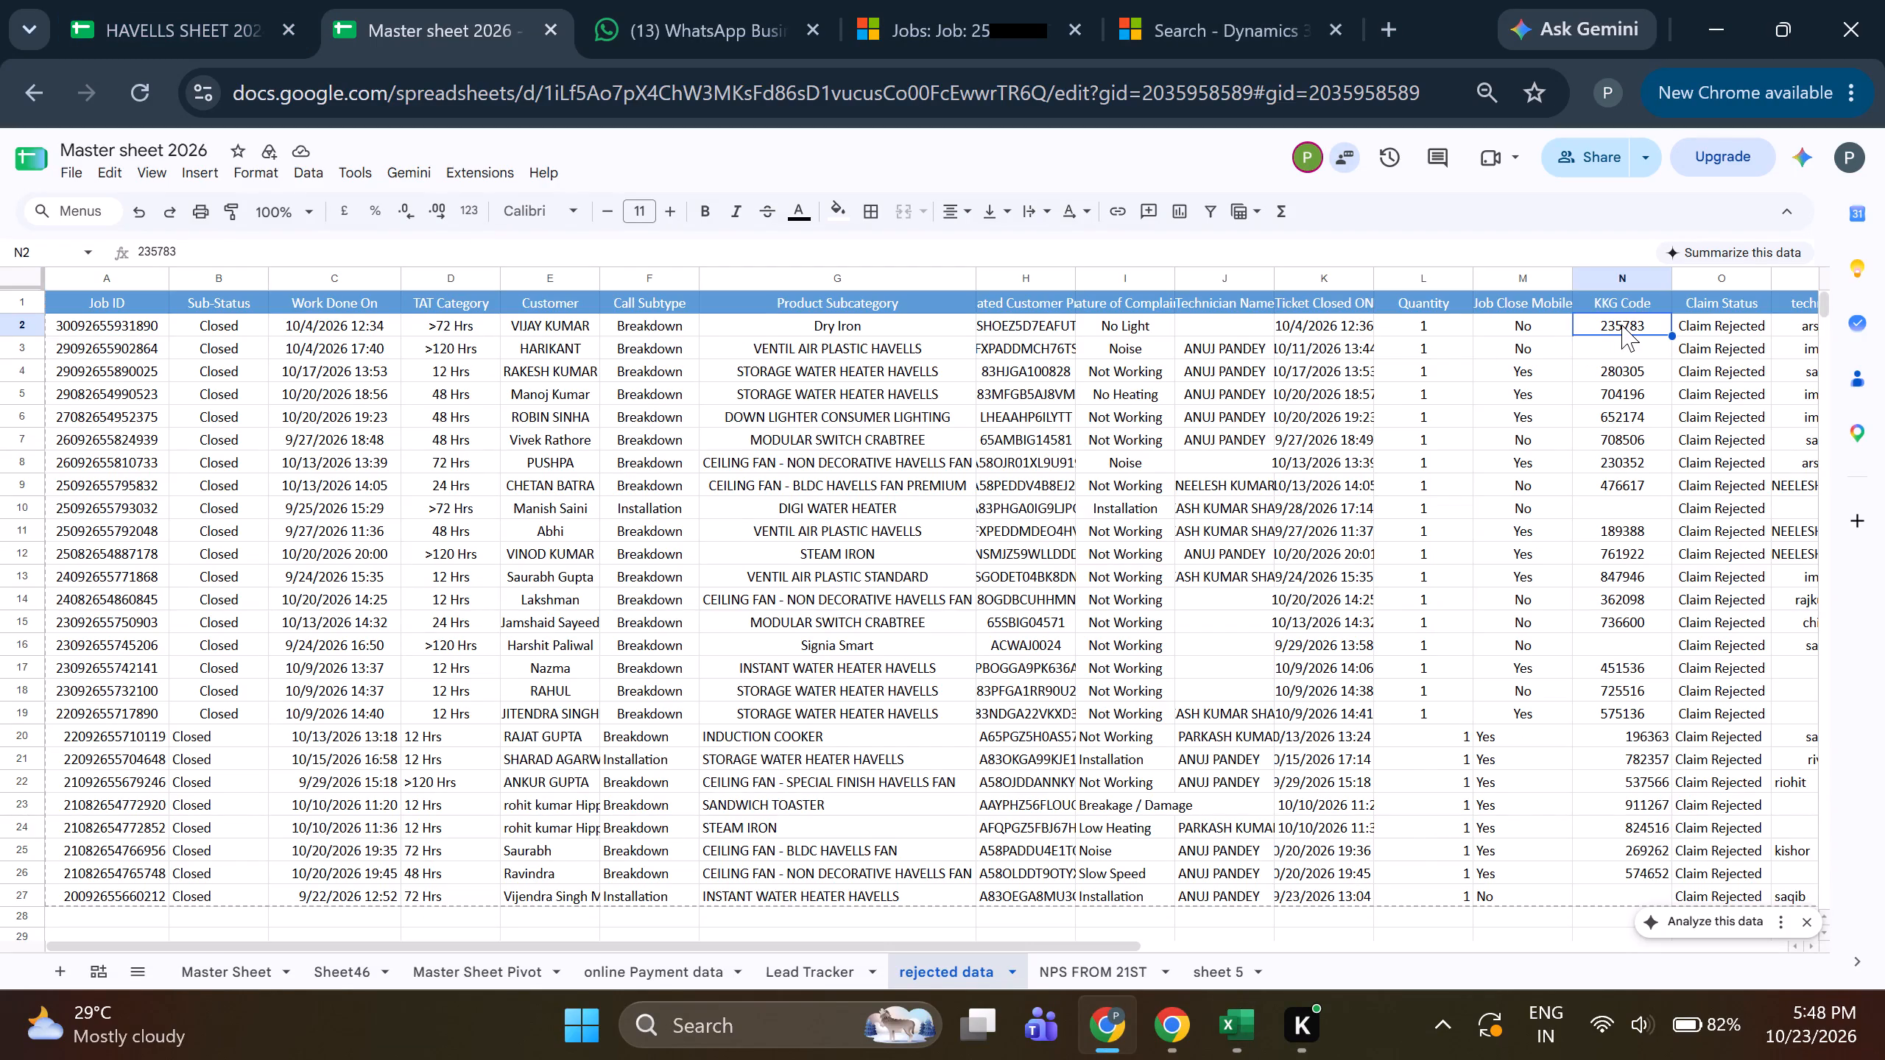
{"action": "key", "text": "Right"}
{"action": "key", "text": "Right"}
{"action": "key", "text": "Right"}
{"action": "key", "text": "Right"}
{"action": "key", "text": "Right"}
{"action": "key", "text": "Right"}
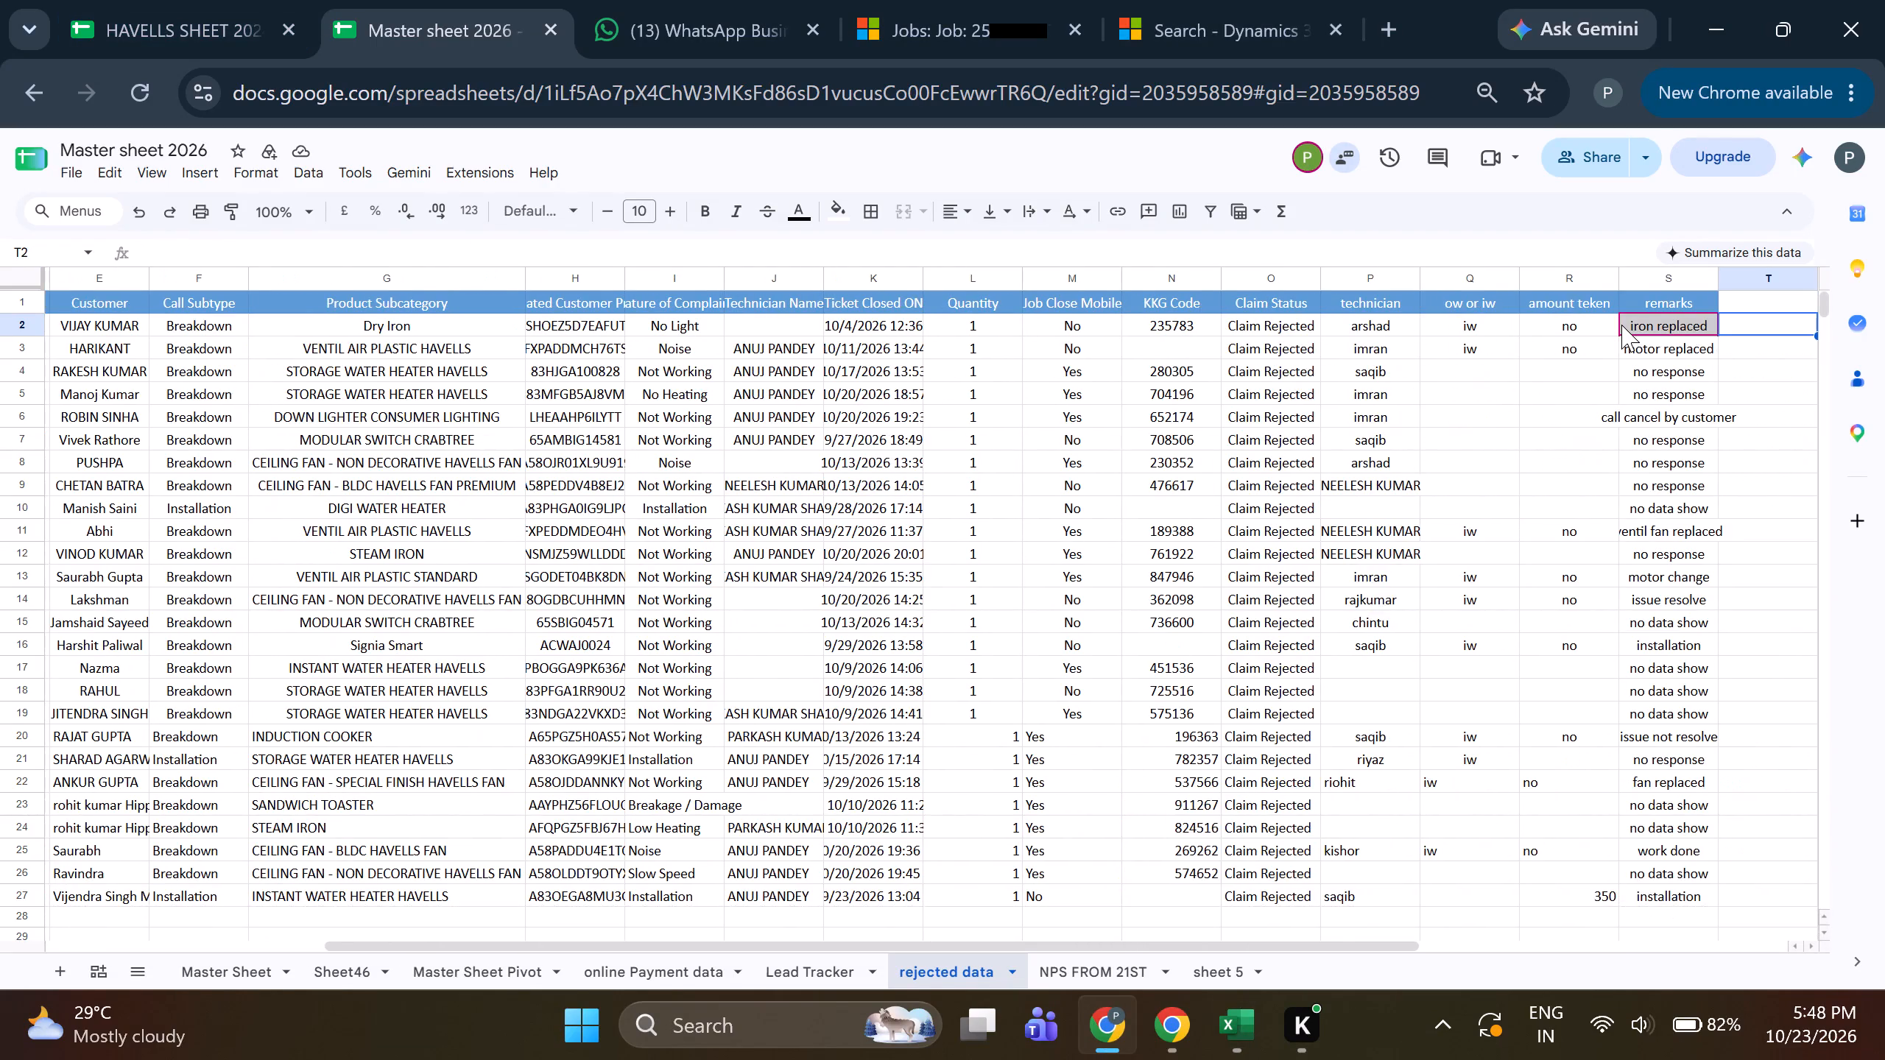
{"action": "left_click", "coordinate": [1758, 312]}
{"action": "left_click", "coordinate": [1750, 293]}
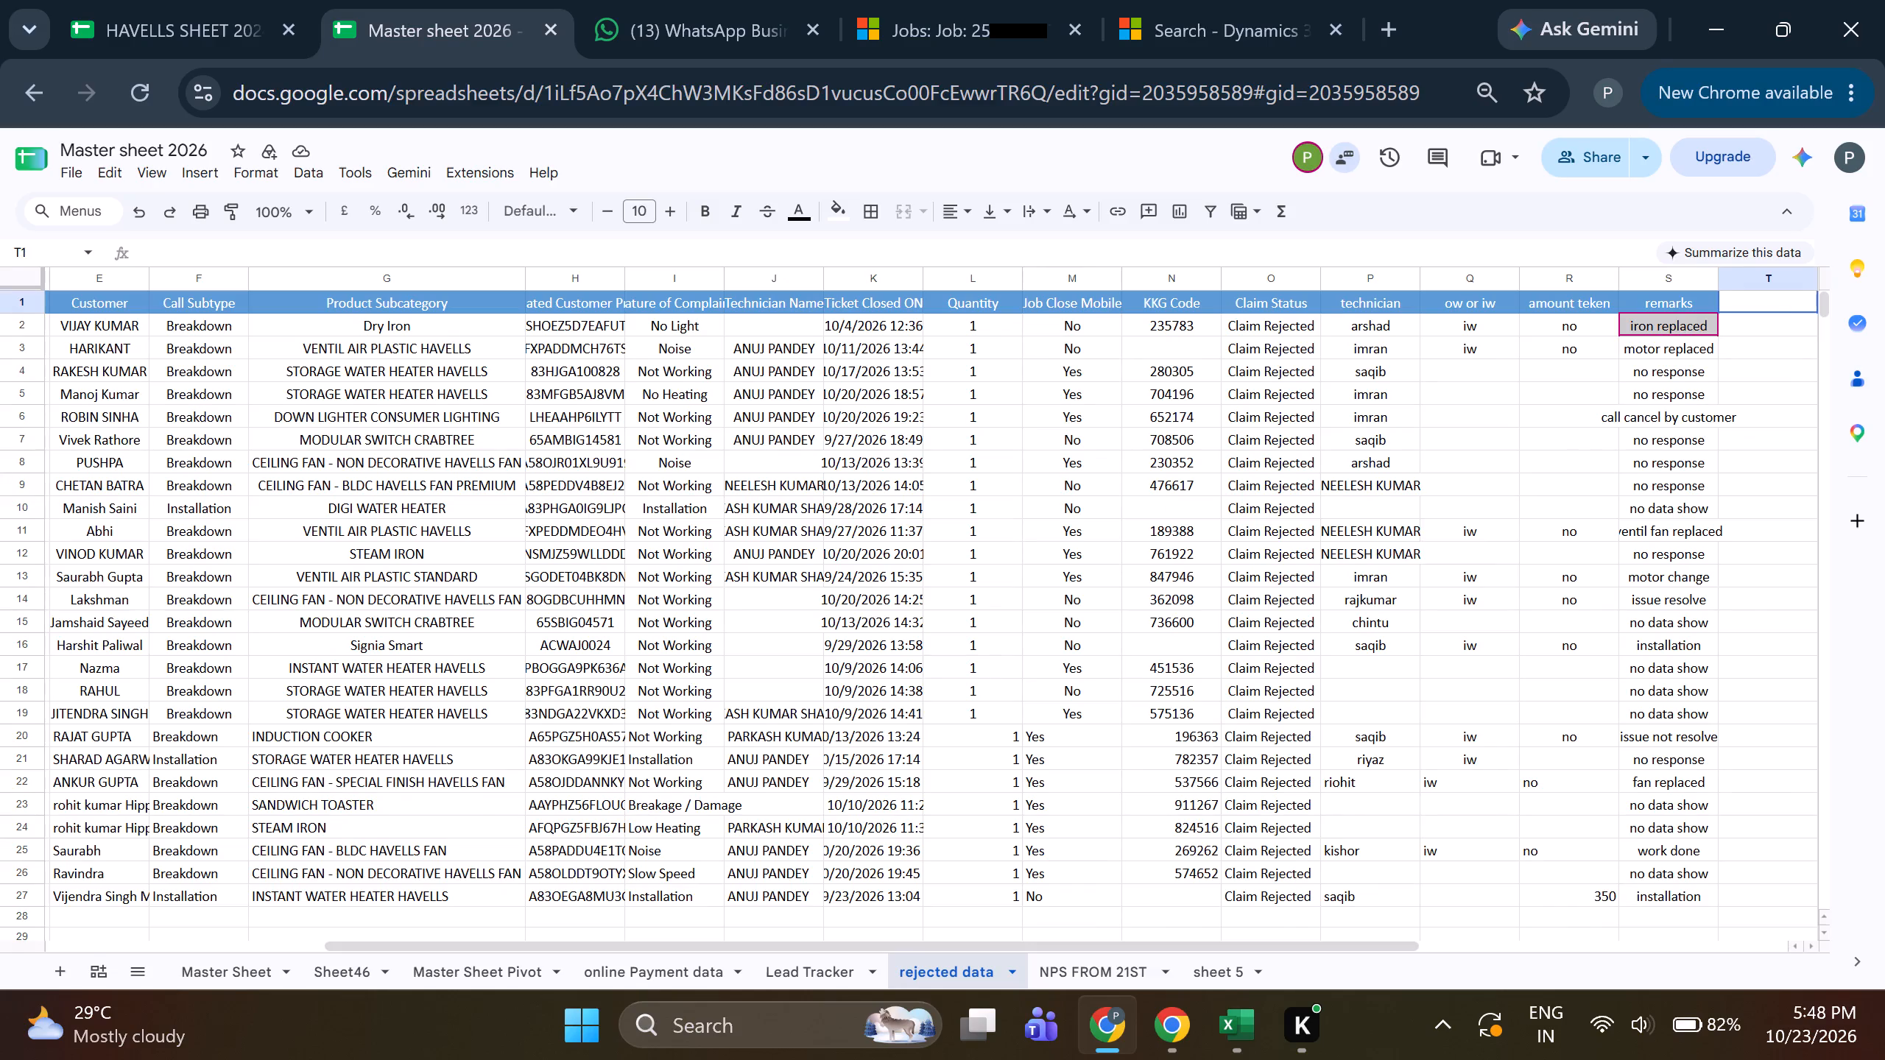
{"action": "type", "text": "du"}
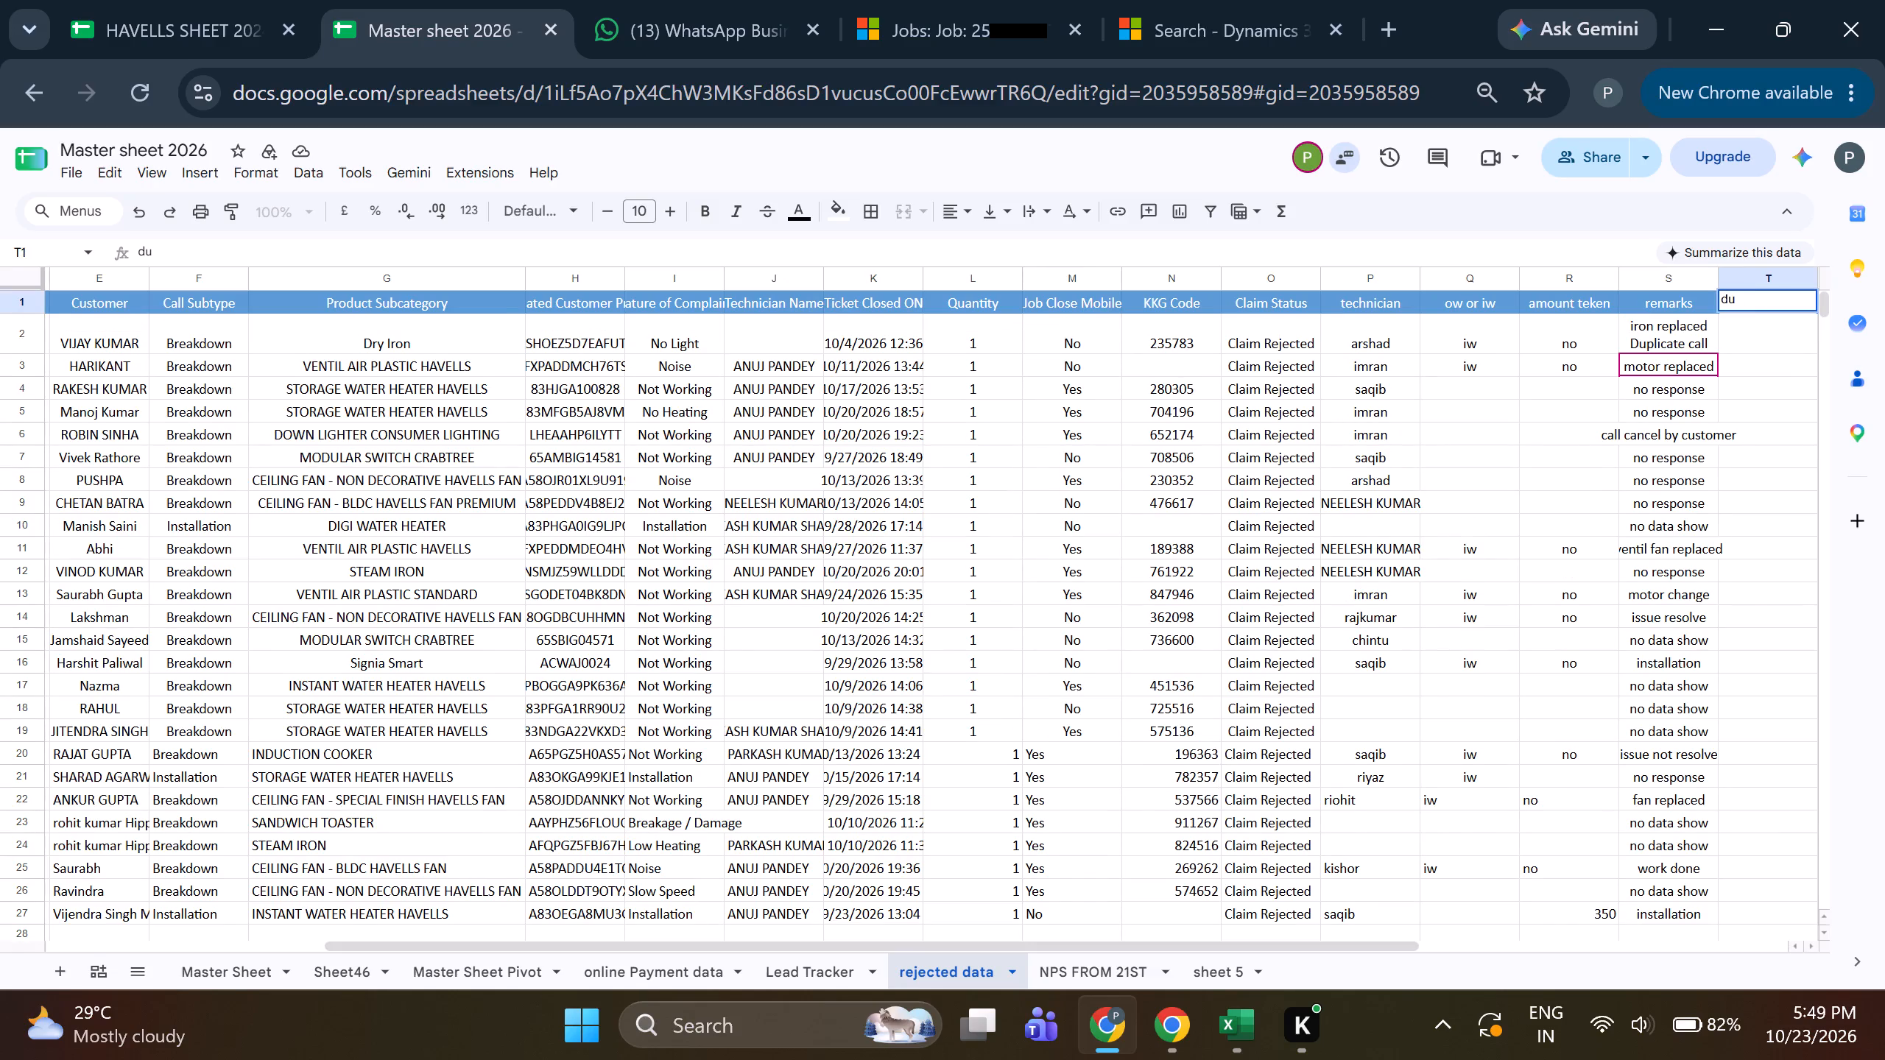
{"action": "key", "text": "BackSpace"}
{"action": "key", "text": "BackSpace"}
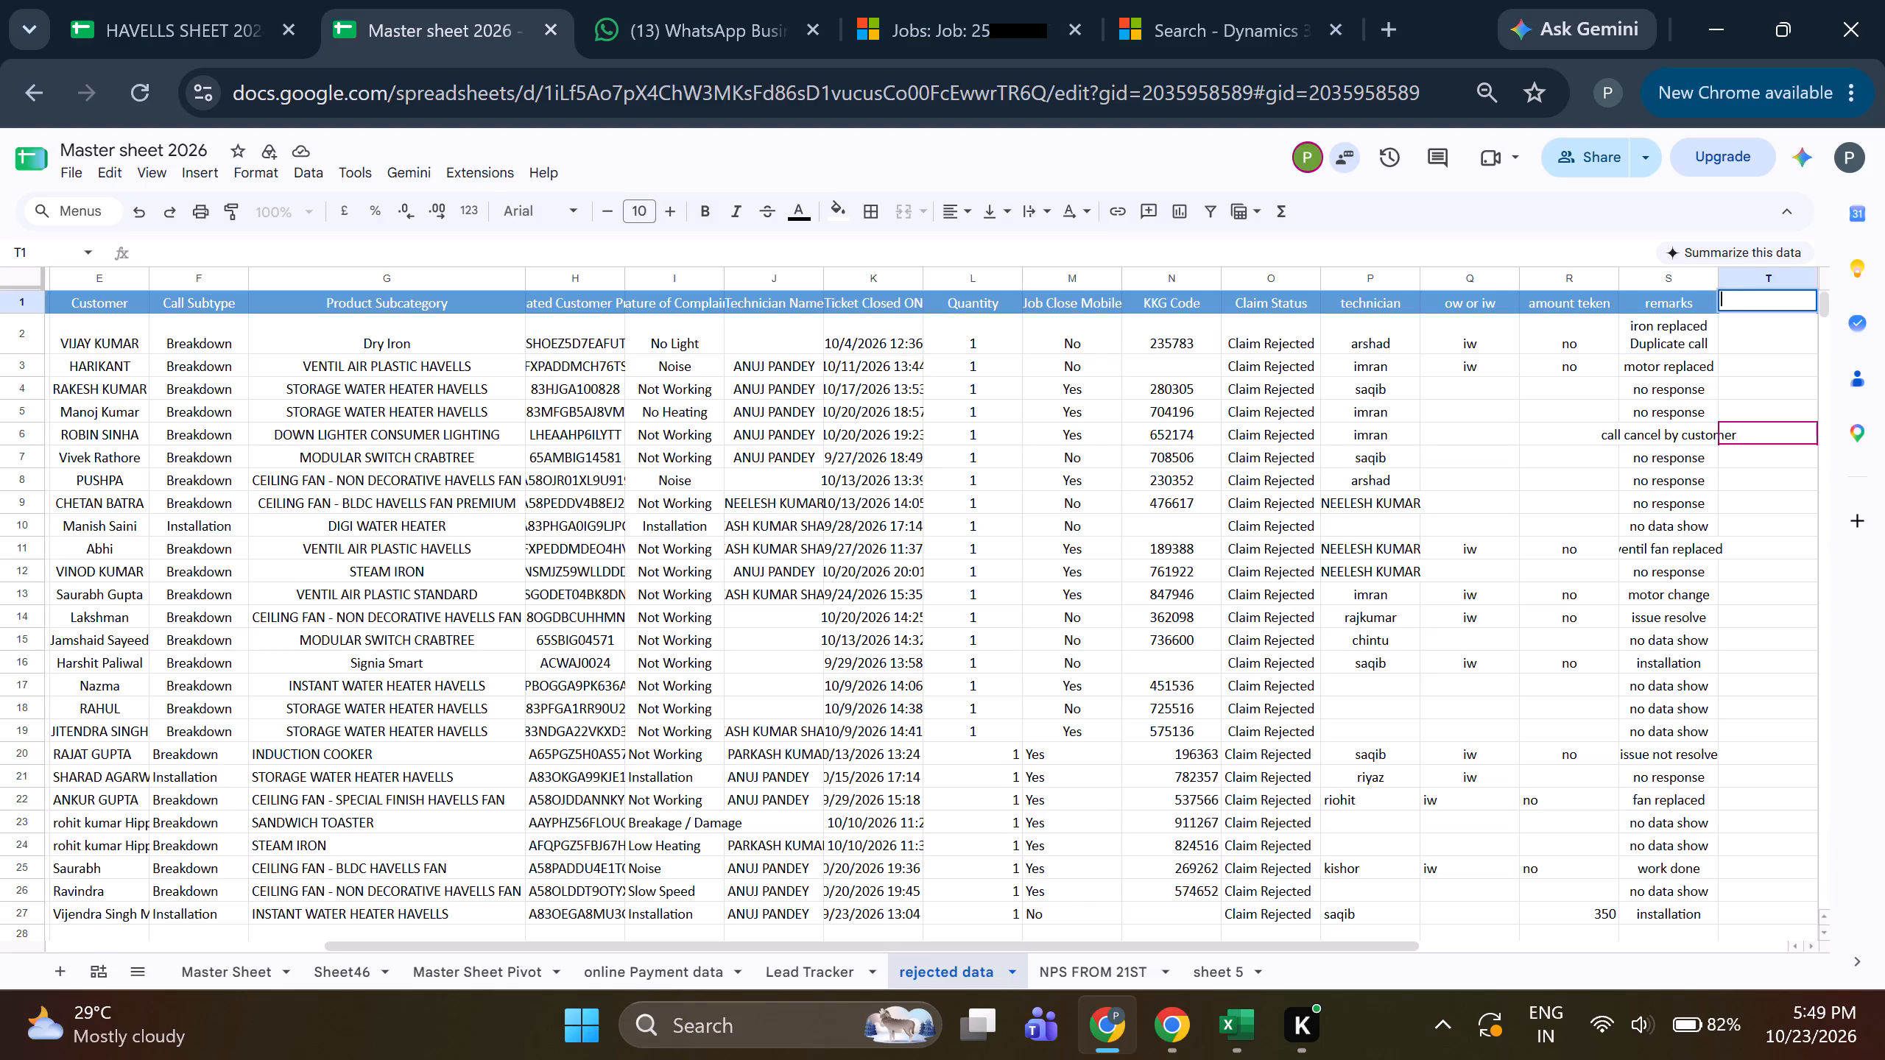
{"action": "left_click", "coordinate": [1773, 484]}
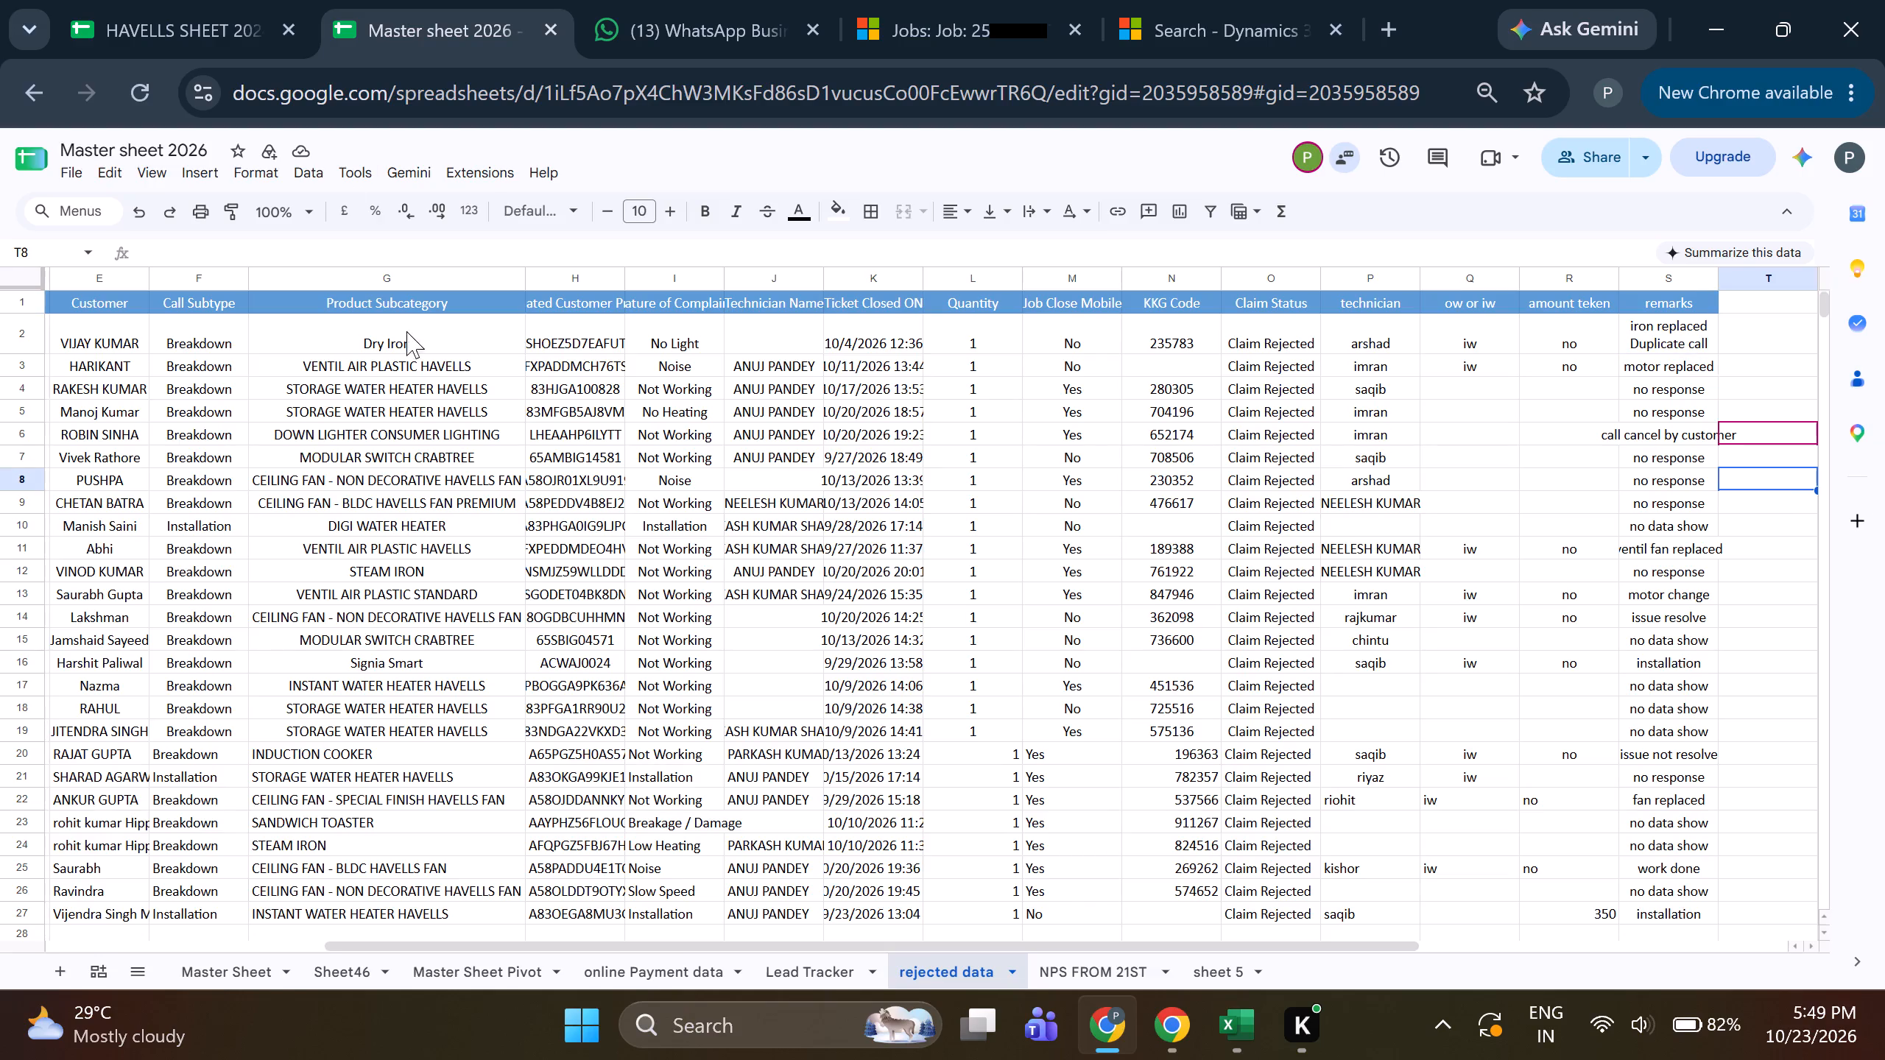
Reload Master sheet 2026 and examine the rejected data sheet across to the remarks column, including the remark in row 2.
{"action": "left_click", "coordinate": [121, 90]}
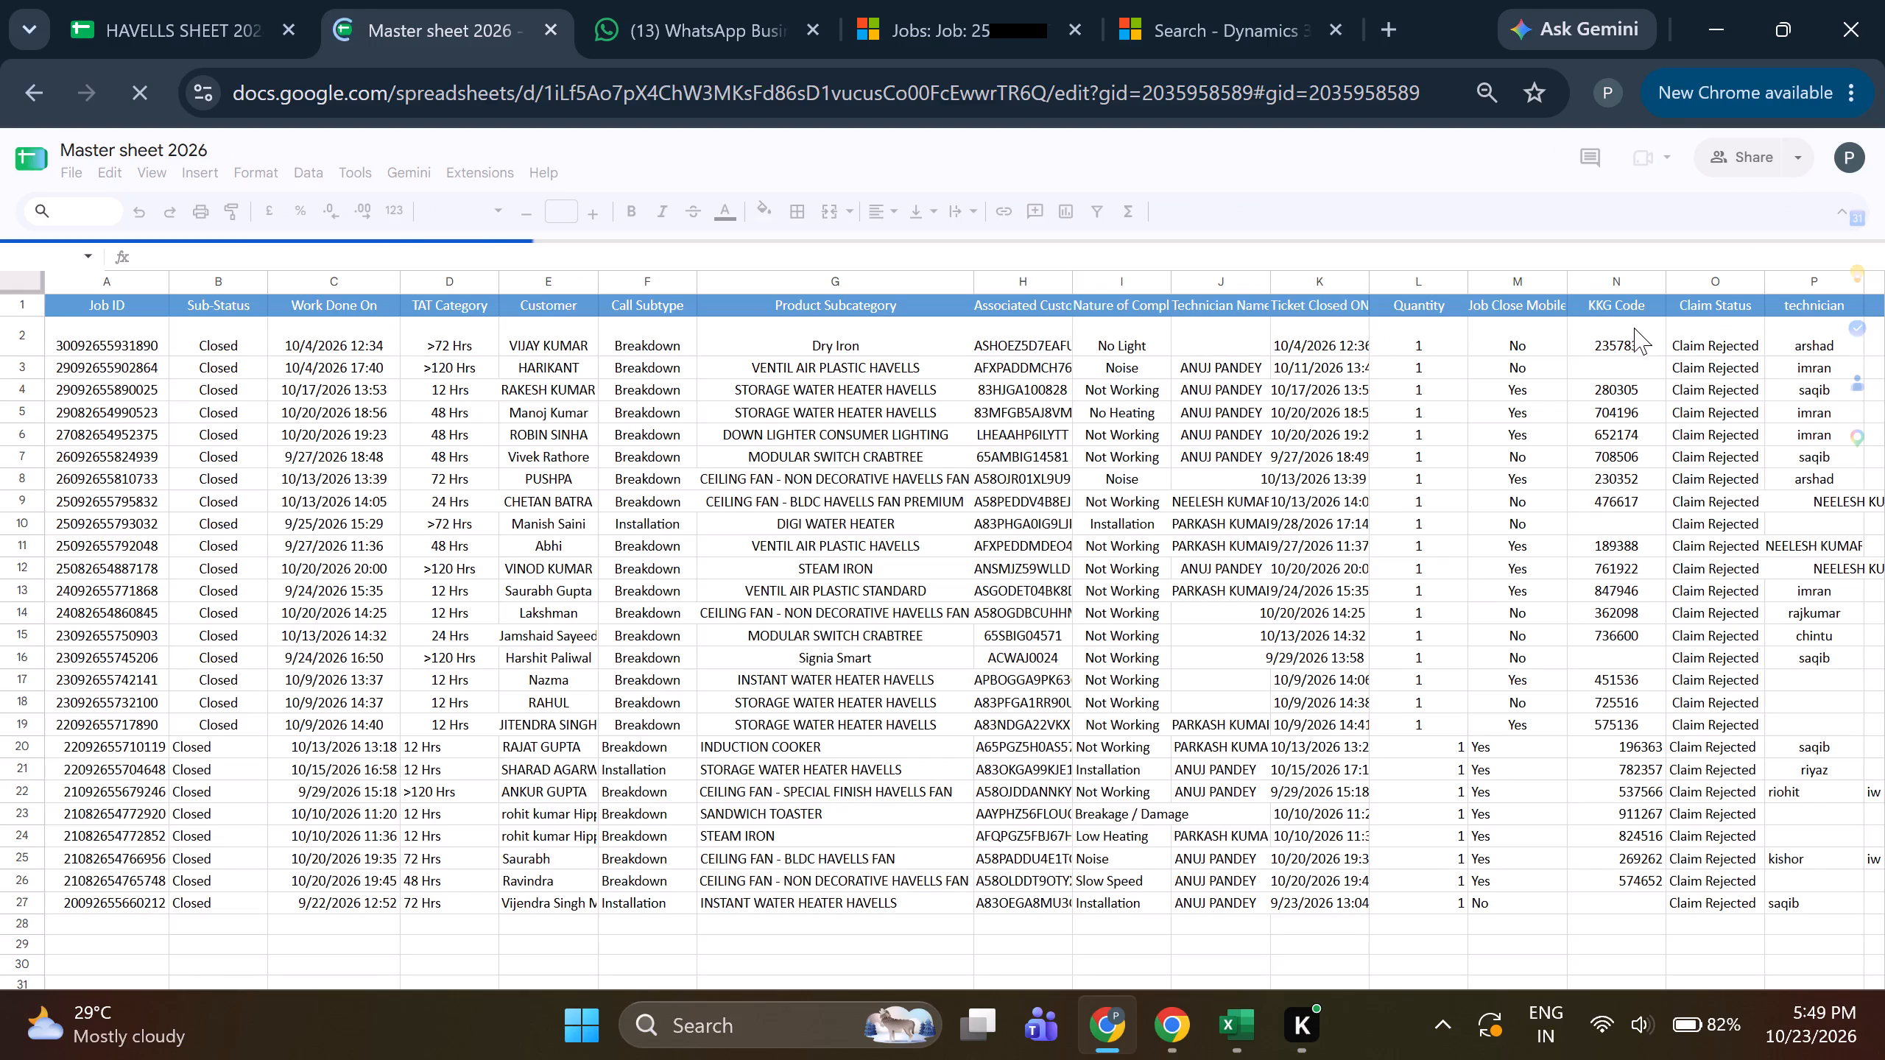
{"action": "left_click", "coordinate": [1610, 345]}
{"action": "key", "text": "Right"}
{"action": "key", "text": "Right"}
{"action": "key", "text": "Right"}
{"action": "key", "text": "Right"}
{"action": "key", "text": "Right"}
{"action": "key", "text": "Right"}
{"action": "key", "text": "Right"}
{"action": "key", "text": "Right"}
{"action": "key", "text": "Right"}
{"action": "key", "text": "Right"}
{"action": "key", "text": "Right"}
{"action": "key", "text": "Right"}
{"action": "key", "text": "Right"}
{"action": "key", "text": "Right"}
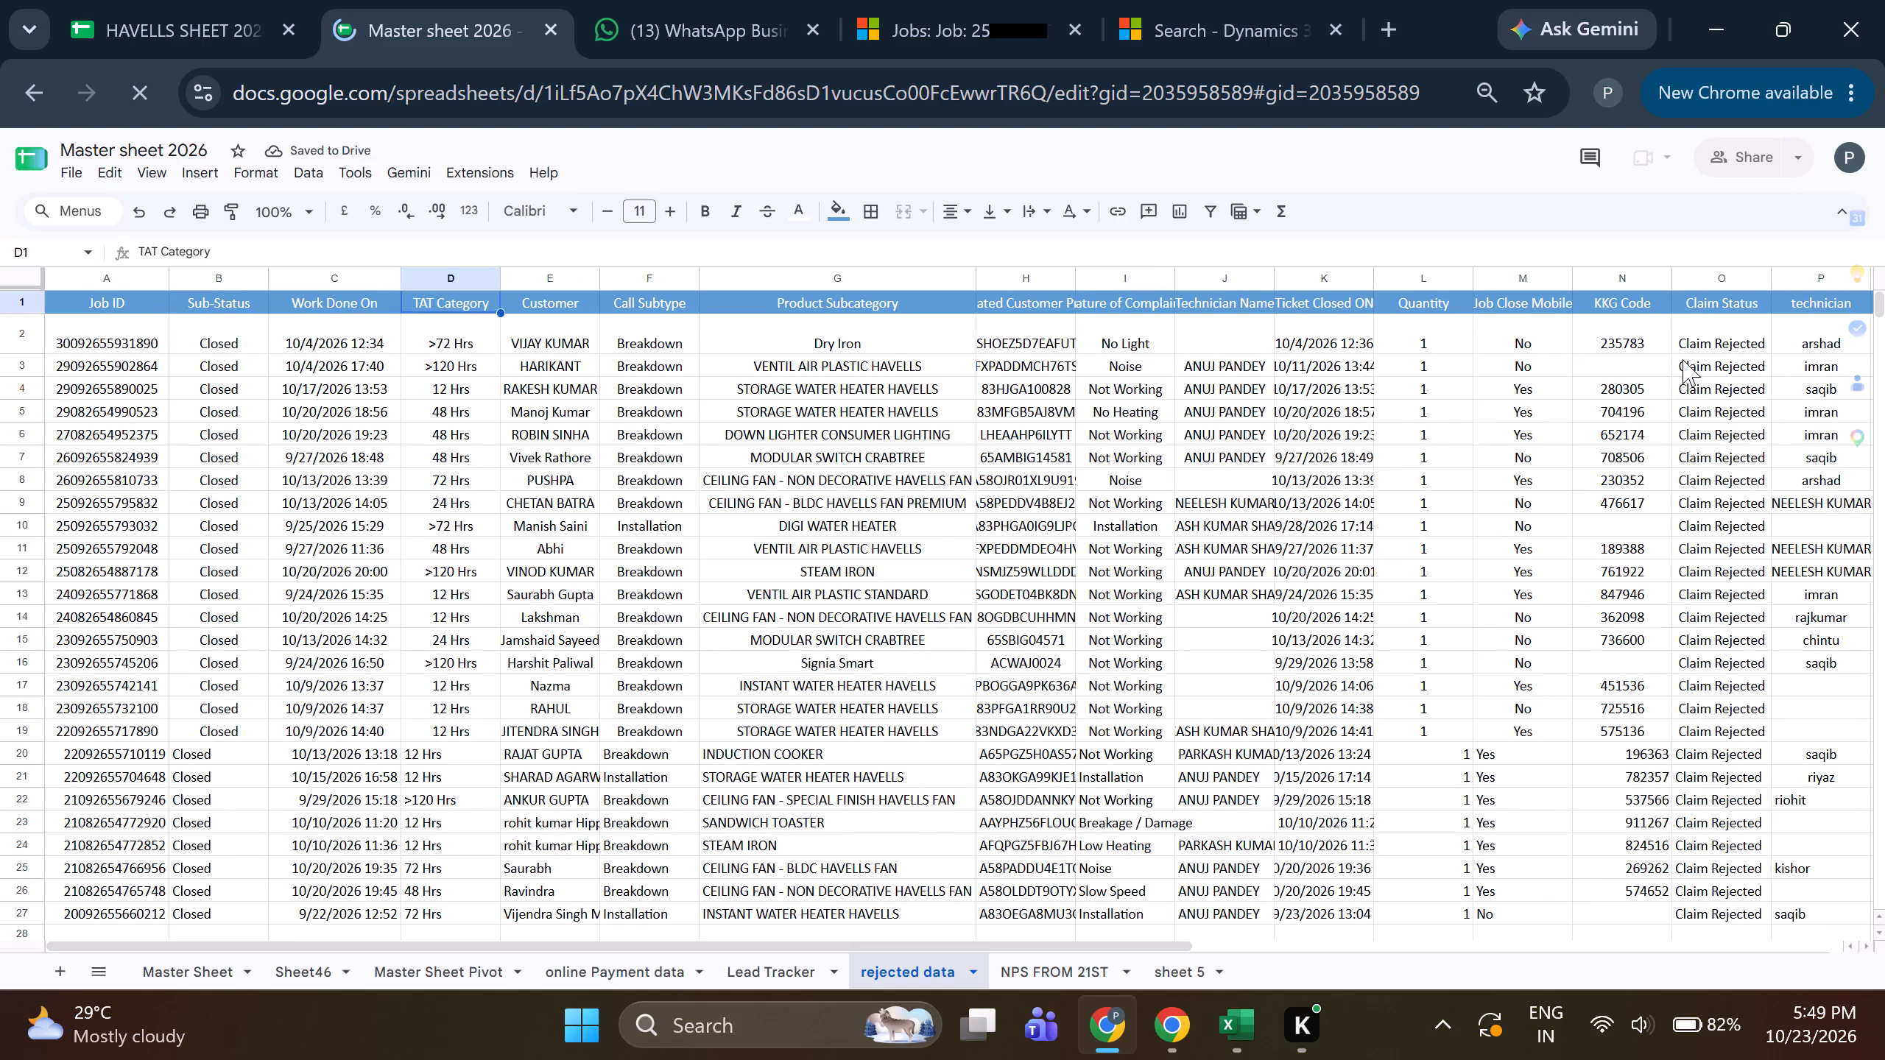
{"action": "key", "text": "Right"}
{"action": "key", "text": "Right"}
{"action": "key", "text": "Right"}
{"action": "key", "text": "Right"}
{"action": "key", "text": "Right"}
{"action": "key", "text": "Right"}
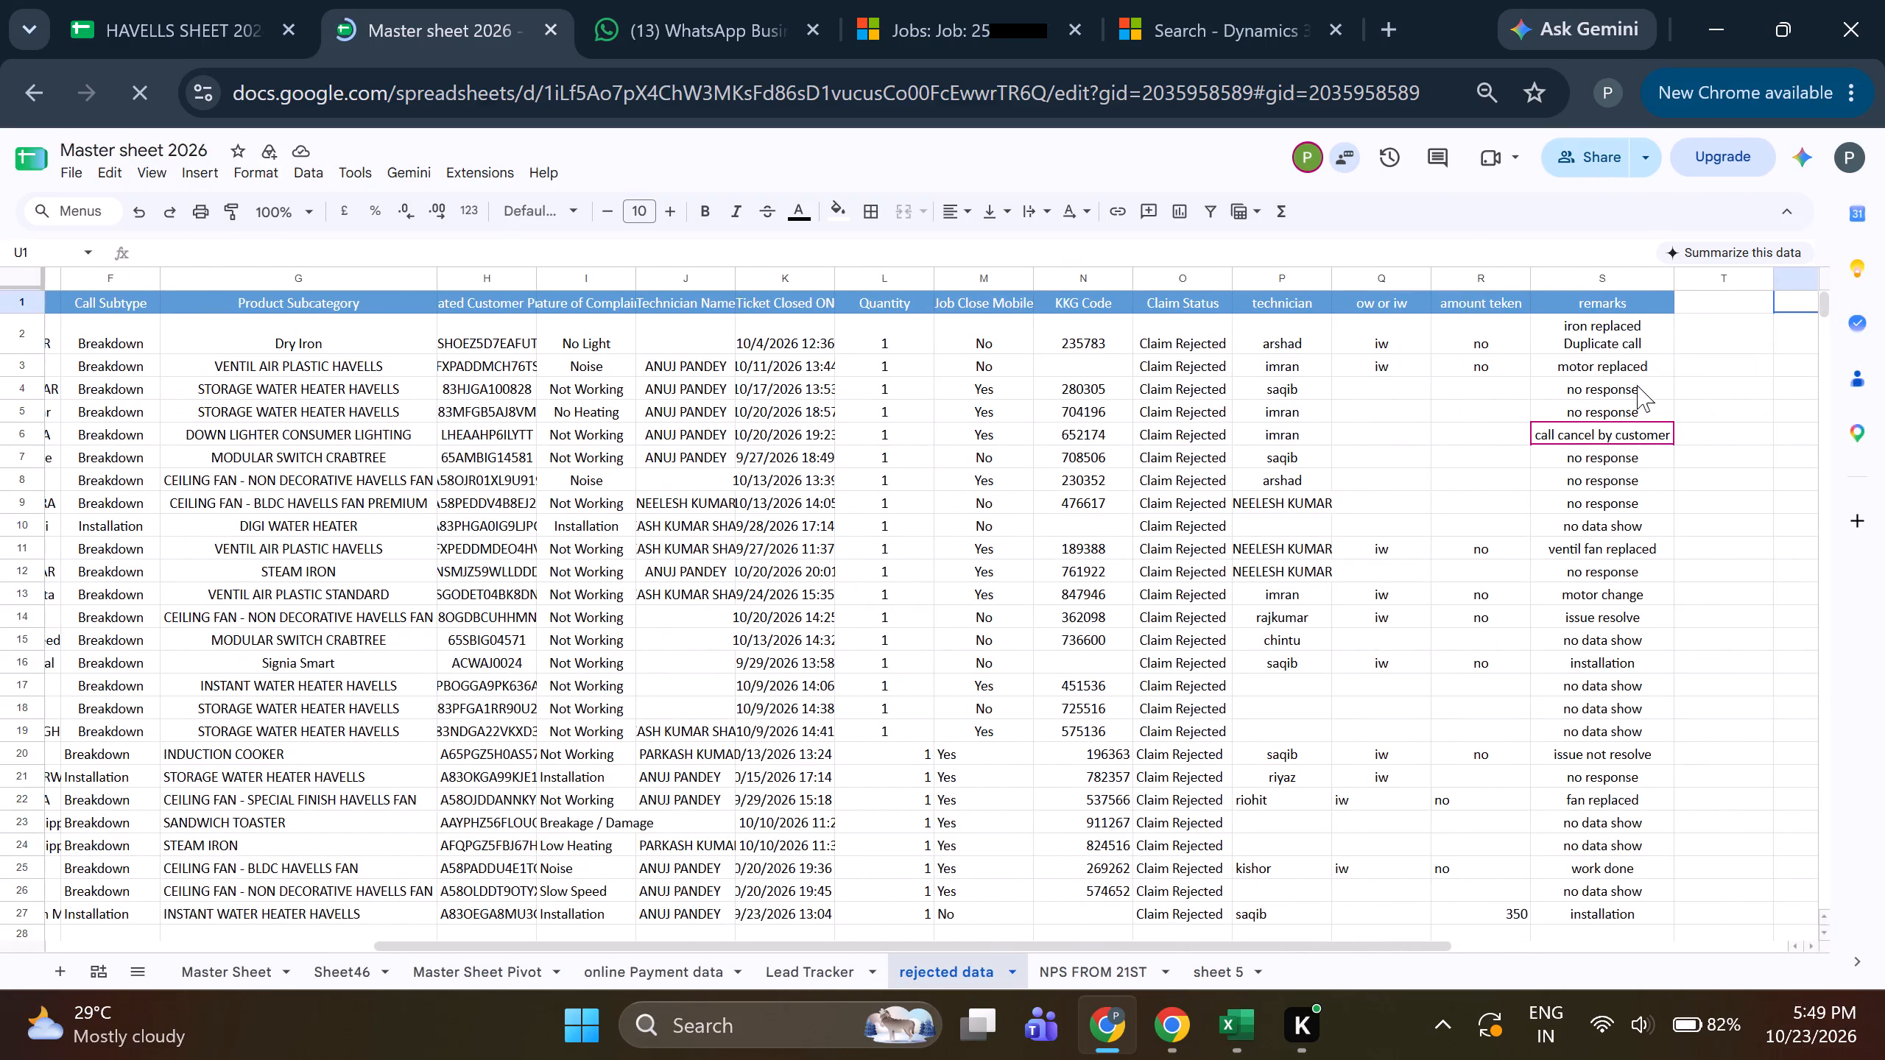
{"action": "left_click", "coordinate": [1621, 403]}
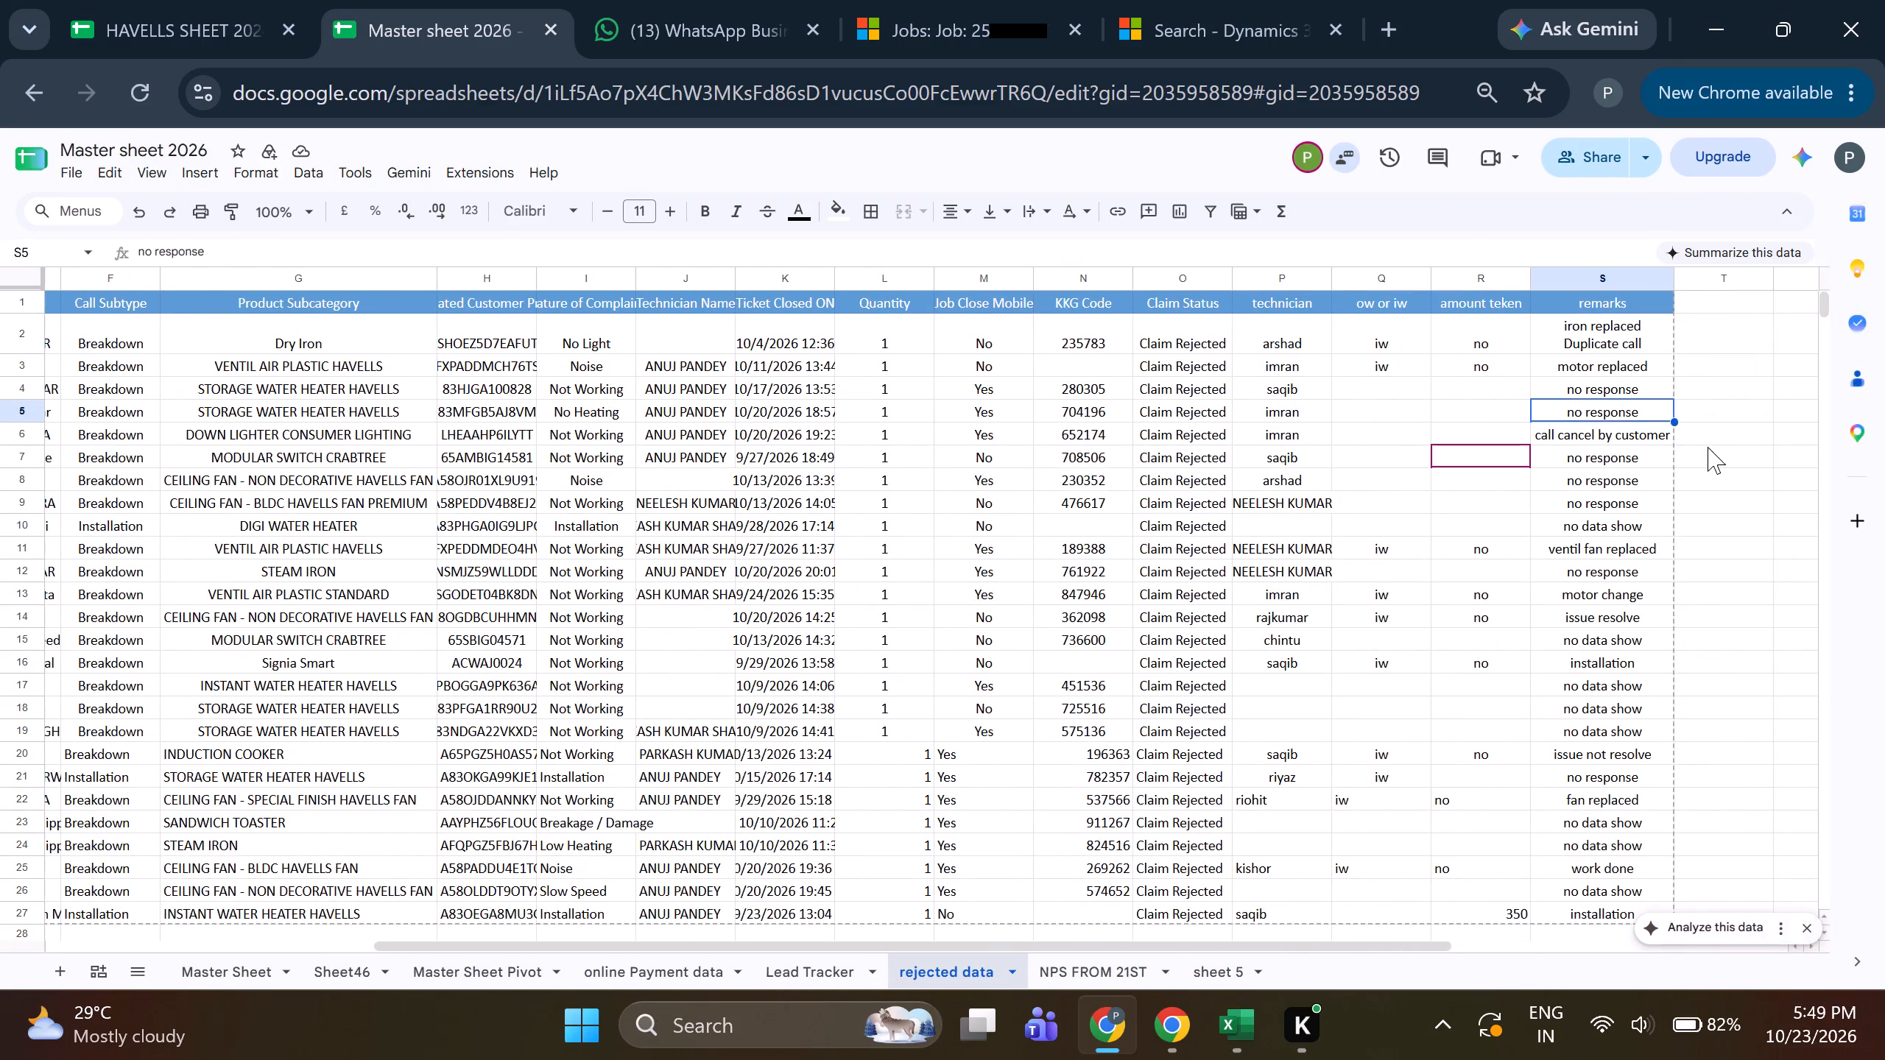
{"action": "left_click", "coordinate": [1651, 344]}
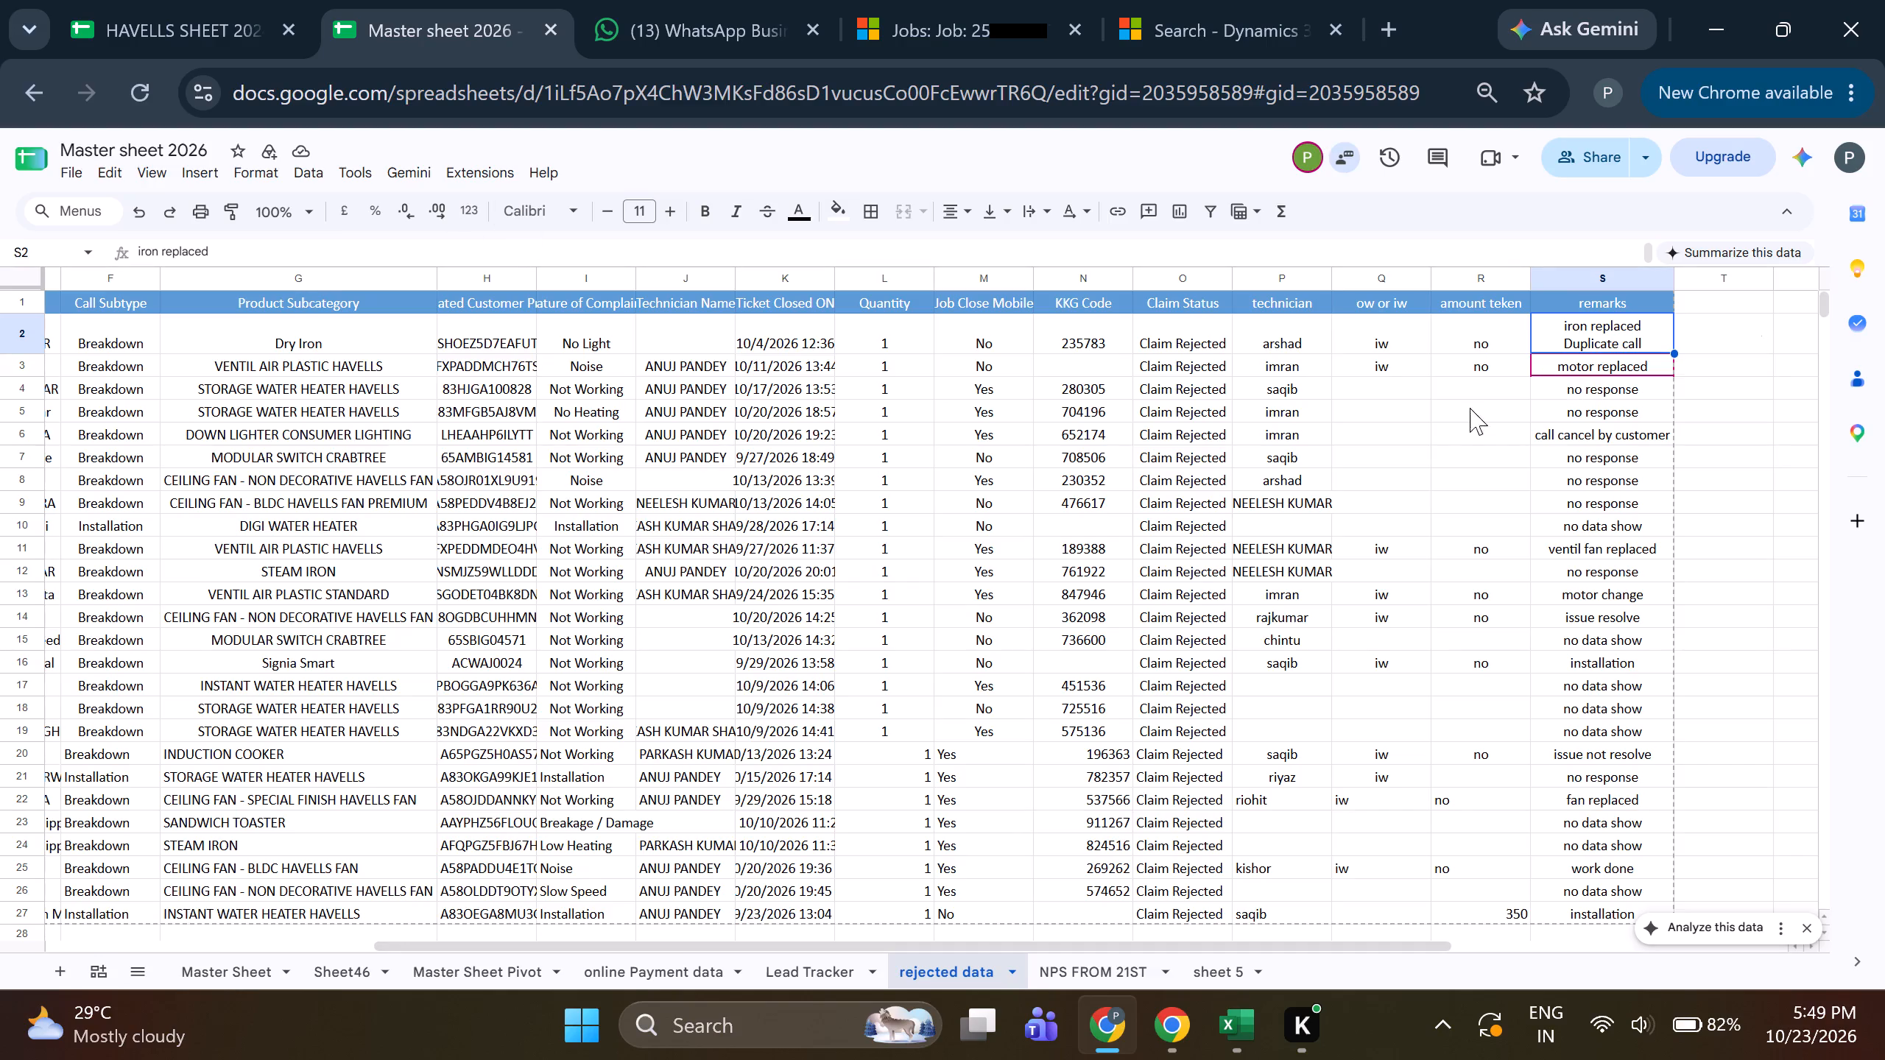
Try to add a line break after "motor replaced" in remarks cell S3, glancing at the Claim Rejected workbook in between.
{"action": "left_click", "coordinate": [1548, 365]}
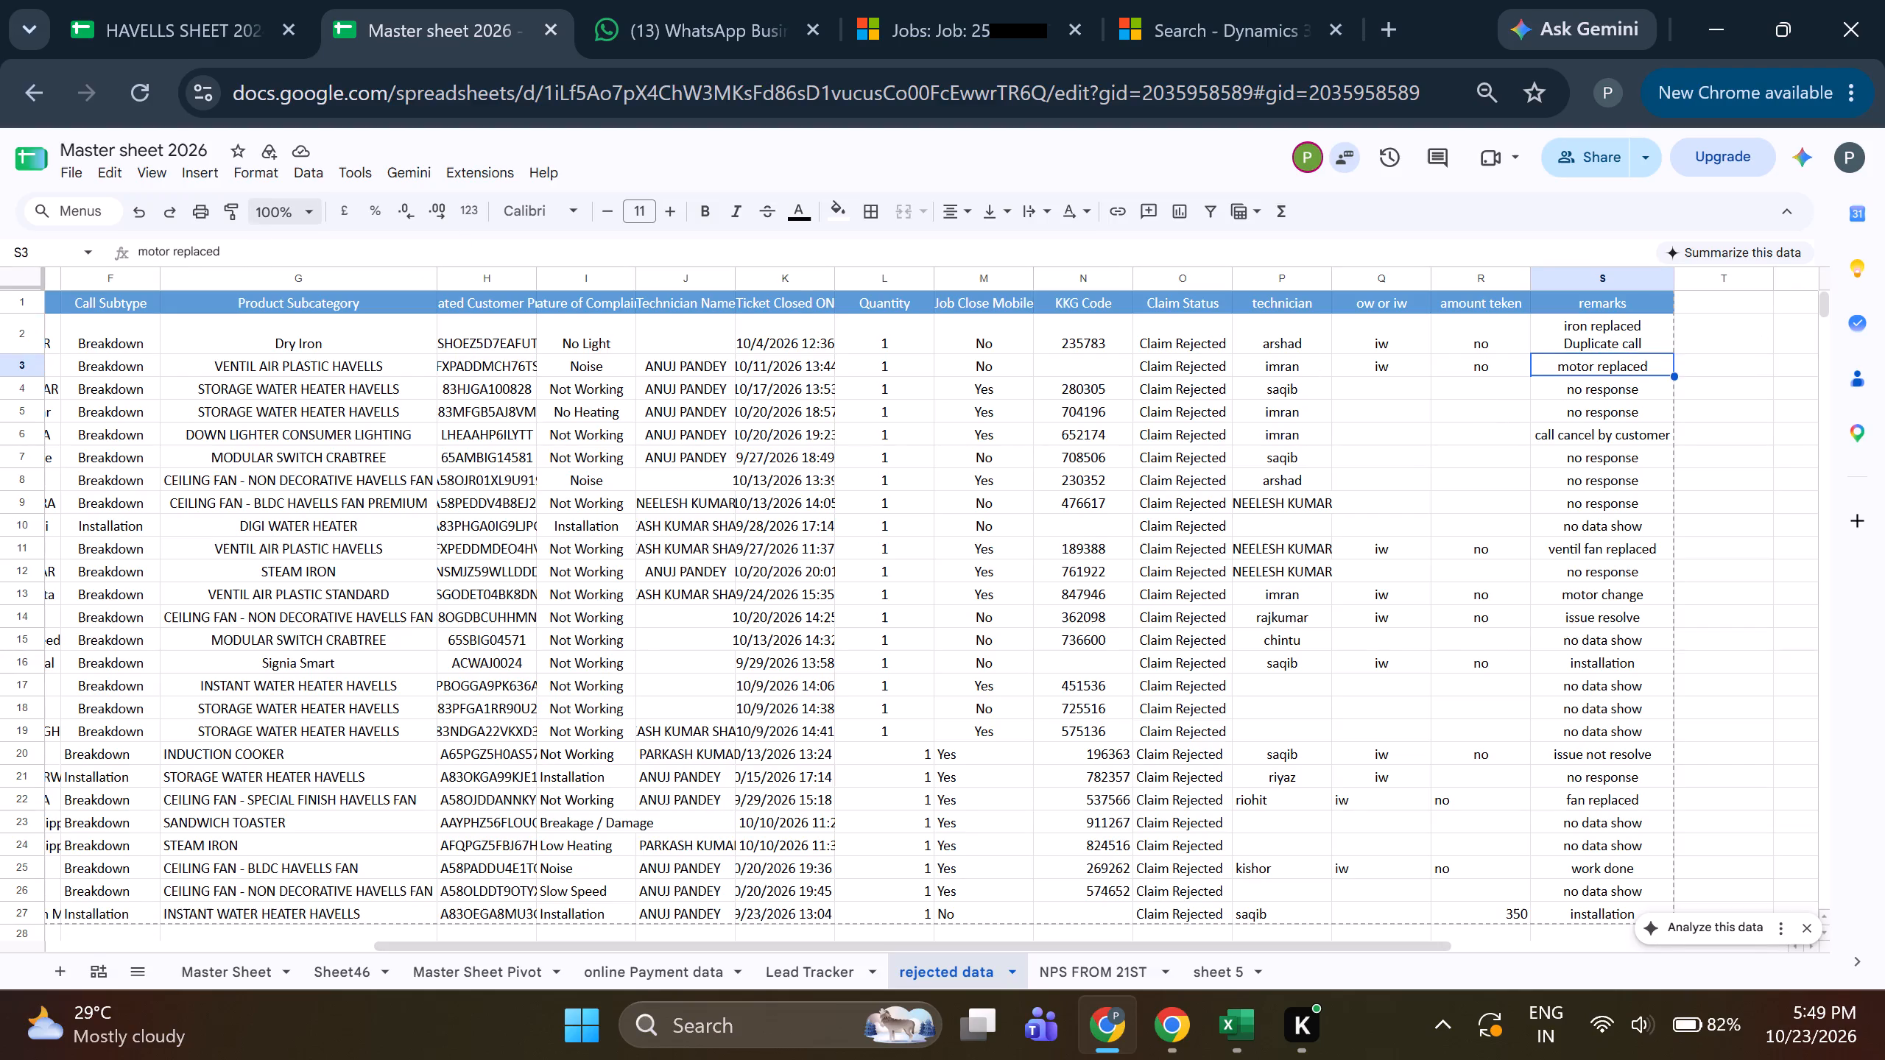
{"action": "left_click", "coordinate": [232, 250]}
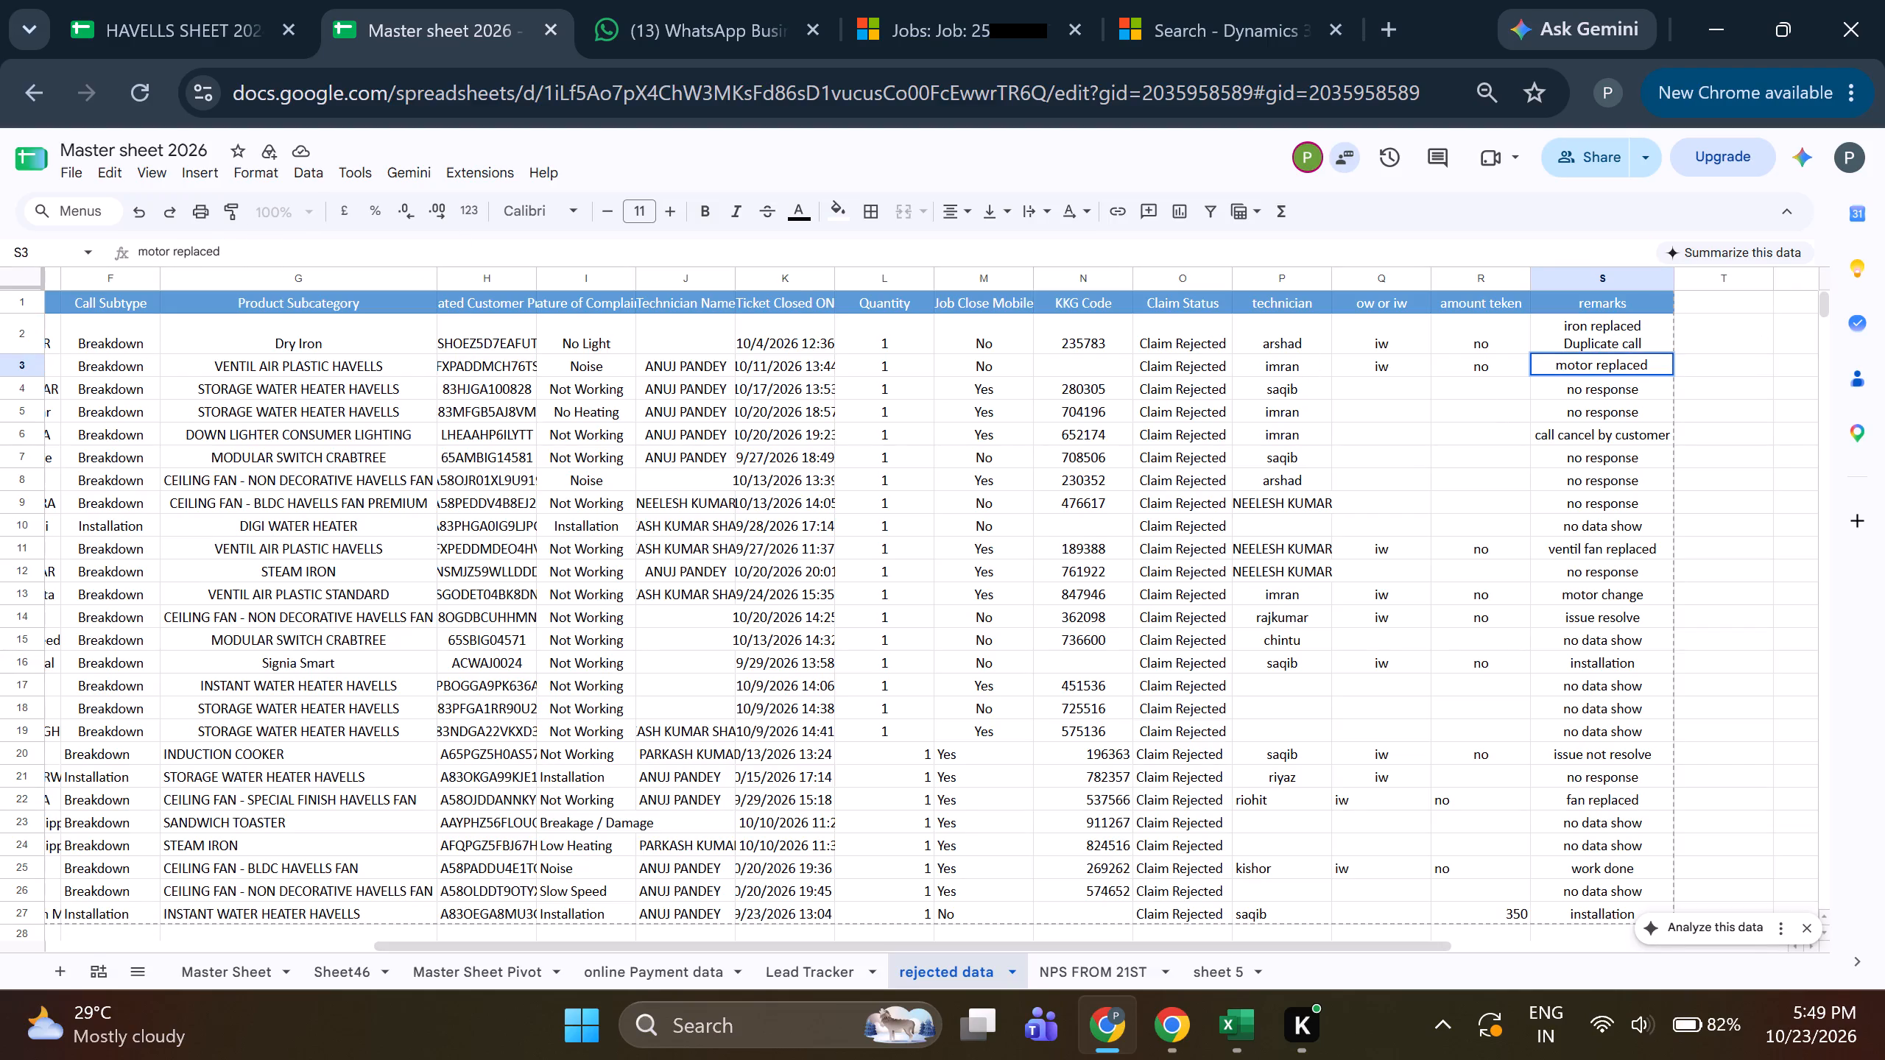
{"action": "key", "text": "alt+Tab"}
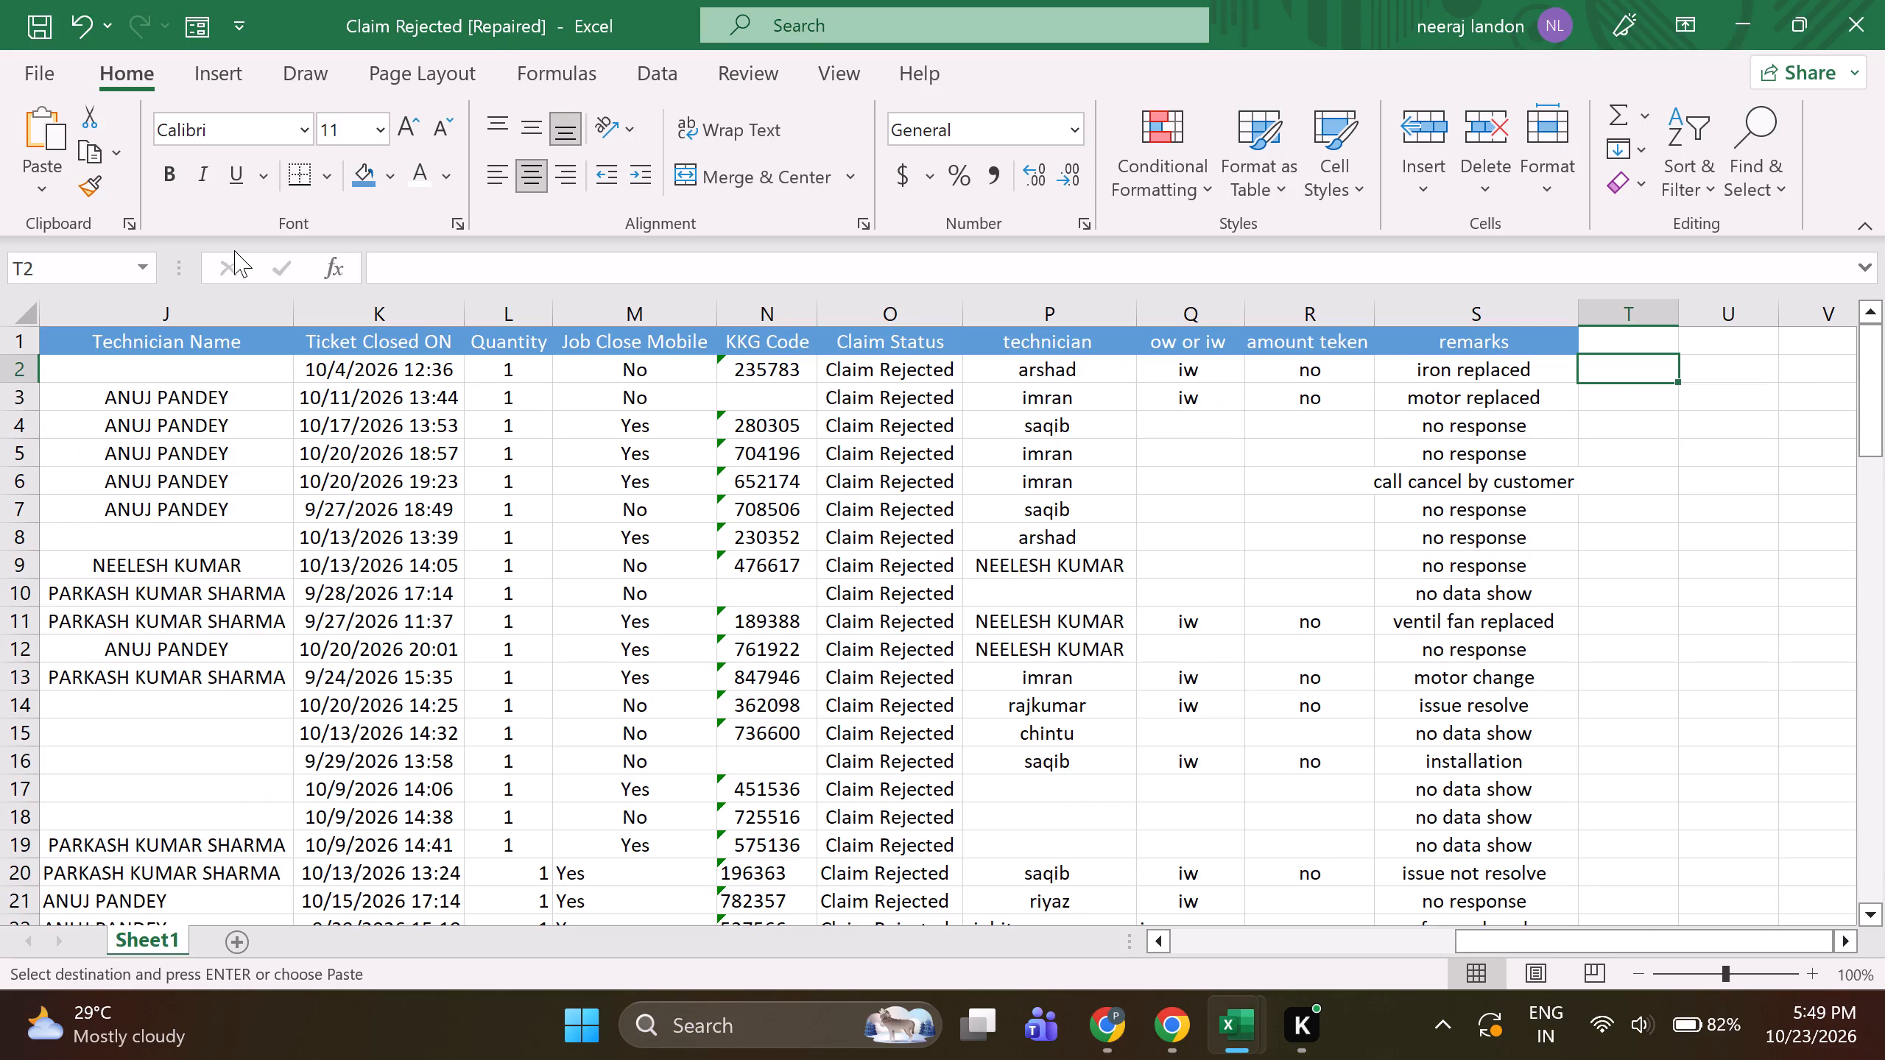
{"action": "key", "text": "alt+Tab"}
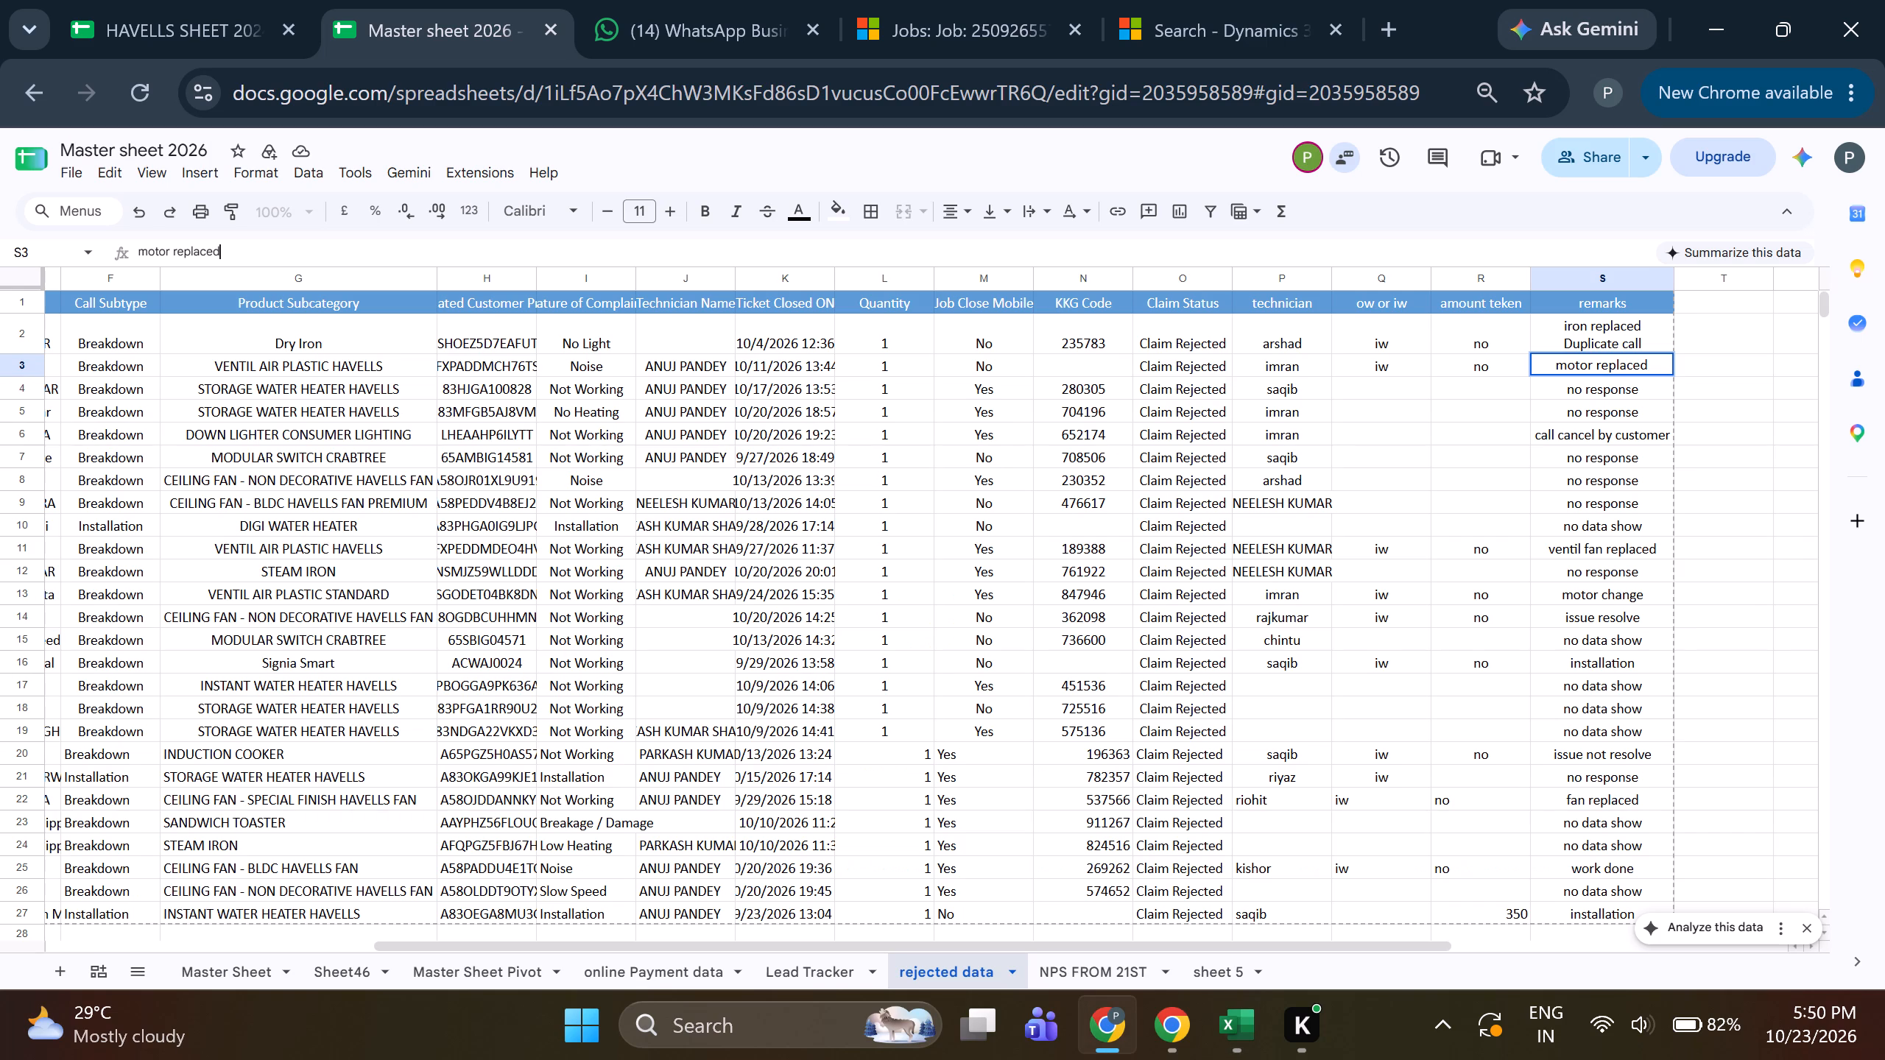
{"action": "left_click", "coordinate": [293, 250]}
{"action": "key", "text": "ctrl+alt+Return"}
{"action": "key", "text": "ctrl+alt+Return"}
Reopen remarks cell S3 for editing and insert a new line below "motor replaced", removing the surplus line break.
{"action": "left_click", "coordinate": [1604, 401]}
{"action": "left_click", "coordinate": [1572, 370]}
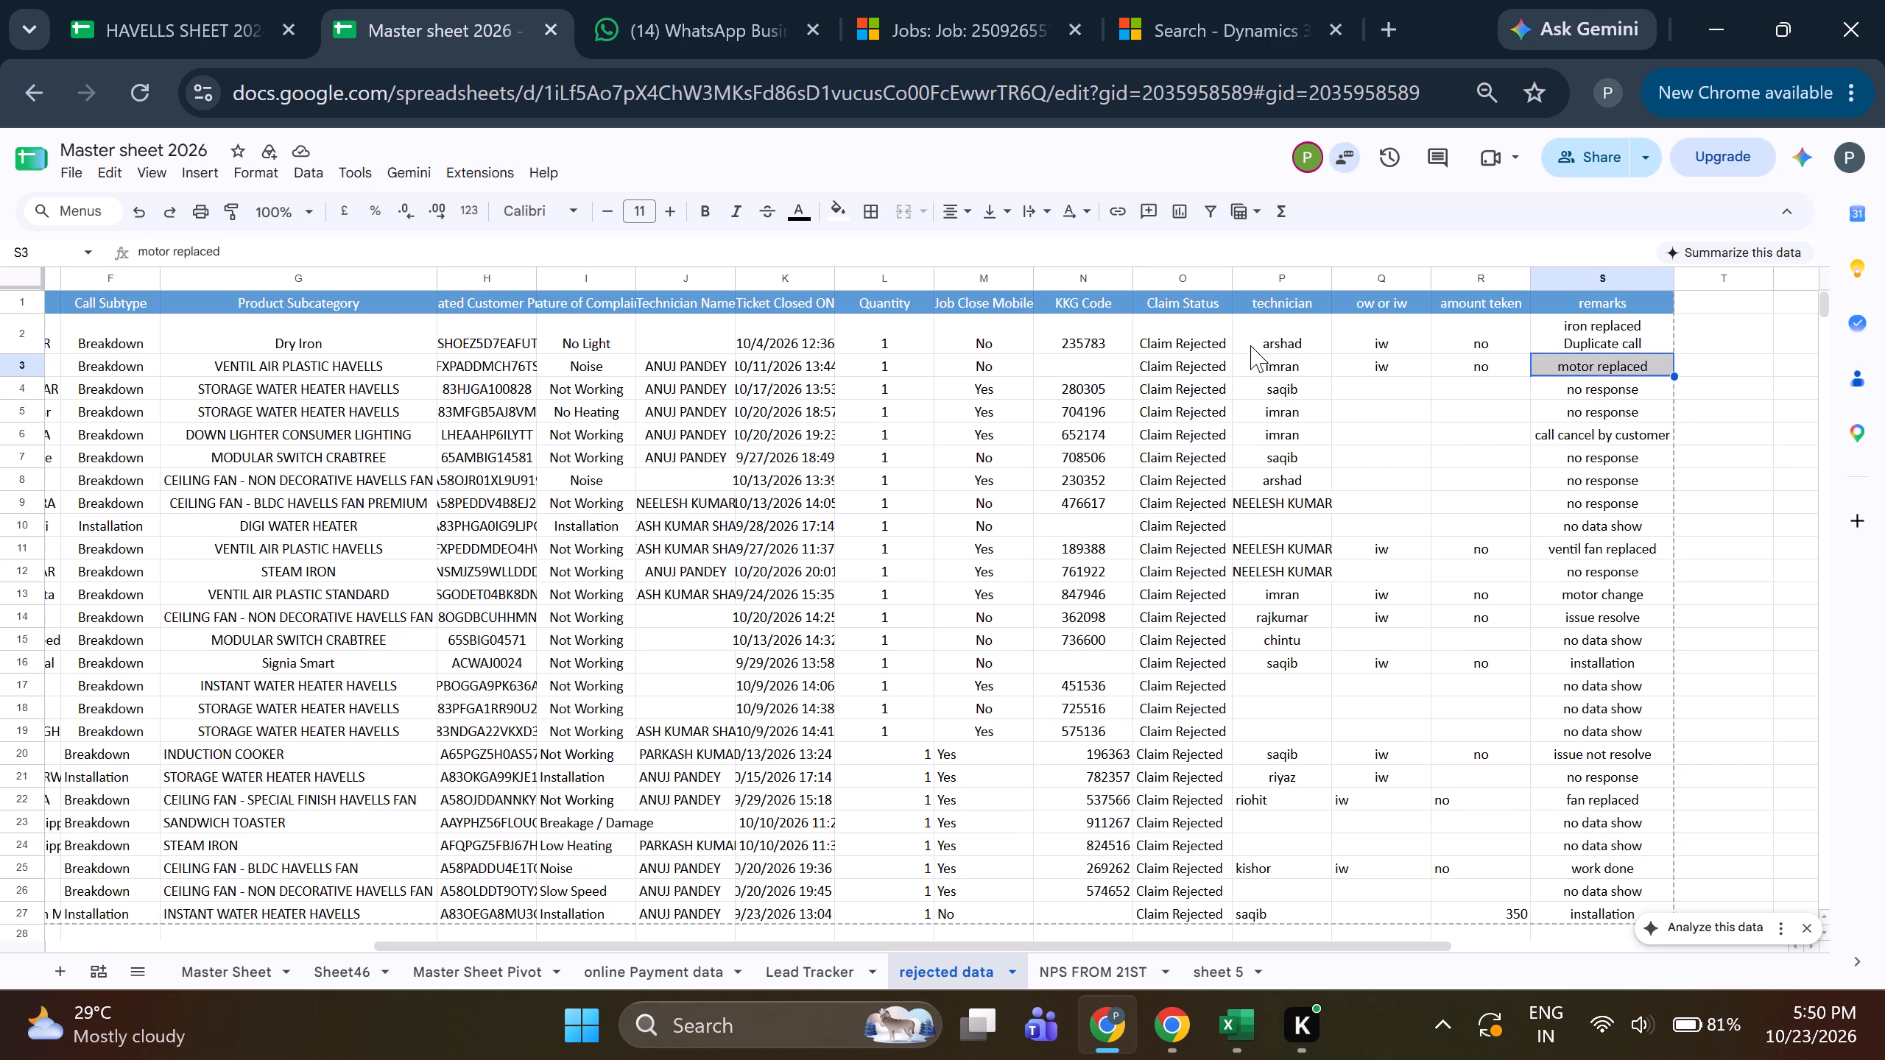
{"action": "left_click", "coordinate": [237, 250]}
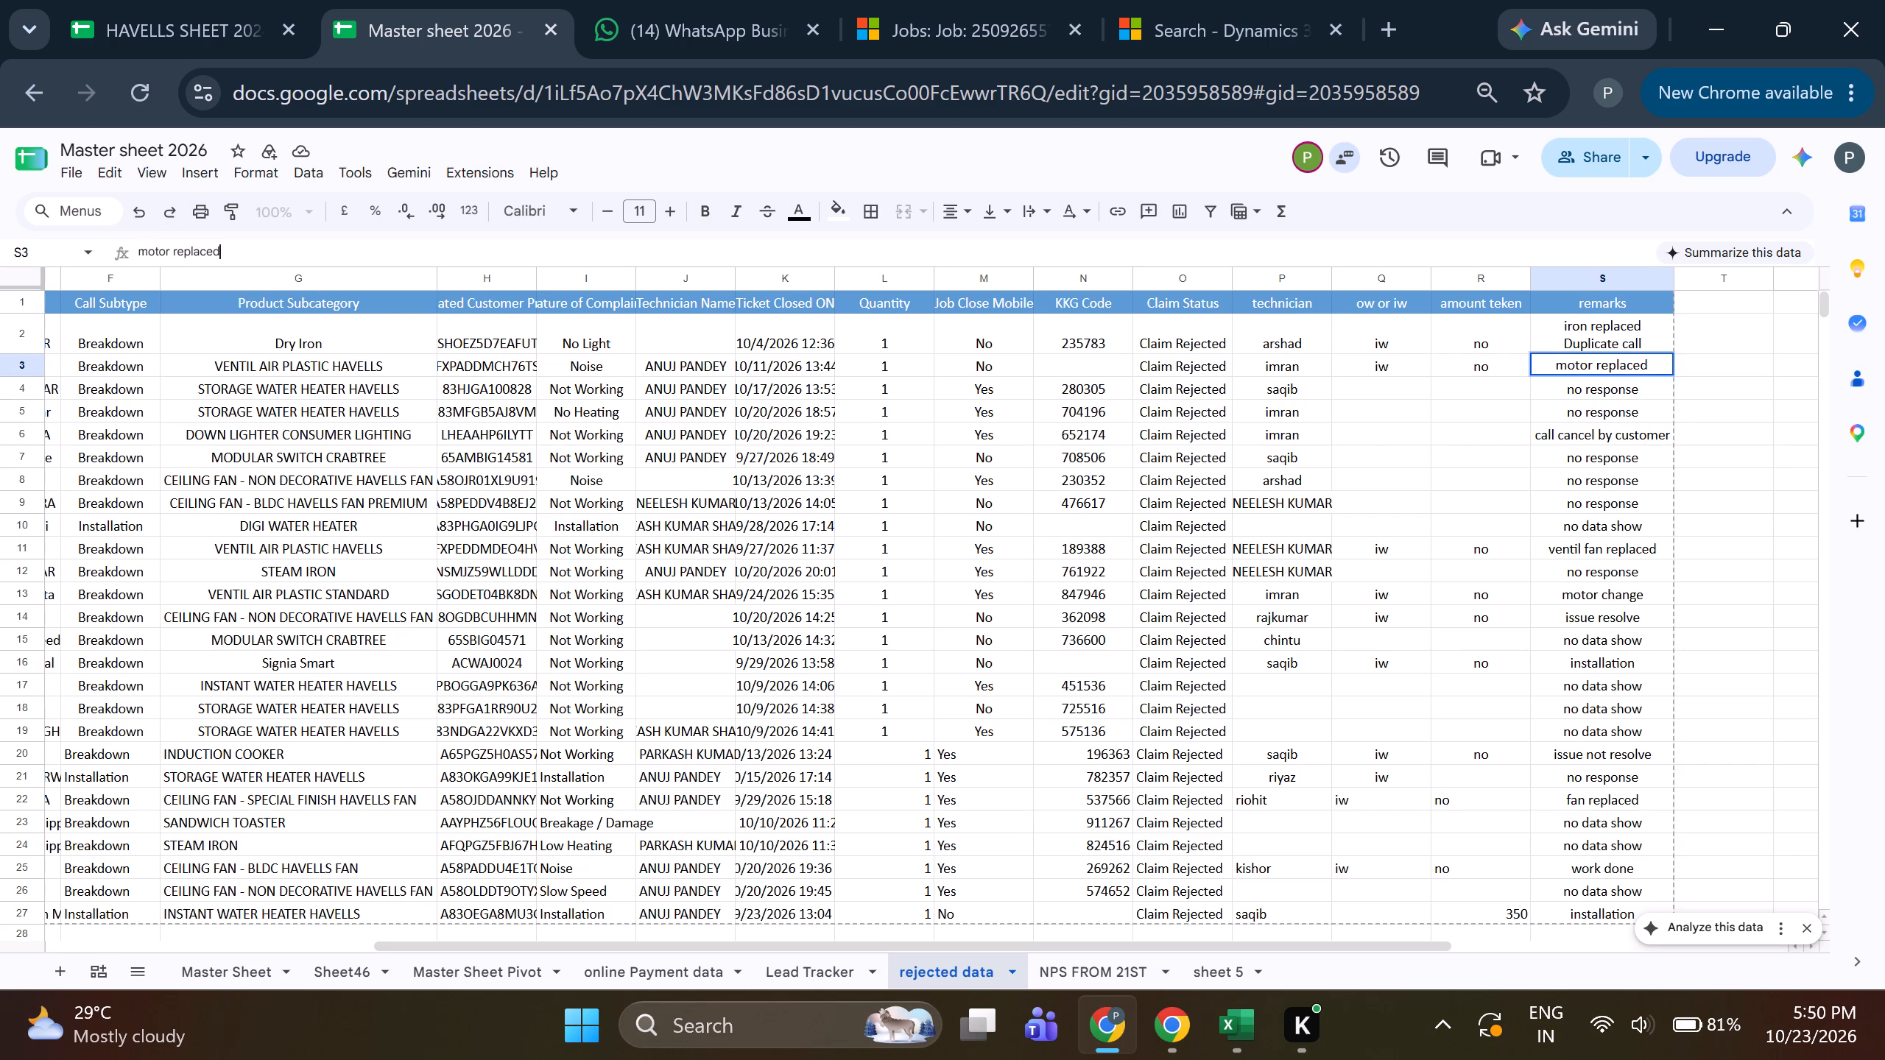
{"action": "key", "text": "alt+Return"}
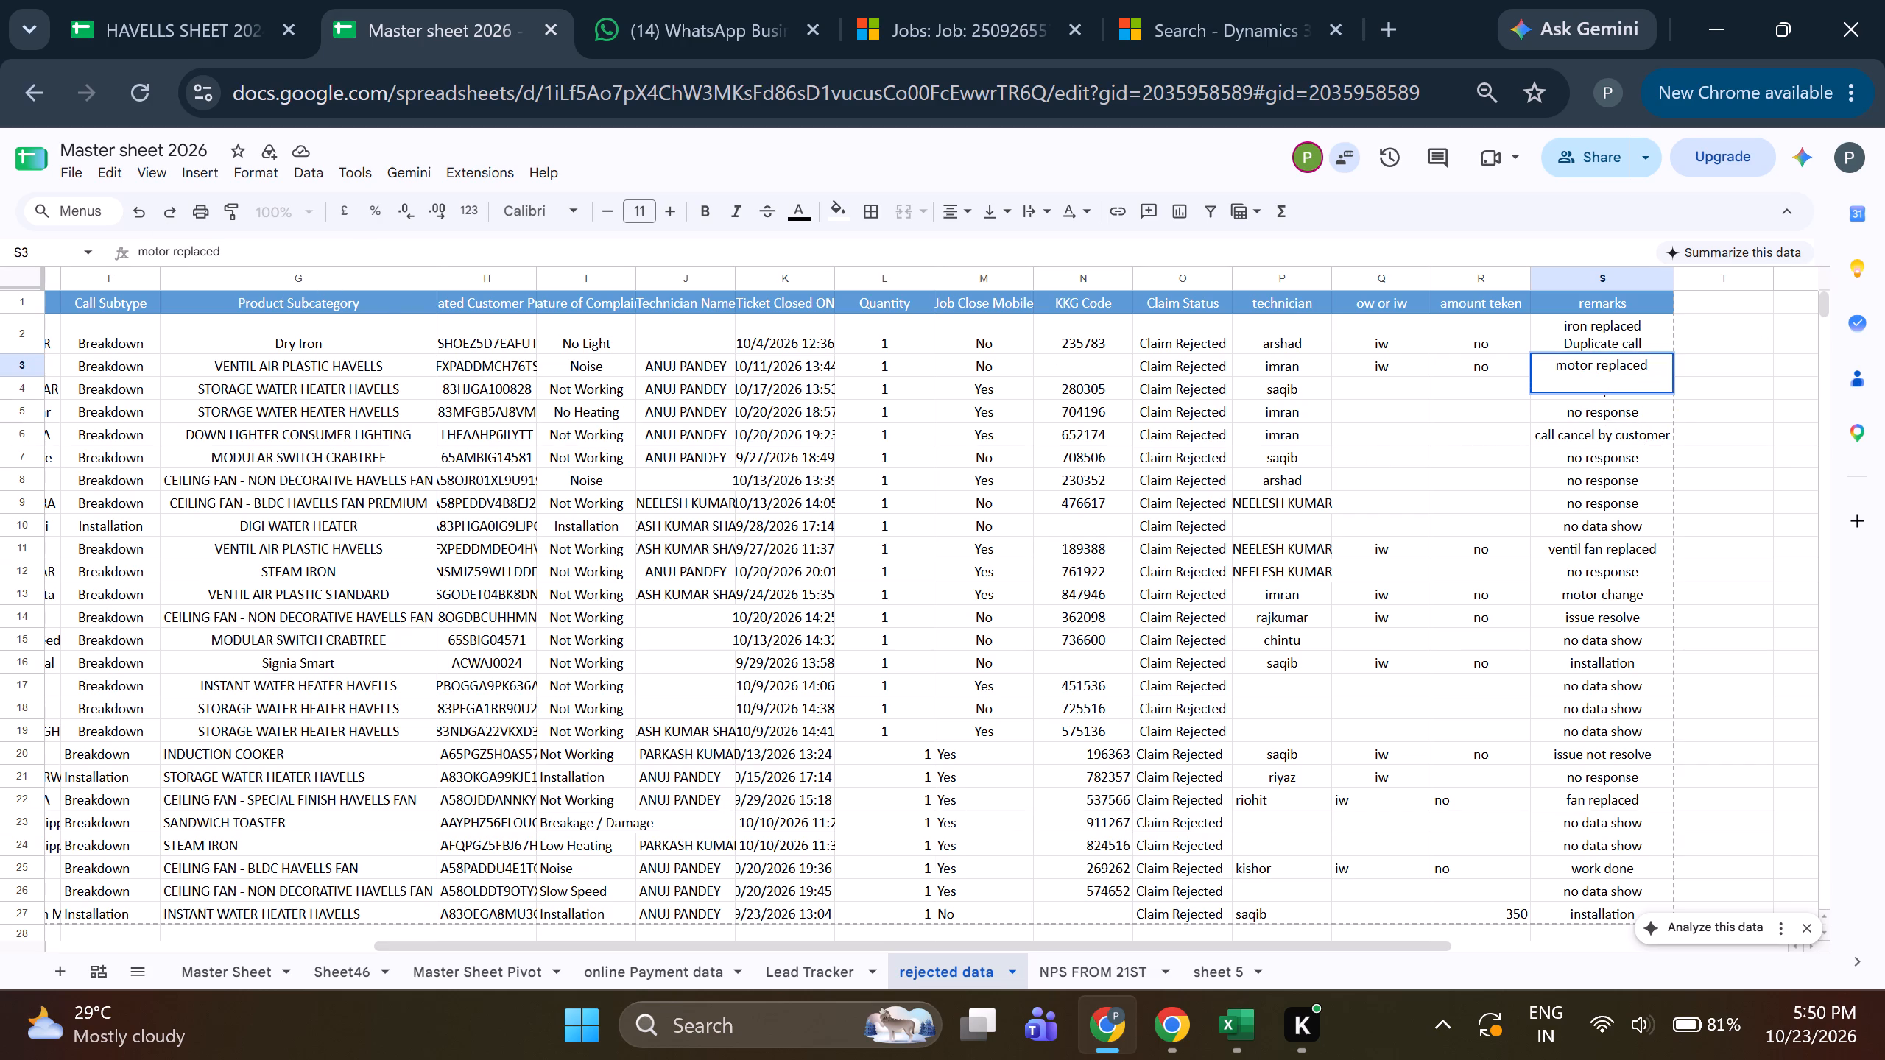
{"action": "left_click", "coordinate": [237, 250]}
{"action": "key", "text": "alt+Return"}
{"action": "left_click", "coordinate": [1585, 378]}
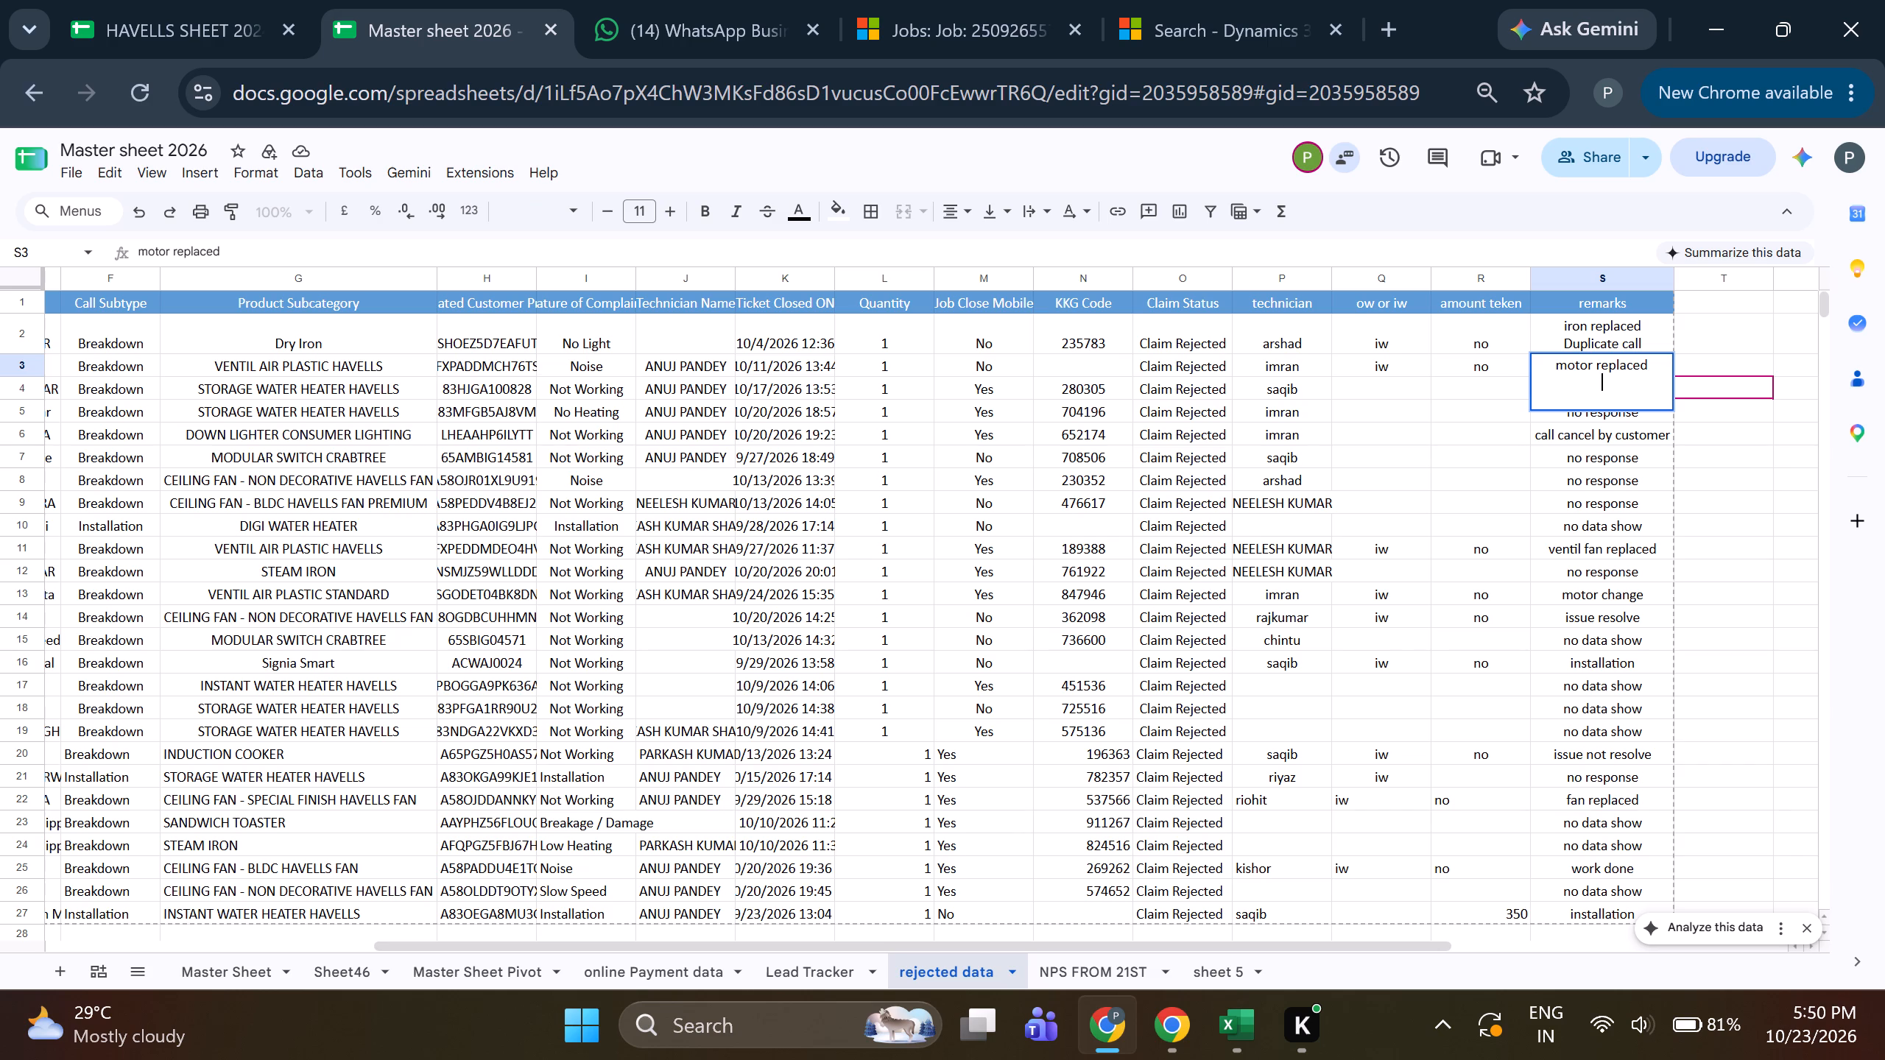
{"action": "key", "text": "BackSpace"}
{"action": "left_click", "coordinate": [1621, 396]}
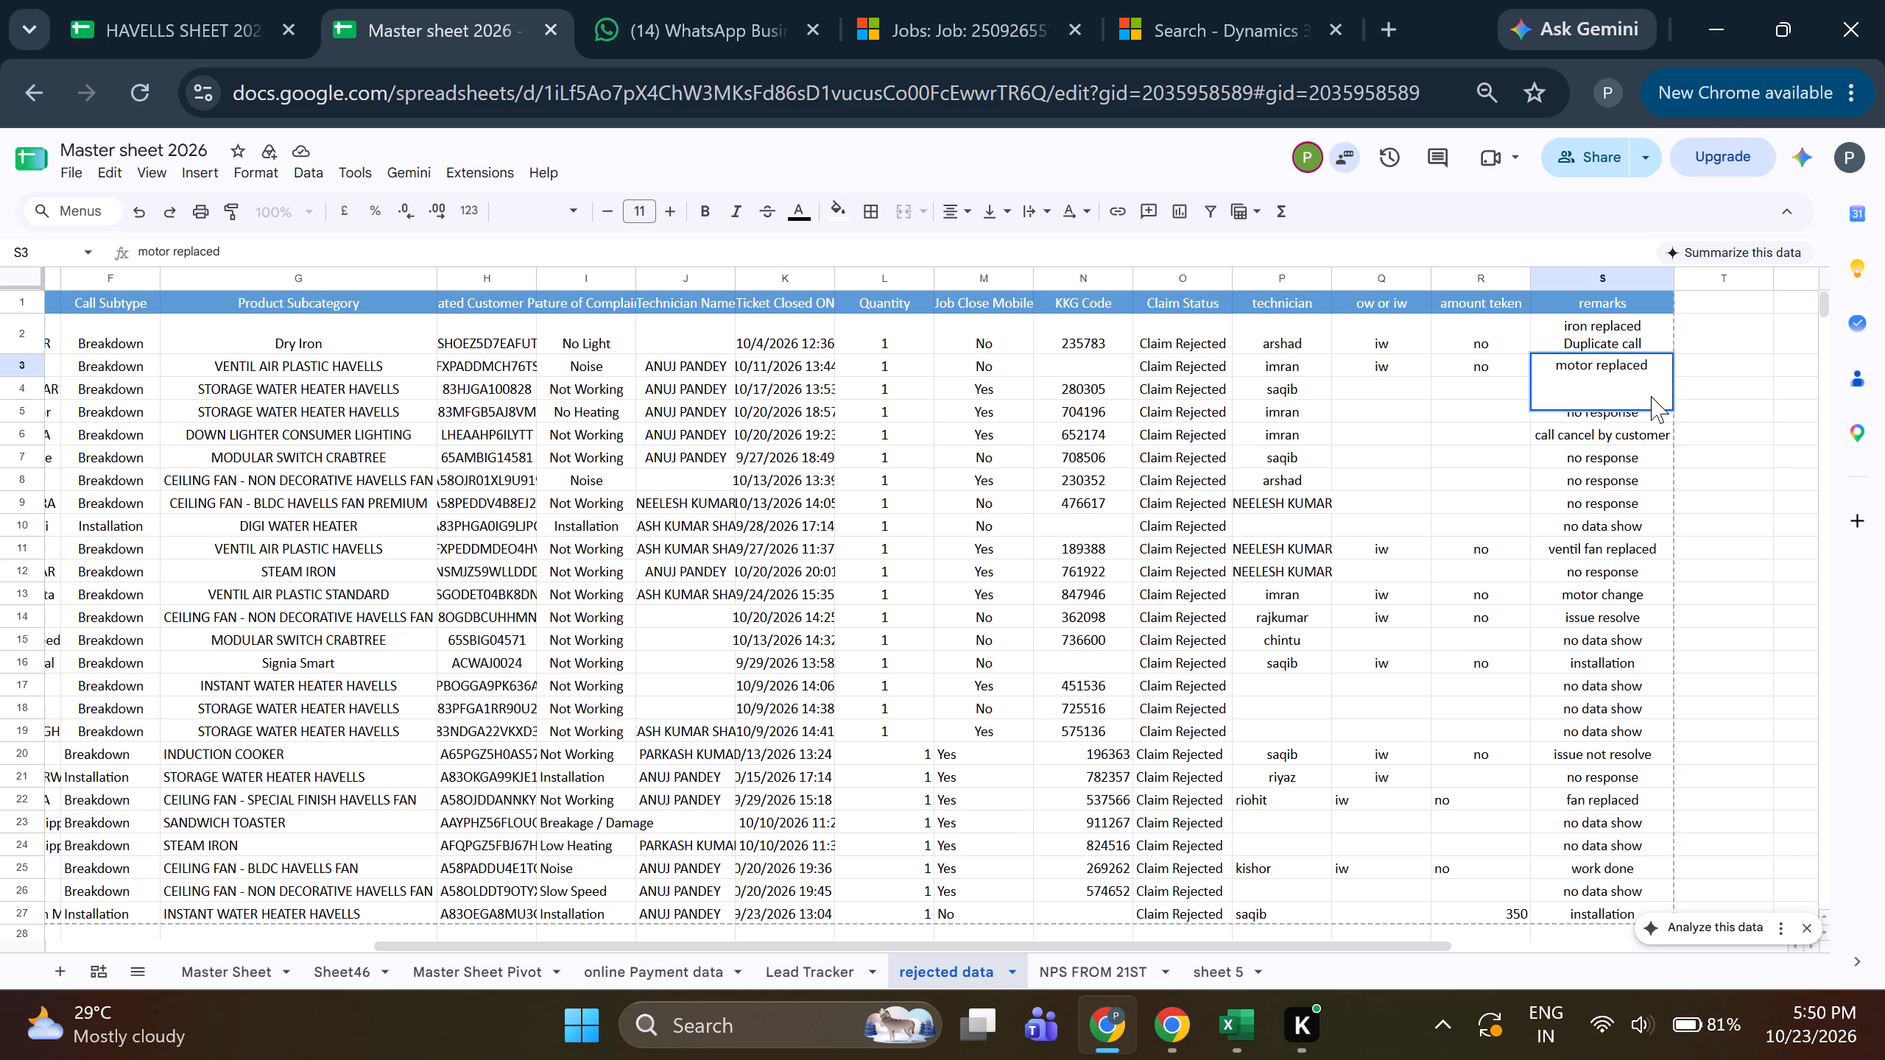
{"action": "left_click", "coordinate": [1626, 408]}
{"action": "left_click", "coordinate": [1621, 391]}
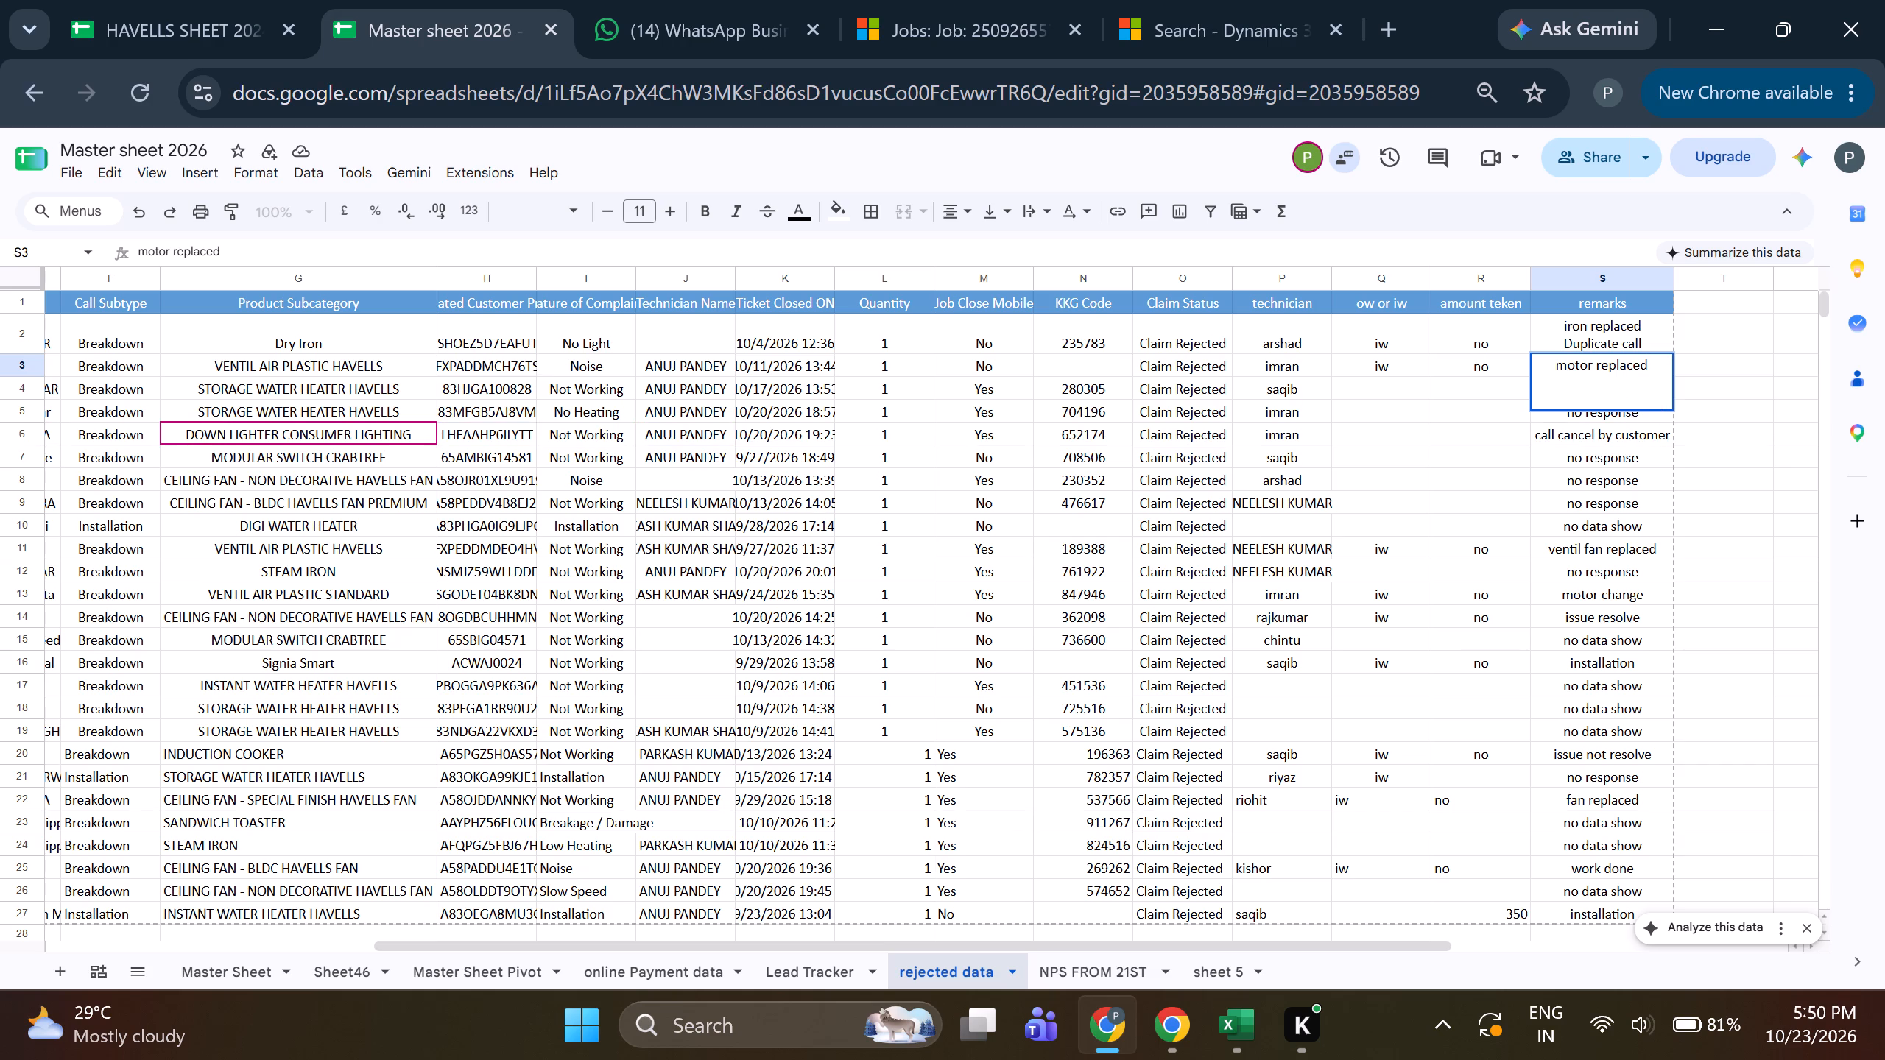
{"action": "left_click", "coordinate": [1624, 384]}
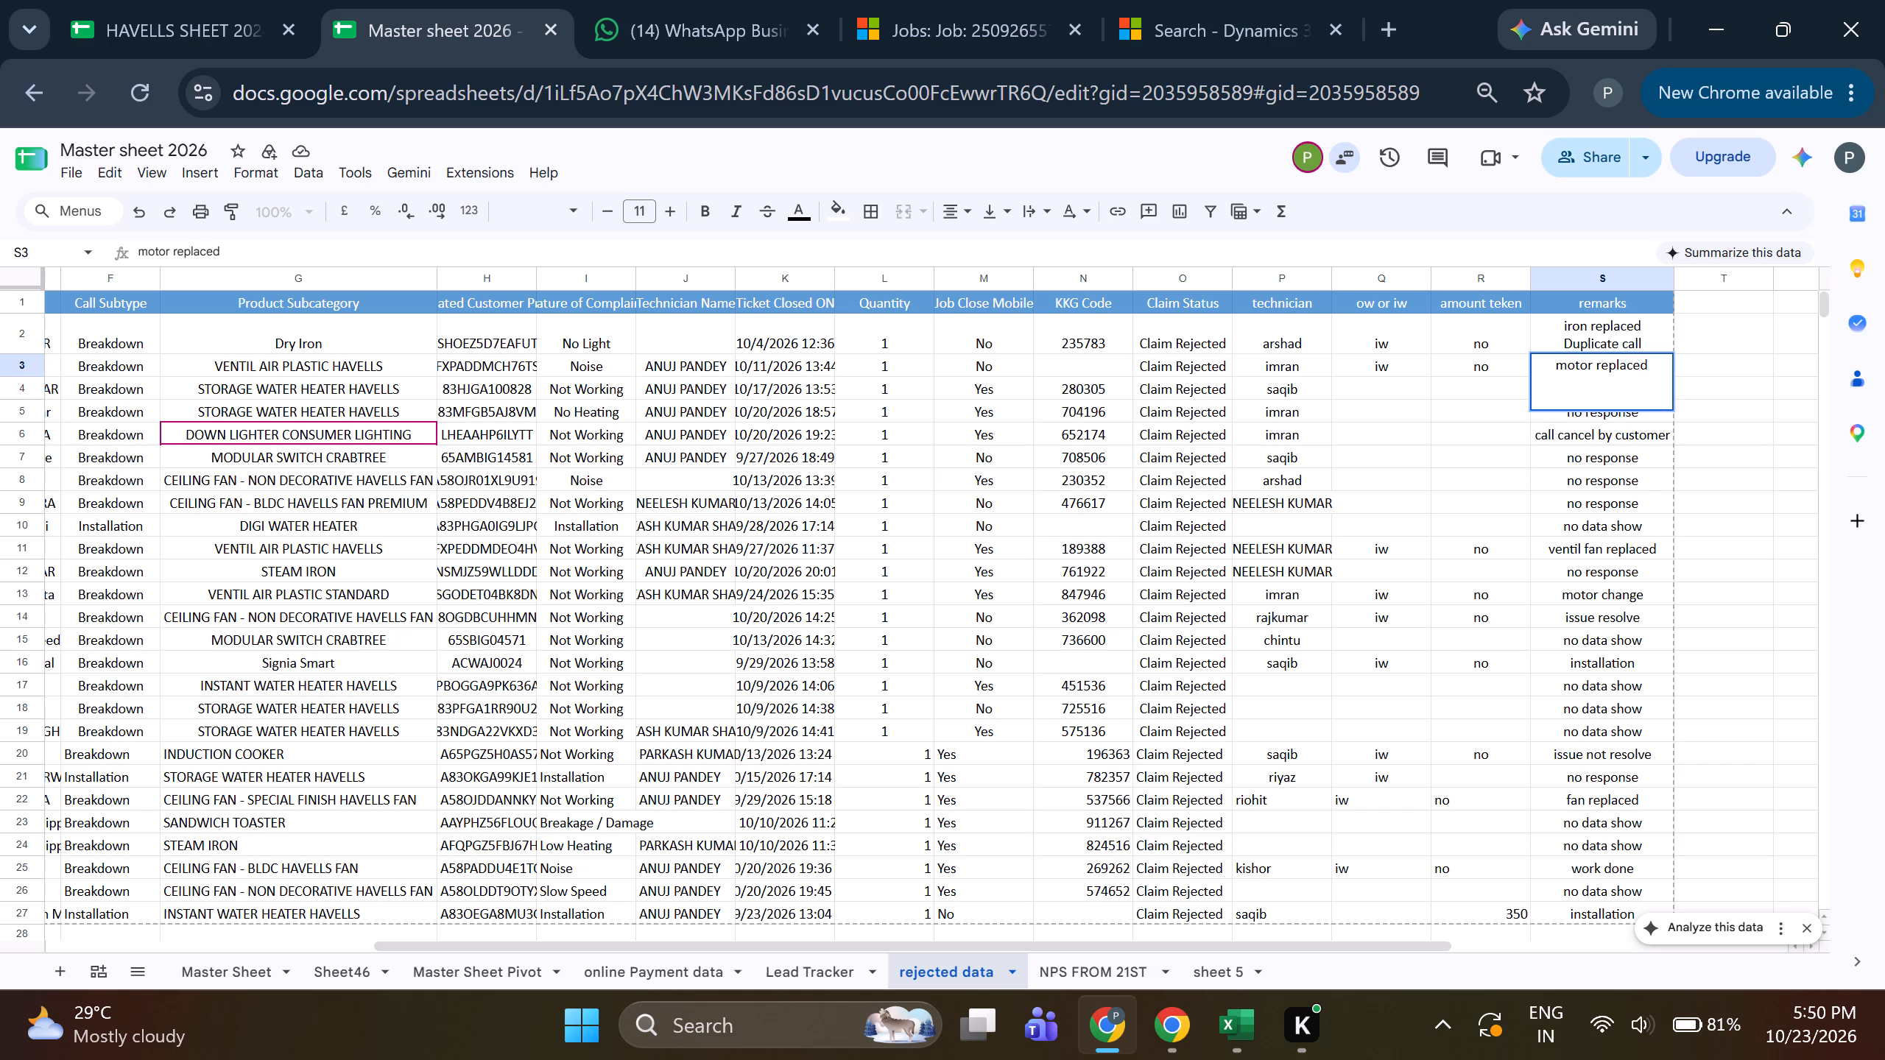
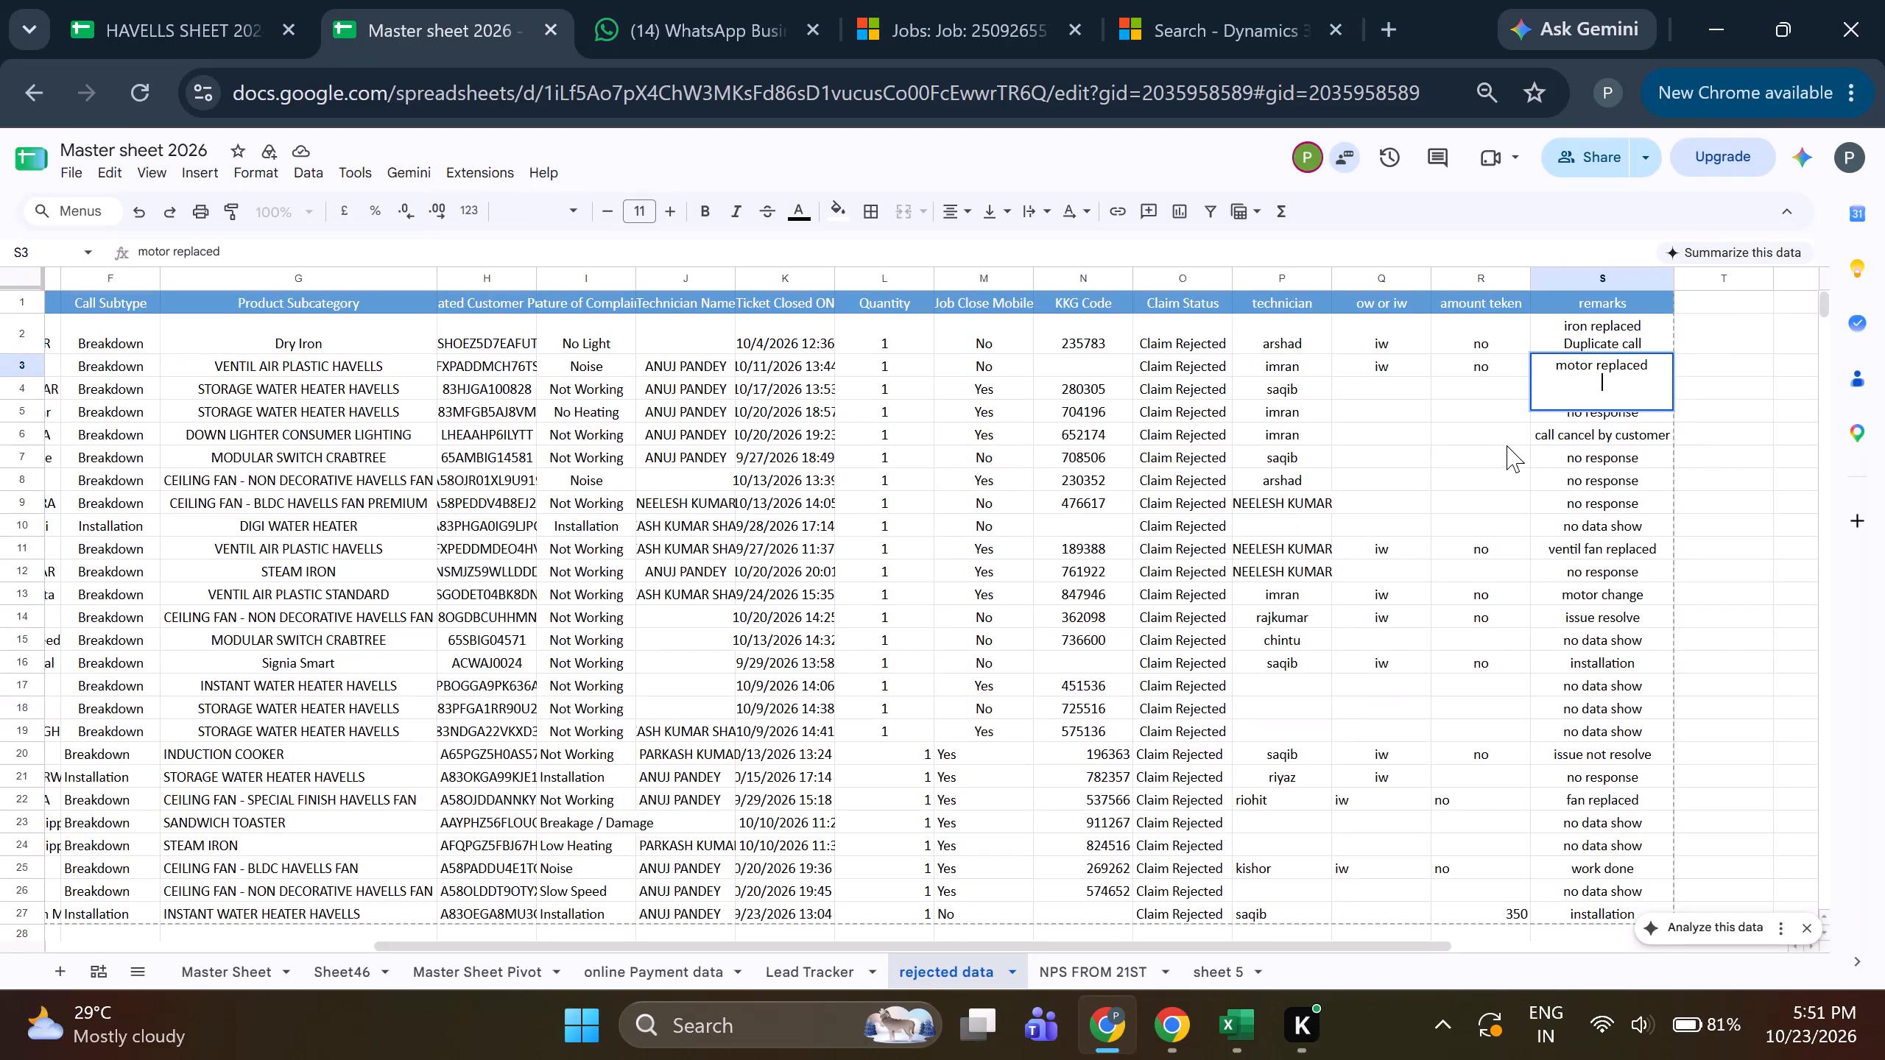
Commit the new line added below "motor replaced" in remarks cell S3.
{"action": "left_click", "coordinate": [1498, 439]}
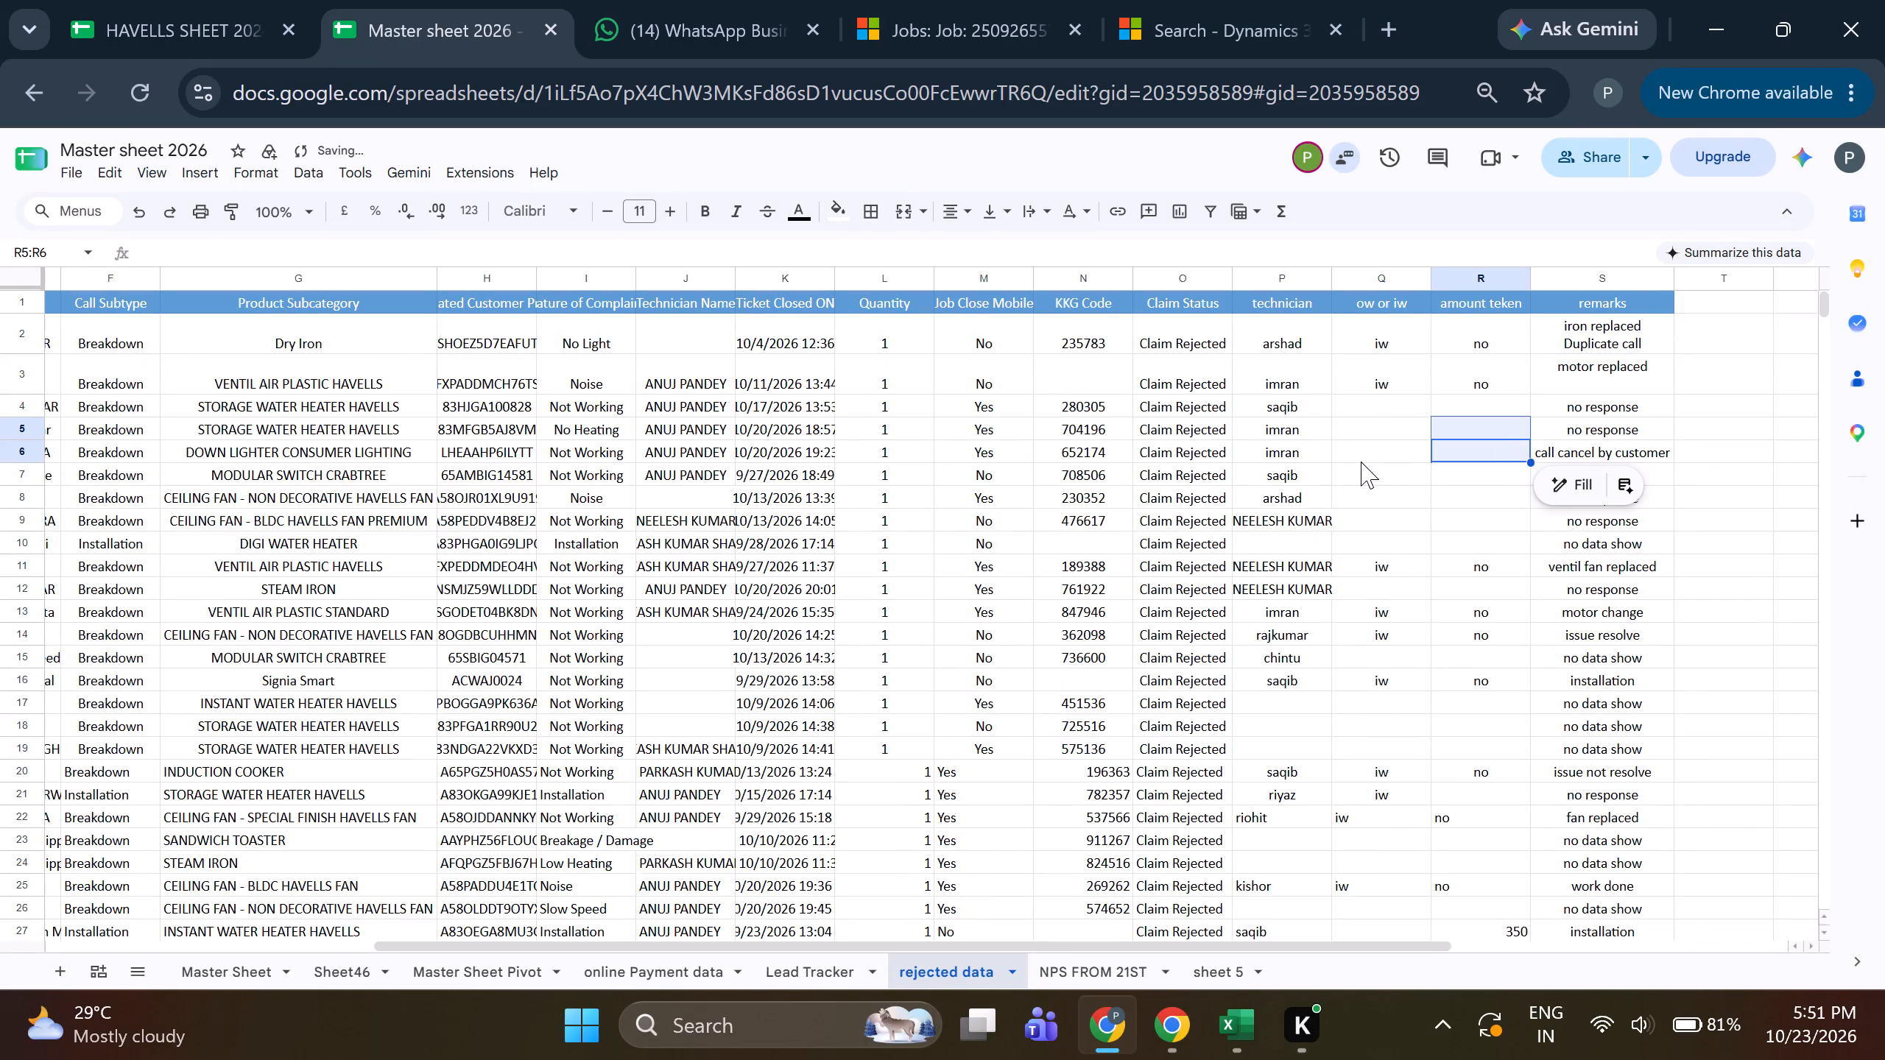
Copy the Job ID of the down lighter consumer lighting job in row 6.
{"action": "left_click", "coordinate": [1361, 462]}
{"action": "key", "text": "Left"}
{"action": "key", "text": "Left"}
{"action": "key", "text": "Left"}
{"action": "key", "text": "Left"}
{"action": "key", "text": "Left"}
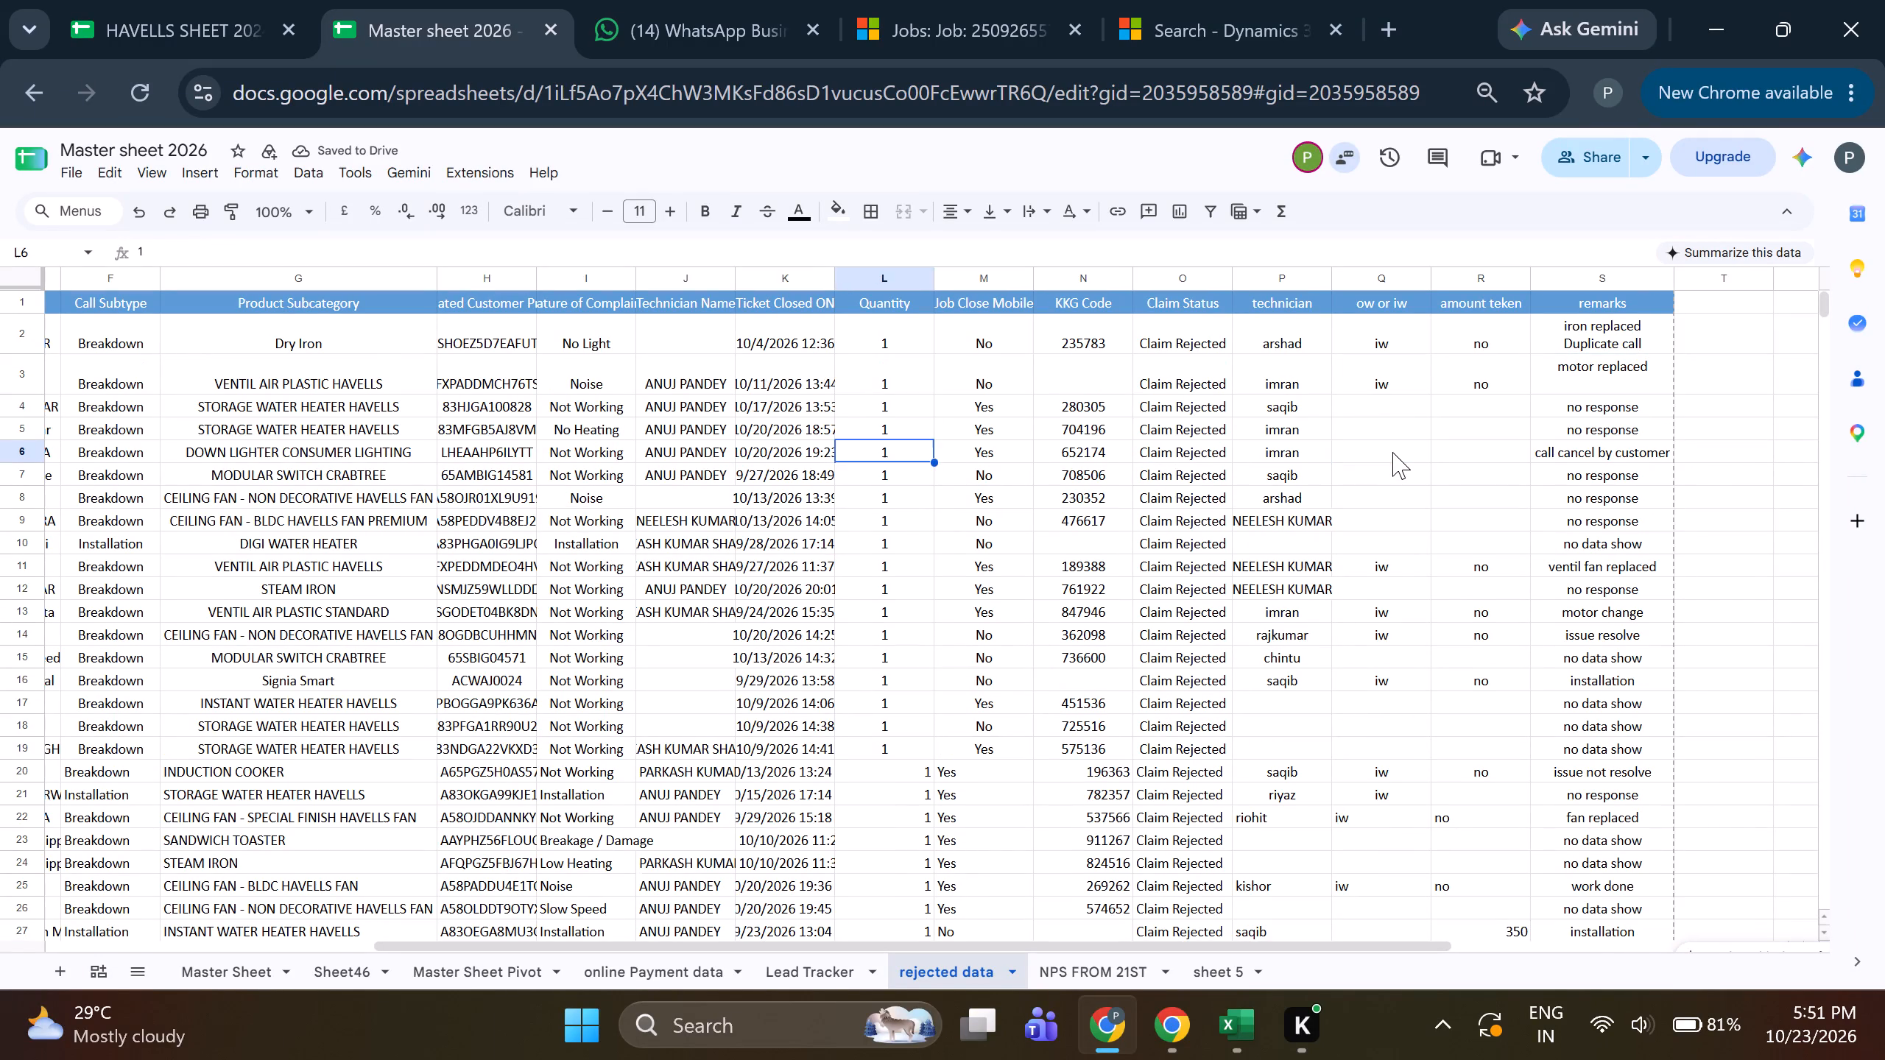
{"action": "key", "text": "Left"}
{"action": "key", "text": "Left"}
{"action": "key", "text": "Left"}
{"action": "key", "text": "Left"}
{"action": "key", "text": "Left"}
{"action": "key", "text": "Left"}
{"action": "key", "text": "Left"}
{"action": "key", "text": "Left"}
{"action": "key", "text": "Left"}
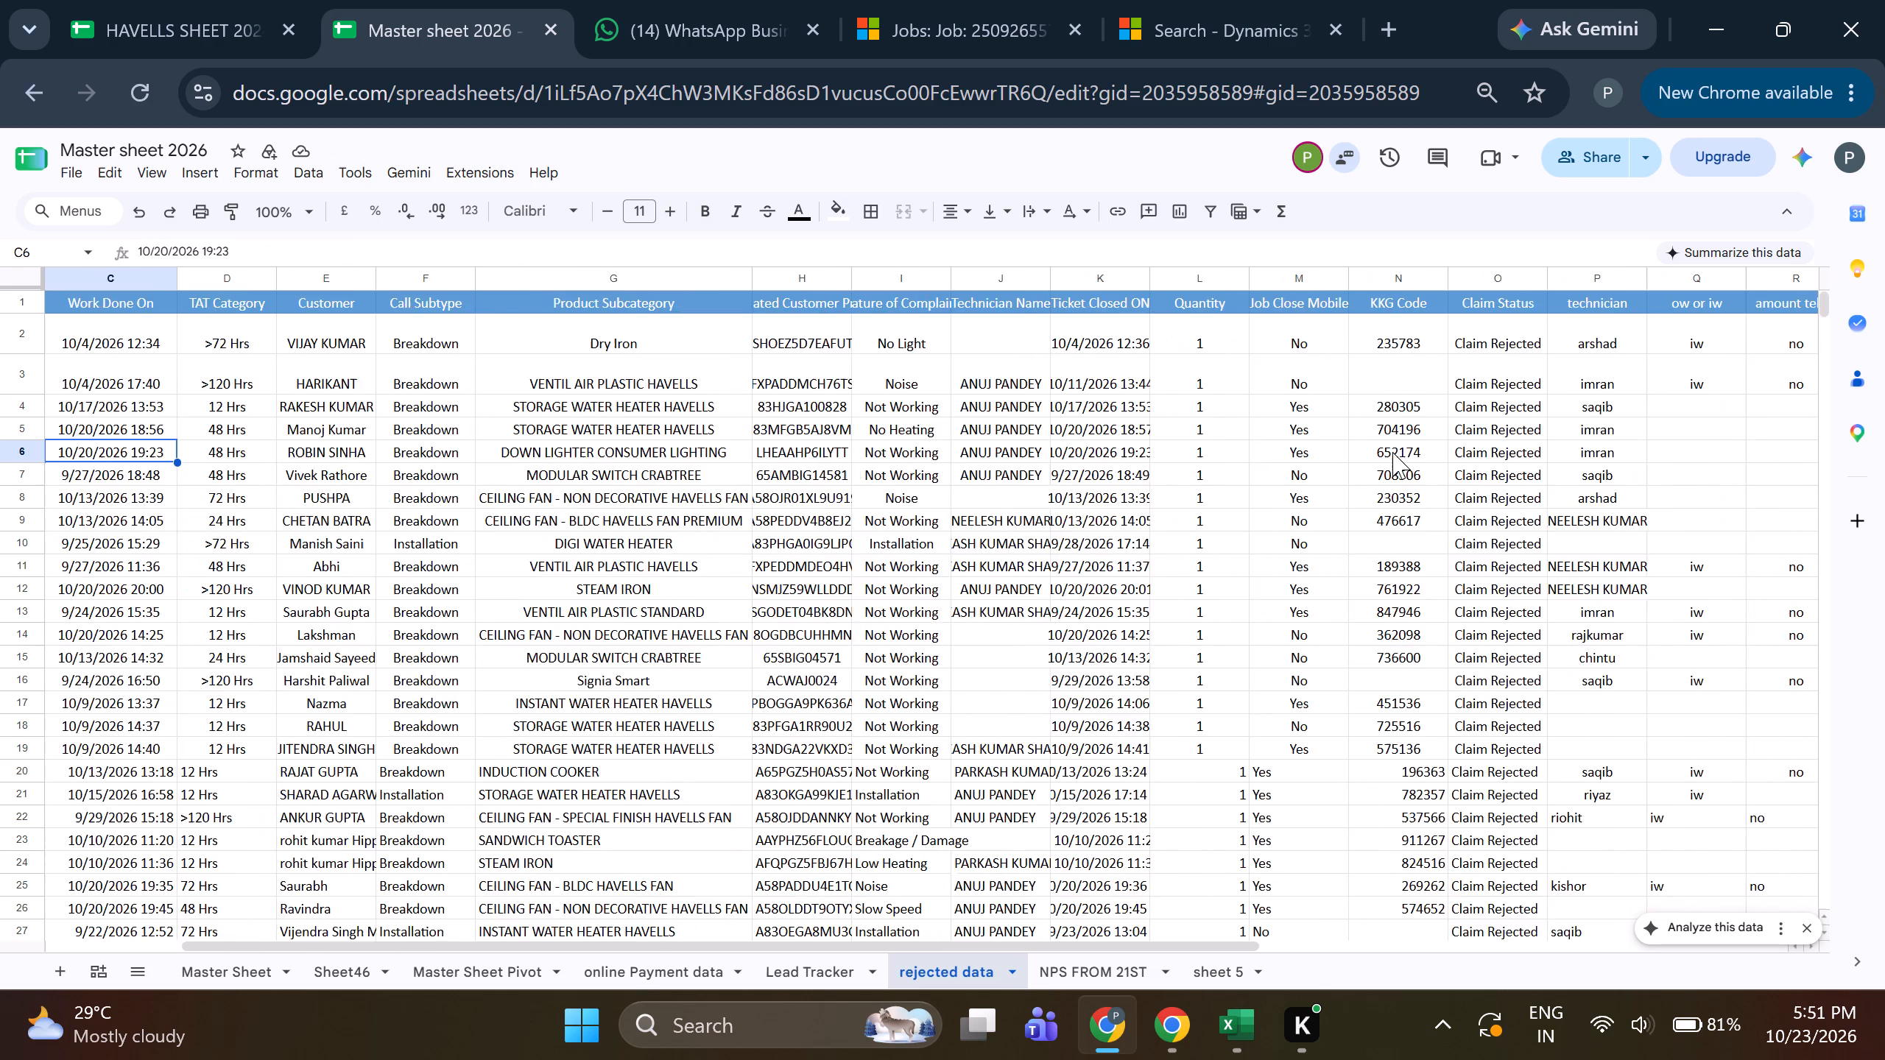
{"action": "key", "text": "Left"}
{"action": "key", "text": "Left"}
{"action": "key", "text": "Left"}
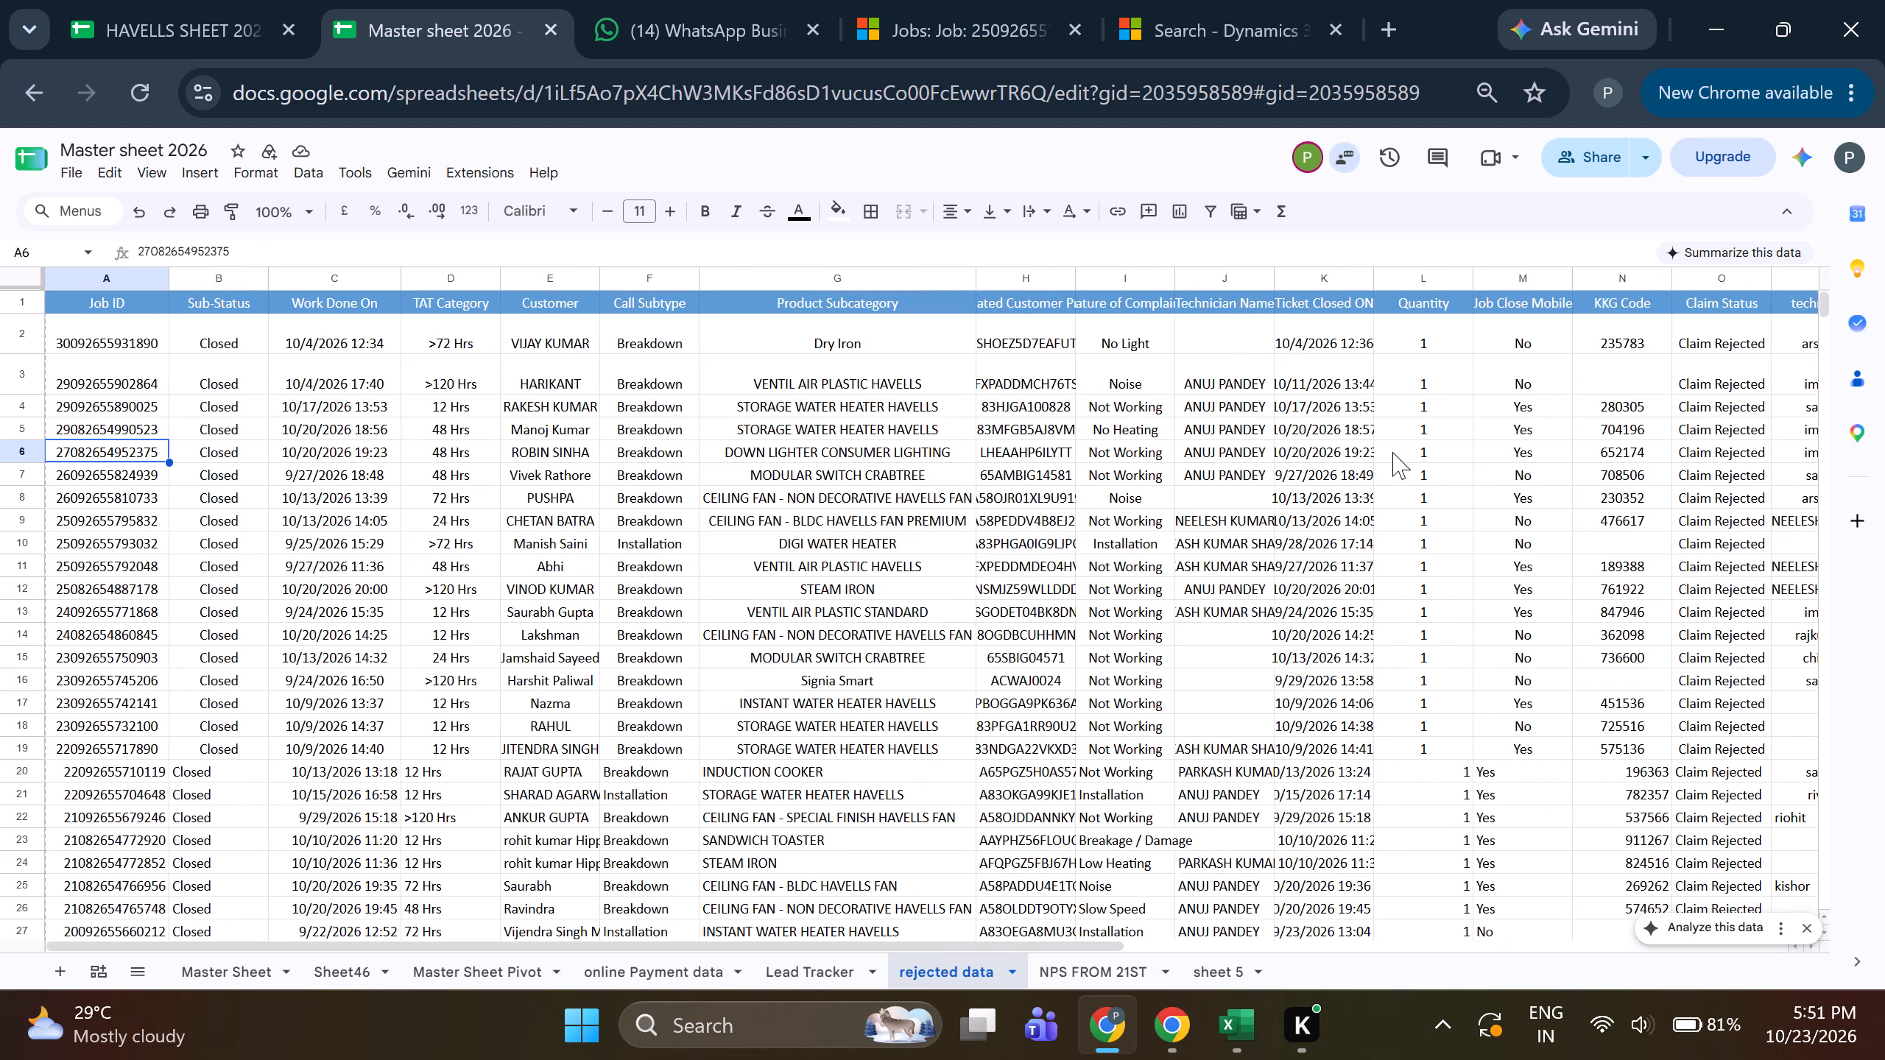
{"action": "key", "text": "ctrl+c"}
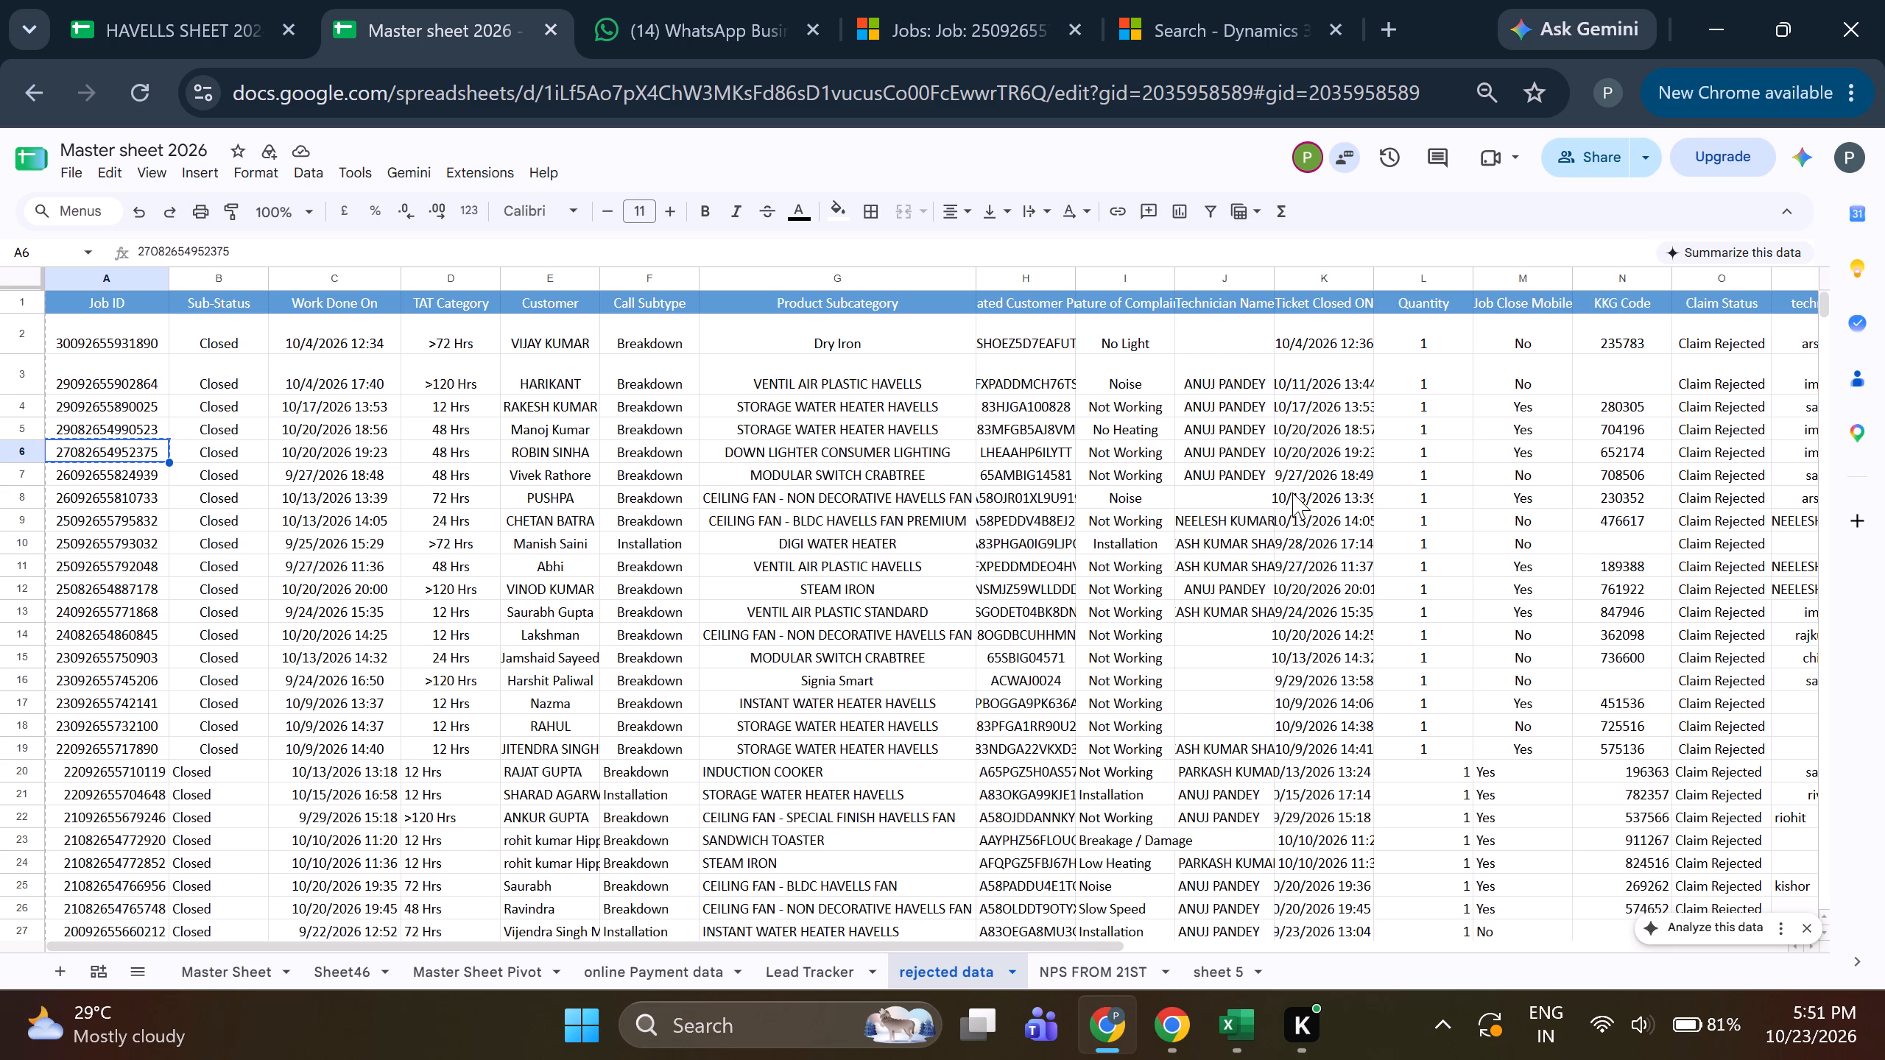
In row 6's remarks cell S6, add a space and a line break after "call cancel by customer".
{"action": "key", "text": "Right"}
{"action": "key", "text": "Right"}
{"action": "key", "text": "Right"}
{"action": "key", "text": "Right"}
{"action": "key", "text": "Right"}
{"action": "key", "text": "Right"}
{"action": "key", "text": "Right"}
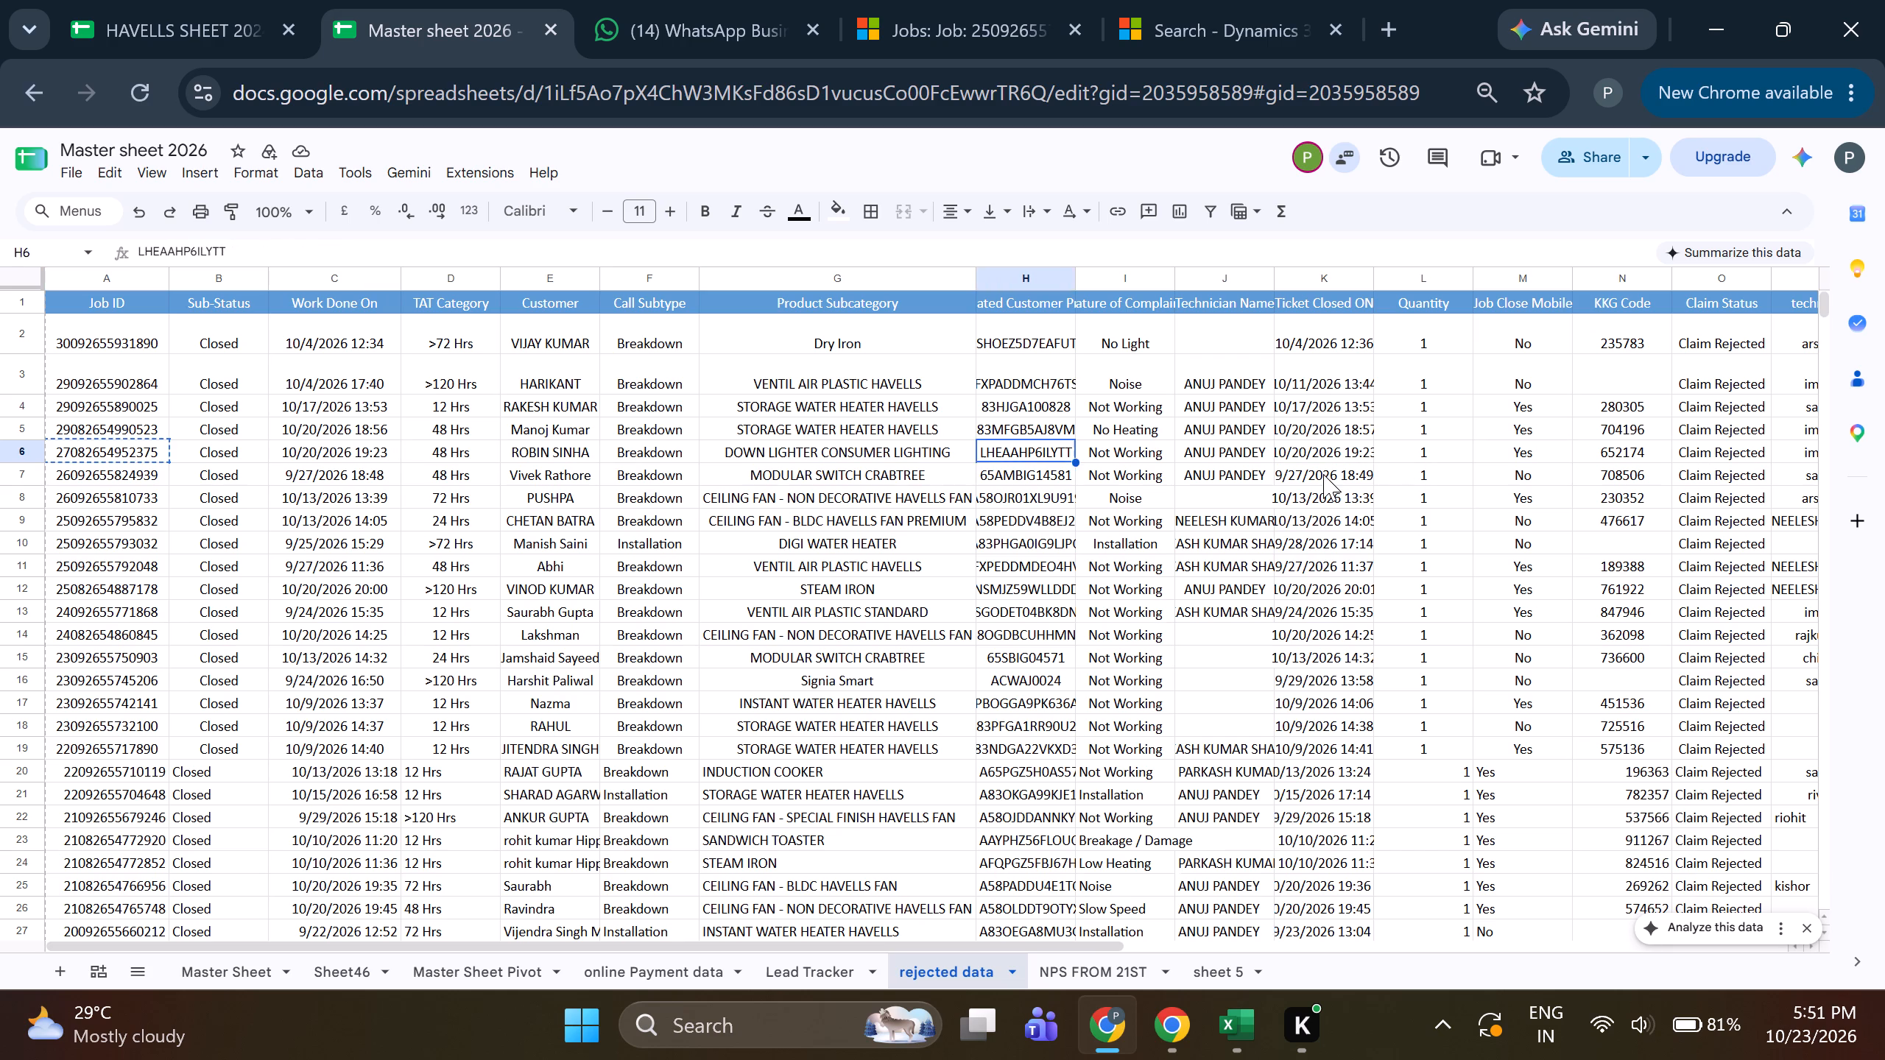
{"action": "key", "text": "Right"}
{"action": "key", "text": "Right"}
{"action": "key", "text": "Right"}
{"action": "key", "text": "Right"}
{"action": "key", "text": "Right"}
{"action": "key", "text": "Right"}
{"action": "key", "text": "Right"}
{"action": "key", "text": "Right"}
{"action": "key", "text": "Right"}
{"action": "key", "text": "Right"}
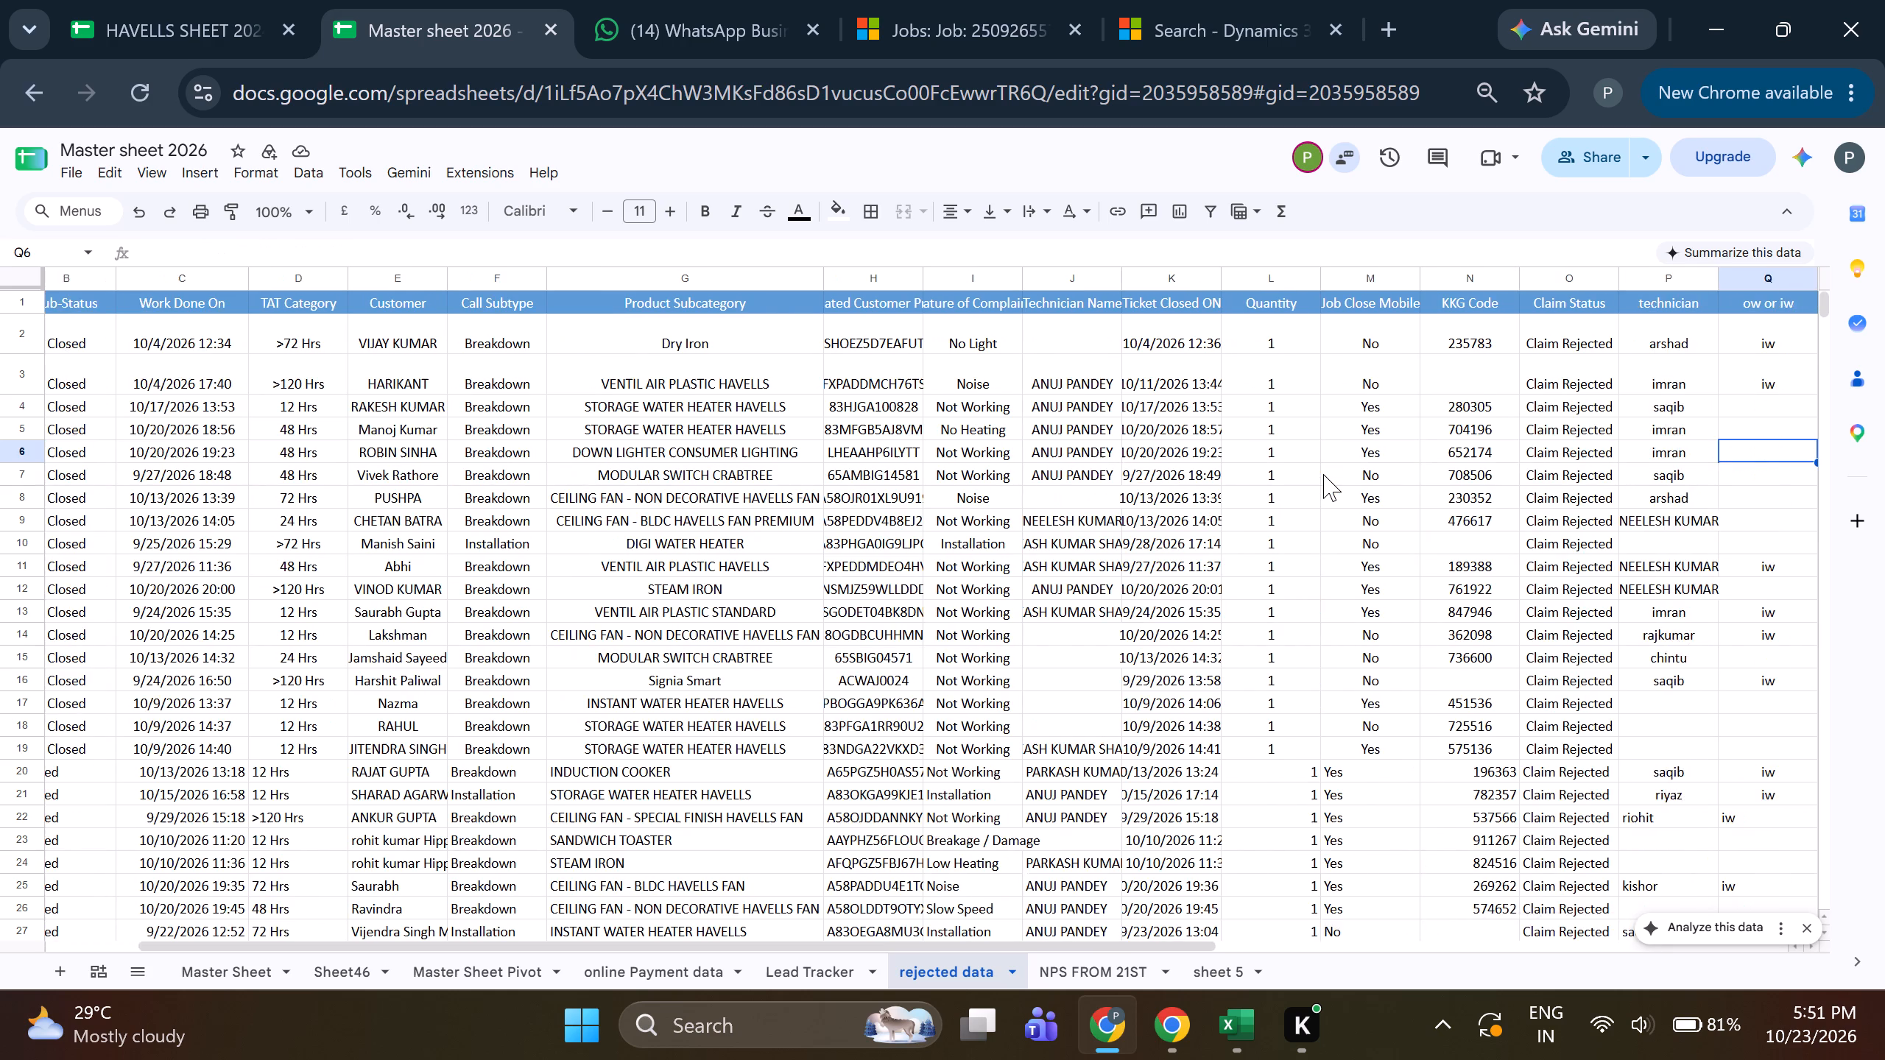
{"action": "key", "text": "Right"}
{"action": "key", "text": "Right"}
{"action": "key", "text": "Left"}
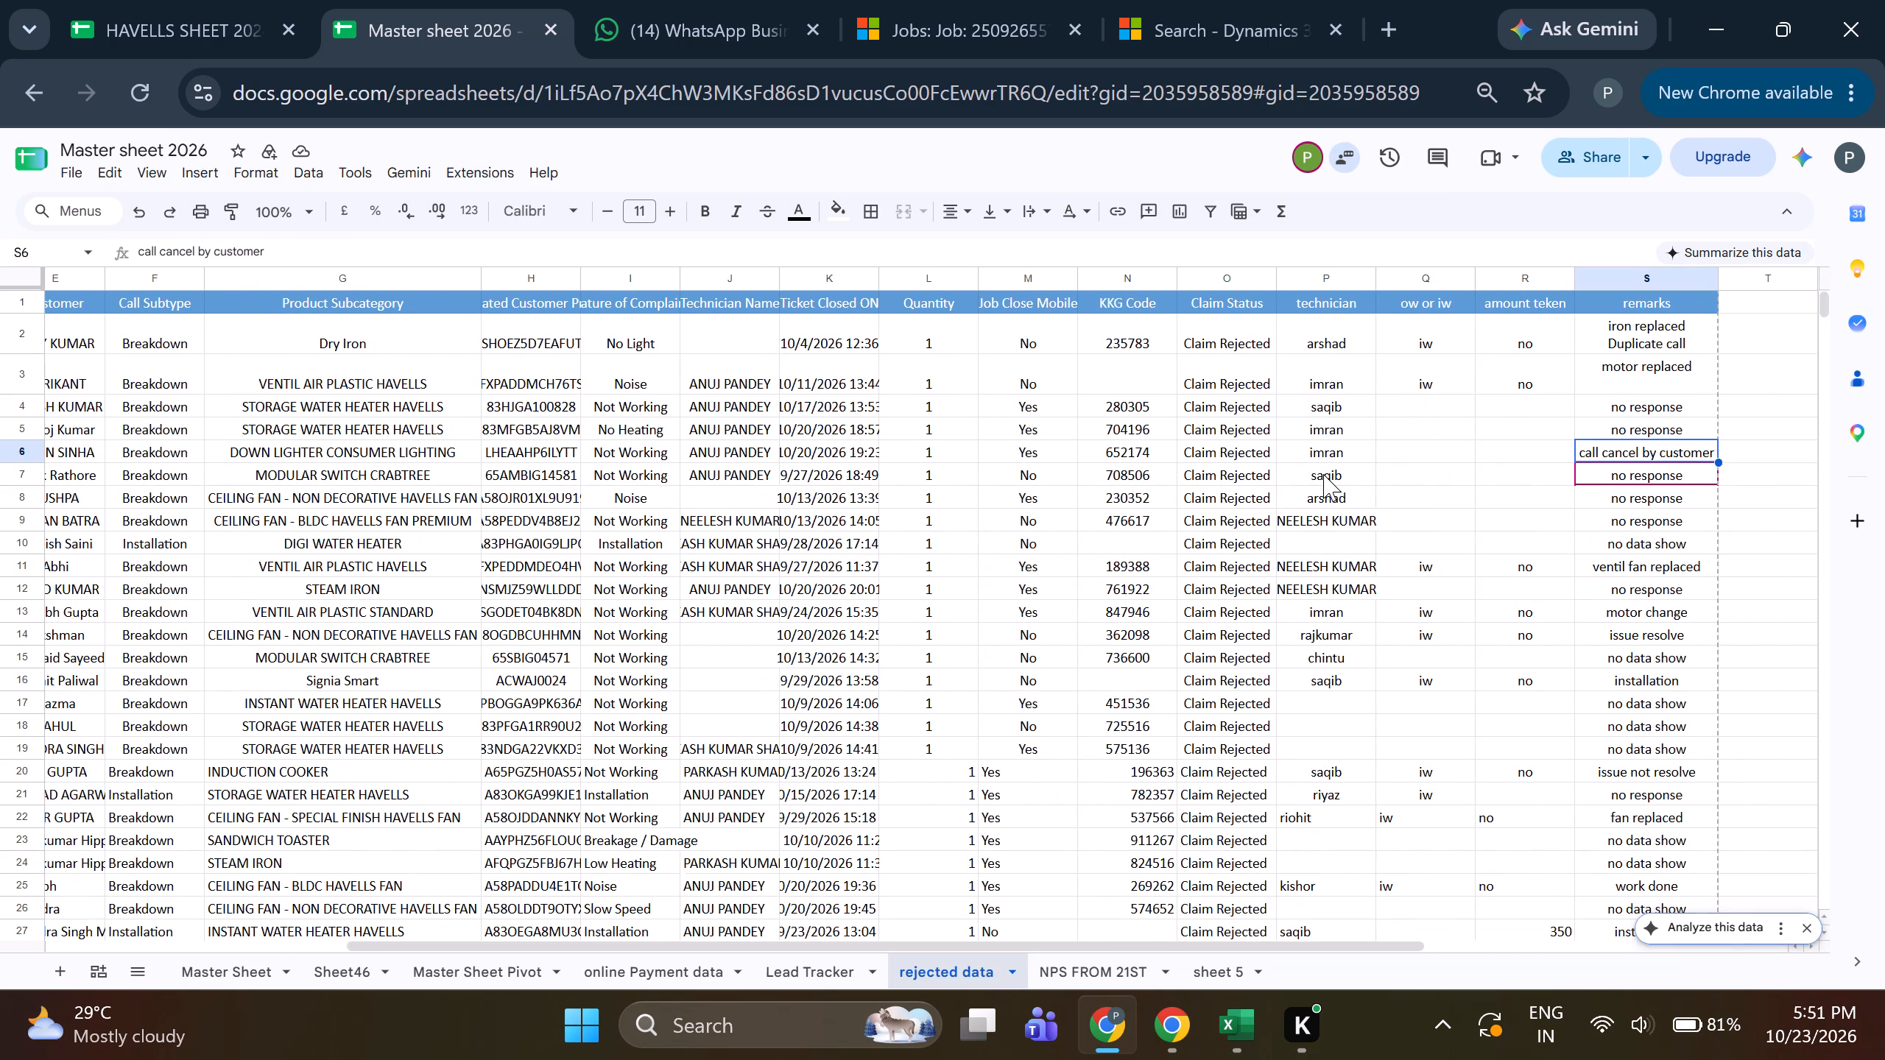
{"action": "left_click", "coordinate": [1604, 453]}
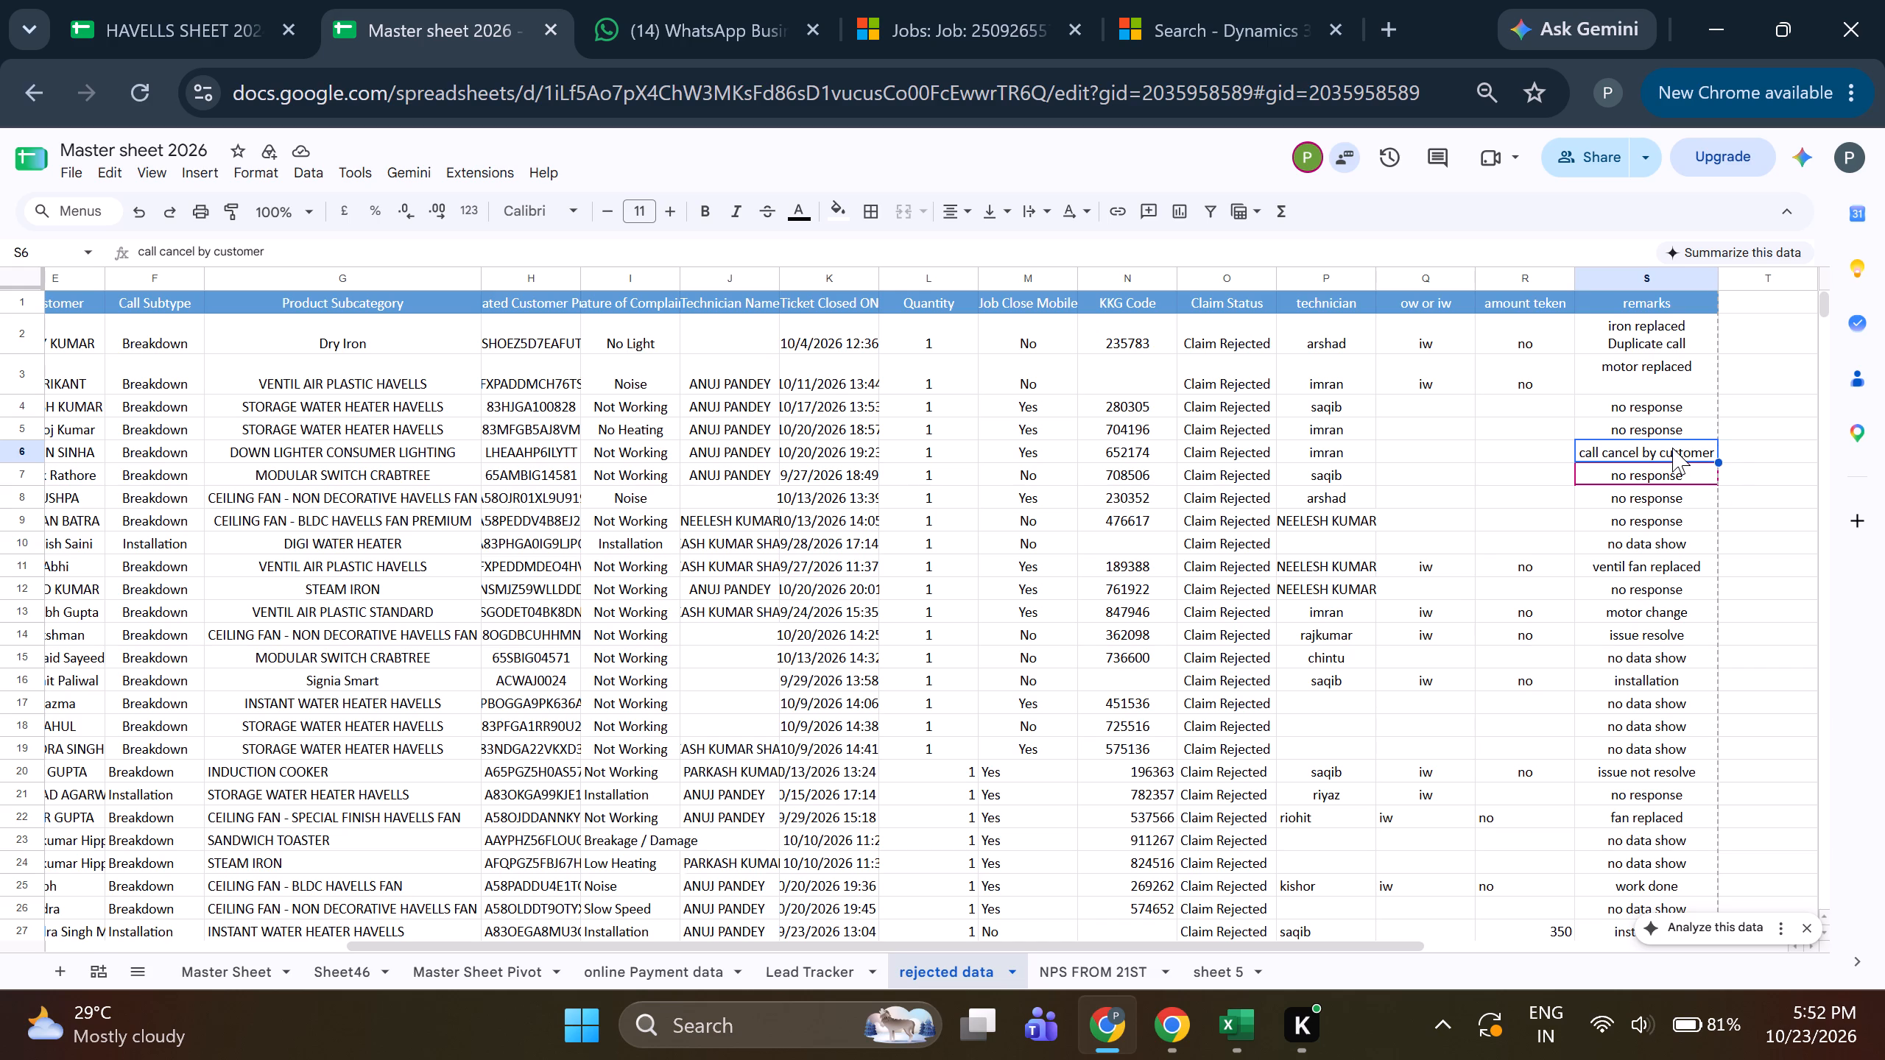
{"action": "key", "text": "alt+Return"}
{"action": "left_click", "coordinate": [308, 257]}
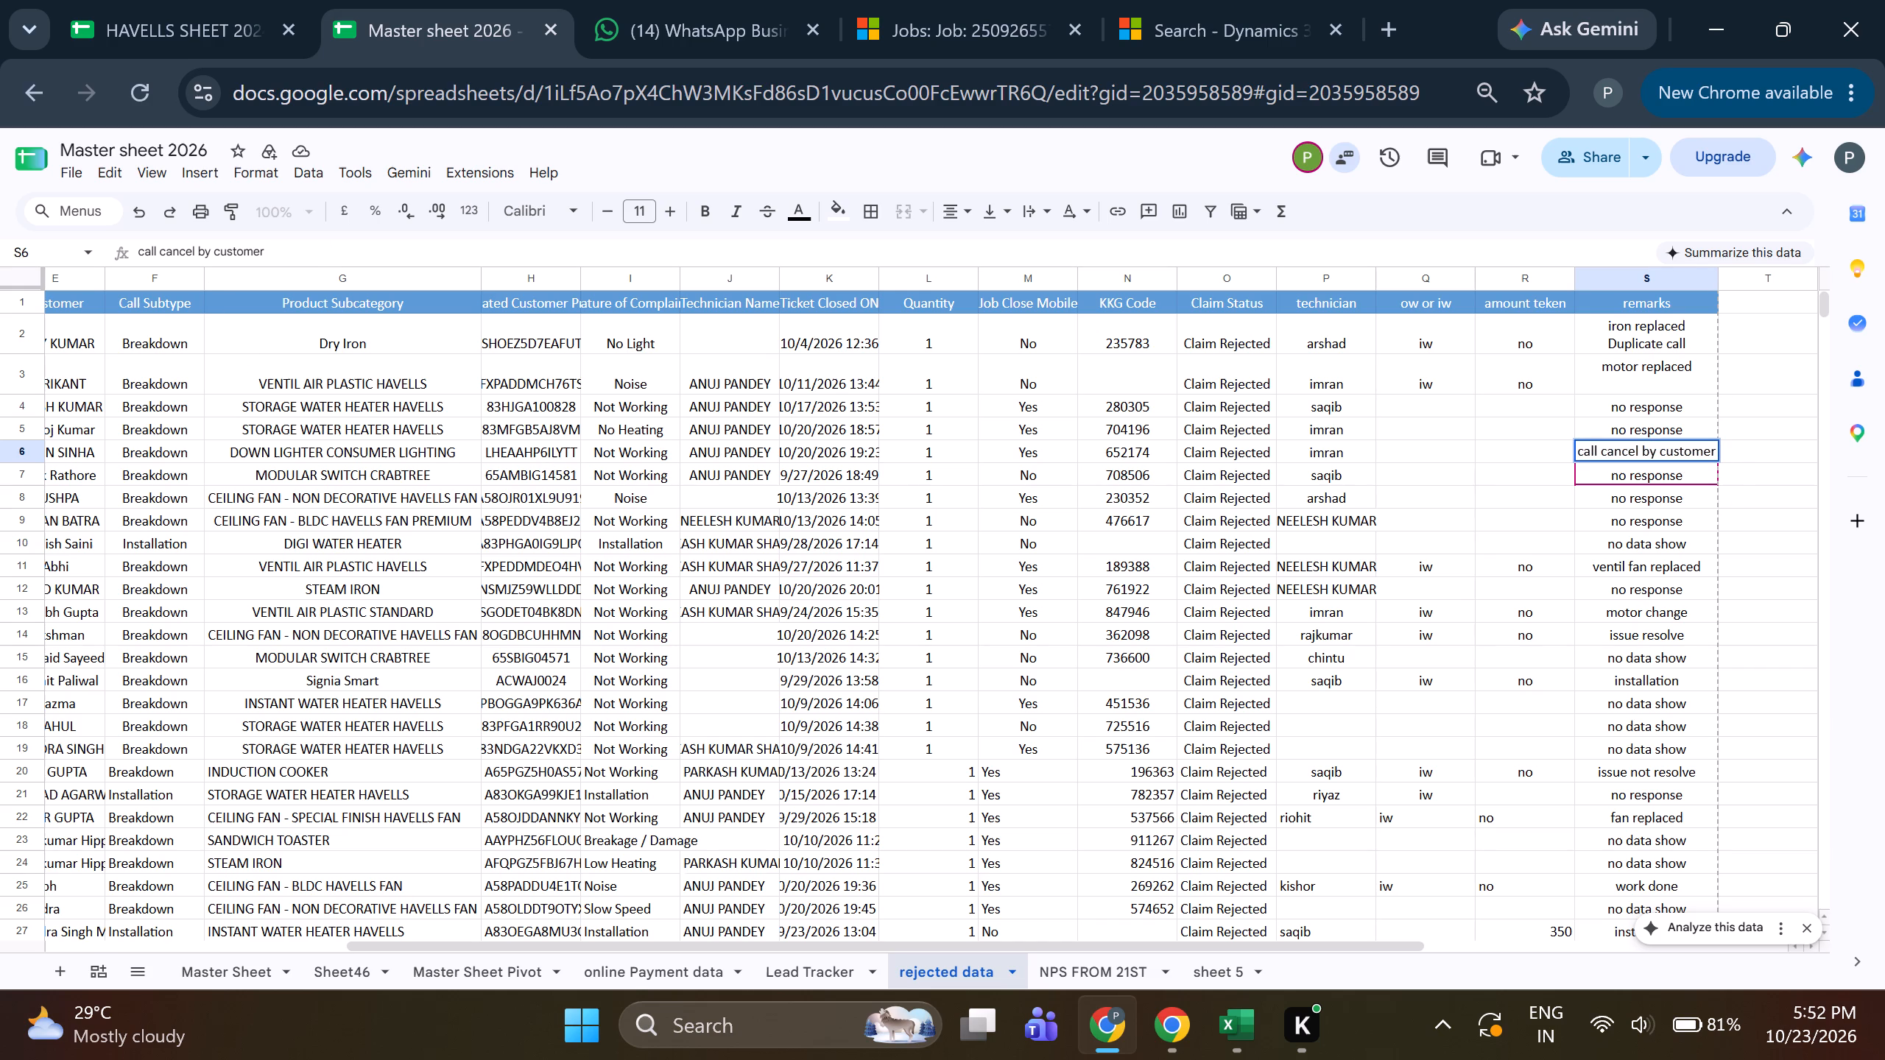
{"action": "key", "text": "alt+Return"}
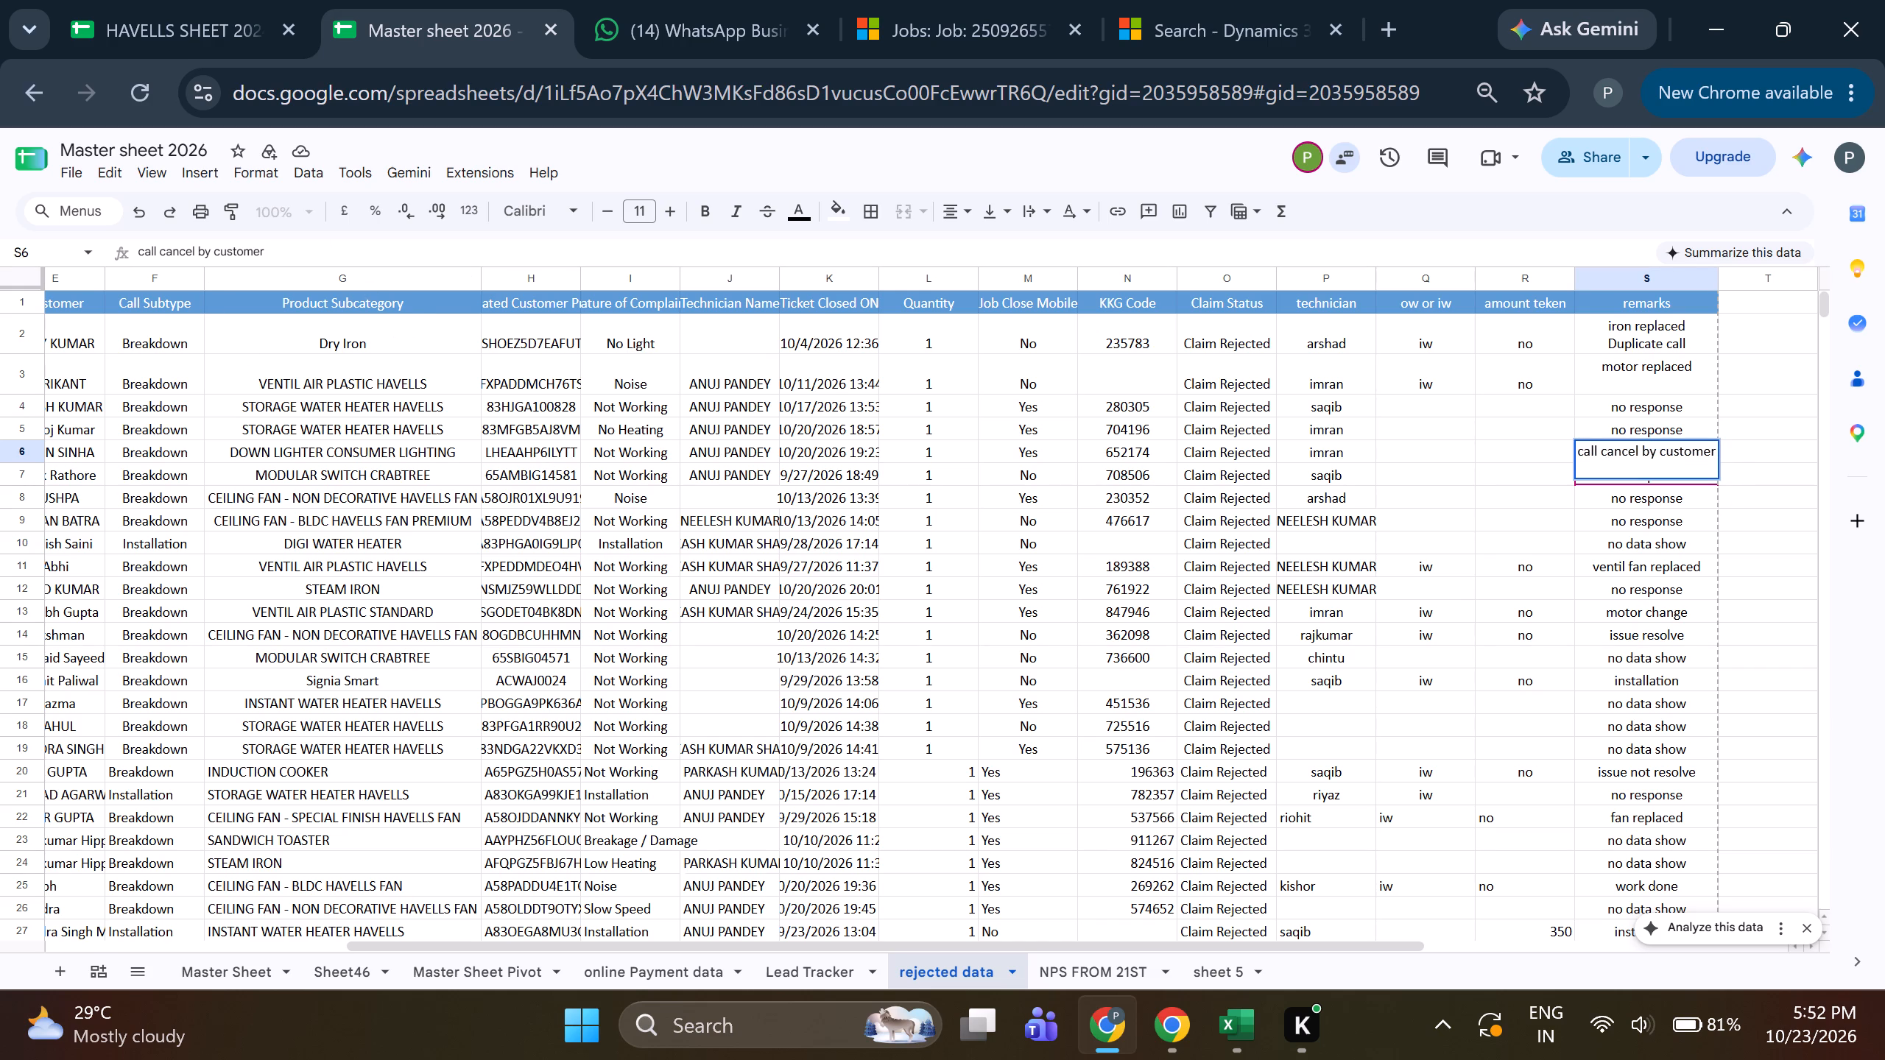
{"action": "type", "text": "jh"}
{"action": "key", "text": "BackSpace"}
{"action": "key", "text": "BackSpace"}
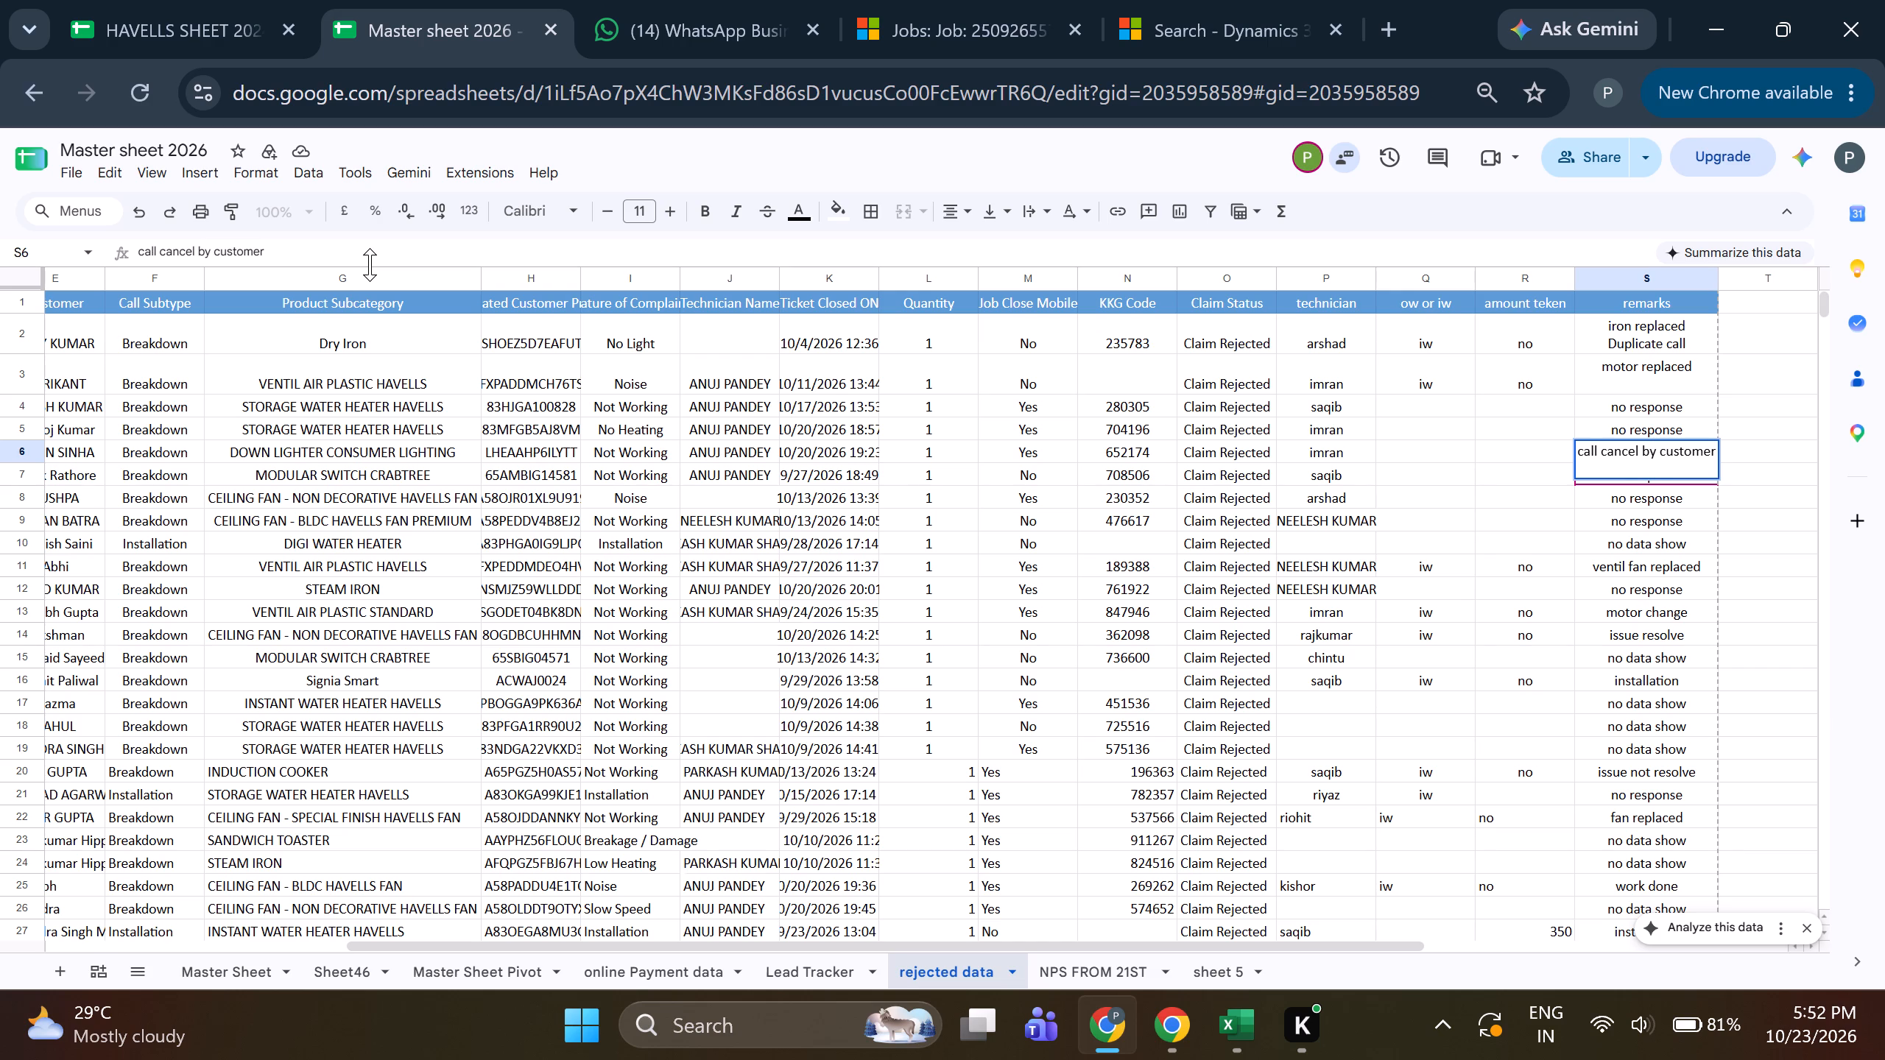
{"action": "left_click", "coordinate": [309, 249]}
{"action": "key", "text": "space"}
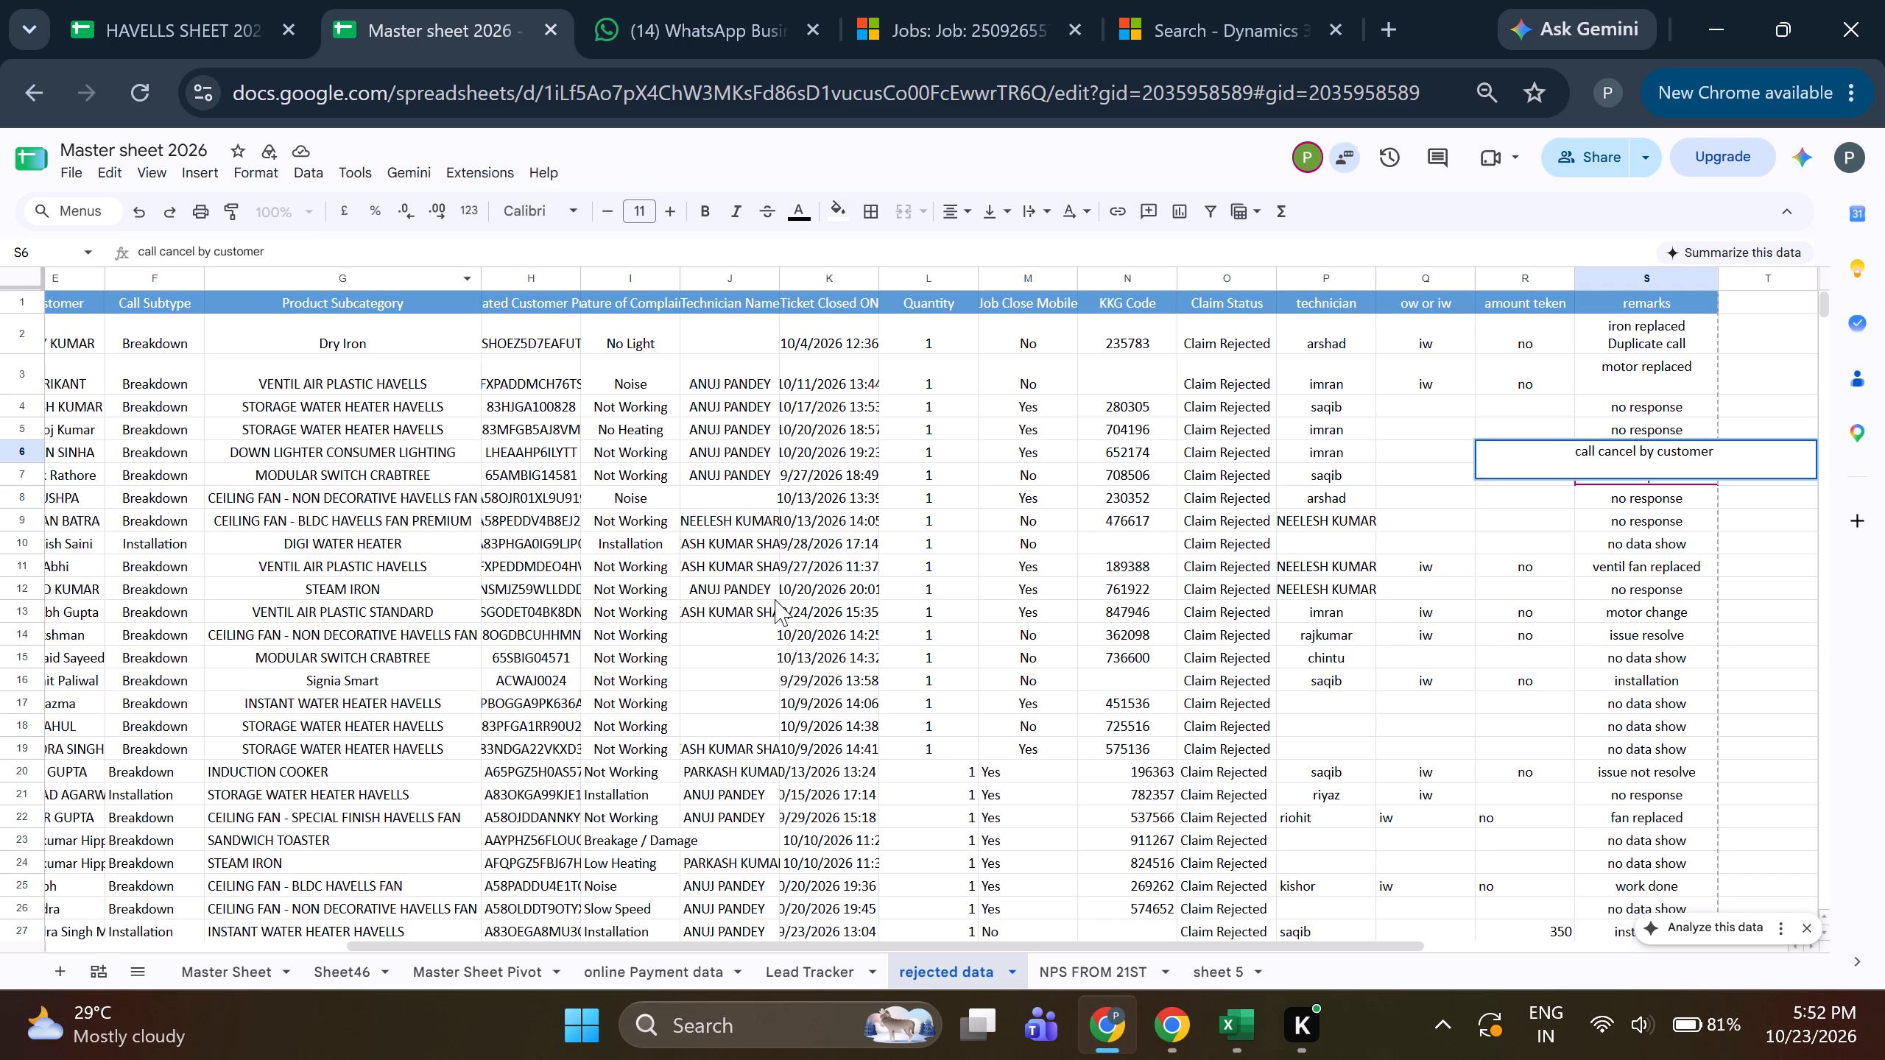
{"action": "scroll", "coordinate": [606, 710], "scroll_direction": "down", "scroll_amount": 3}
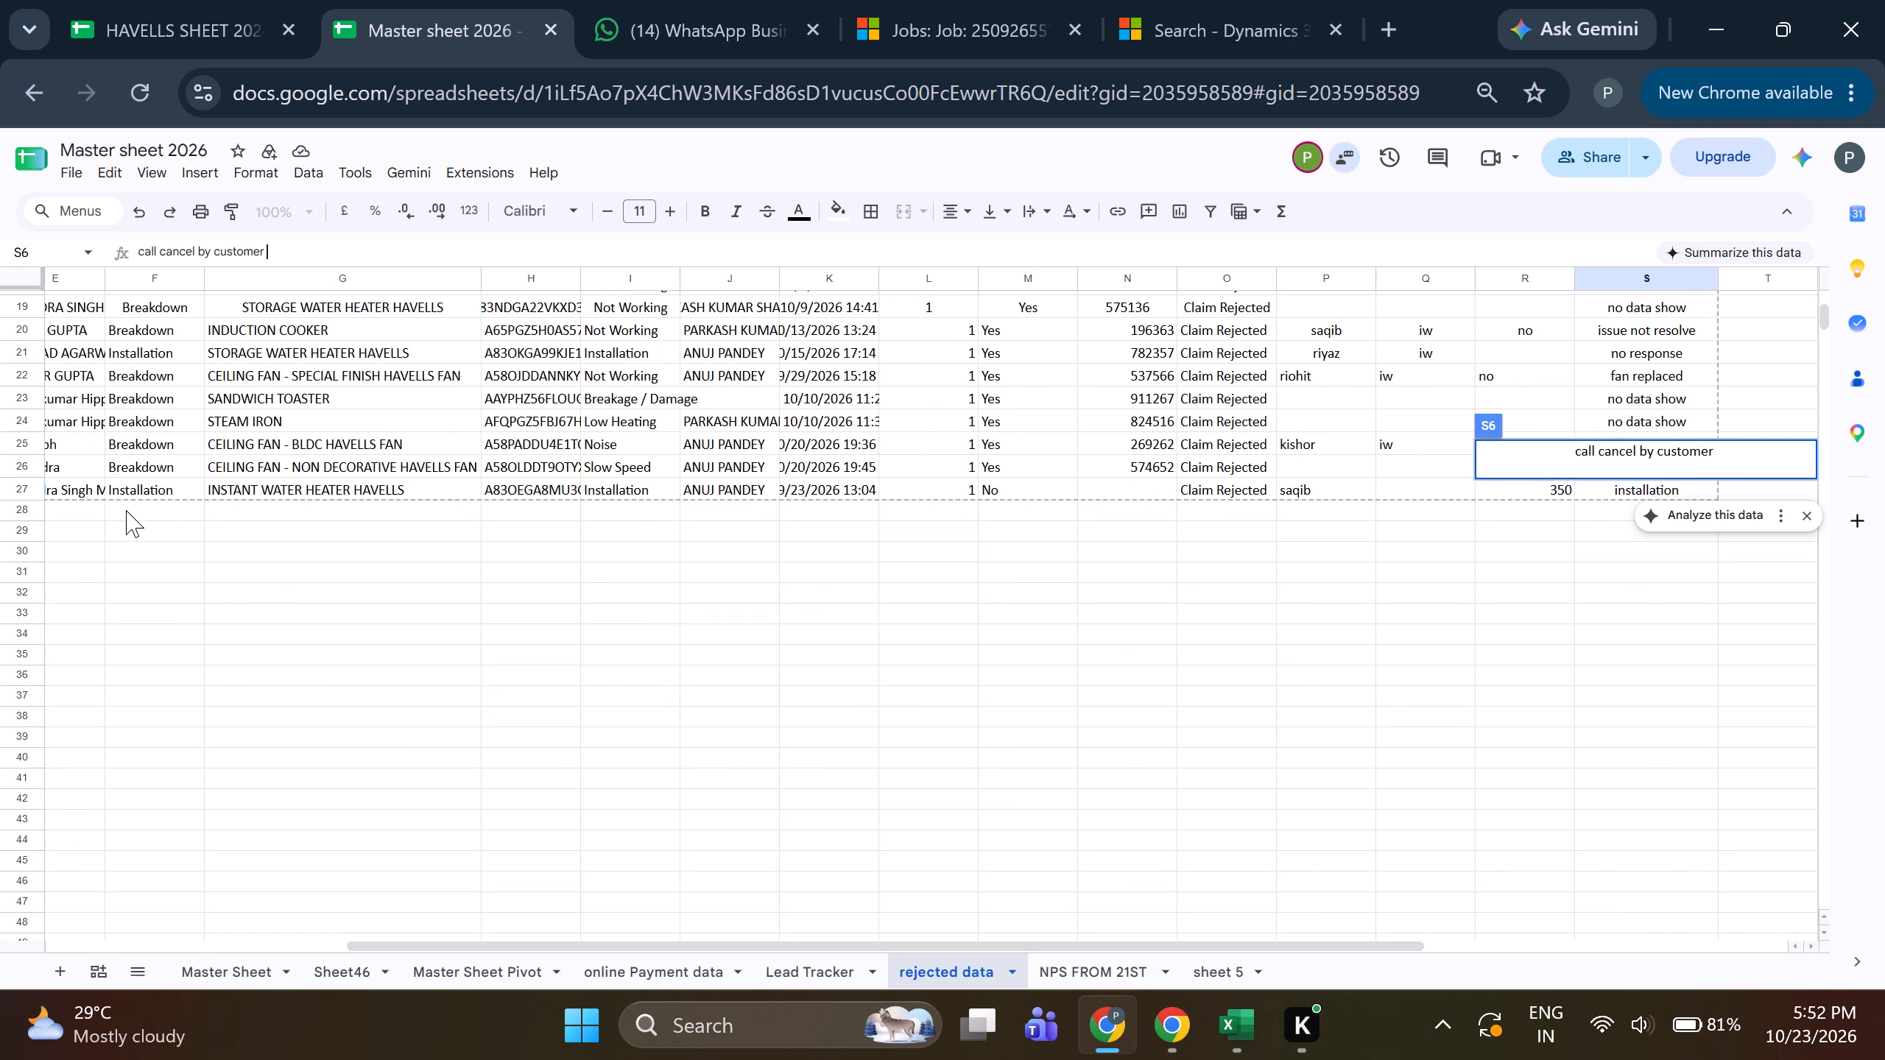
{"action": "left_click", "coordinate": [126, 510]}
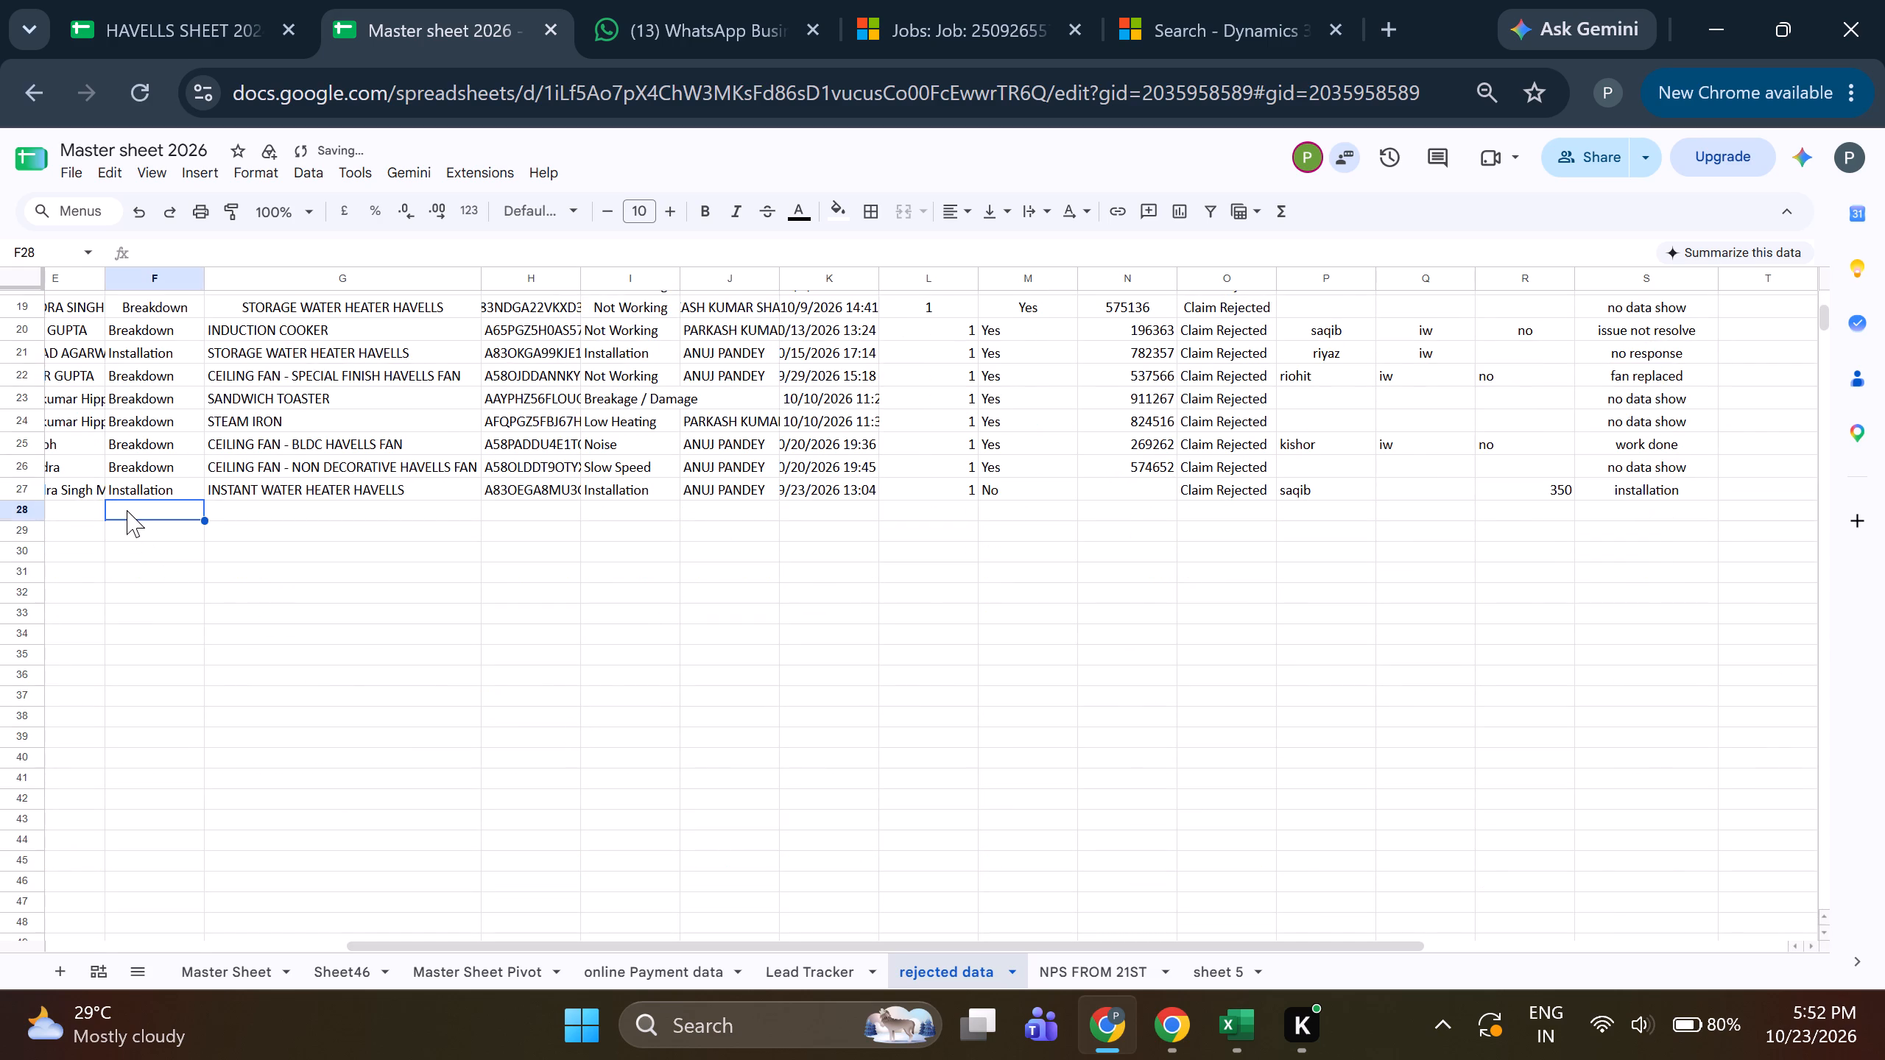
Append "no serial no bill" to the "call cancel by customer" remark in cell S6.
{"action": "scroll", "coordinate": [646, 514], "scroll_direction": "up", "scroll_amount": 5}
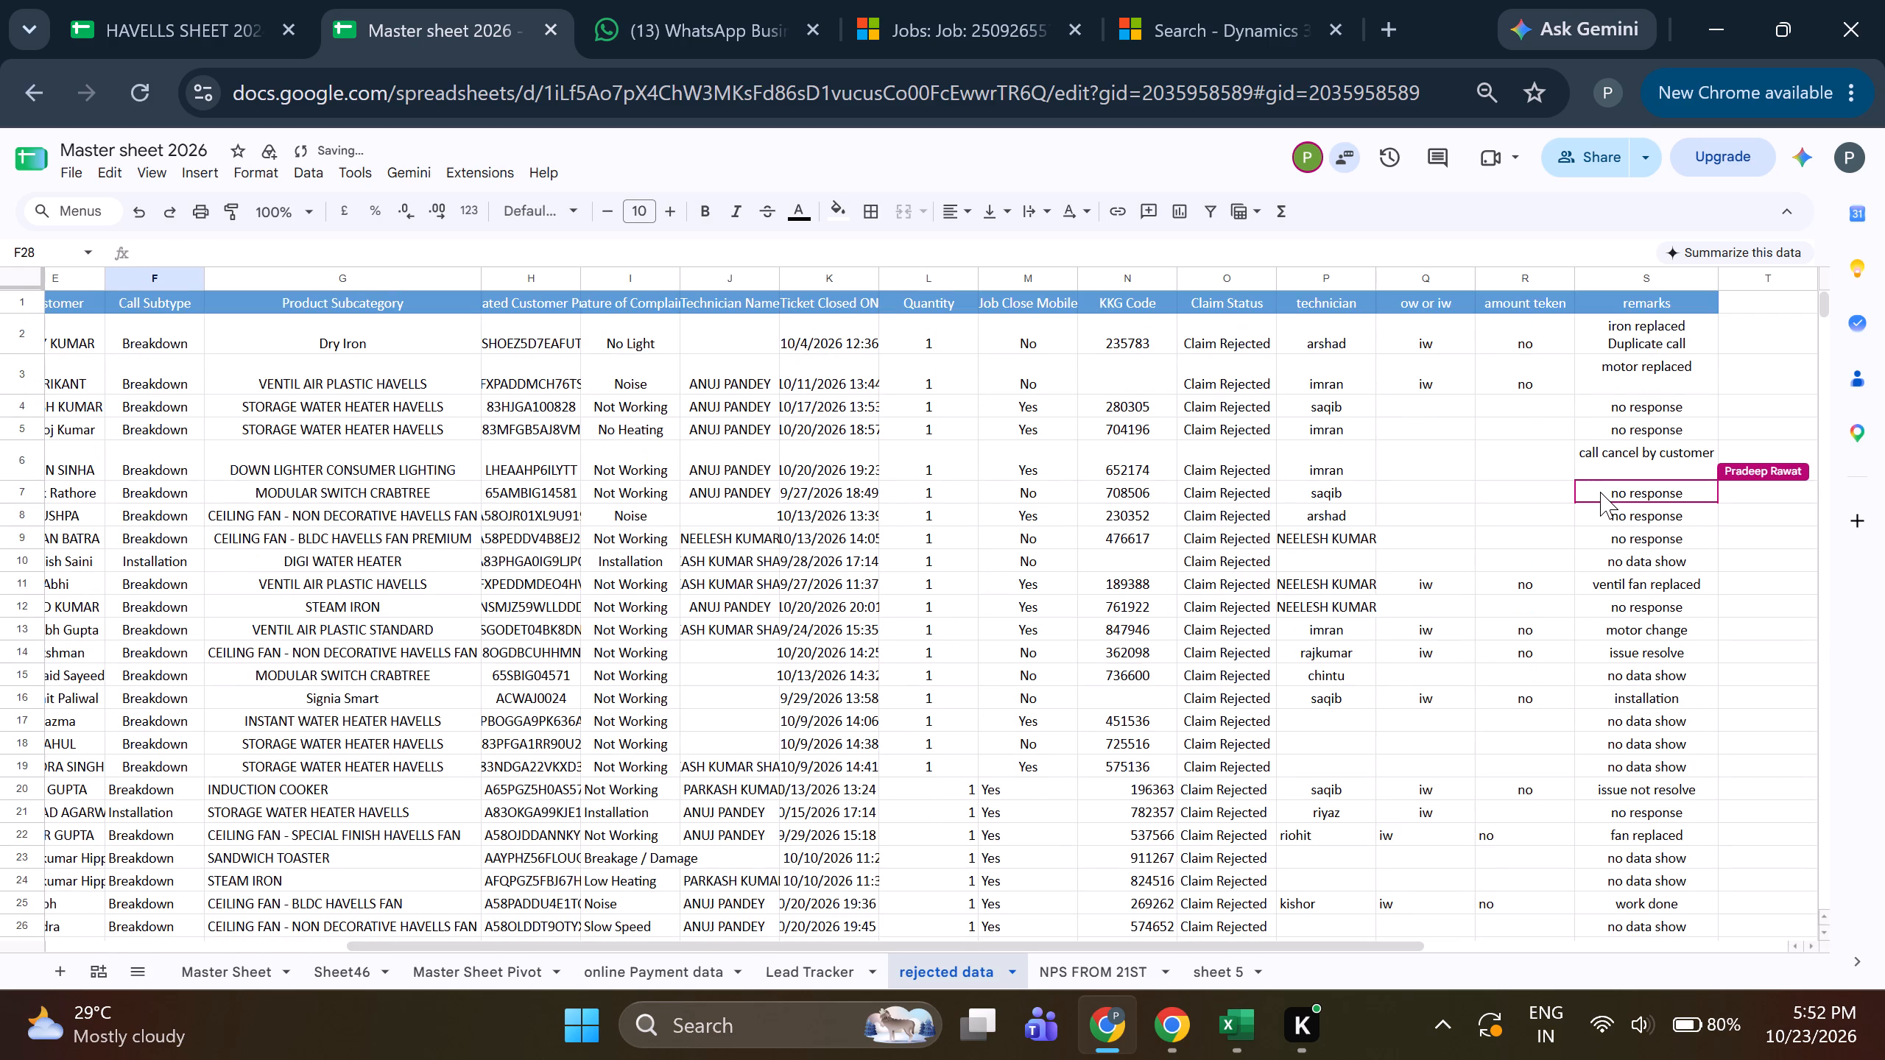
{"action": "left_click", "coordinate": [1605, 470]}
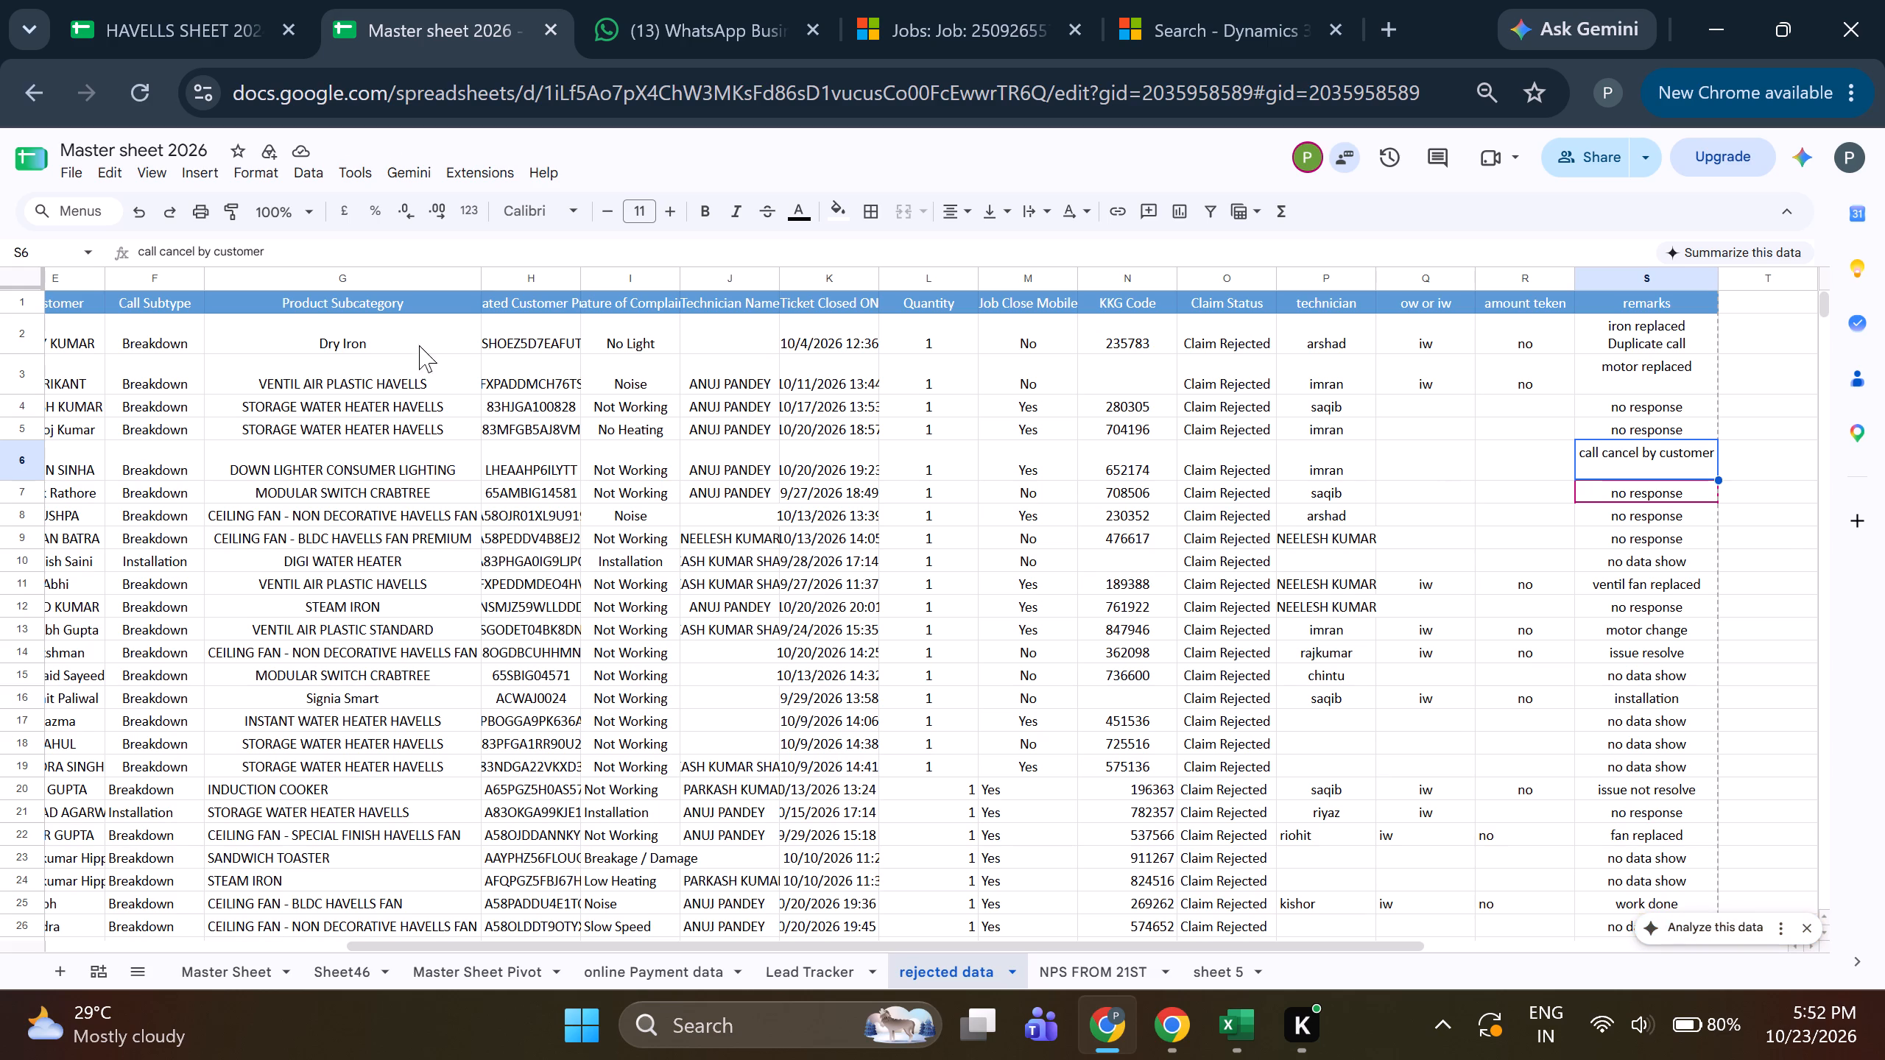
{"action": "left_click", "coordinate": [349, 252]}
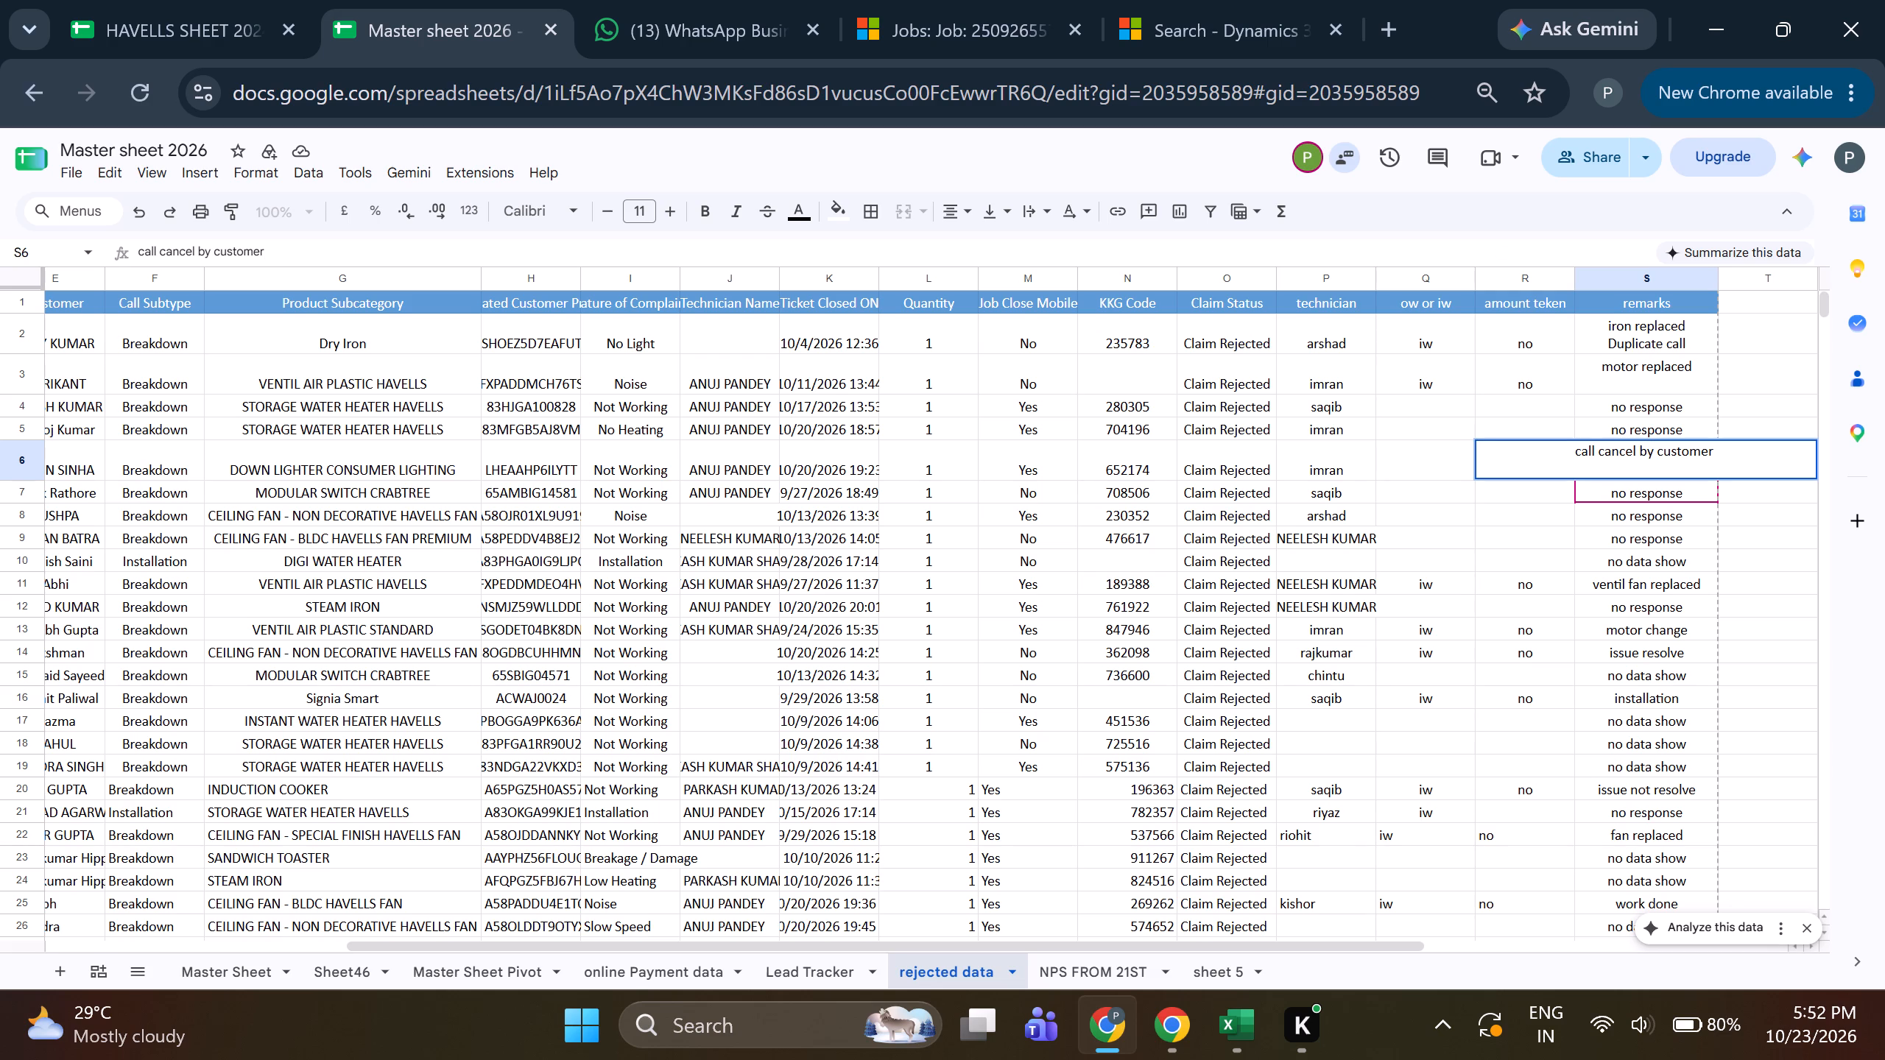
{"action": "type", "text": "no"}
{"action": "key", "text": "space"}
{"action": "type", "text": "serial"}
{"action": "key", "text": "space"}
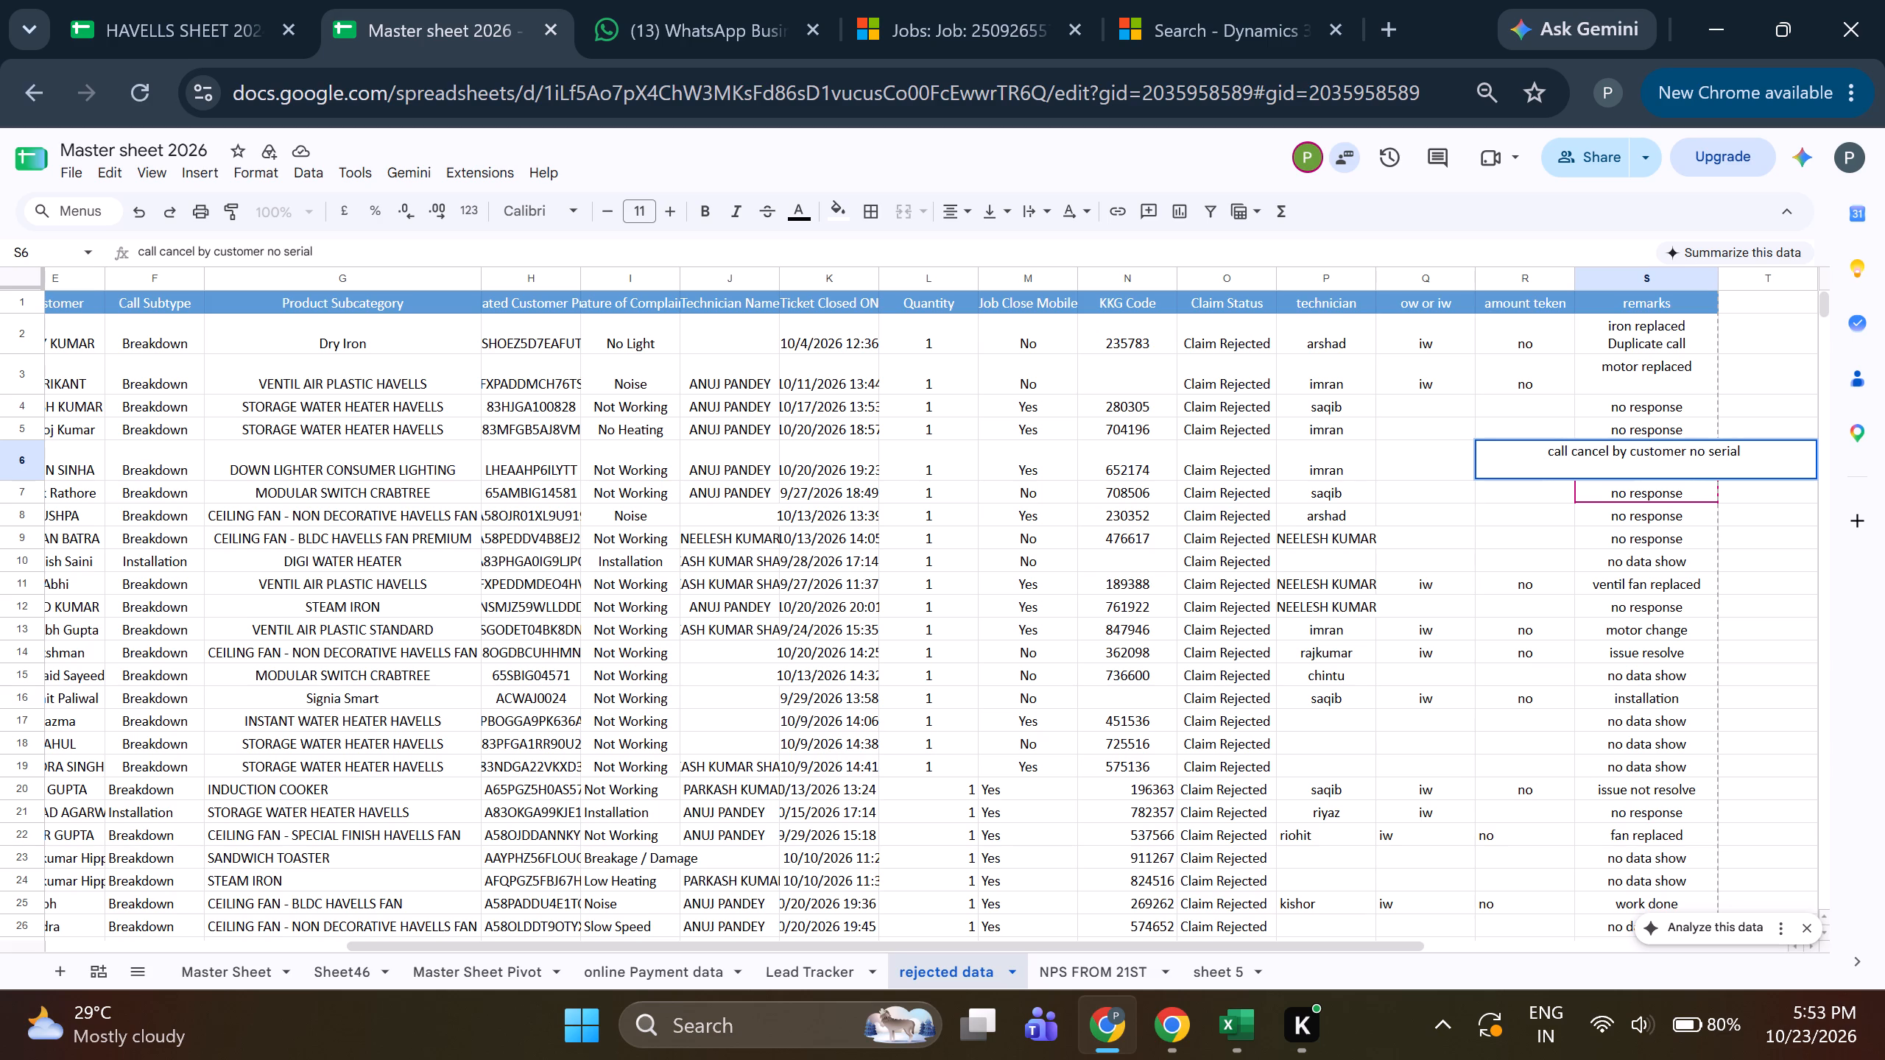
{"action": "type", "text": "no bill"}
{"action": "key", "text": "space"}
{"action": "key", "text": "Return"}
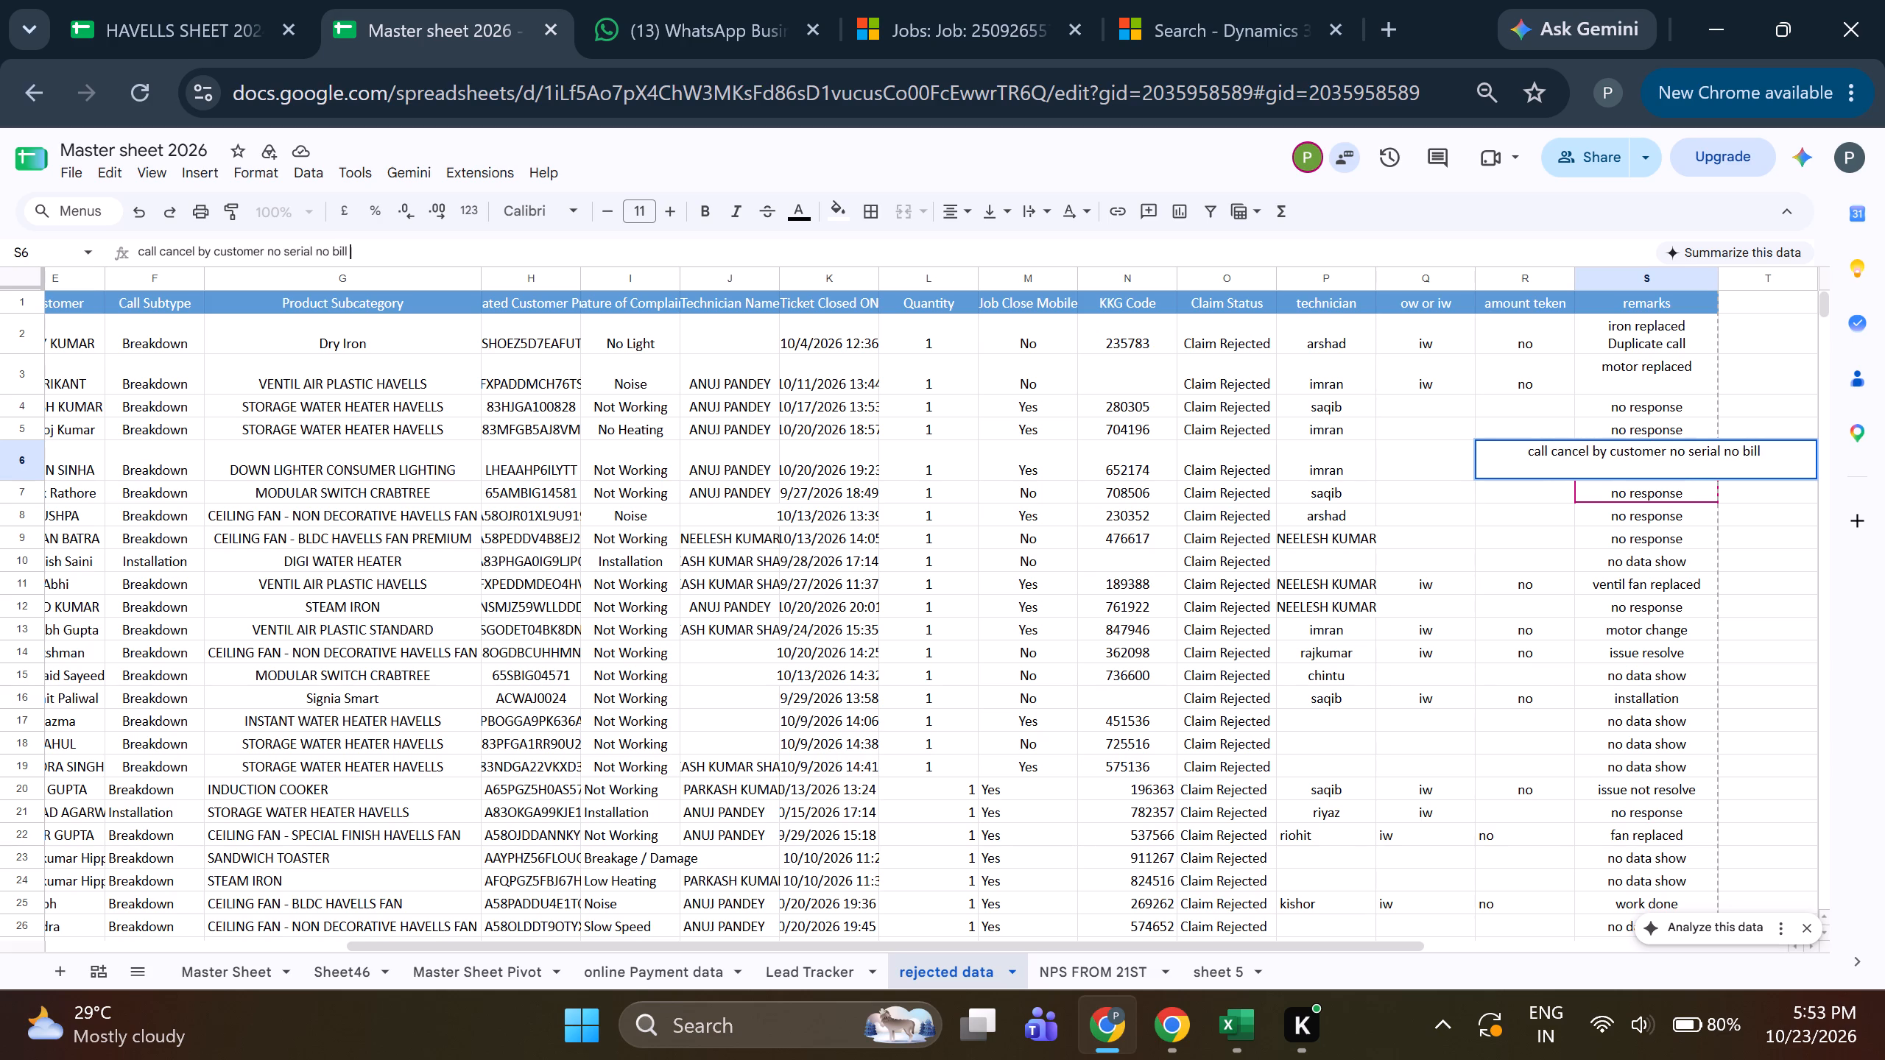
{"action": "left_click", "coordinate": [1515, 467]}
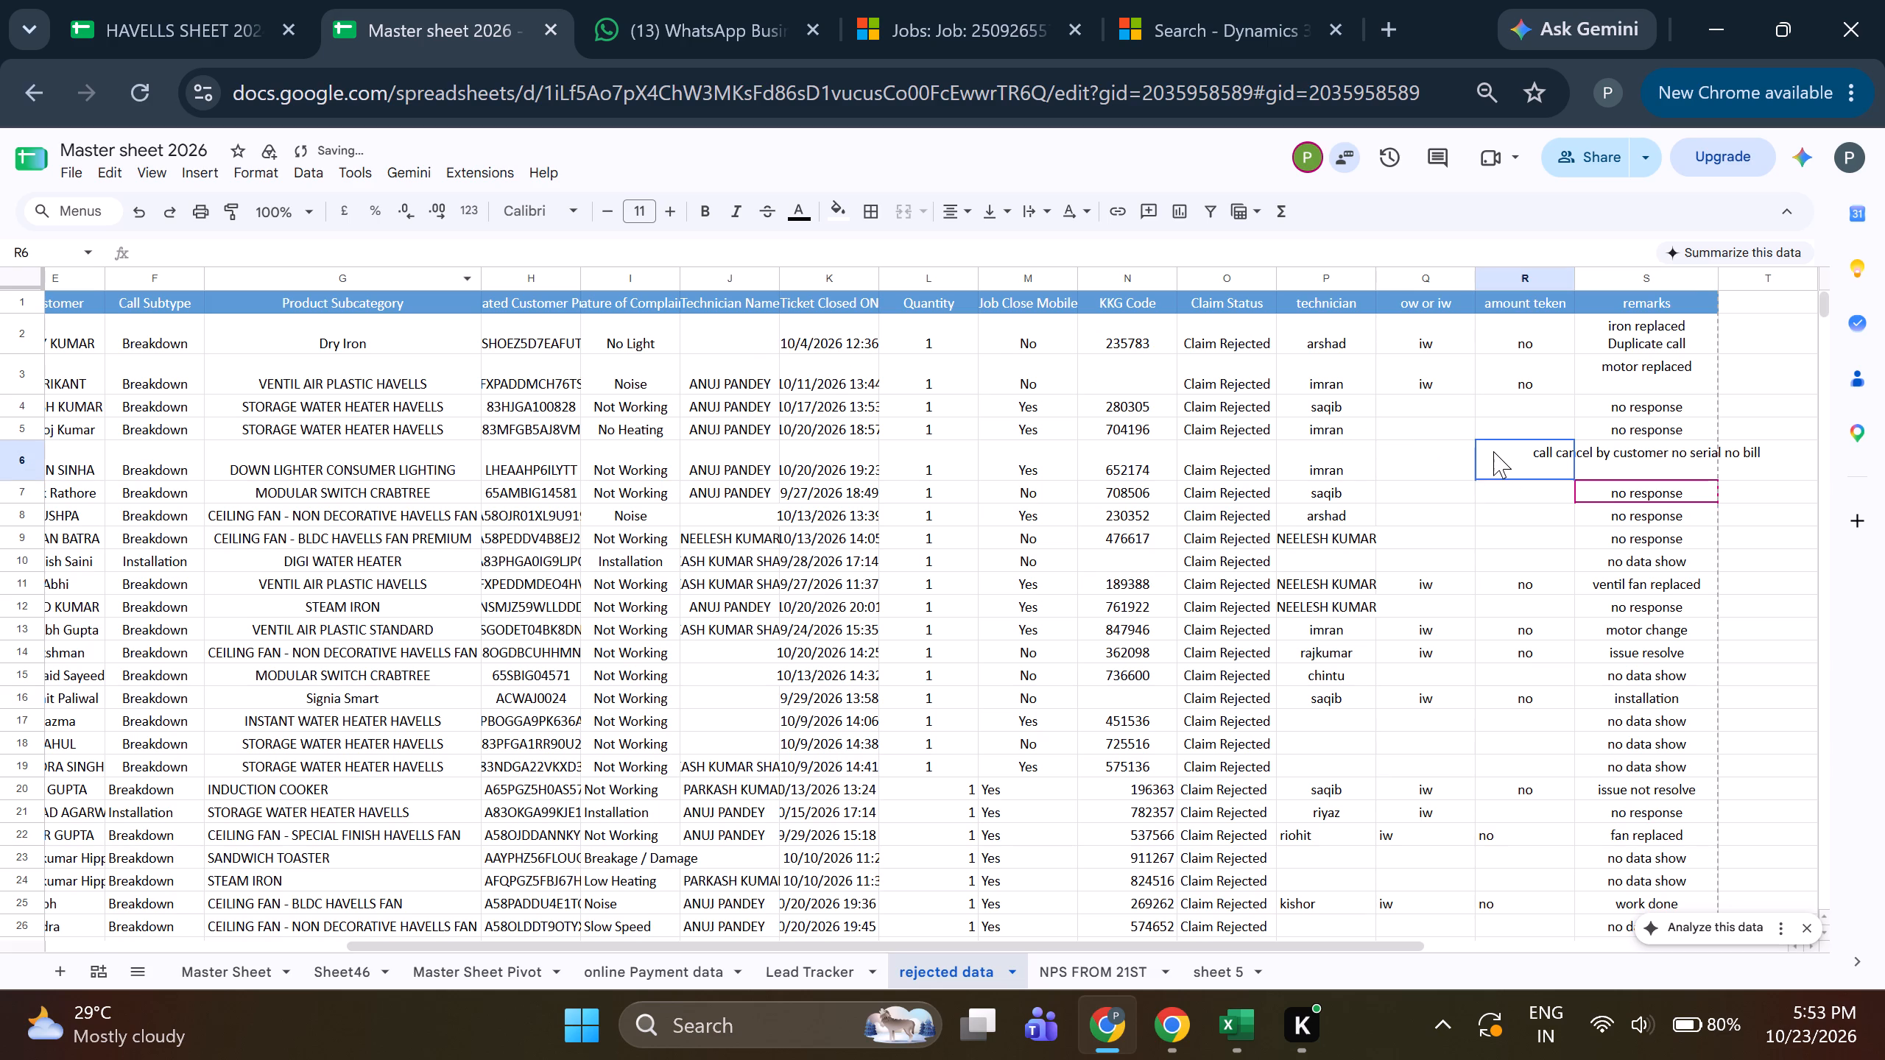
Extend the remark in cell S6 with "fan complete which one" after "no bill".
{"action": "left_click", "coordinate": [1619, 465]}
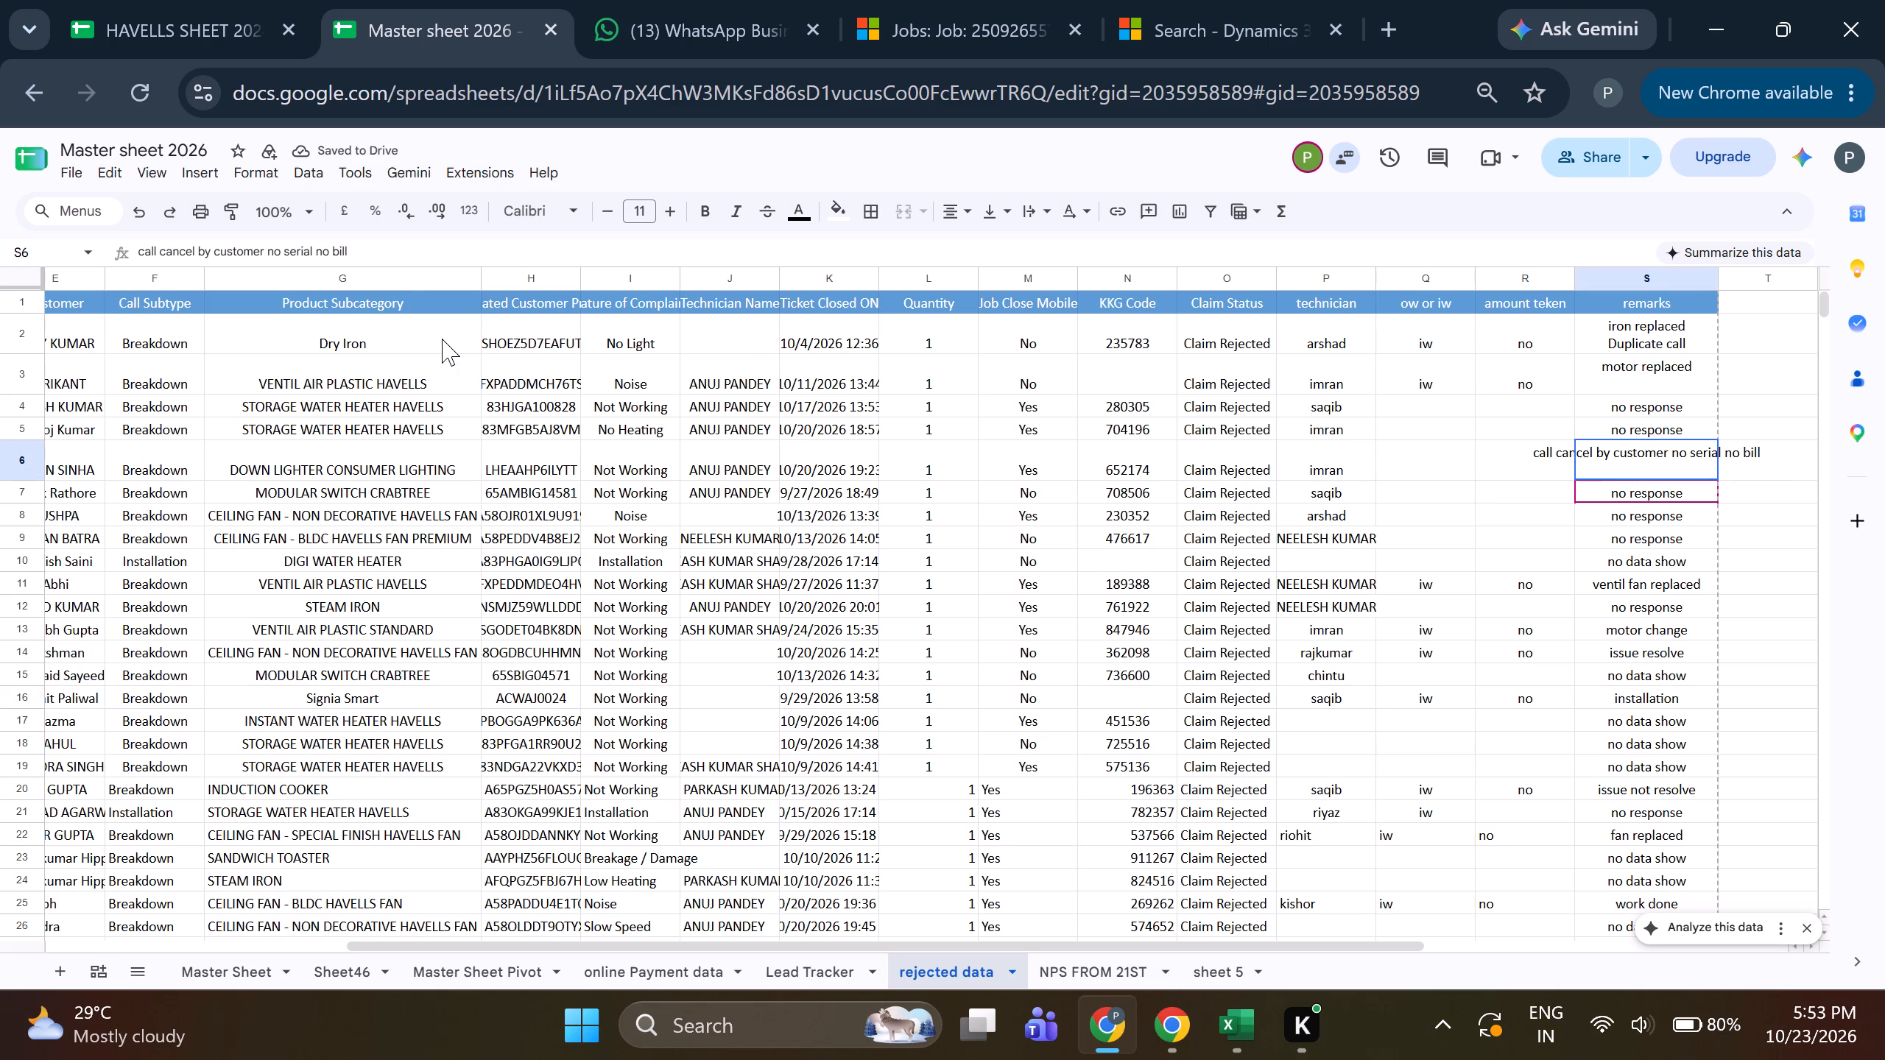
{"action": "left_click", "coordinate": [383, 251]}
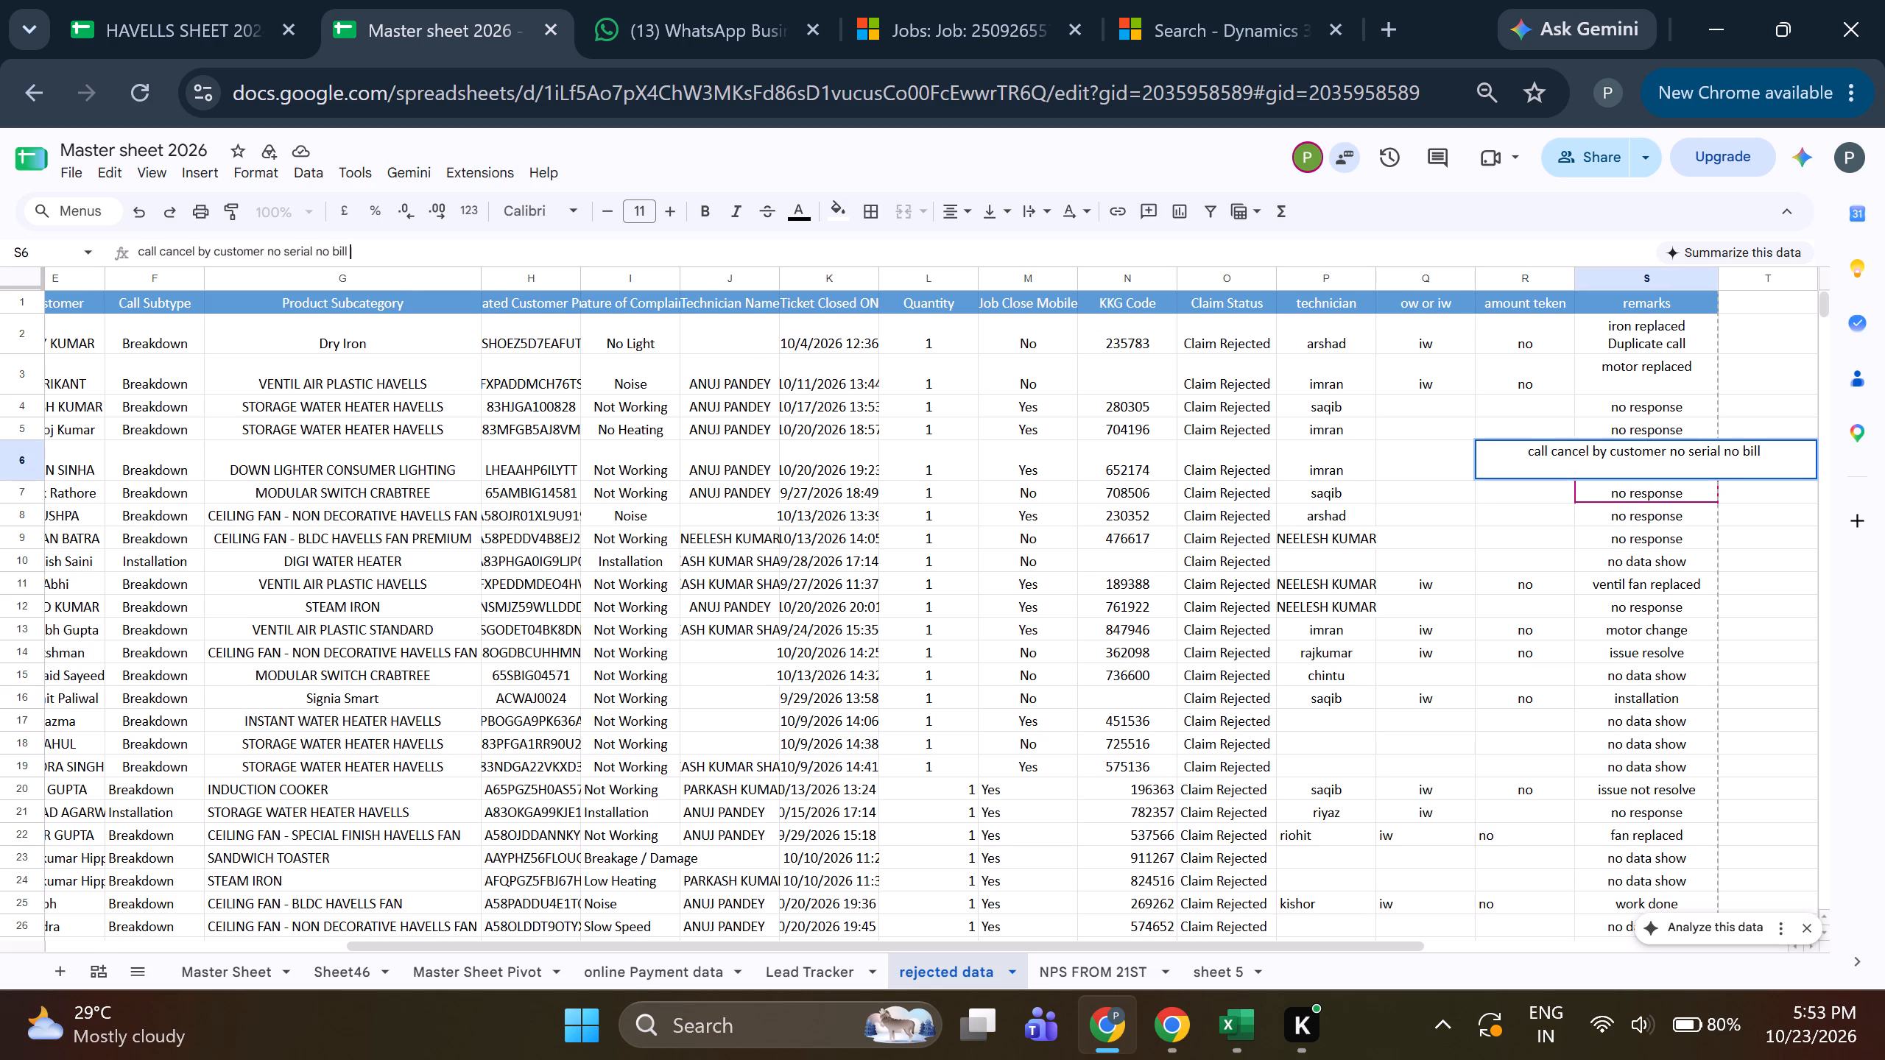
{"action": "type", "text": "fan"}
{"action": "key", "text": "space"}
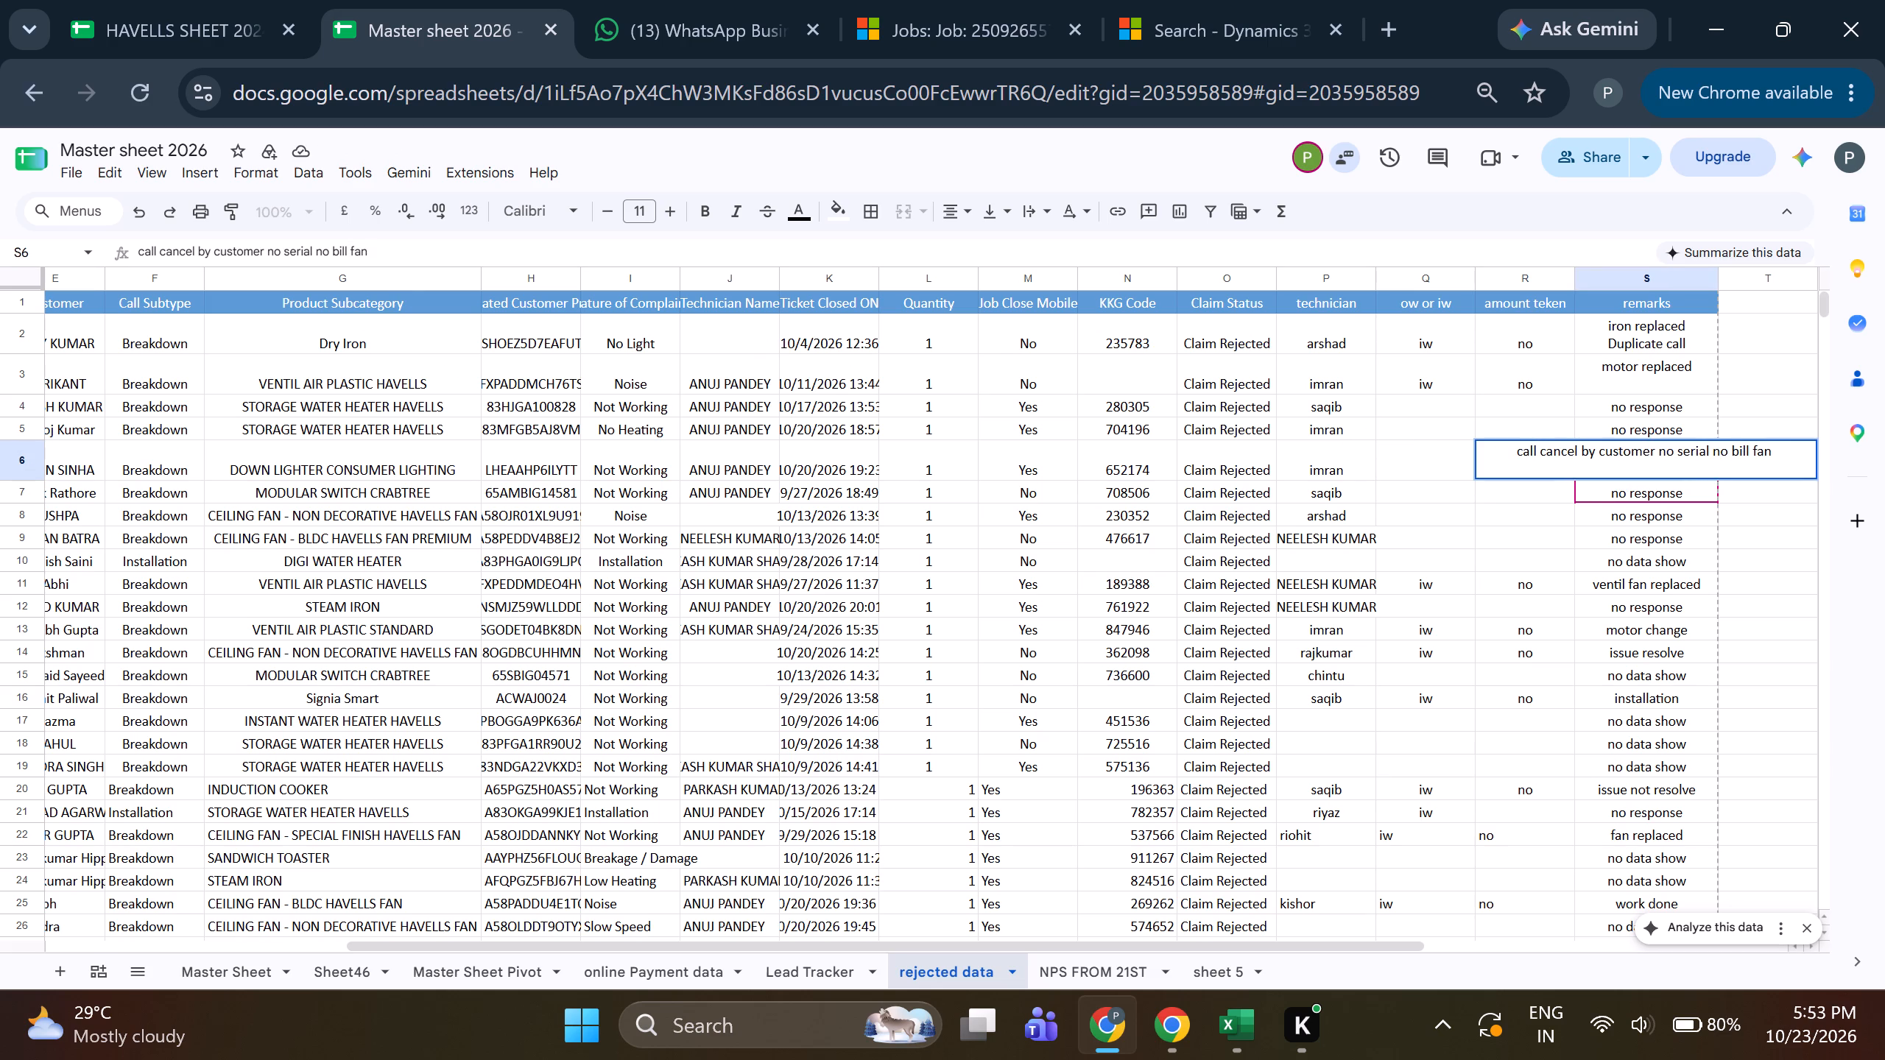
{"action": "type", "text": "complete"}
{"action": "key", "text": "space"}
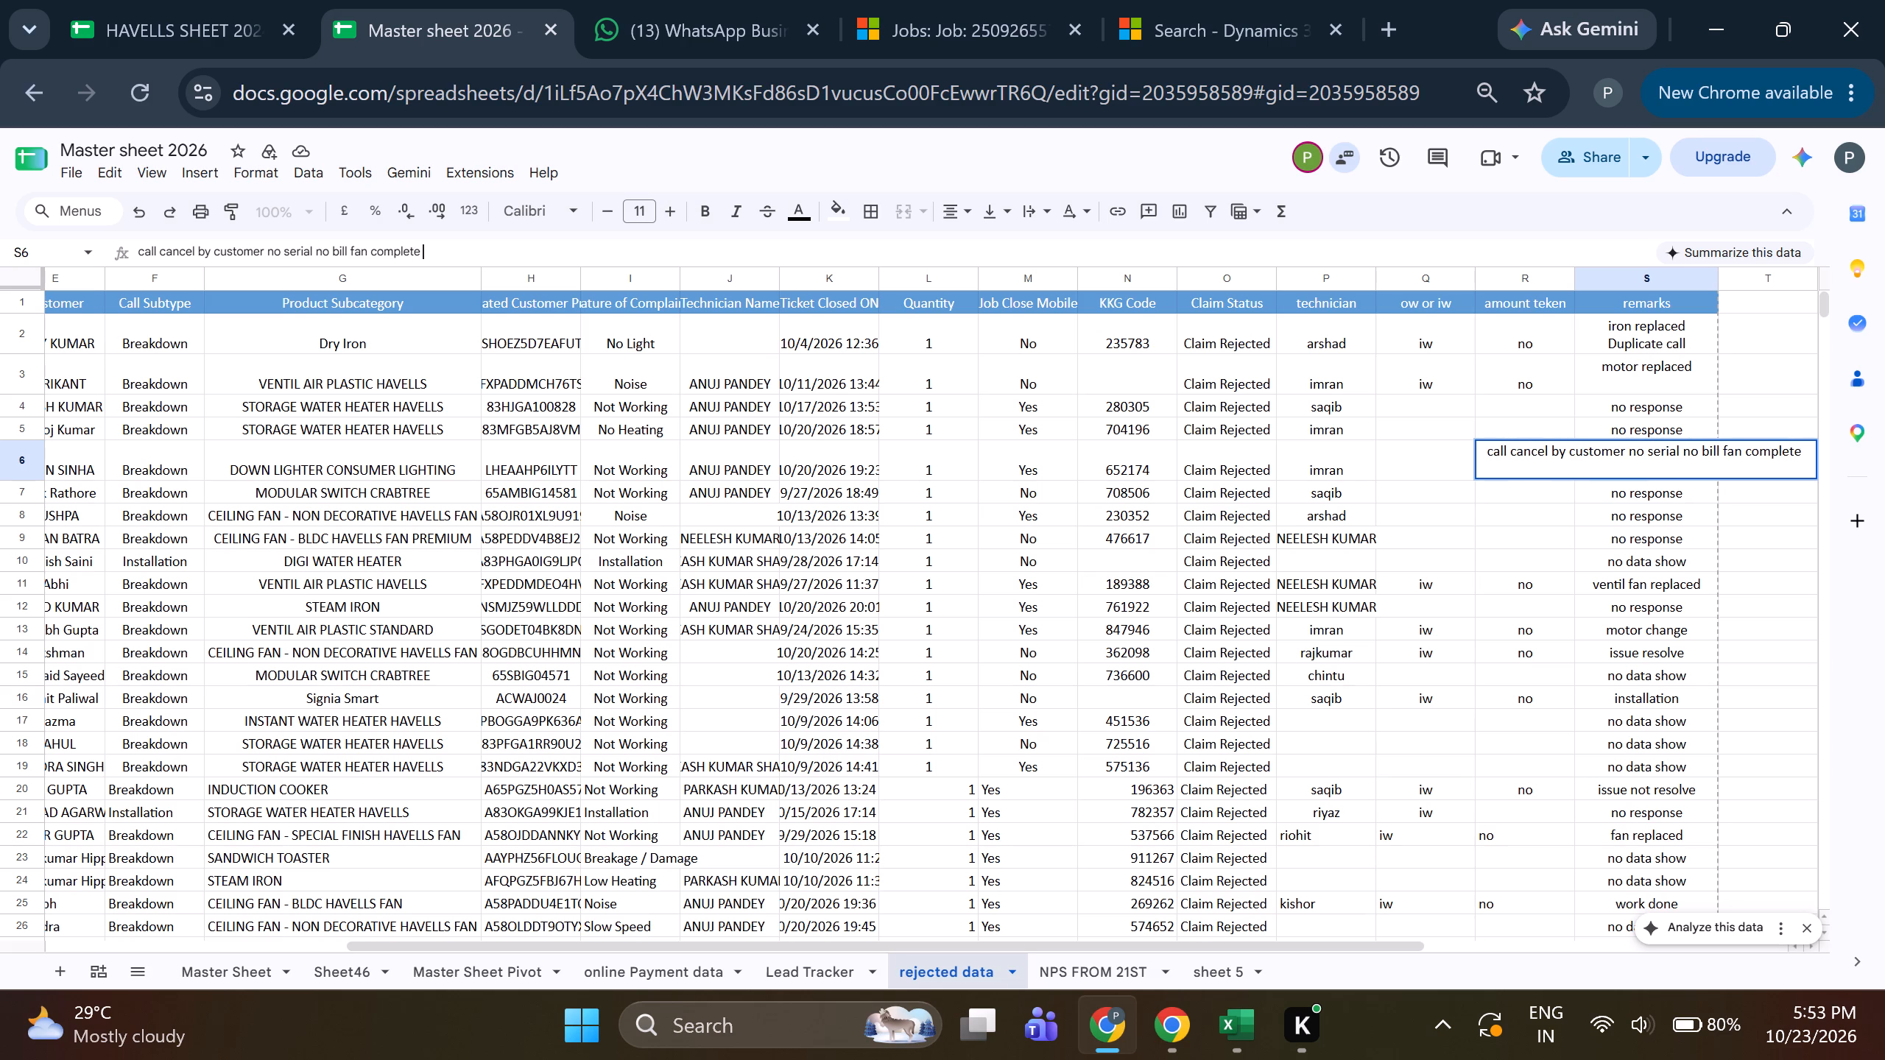
{"action": "type", "text": "witch one"}
{"action": "key", "text": "space"}
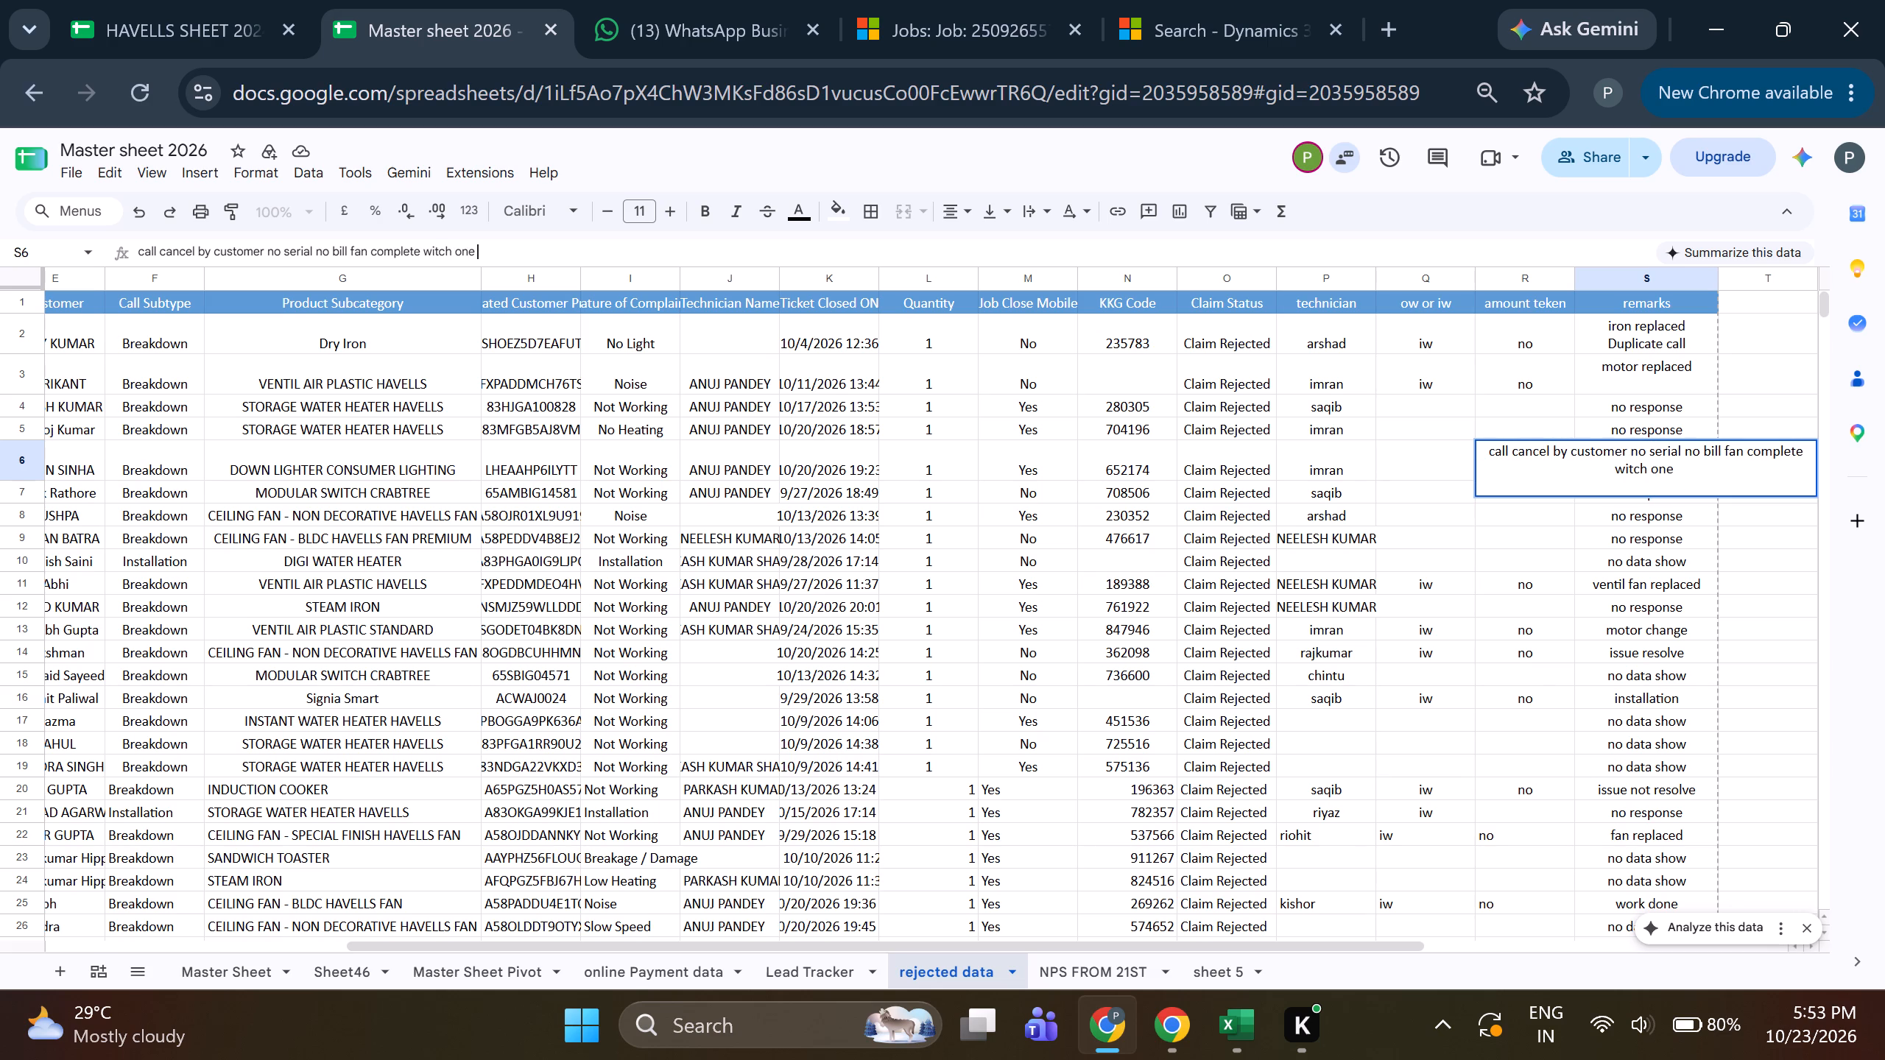
{"action": "key", "text": "Left"}
{"action": "left_click", "coordinate": [1635, 470]}
{"action": "key", "text": "BackSpace"}
{"action": "key", "text": "BackSpace"}
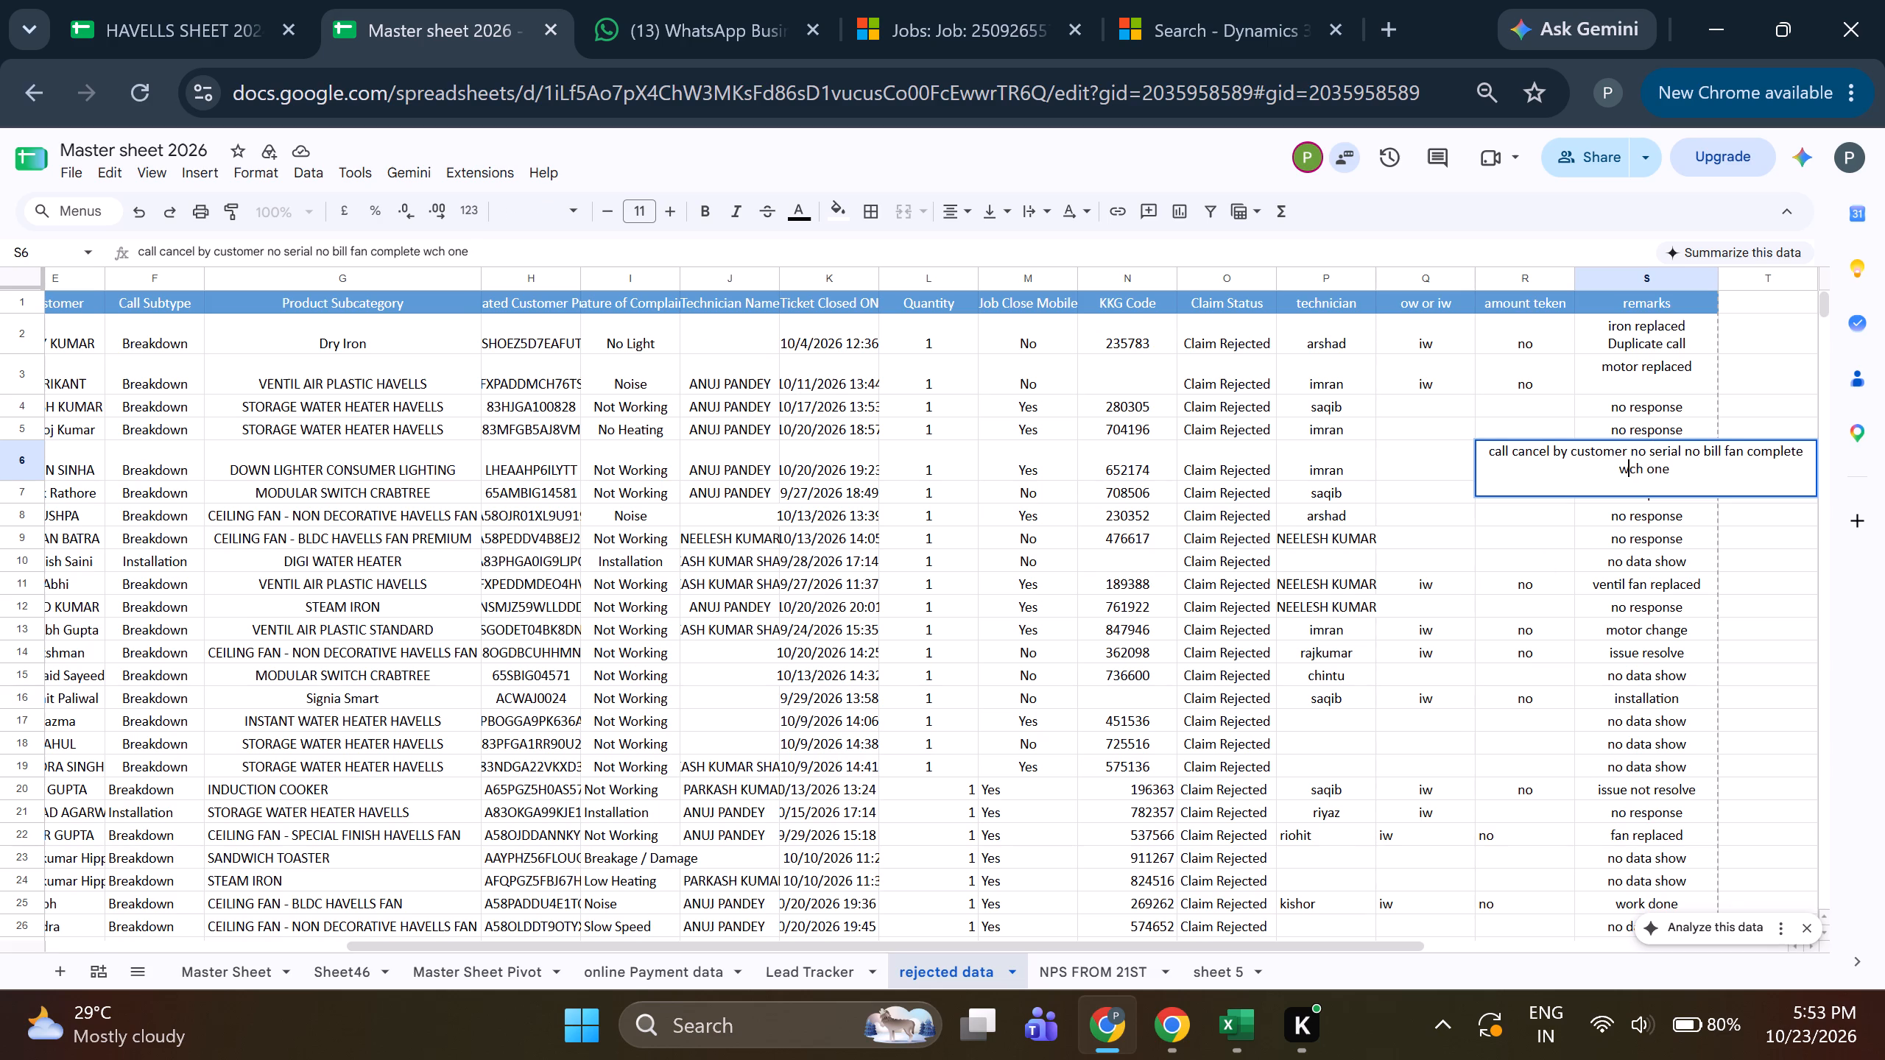
{"action": "type", "text": "hi"}
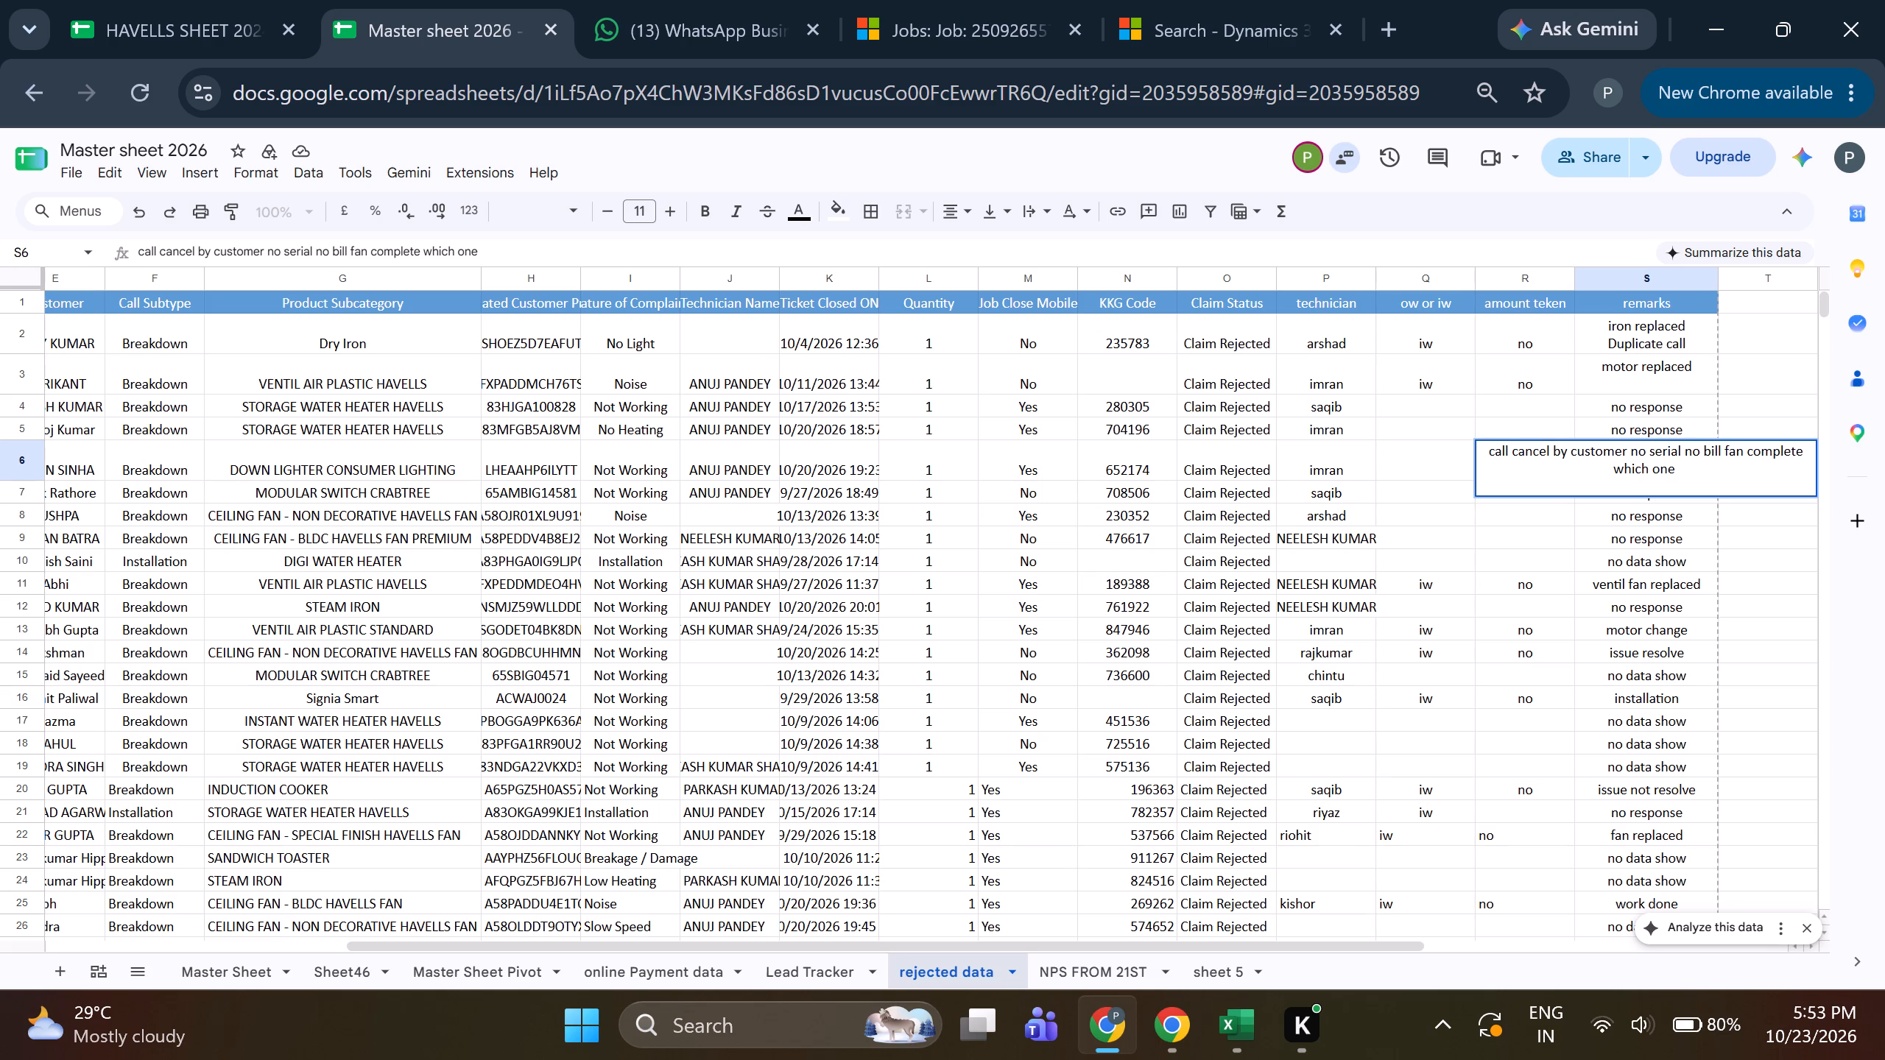
{"action": "left_click", "coordinate": [1440, 495]}
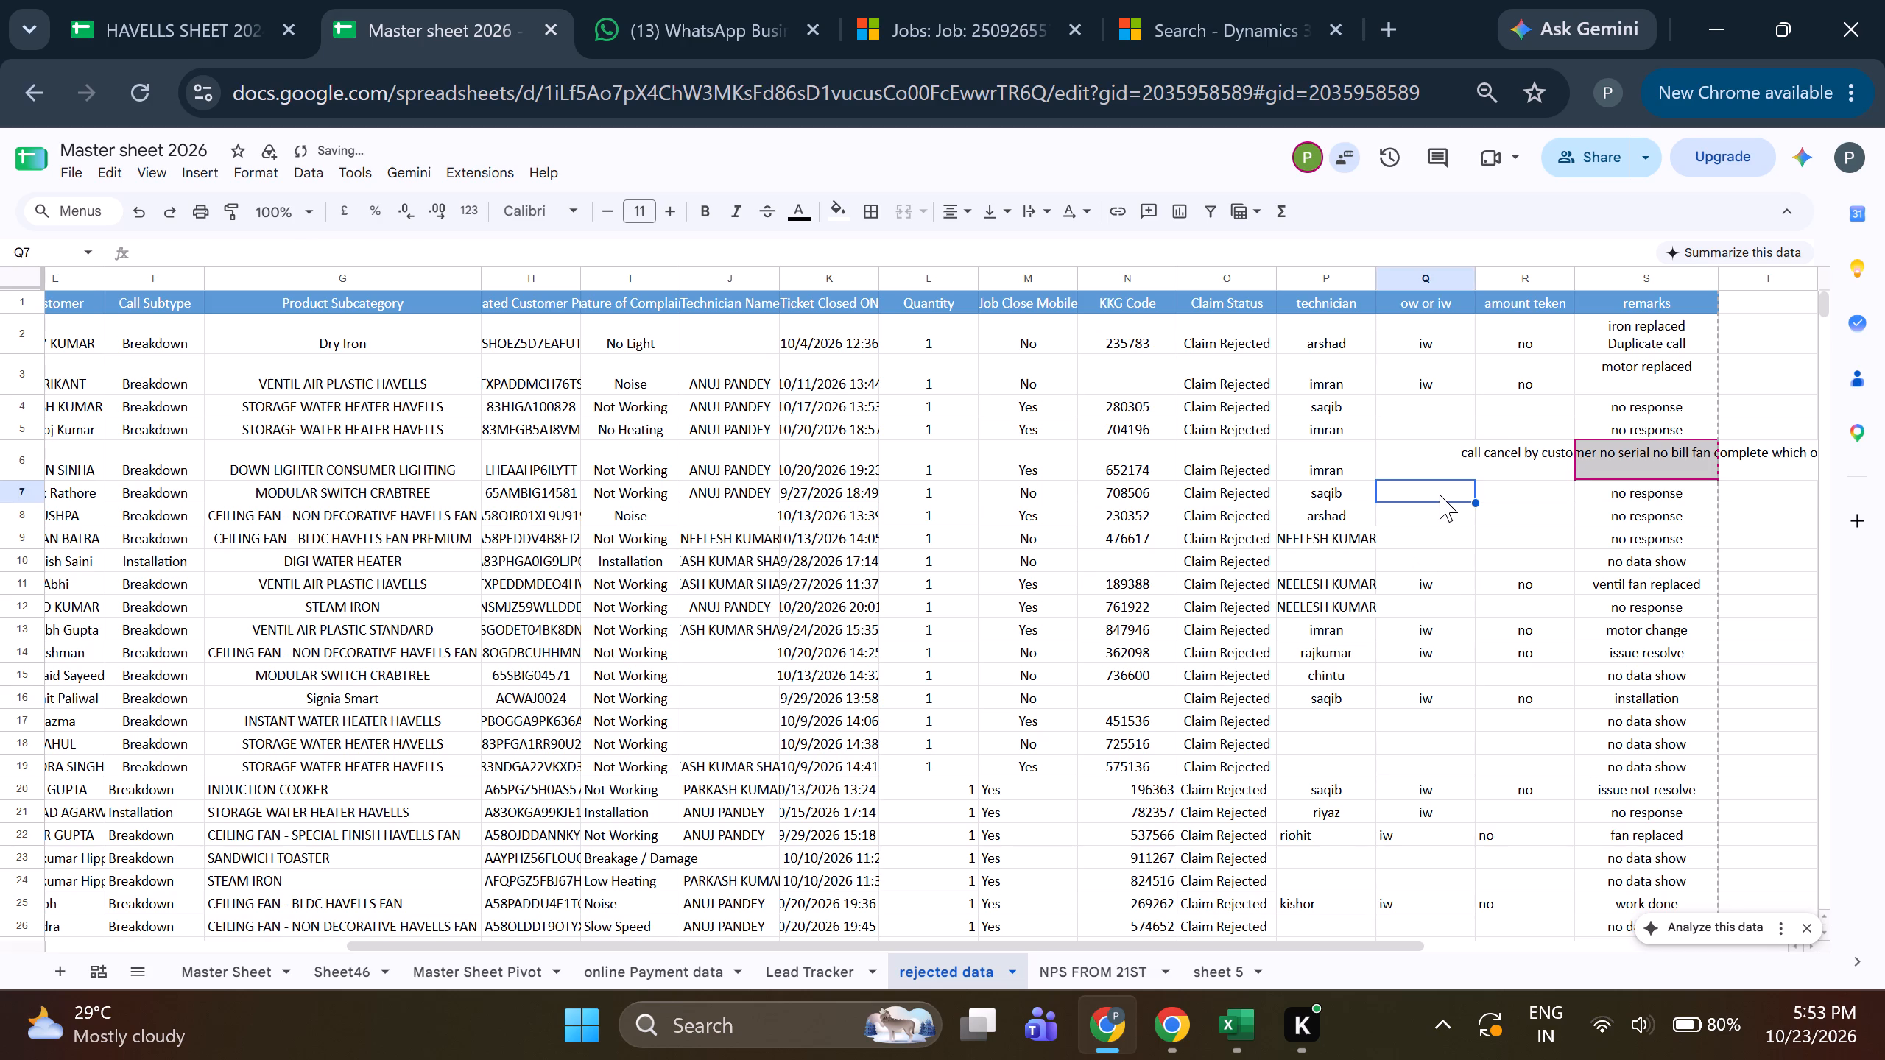
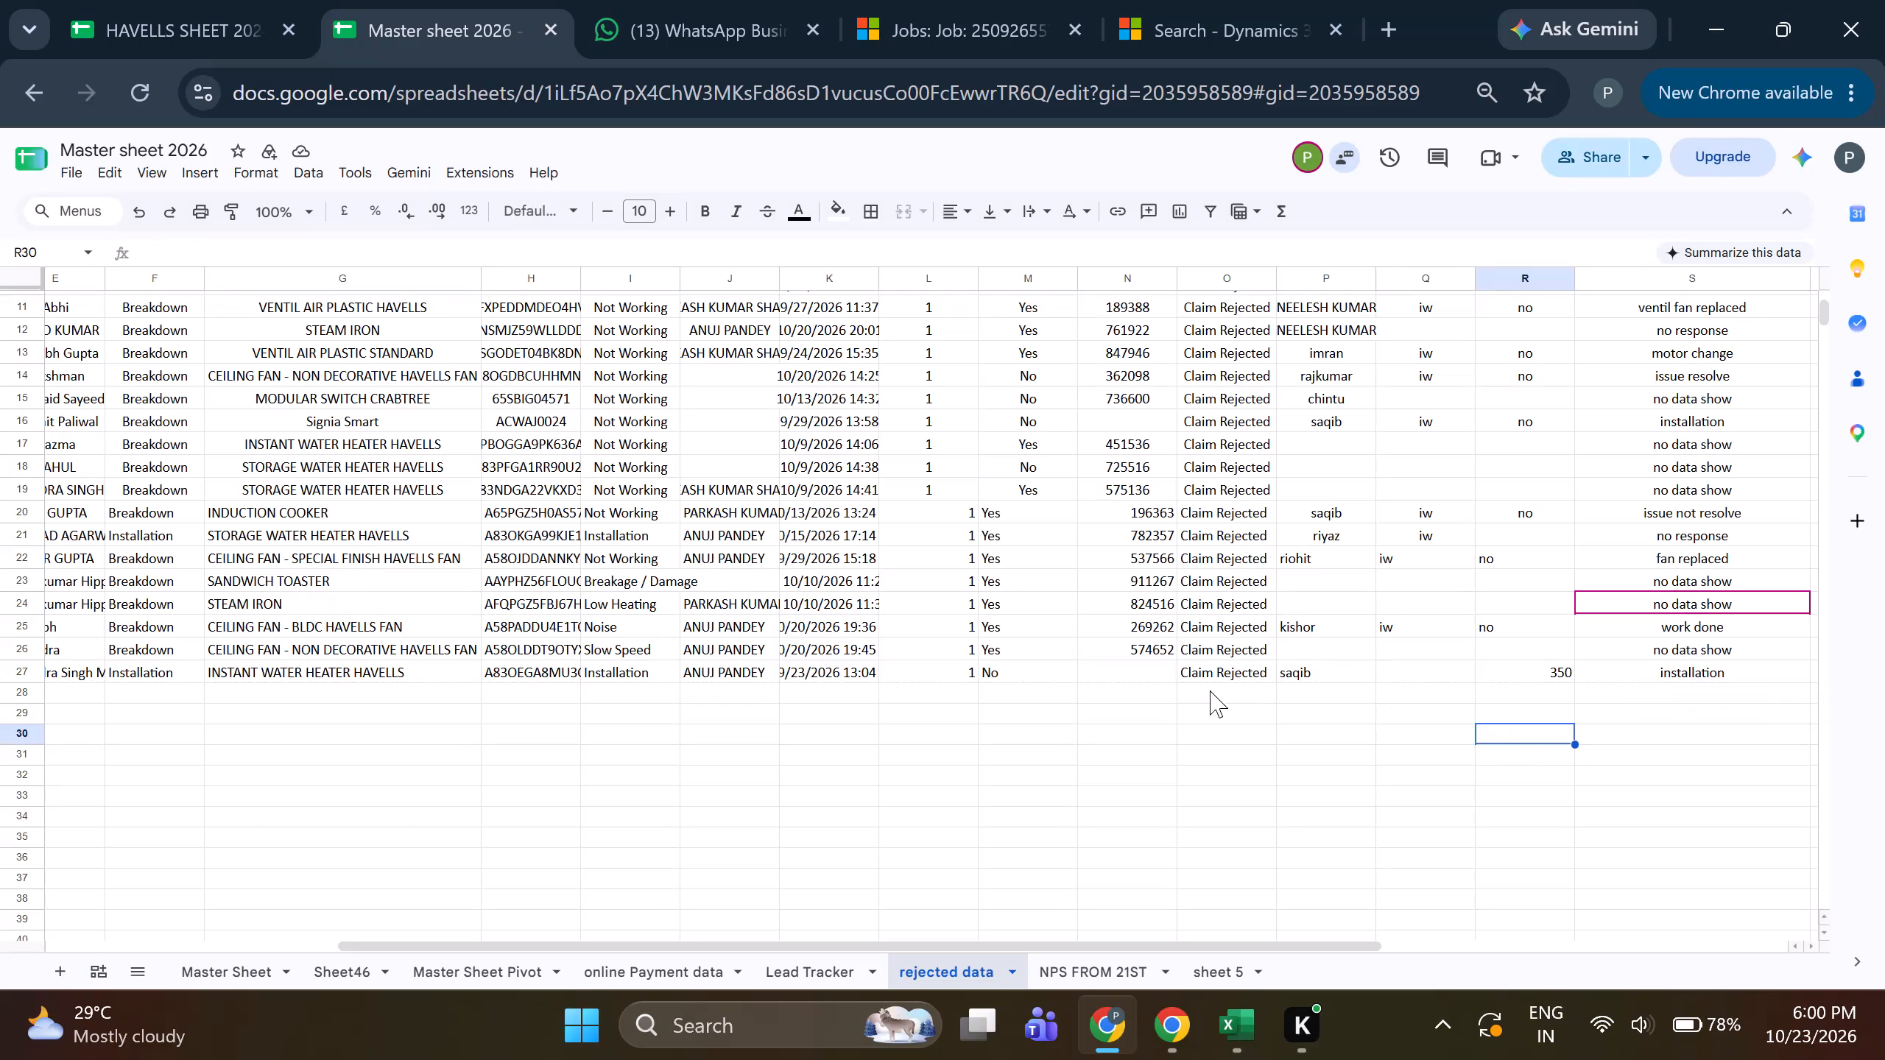
Centre-align the whole technician column (P) in the rejected data sheet.
{"action": "left_click", "coordinate": [1373, 583]}
{"action": "scroll", "coordinate": [1113, 787], "scroll_direction": "up", "scroll_amount": 1}
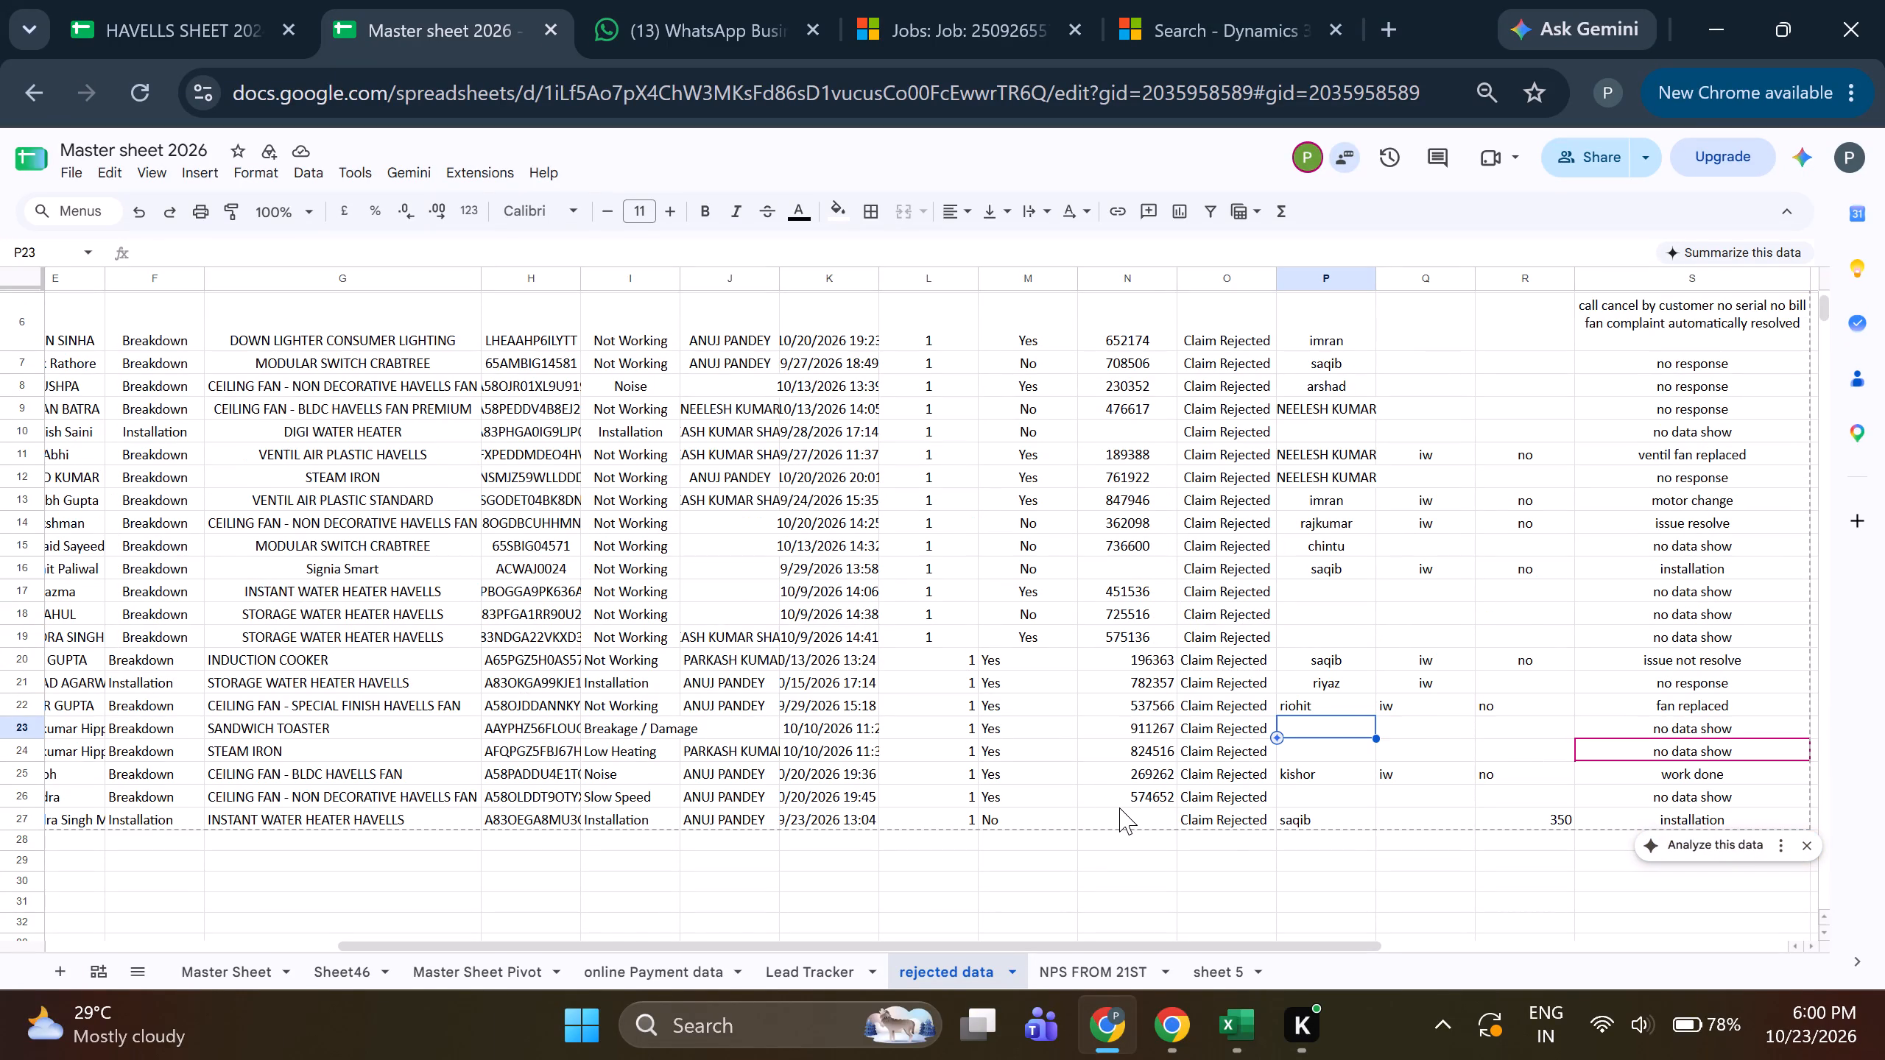
{"action": "scroll", "coordinate": [1322, 524], "scroll_direction": "up", "scroll_amount": 4}
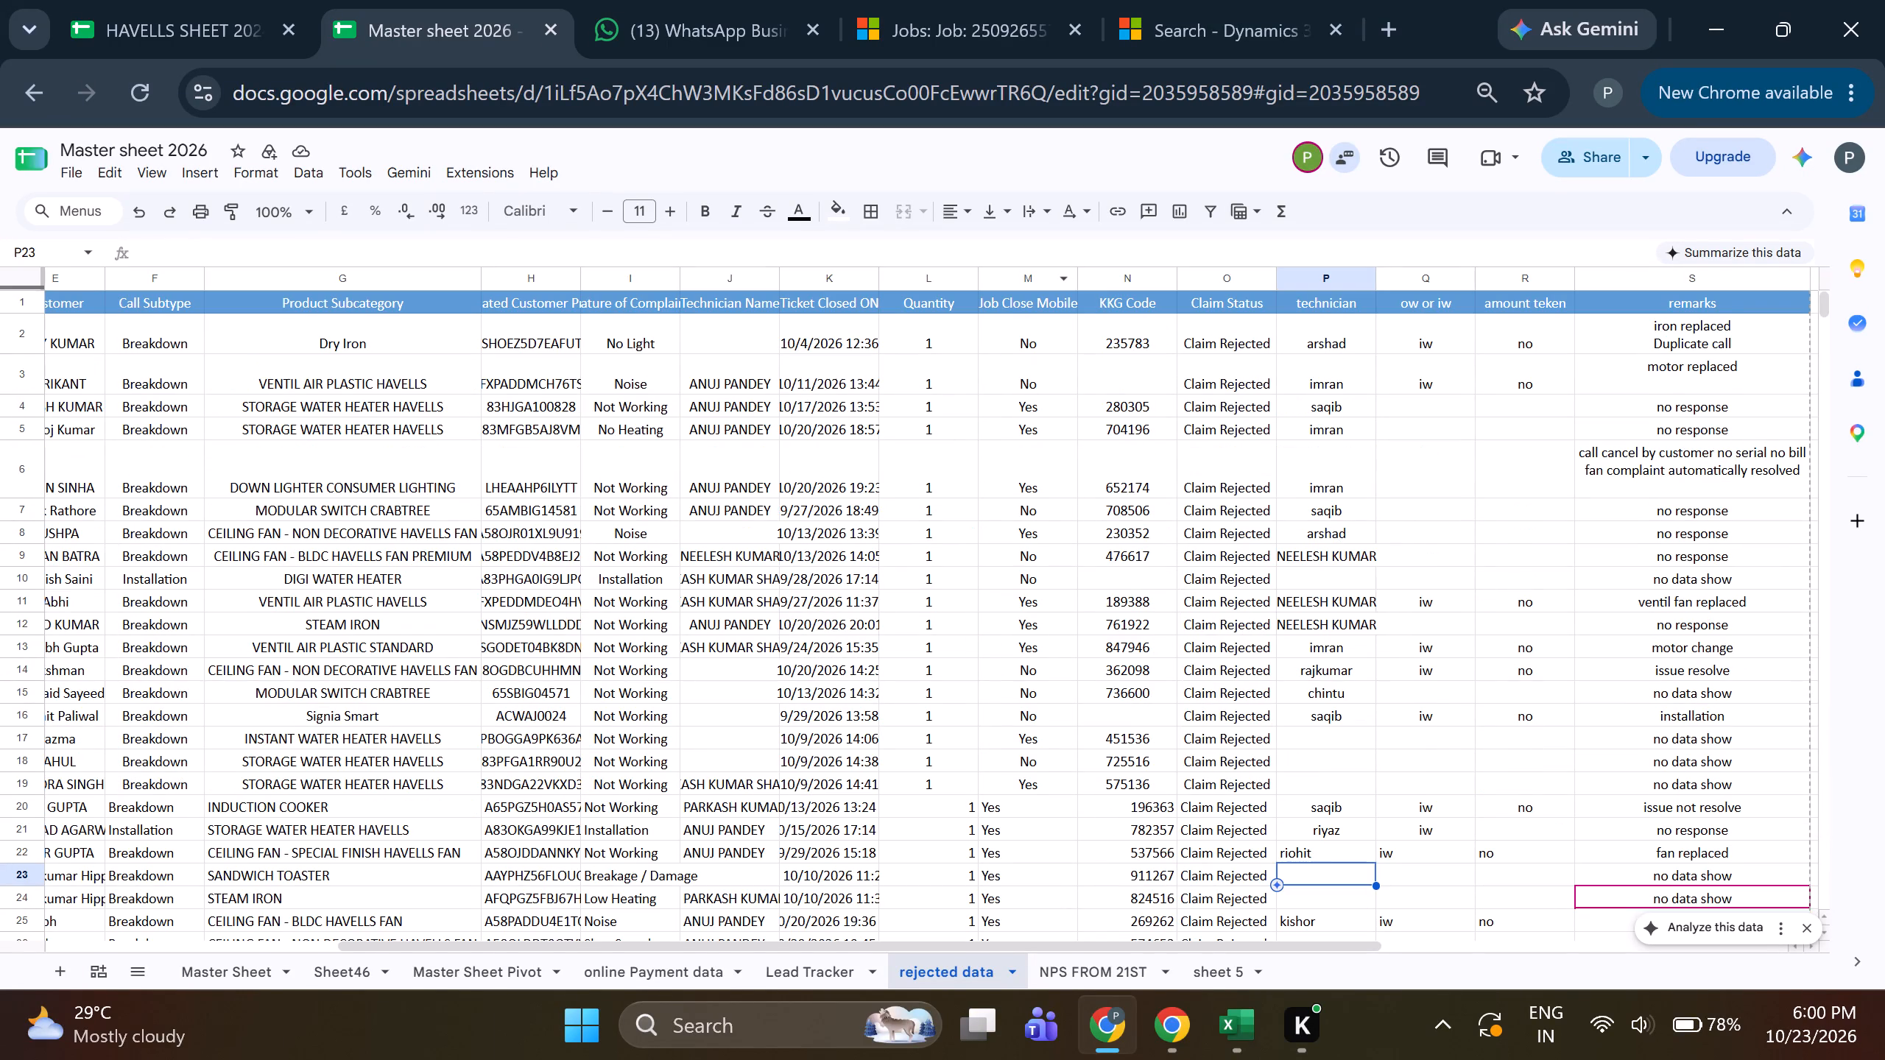
{"action": "left_click", "coordinate": [1303, 283]}
{"action": "left_click", "coordinate": [950, 199]}
{"action": "left_click", "coordinate": [989, 256]}
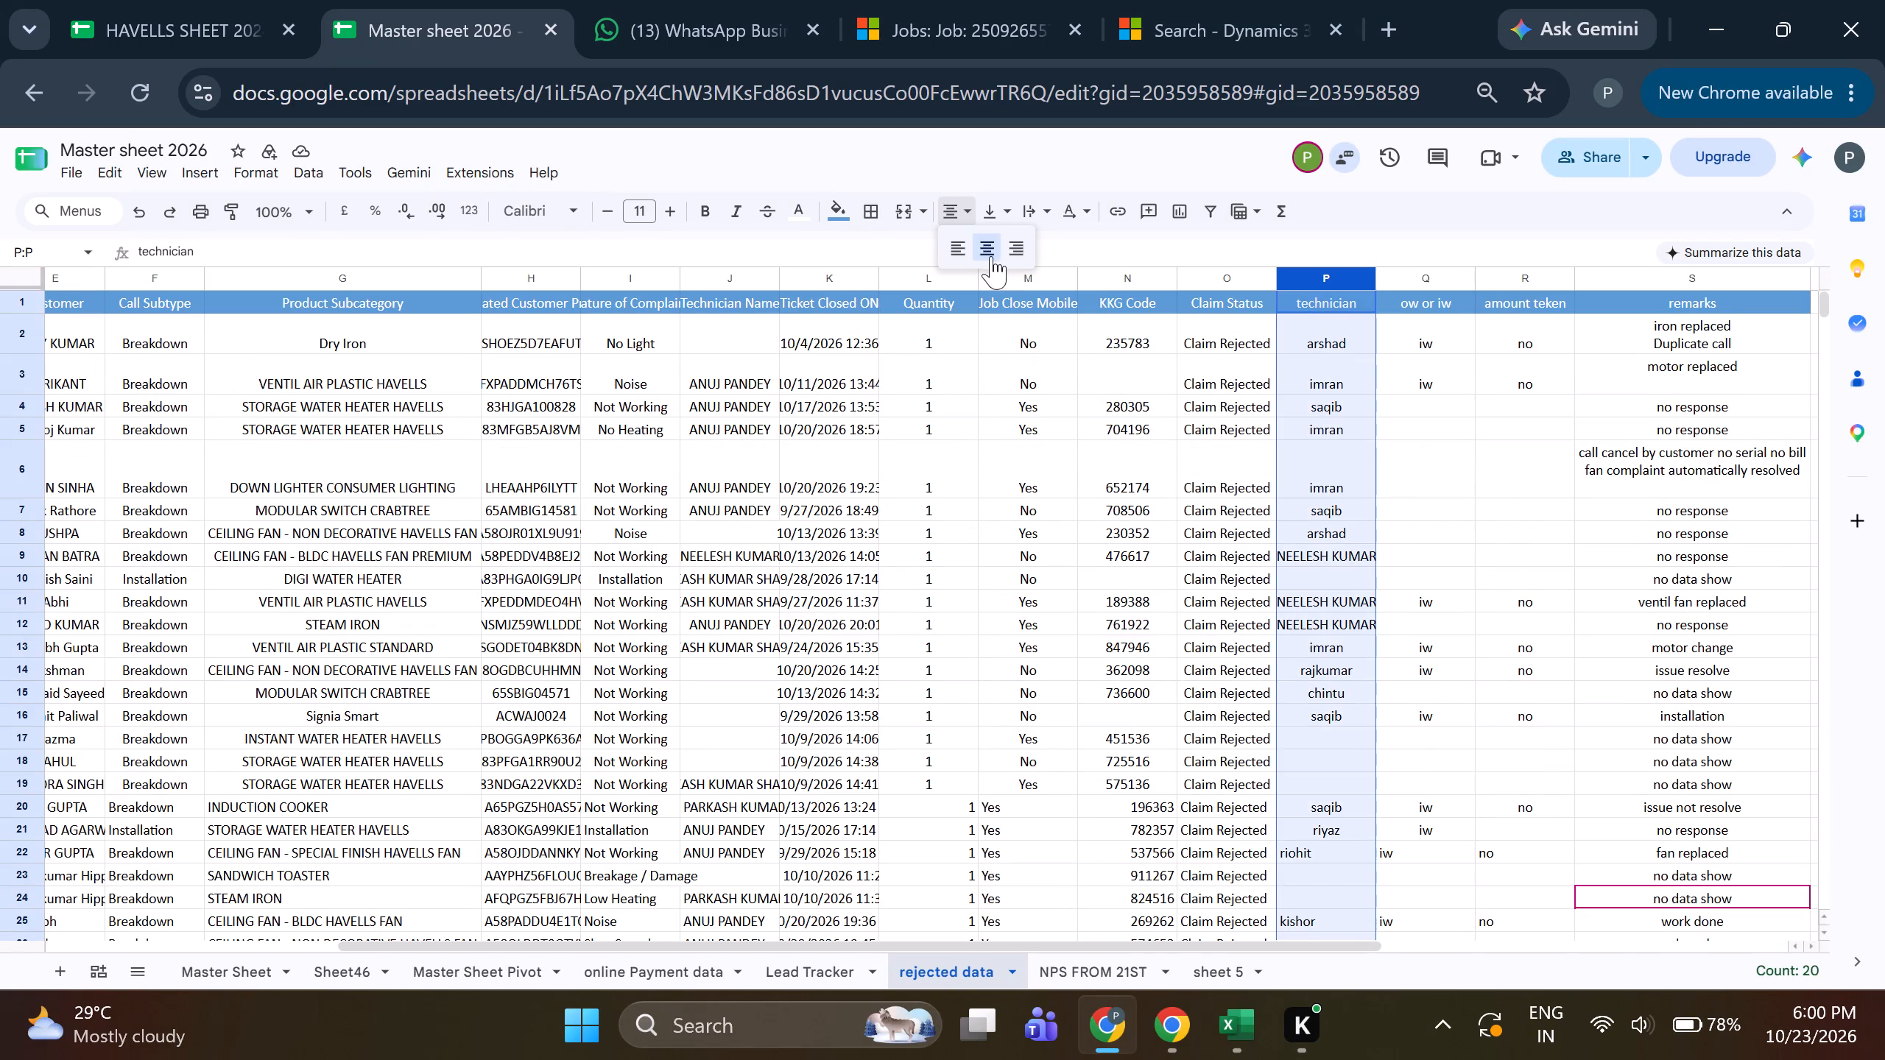
Centre-align columns O through S, from Claim Status to remarks, in the rejected data sheet.
{"action": "left_click", "coordinate": [1619, 273]}
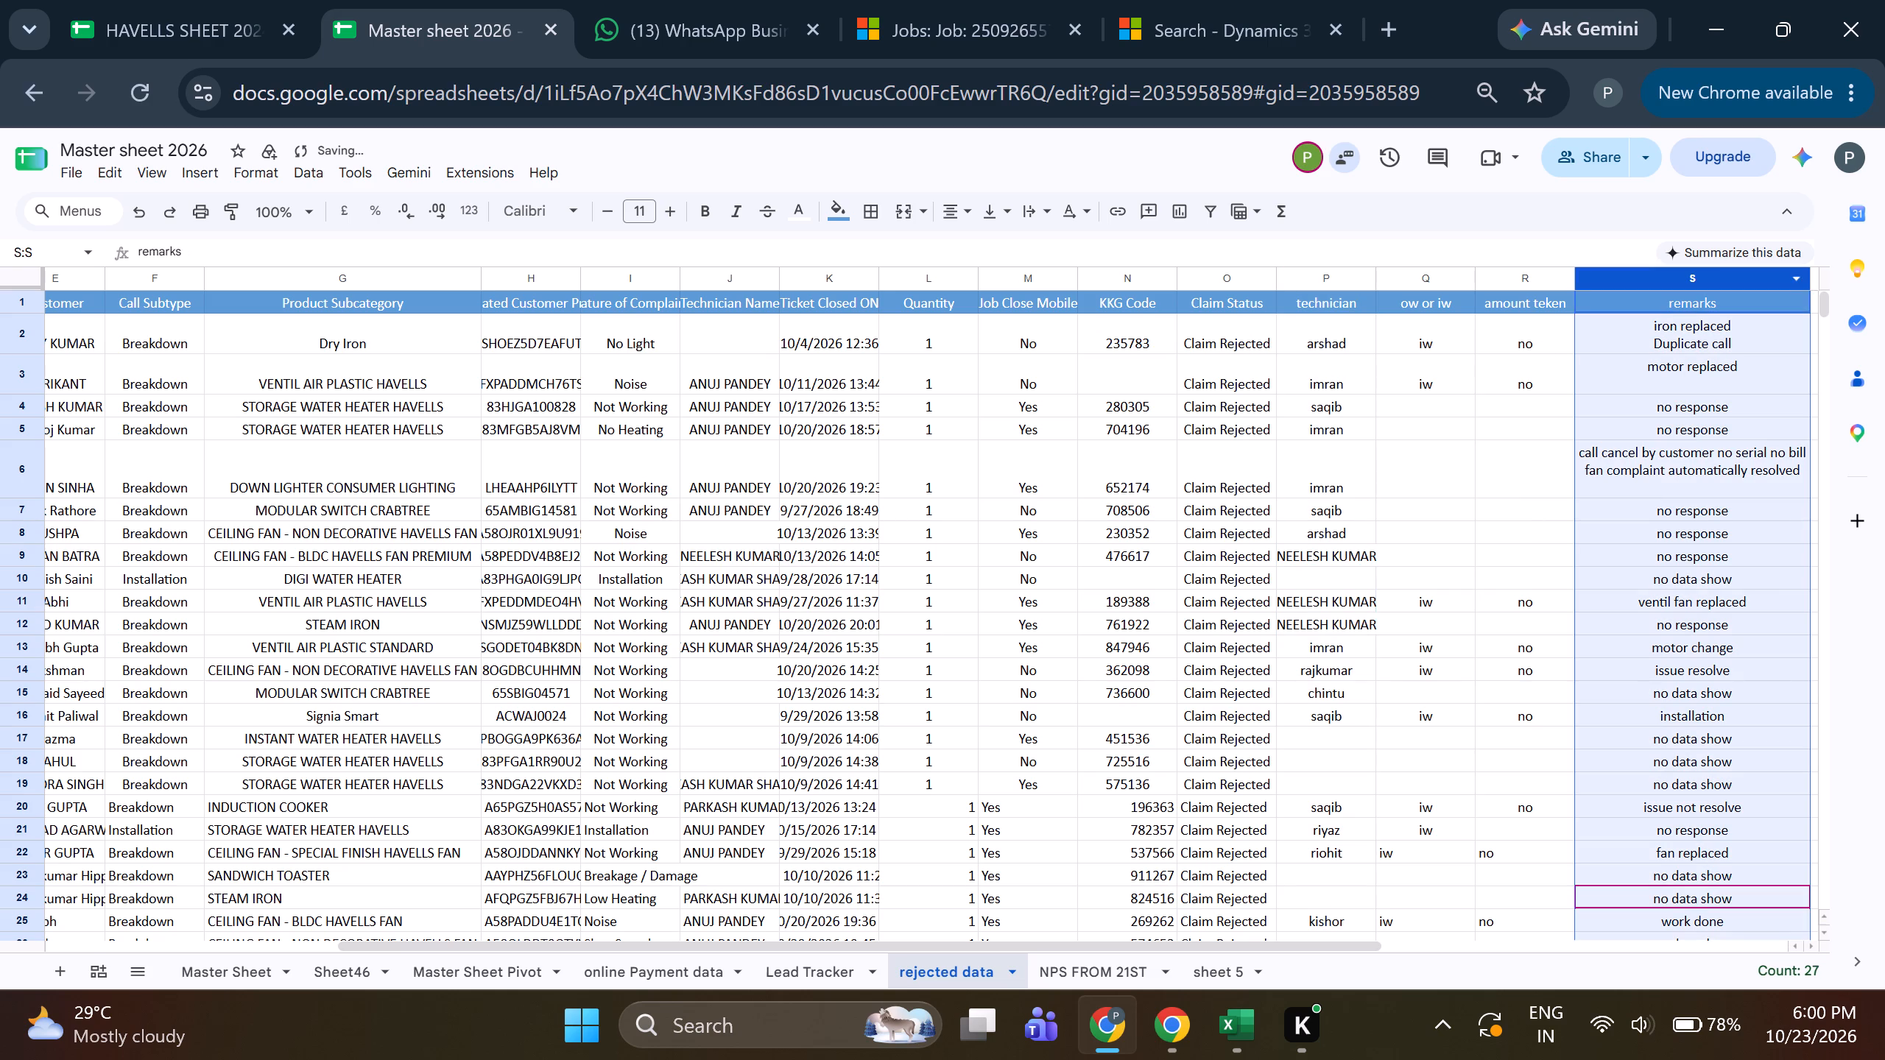
{"action": "left_click_drag", "start_coordinate": [1219, 275], "coordinate": [1647, 245]}
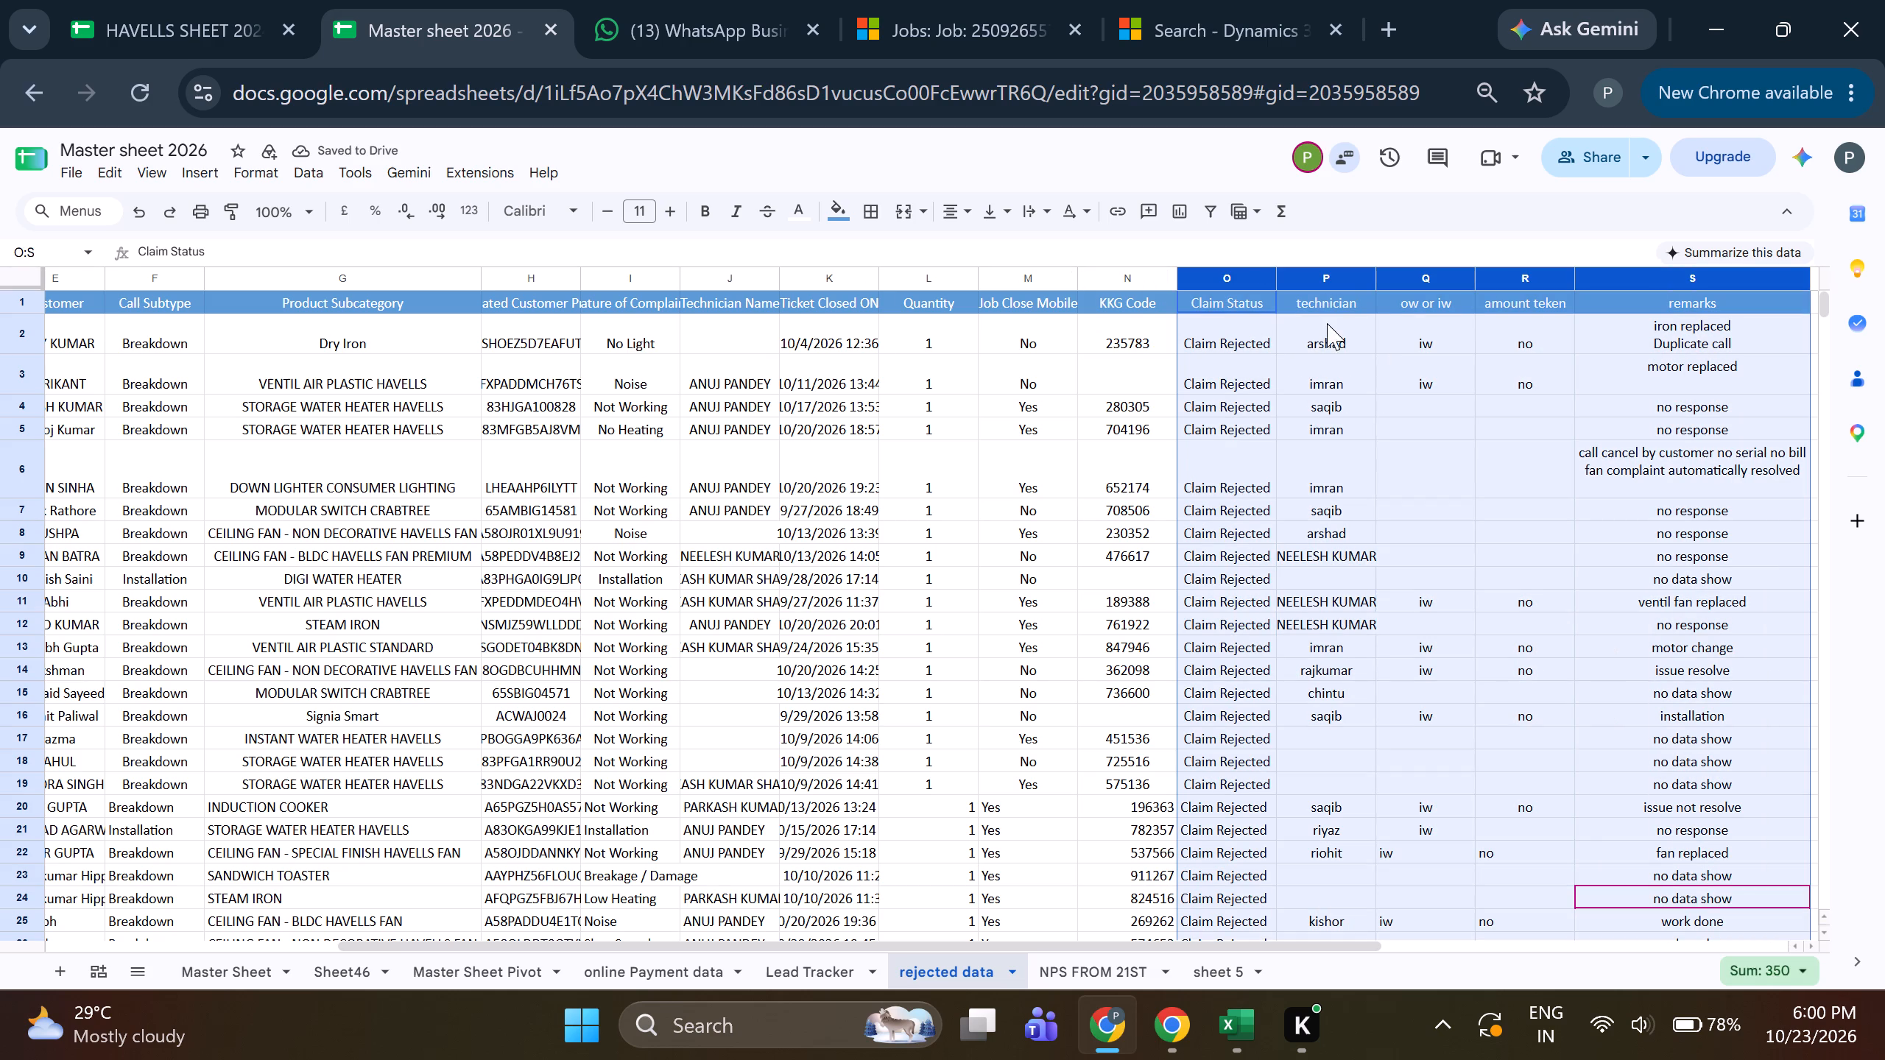
{"action": "left_click", "coordinate": [955, 208]}
{"action": "left_click", "coordinate": [982, 243]}
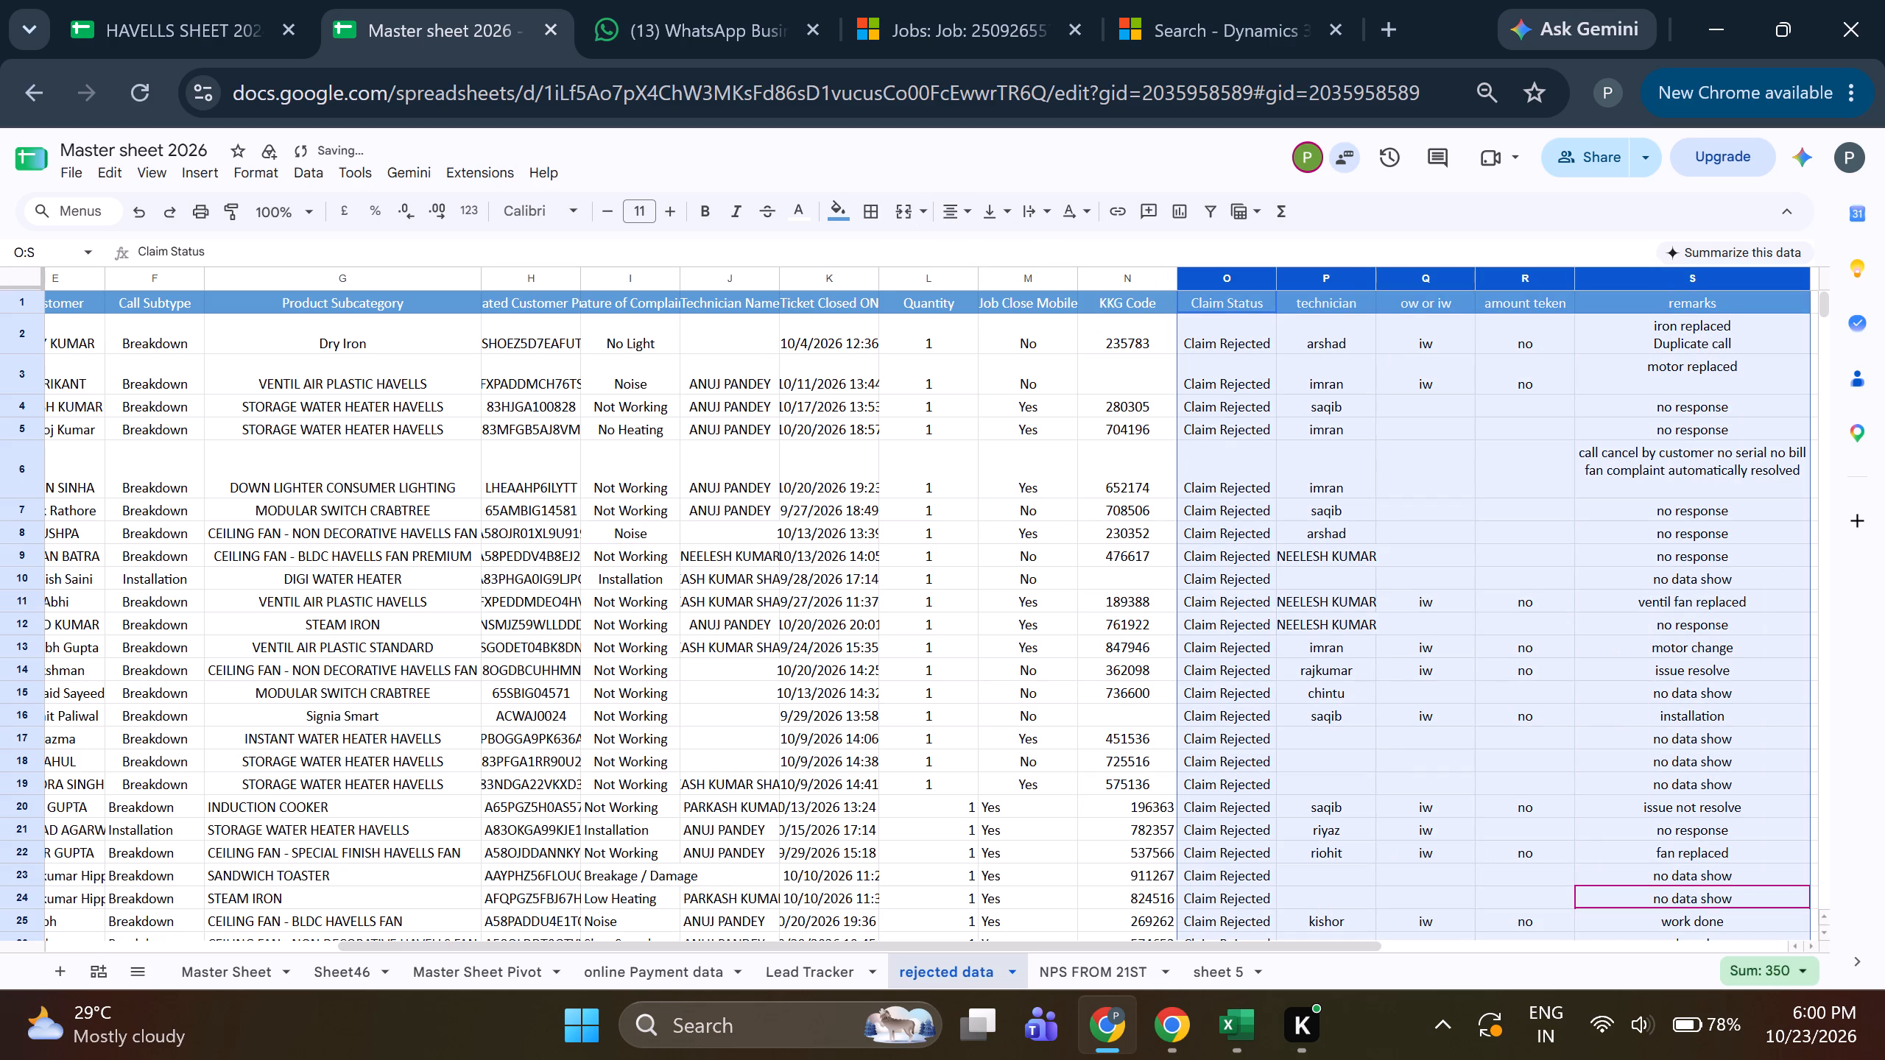
{"action": "scroll", "coordinate": [1422, 541], "scroll_direction": "down", "scroll_amount": 2}
{"action": "left_click", "coordinate": [1445, 711]}
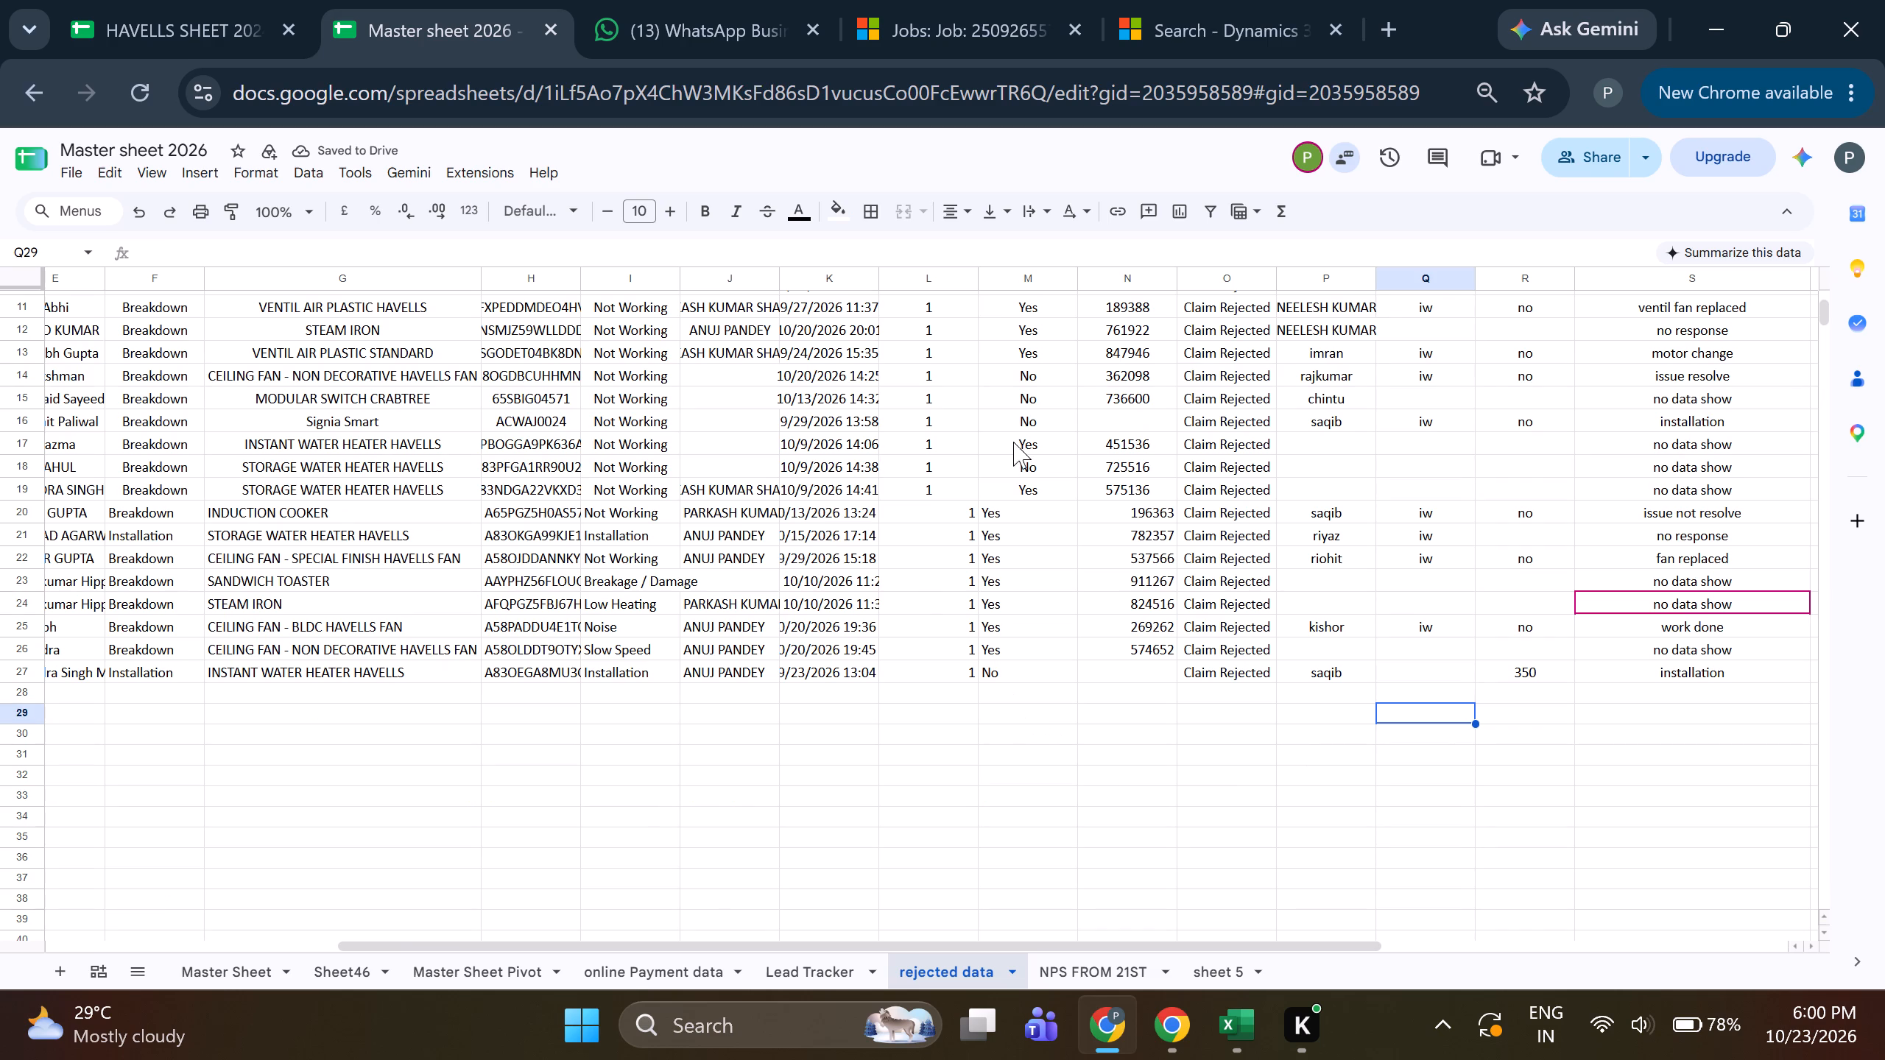
Centre-align the Job Close Mobile column (M) in the rejected data sheet.
{"action": "left_click", "coordinate": [1005, 283]}
{"action": "left_click", "coordinate": [948, 219]}
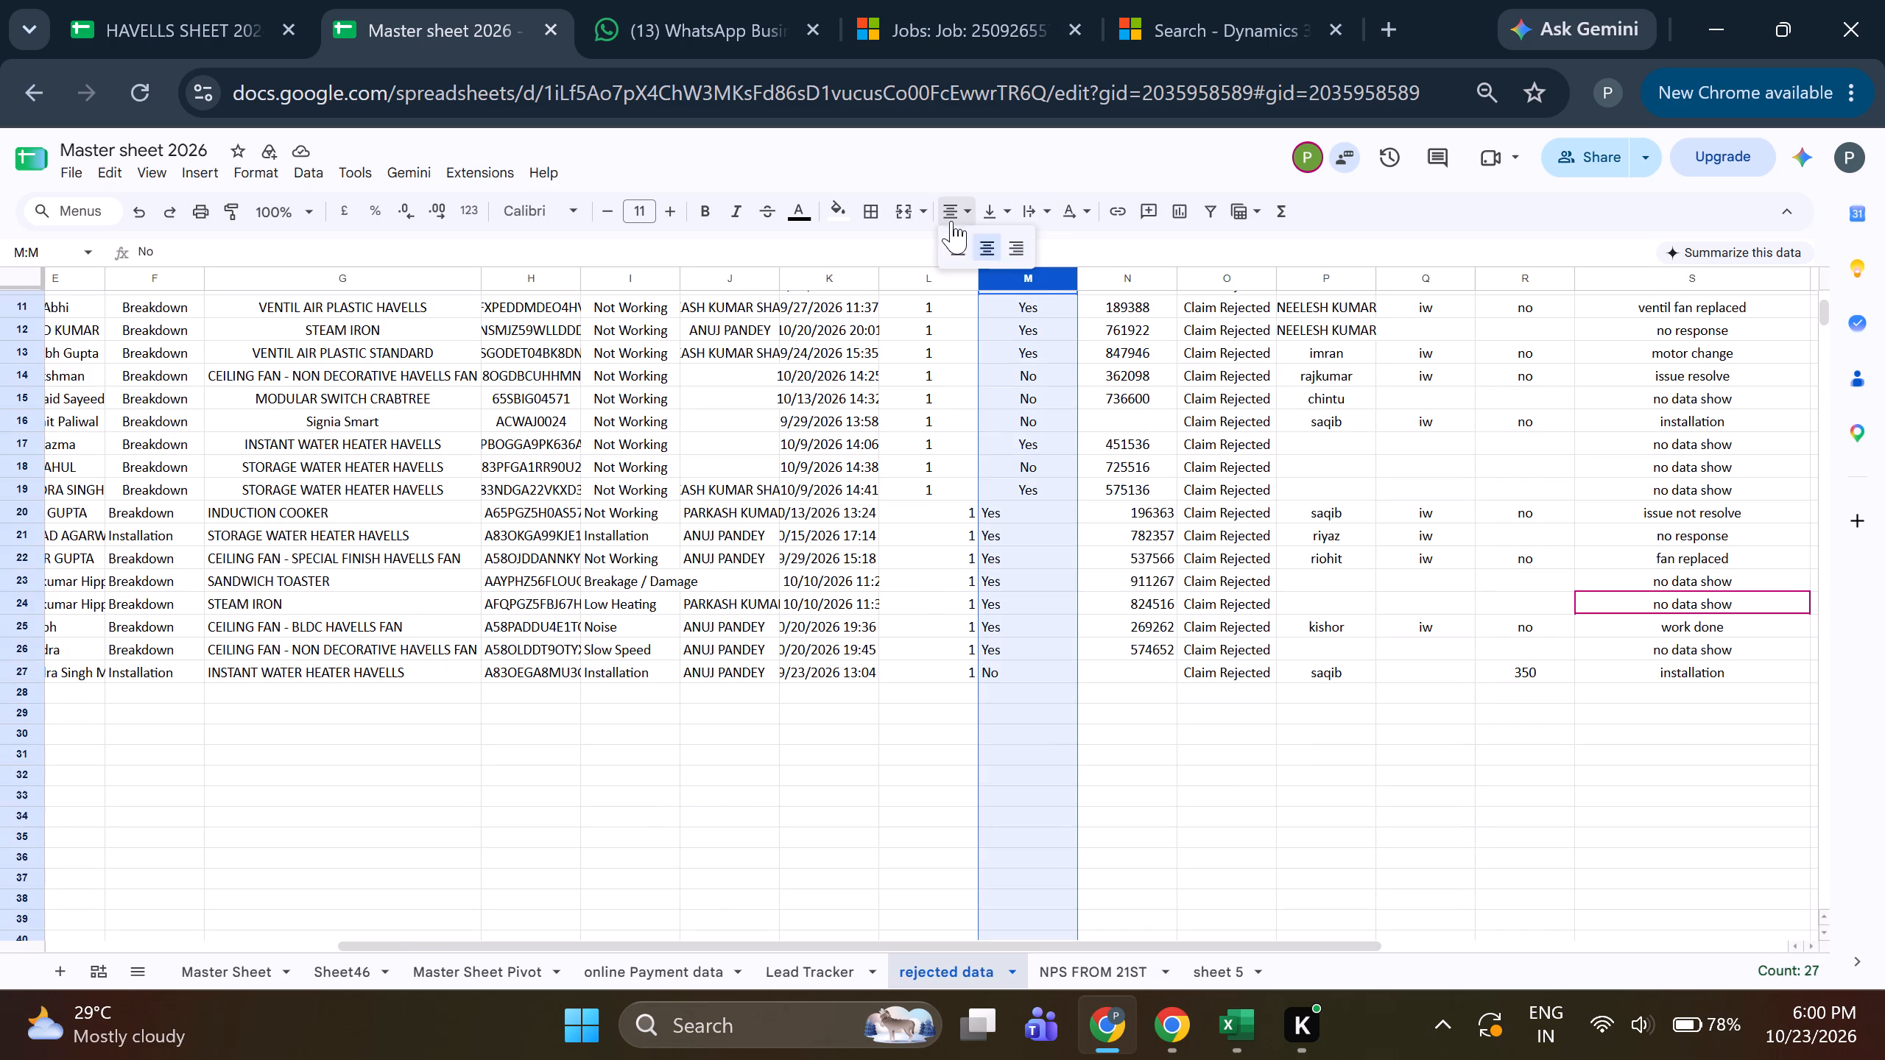
Apply centre alignment to the selected Job Close Mobile column (M) in the rejected data sheet.
{"action": "left_click", "coordinate": [983, 252]}
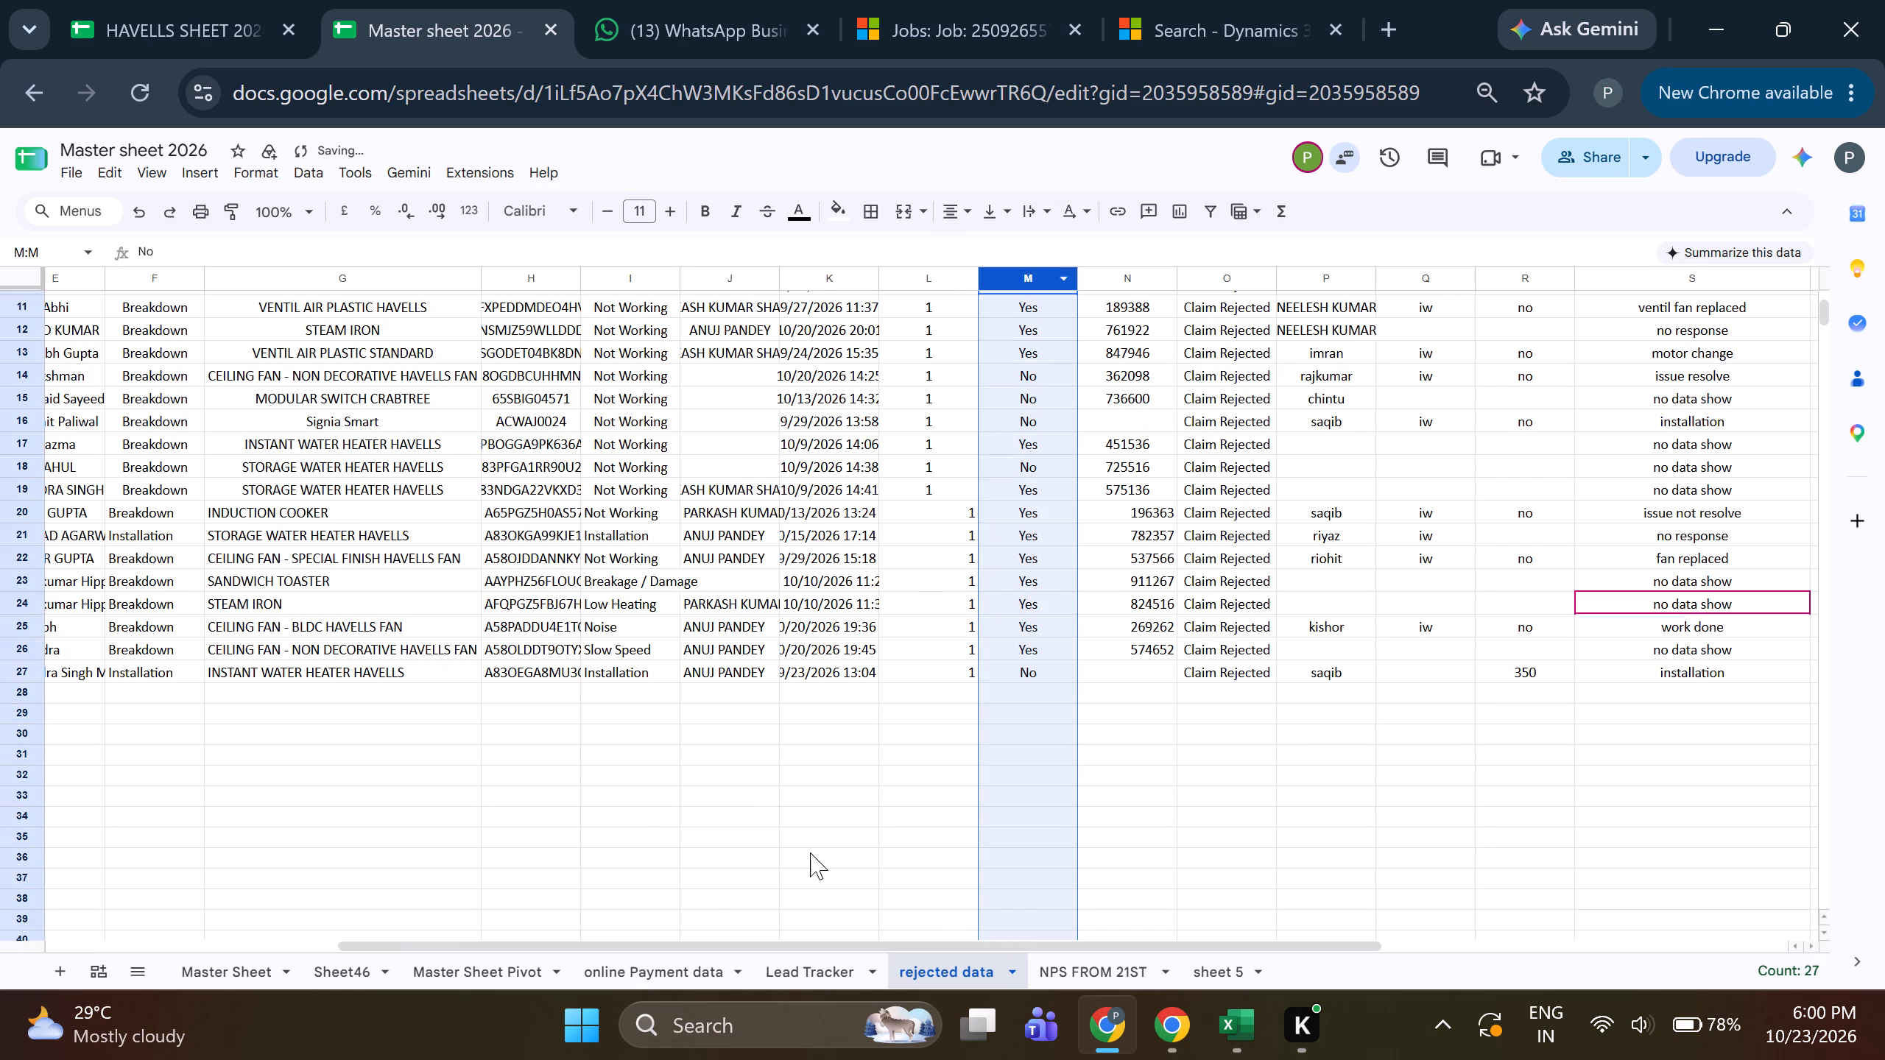
{"action": "left_click", "coordinate": [815, 827]}
Centre-align the whole Quantity column (L) in the rejected data sheet.
{"action": "scroll", "coordinate": [909, 753], "scroll_direction": "up", "scroll_amount": 1}
{"action": "left_click", "coordinate": [917, 274]}
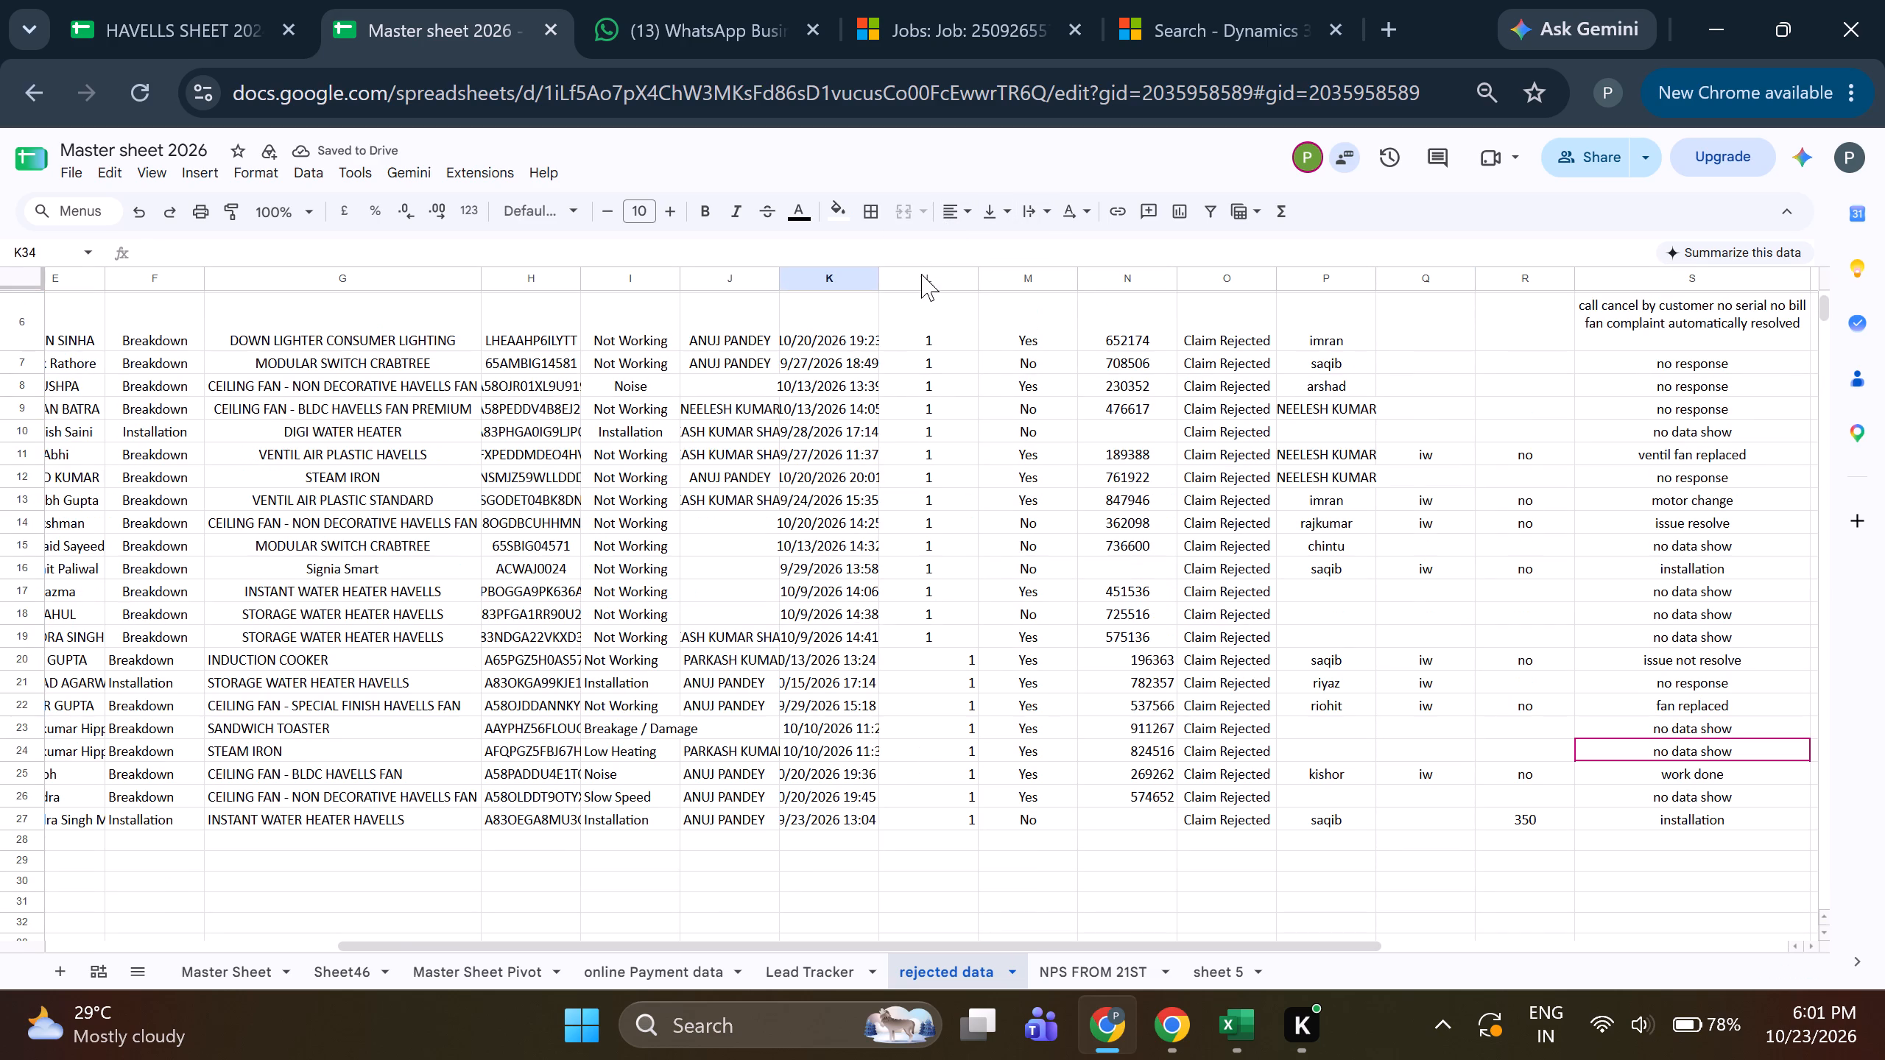
{"action": "left_click", "coordinate": [967, 215]}
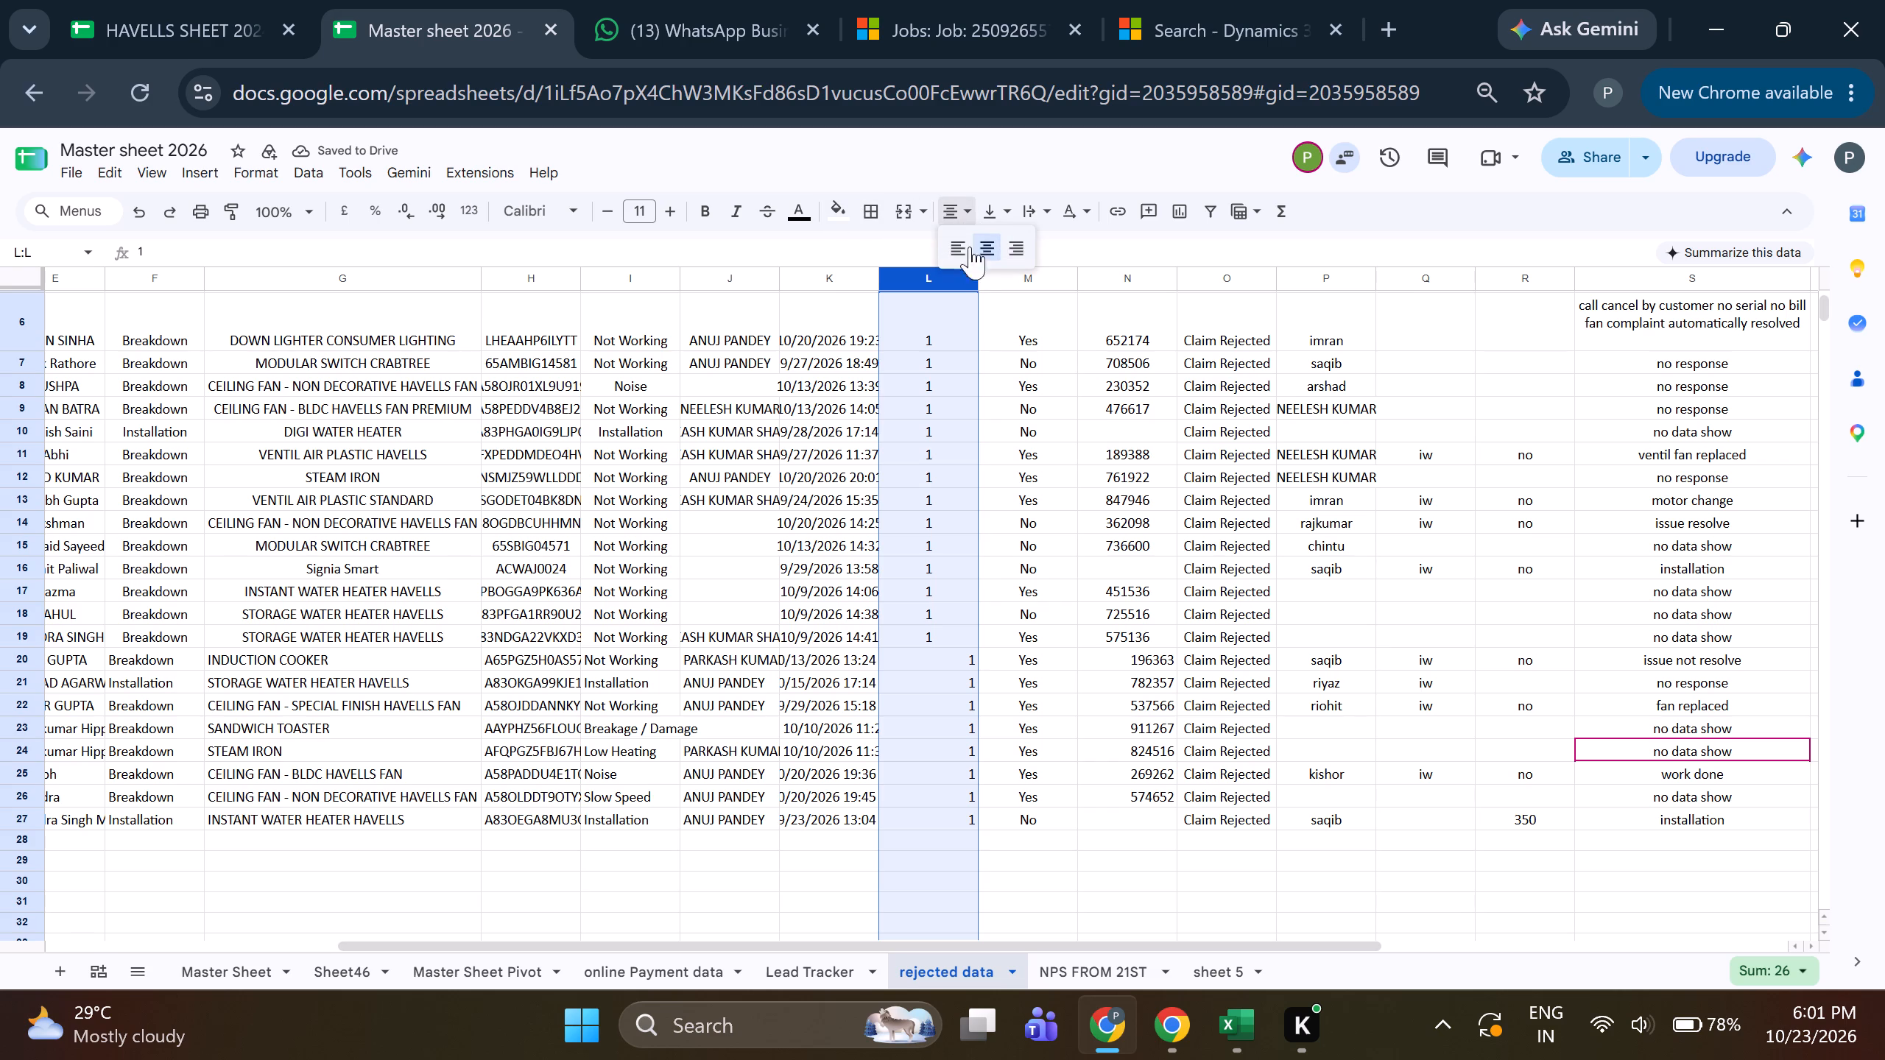
{"action": "left_click", "coordinate": [983, 253]}
{"action": "left_click", "coordinate": [789, 855]}
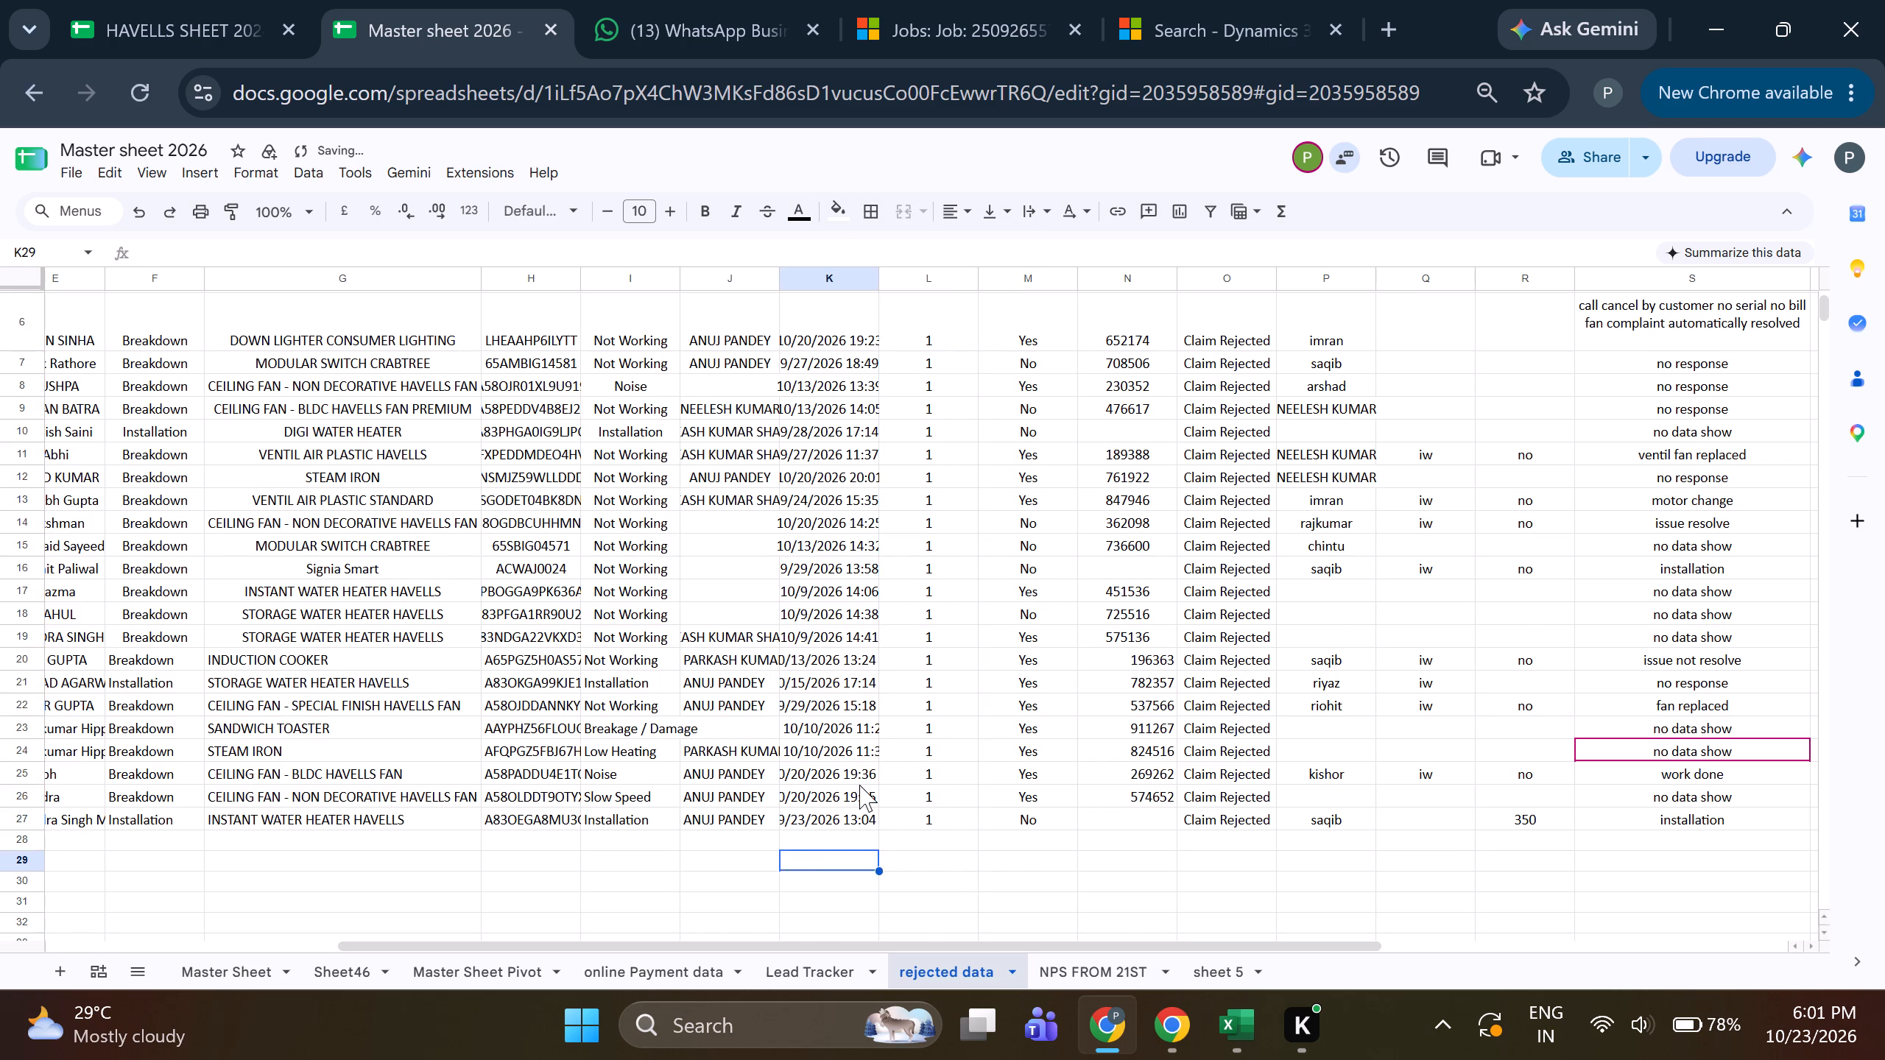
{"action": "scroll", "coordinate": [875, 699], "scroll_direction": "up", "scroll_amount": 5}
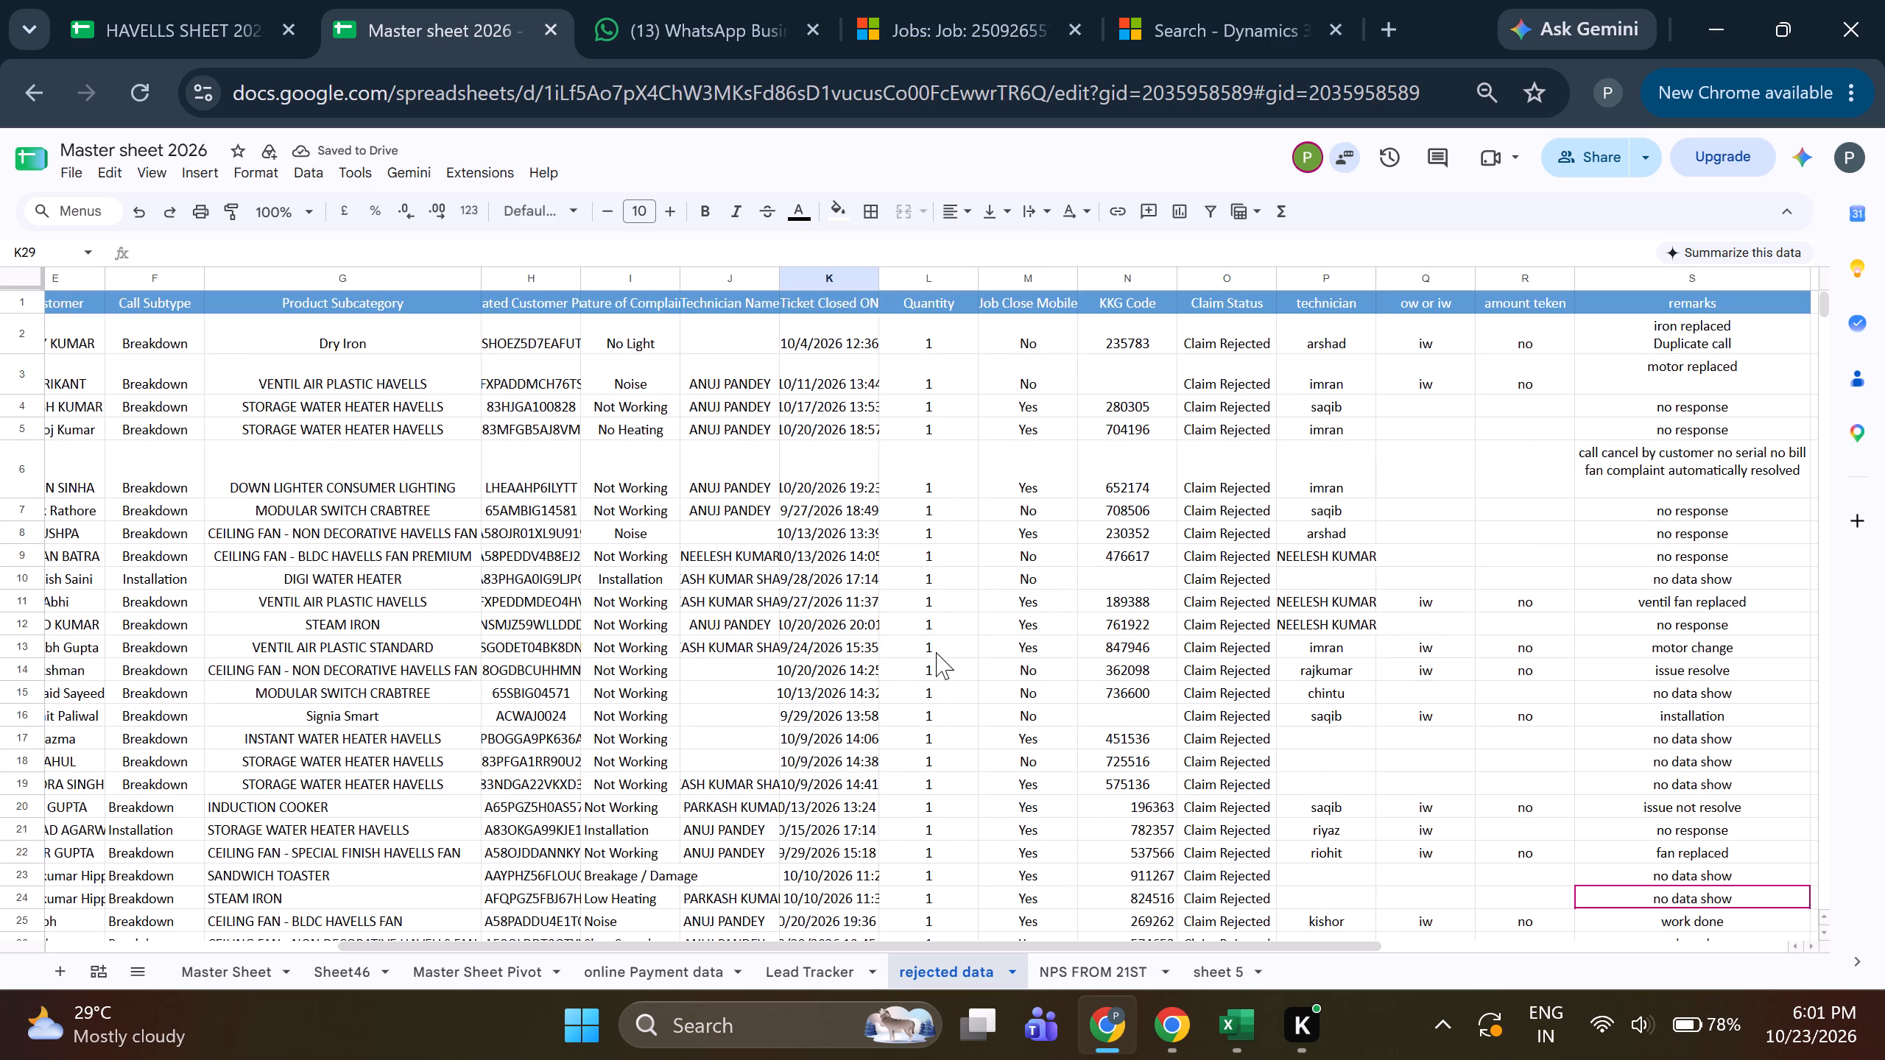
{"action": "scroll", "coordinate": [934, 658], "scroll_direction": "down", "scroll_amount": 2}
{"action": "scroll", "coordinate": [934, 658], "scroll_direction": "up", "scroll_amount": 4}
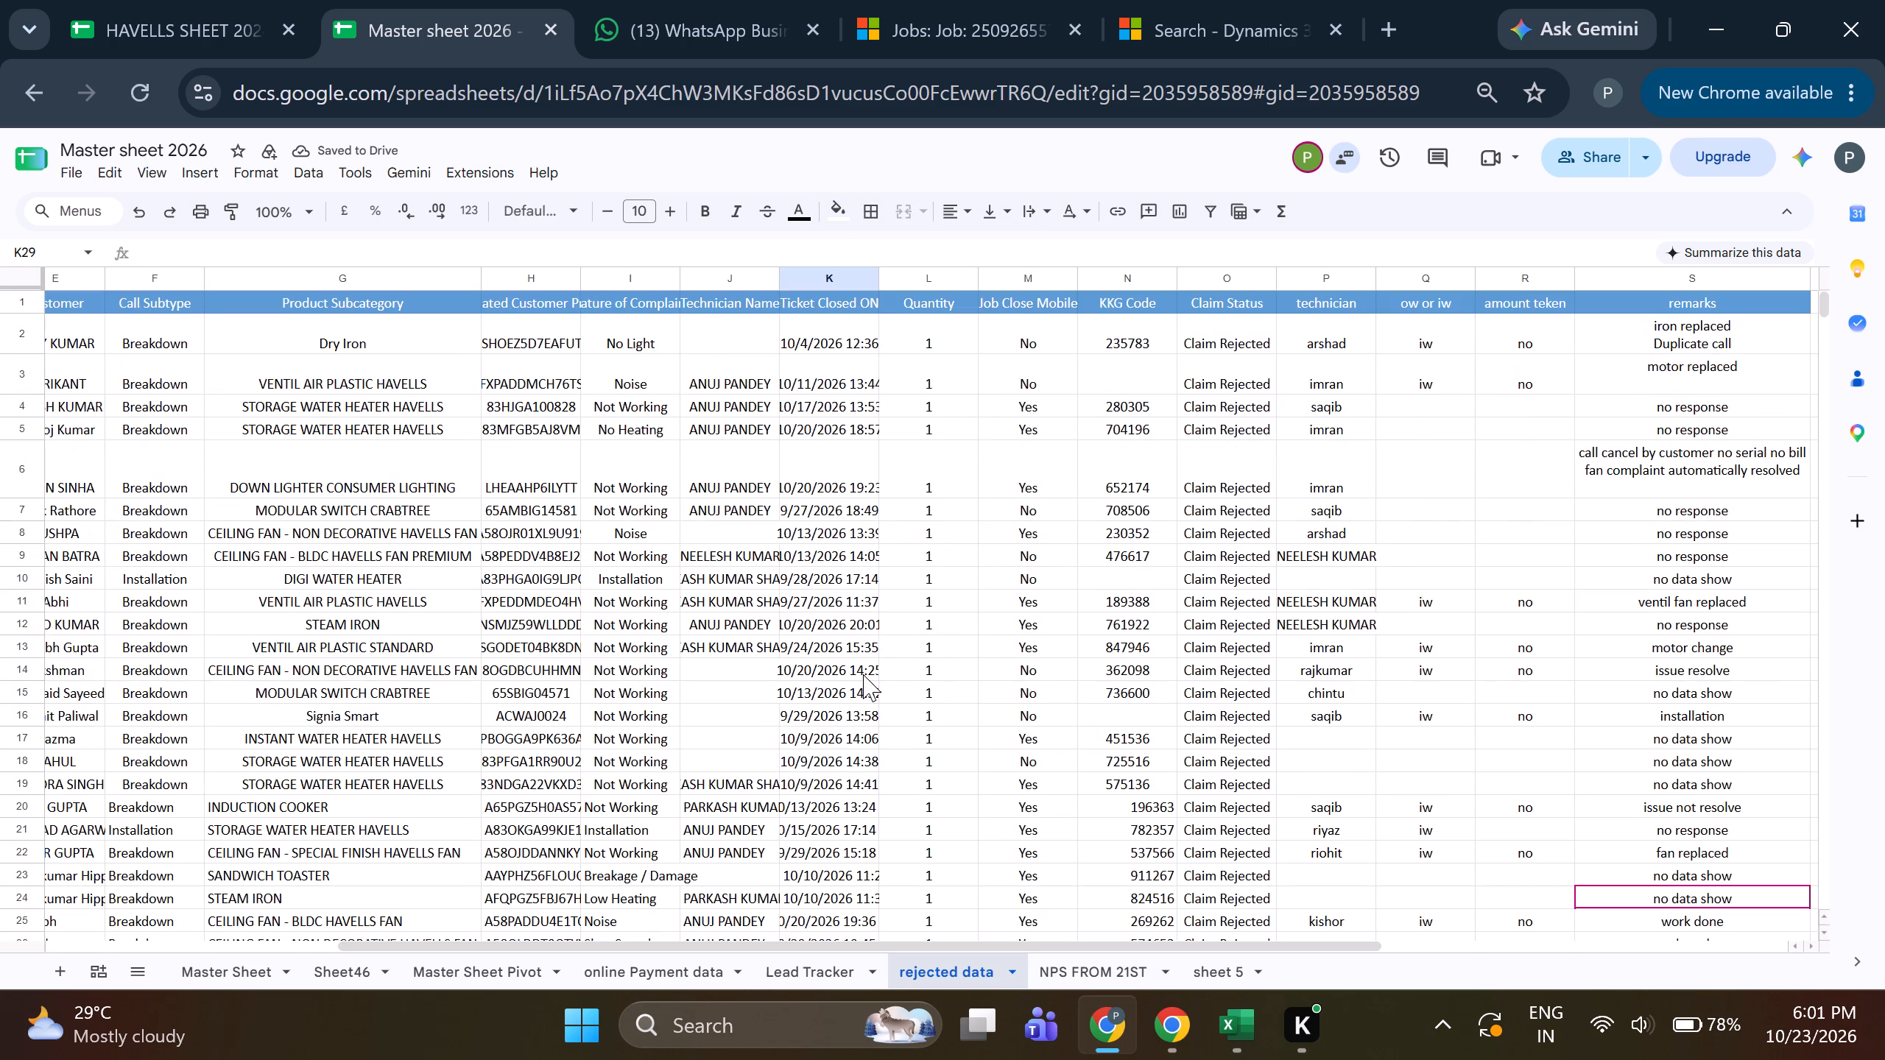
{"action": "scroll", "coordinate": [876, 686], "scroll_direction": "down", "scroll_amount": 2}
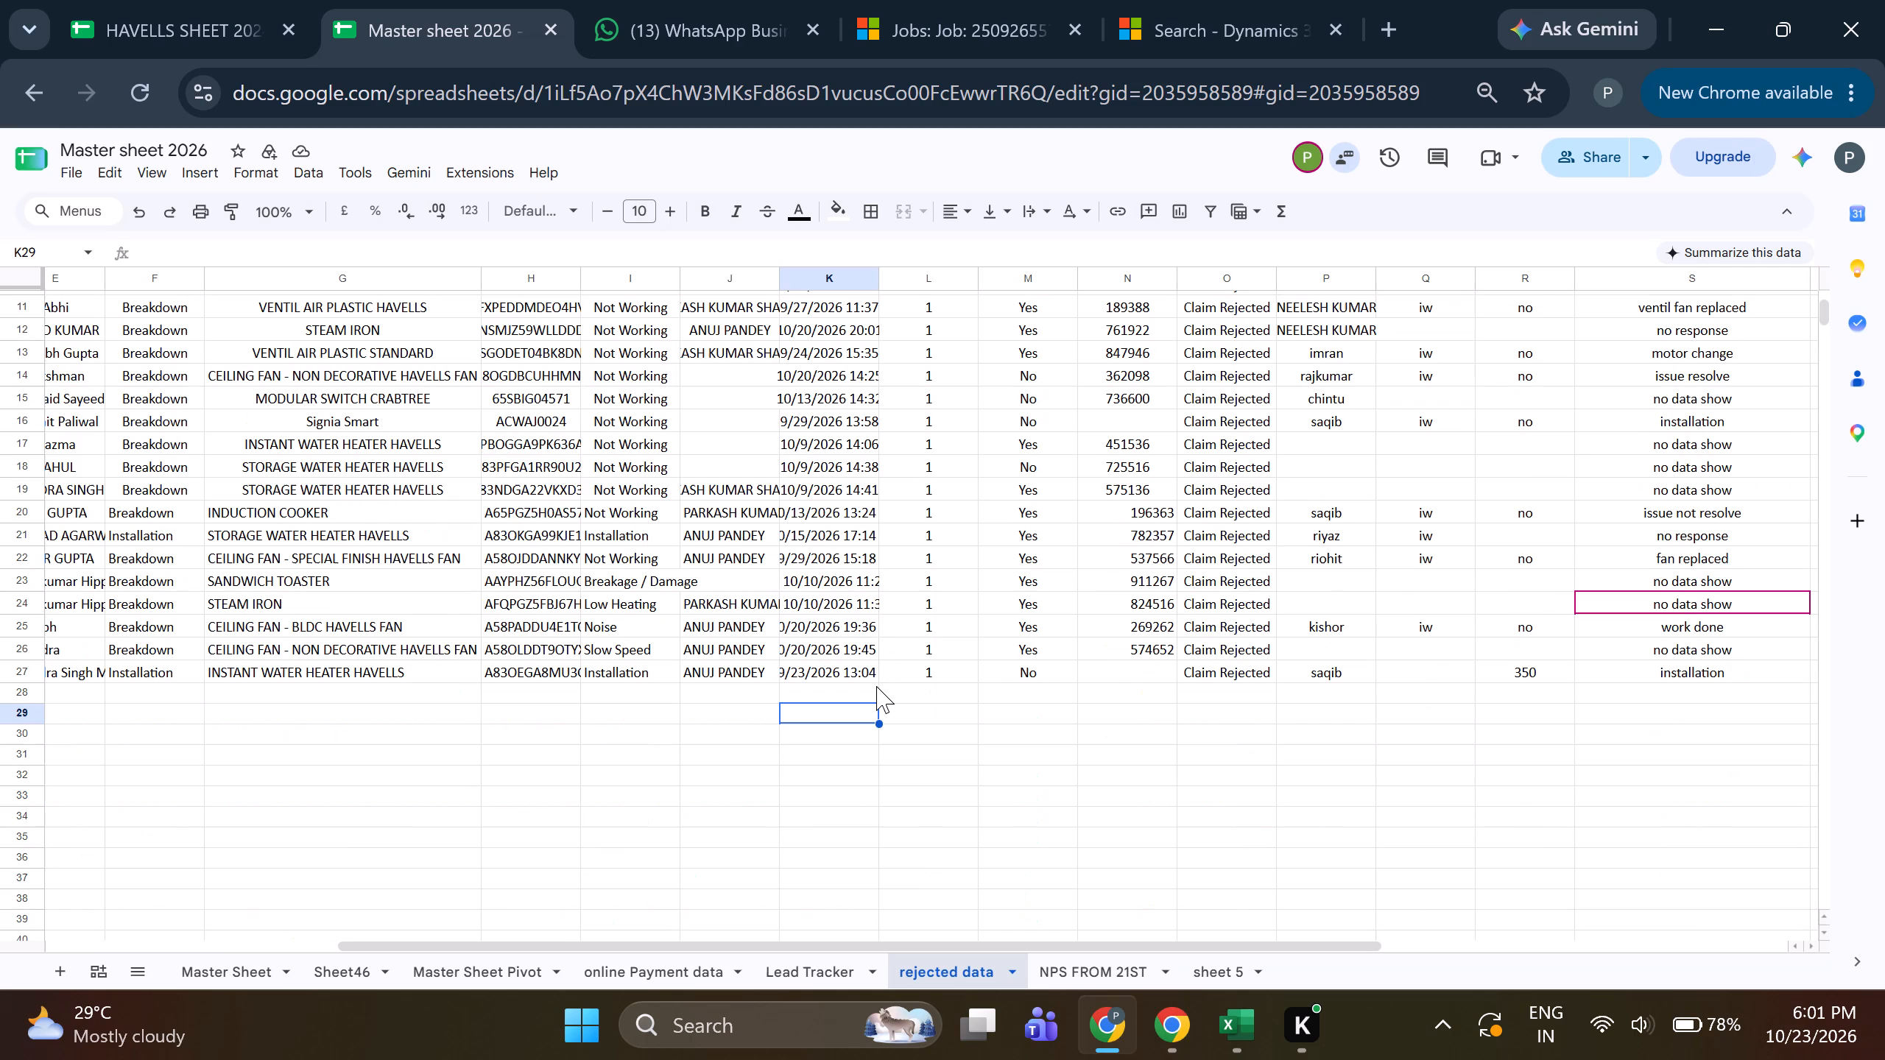
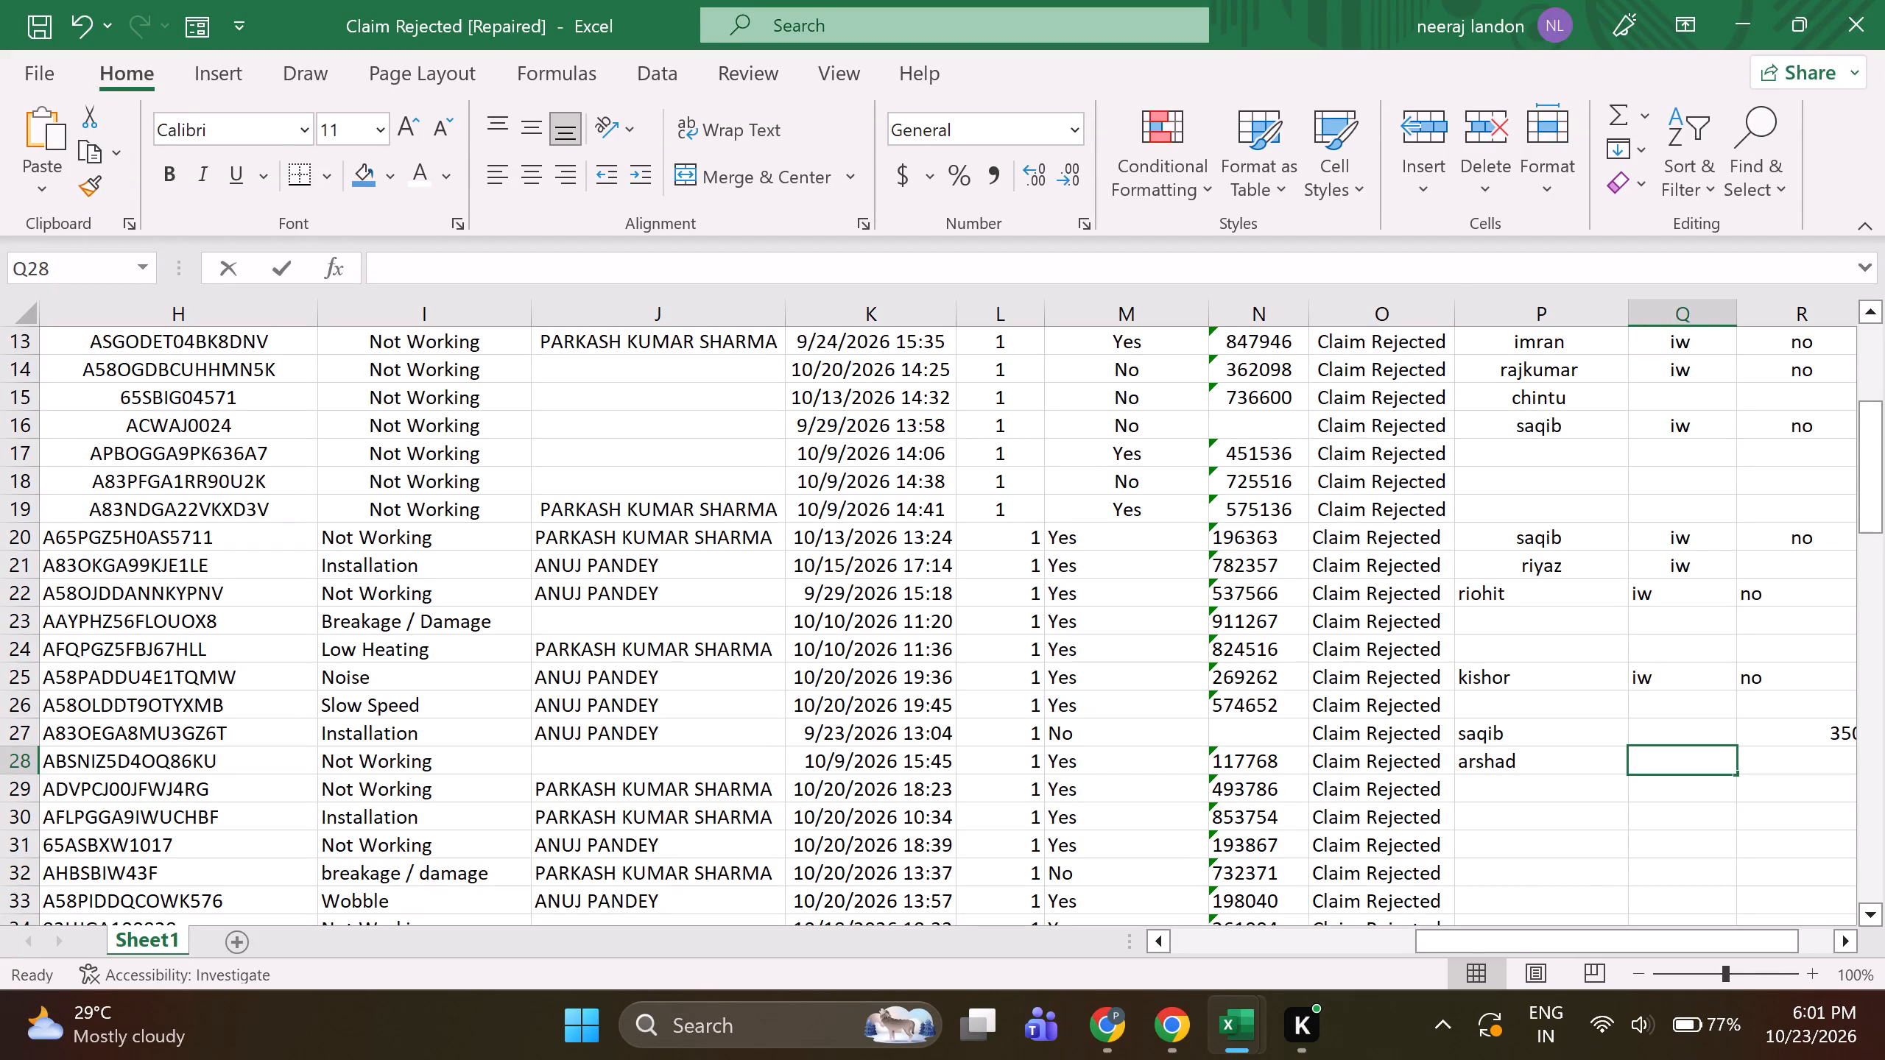
Complete row 28 (arshad) with "iw" in status column Q and "no" in charge column R.
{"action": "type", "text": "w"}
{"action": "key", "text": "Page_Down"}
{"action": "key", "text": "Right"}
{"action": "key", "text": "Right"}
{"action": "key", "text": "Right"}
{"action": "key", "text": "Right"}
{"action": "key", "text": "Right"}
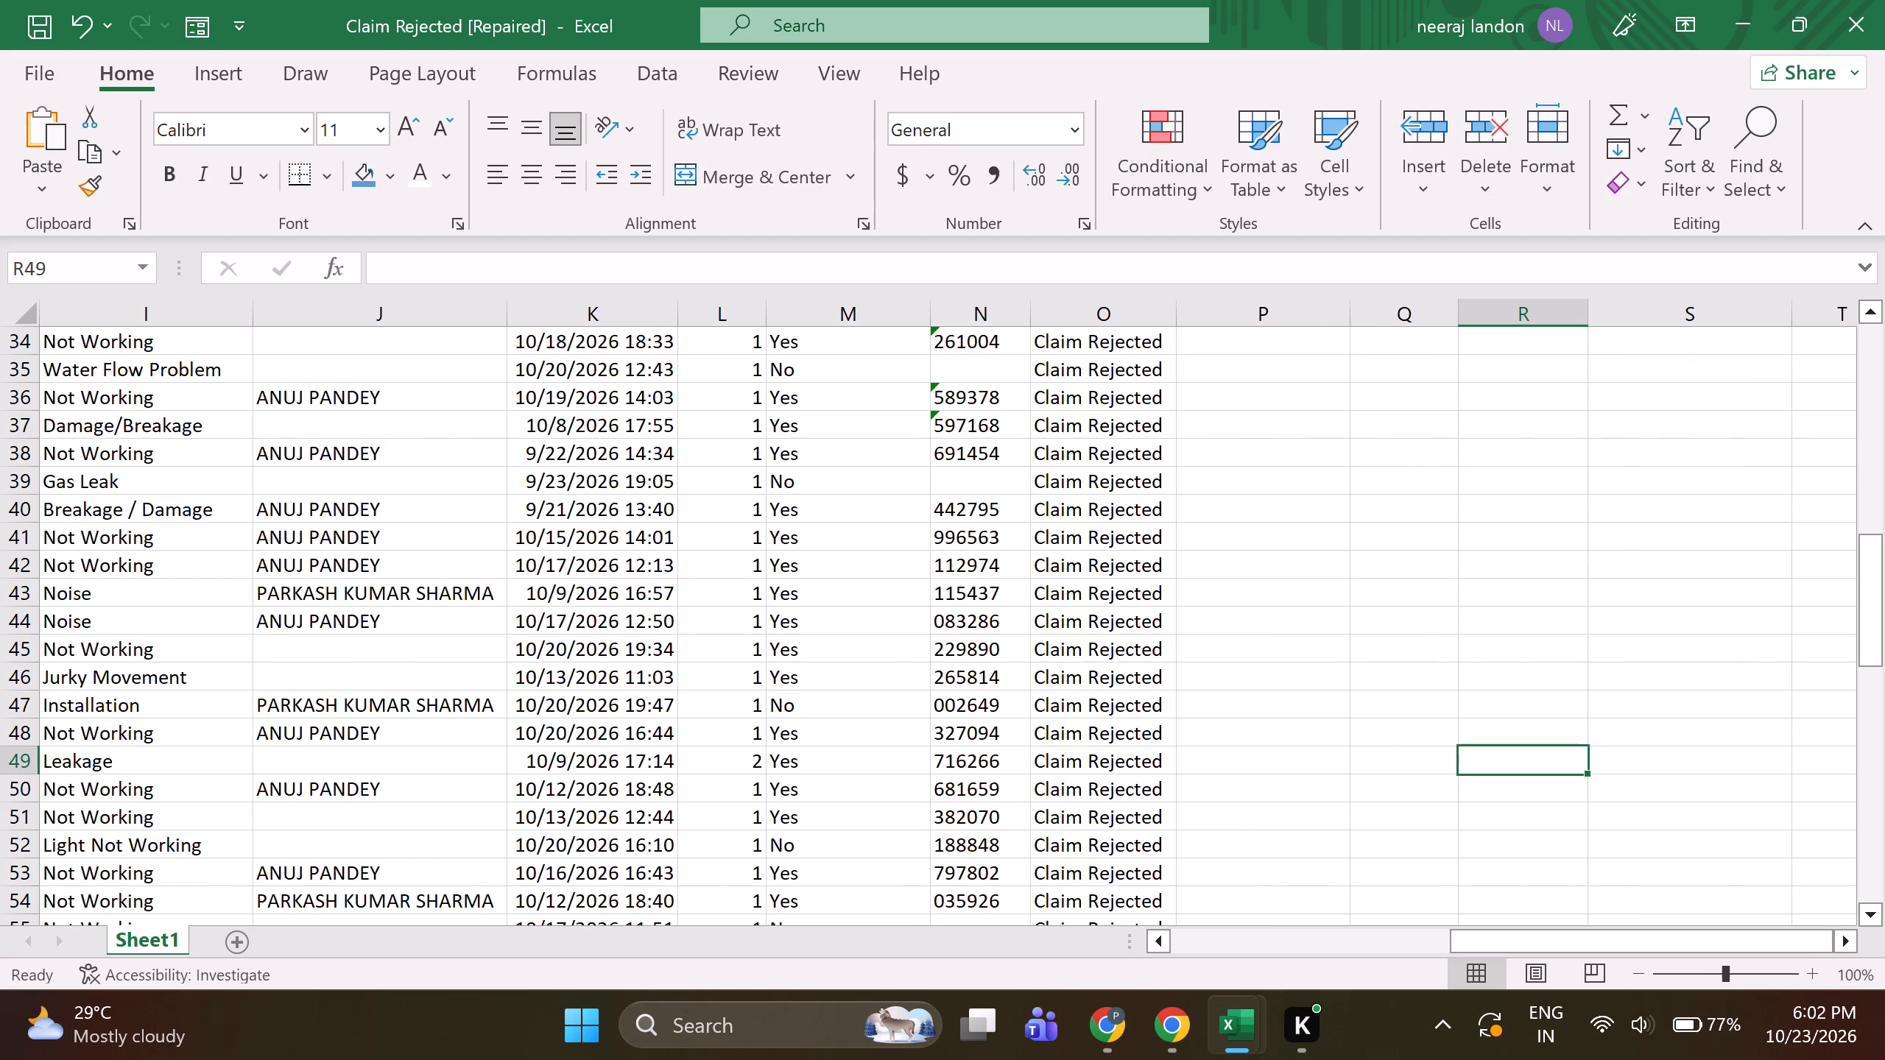
{"action": "scroll", "coordinate": [1254, 654], "scroll_direction": "up", "scroll_amount": 8}
{"action": "scroll", "coordinate": [1319, 649], "scroll_direction": "up", "scroll_amount": 1}
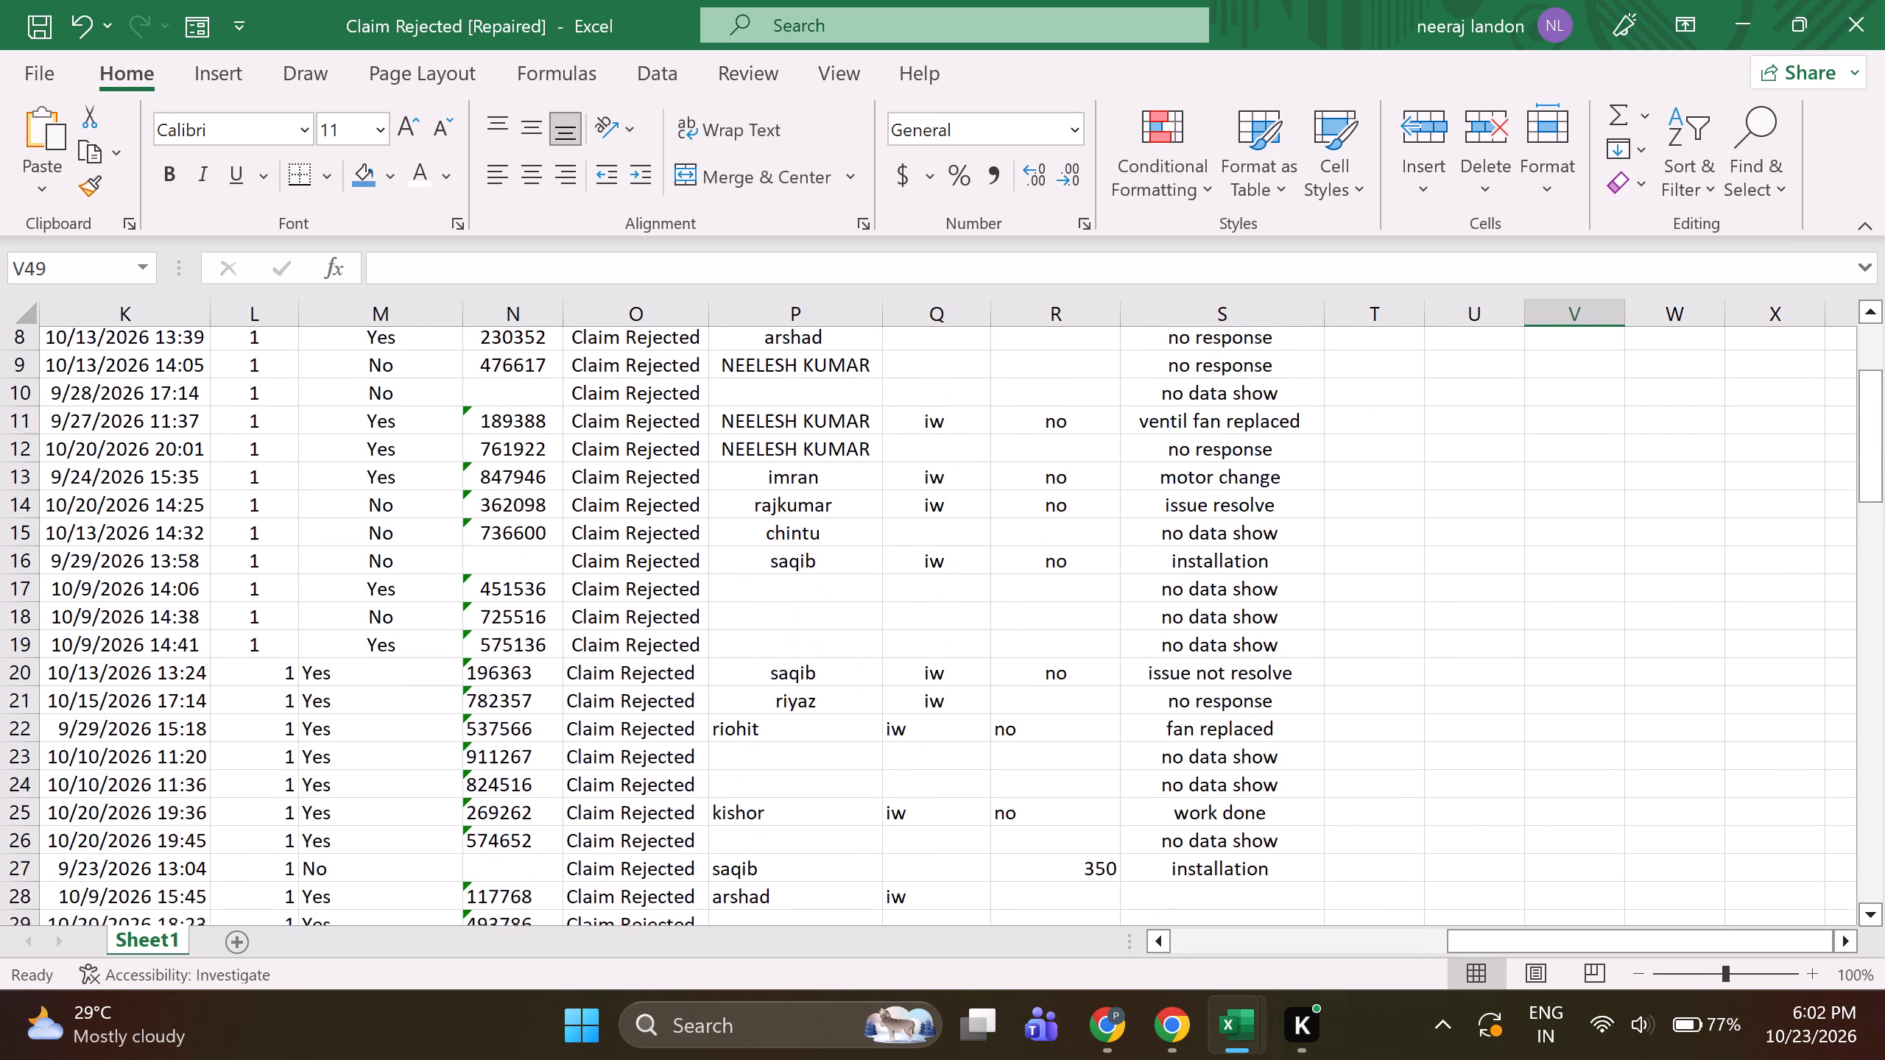
{"action": "scroll", "coordinate": [1287, 689], "scroll_direction": "down", "scroll_amount": 2}
{"action": "left_click", "coordinate": [1077, 766]}
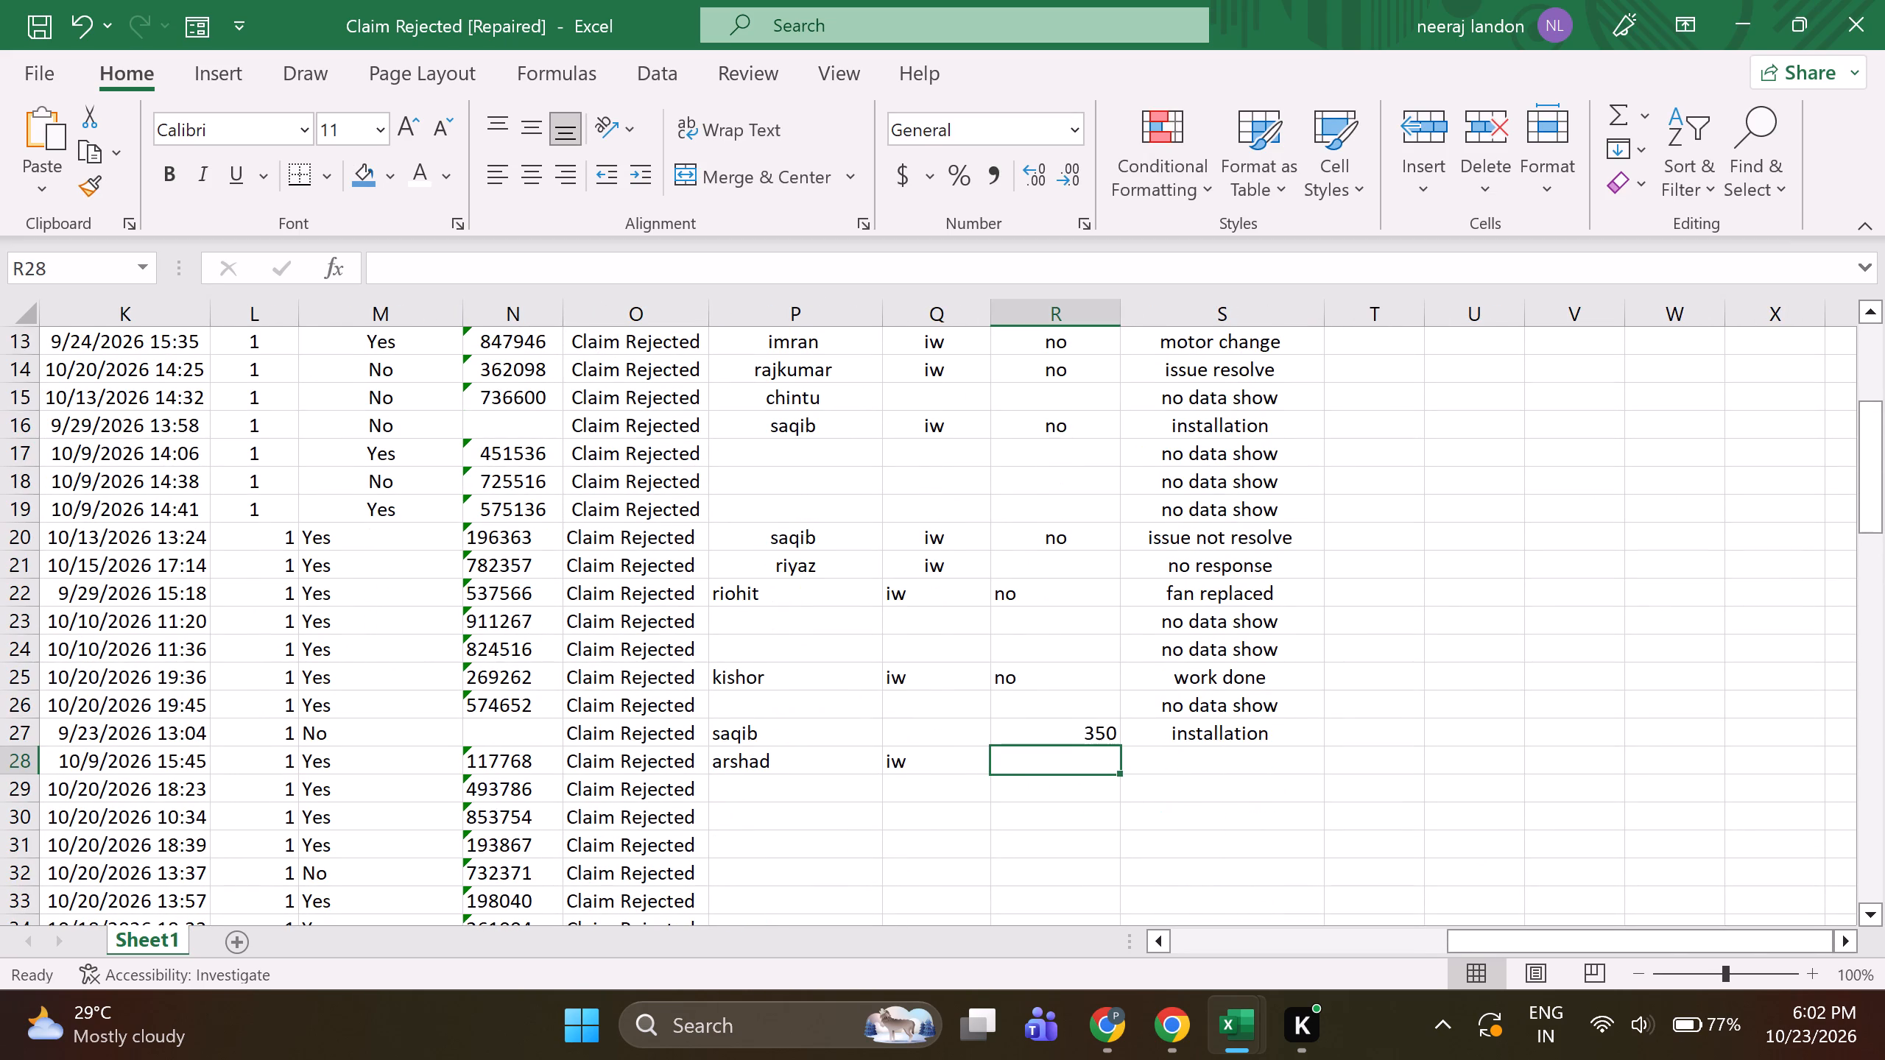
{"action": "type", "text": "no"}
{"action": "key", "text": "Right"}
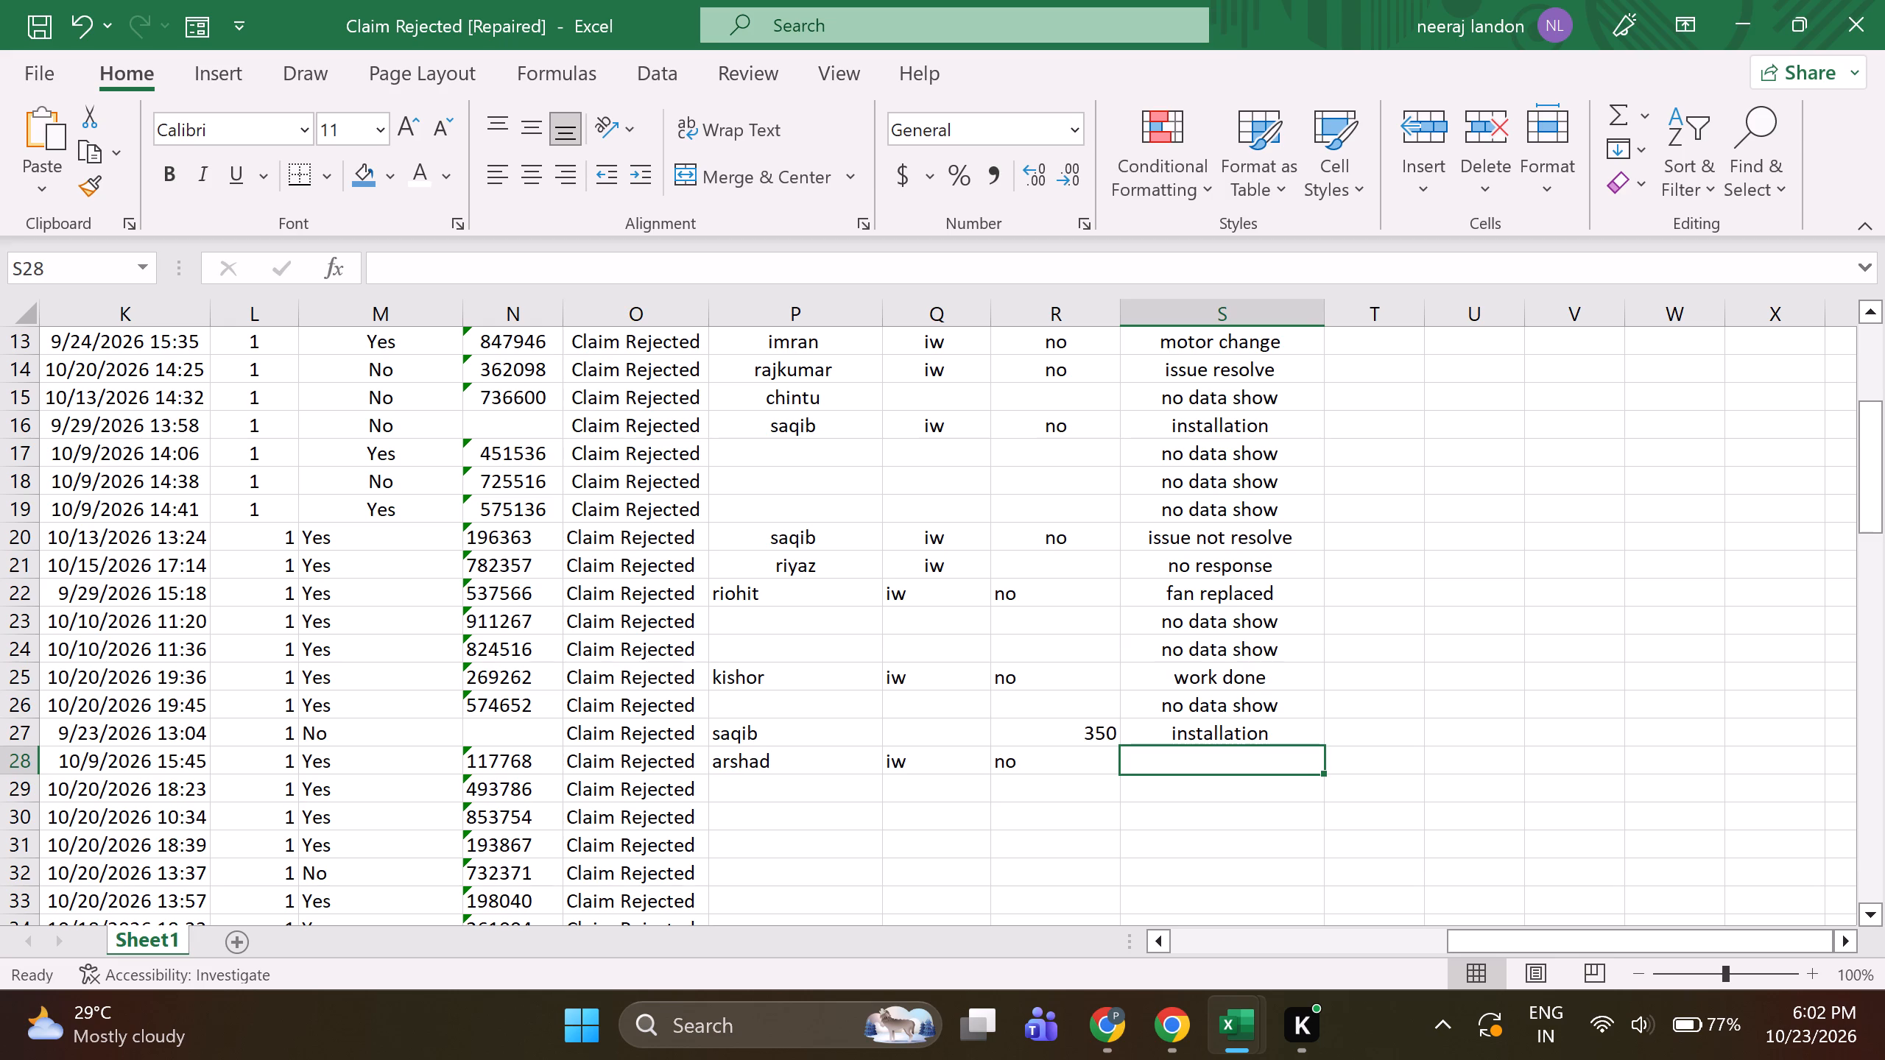
Enter the remark "induction replaced" in cell S28, on the row of technician arshad, in the Claim Rejected sheet.
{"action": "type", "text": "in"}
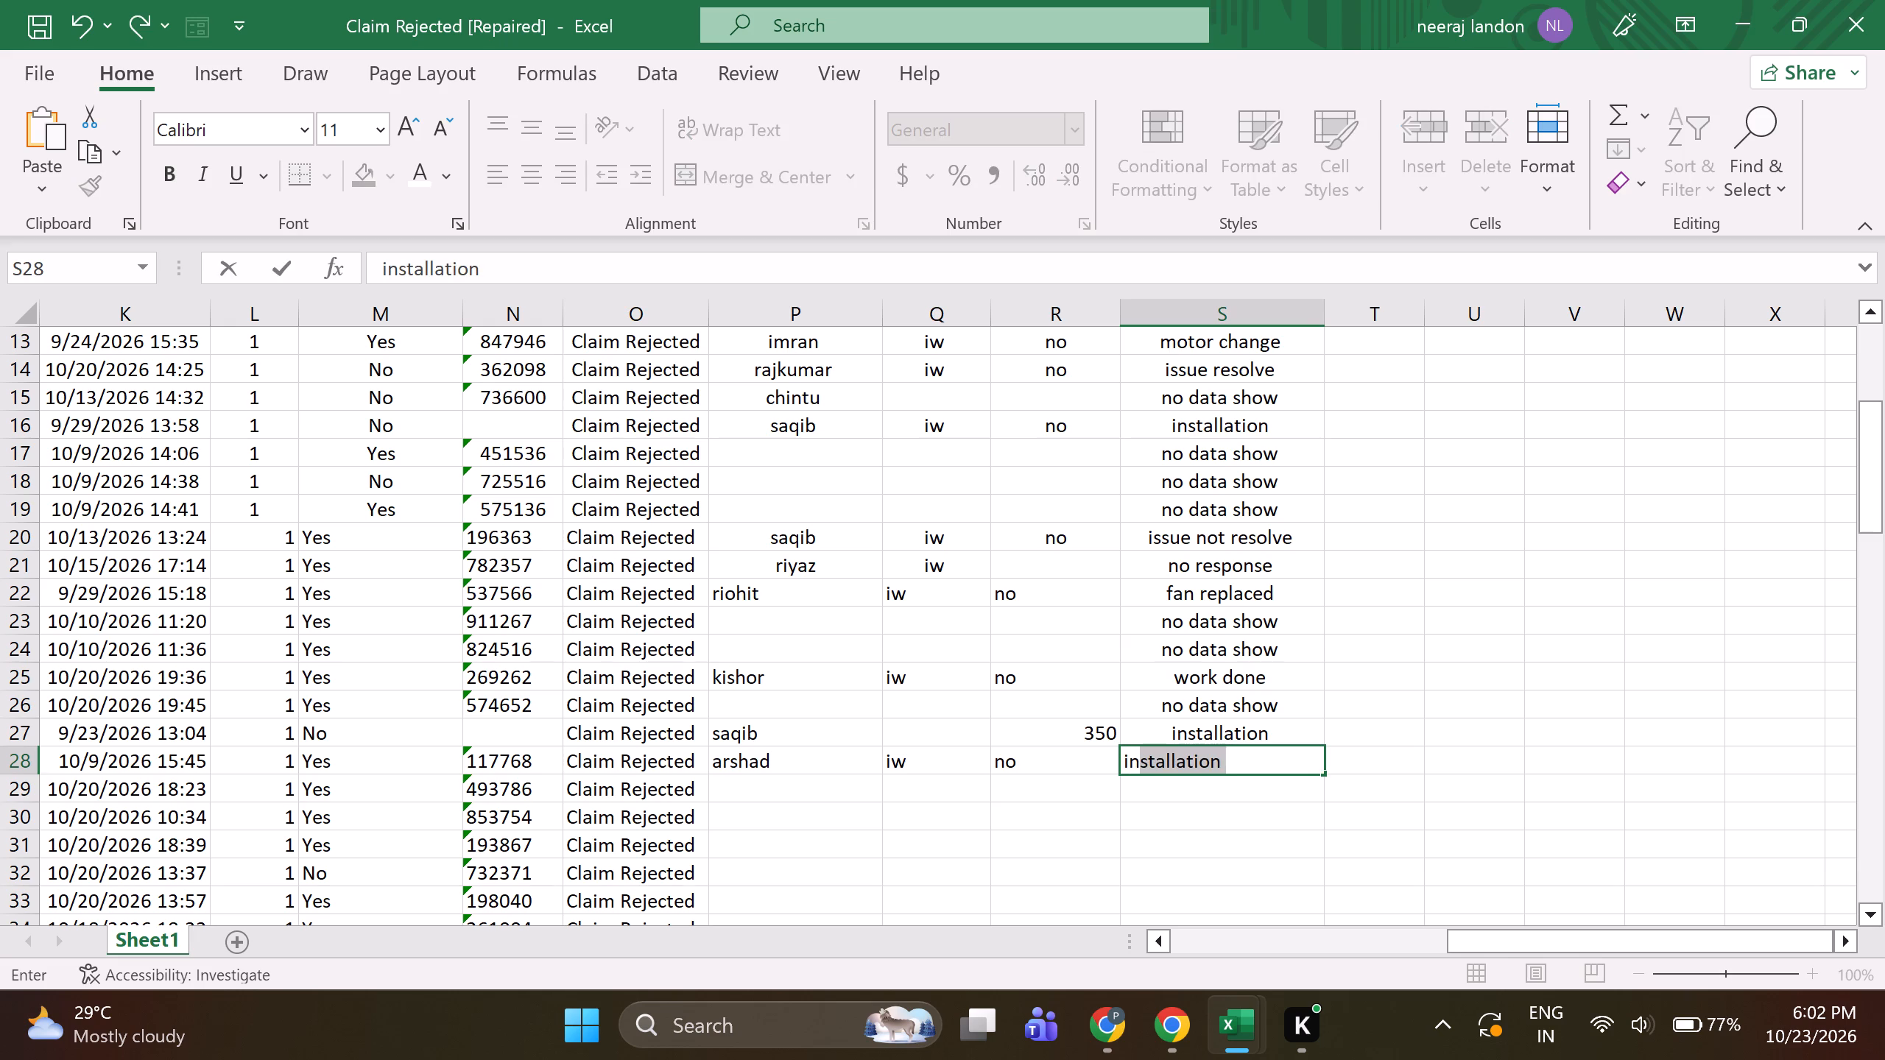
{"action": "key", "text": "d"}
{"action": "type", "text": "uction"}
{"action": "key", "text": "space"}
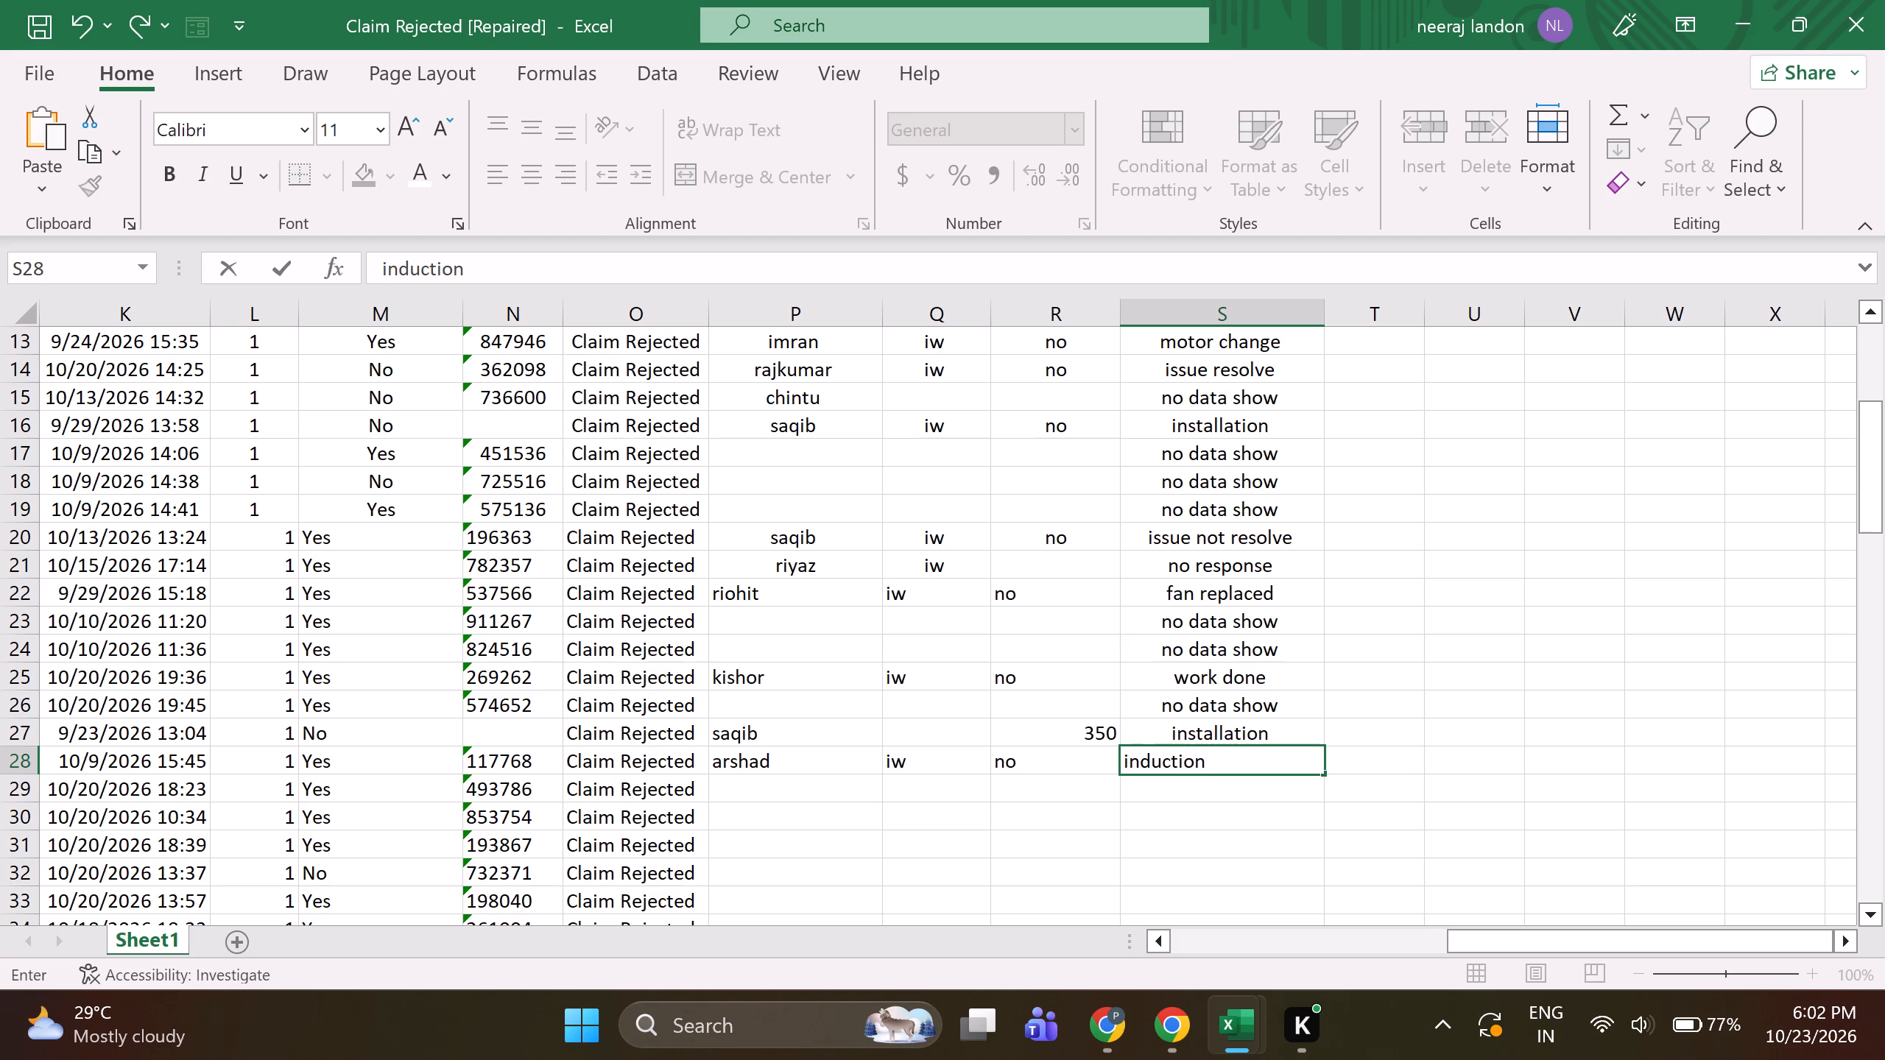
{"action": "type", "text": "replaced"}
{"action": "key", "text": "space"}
Complete the remark "induction replaced" in cell S28 of the Claim Rejected sheet.
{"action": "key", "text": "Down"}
Go back along row 27 to the first columns of the sheet and examine the job's details.
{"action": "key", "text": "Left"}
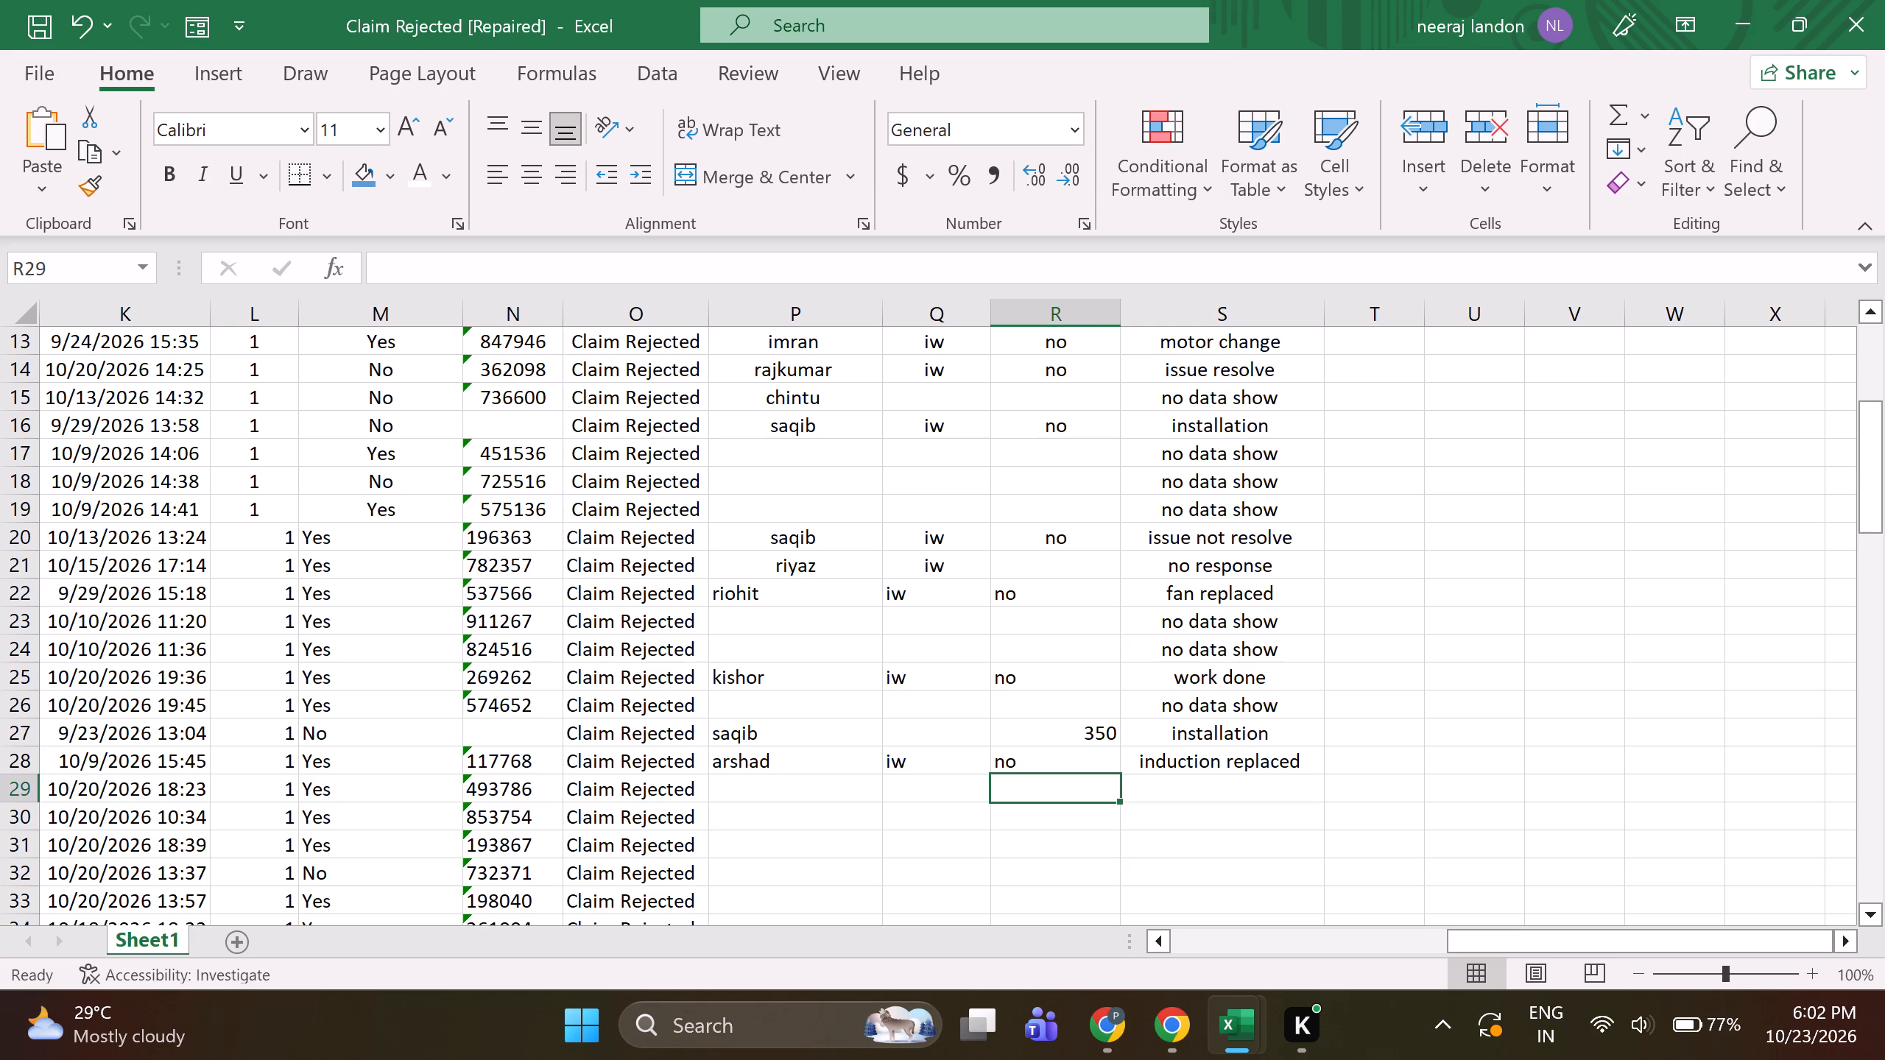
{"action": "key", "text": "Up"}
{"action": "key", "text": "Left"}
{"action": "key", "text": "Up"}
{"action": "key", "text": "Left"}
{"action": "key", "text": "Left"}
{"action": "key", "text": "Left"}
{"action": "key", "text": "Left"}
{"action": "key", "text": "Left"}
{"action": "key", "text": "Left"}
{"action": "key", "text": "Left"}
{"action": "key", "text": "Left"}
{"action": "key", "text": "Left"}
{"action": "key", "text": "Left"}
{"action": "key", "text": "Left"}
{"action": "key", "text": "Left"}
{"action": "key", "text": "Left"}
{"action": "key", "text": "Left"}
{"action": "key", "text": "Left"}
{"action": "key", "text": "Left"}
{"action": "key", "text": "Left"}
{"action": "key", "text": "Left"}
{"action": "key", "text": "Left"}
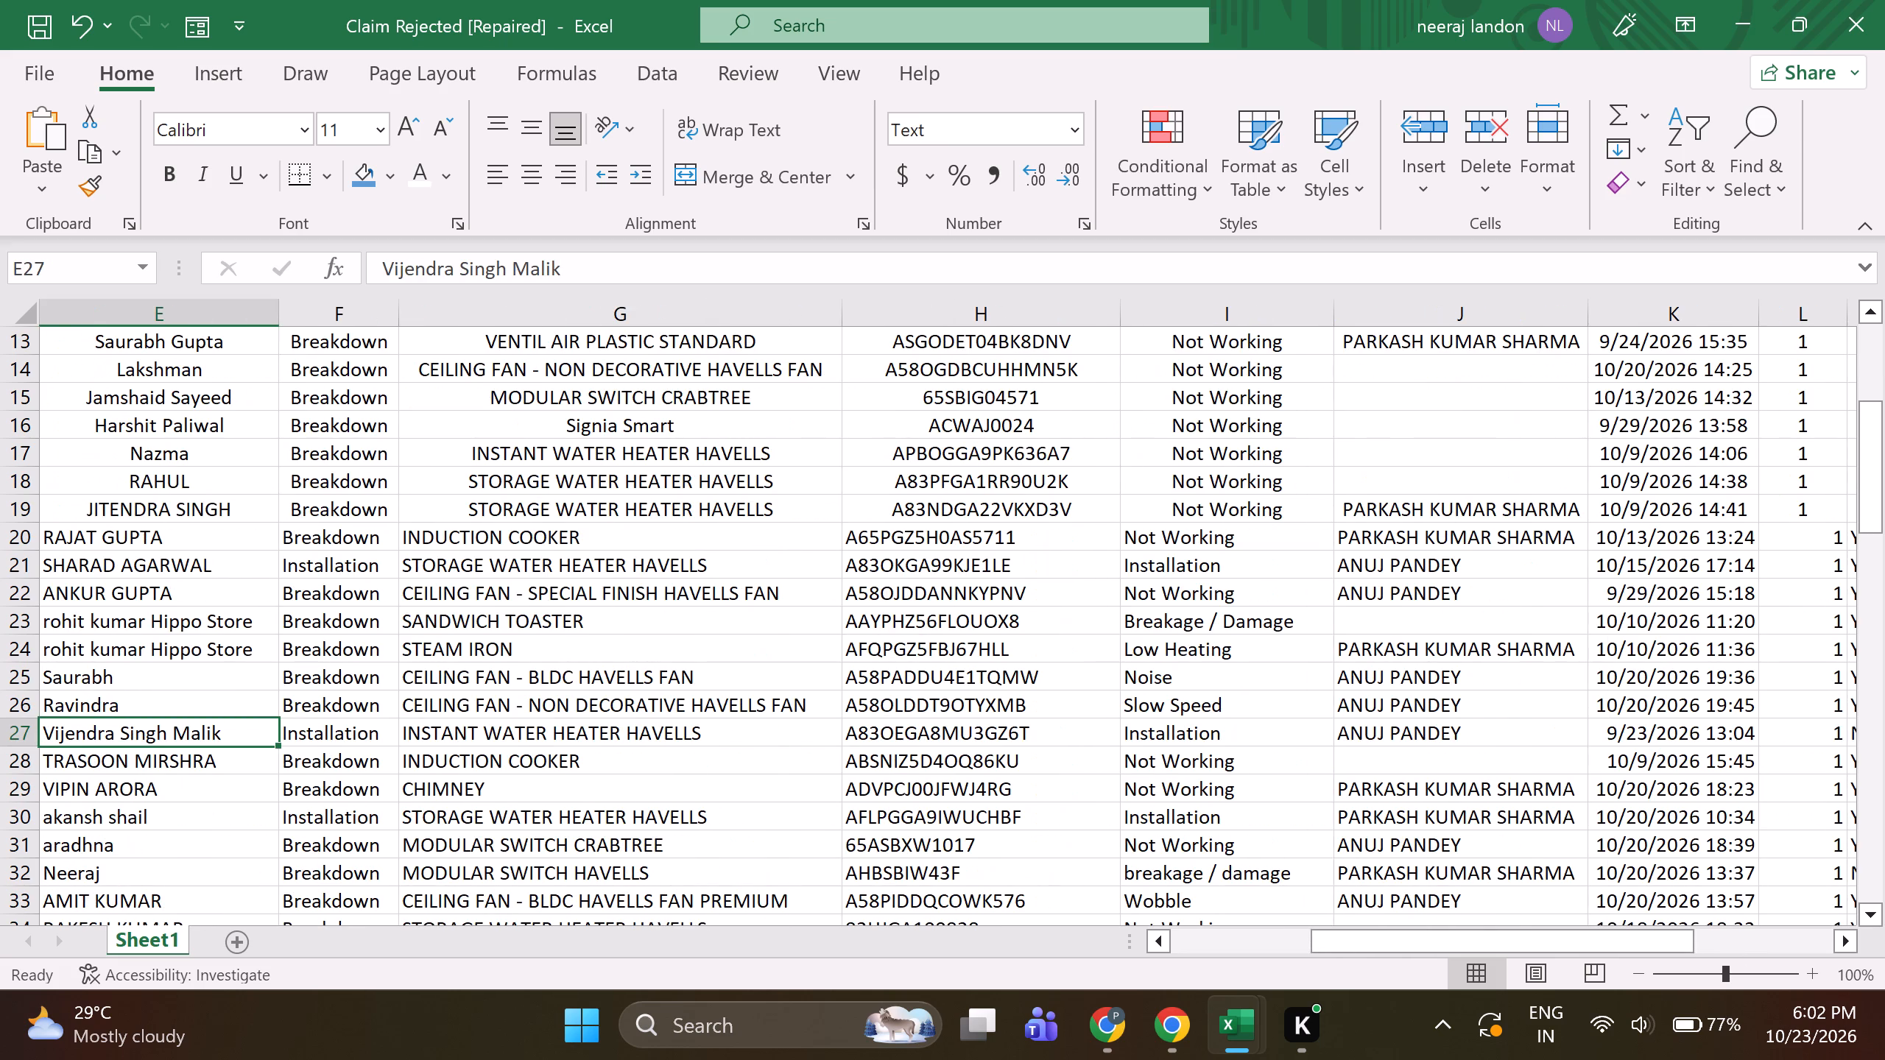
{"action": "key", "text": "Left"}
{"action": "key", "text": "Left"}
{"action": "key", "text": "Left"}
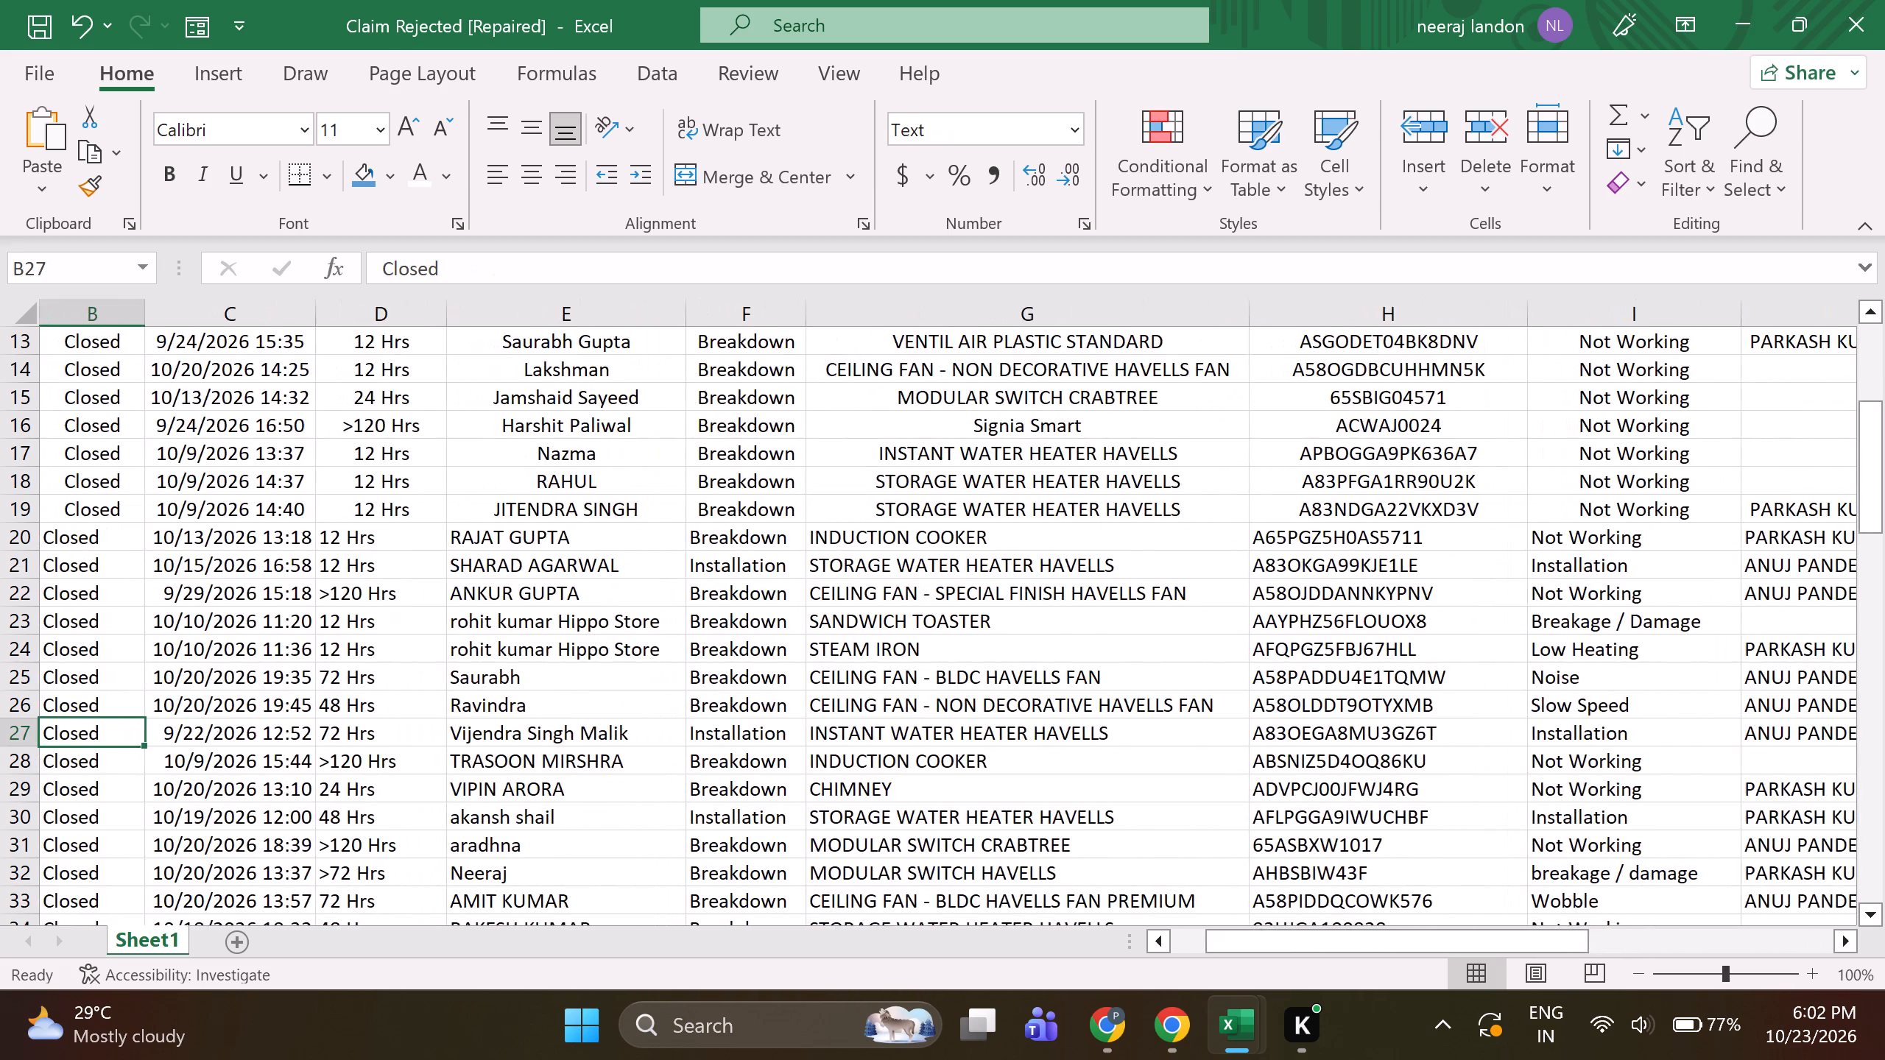
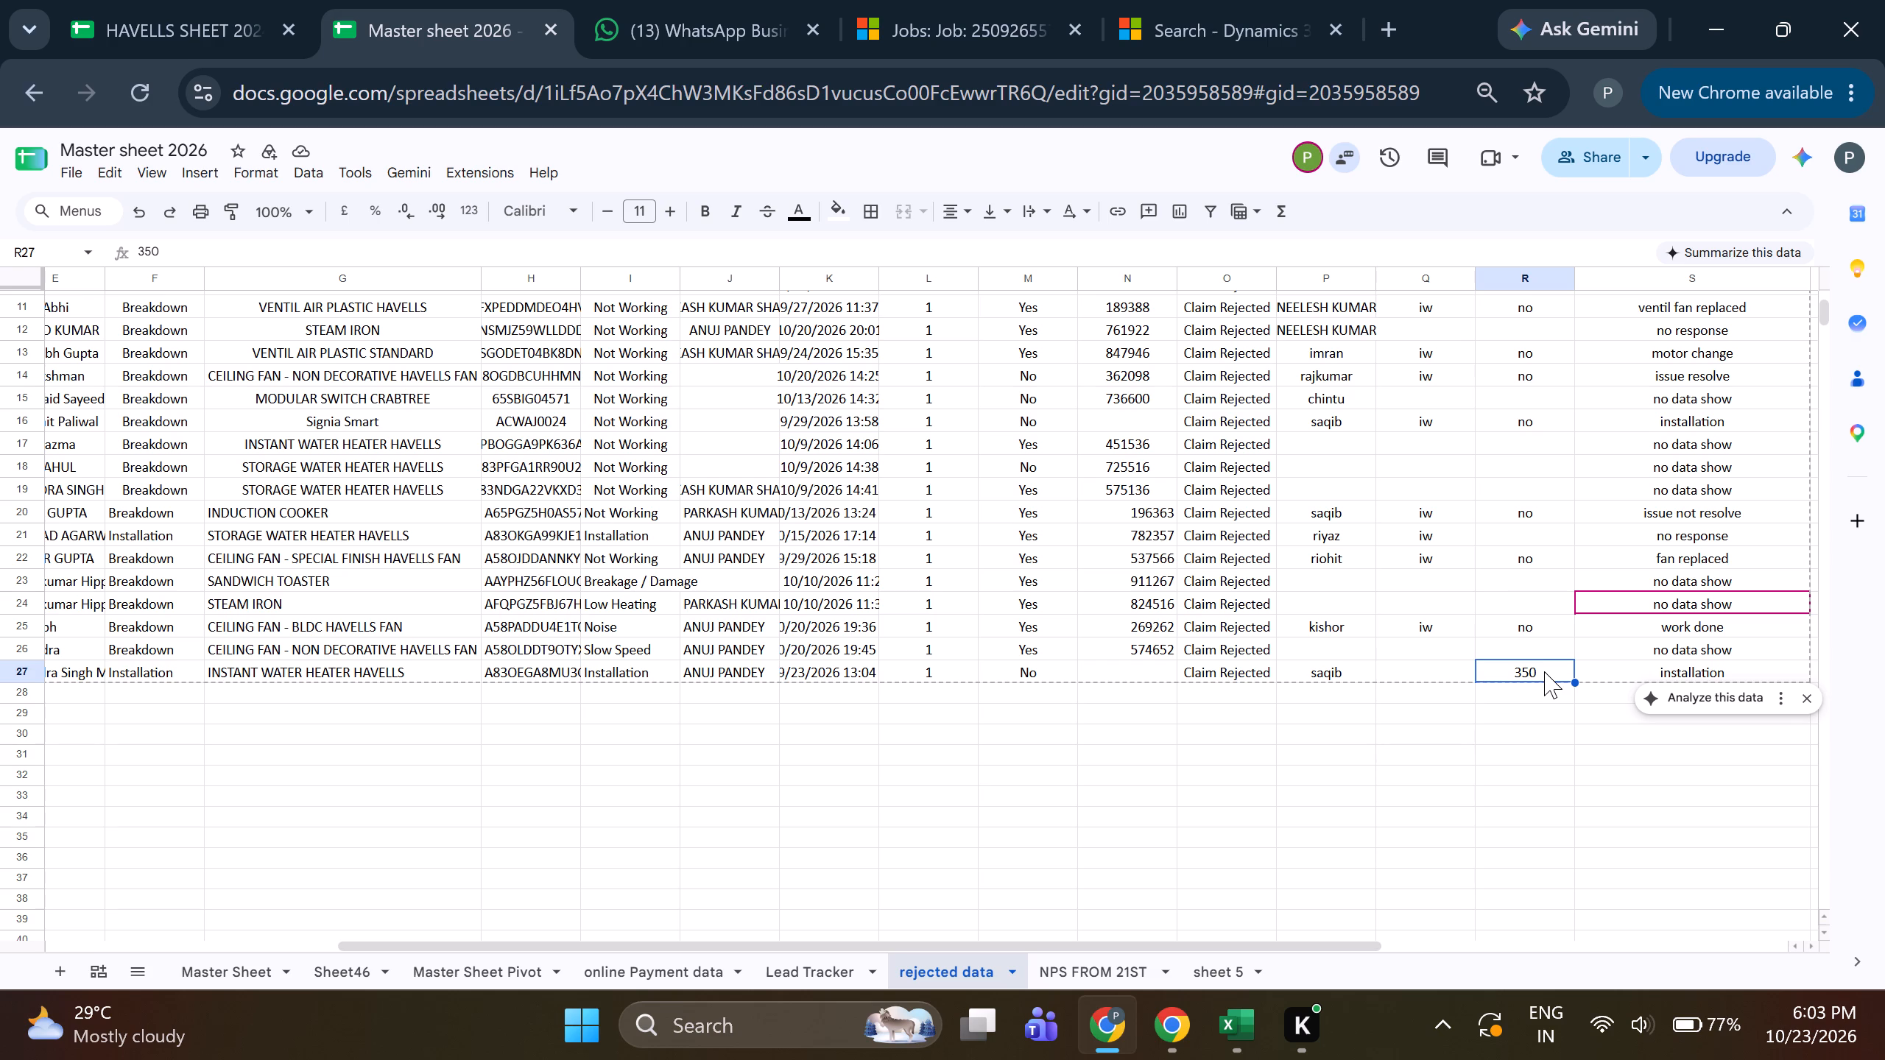
Add the note "pipe charges" on a second line below 350 in cell R27 of the rejected data sheet.
{"action": "left_click", "coordinate": [1413, 885]}
{"action": "left_click", "coordinate": [1525, 671]}
{"action": "key", "text": "alt+Return"}
{"action": "left_click", "coordinate": [205, 253]}
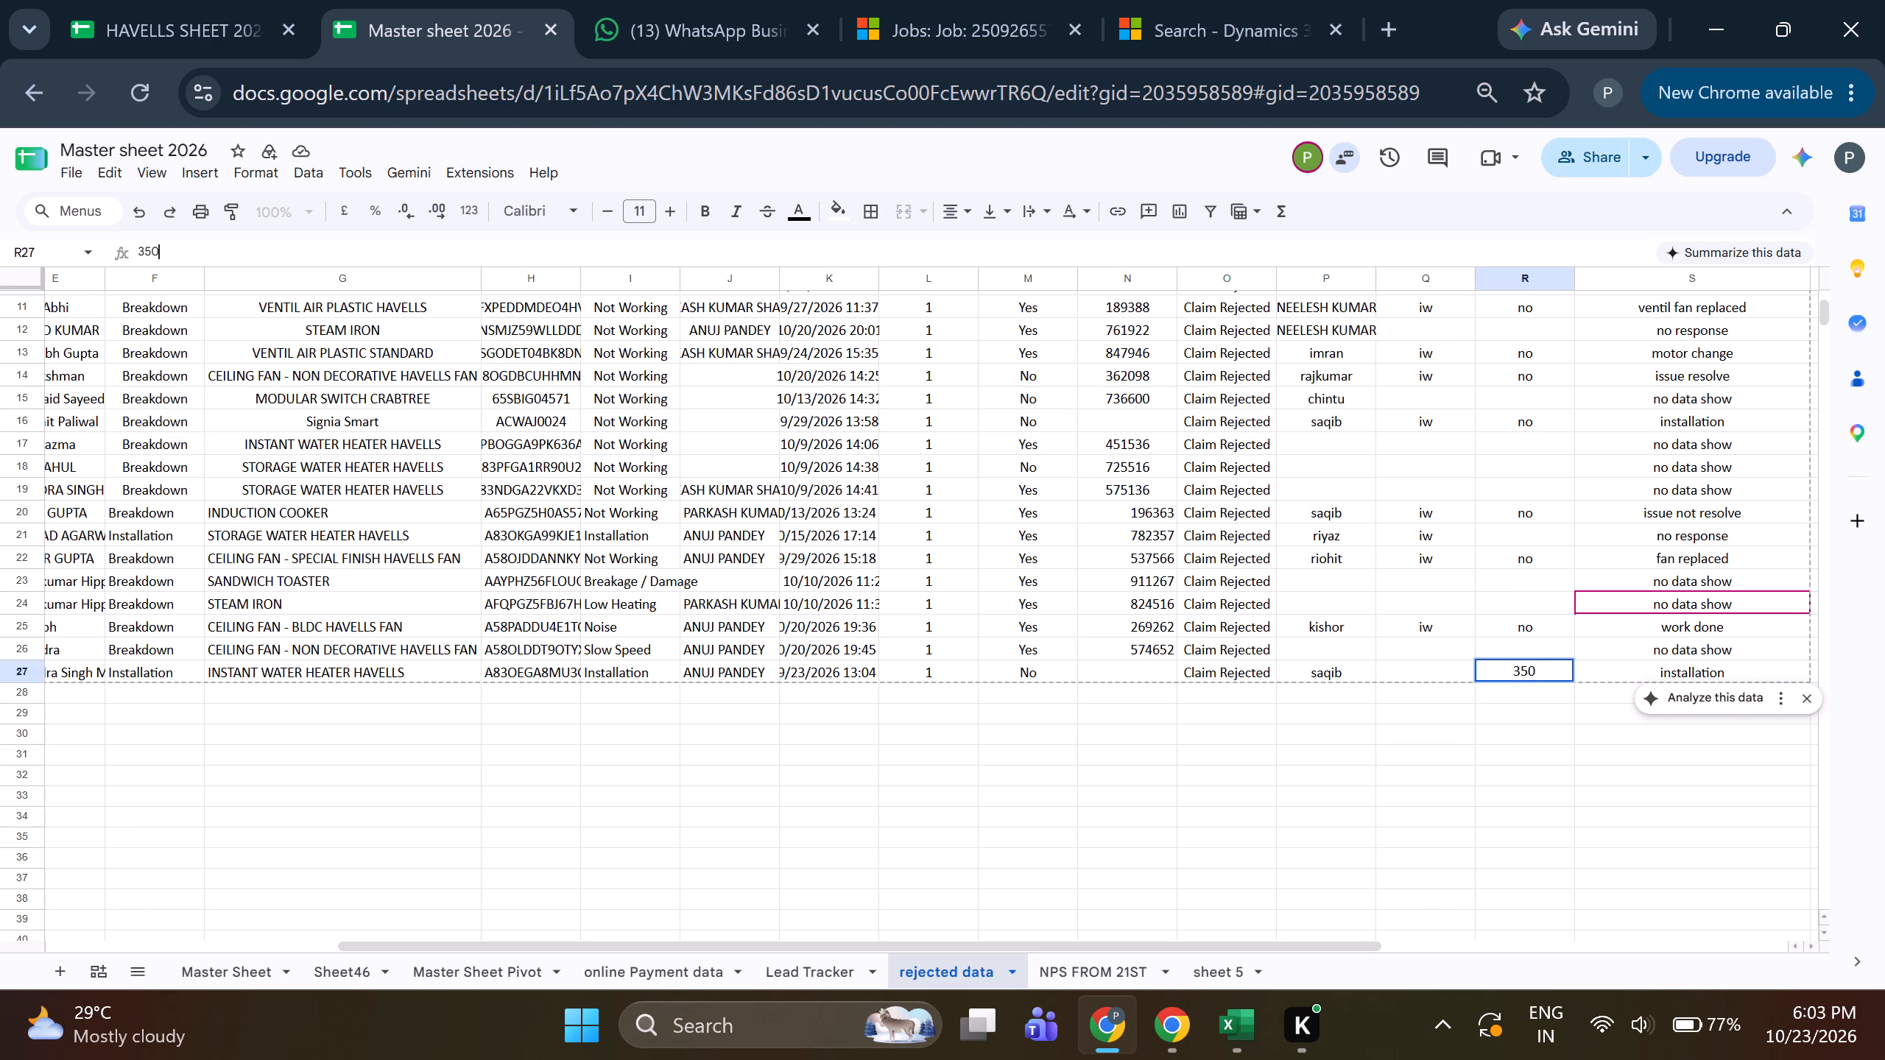
{"action": "key", "text": "alt+Return"}
{"action": "type", "text": "pip"}
{"action": "type", "text": "e"}
{"action": "key", "text": "space"}
{"action": "key", "text": "space"}
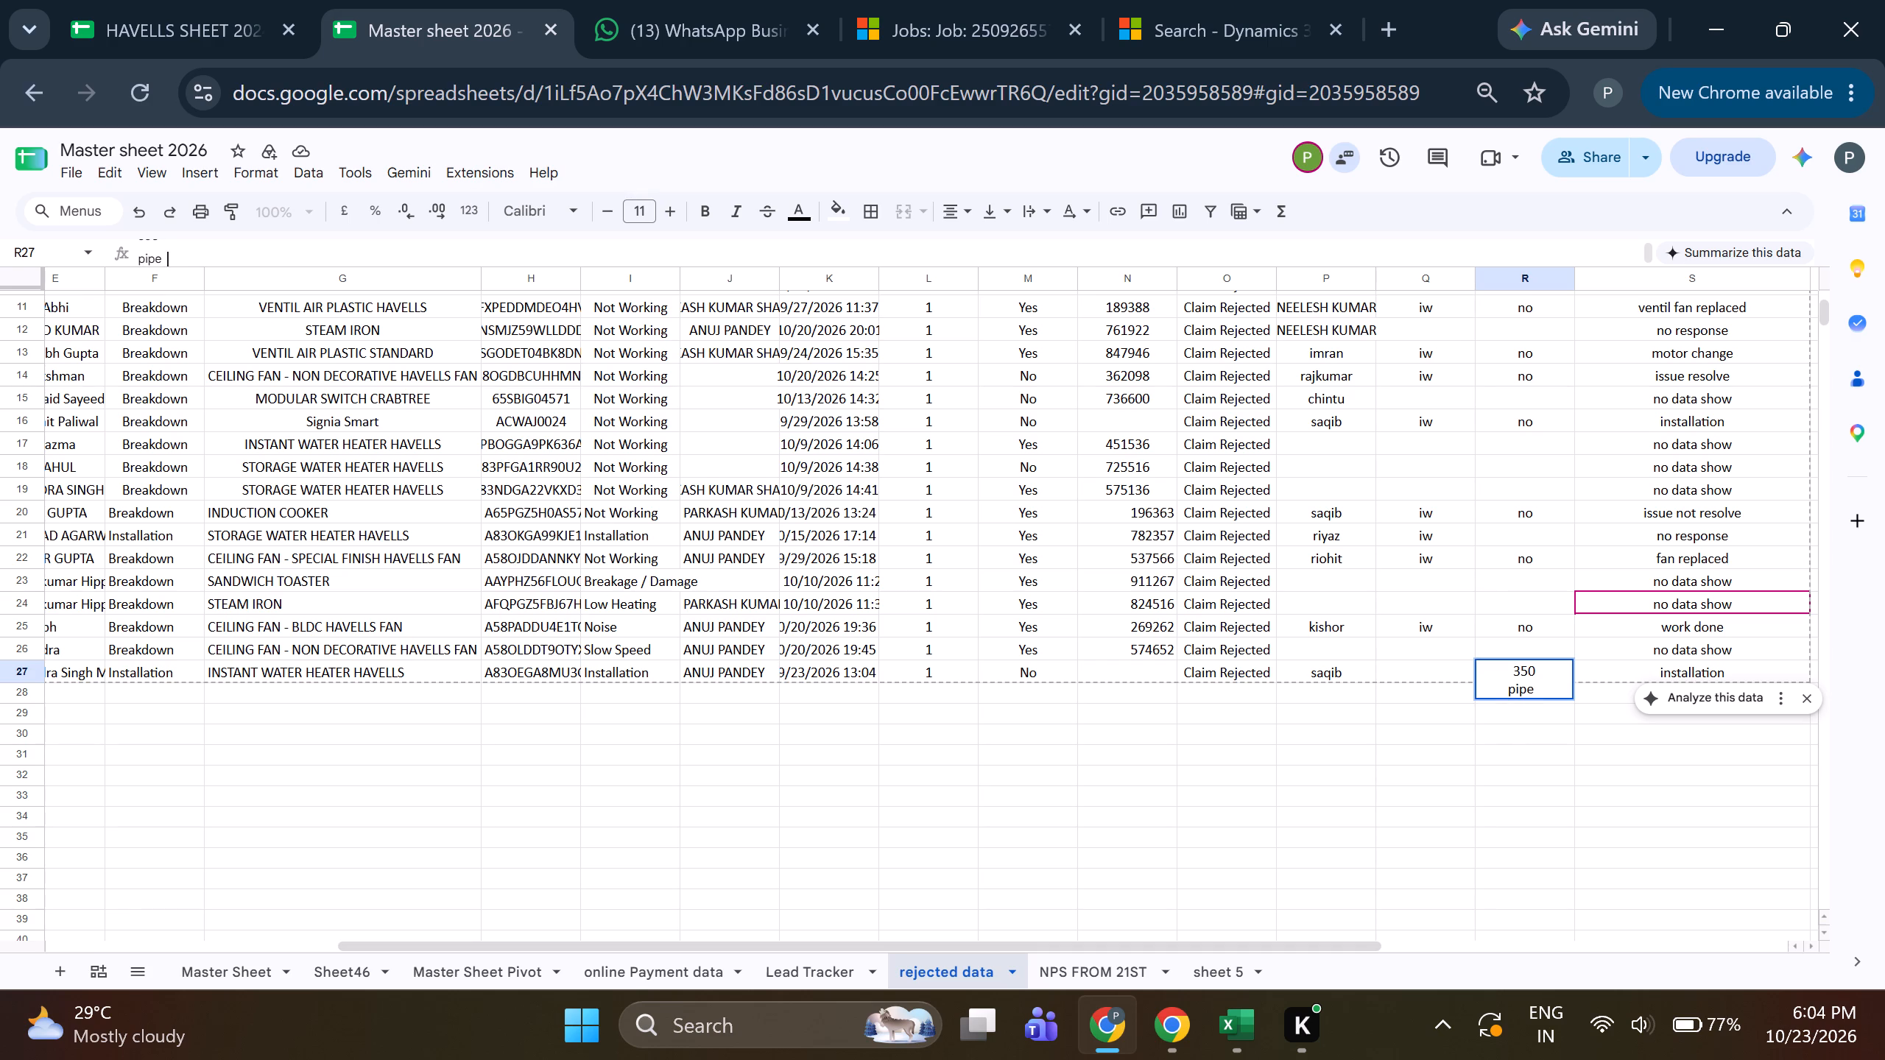
{"action": "type", "text": "charges"}
{"action": "key", "text": "space"}
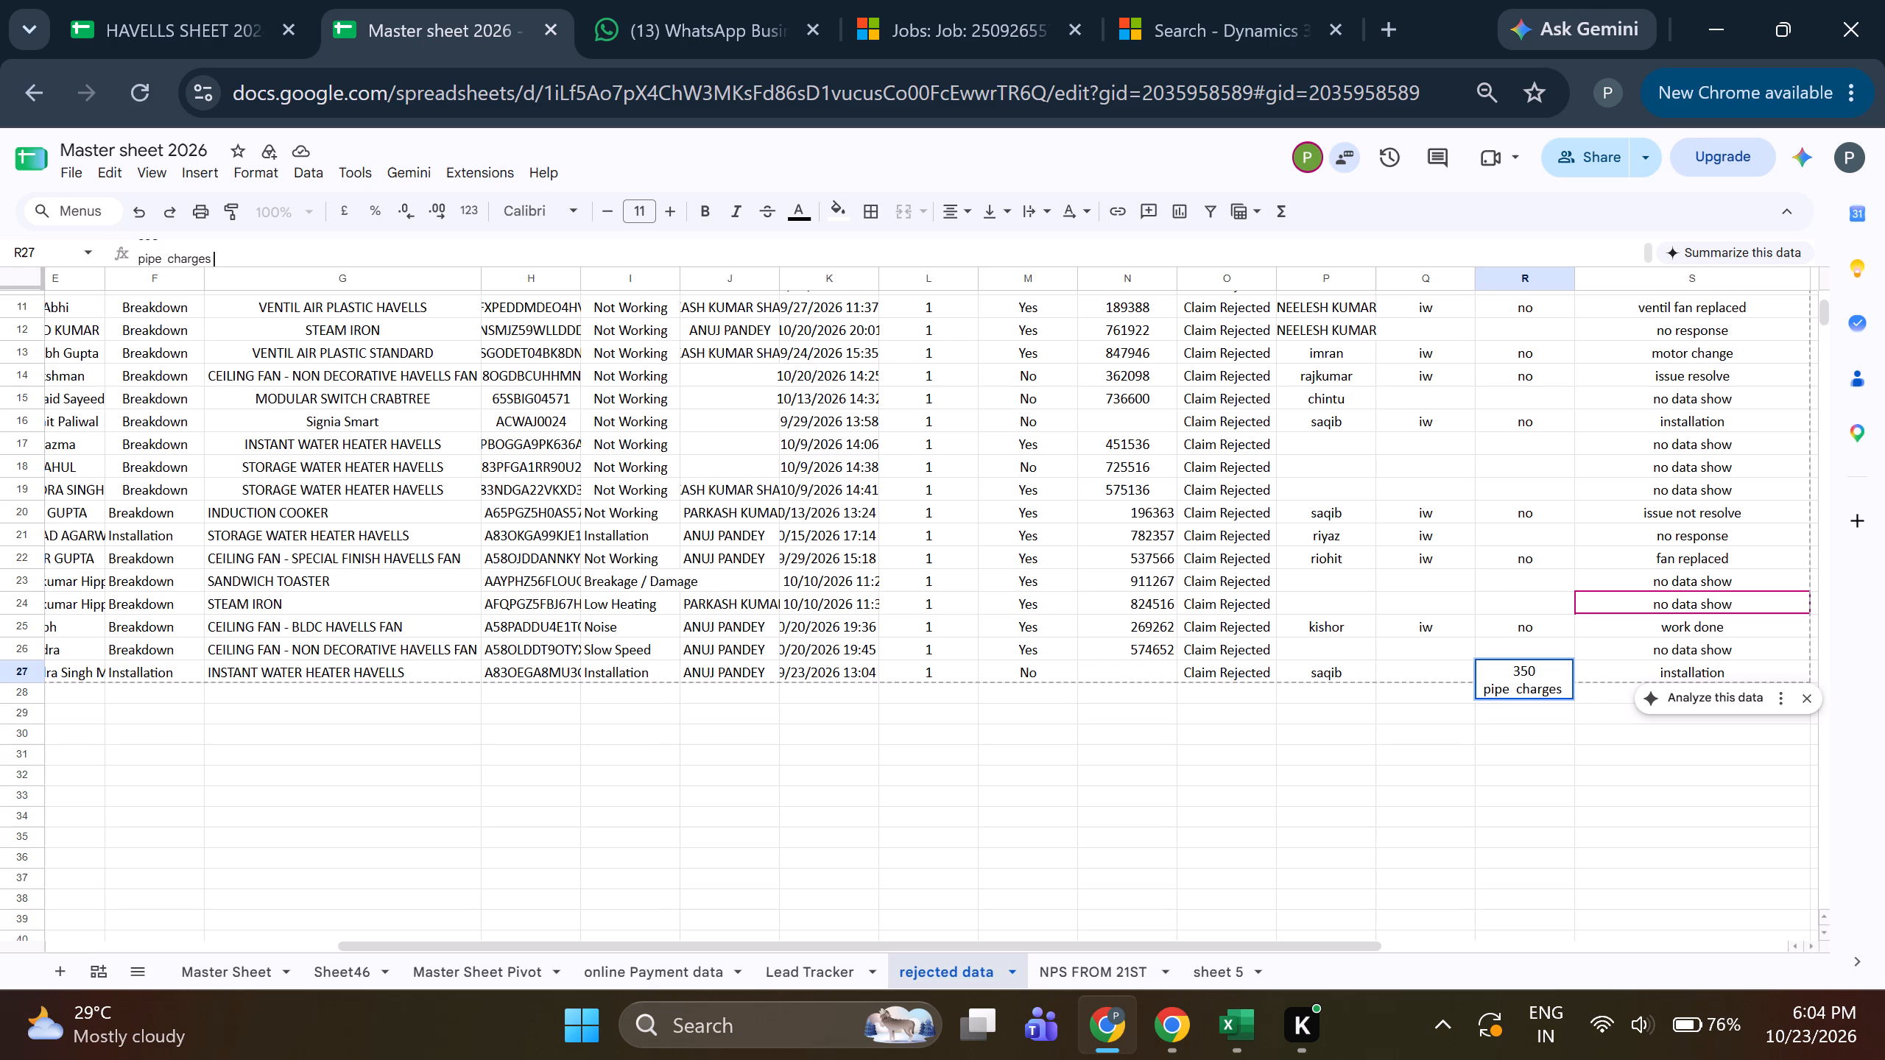
{"action": "key", "text": "Return"}
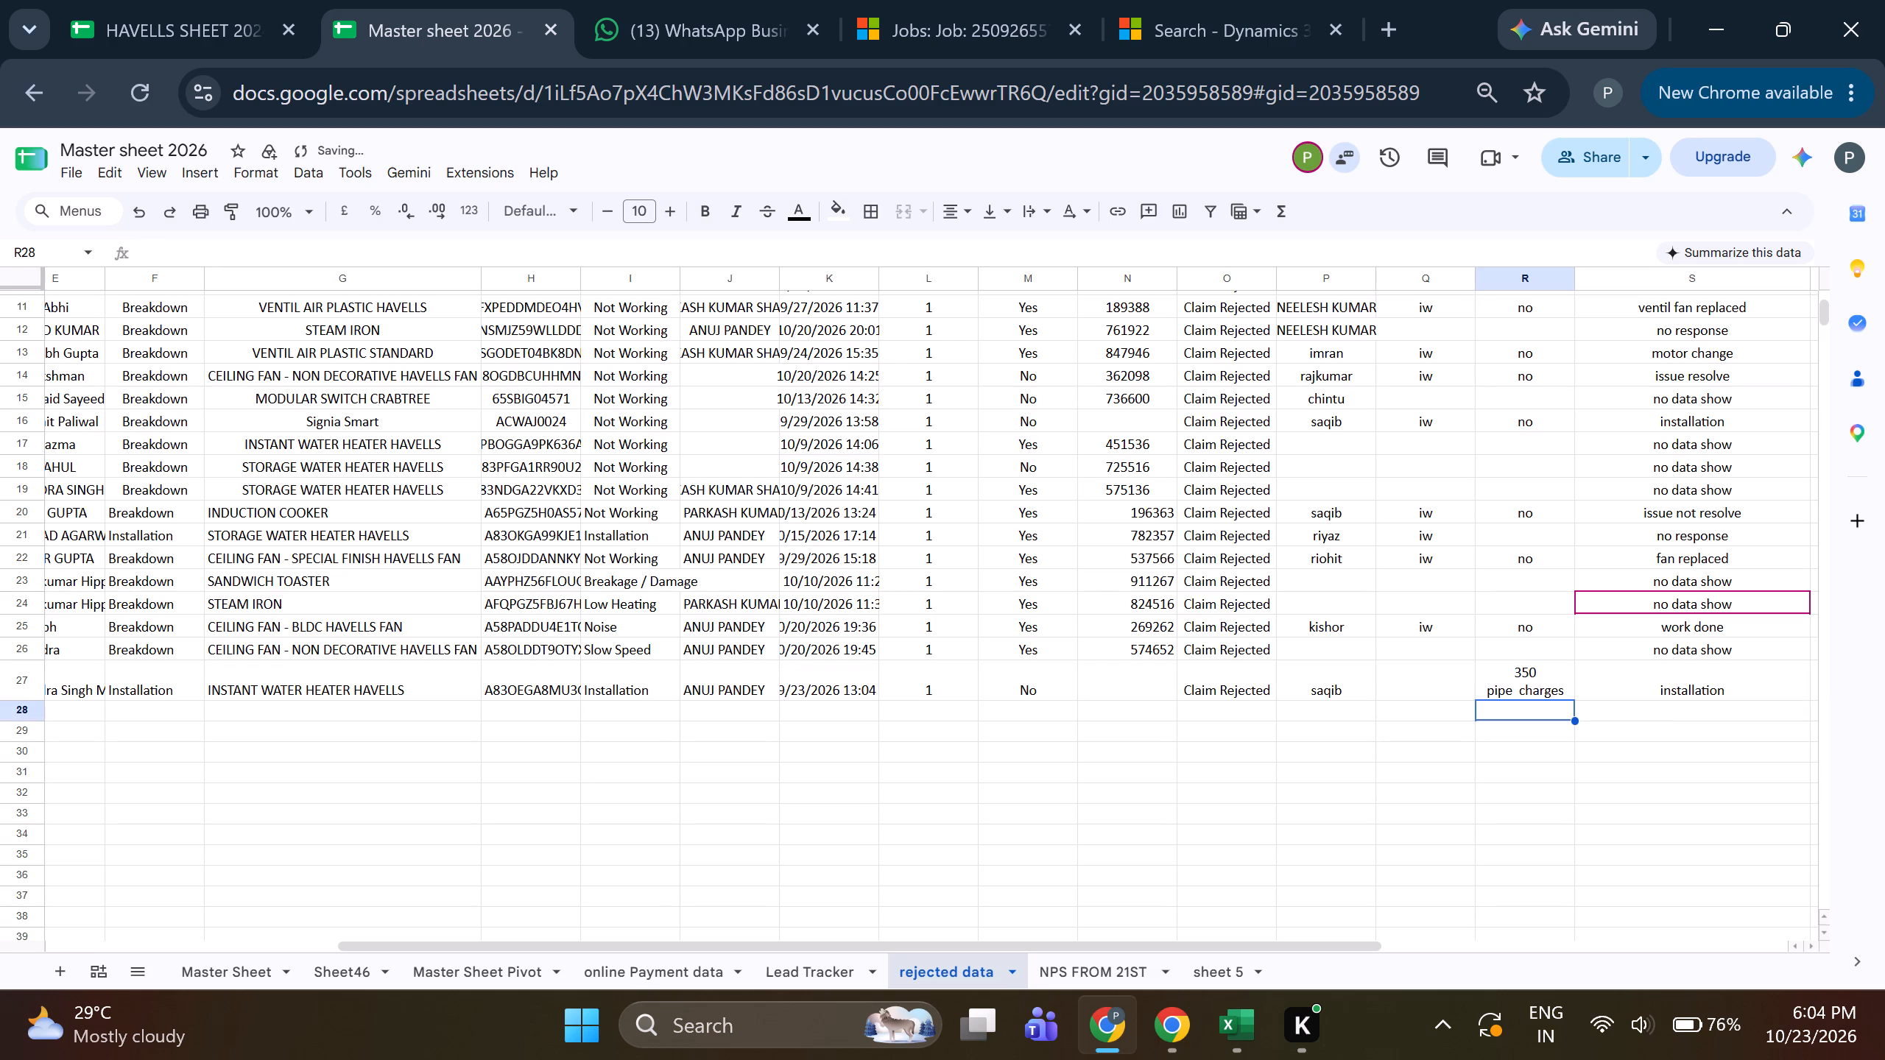
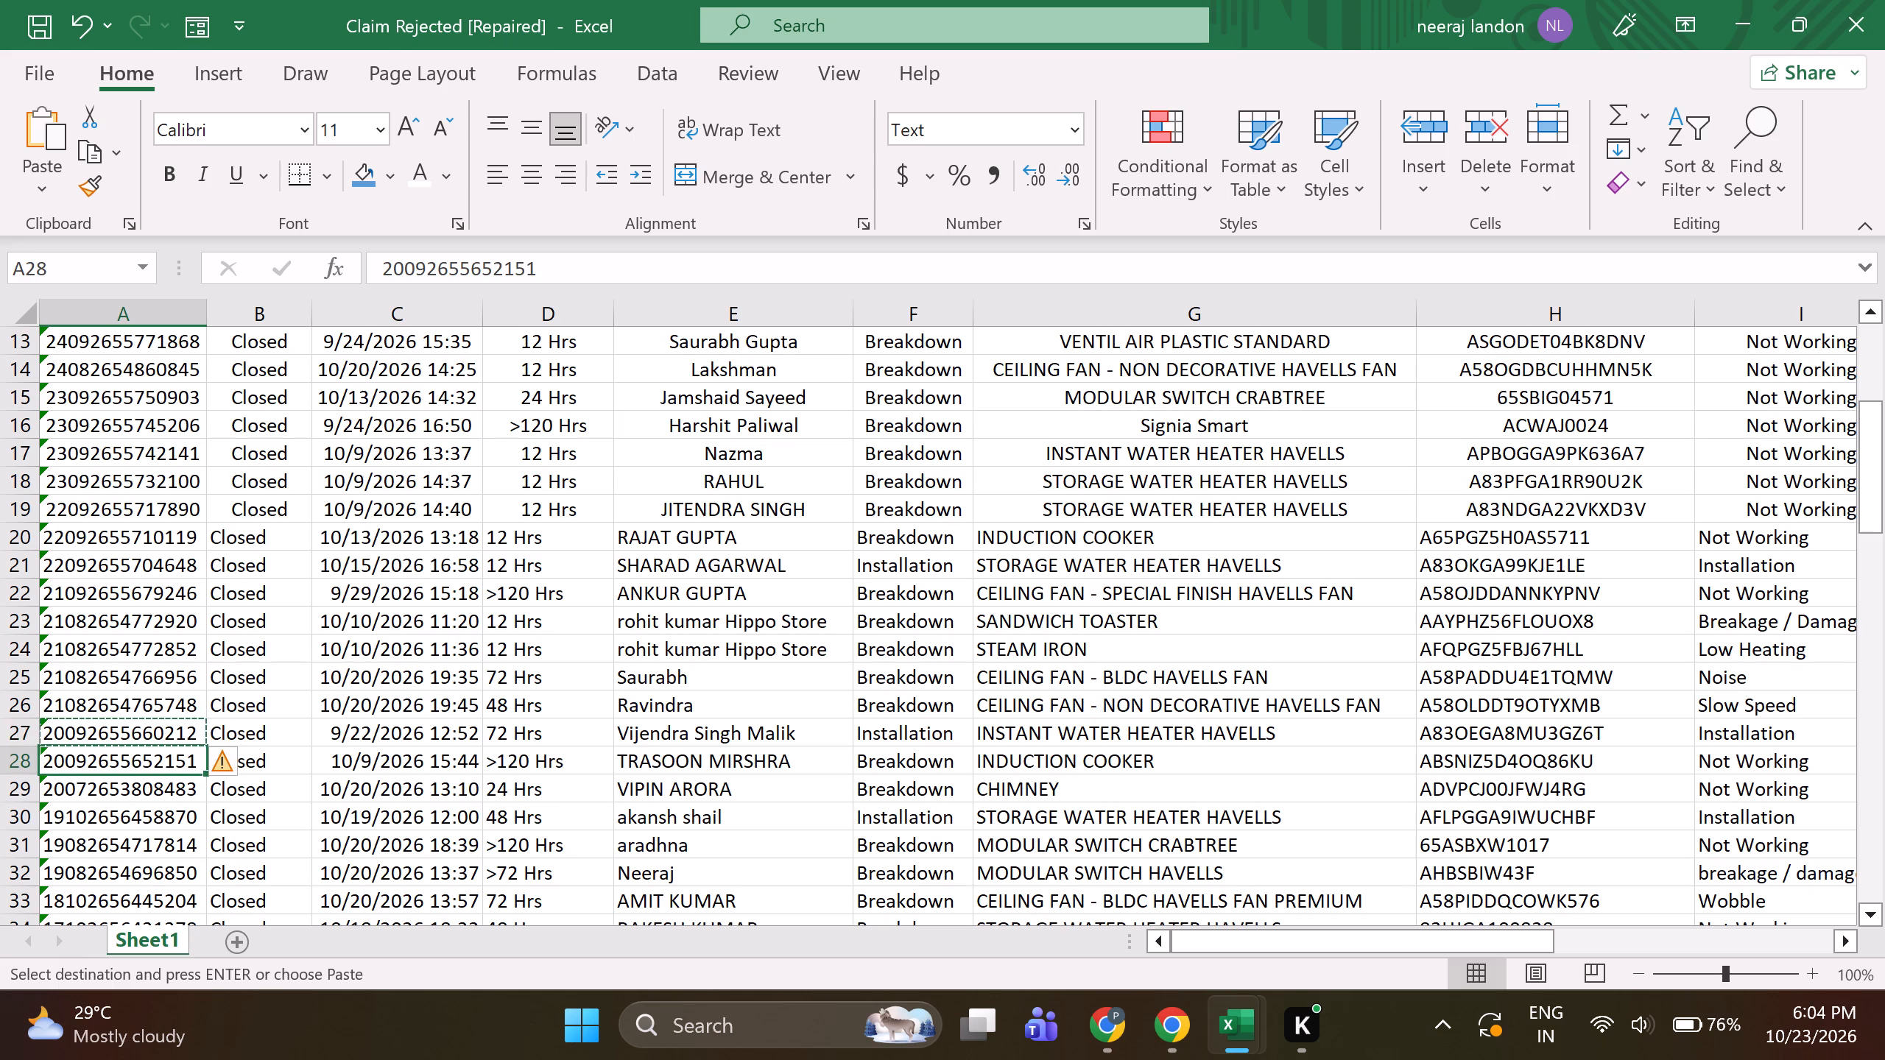
Copy the whole of row 28 from the Claim Rejected workbook into row 28 of the rejected data sheet in Master sheet 2026.
{"action": "left_click", "coordinate": [133, 792]}
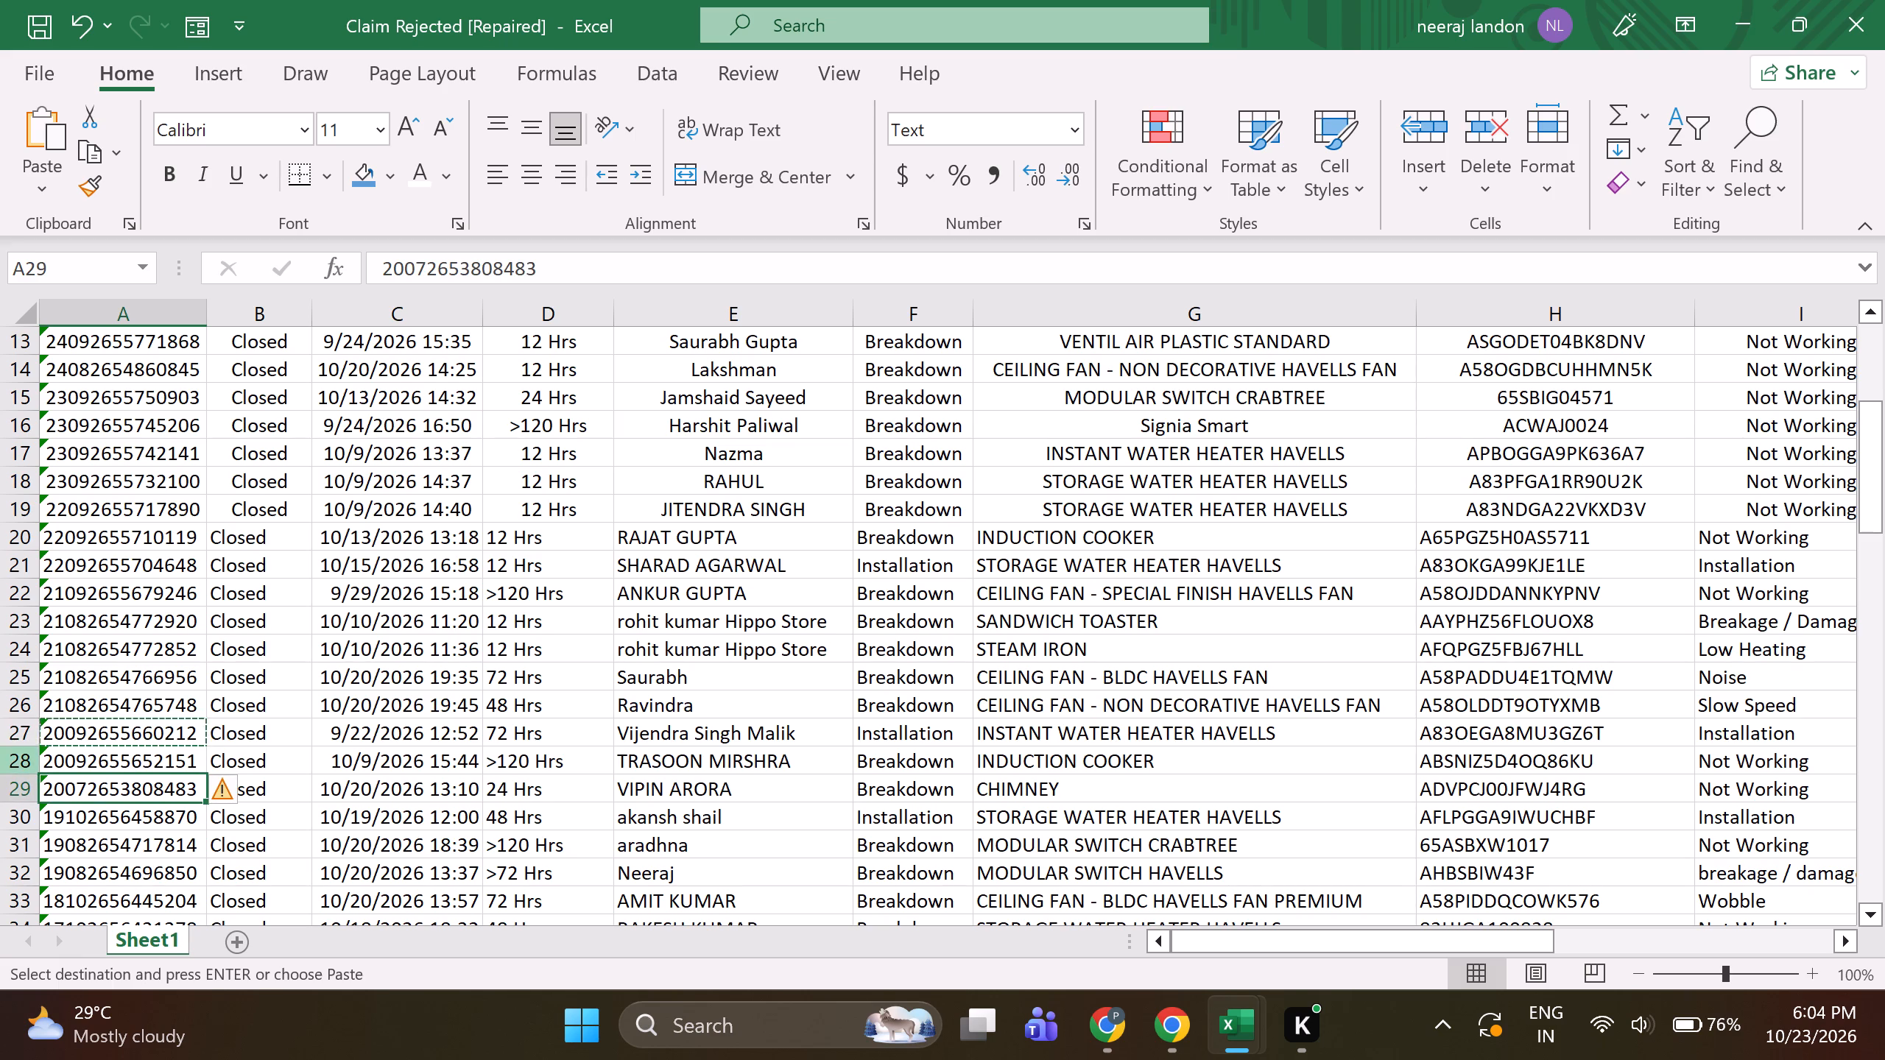
{"action": "left_click", "coordinate": [14, 763]}
{"action": "key", "text": "ctrl+c"}
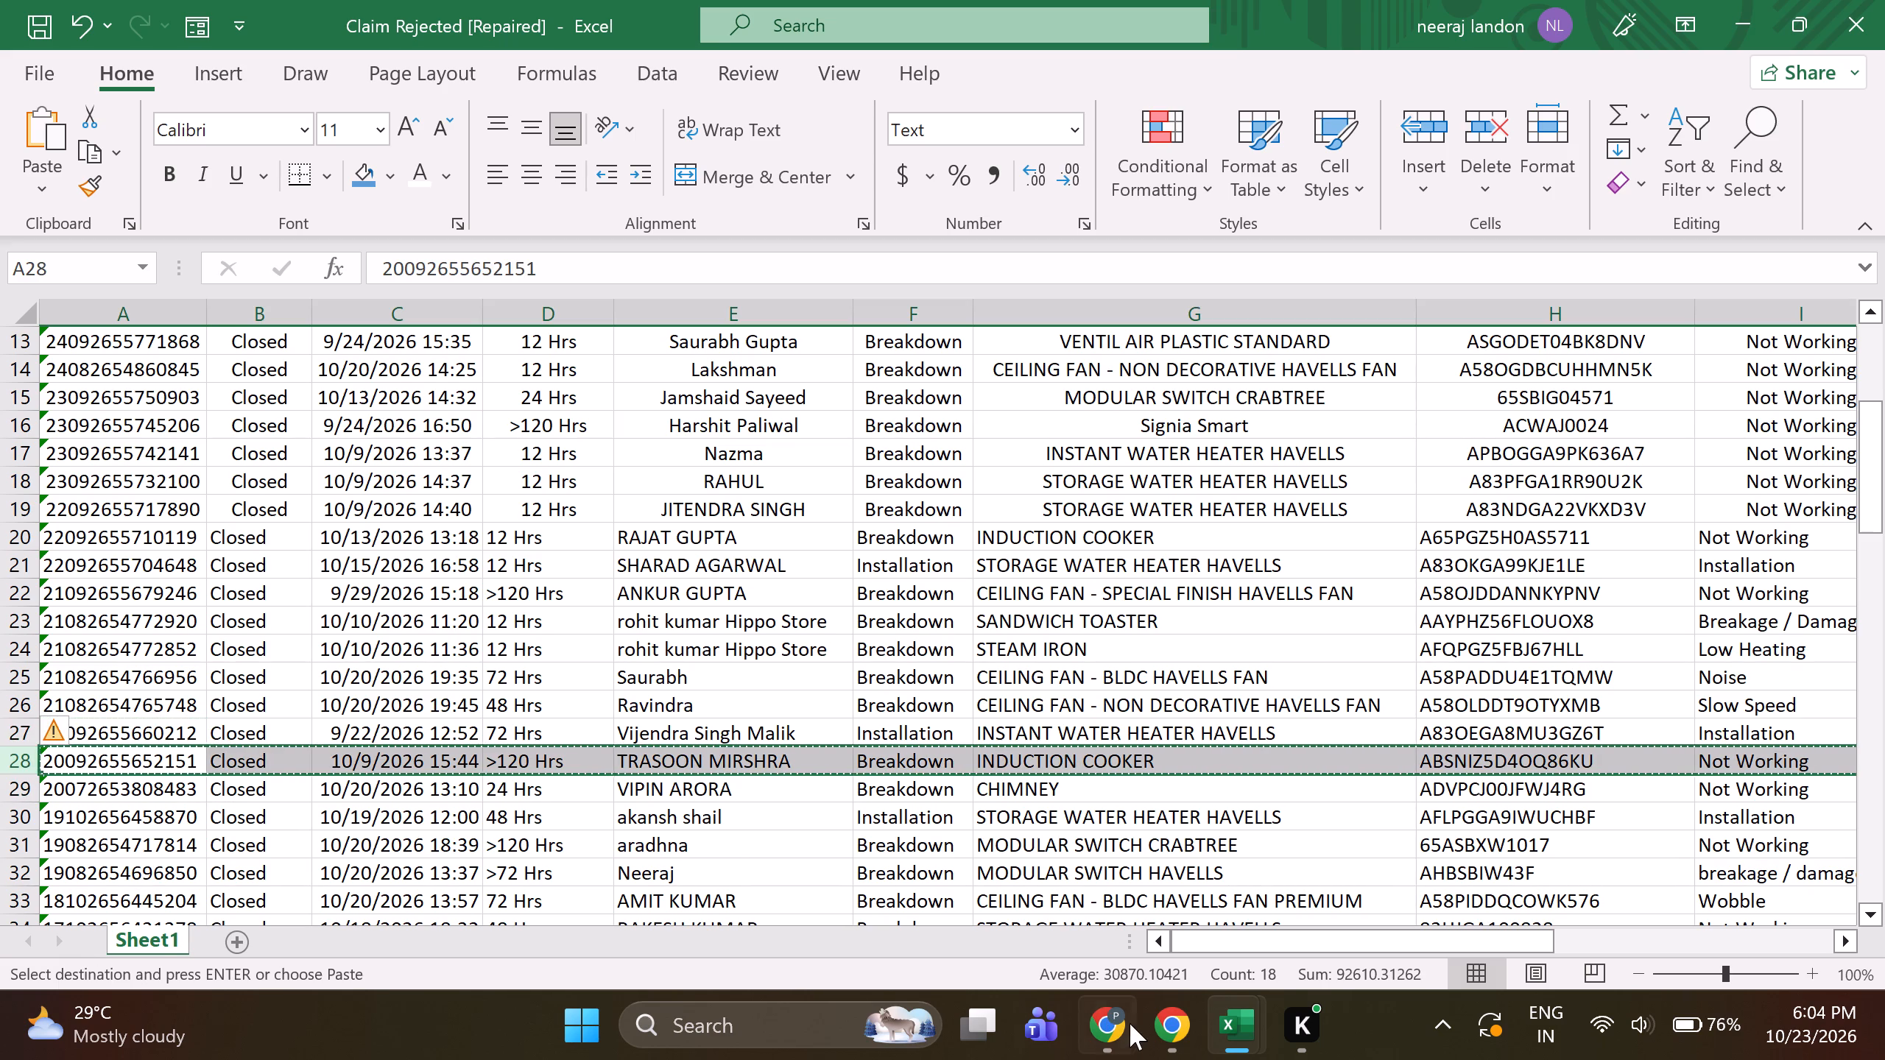
{"action": "left_click", "coordinate": [1104, 1038]}
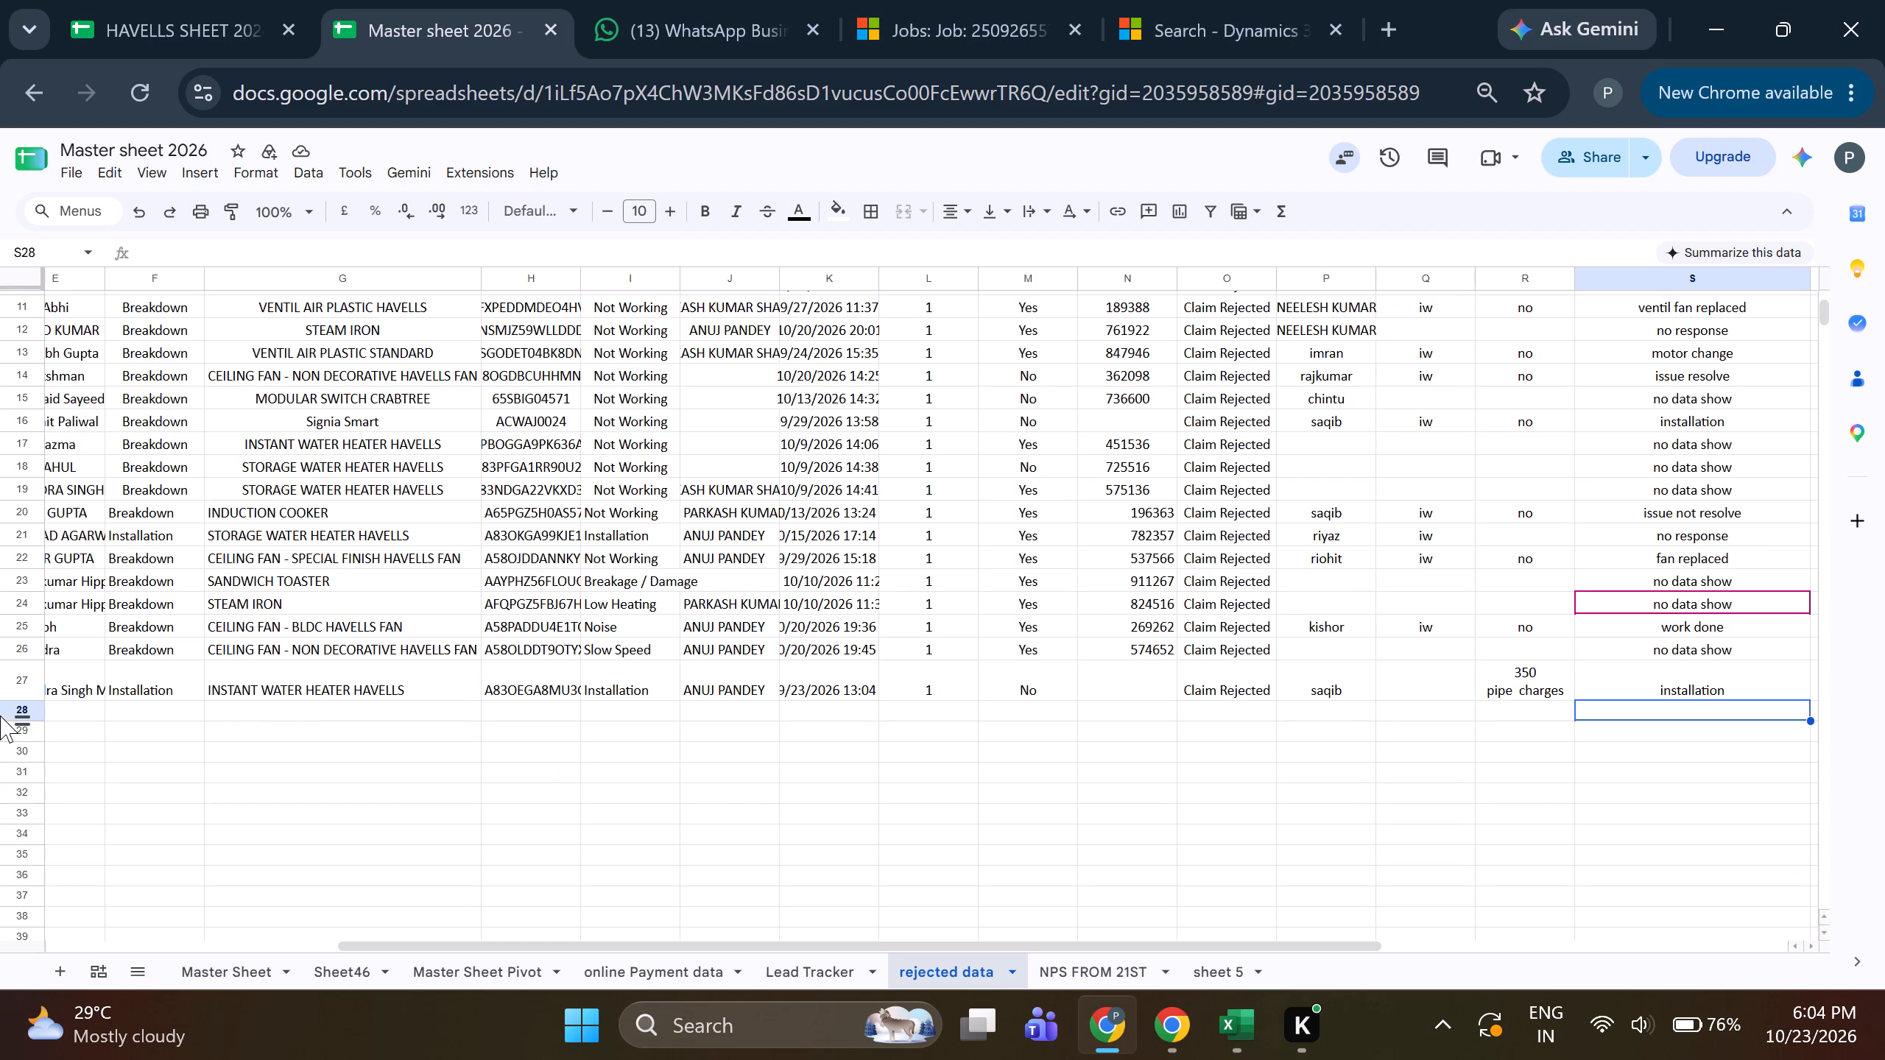
{"action": "left_click", "coordinate": [63, 709]}
{"action": "key", "text": "Left"}
{"action": "key", "text": "Left"}
{"action": "key", "text": "Left"}
{"action": "key", "text": "Left"}
{"action": "key", "text": "Left"}
{"action": "key", "text": "Left"}
{"action": "key", "text": "Left"}
{"action": "key", "text": "Left"}
{"action": "key", "text": "Left"}
{"action": "key", "text": "Left"}
{"action": "key", "text": "Left"}
{"action": "key", "text": "Left"}
{"action": "key", "text": "Left"}
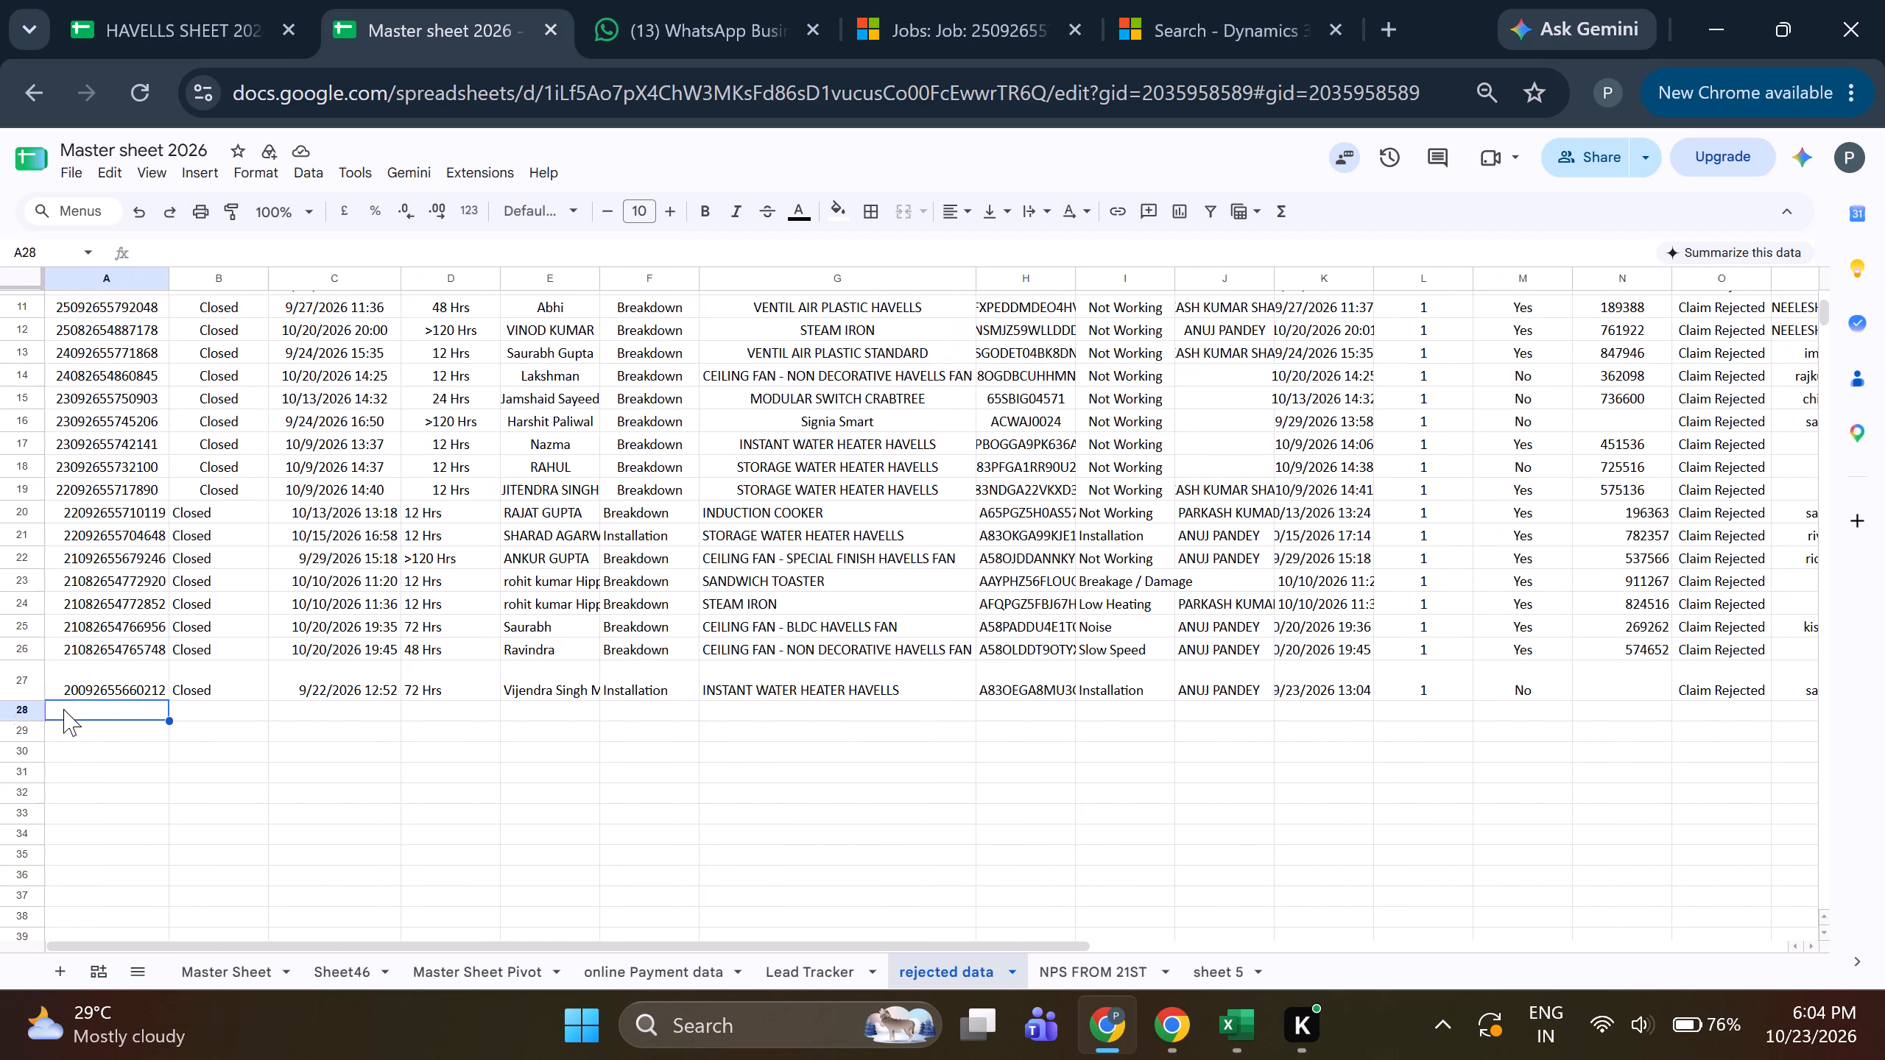
{"action": "key", "text": "ctrl+v"}
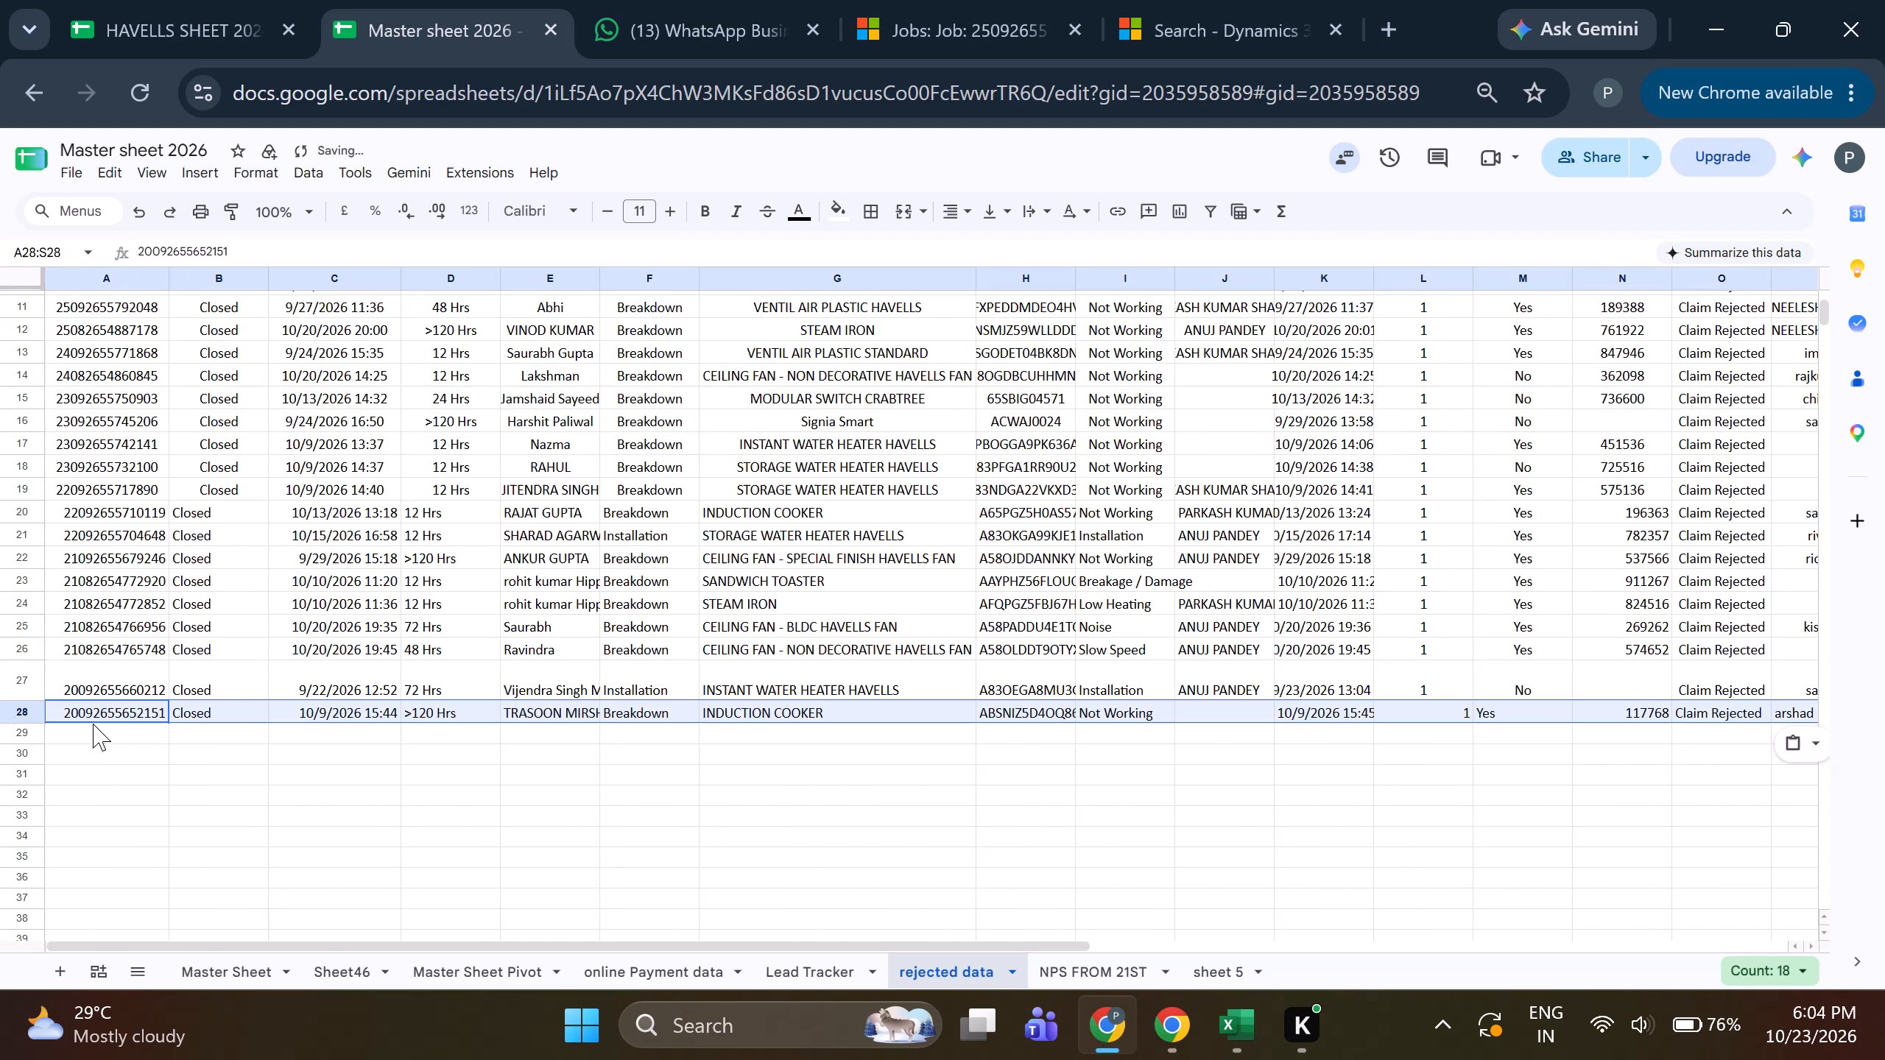
Review the pasted row 28 across its claim status, technician, warranty, charges and remarks columns.
{"action": "left_click", "coordinate": [1537, 716]}
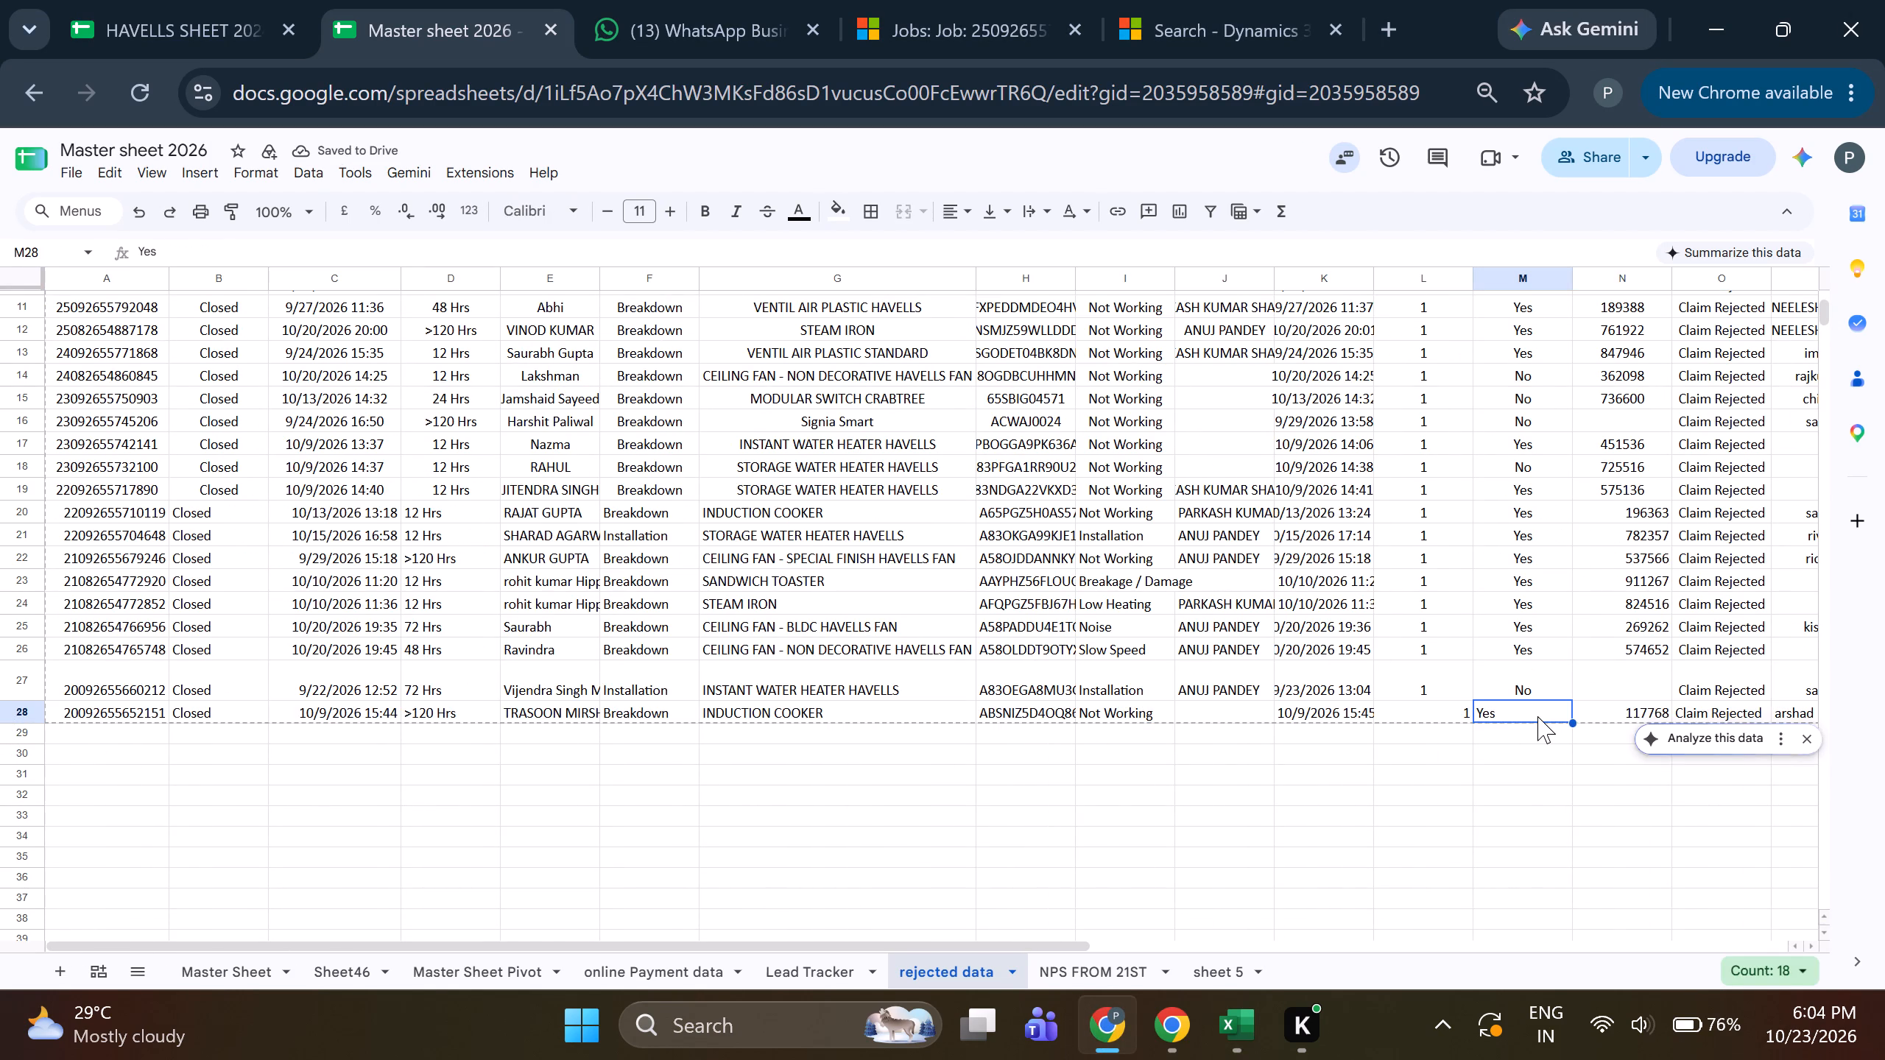
{"action": "key", "text": "Right"}
{"action": "key", "text": "Right"}
{"action": "key", "text": "Right"}
{"action": "key", "text": "Right"}
{"action": "key", "text": "Right"}
{"action": "key", "text": "Right"}
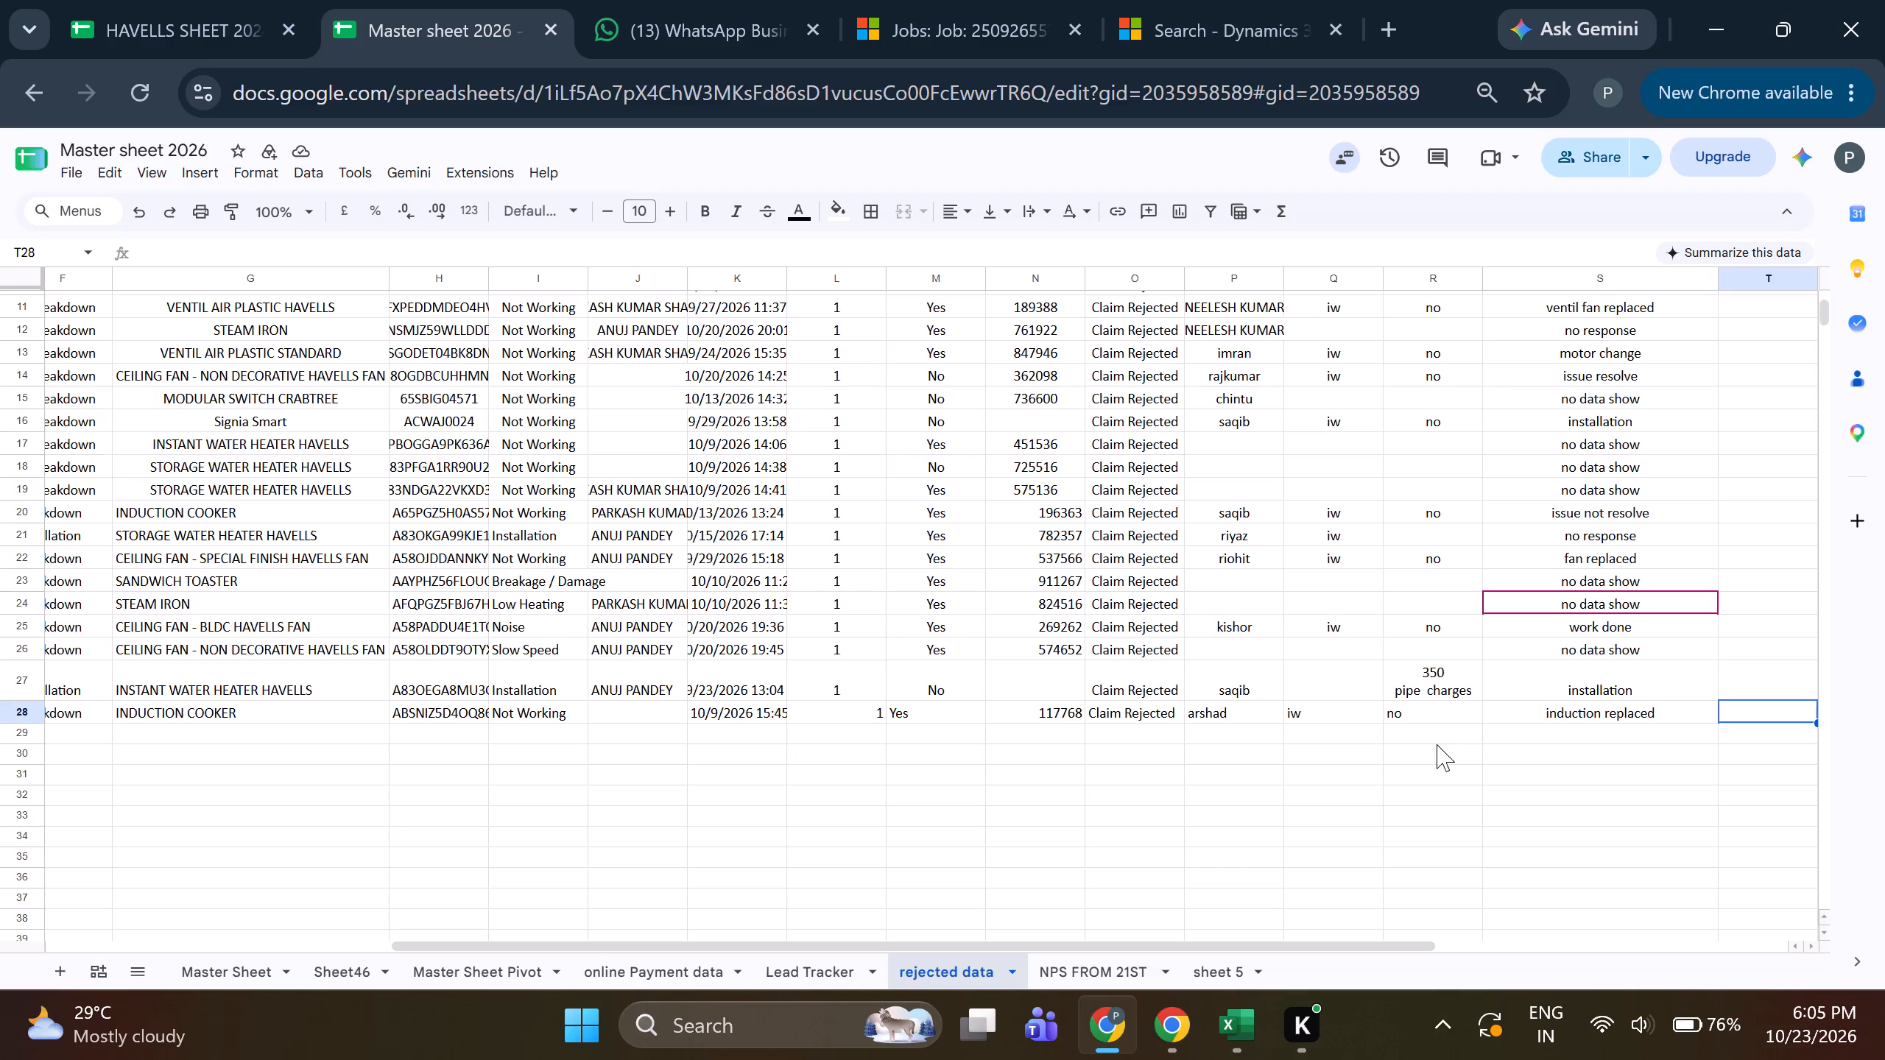
Switch to the Claim Rejected workbook and copy the chimney job's number from cell A29.
{"action": "left_click", "coordinate": [1230, 1028]}
{"action": "left_click", "coordinate": [1303, 913]}
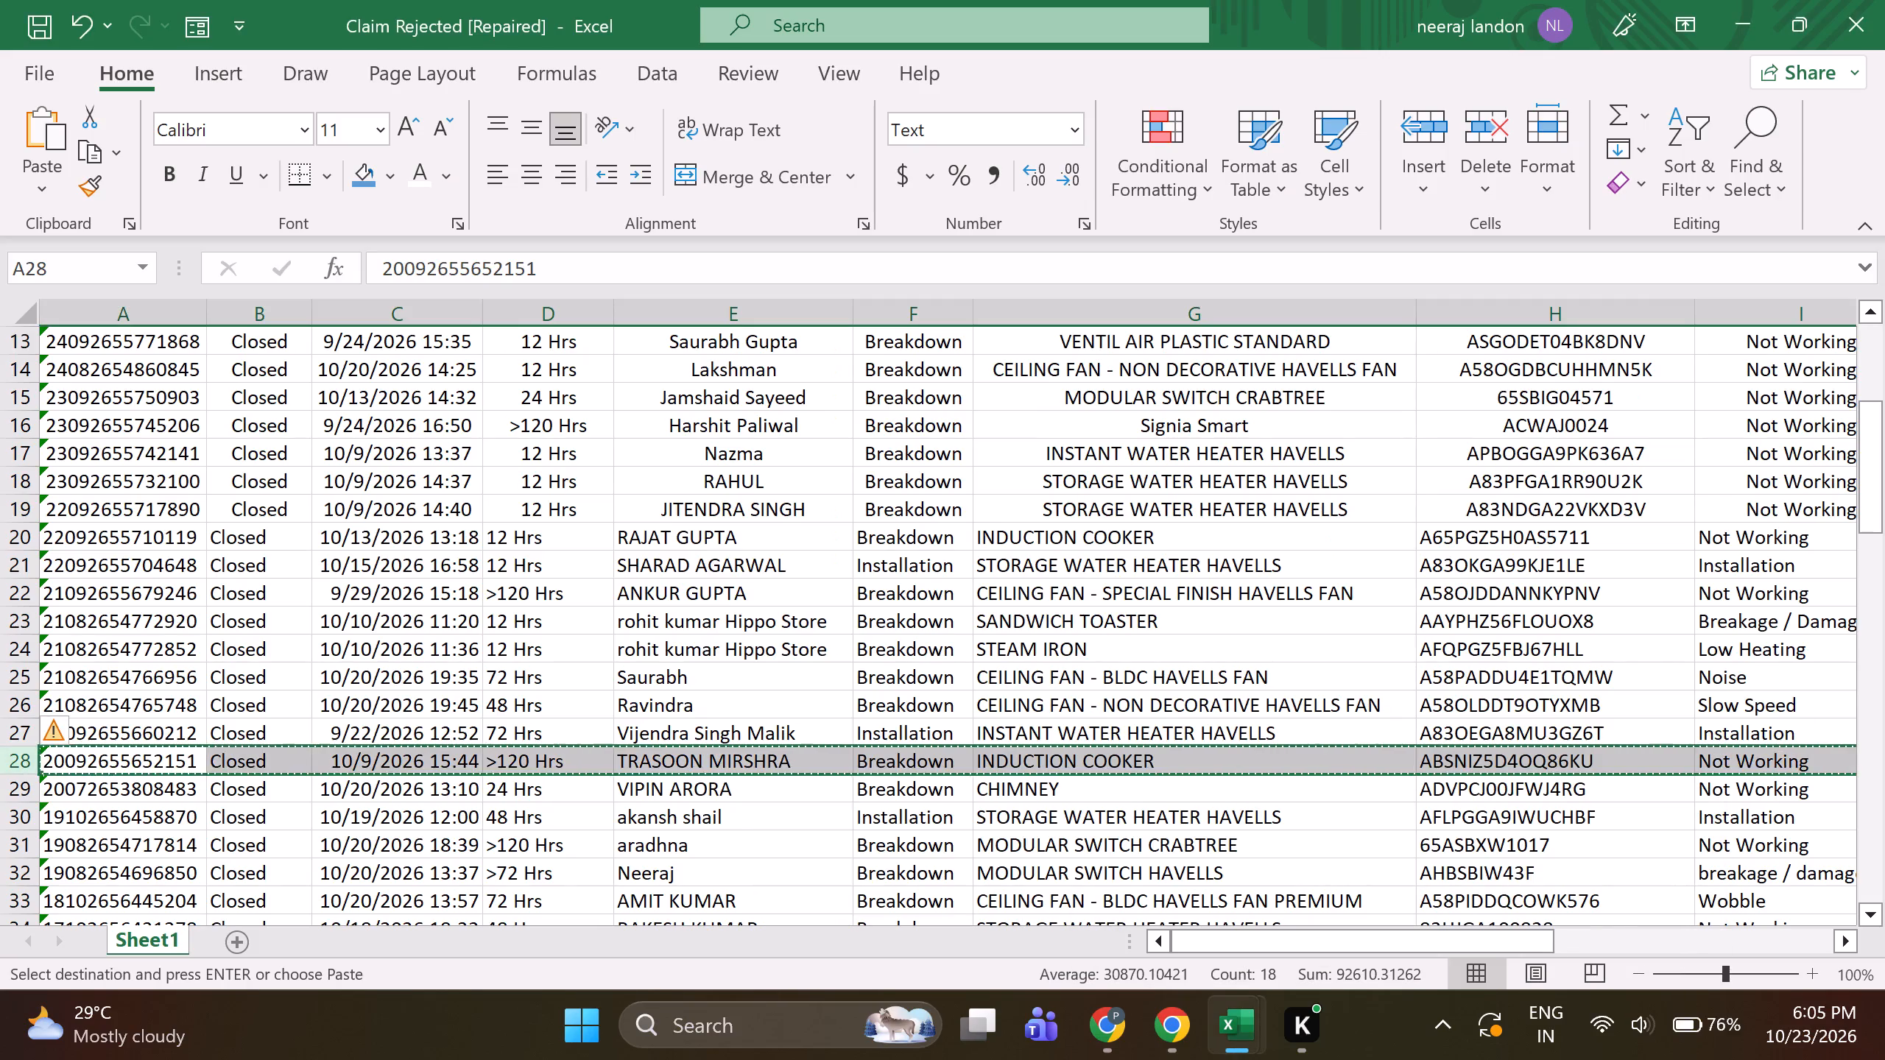
{"action": "left_click", "coordinate": [124, 785]}
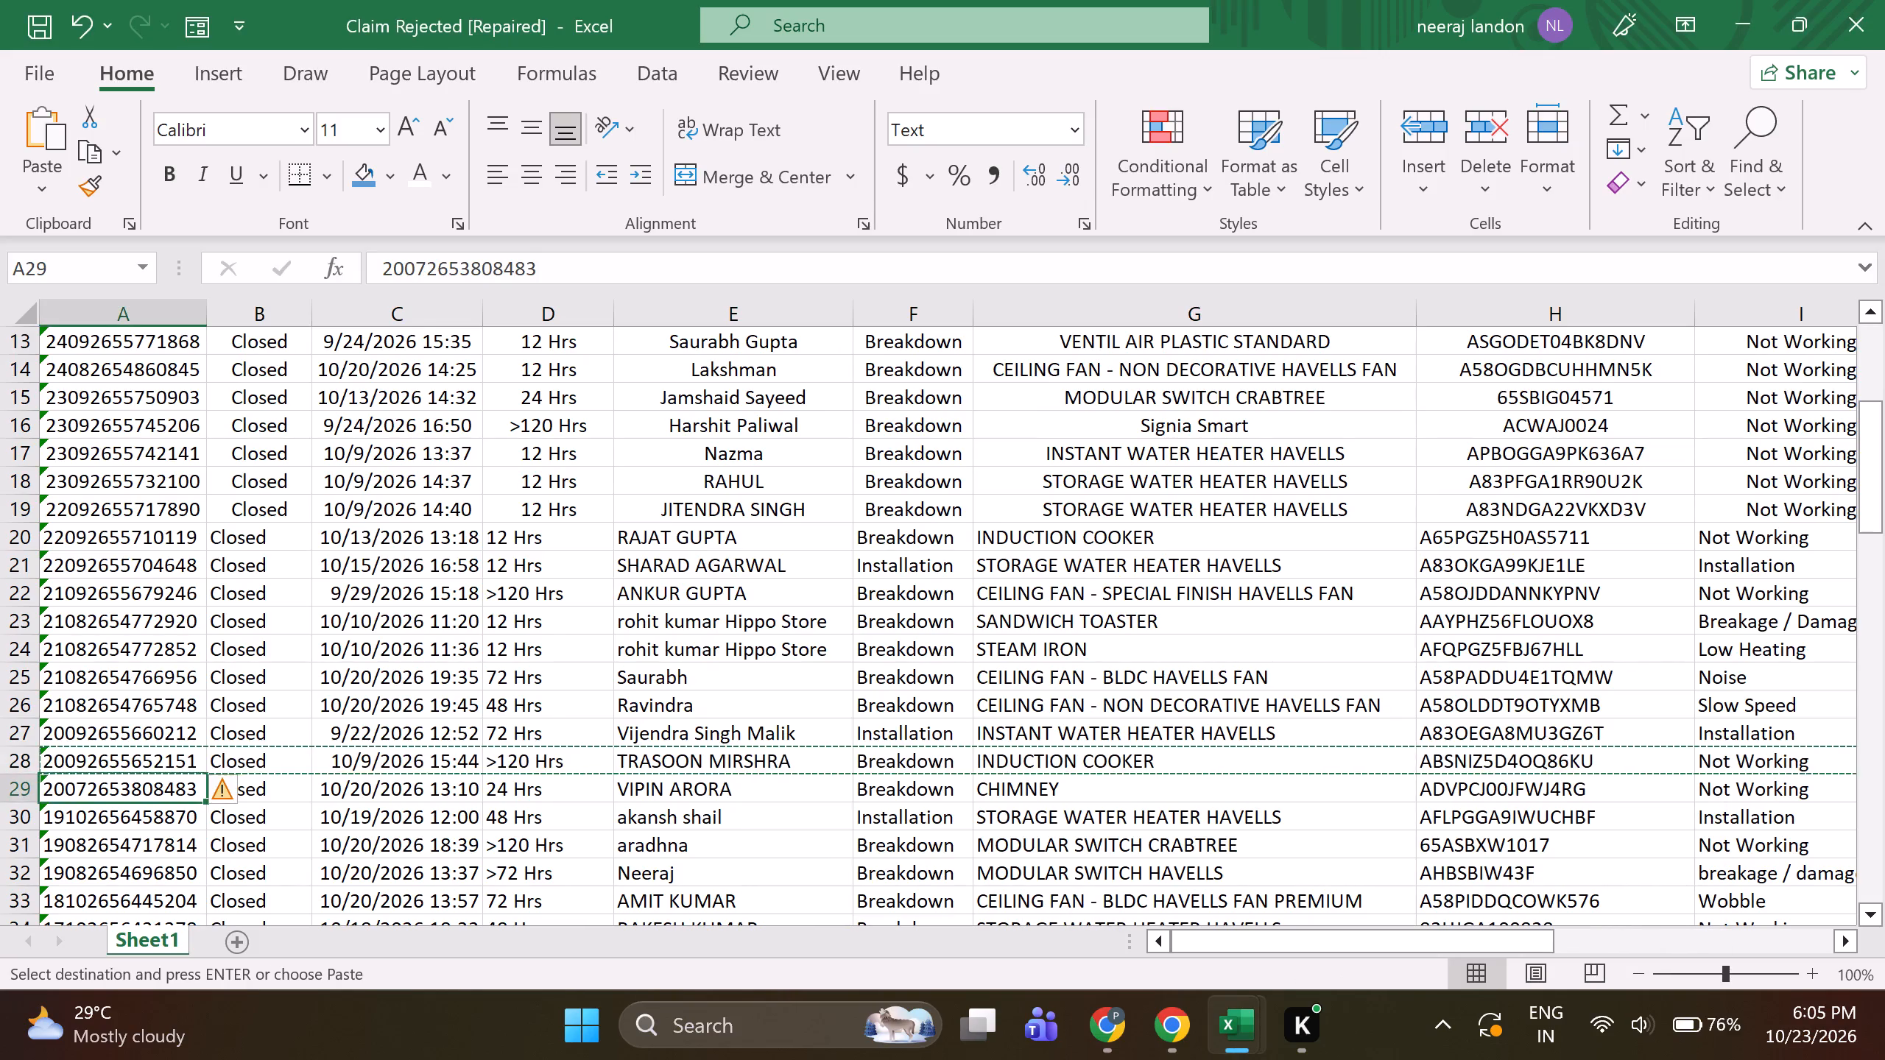
{"action": "key", "text": "ctrl+c"}
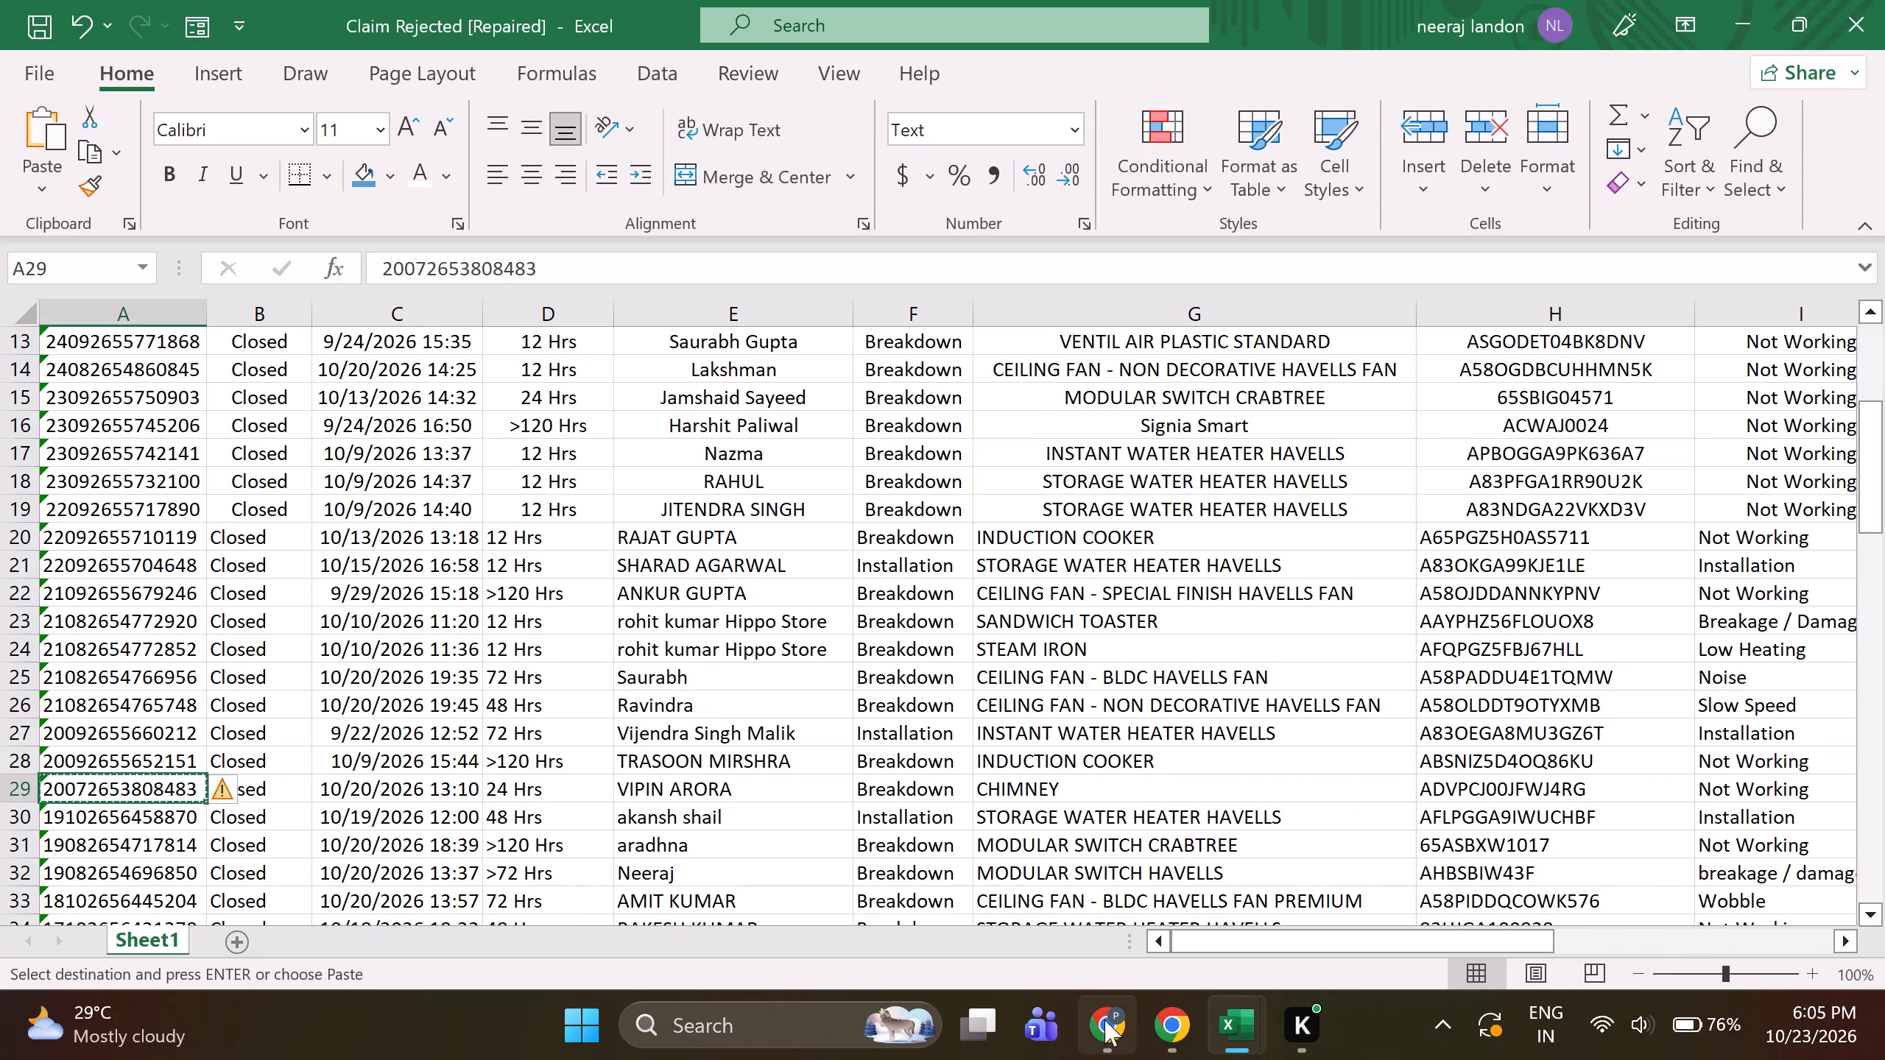
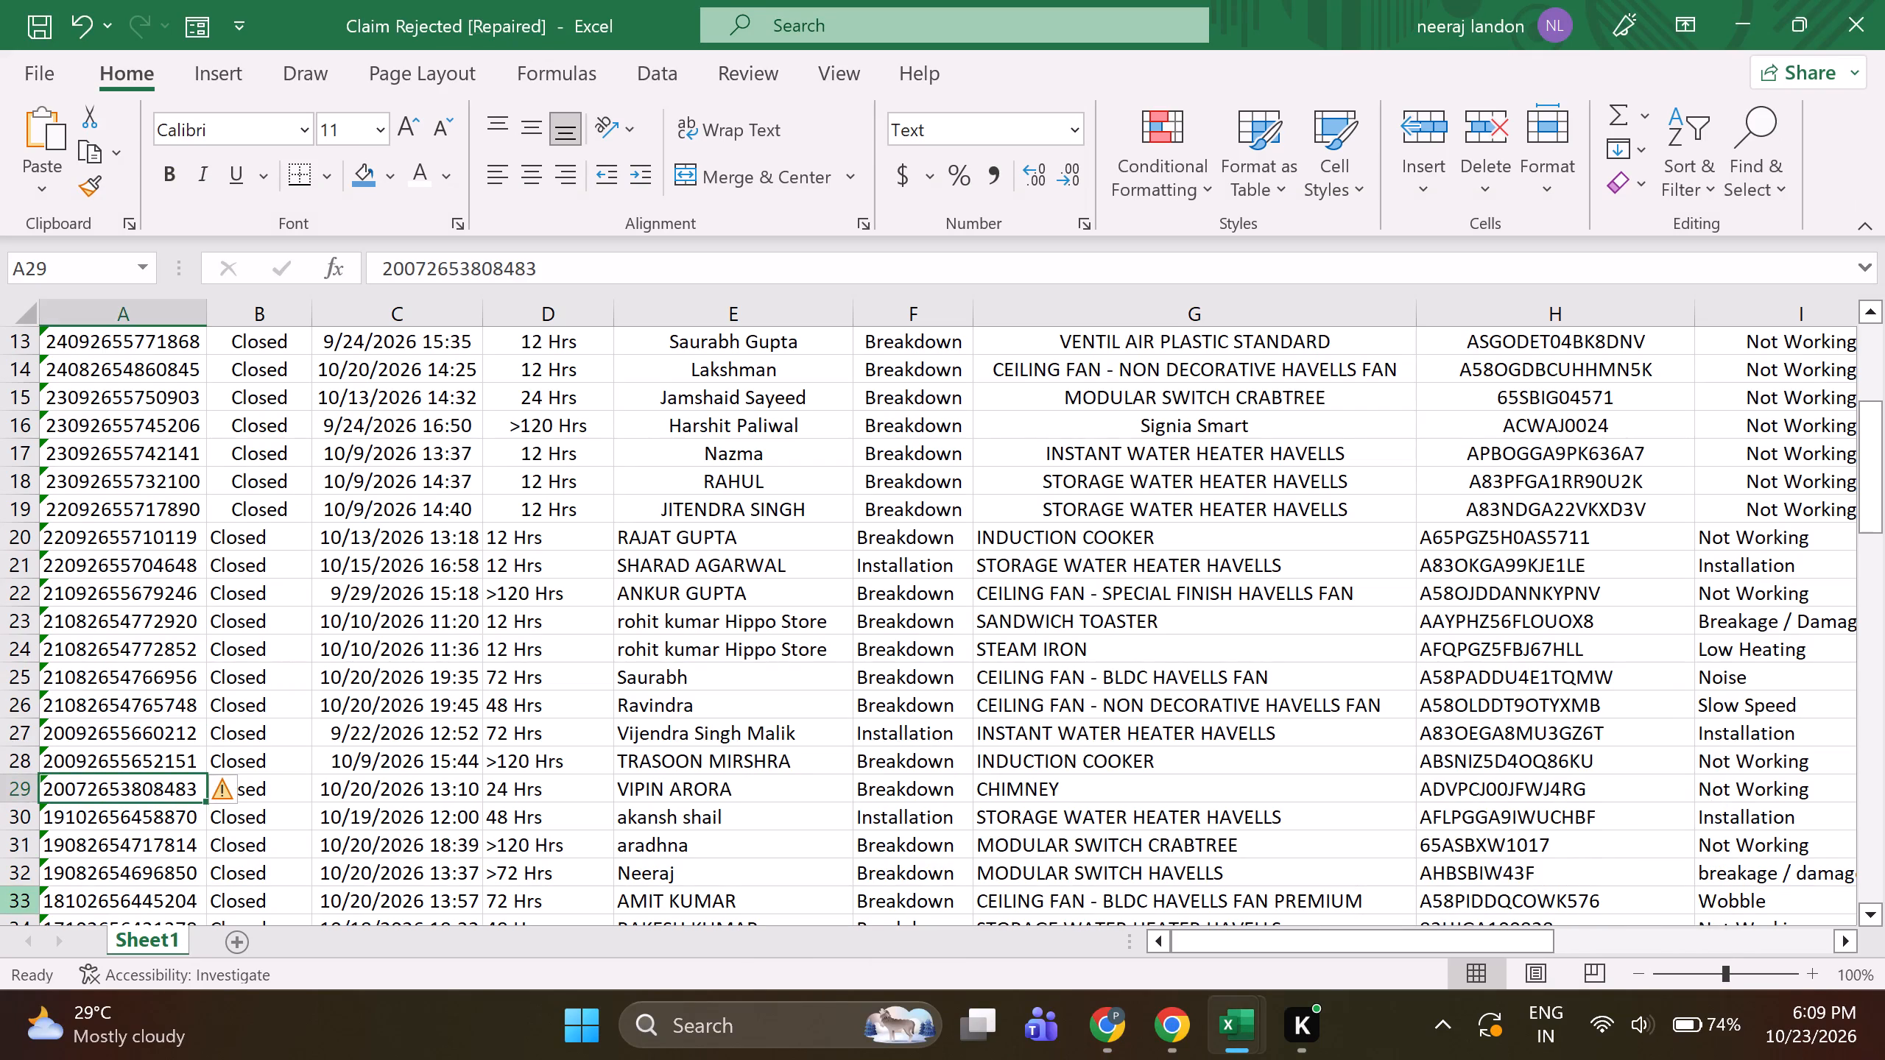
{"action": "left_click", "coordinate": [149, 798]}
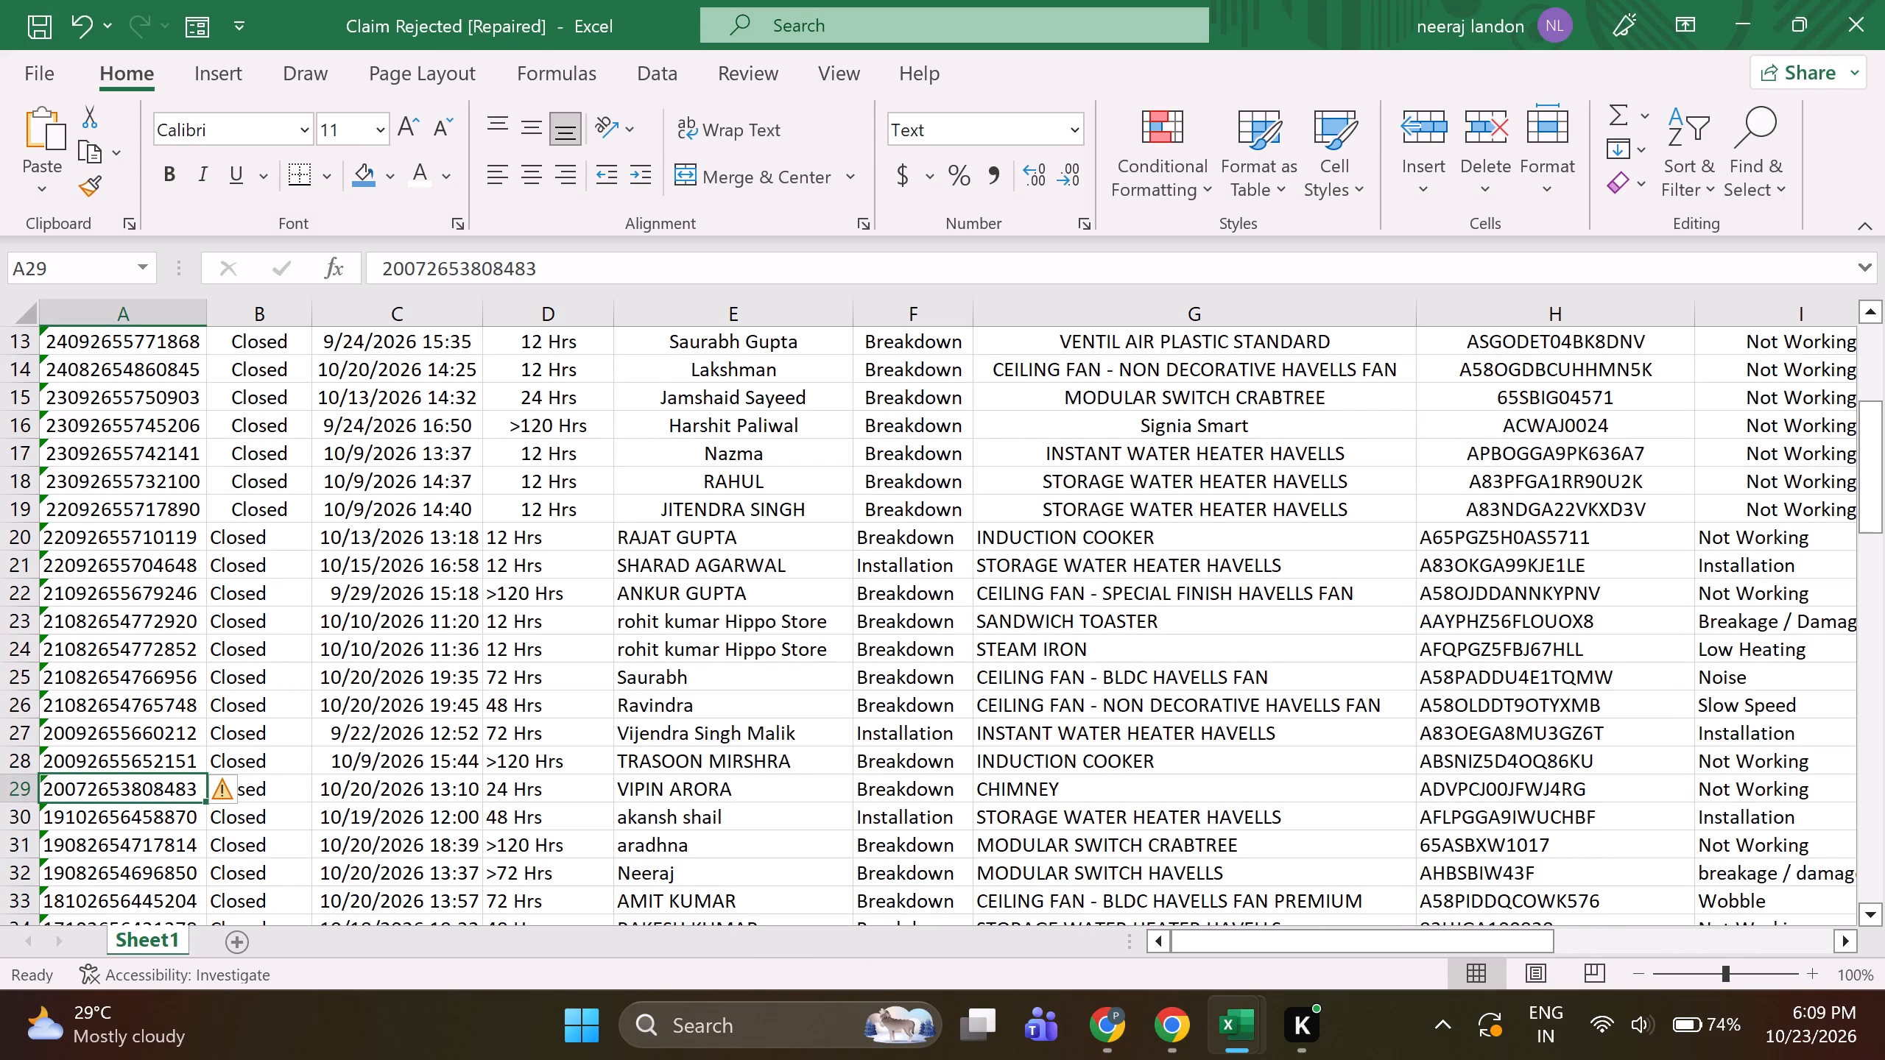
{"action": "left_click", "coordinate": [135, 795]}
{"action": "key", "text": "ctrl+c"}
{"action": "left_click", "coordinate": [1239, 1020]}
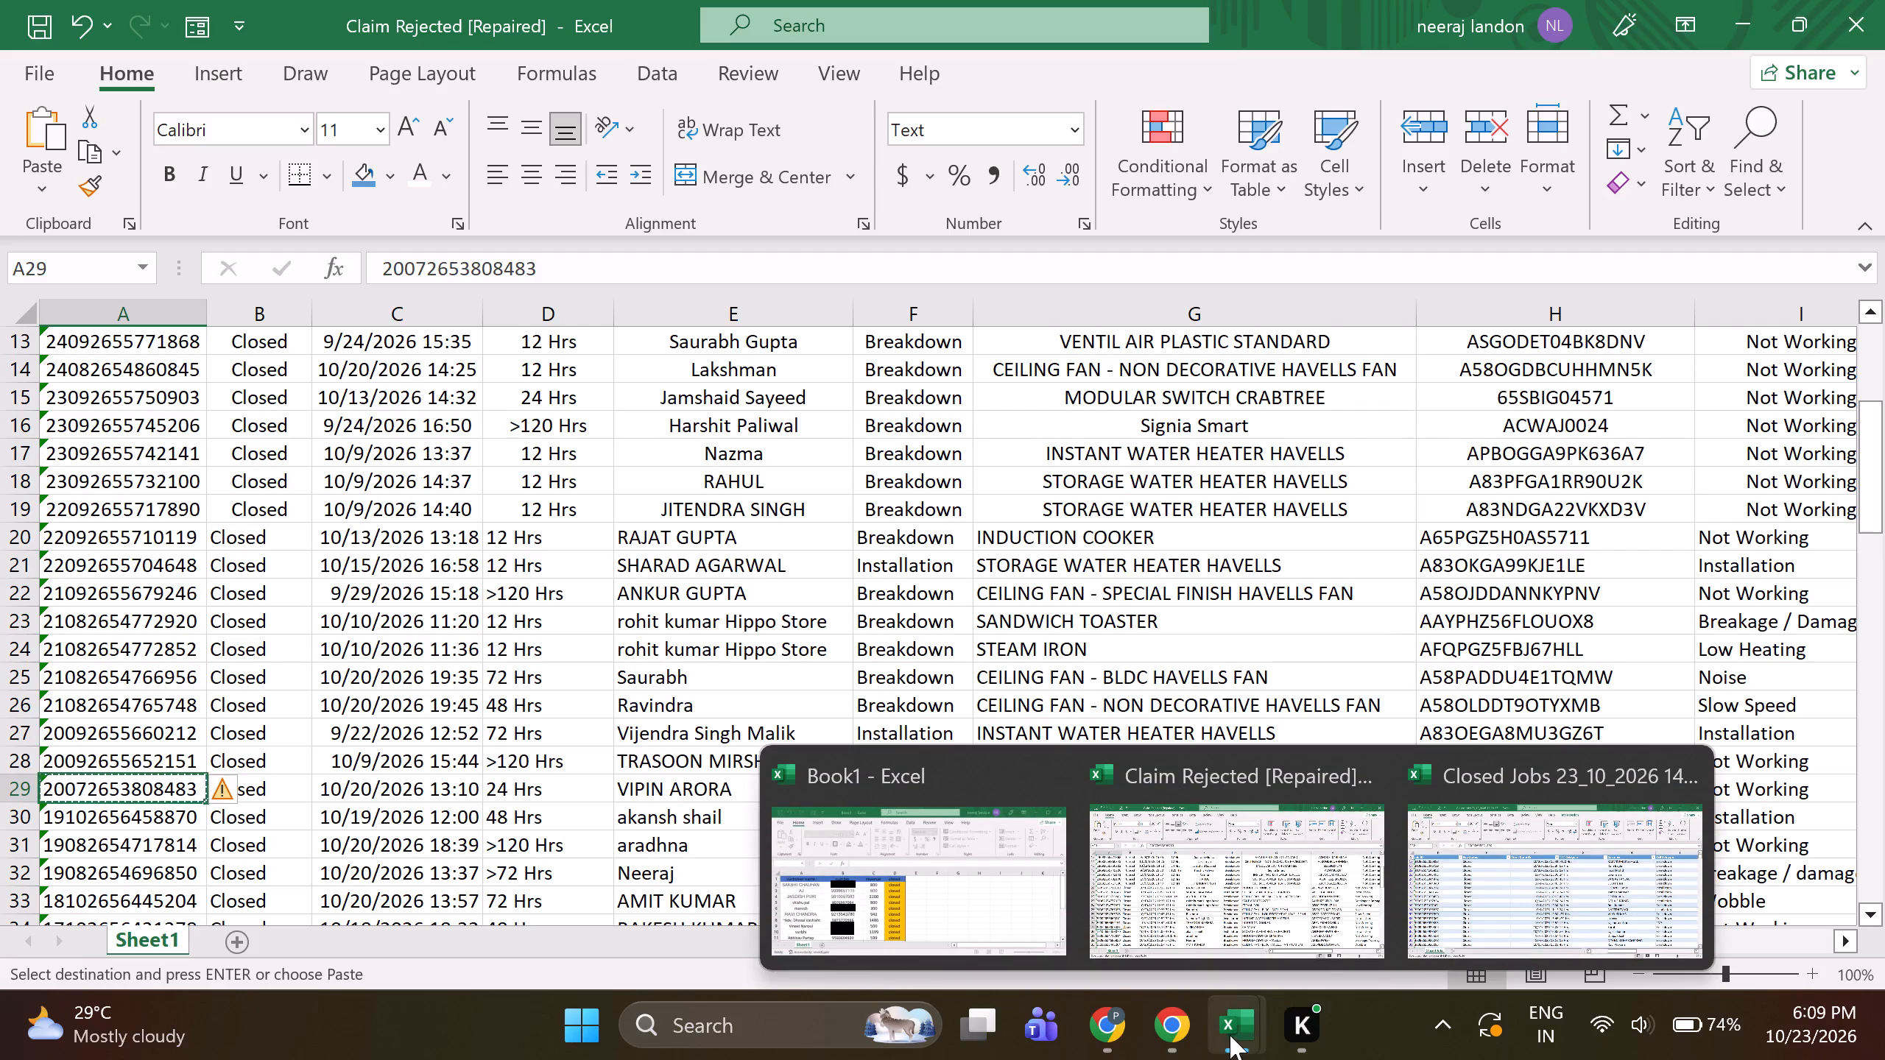
Copy the chimney job's customer name from cell E29 and find all its matches in the Closed Jobs workbook.
{"action": "left_click", "coordinate": [697, 788]}
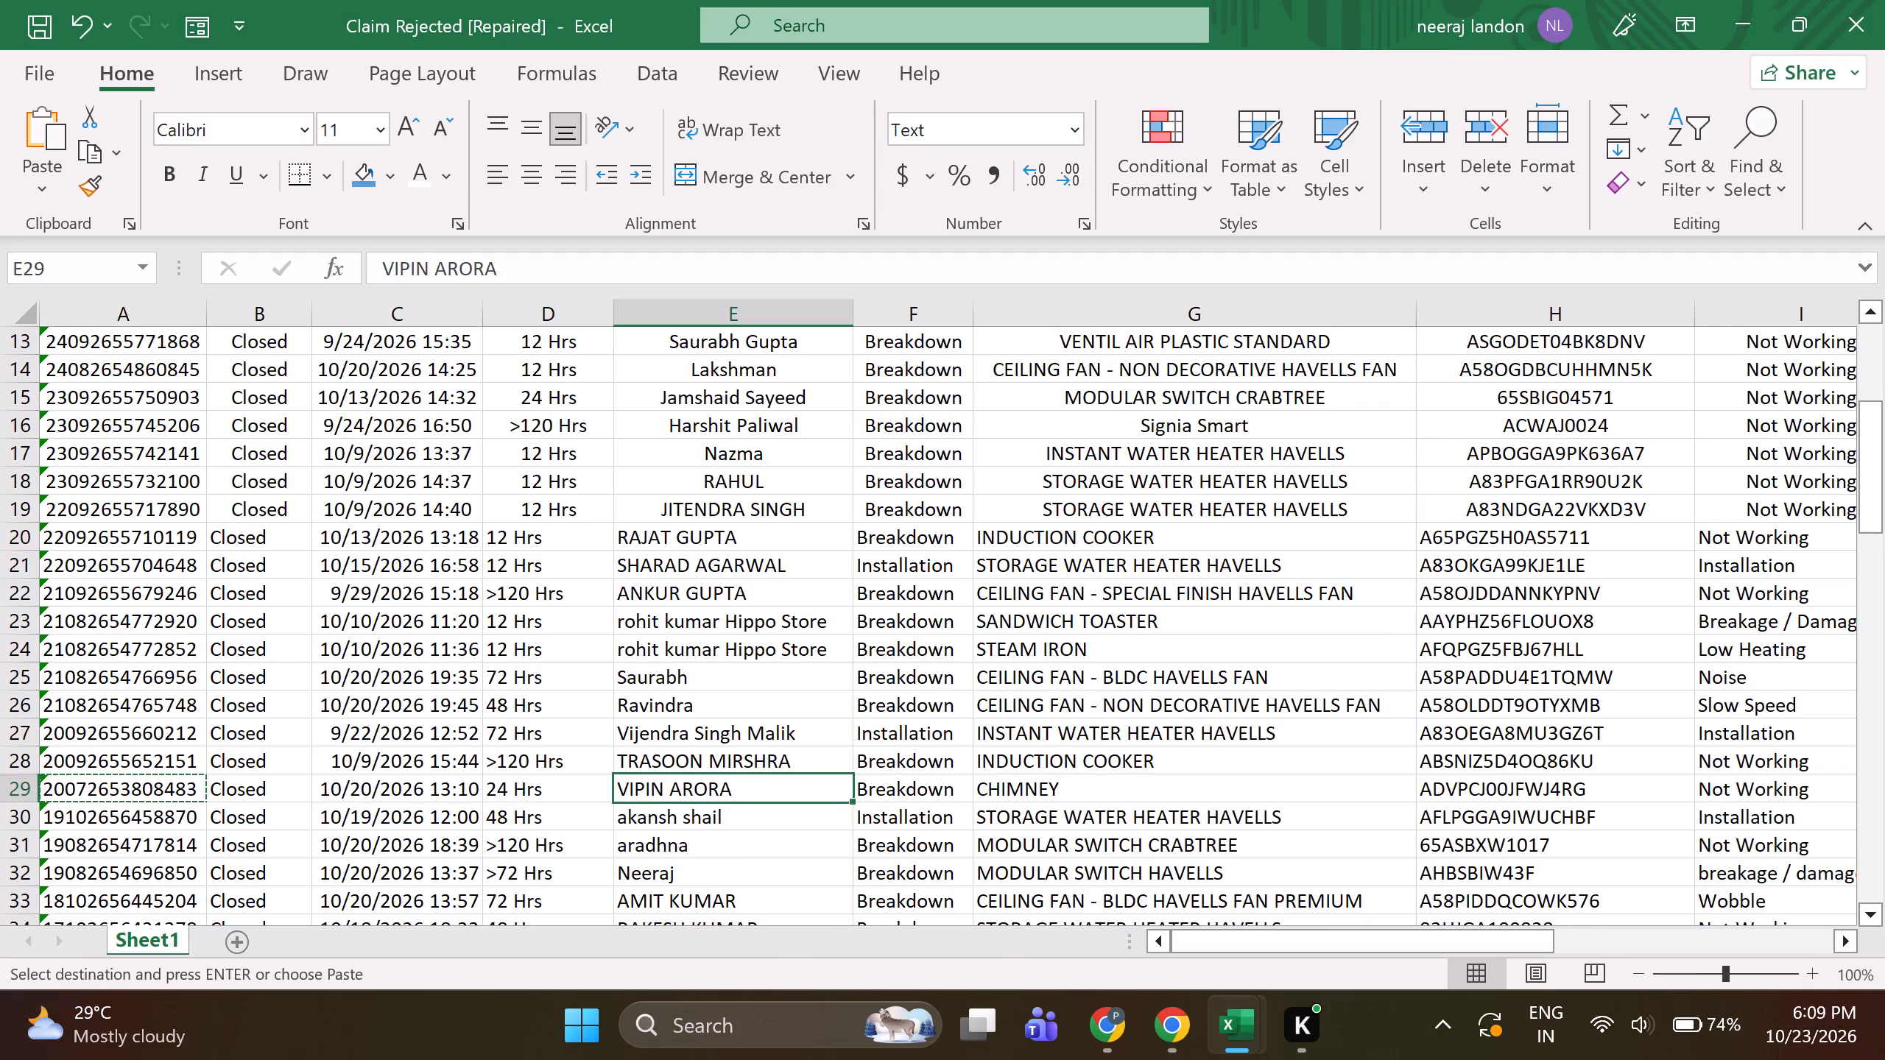
{"action": "key", "text": "ctrl+c"}
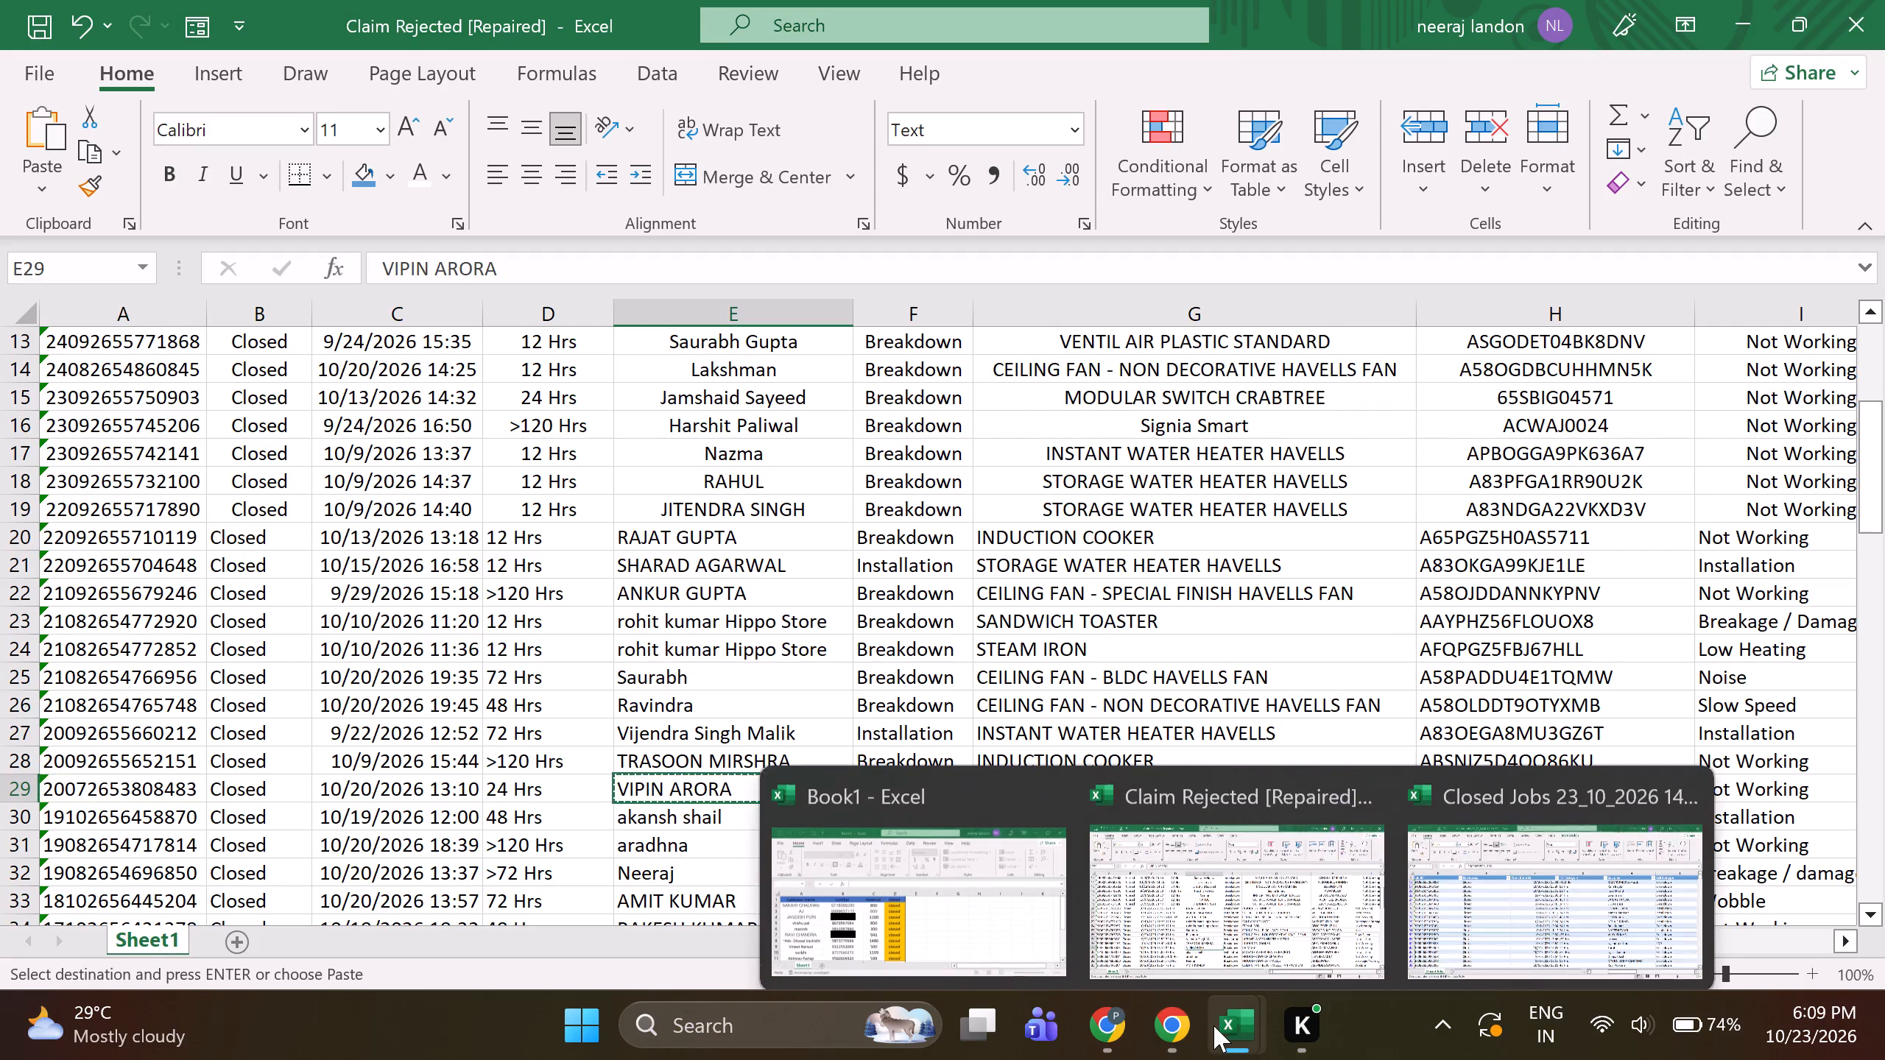
{"action": "left_click_drag", "start_coordinate": [1463, 922], "coordinate": [1473, 916]}
{"action": "key", "text": "ctrl+f"}
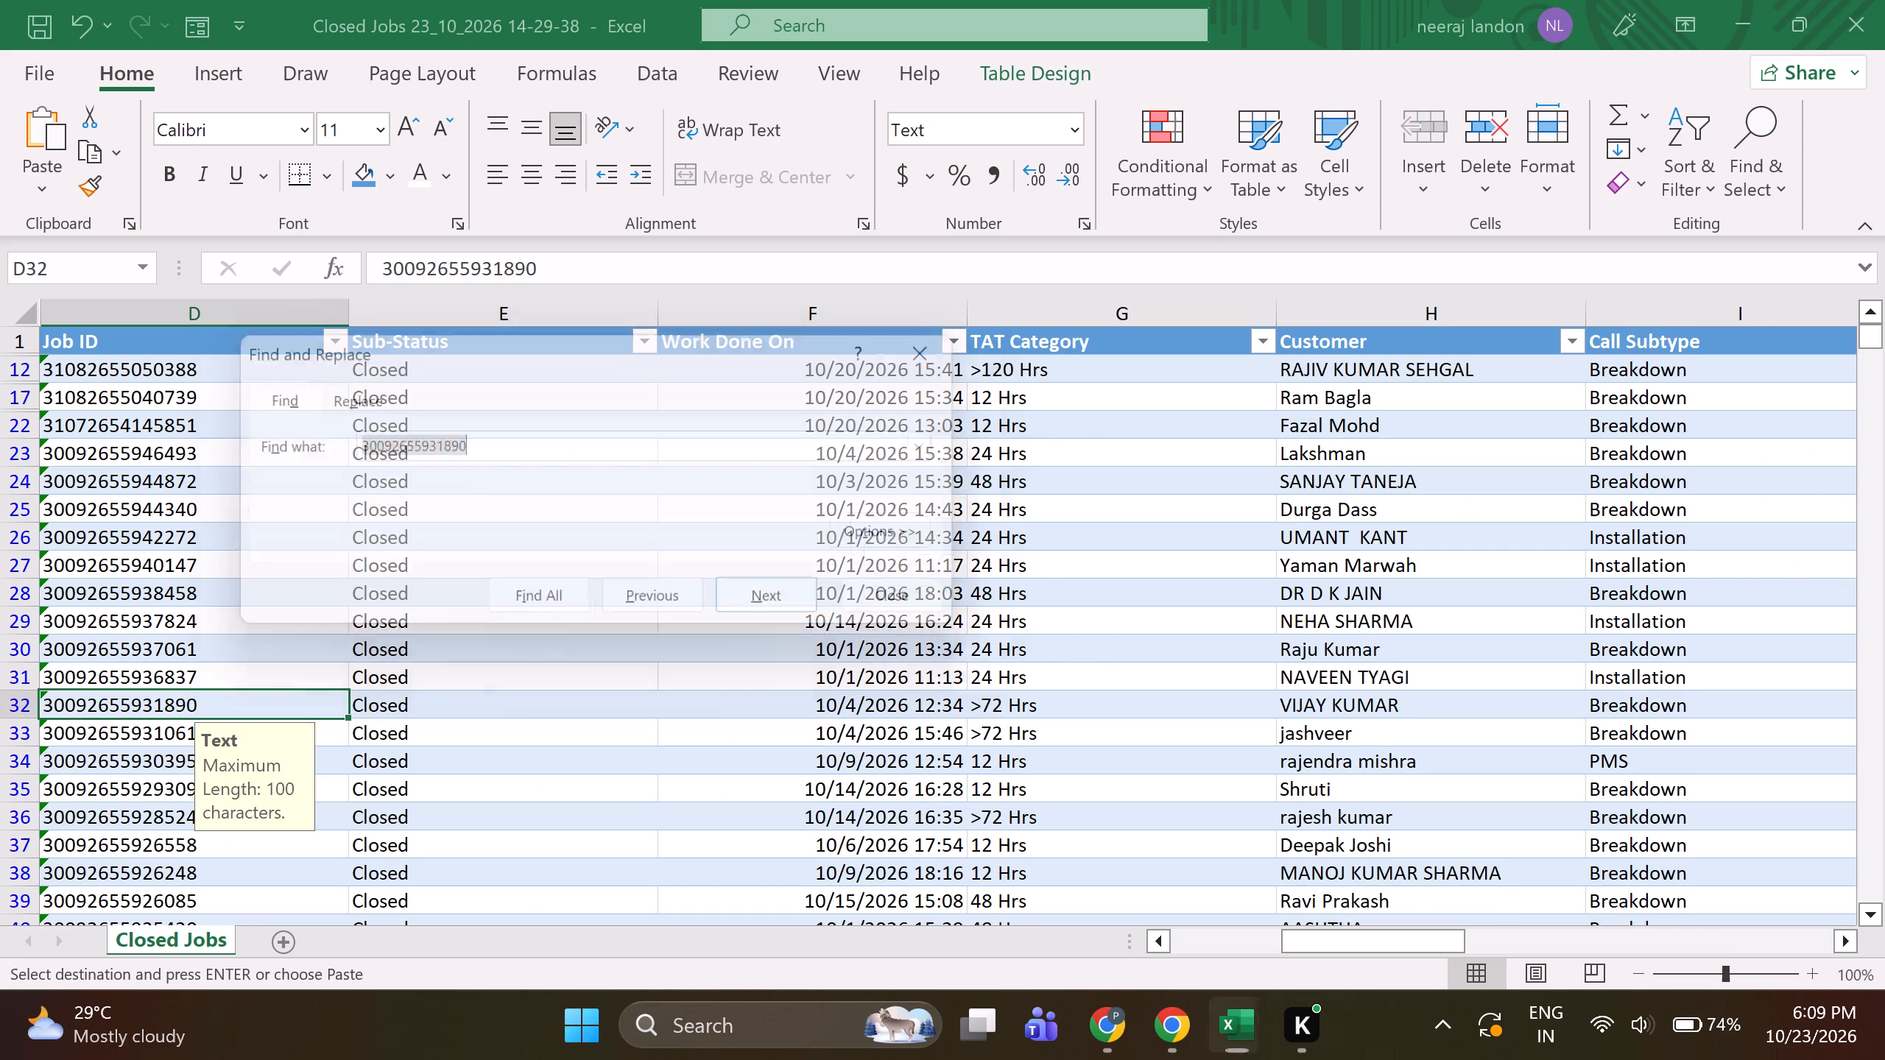
{"action": "double_click", "coordinate": [490, 448]}
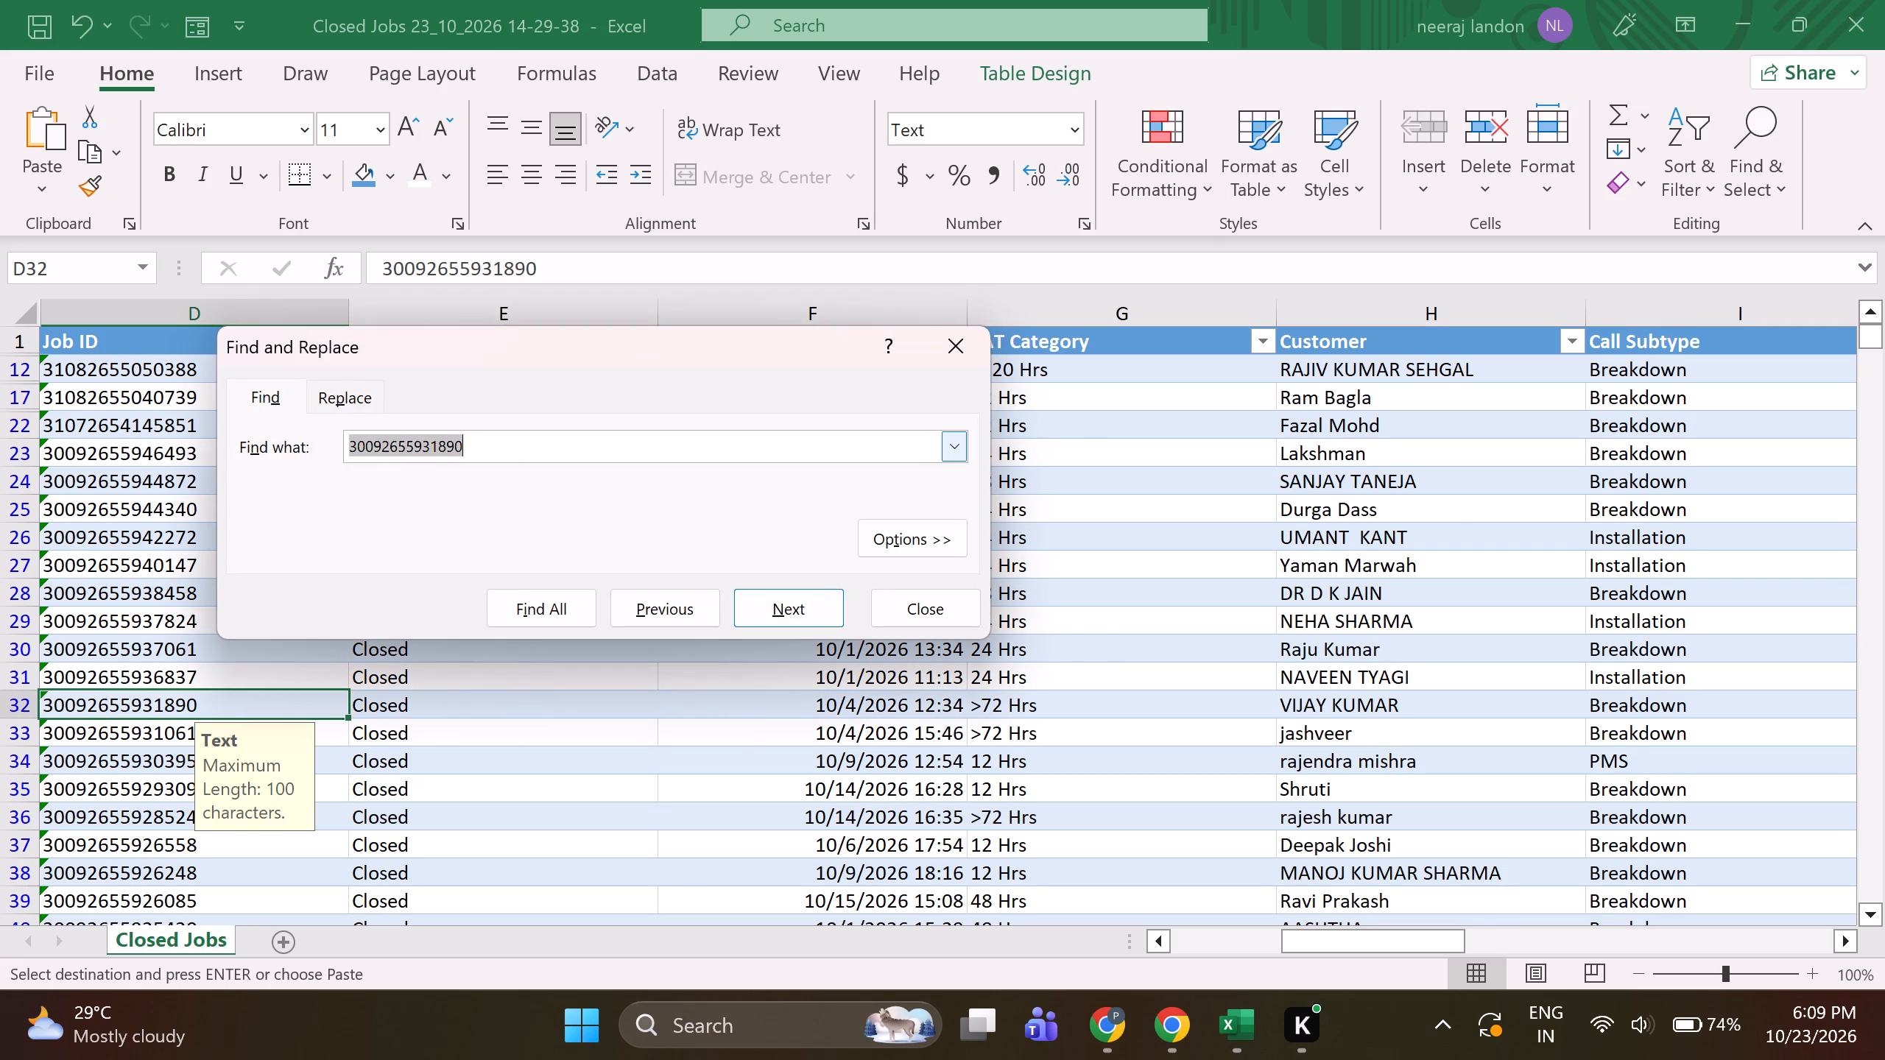
{"action": "key", "text": "ctrl+v"}
{"action": "left_click", "coordinate": [559, 620]}
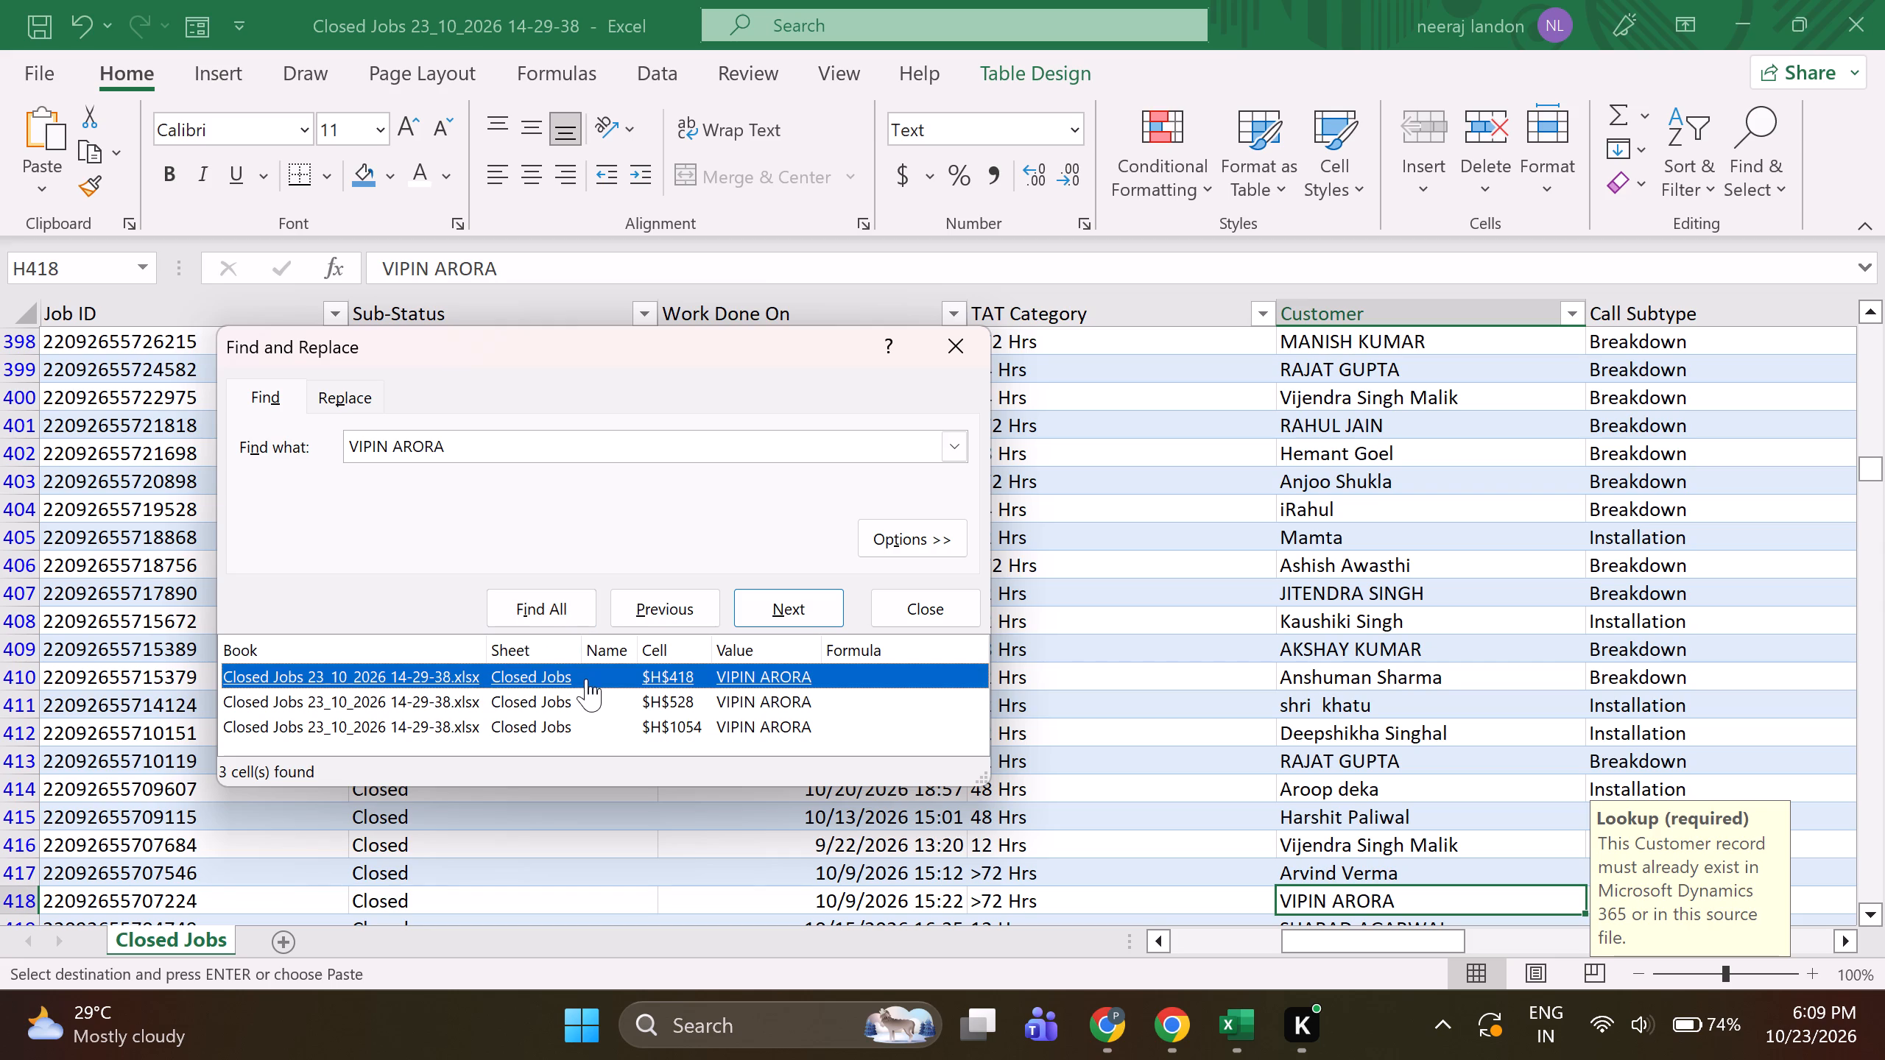
Check each Closed Jobs match for the copied customer name, ending on the record in row 1054, and close the search.
{"action": "scroll", "coordinate": [543, 732], "scroll_direction": "down", "scroll_amount": 1}
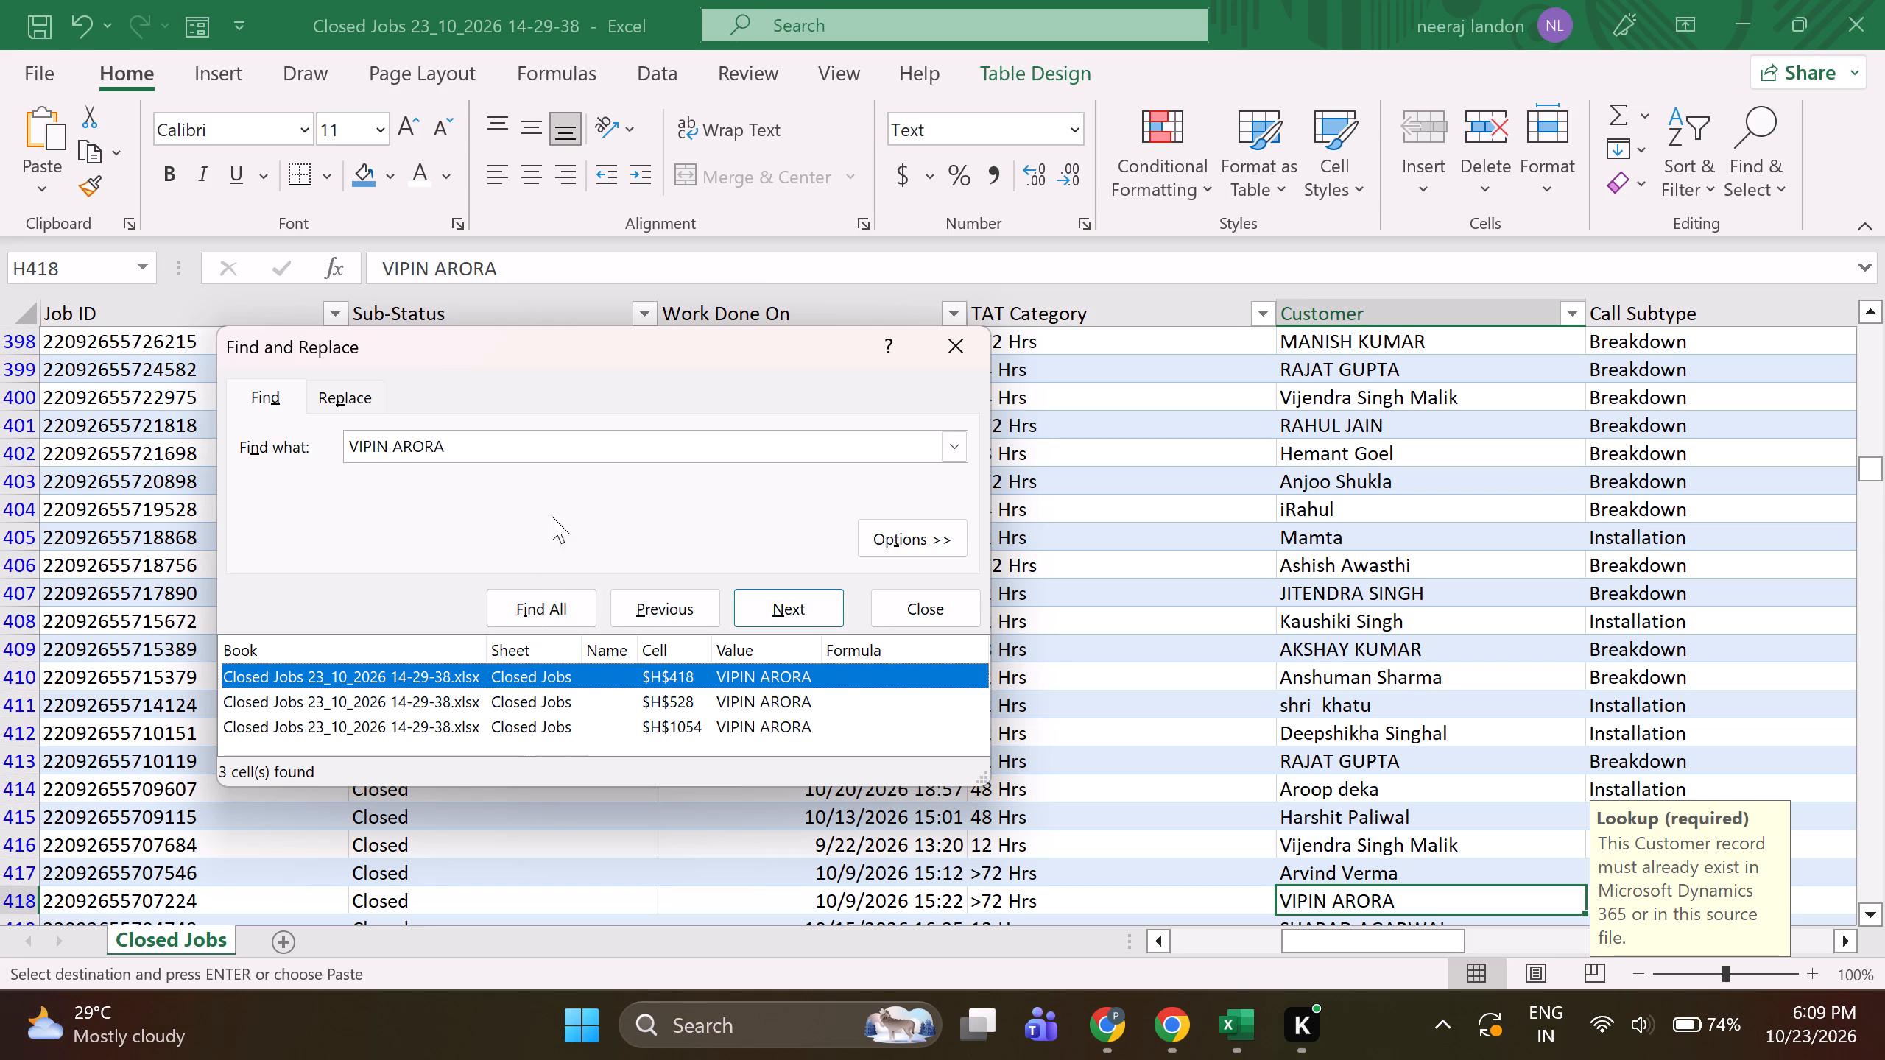
{"action": "left_click", "coordinate": [538, 607]}
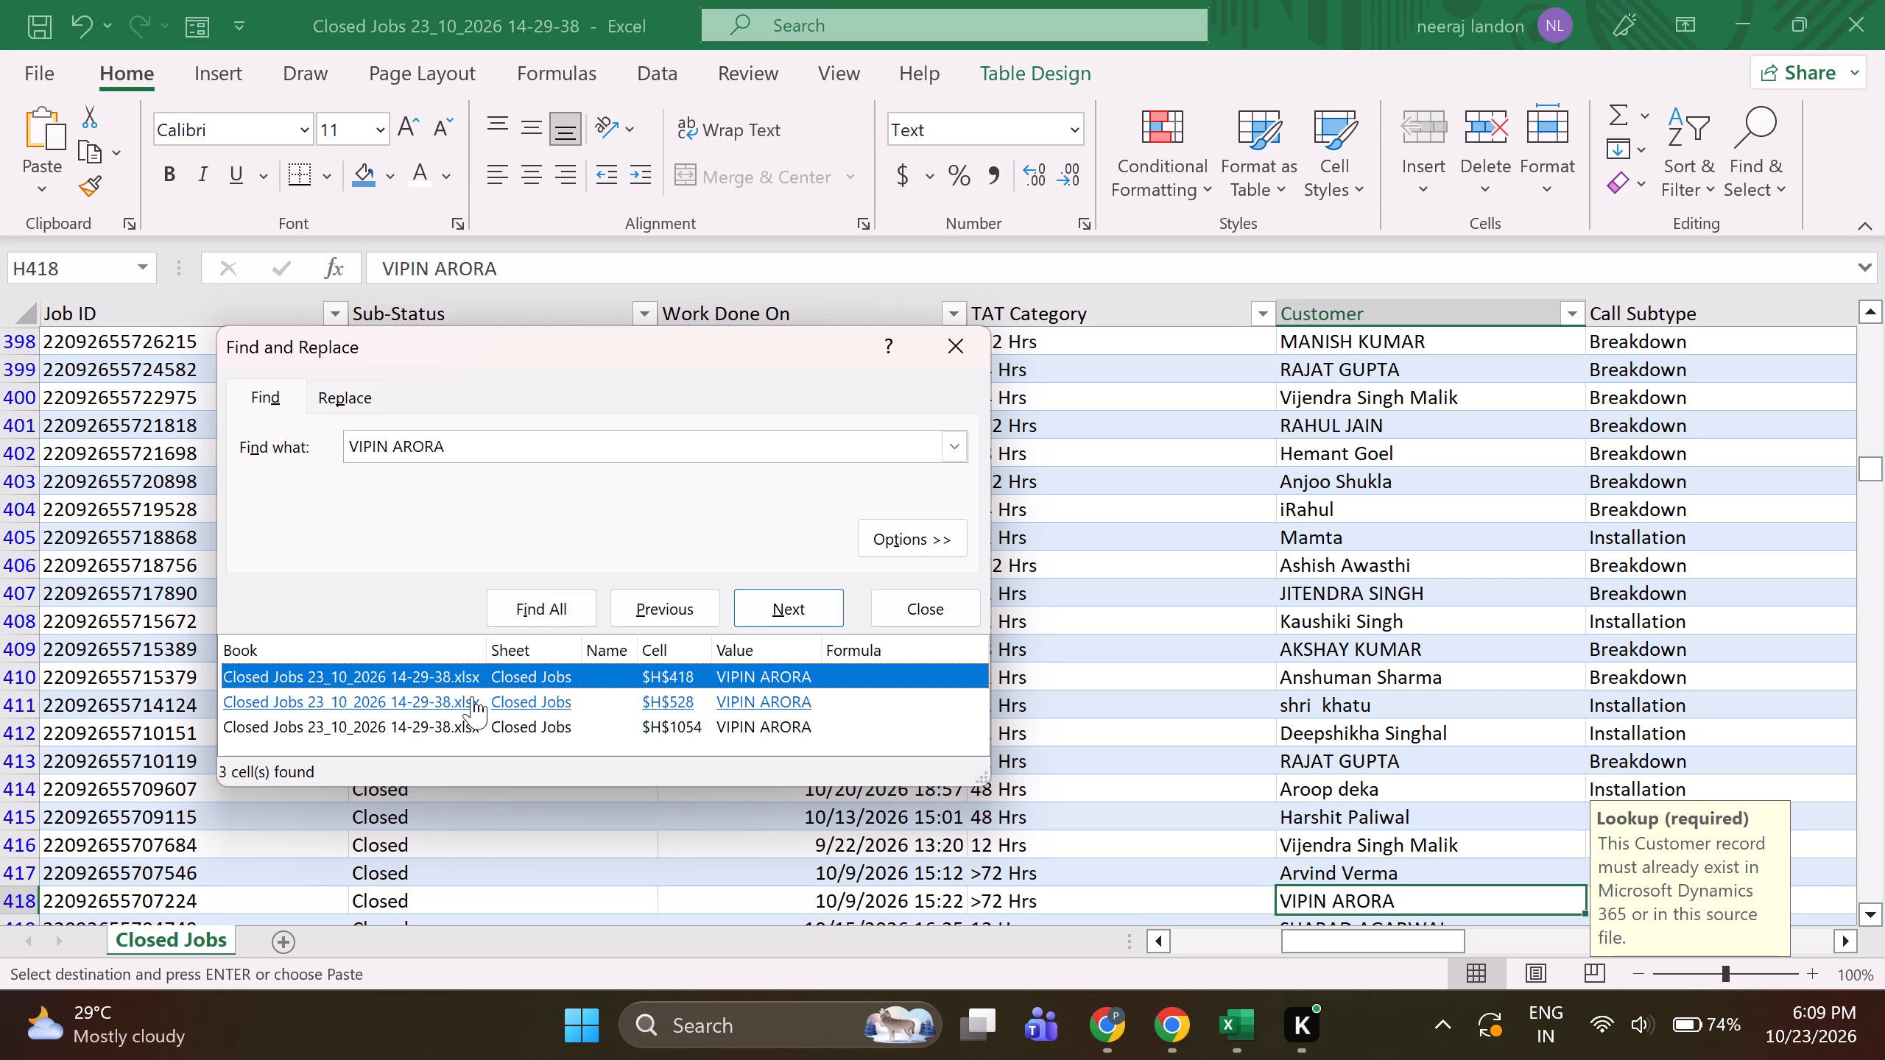
{"action": "left_click", "coordinate": [354, 693]}
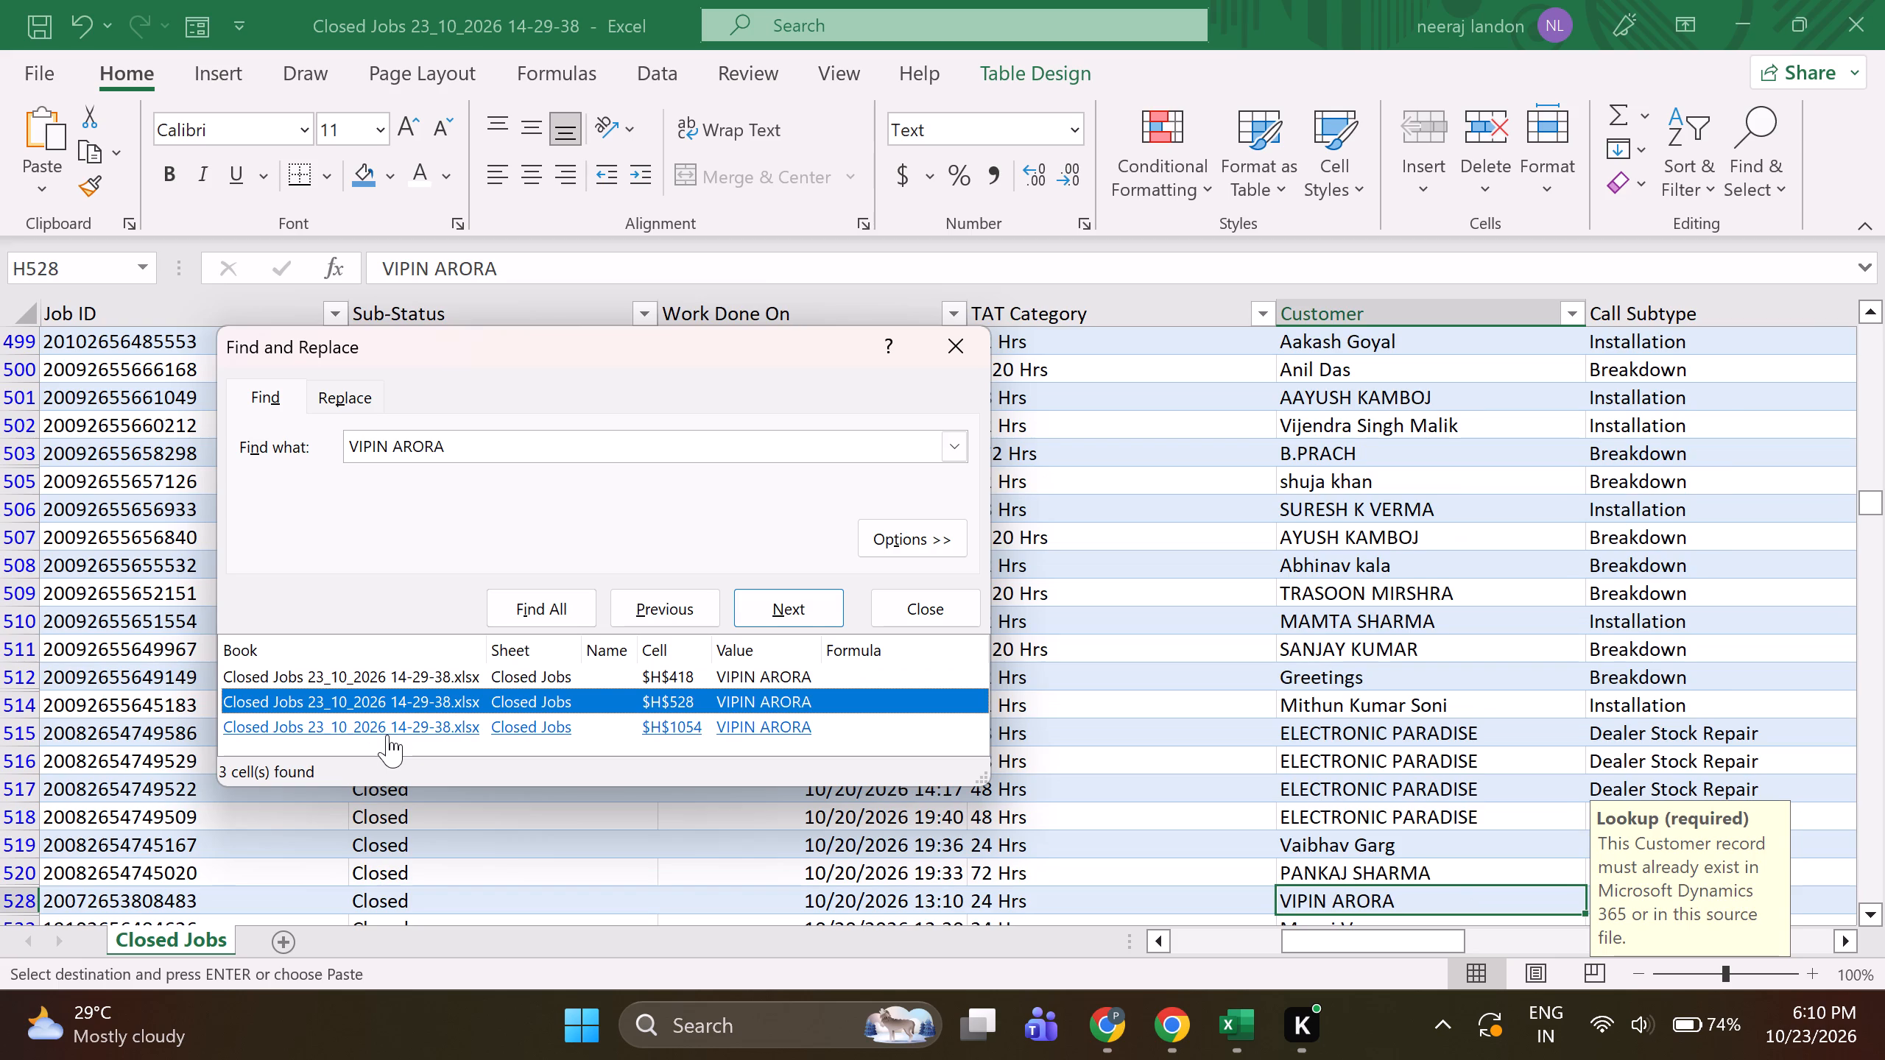
{"action": "left_click", "coordinate": [387, 735]}
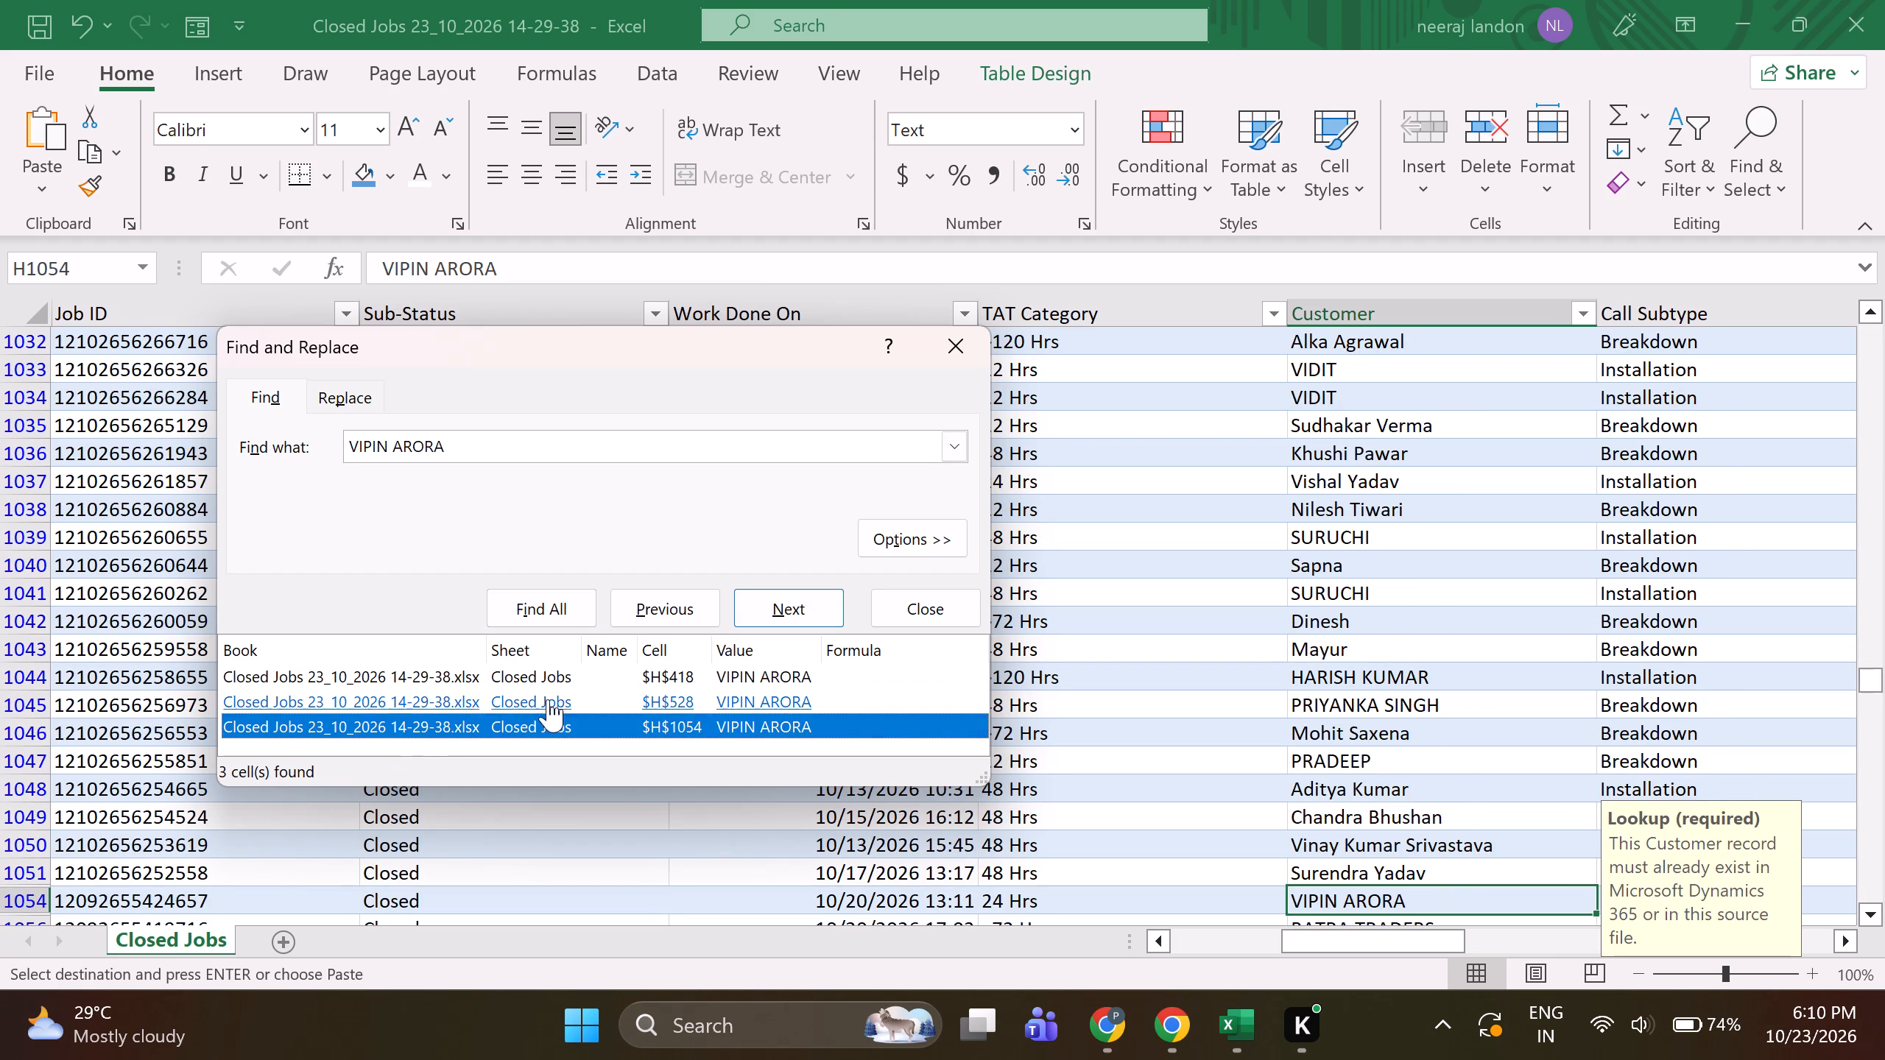
{"action": "left_click", "coordinate": [937, 347]}
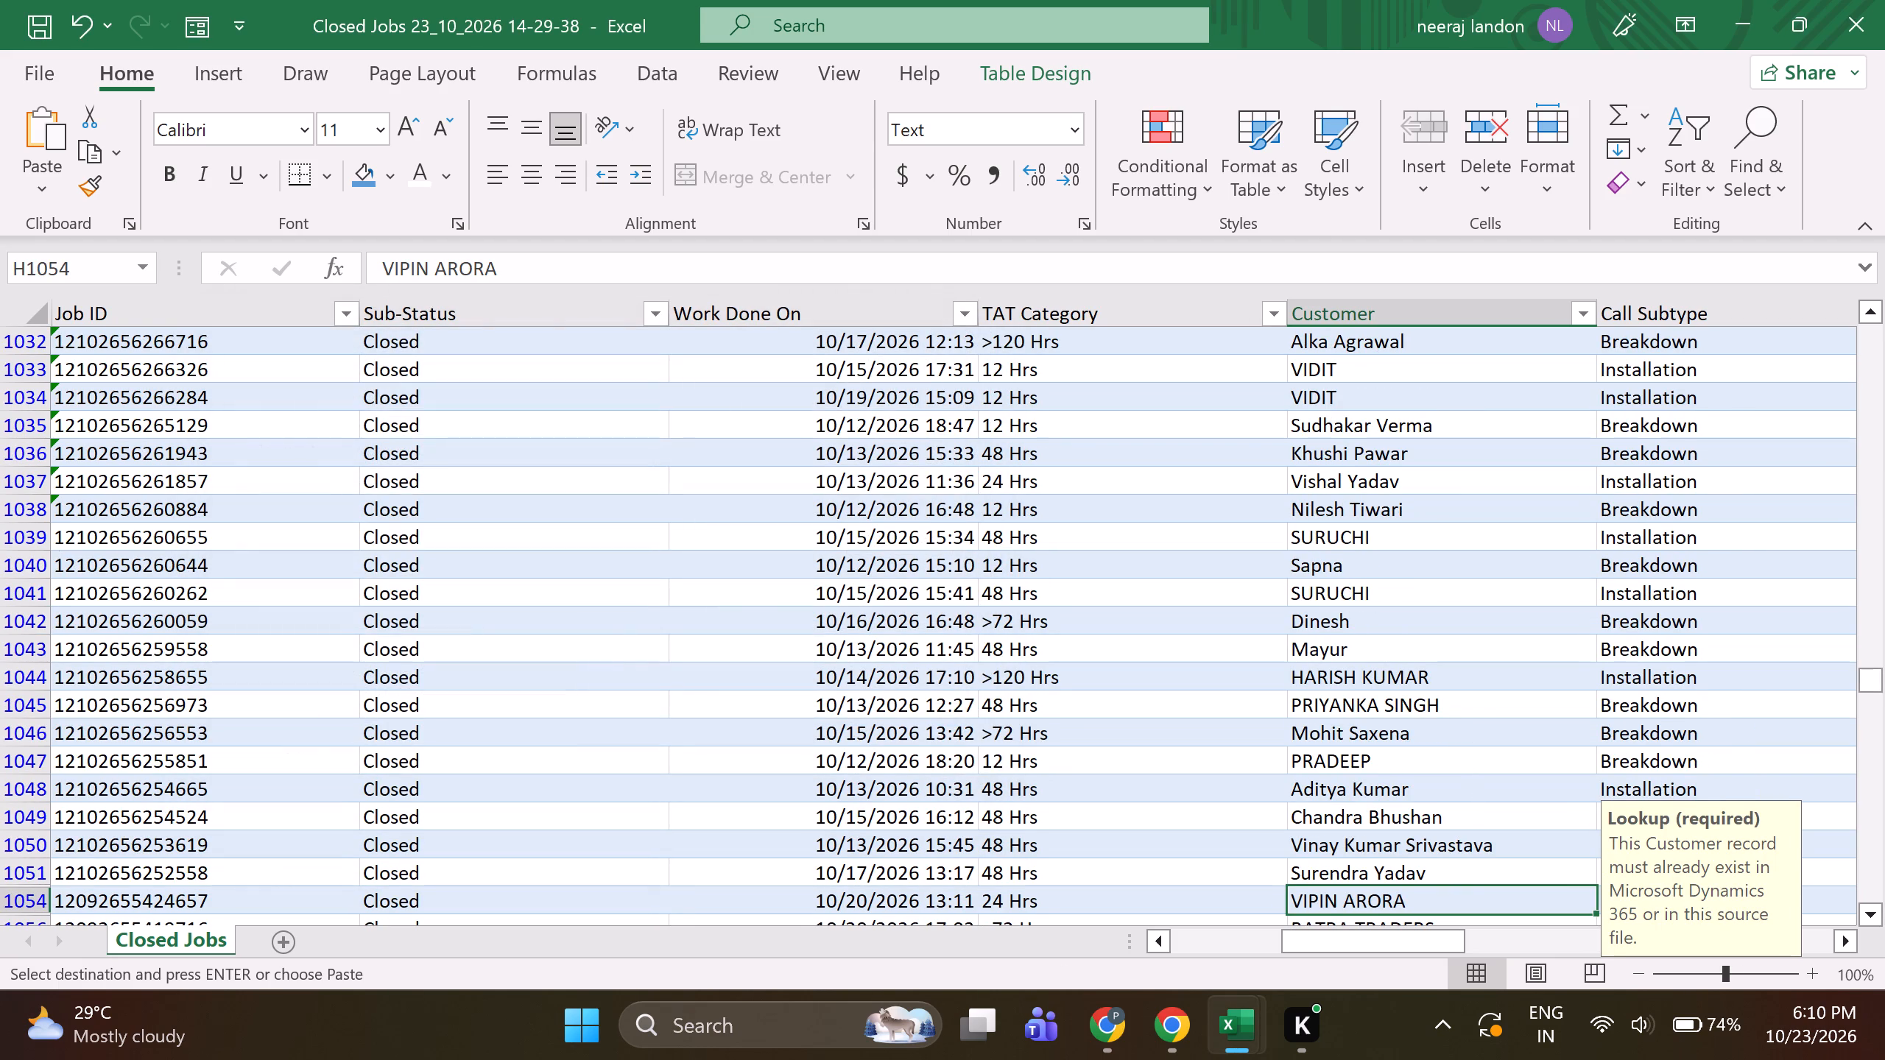
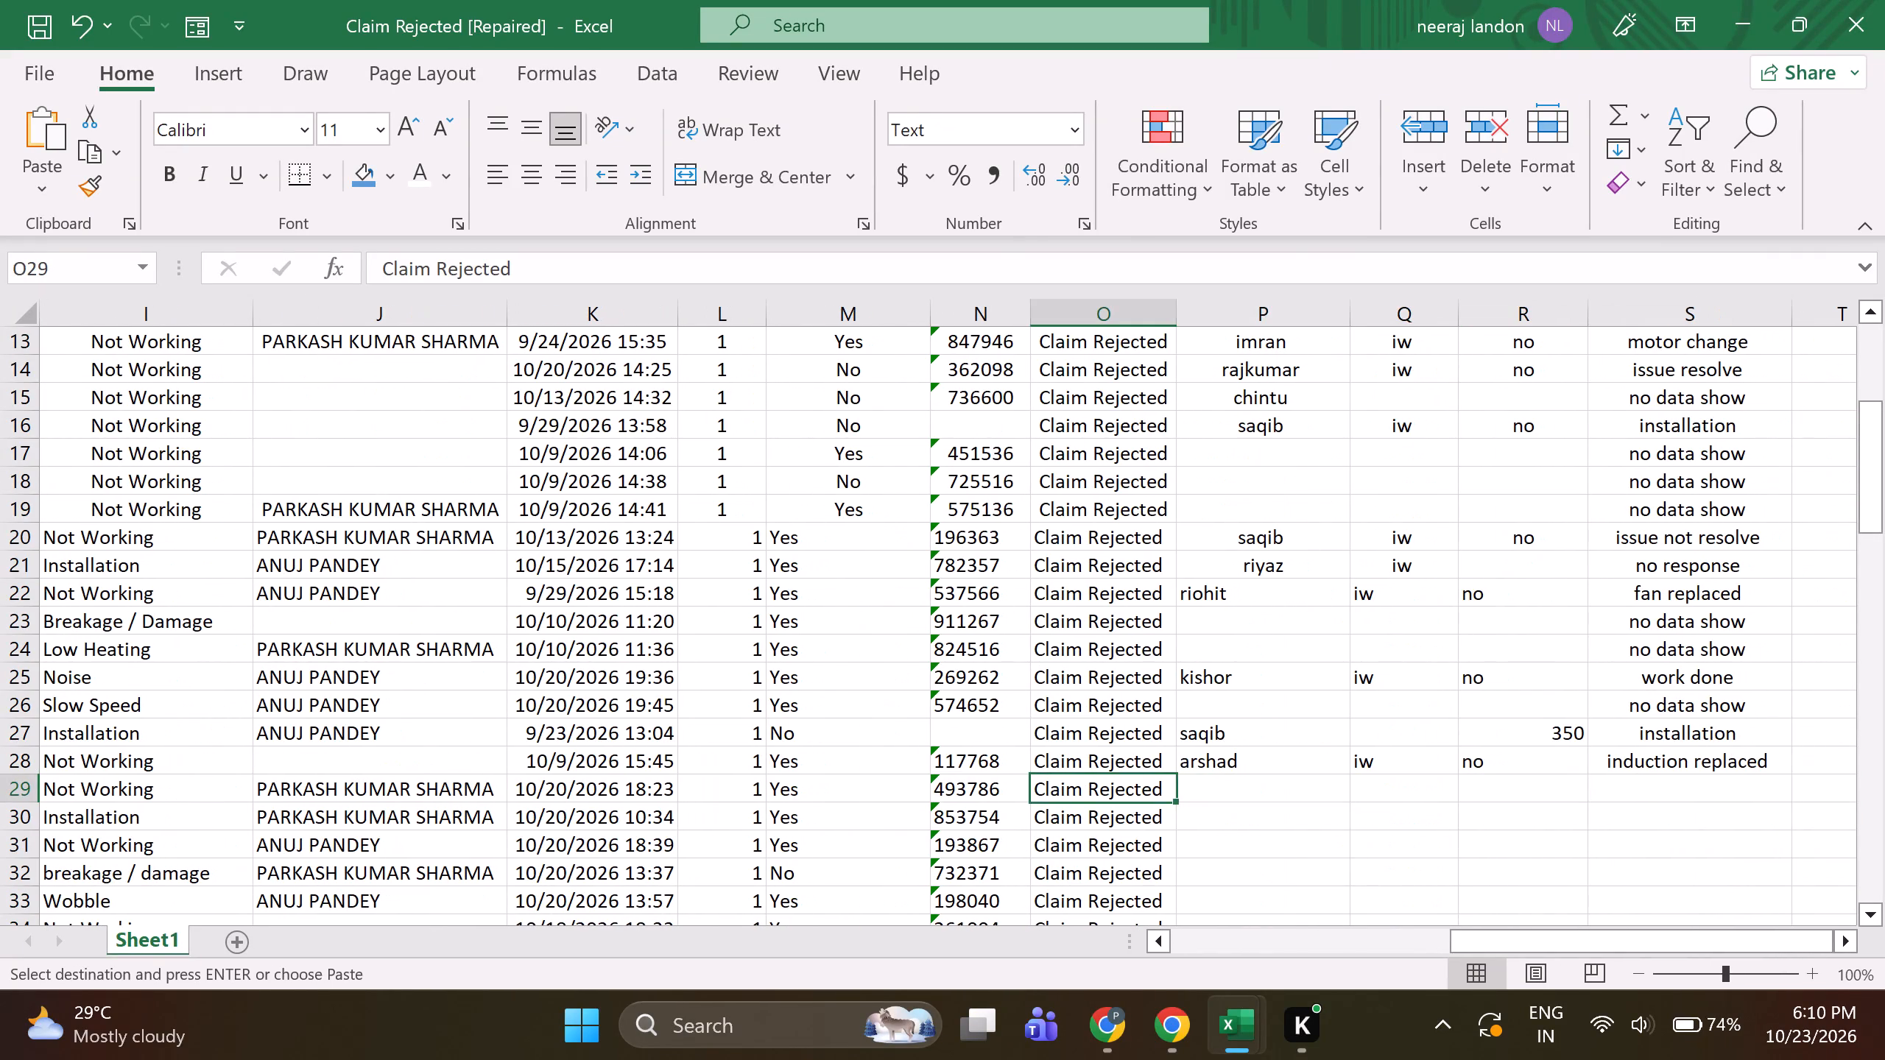
Fill row 29 of the Claim Rejected workbook with technician chintu in P29, warranty iw in Q29 and on in R29.
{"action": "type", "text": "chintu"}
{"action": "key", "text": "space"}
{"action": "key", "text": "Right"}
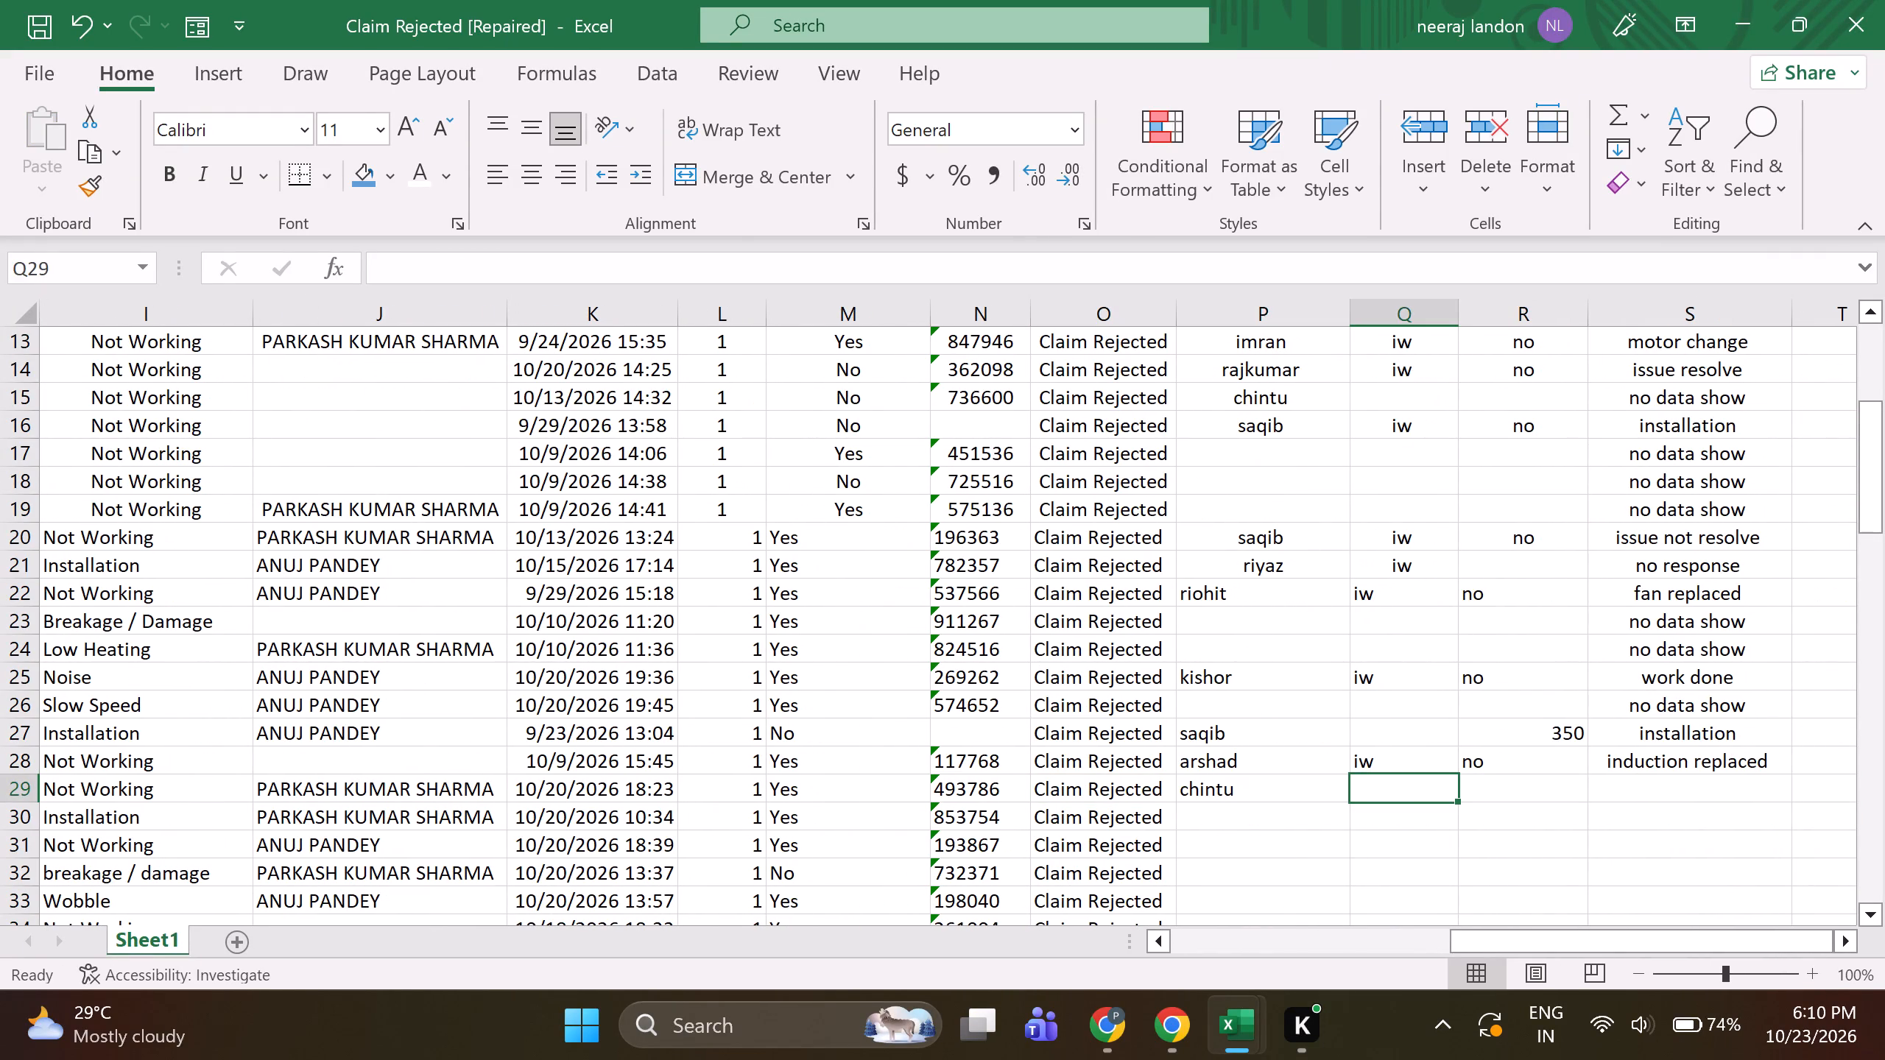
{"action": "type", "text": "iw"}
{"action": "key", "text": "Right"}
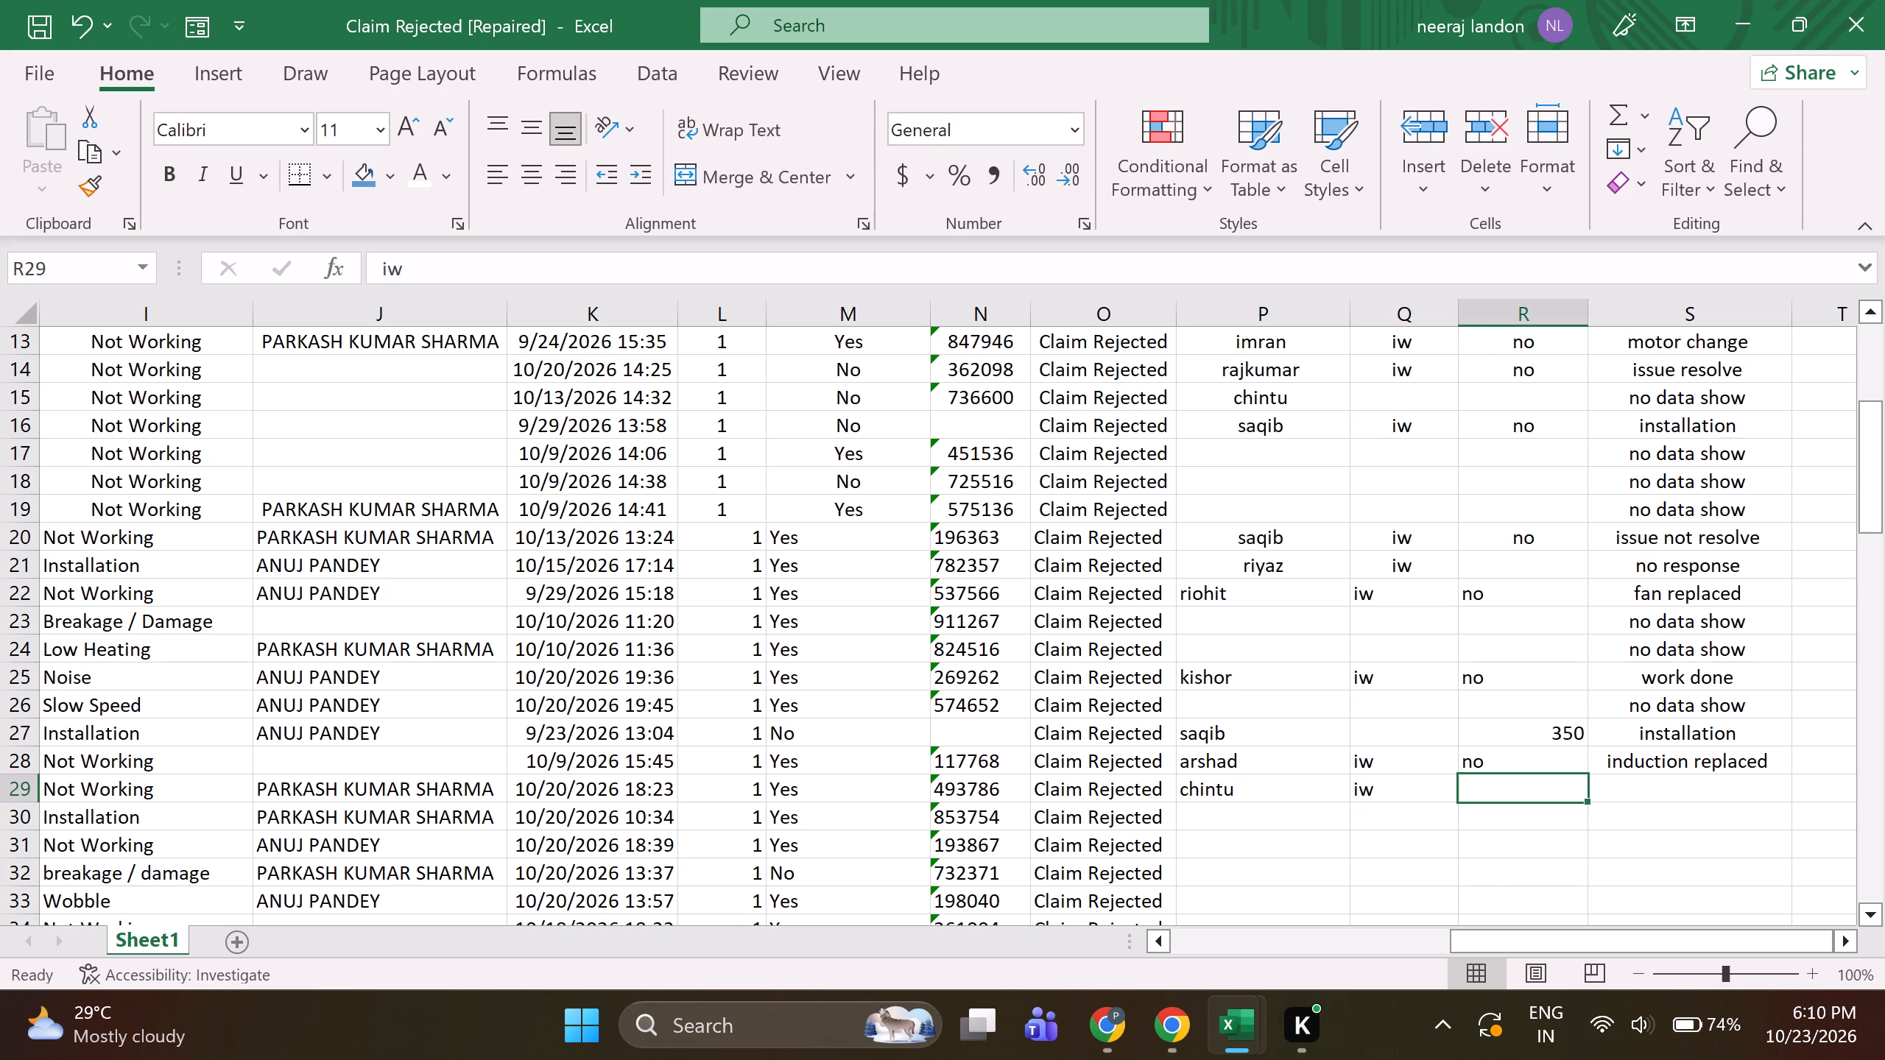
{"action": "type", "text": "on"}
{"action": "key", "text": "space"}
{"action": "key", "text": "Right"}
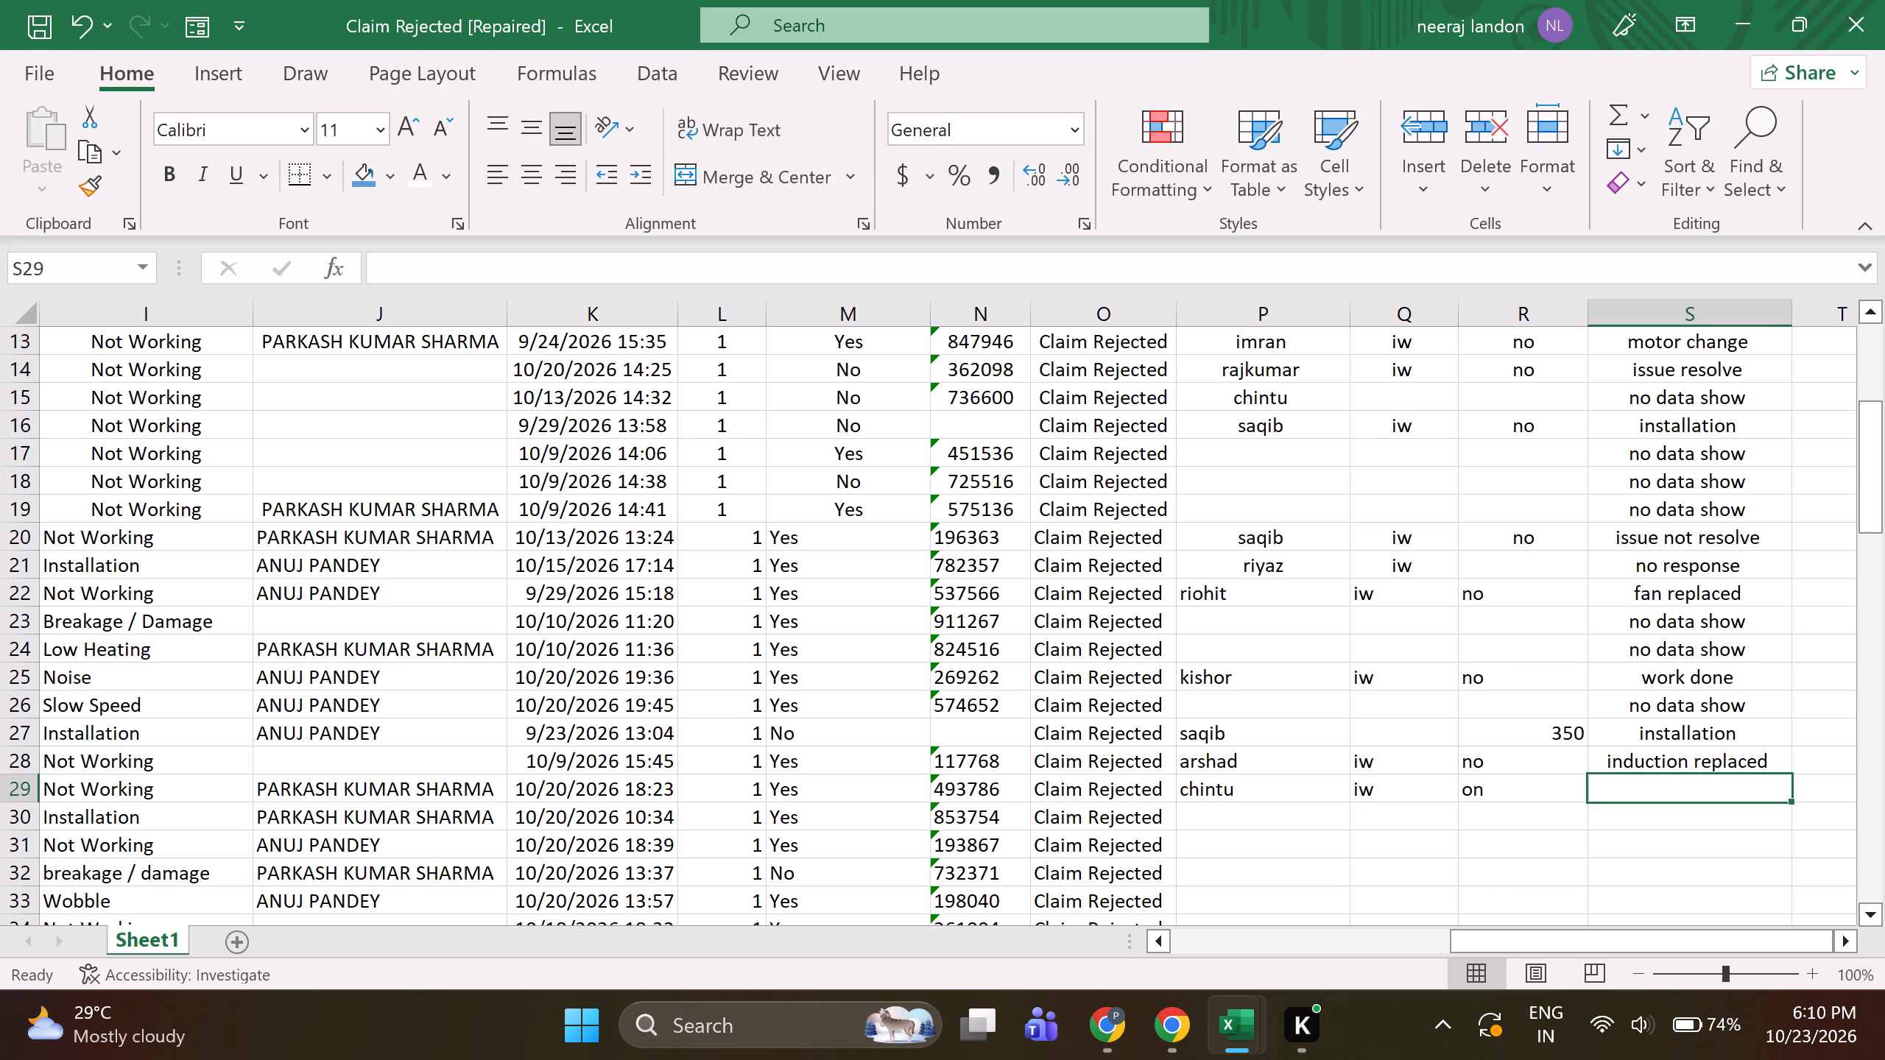
Enter the remark "work done" for the chimney job in cell S29 of the Claim Rejected workbook.
{"action": "type", "text": "work"}
{"action": "key", "text": "space"}
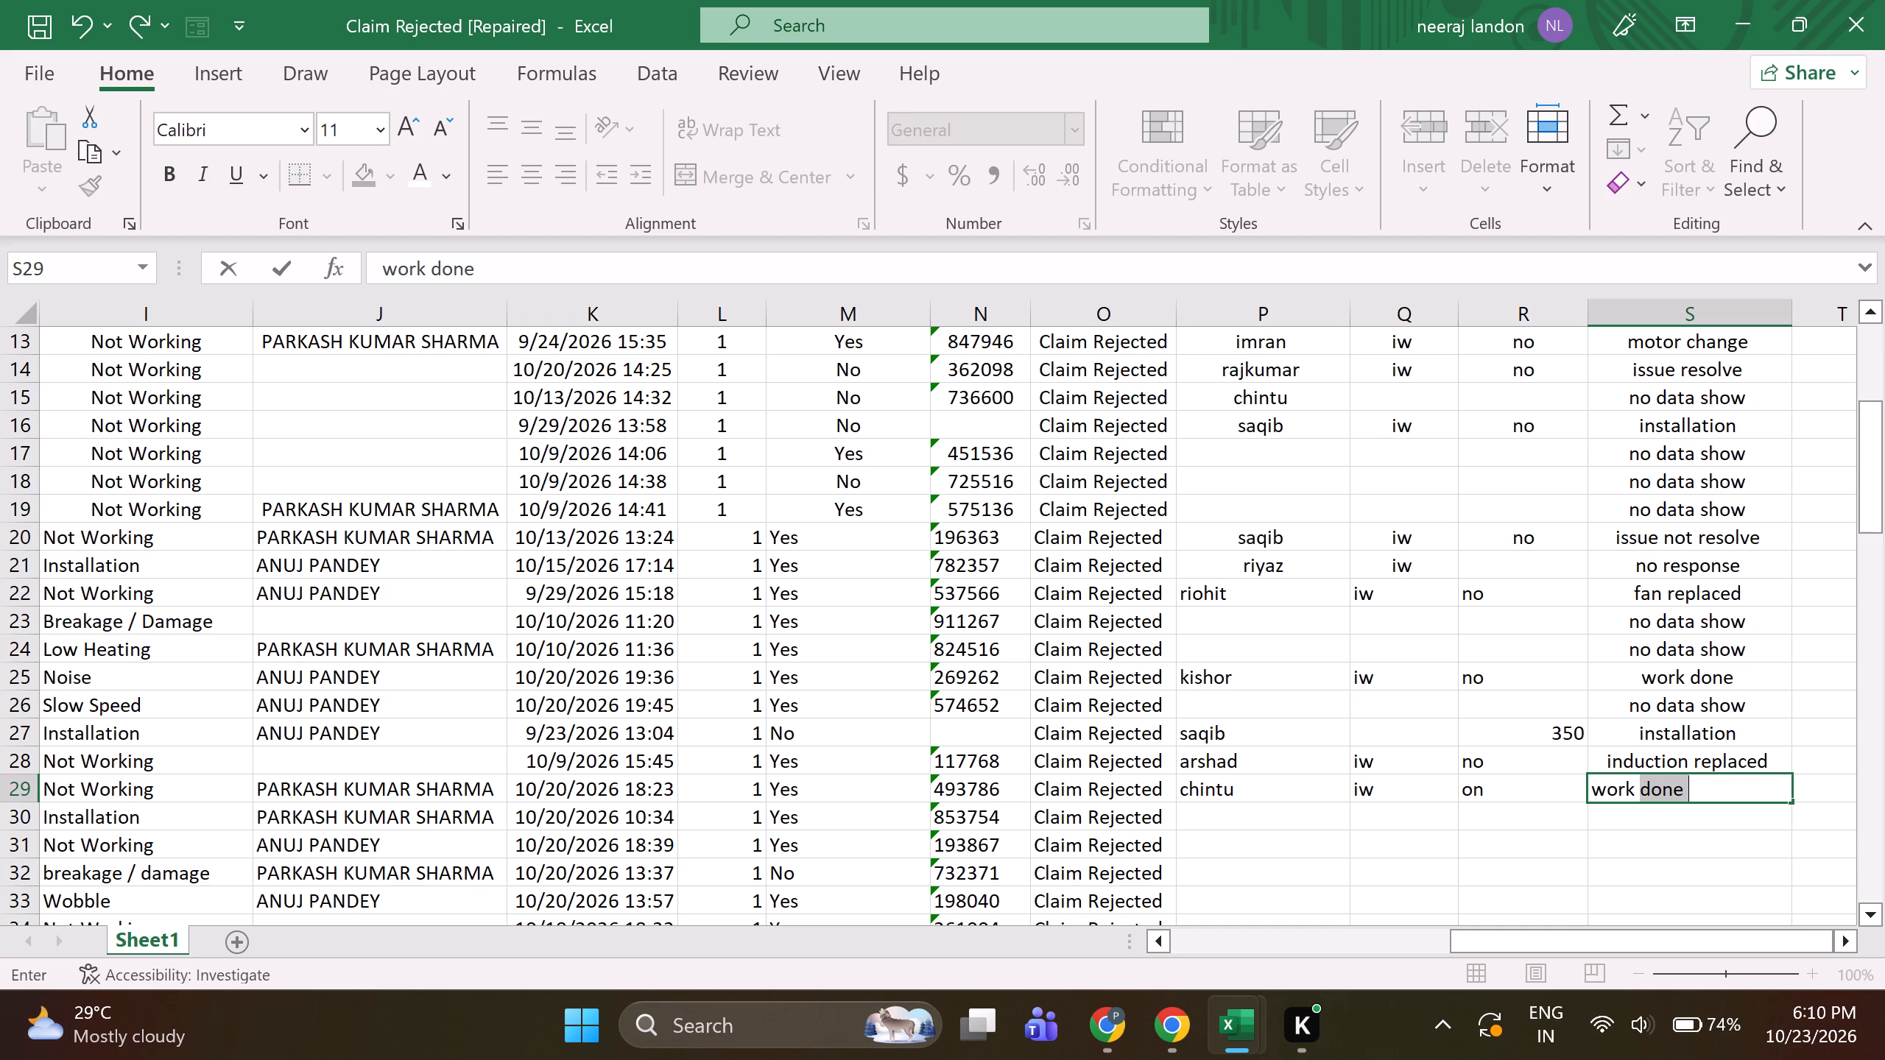
{"action": "key", "text": "d"}
{"action": "type", "text": "one"}
{"action": "key", "text": "space"}
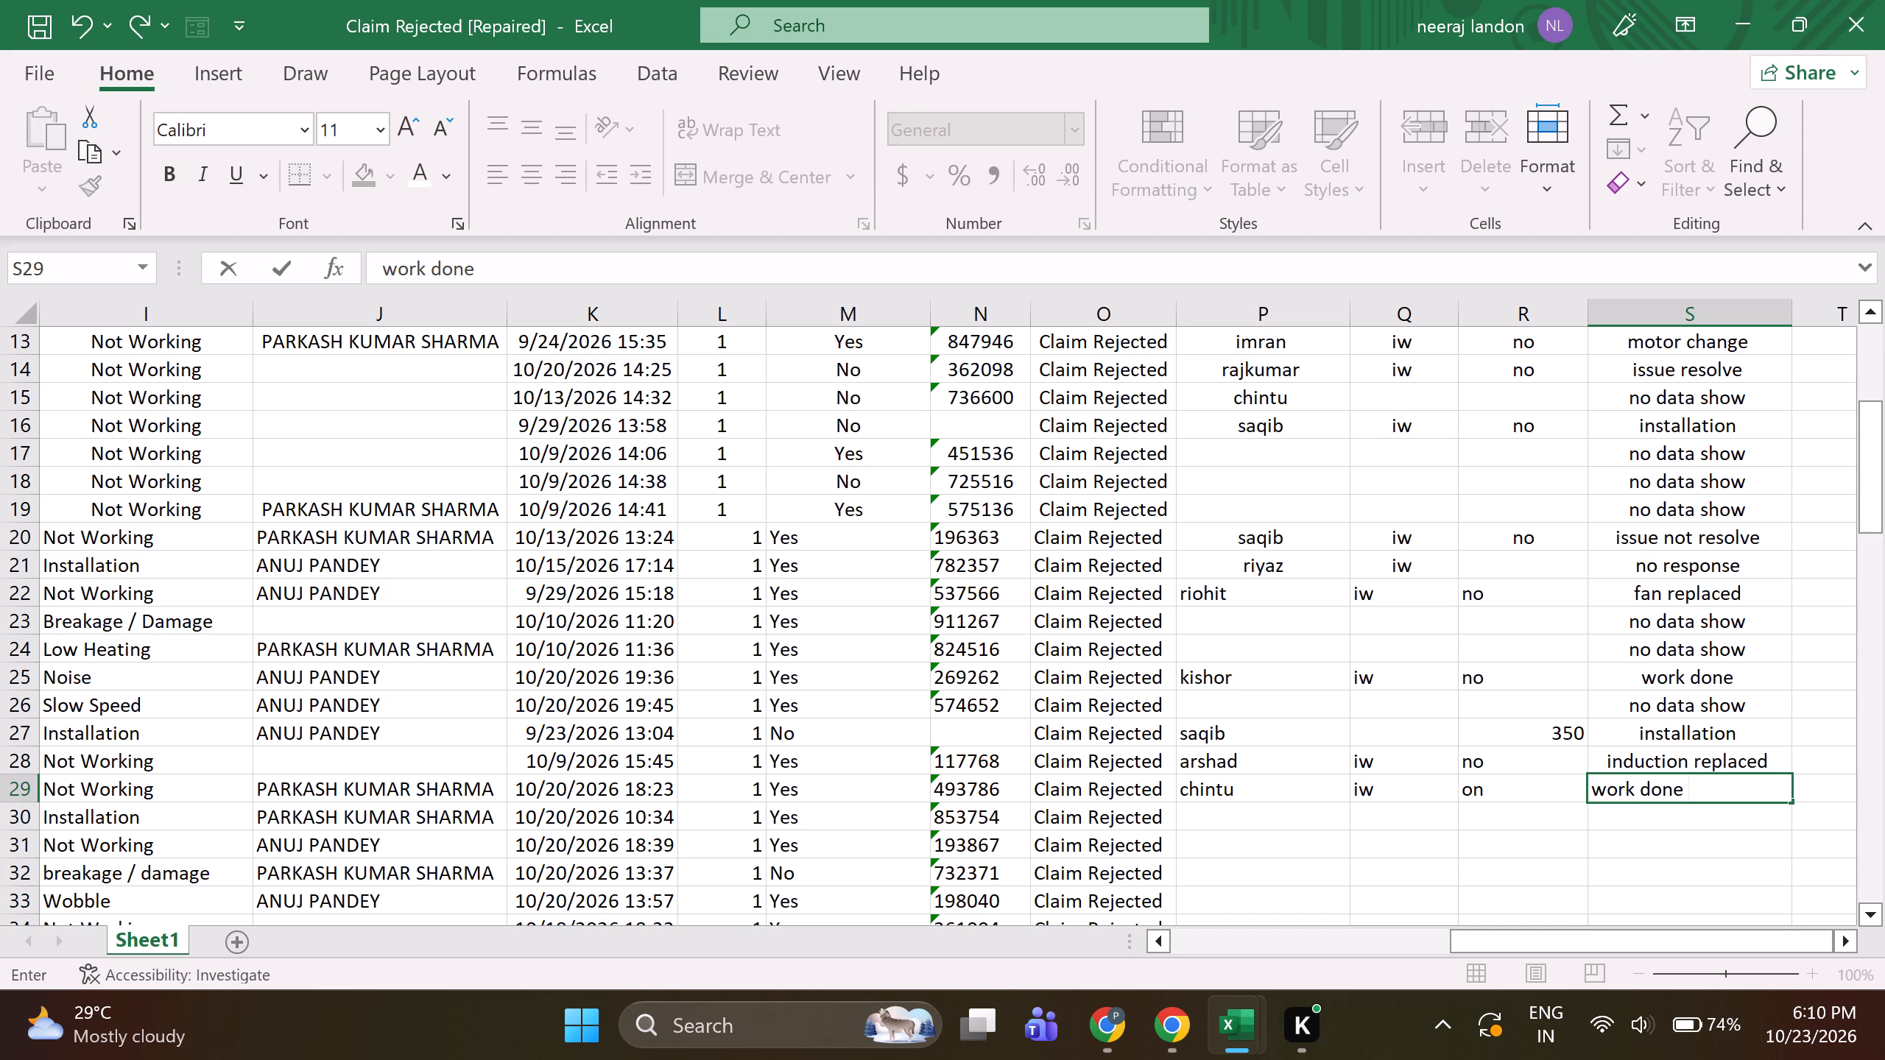
{"action": "key", "text": "Return"}
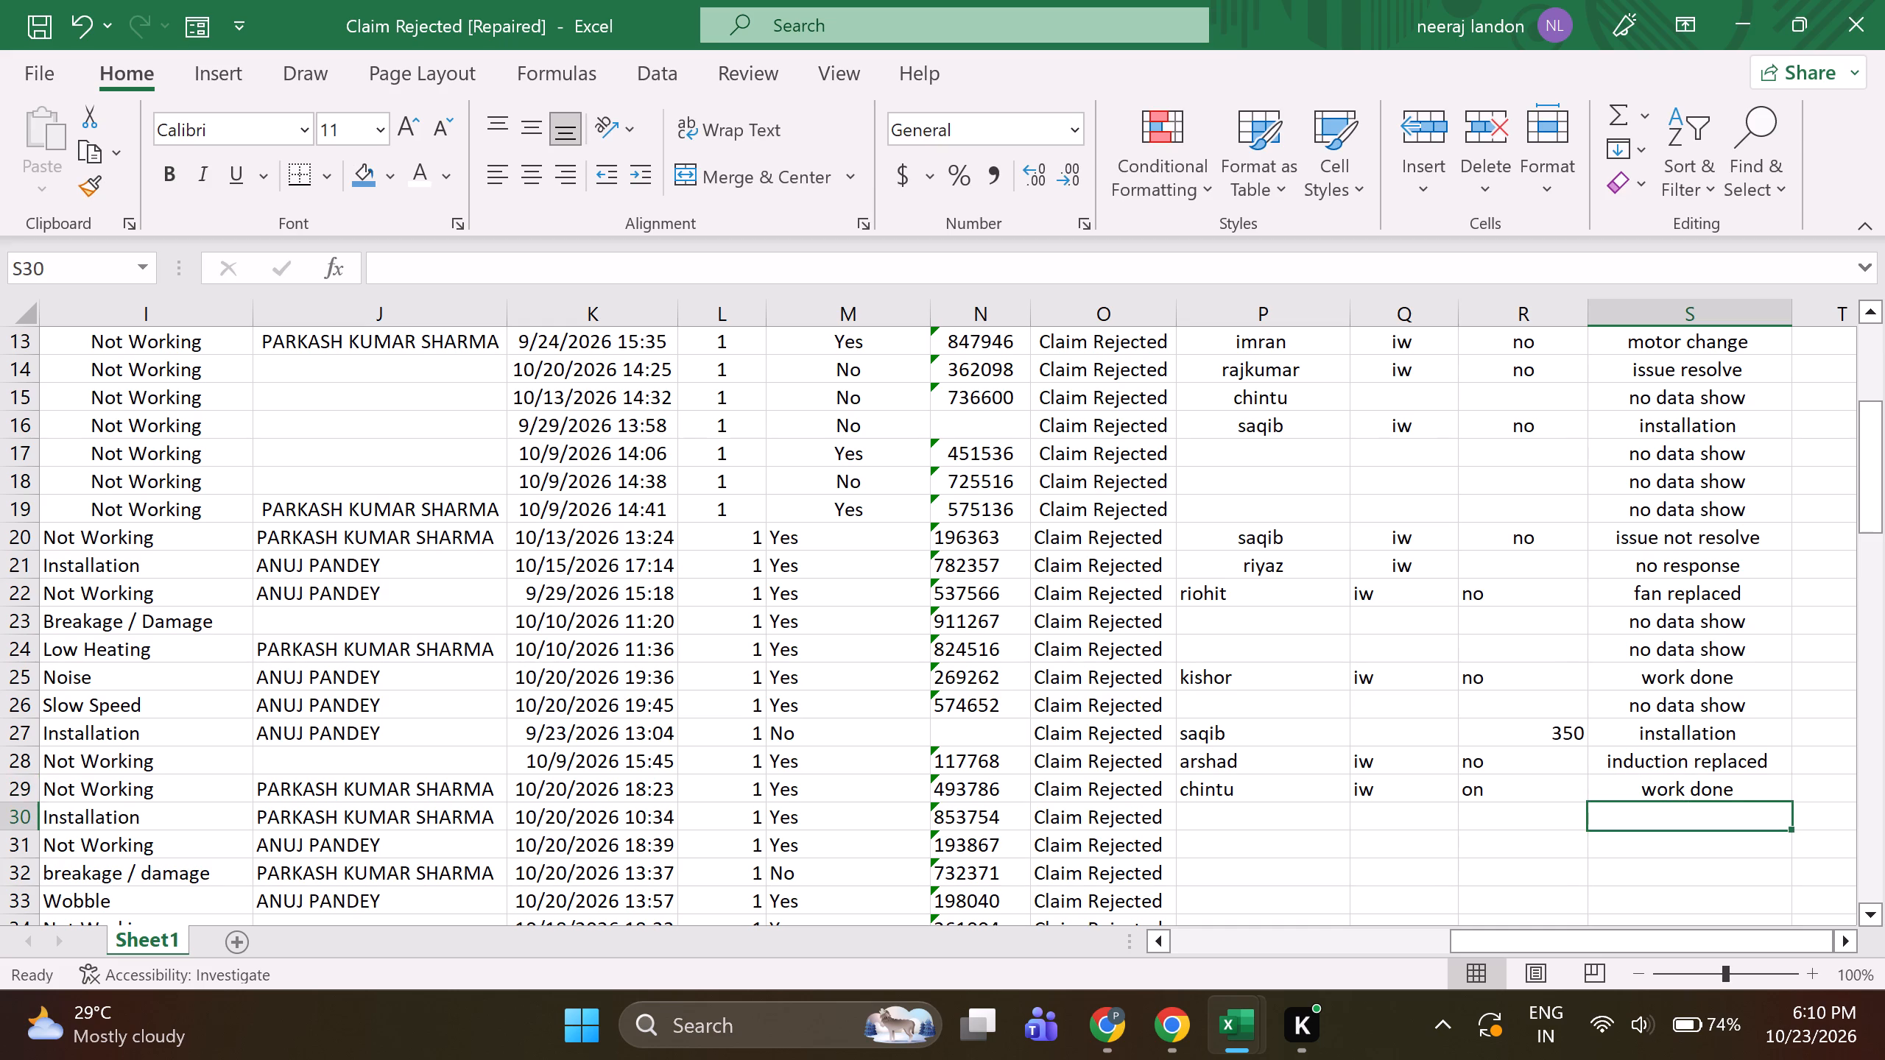
Copy the completed chimney row 29 from Claim Rejected into row 29 of the rejected data sheet in Master sheet 2026.
{"action": "left_click", "coordinate": [2, 810]}
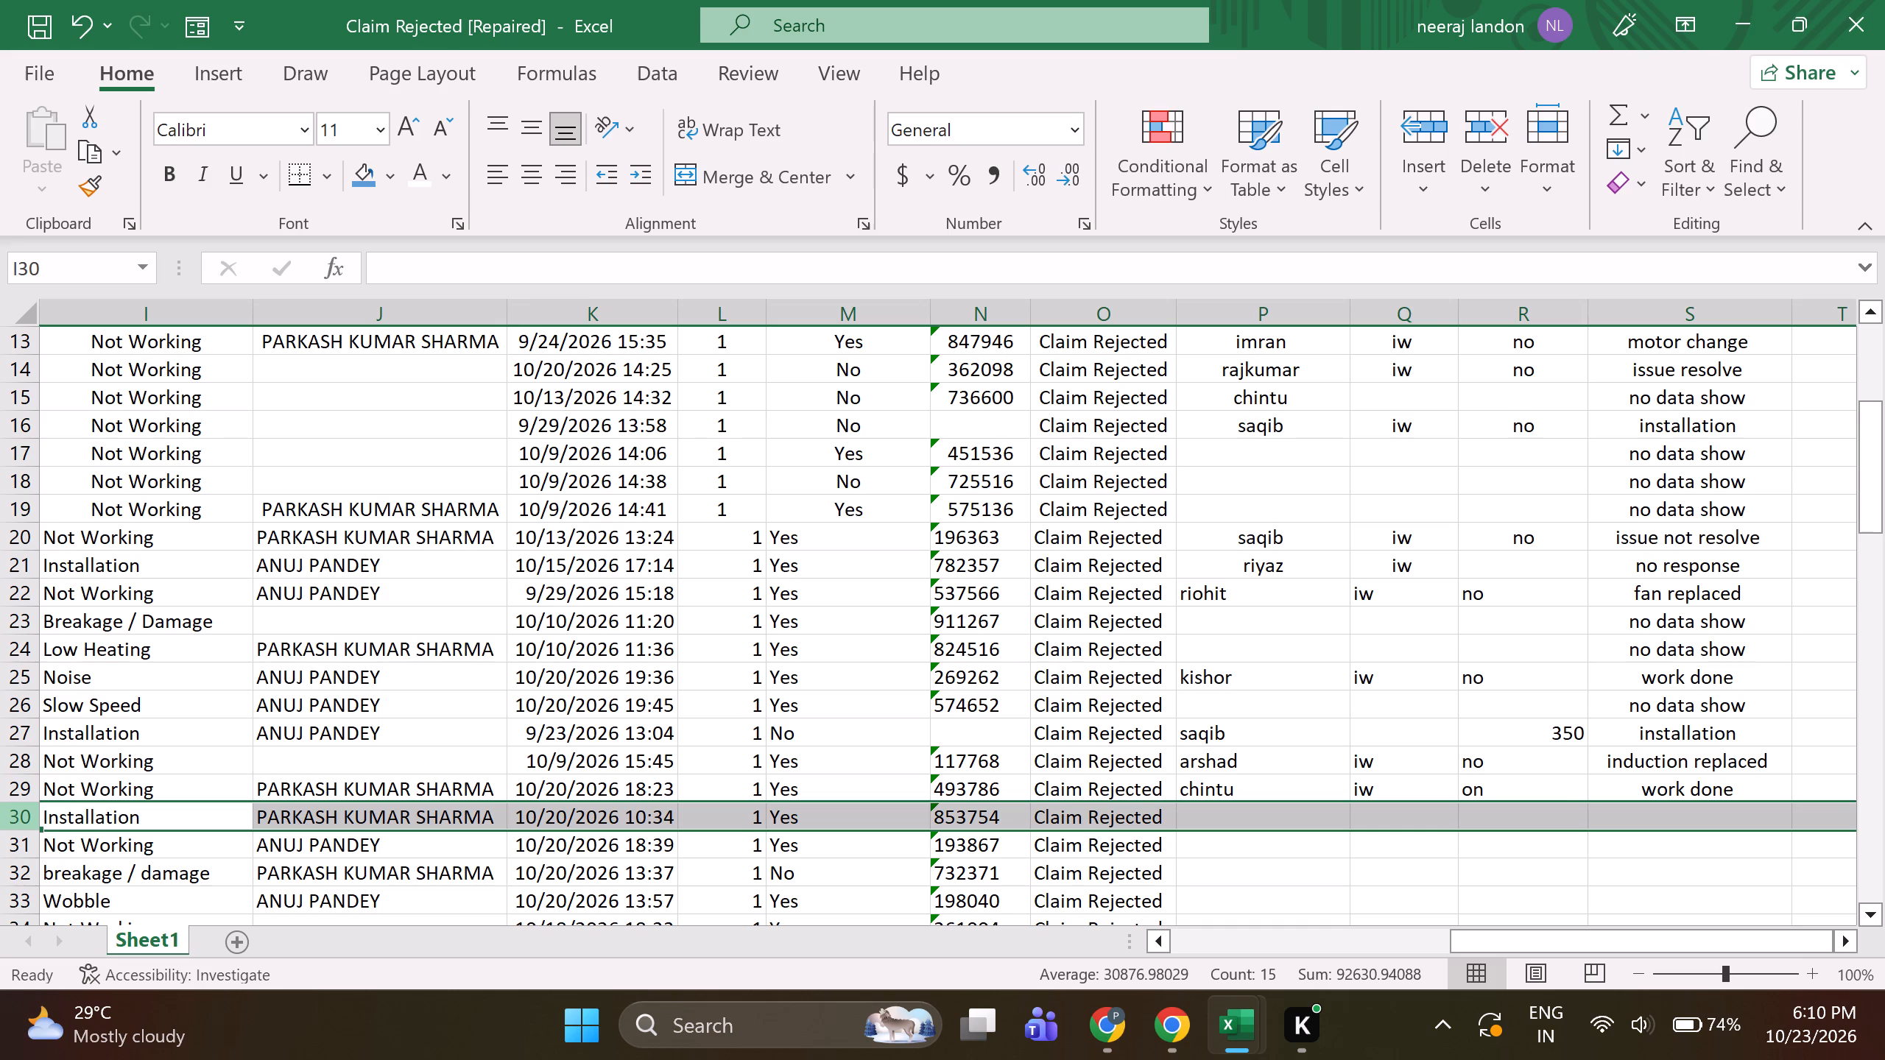
{"action": "left_click", "coordinate": [0, 791]}
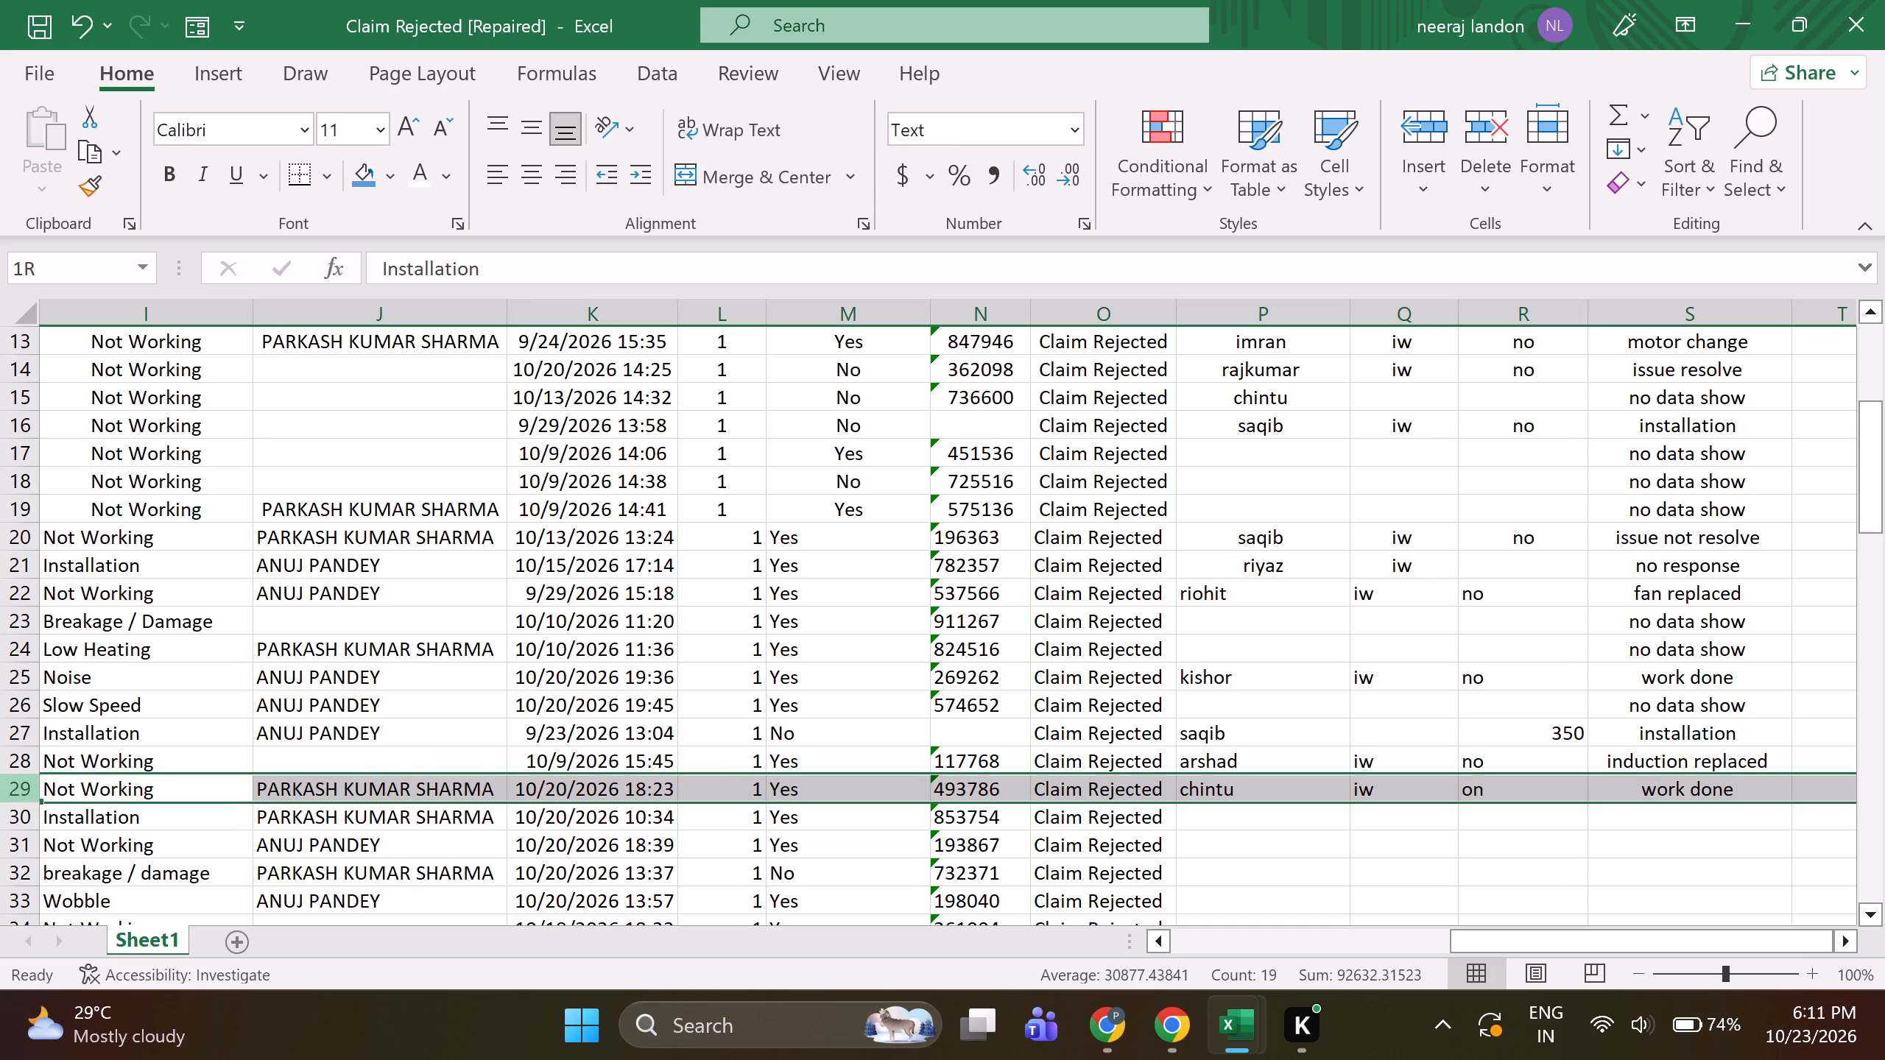
{"action": "key", "text": "Left"}
{"action": "key", "text": "Left"}
{"action": "key", "text": "Left"}
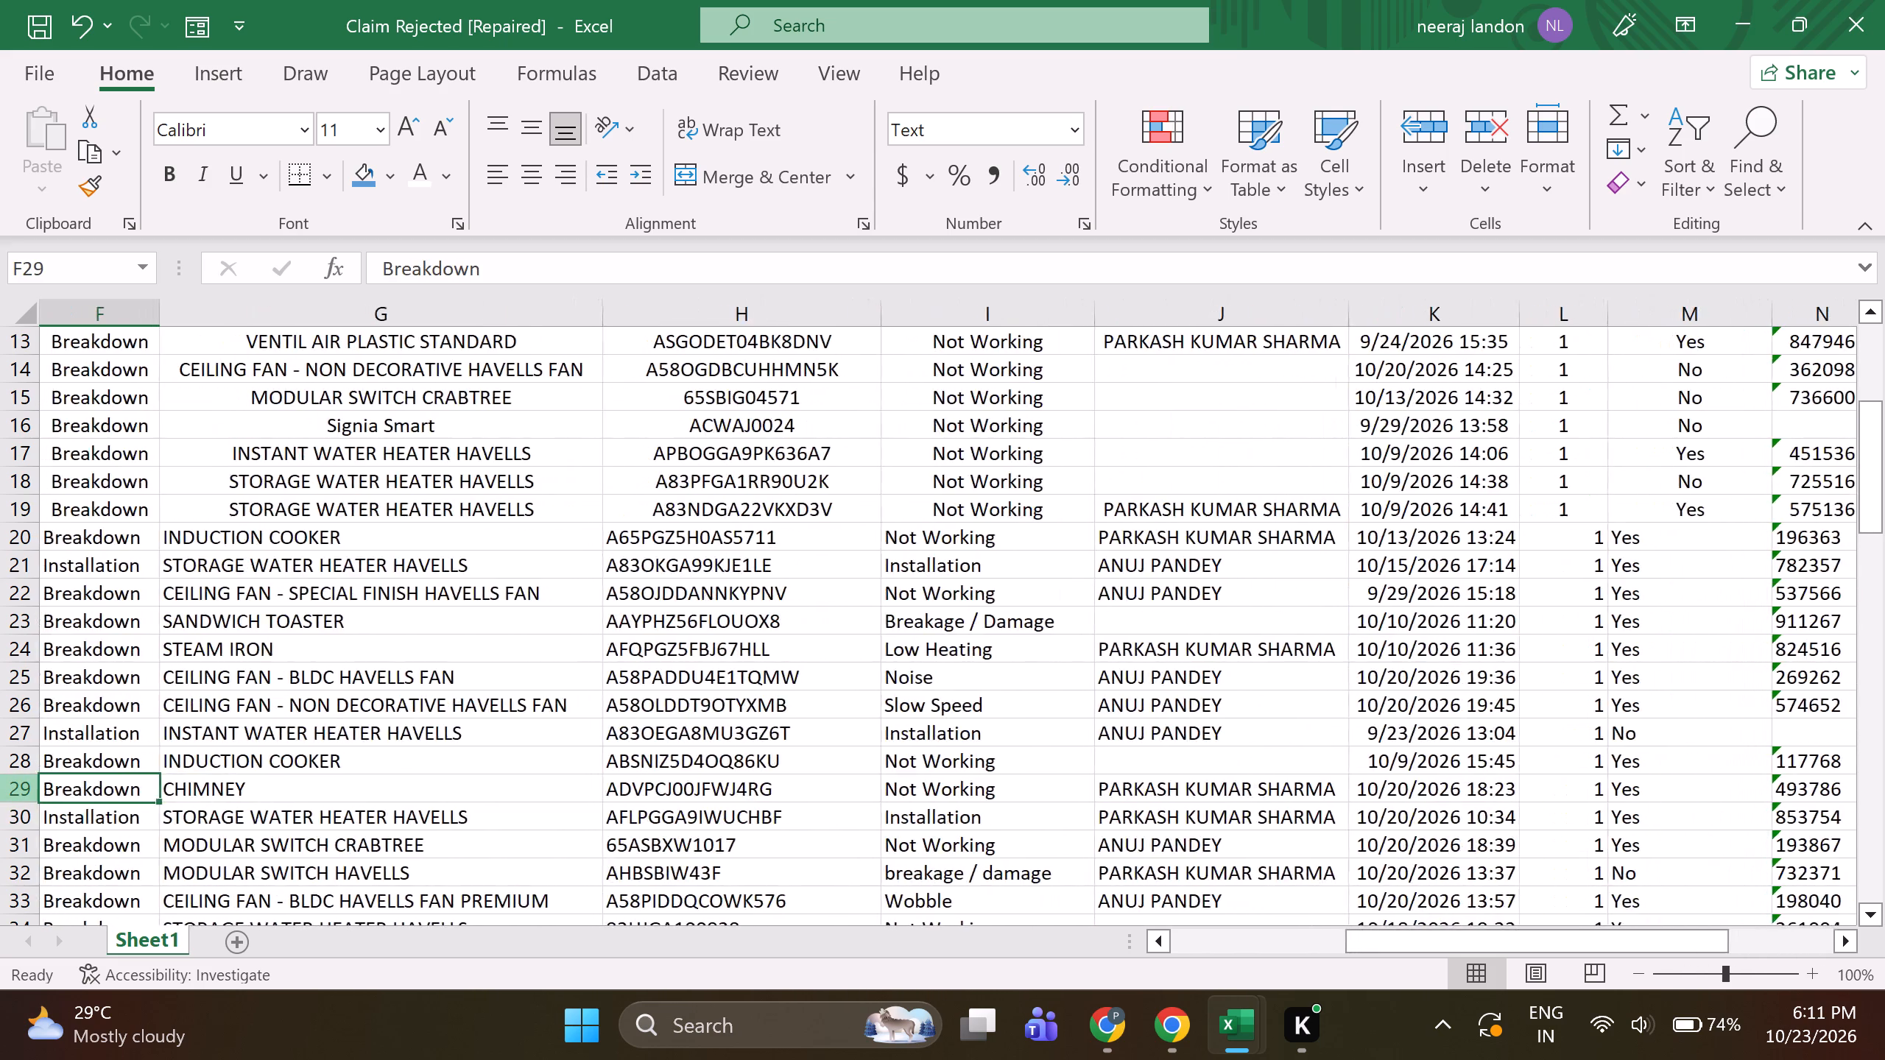
{"action": "key", "text": "Left"}
{"action": "key", "text": "Left"}
{"action": "key", "text": "Left"}
{"action": "key", "text": "Left"}
{"action": "key", "text": "Left"}
{"action": "key", "text": "Left"}
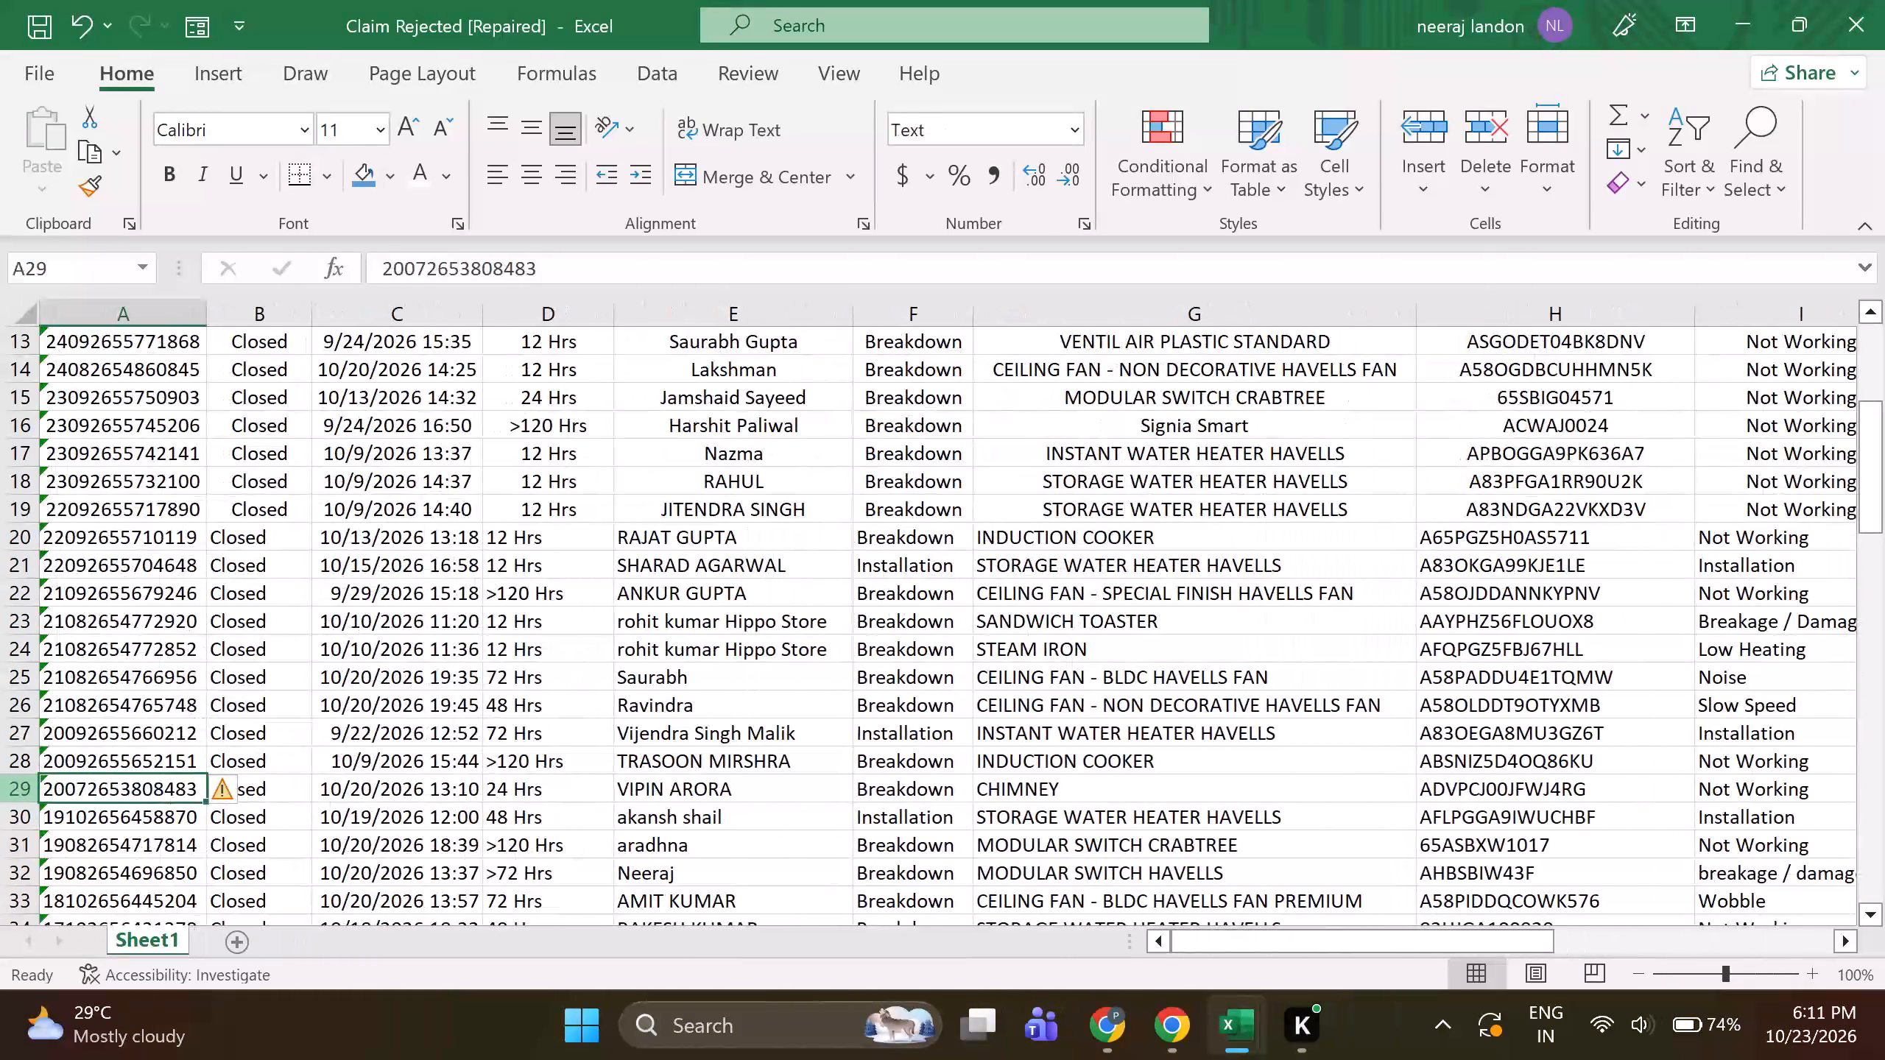
{"action": "left_click", "coordinate": [0, 790]}
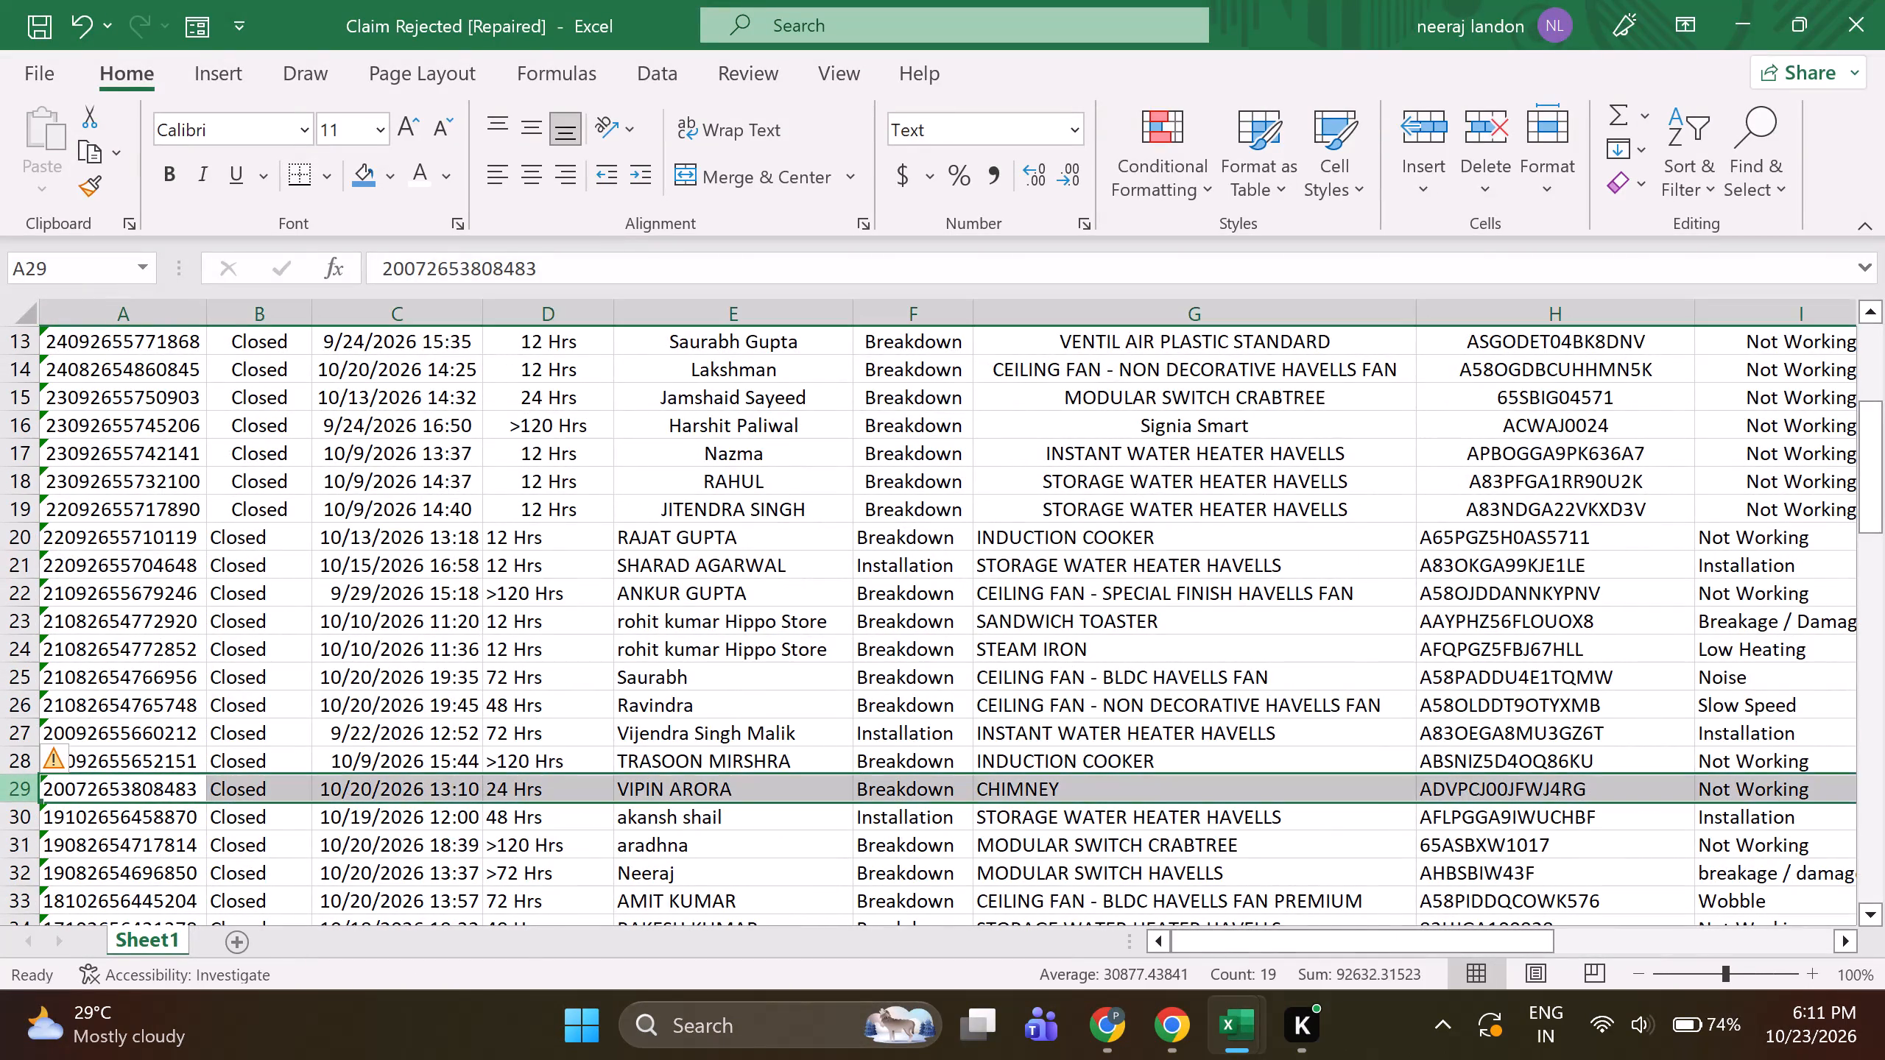
{"action": "key", "text": "ctrl+c"}
{"action": "left_click", "coordinate": [1124, 1015]}
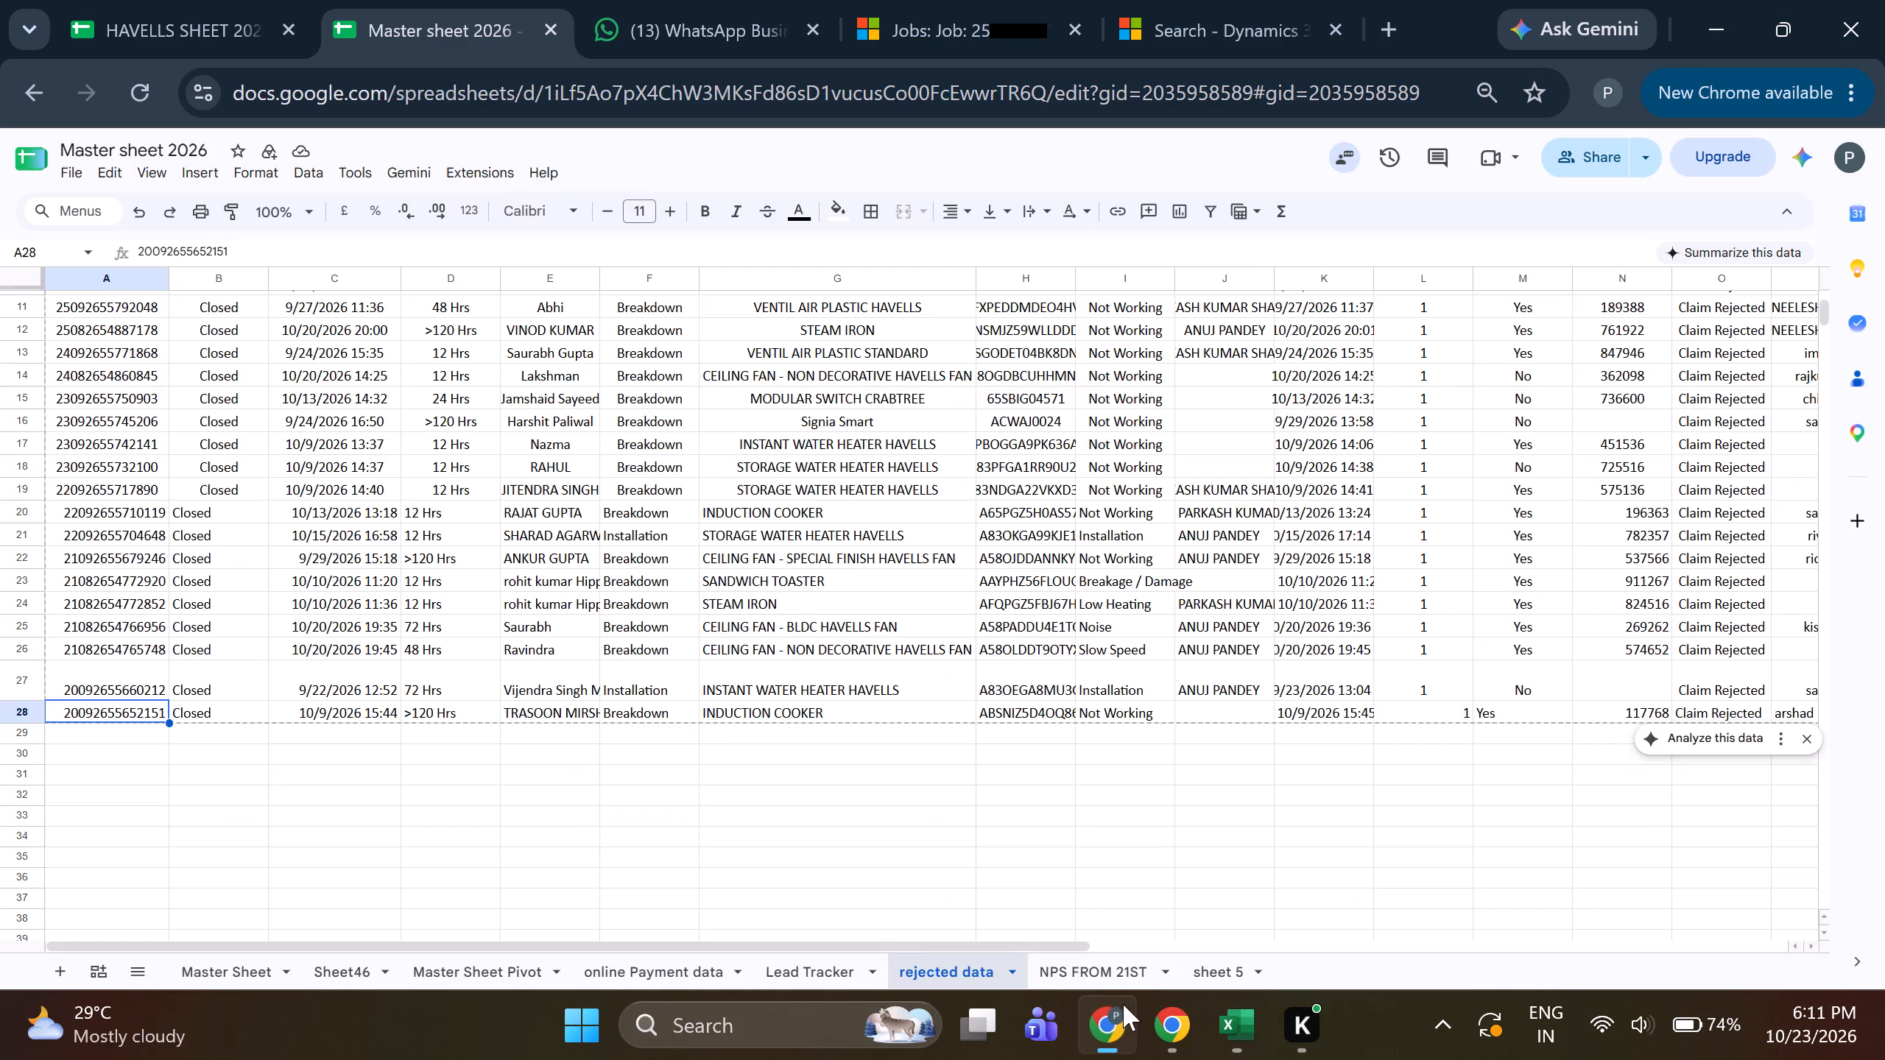
{"action": "left_click", "coordinate": [80, 733]}
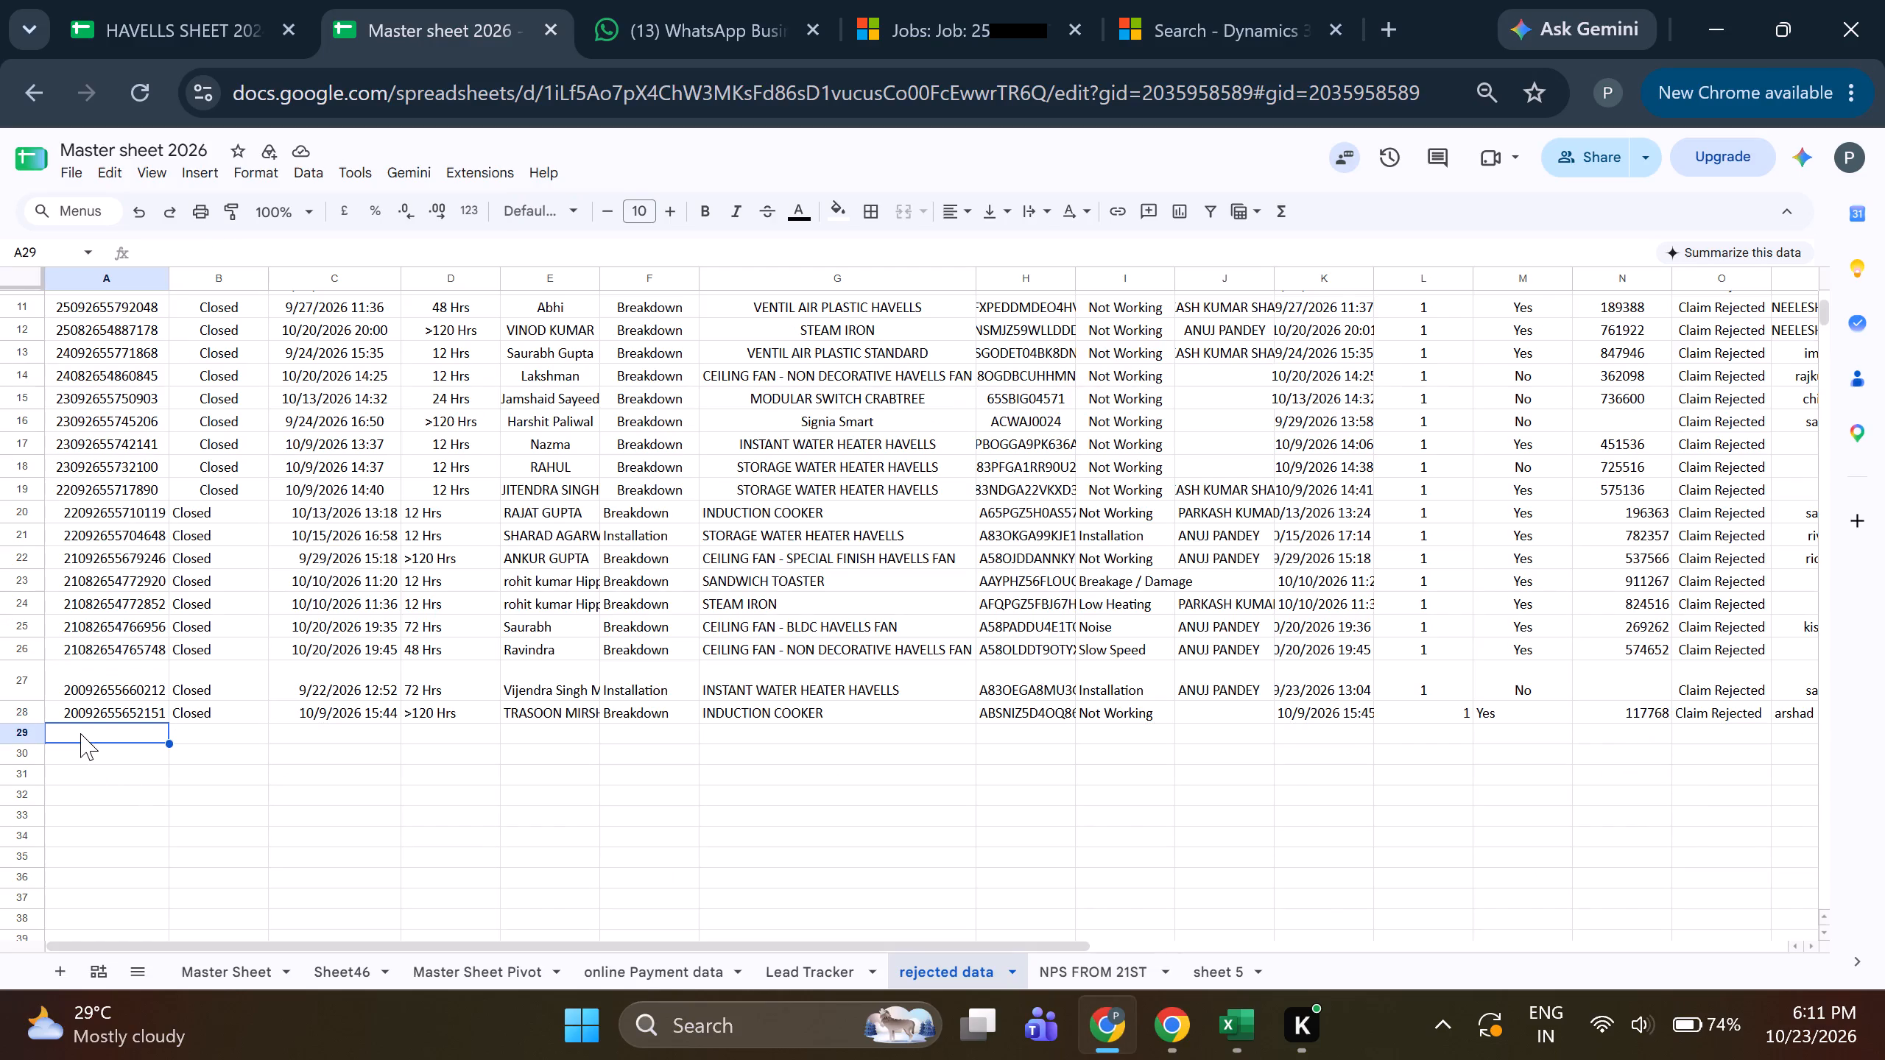
{"action": "key", "text": "Left"}
{"action": "key", "text": "ctrl+v"}
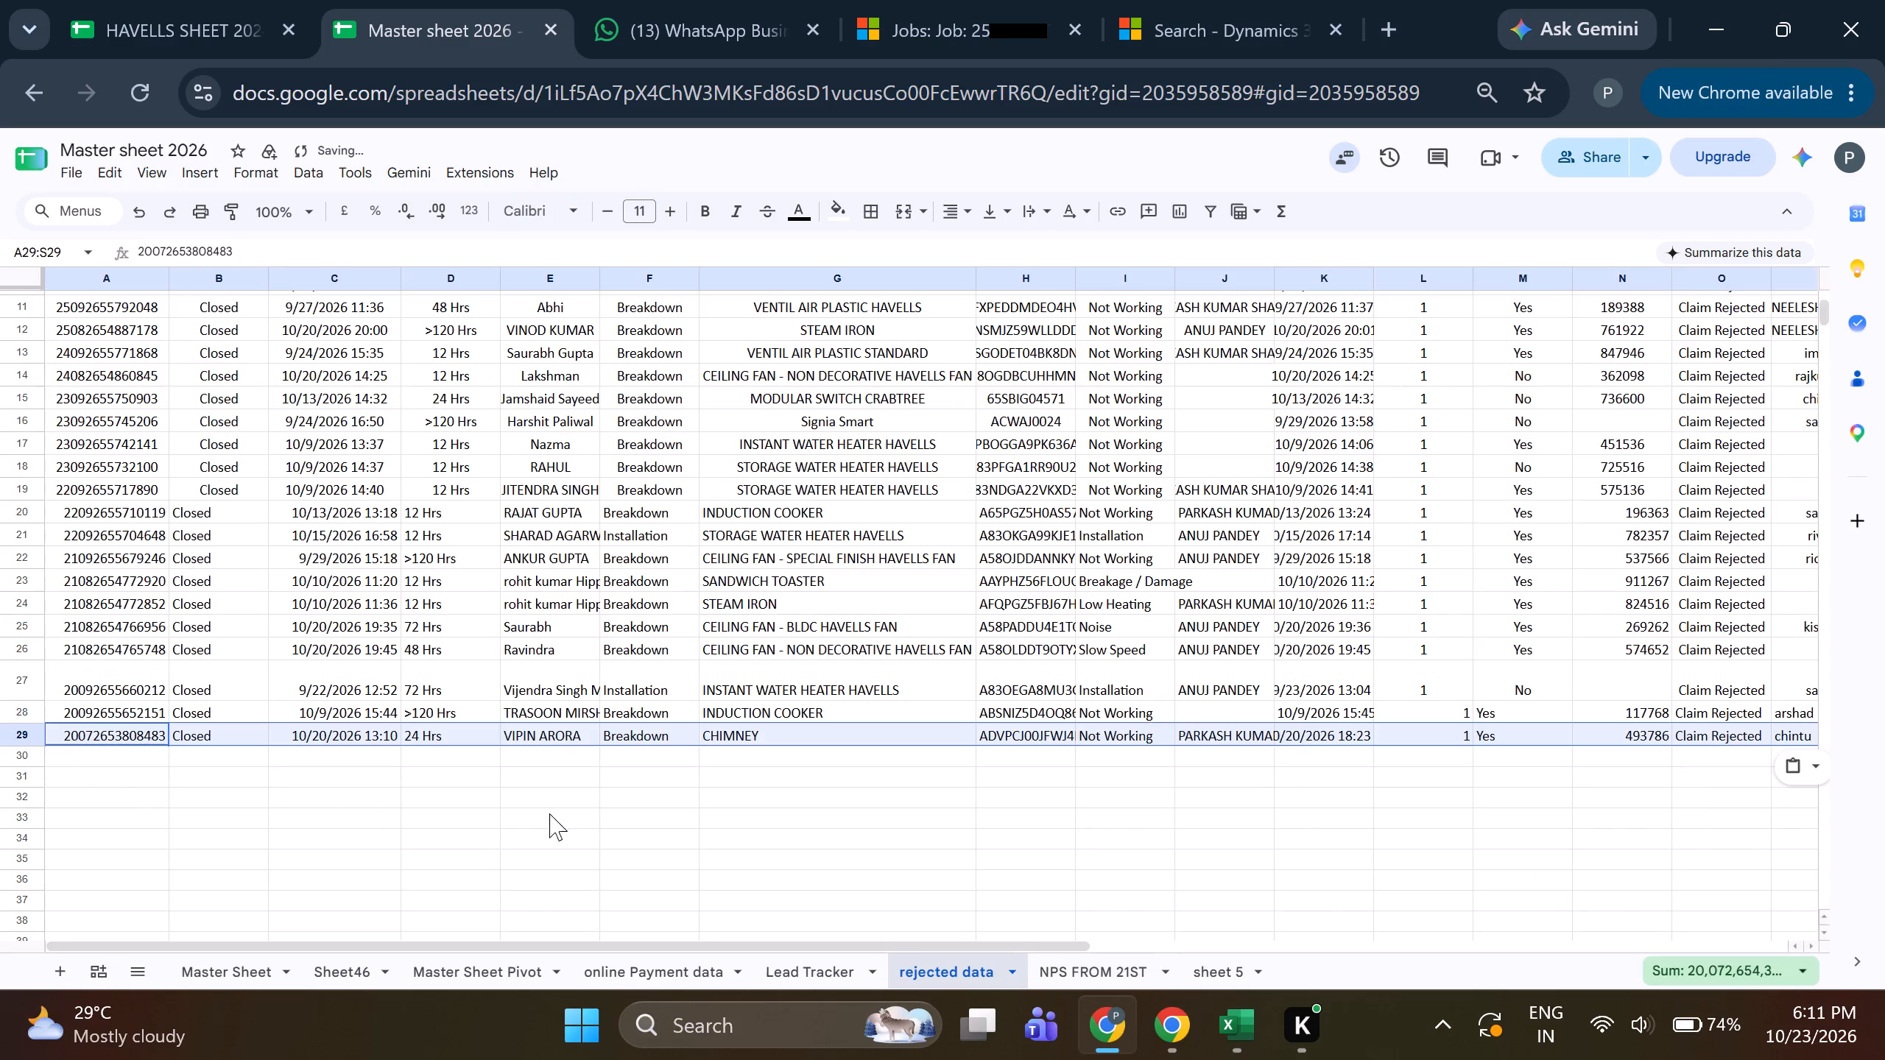
Check the pasted chimney row through to its remarks column and look over the rejected data rows up to the header.
{"action": "key", "text": "Right"}
{"action": "key", "text": "Right"}
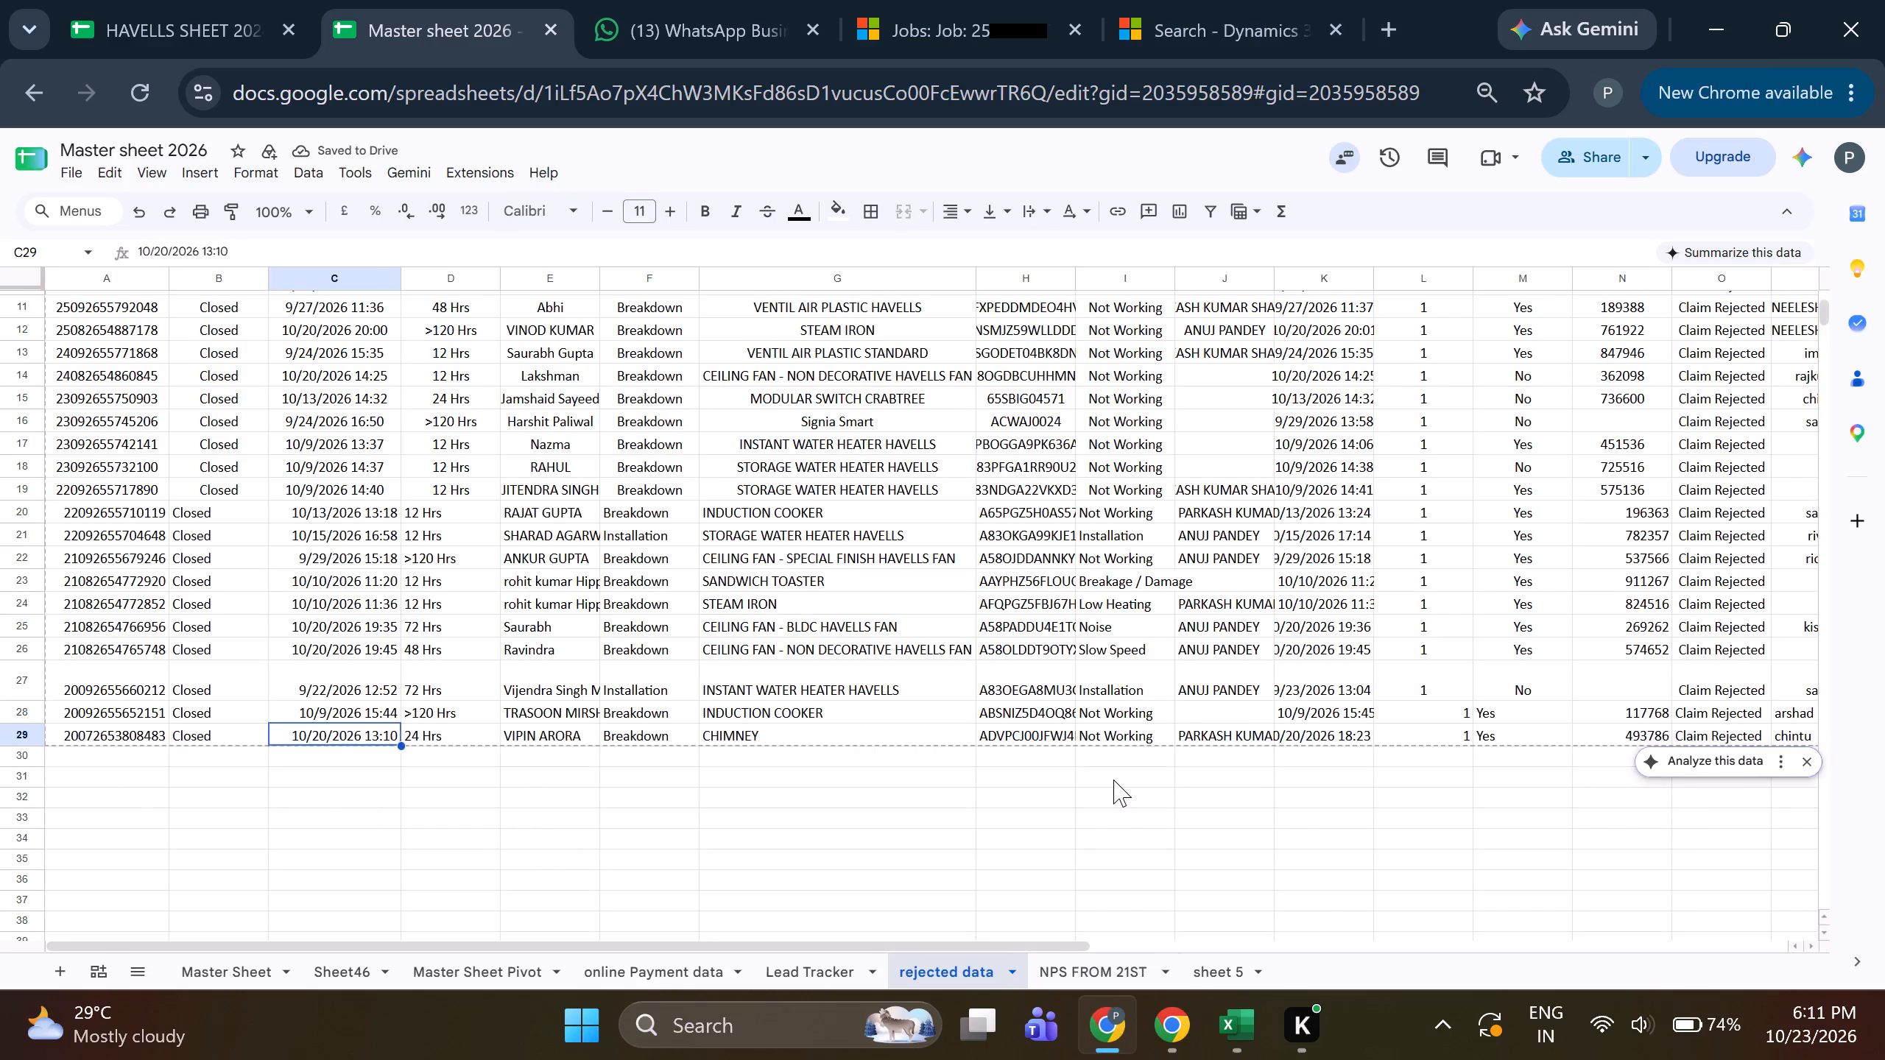
{"action": "key", "text": "Right"}
{"action": "key", "text": "Right"}
{"action": "key", "text": "Right"}
{"action": "key", "text": "Right"}
{"action": "key", "text": "Right"}
{"action": "key", "text": "Right"}
{"action": "key", "text": "Right"}
{"action": "key", "text": "Right"}
{"action": "key", "text": "Right"}
{"action": "key", "text": "Right"}
{"action": "key", "text": "Right"}
{"action": "key", "text": "Right"}
{"action": "key", "text": "Right"}
{"action": "key", "text": "Right"}
{"action": "key", "text": "Right"}
{"action": "key", "text": "Right"}
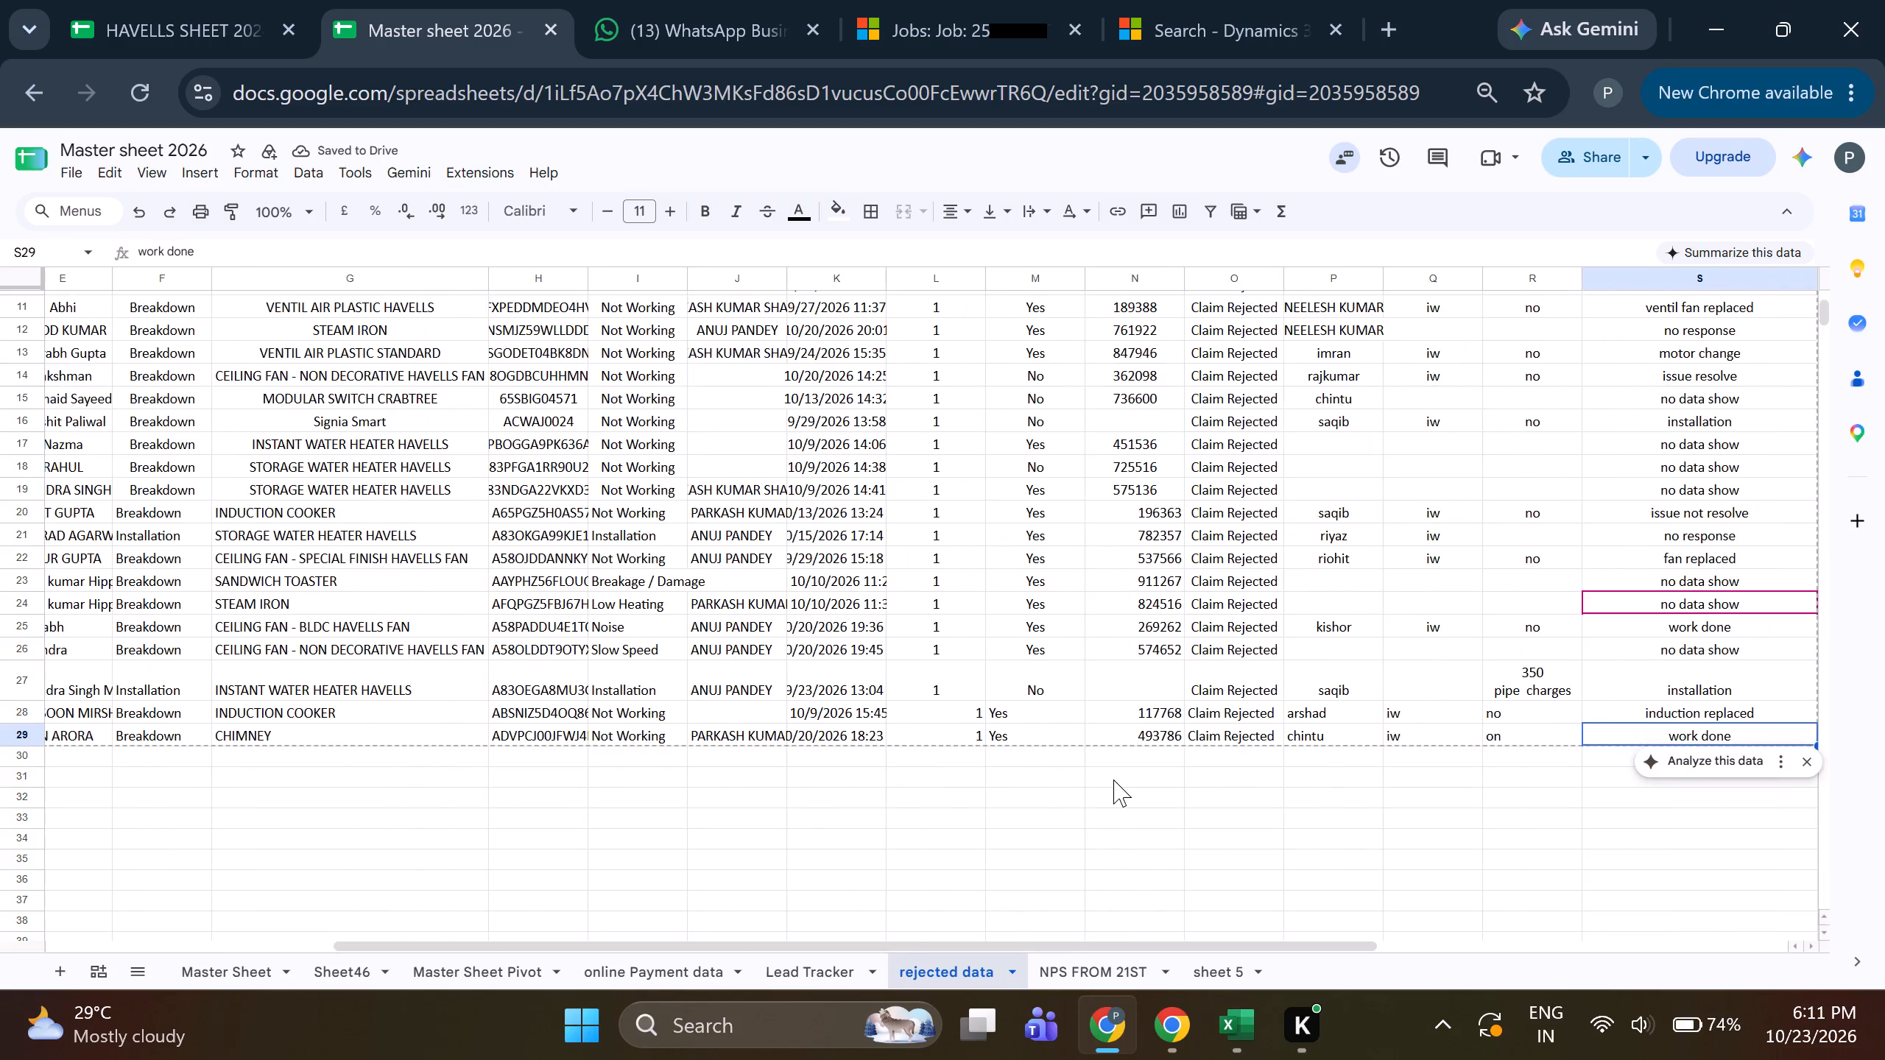
{"action": "key", "text": "Right"}
{"action": "key", "text": "Down"}
{"action": "key", "text": "Left"}
{"action": "key", "text": "Left"}
{"action": "key", "text": "Left"}
{"action": "key", "text": "Left"}
{"action": "key", "text": "Left"}
{"action": "key", "text": "Left"}
{"action": "key", "text": "Left"}
{"action": "key", "text": "Left"}
{"action": "key", "text": "Left"}
{"action": "key", "text": "Left"}
{"action": "key", "text": "Left"}
{"action": "key", "text": "Left"}
{"action": "key", "text": "Left"}
{"action": "key", "text": "Left"}
{"action": "key", "text": "Left"}
{"action": "key", "text": "Left"}
{"action": "key", "text": "Left"}
{"action": "key", "text": "Left"}
{"action": "key", "text": "Left"}
{"action": "key", "text": "Left"}
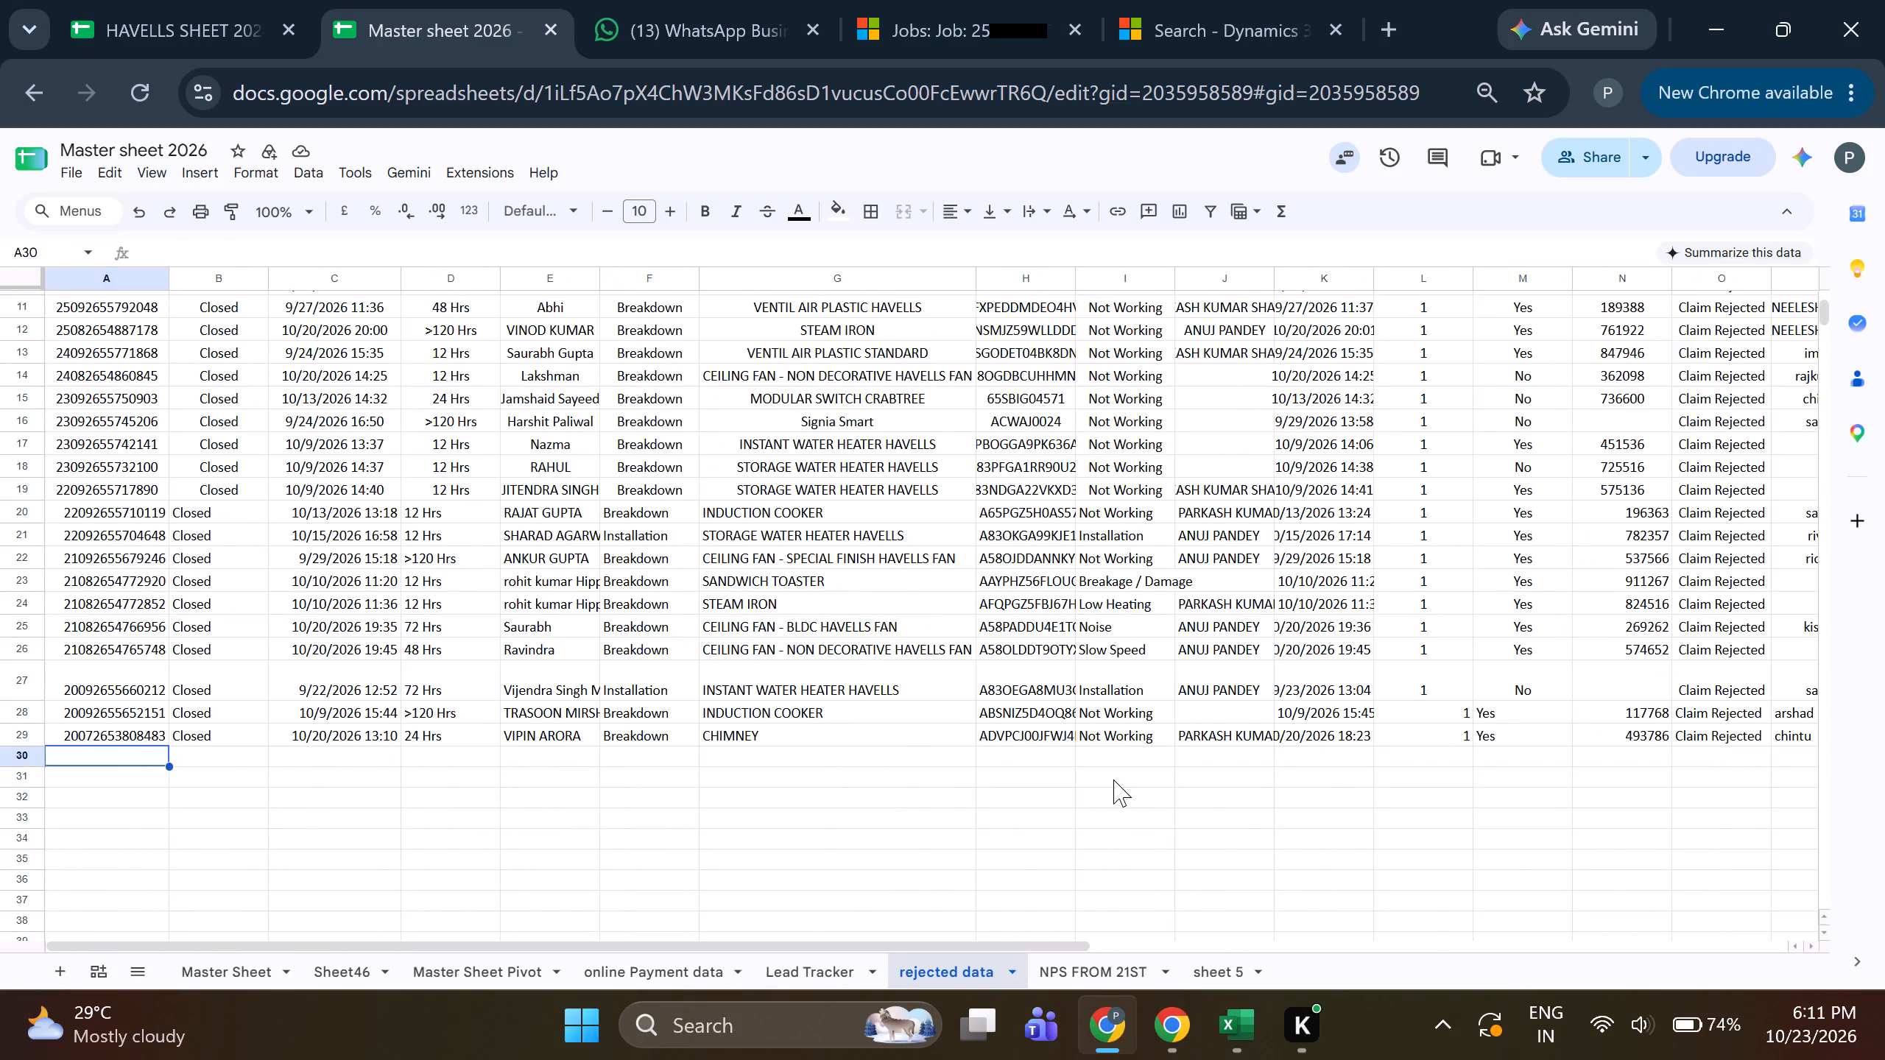
{"action": "key", "text": "ctrl+minus"}
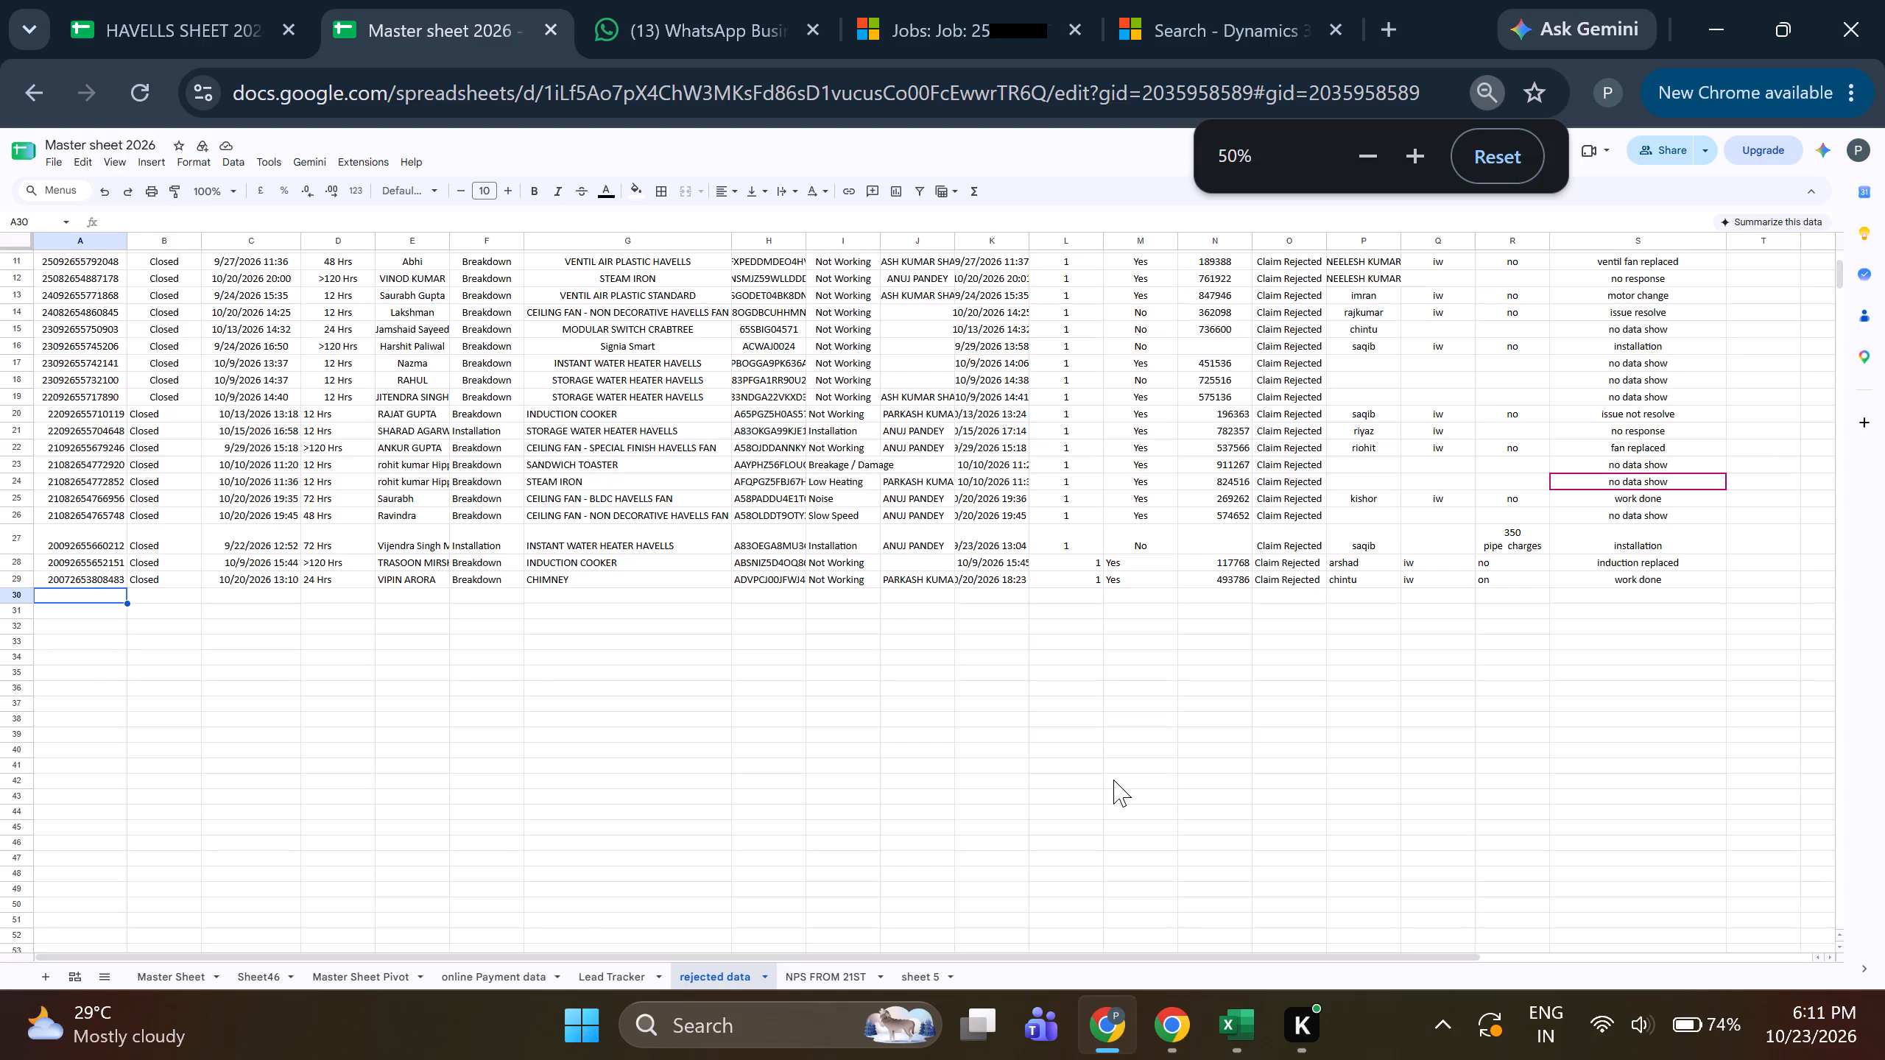
{"action": "scroll", "coordinate": [532, 763], "scroll_direction": "up", "scroll_amount": 7}
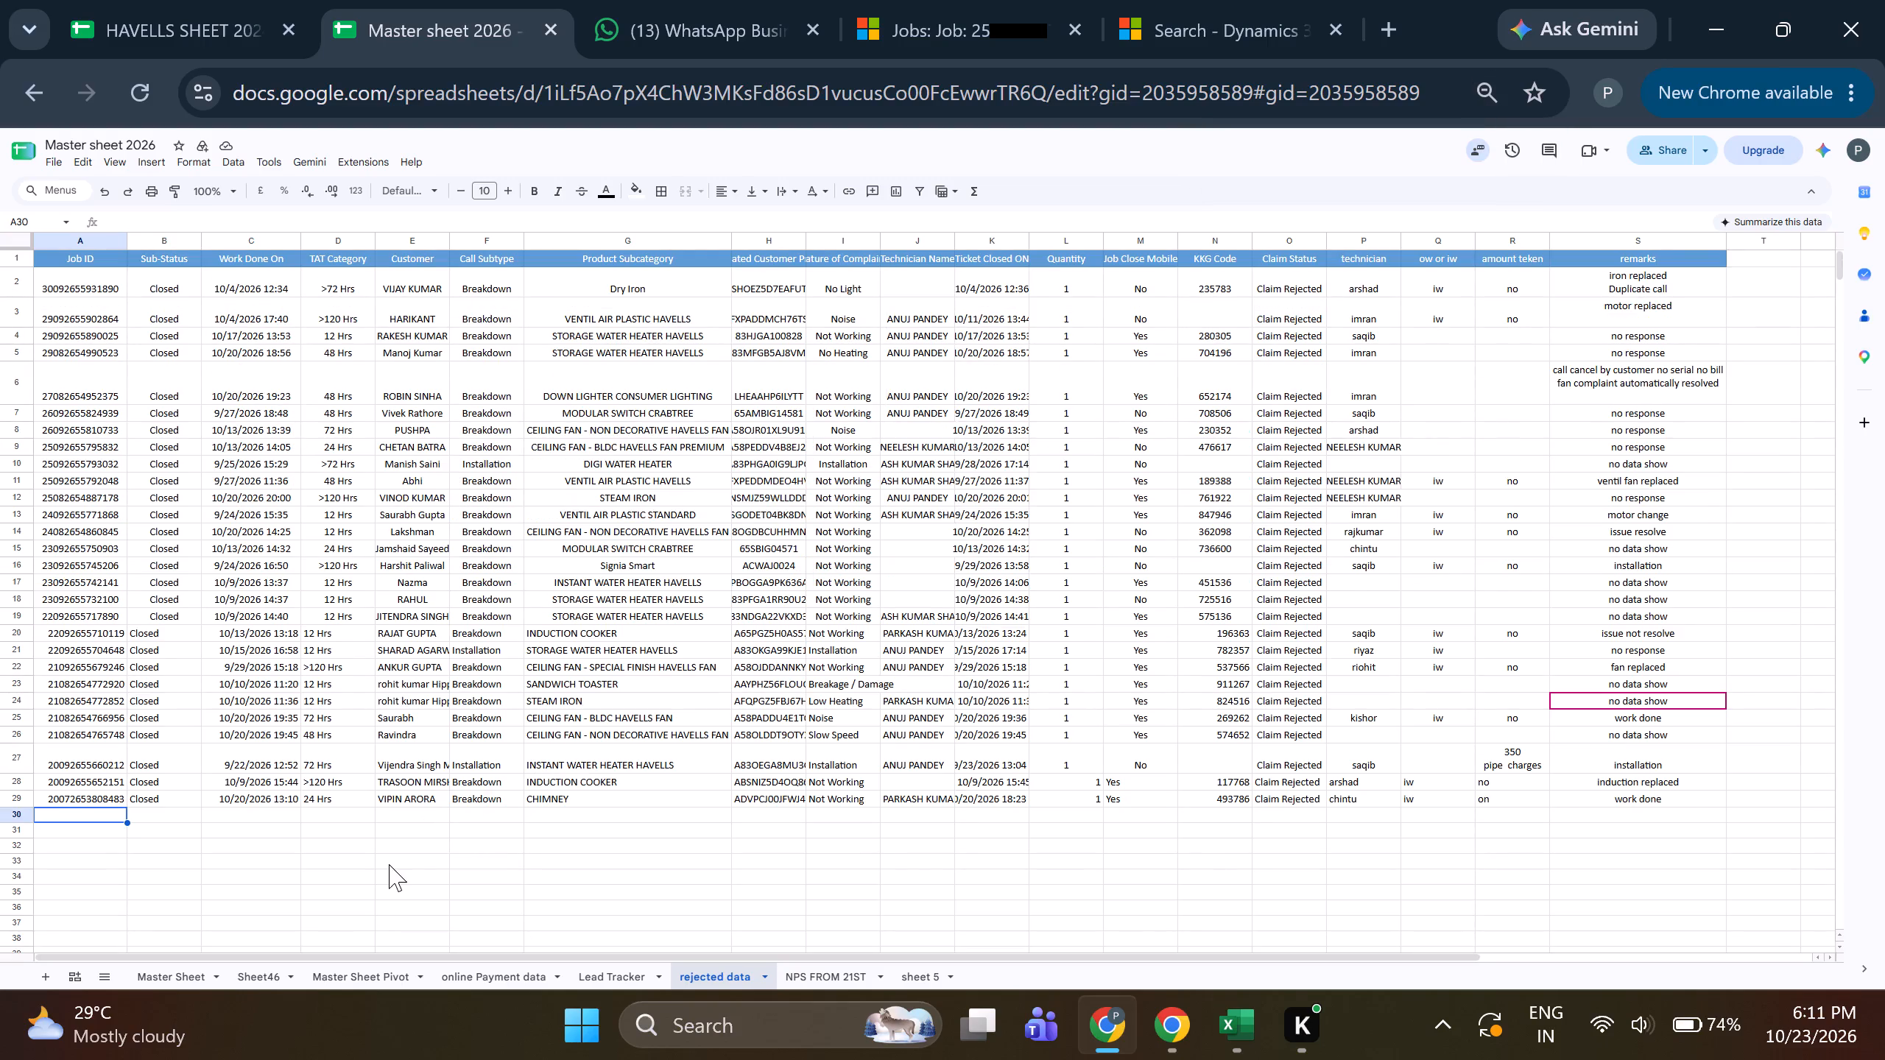
Copy the storage water heater installation's job ID from cell A30 of the Claim Rejected workbook and switch back to Chrome.
{"action": "left_click", "coordinate": [1239, 1034]}
{"action": "left_click", "coordinate": [1213, 1019]}
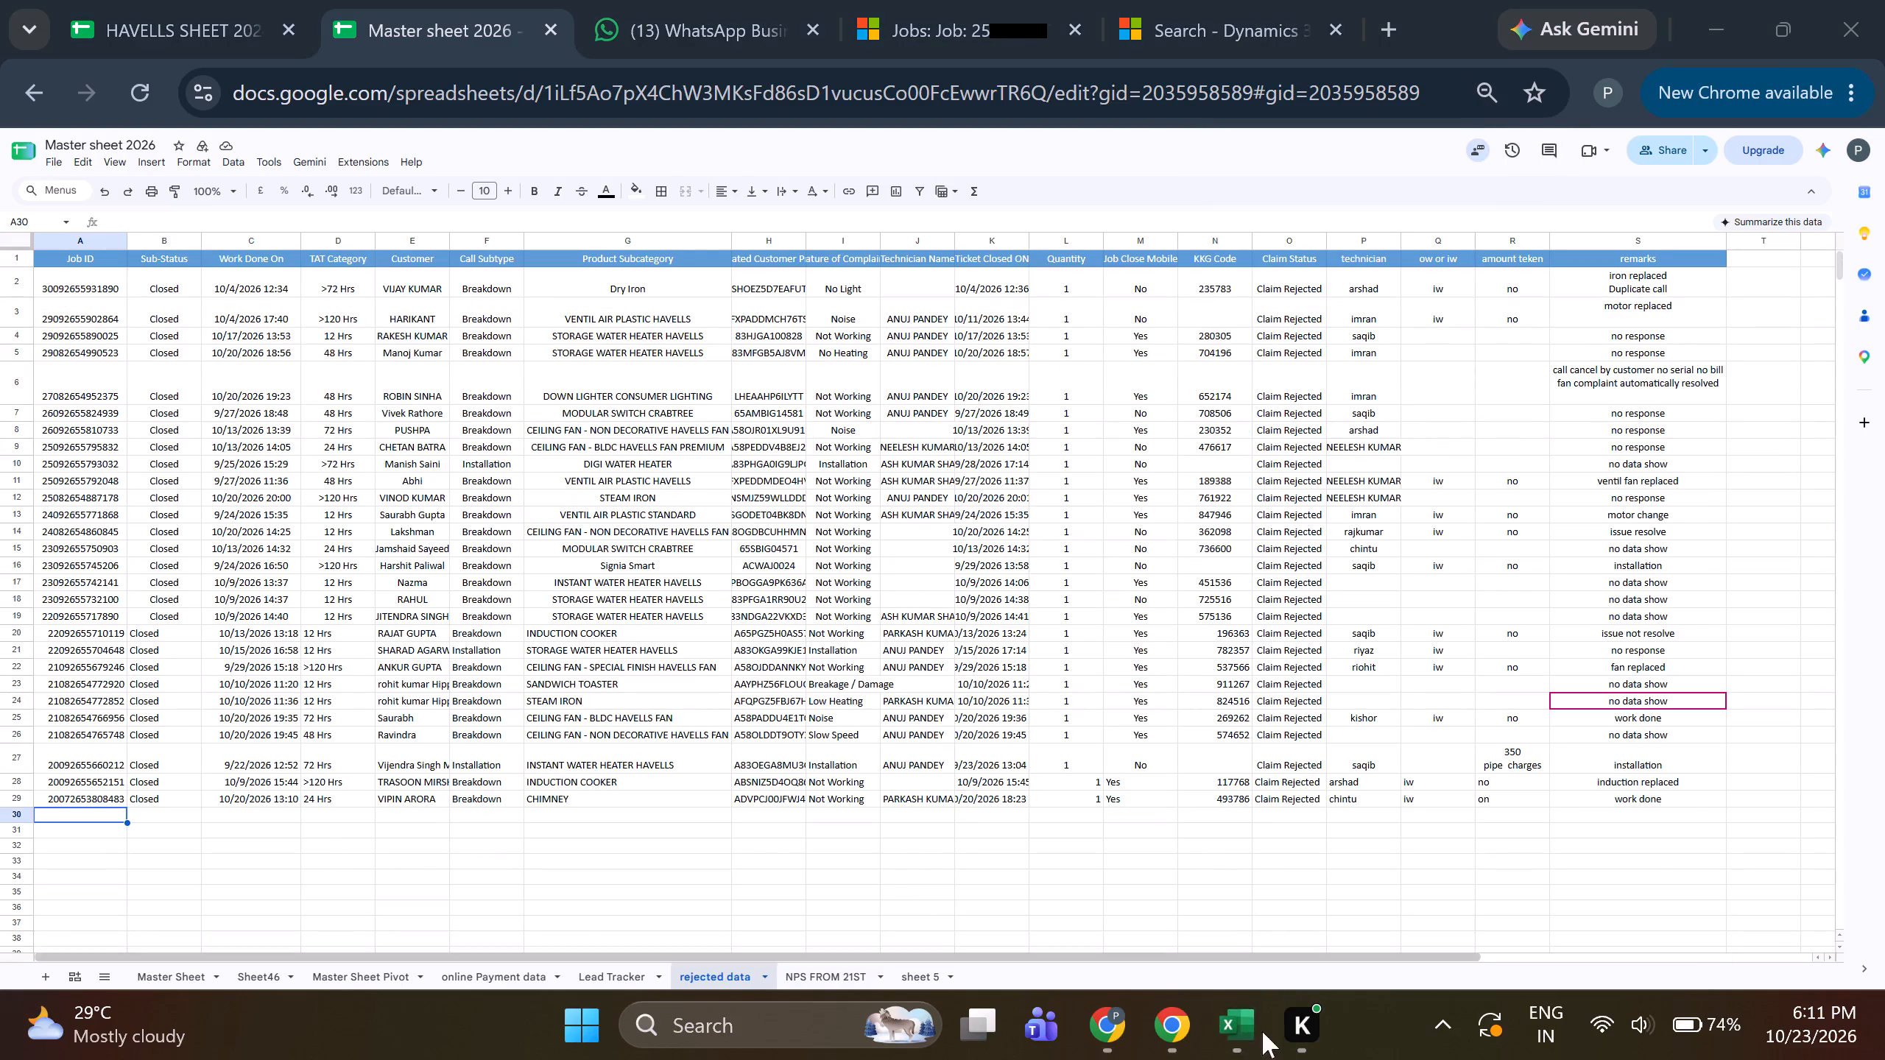
{"action": "left_click", "coordinate": [1258, 1047]}
{"action": "left_click", "coordinate": [1242, 908]}
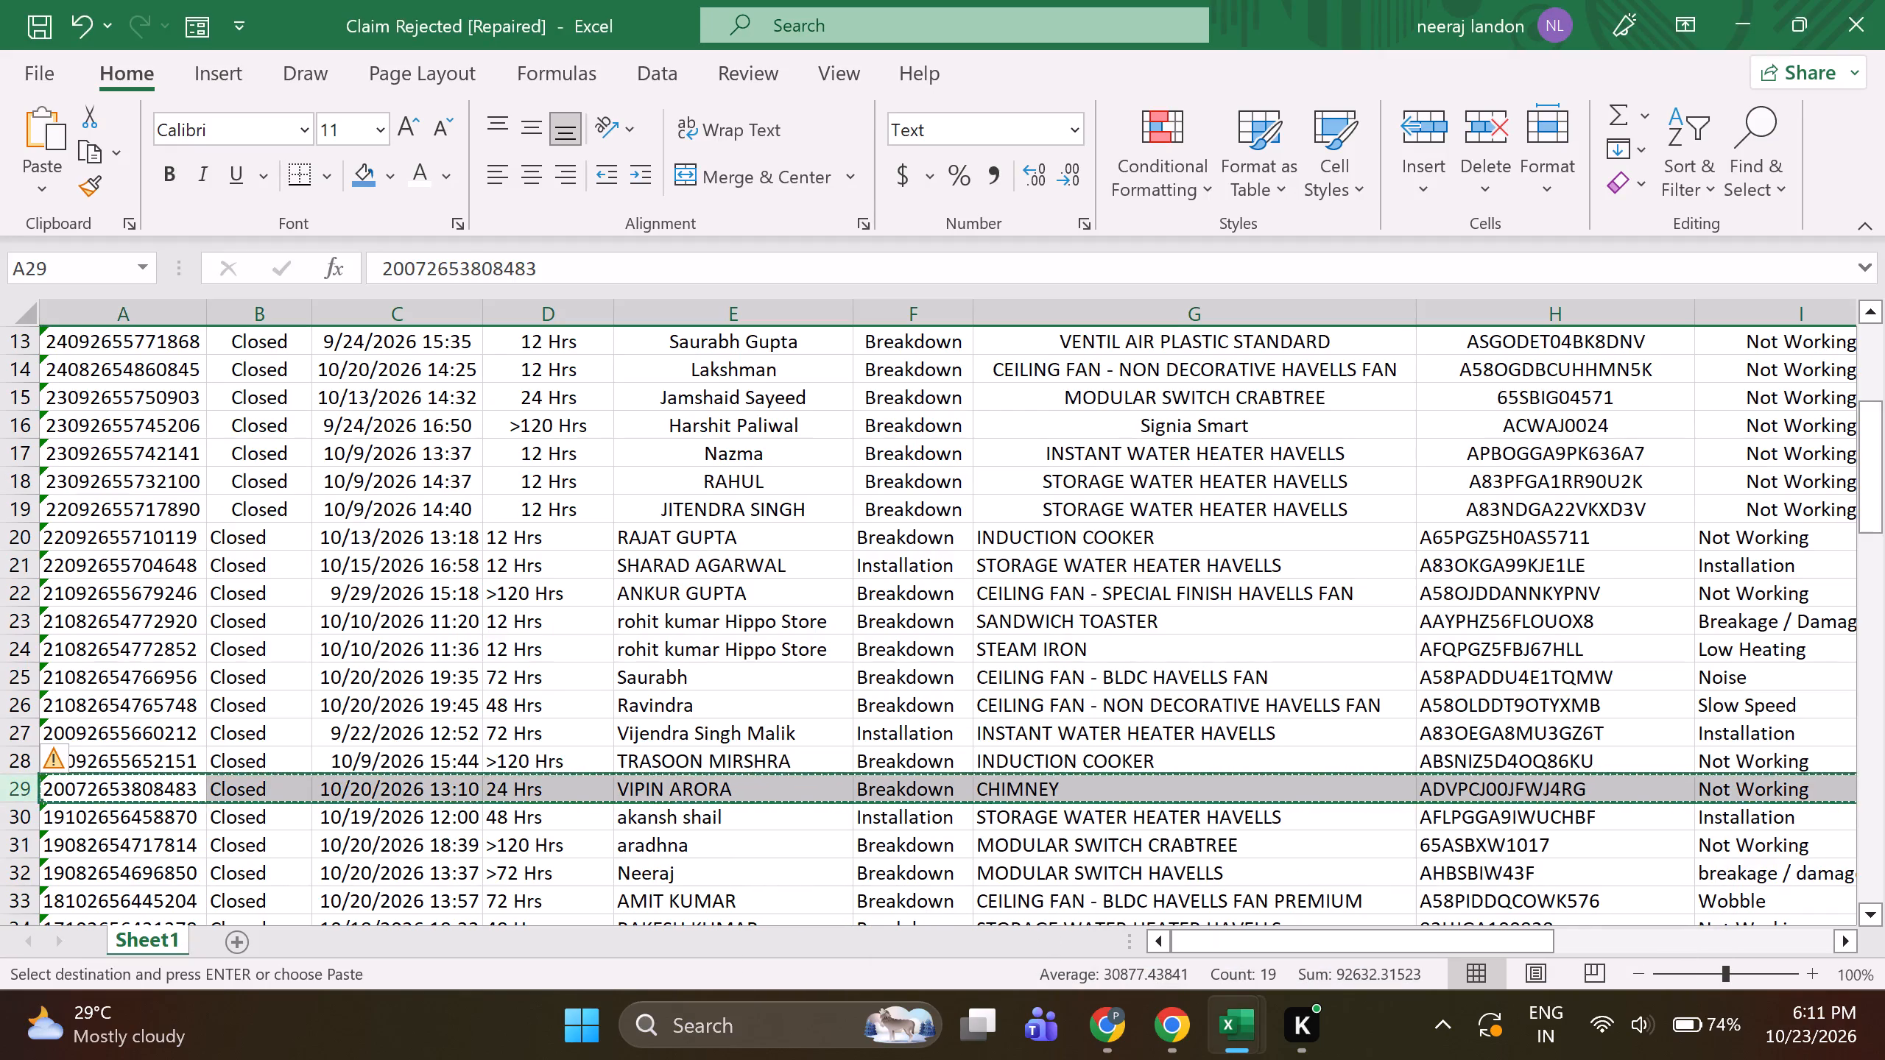
{"action": "left_click", "coordinate": [157, 811]}
{"action": "key", "text": "ctrl+c"}
{"action": "left_click", "coordinate": [1110, 1048]}
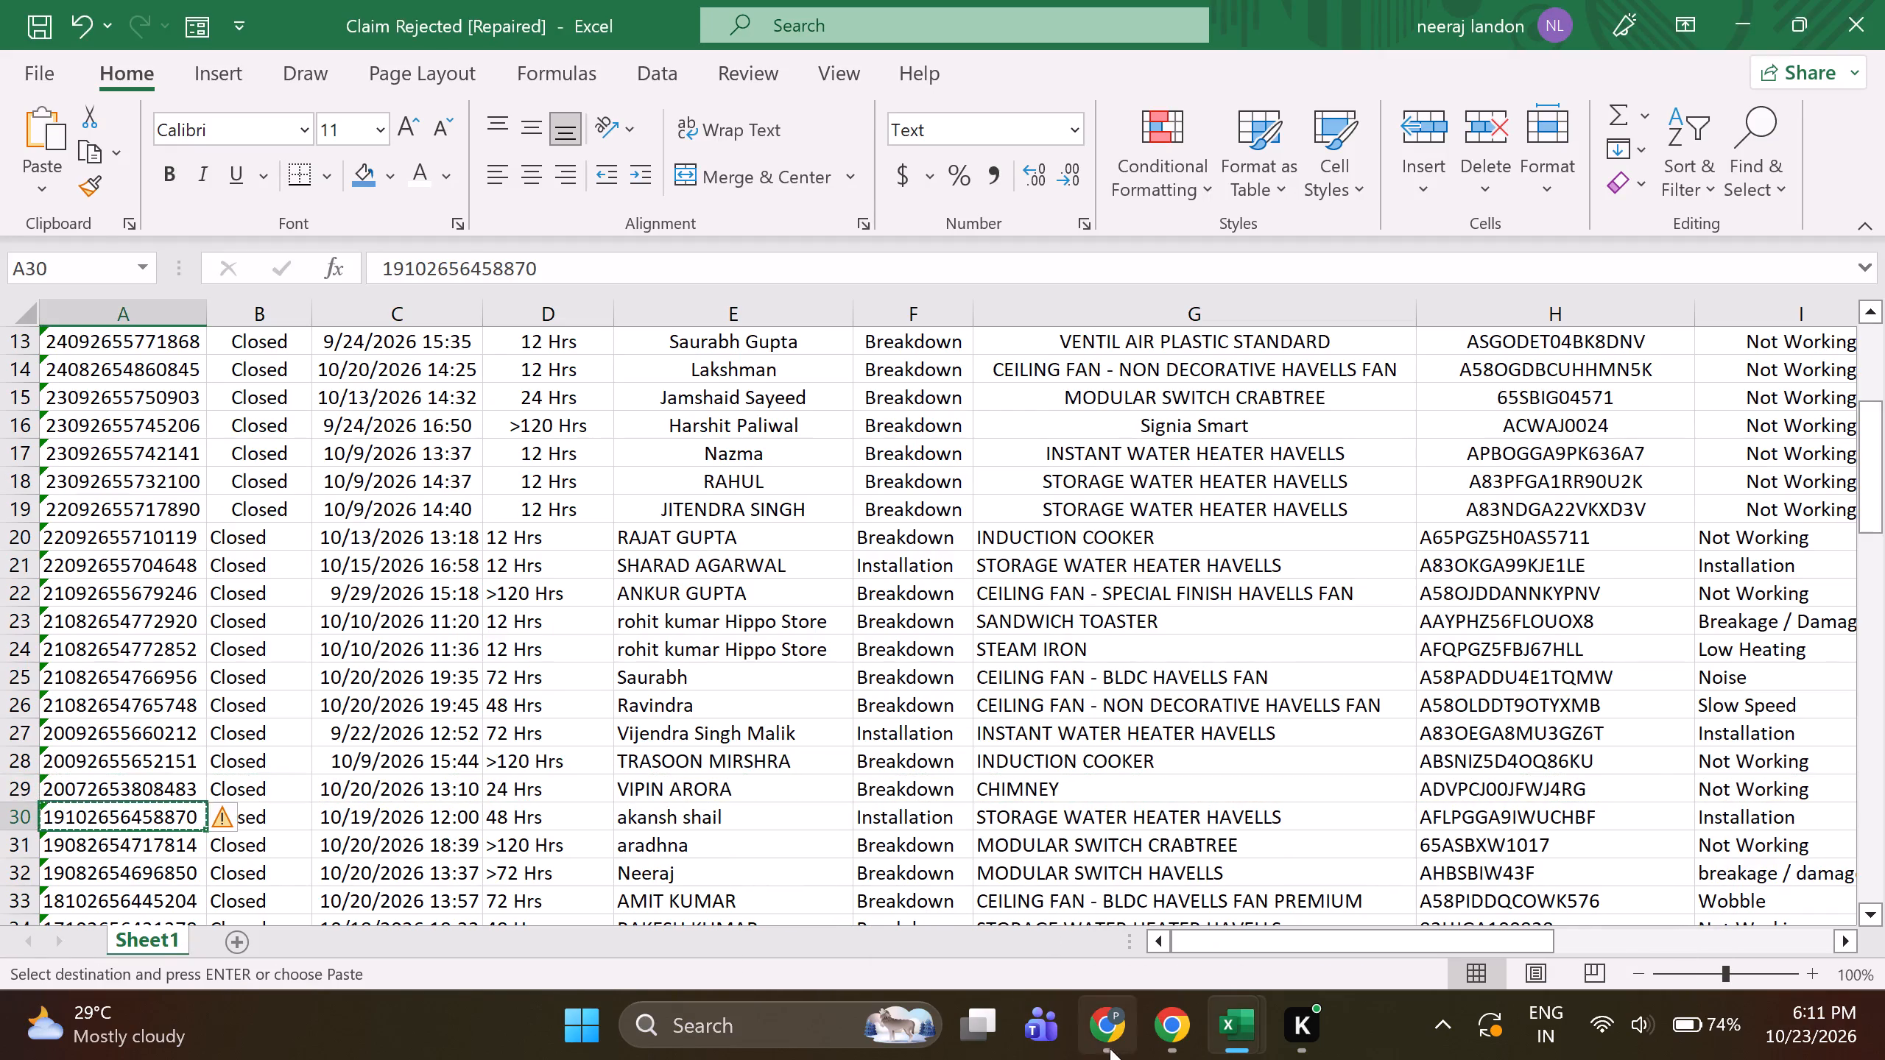
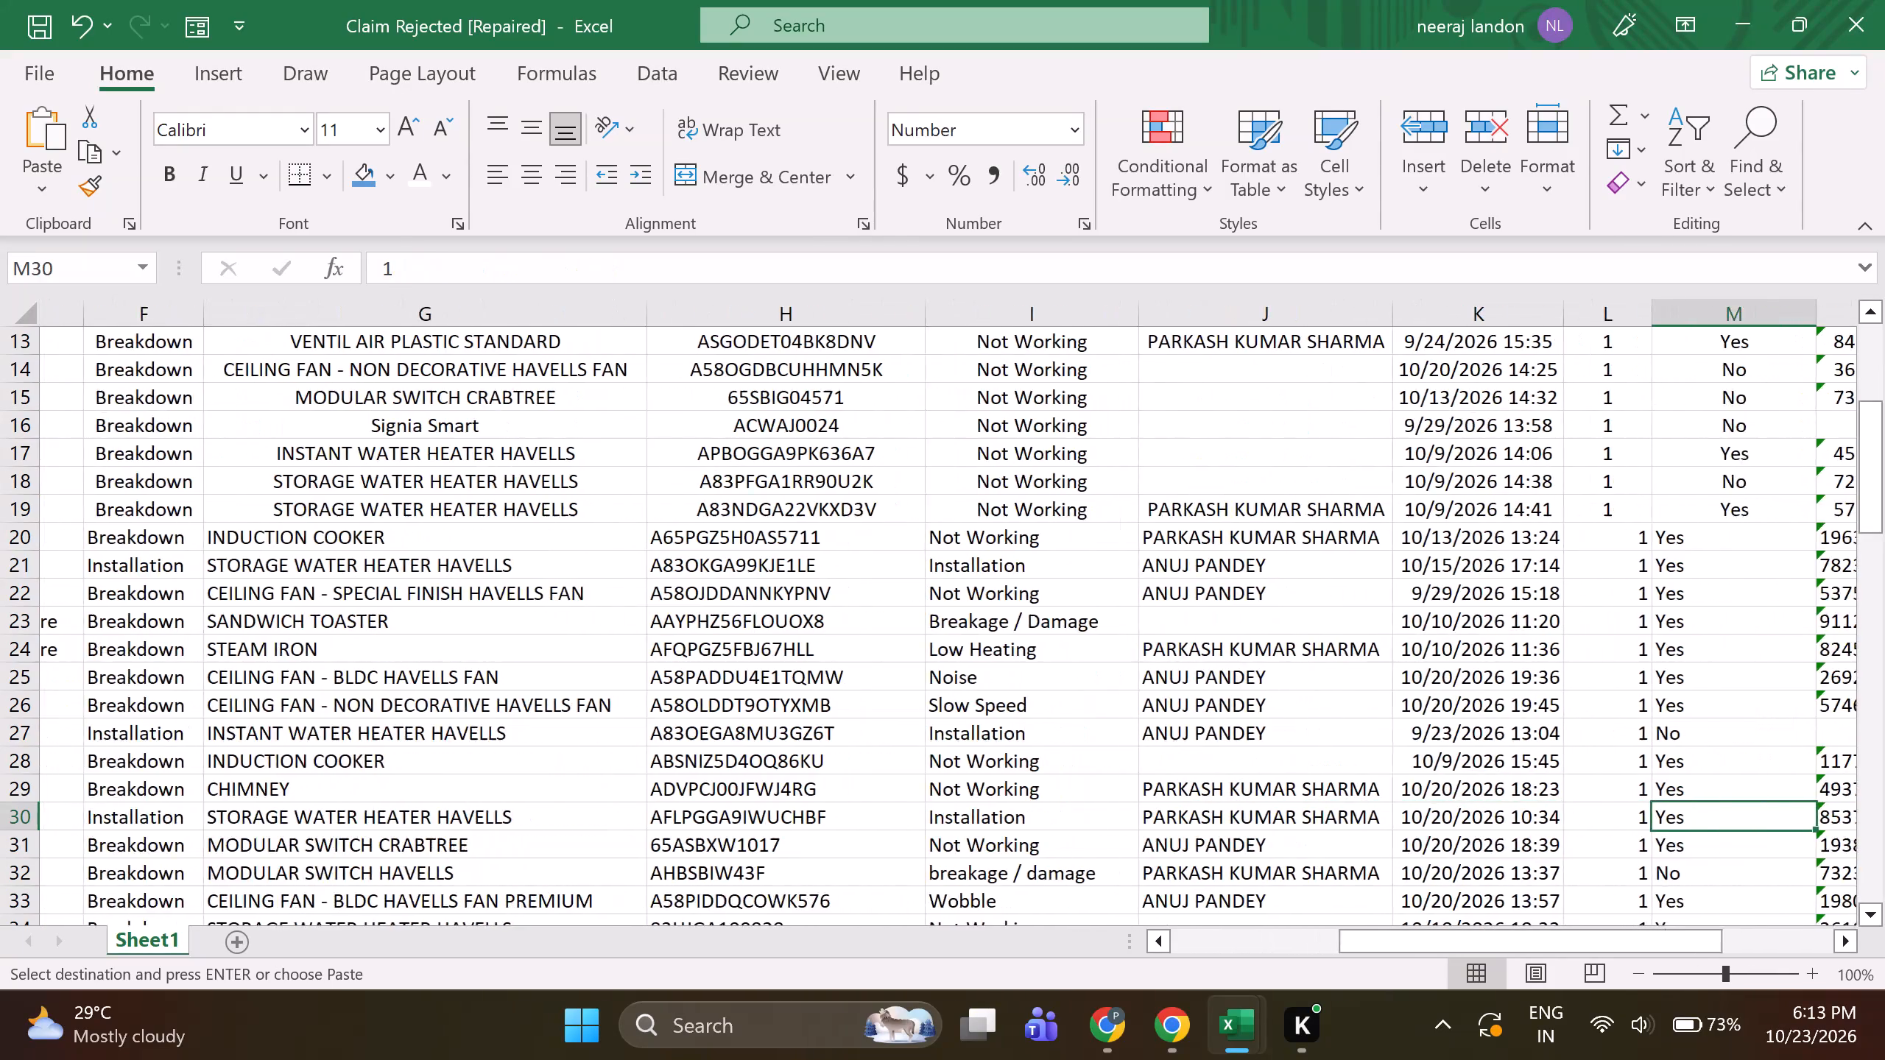
Fill in row 30 of the Claim Rejected workbook with "imran" in column P and "iw" in column Q.
{"action": "key", "text": "Right"}
{"action": "key", "text": "Right"}
{"action": "key", "text": "Right"}
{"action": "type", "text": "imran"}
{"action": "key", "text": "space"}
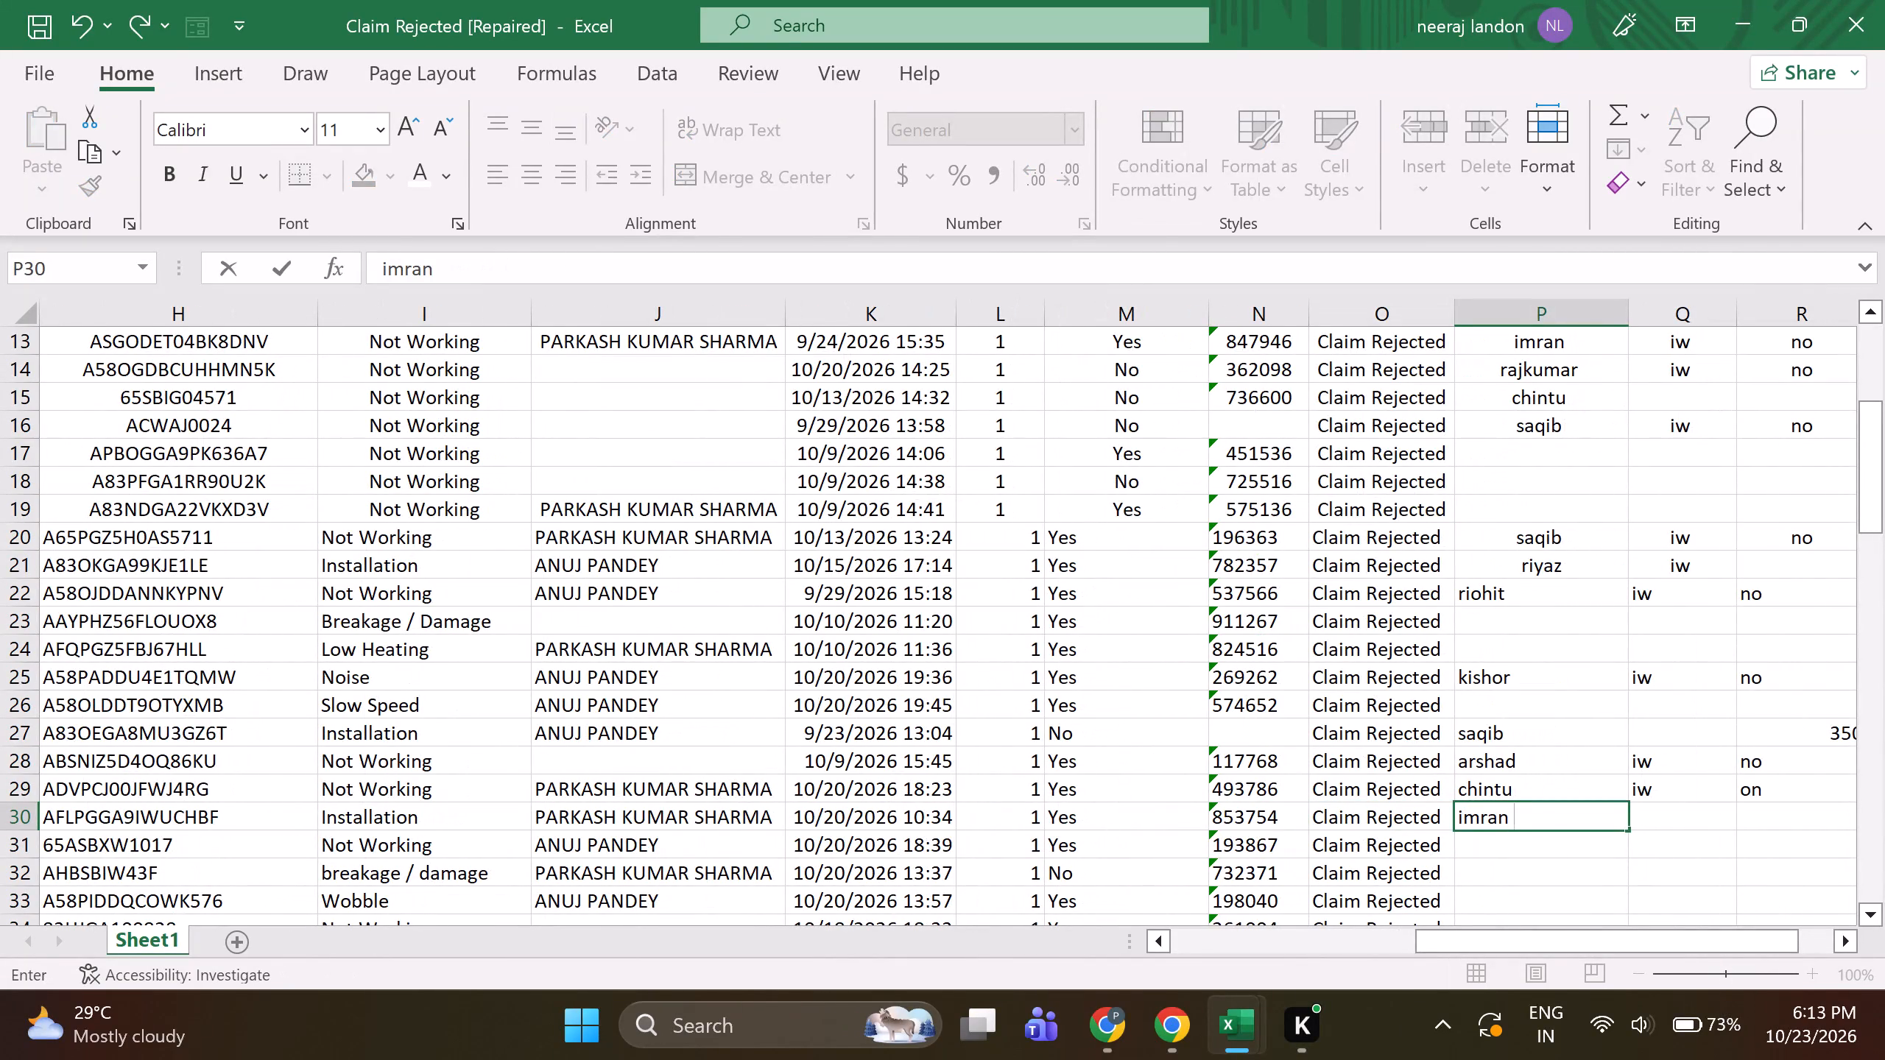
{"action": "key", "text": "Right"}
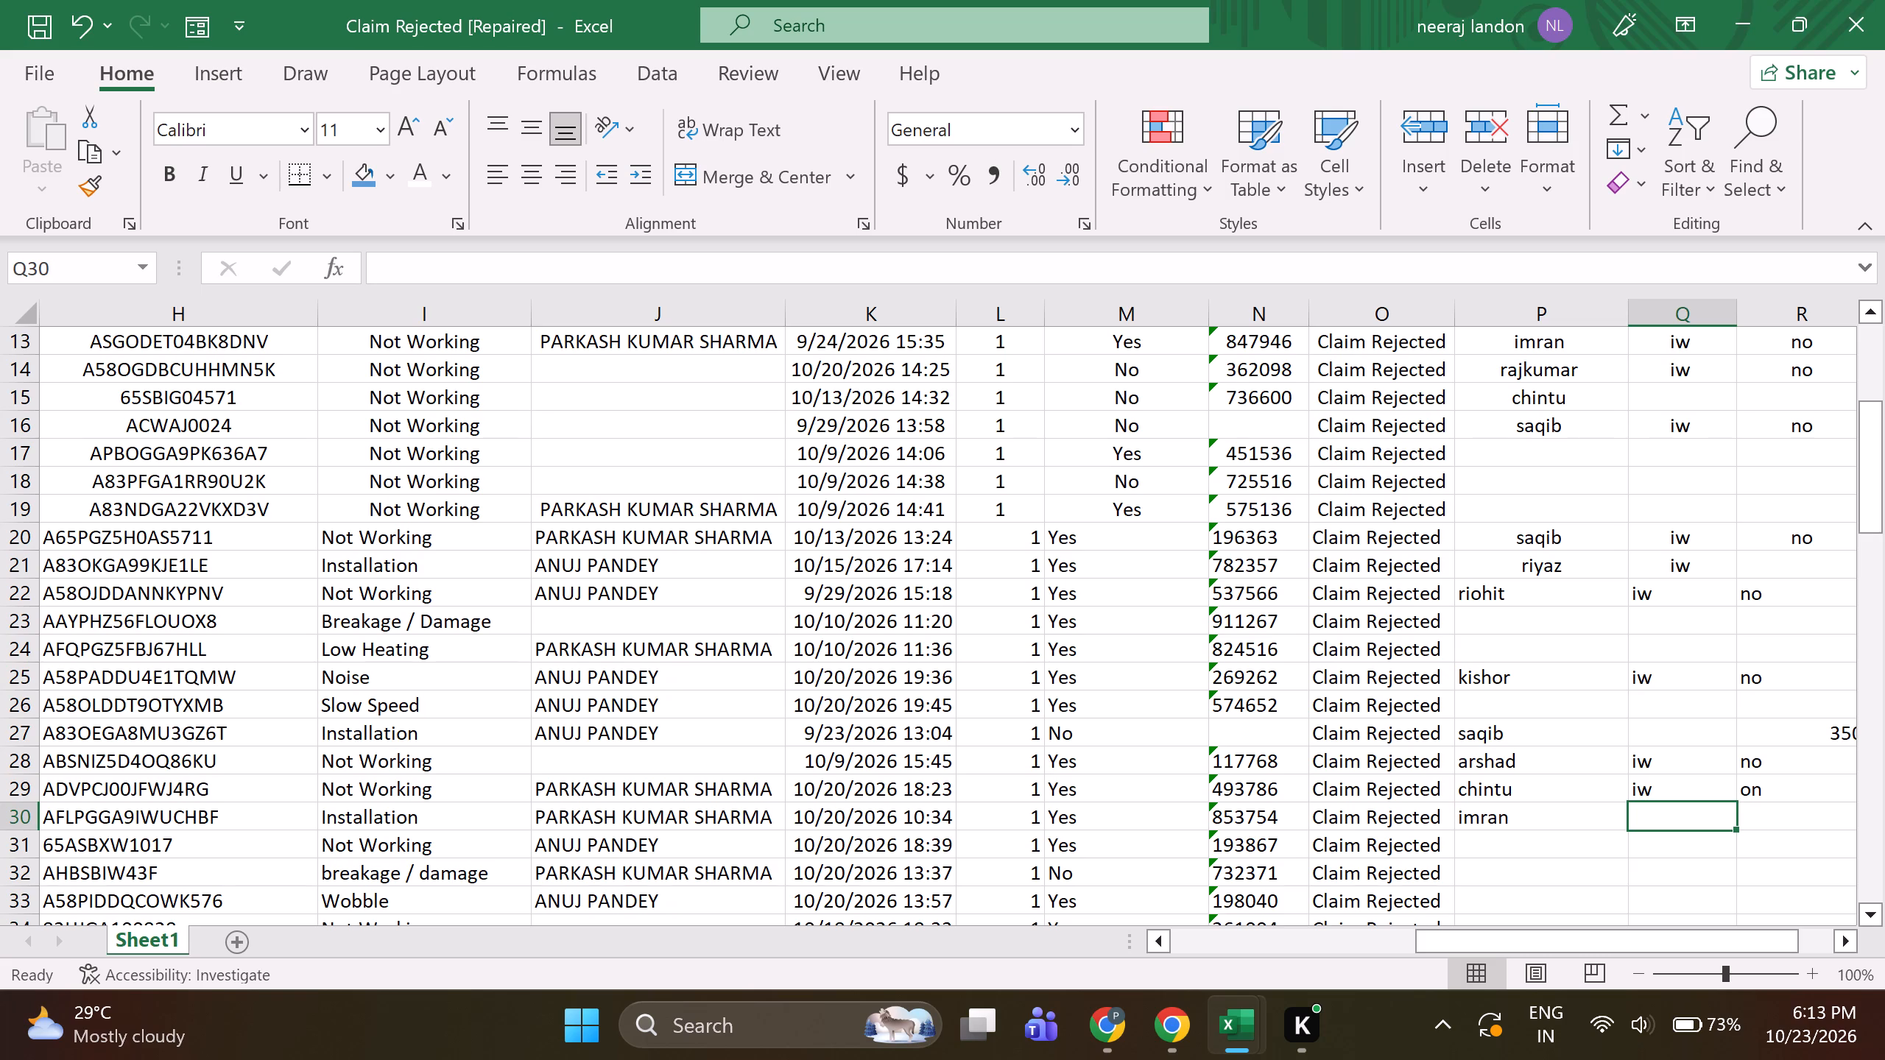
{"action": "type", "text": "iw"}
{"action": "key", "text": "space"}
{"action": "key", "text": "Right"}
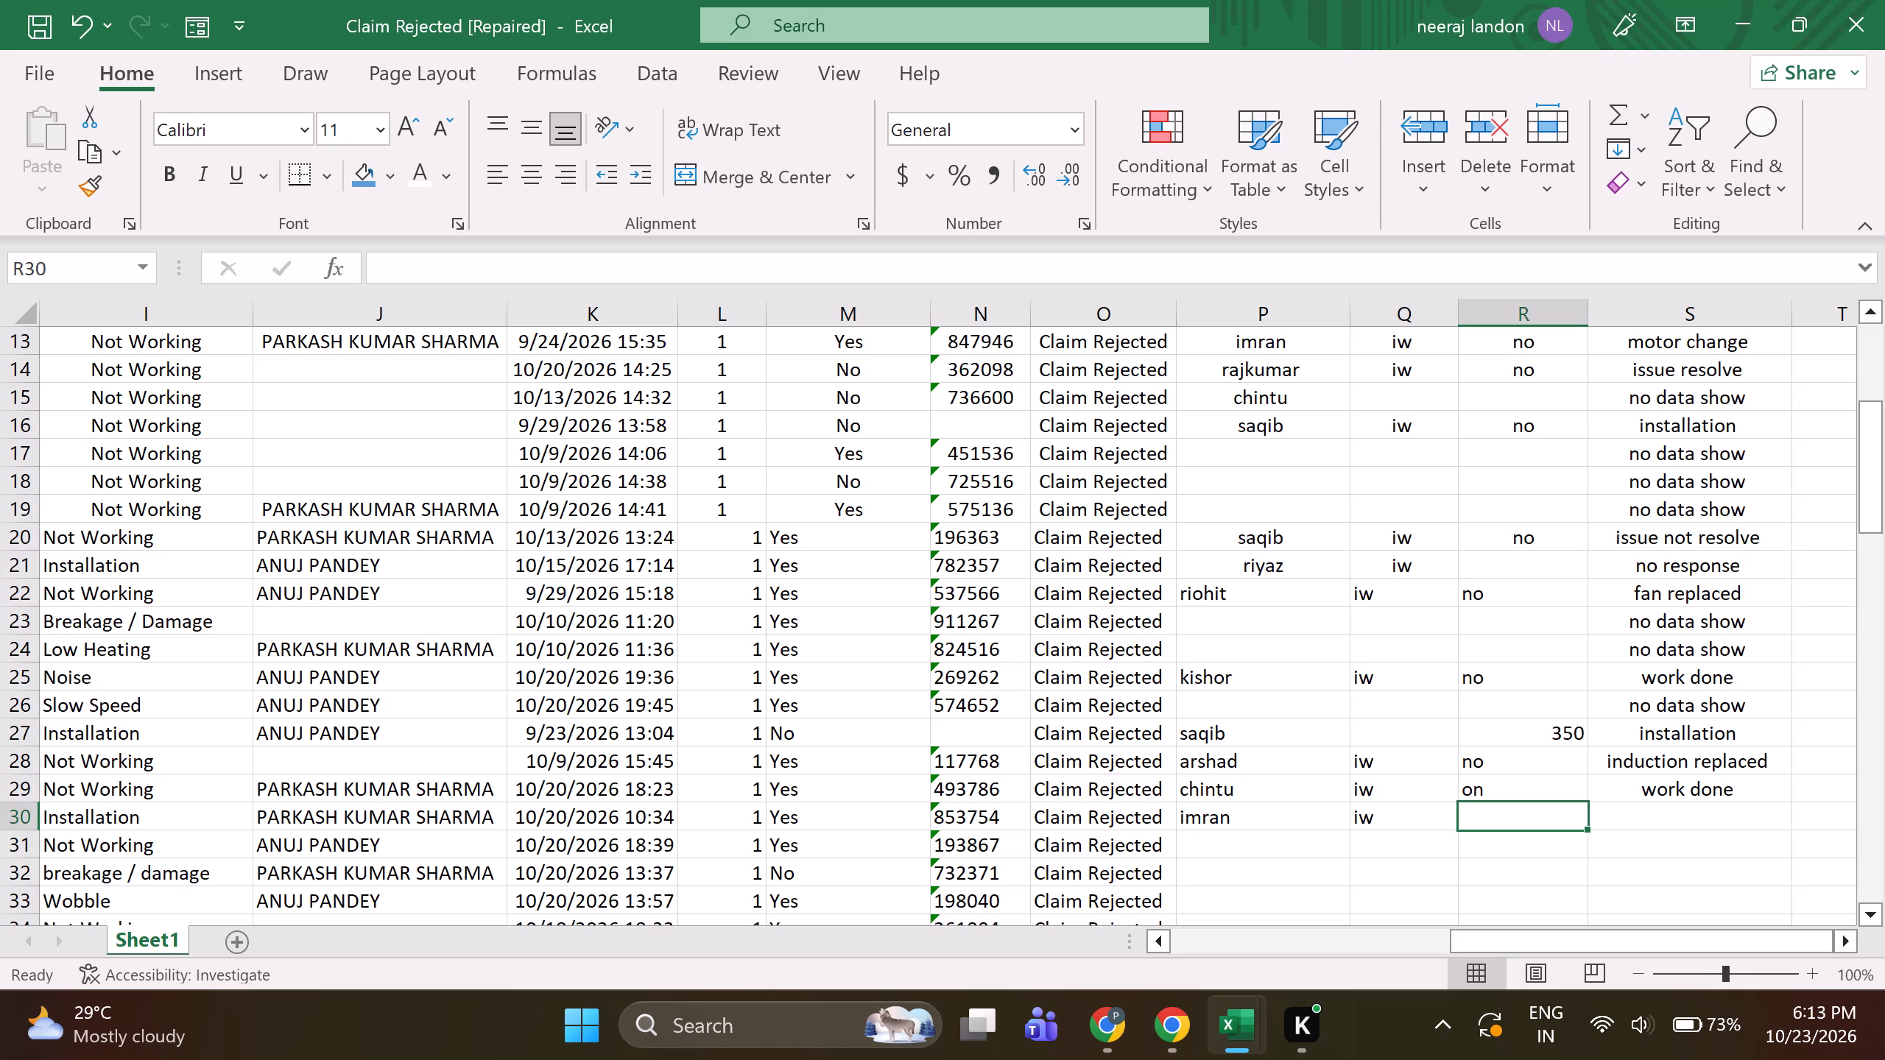
Complete the installation job in row 30 of Claim Rejected with 600 in column R and the remark "customer pay 700" in column S.
{"action": "type", "text": "600"}
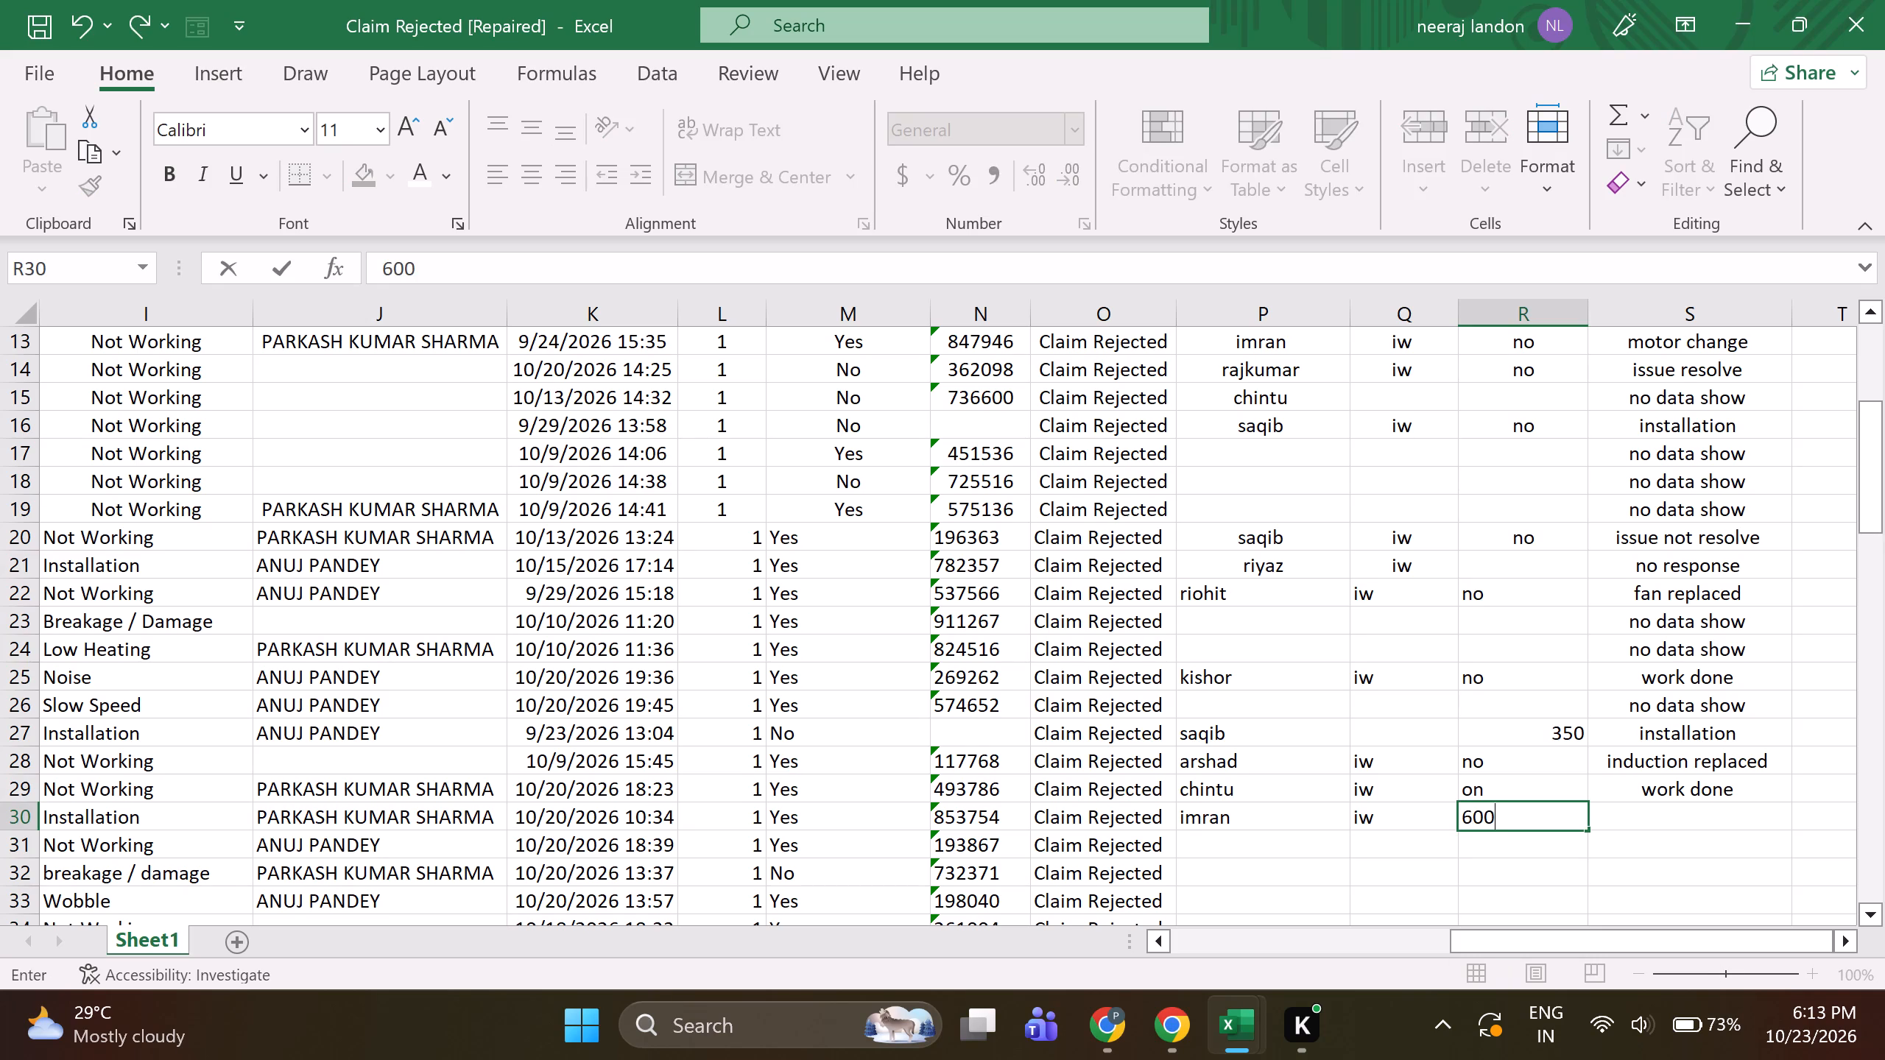
{"action": "key", "text": "Right"}
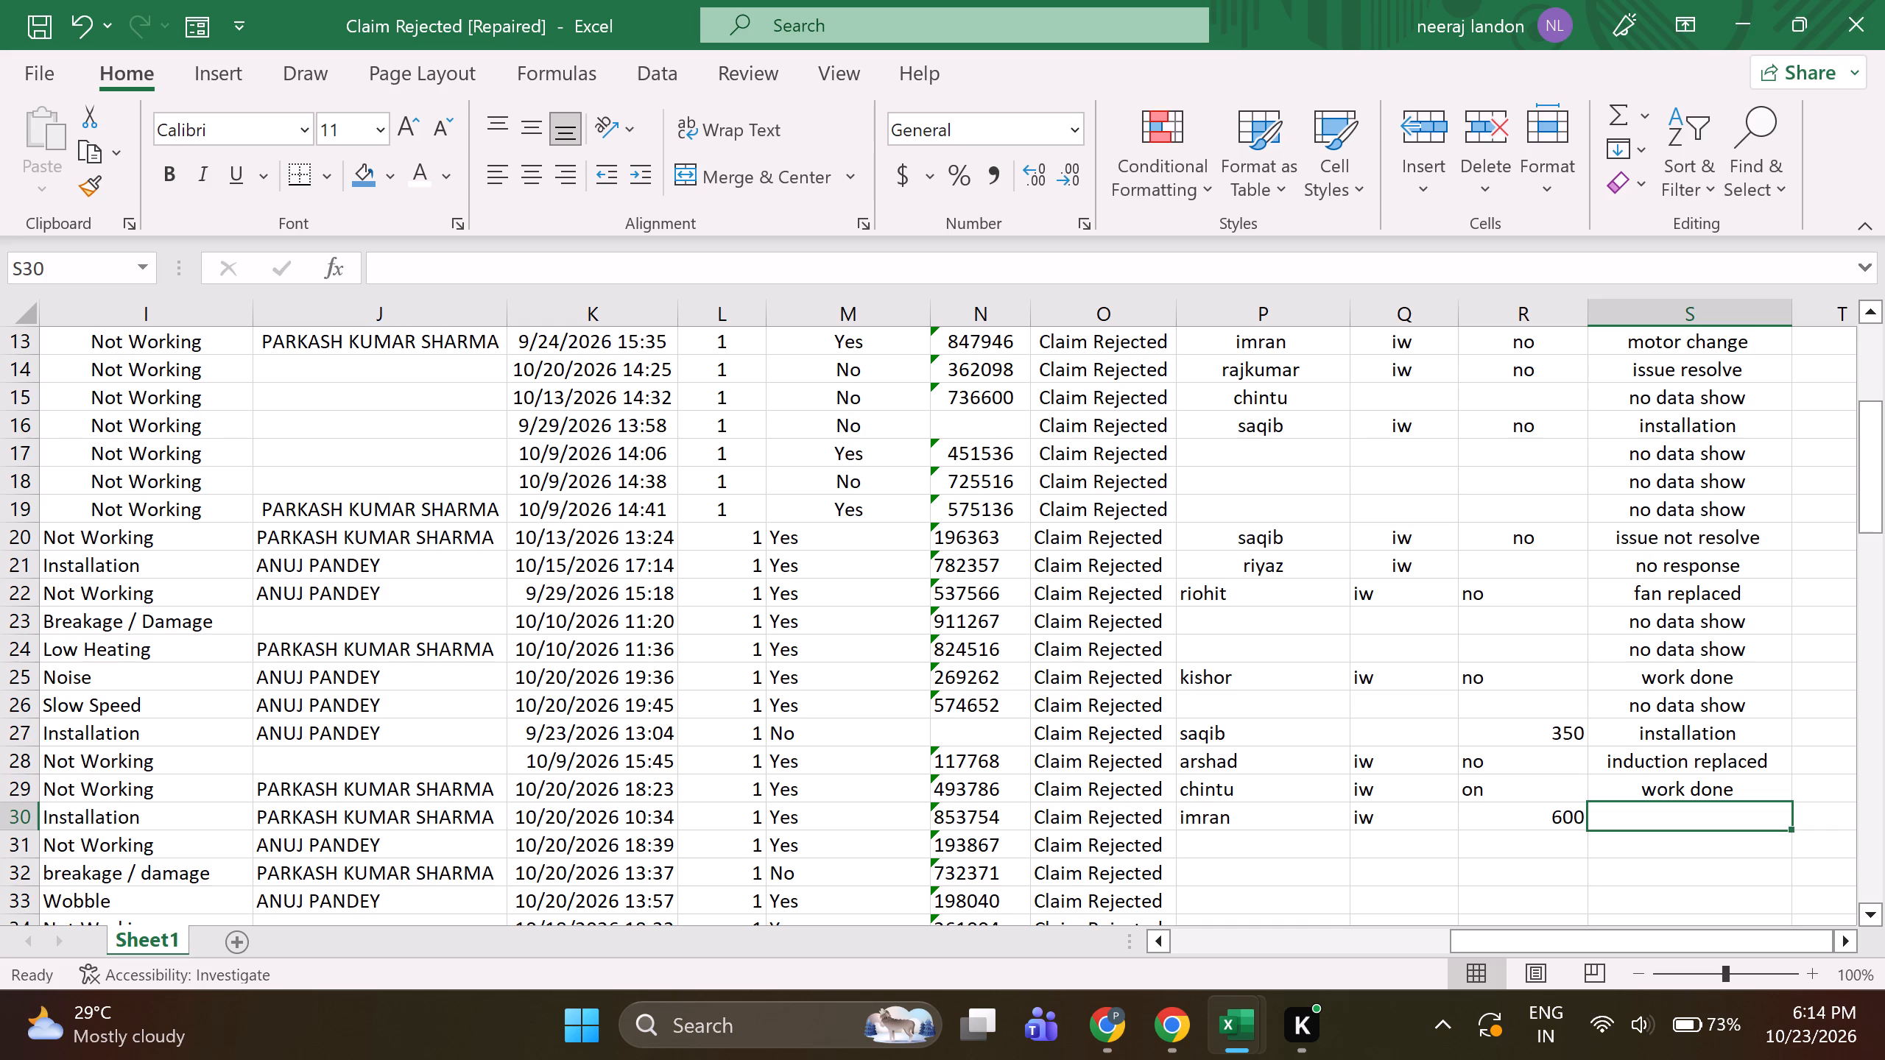
{"action": "type", "text": "custo"}
{"action": "type", "text": "mer"}
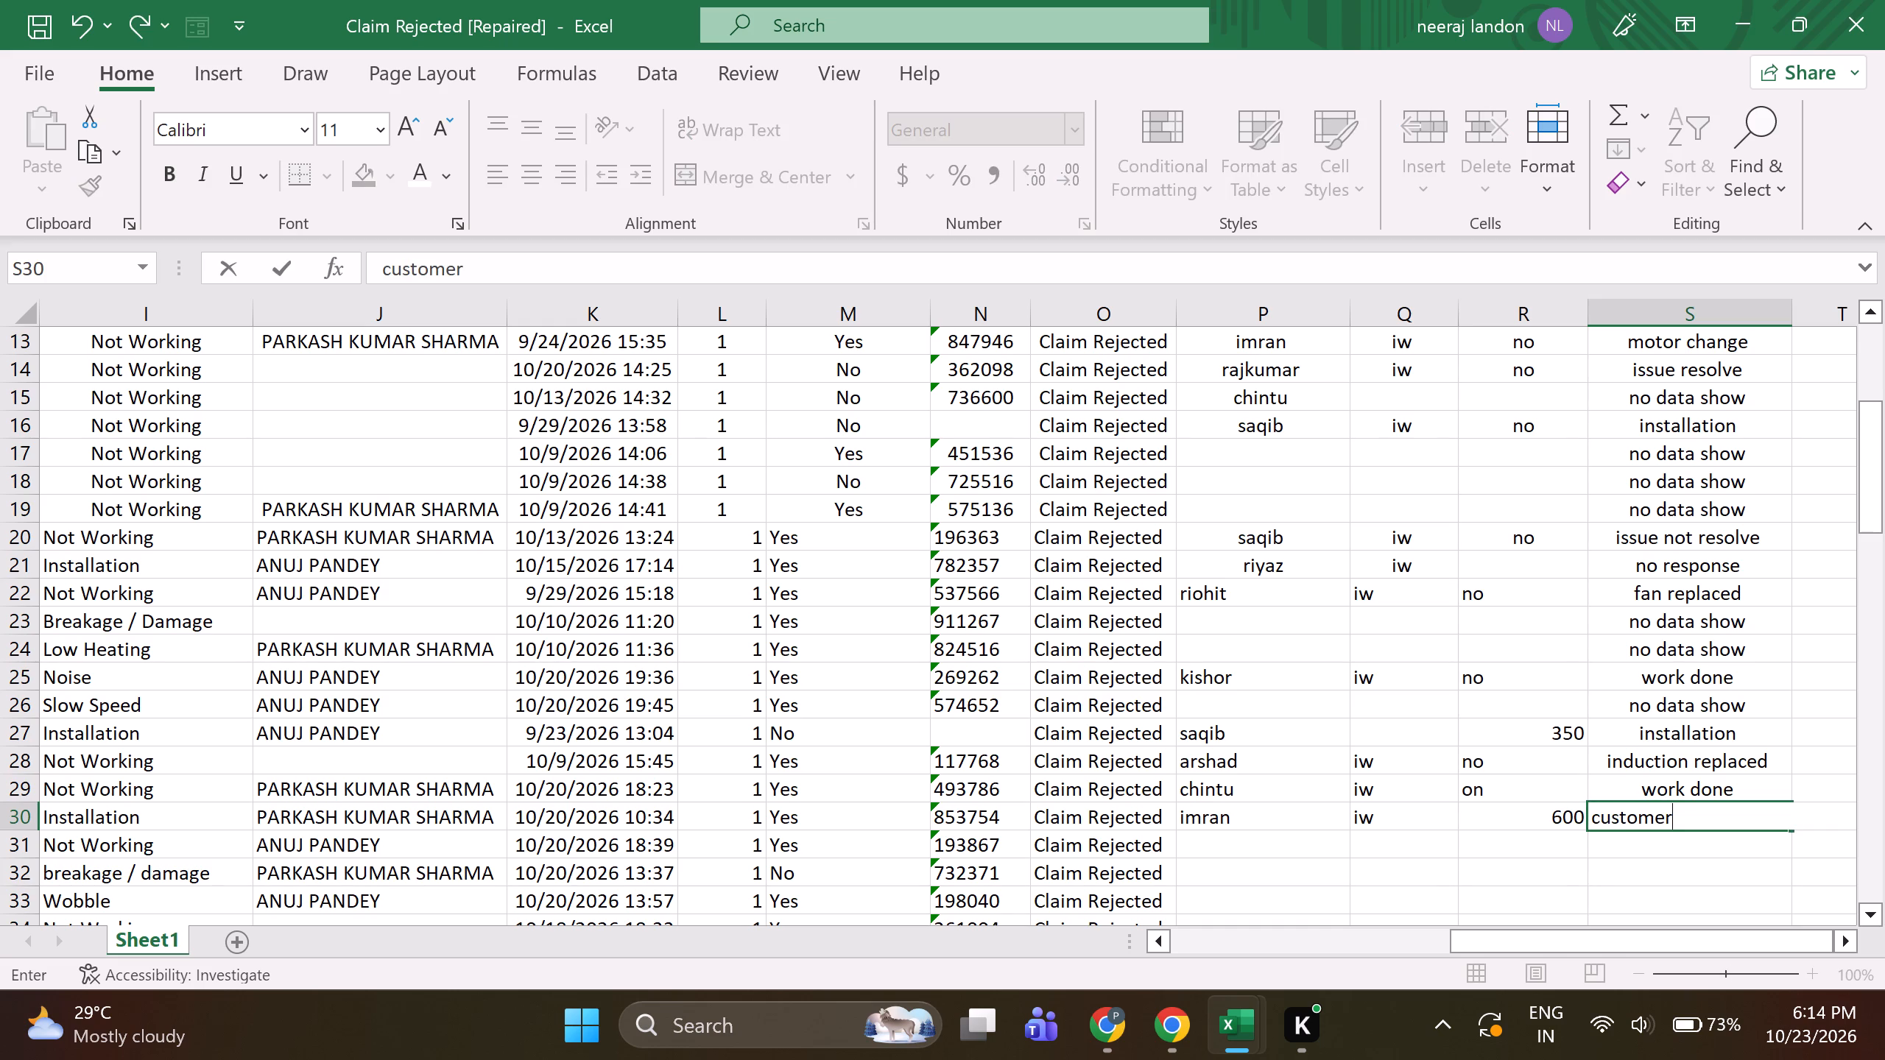
{"action": "key", "text": "space"}
{"action": "type", "text": "pay"}
{"action": "key", "text": "space"}
{"action": "type", "text": "700"}
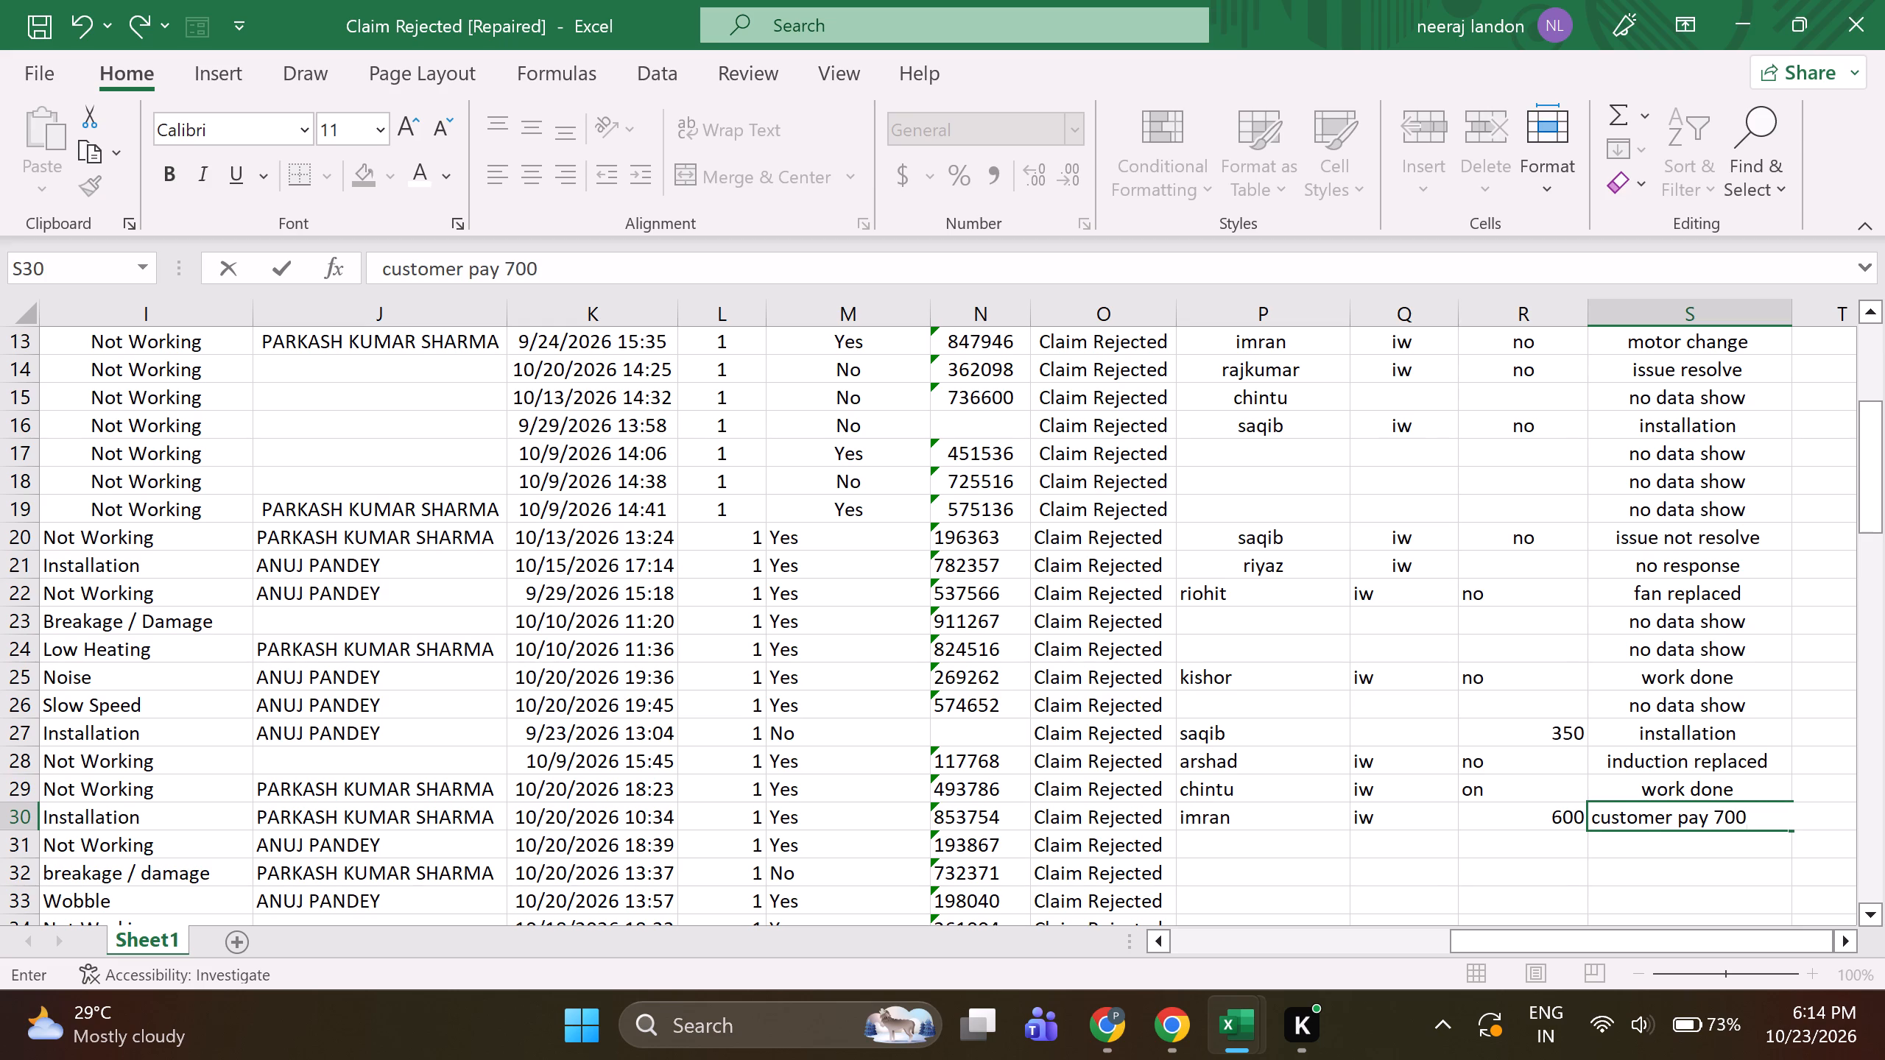
{"action": "key", "text": "Return"}
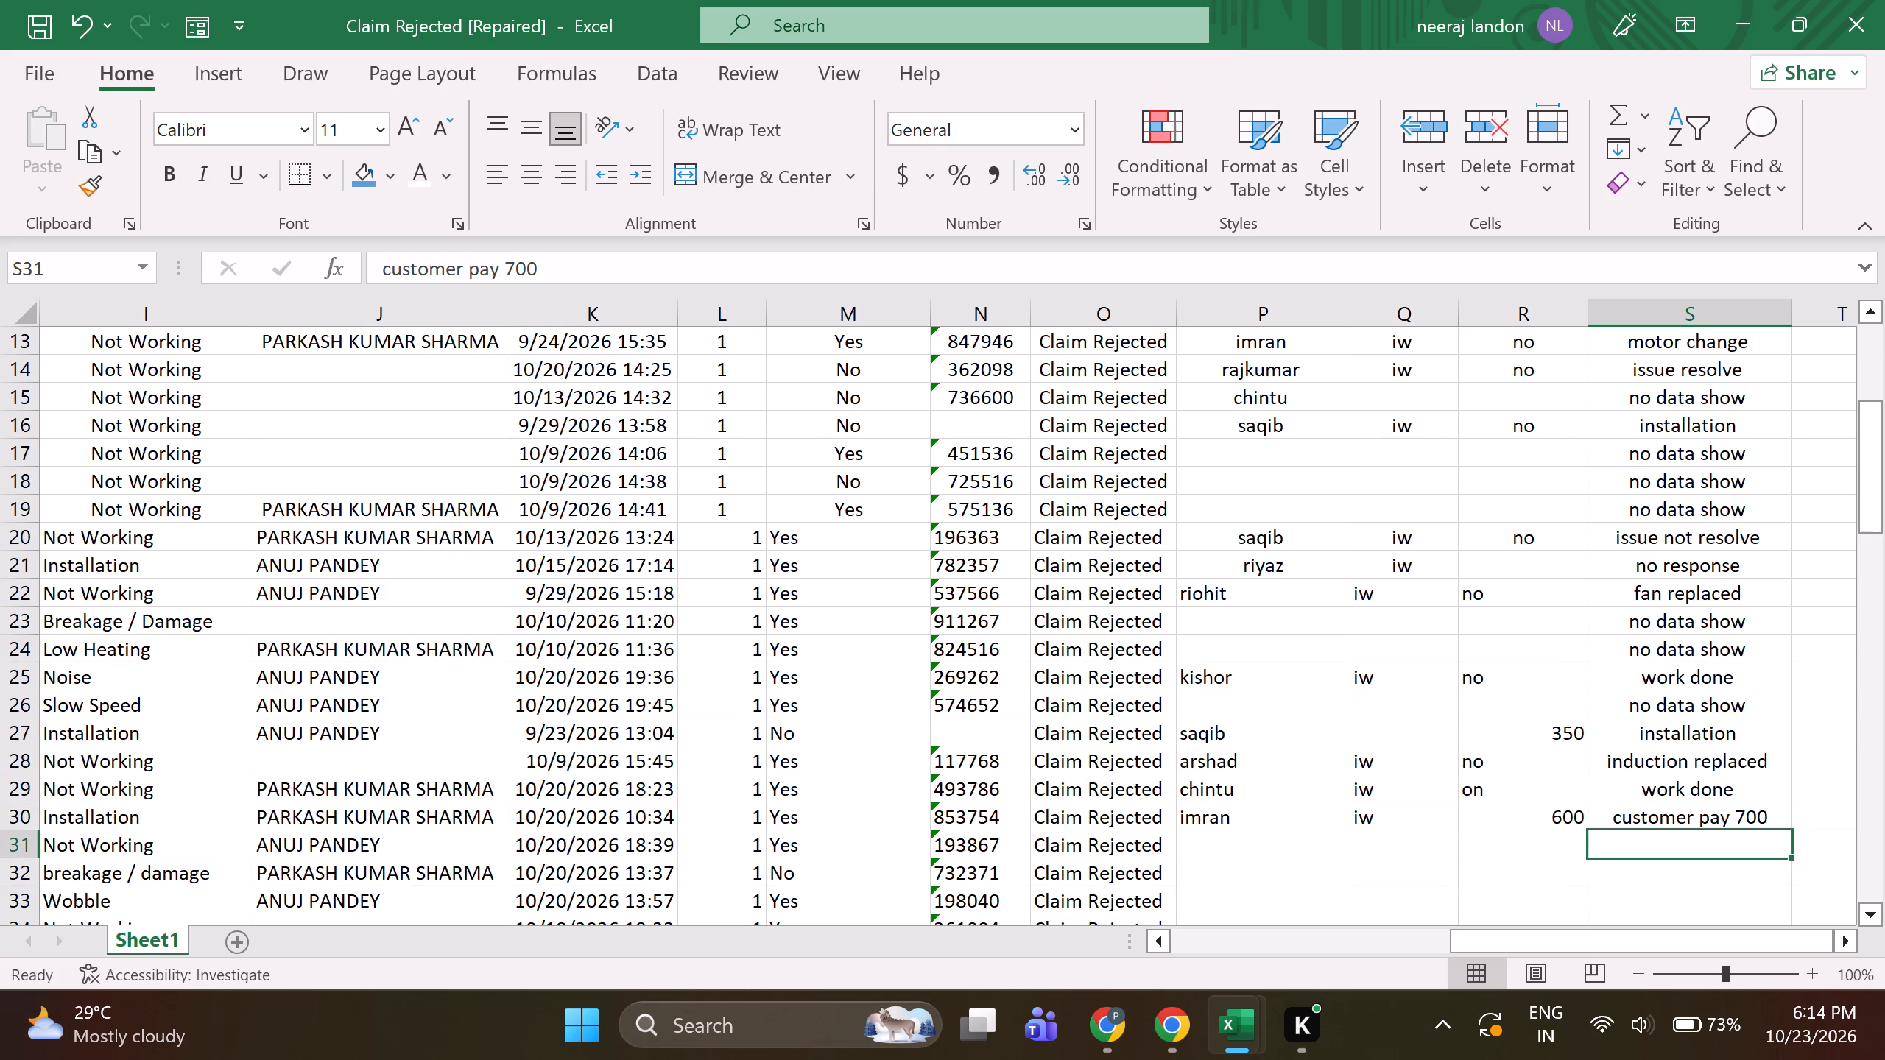
Select the technician cell P30 of the completed installation row in Claim Rejected.
{"action": "left_click", "coordinate": [1304, 810]}
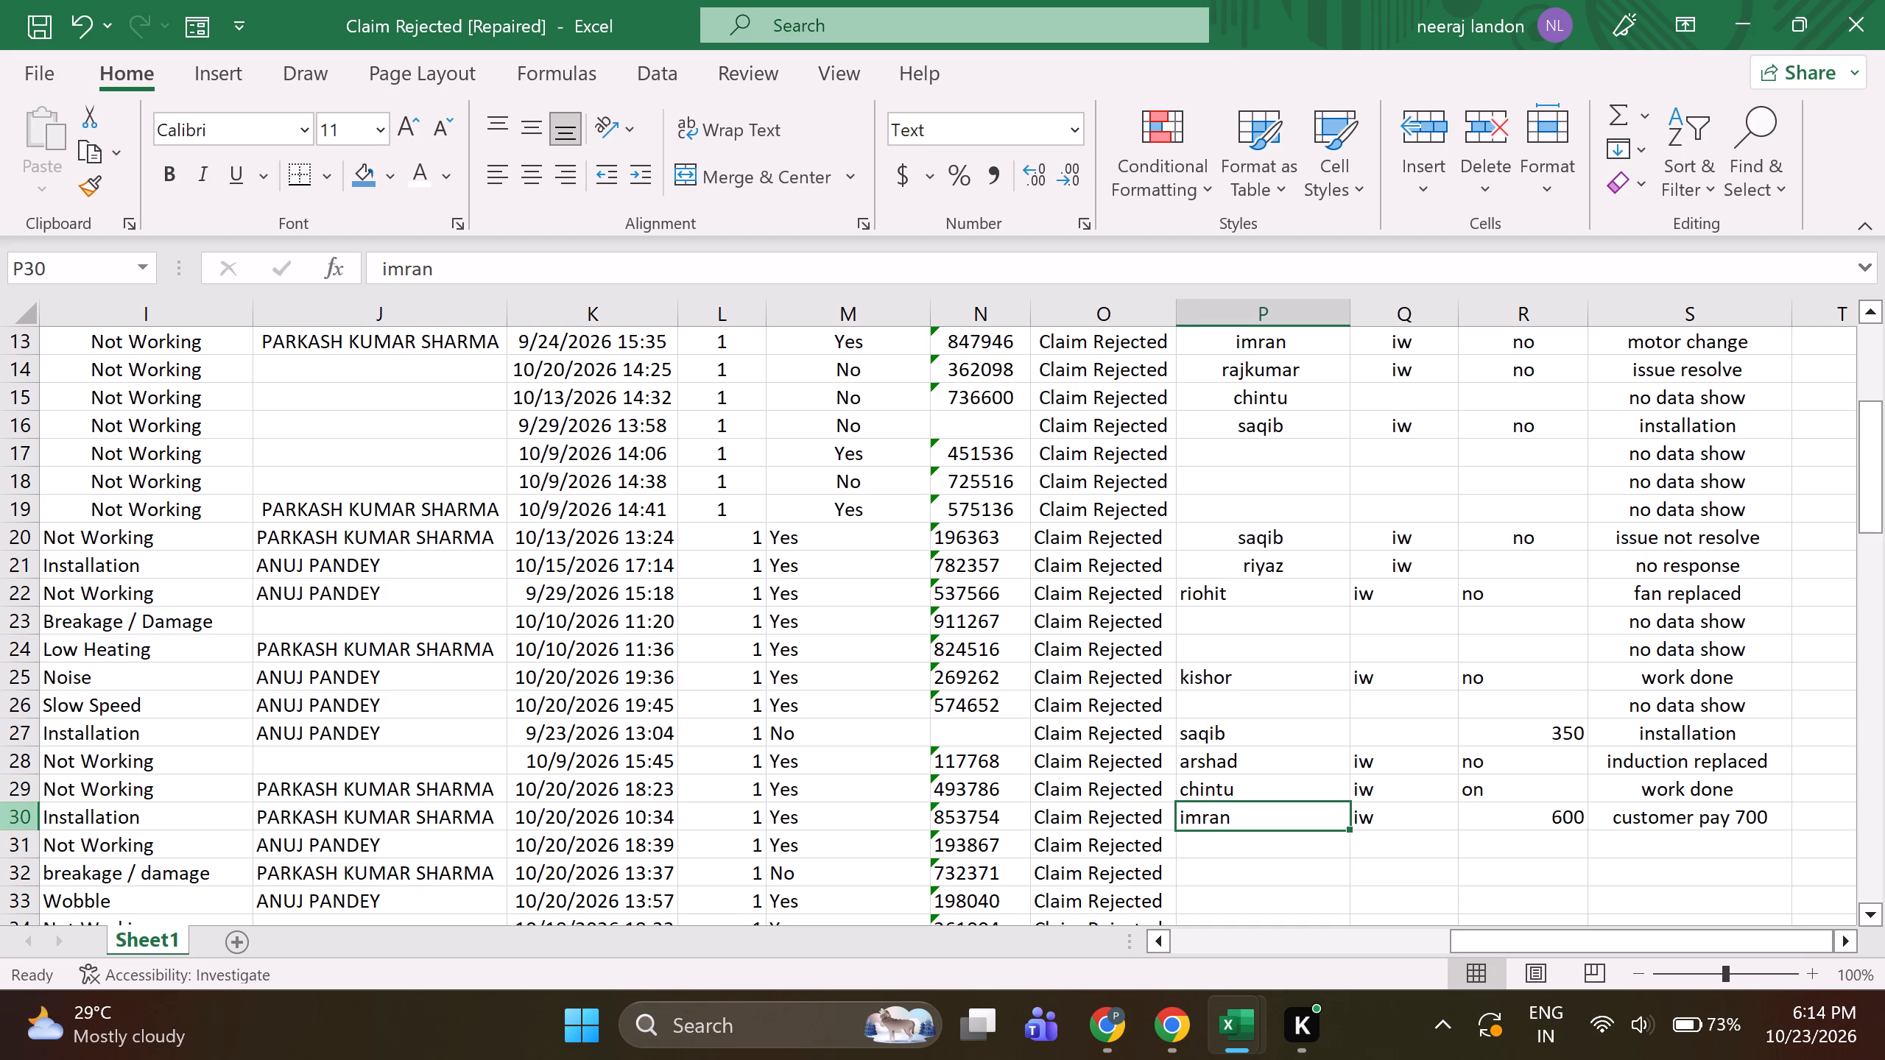
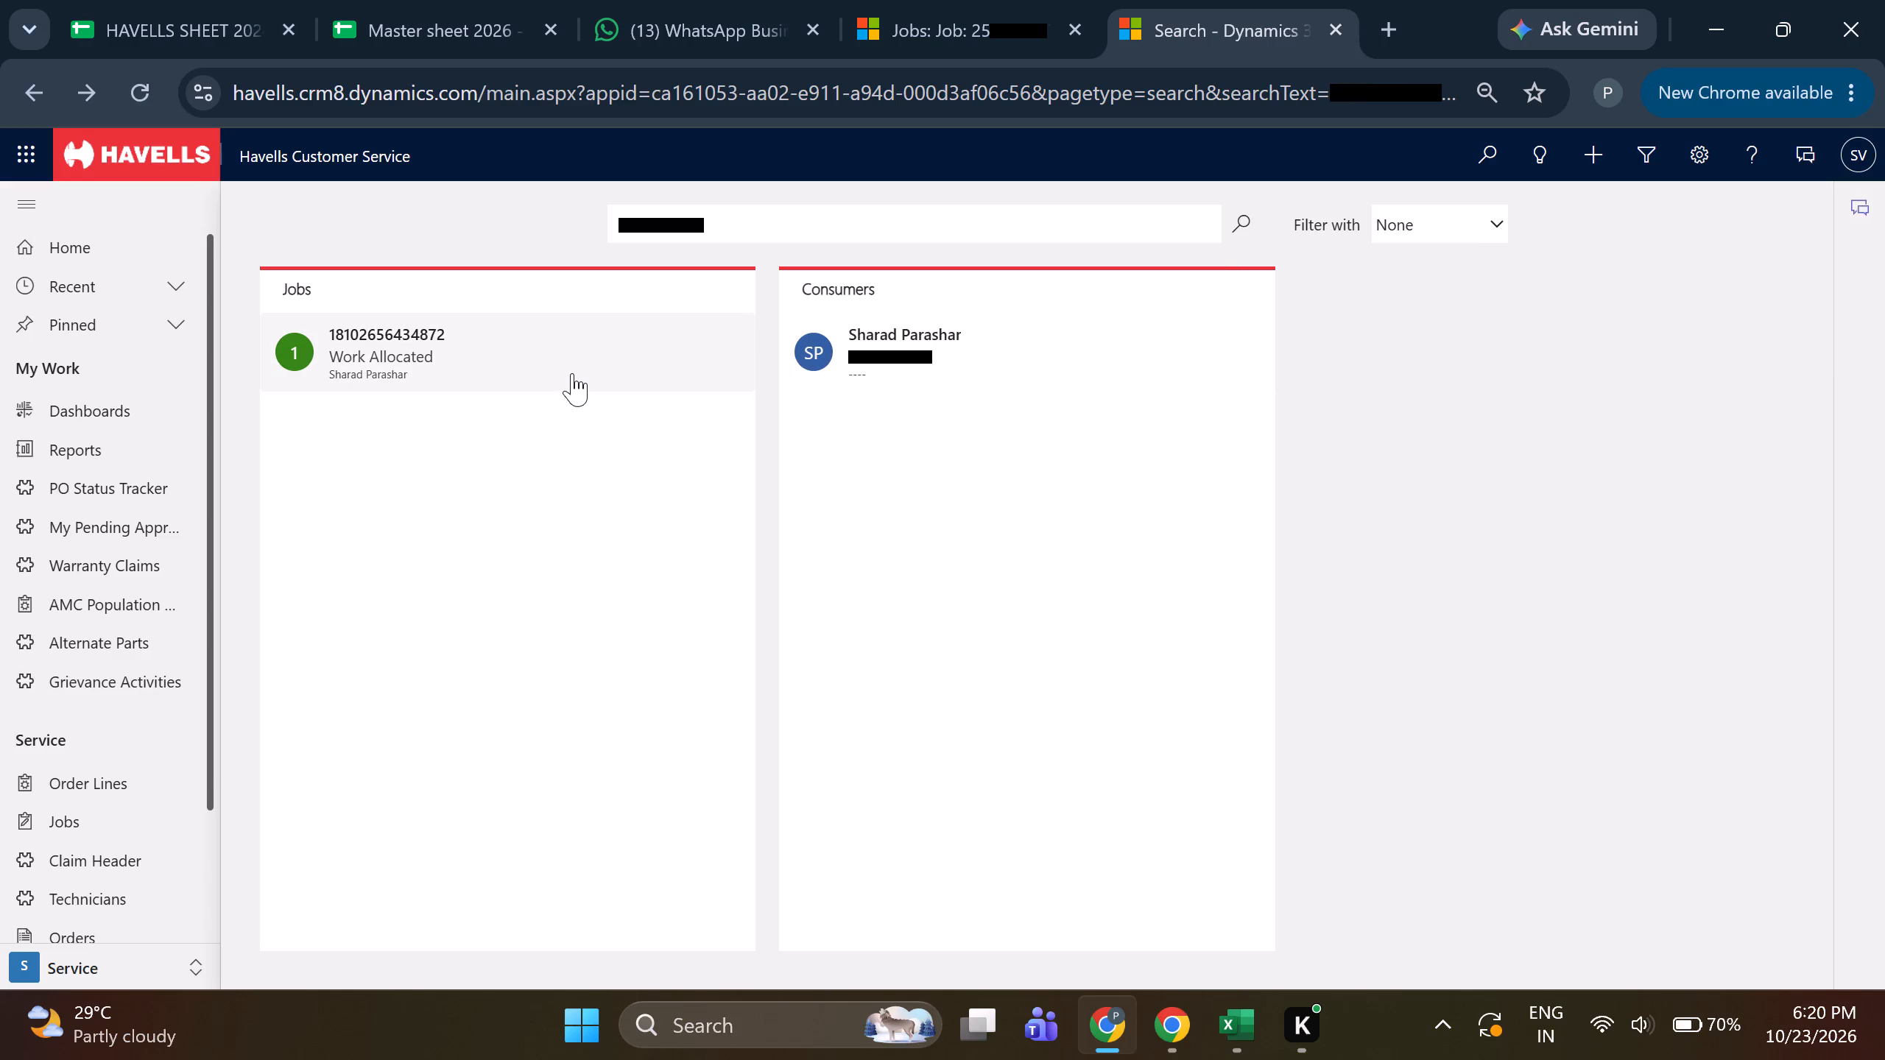
{"action": "left_click", "coordinate": [572, 367]}
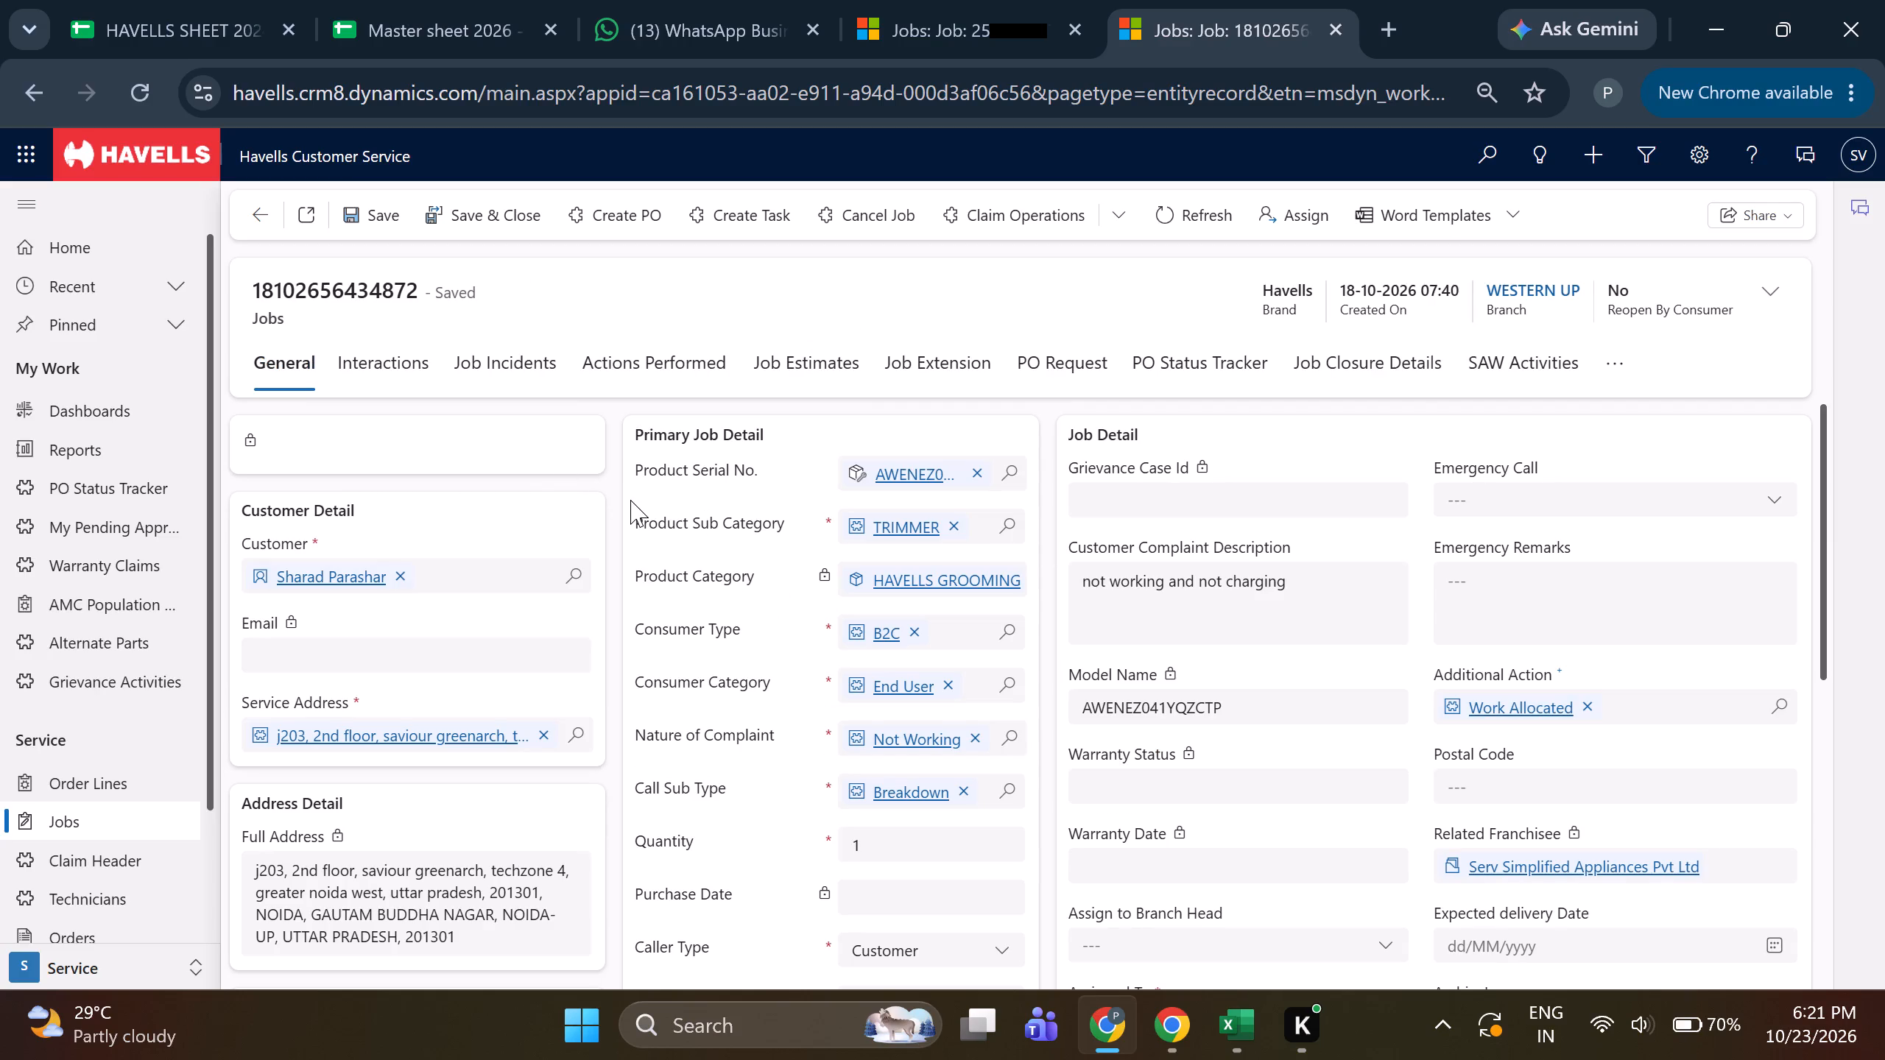
{"action": "scroll", "coordinate": [627, 540], "scroll_direction": "down", "scroll_amount": 1}
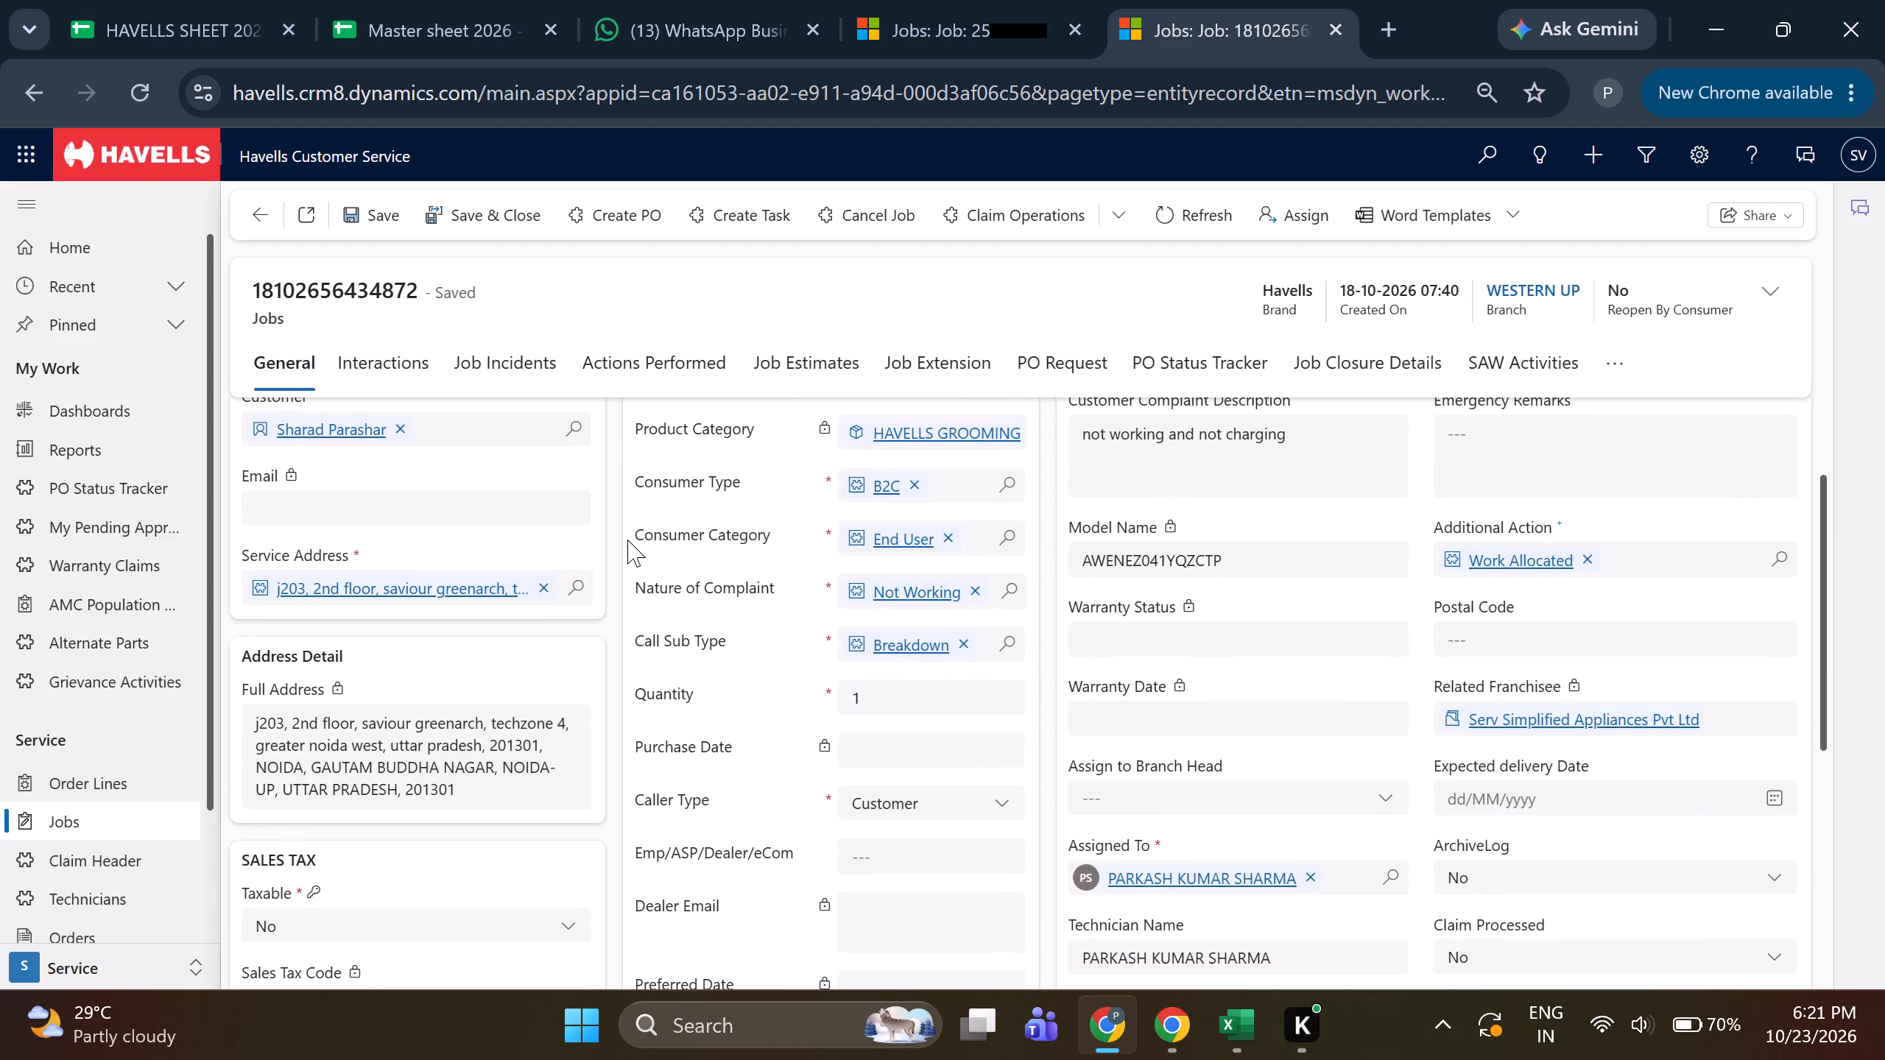
{"action": "scroll", "coordinate": [627, 540], "scroll_direction": "up", "scroll_amount": 3}
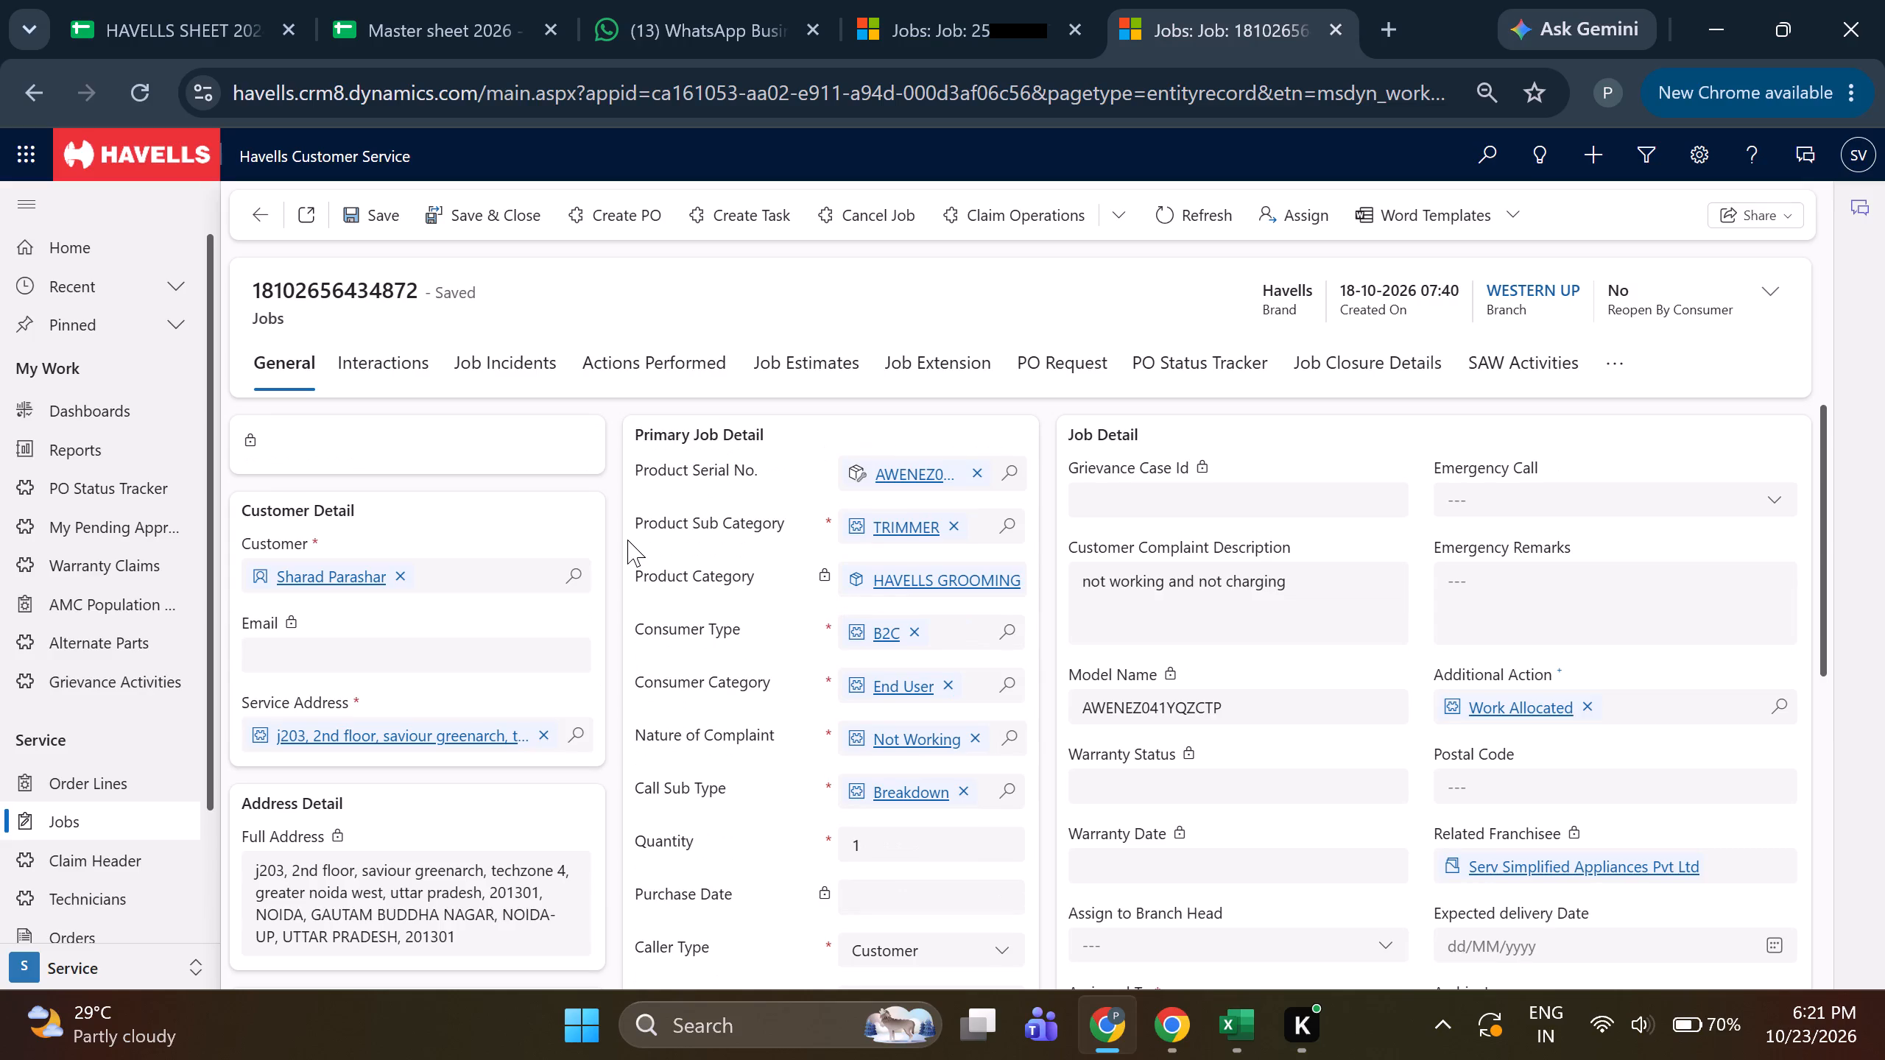
{"action": "left_click", "coordinate": [893, 474]}
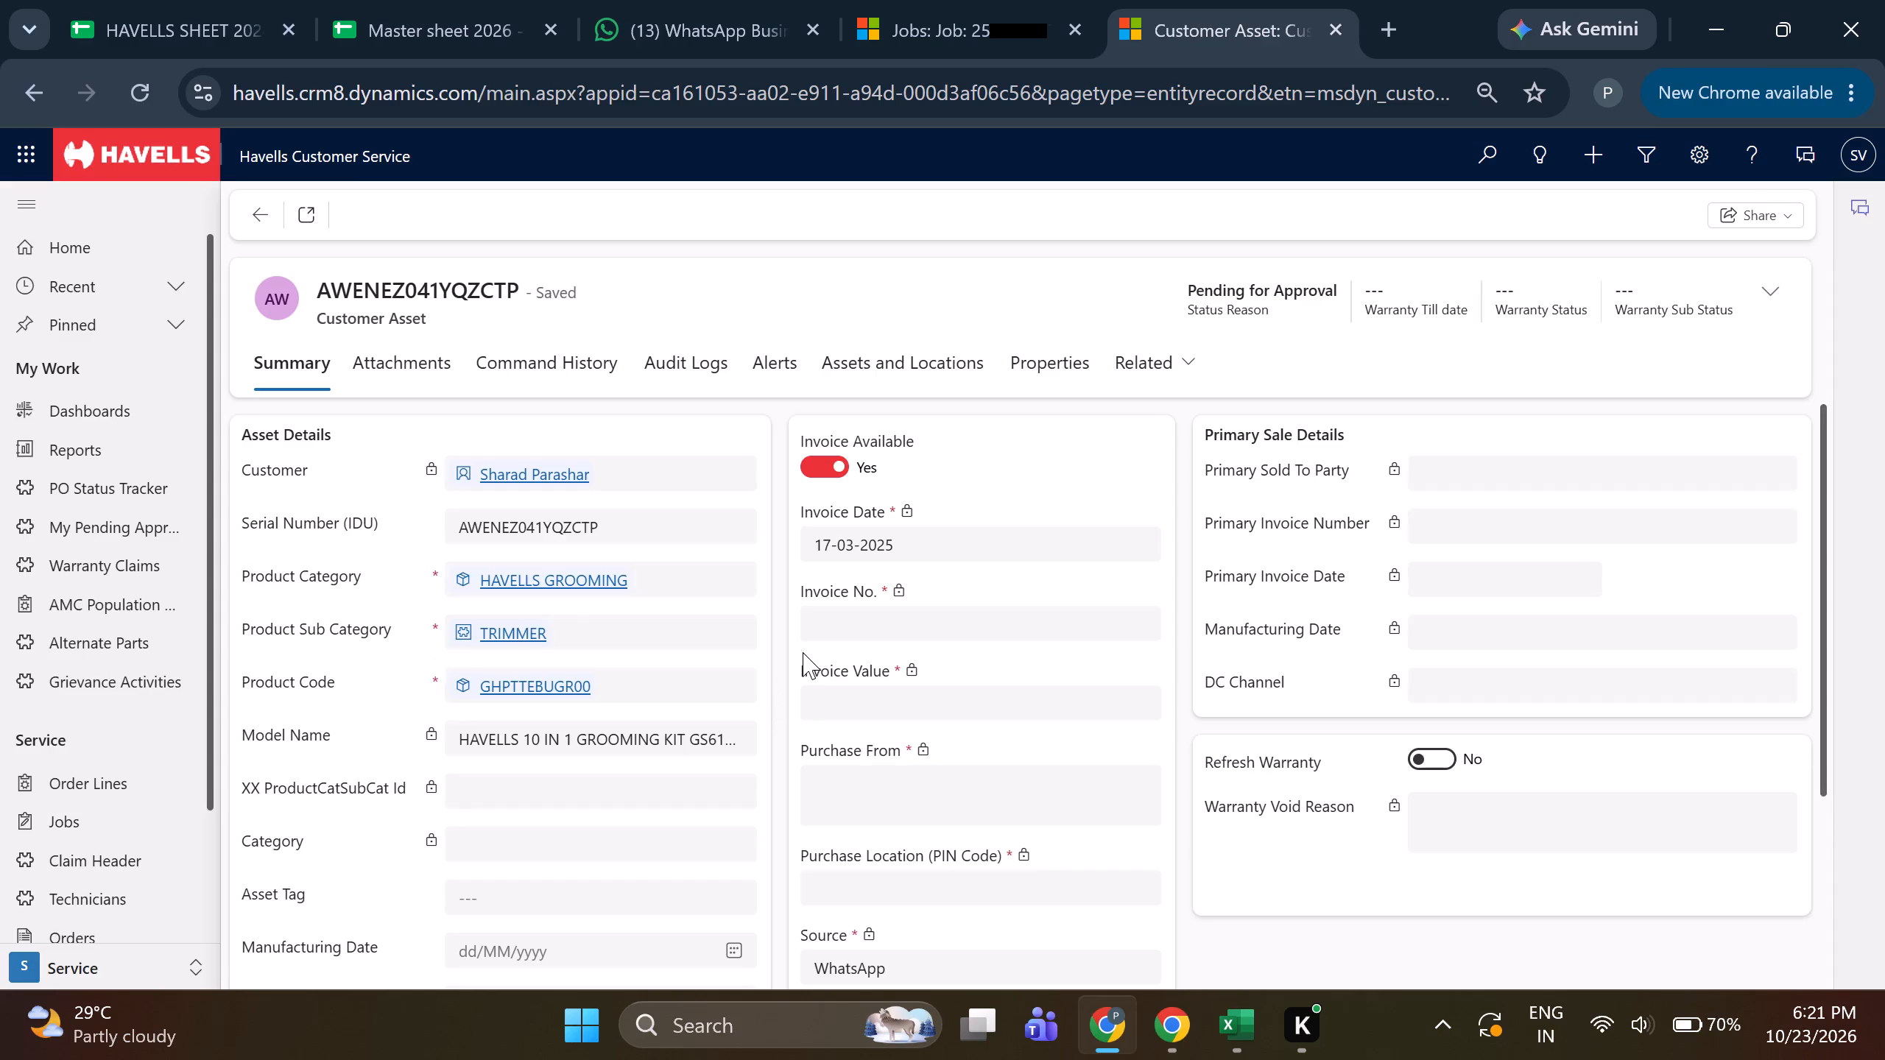
{"action": "left_click", "coordinate": [387, 380]}
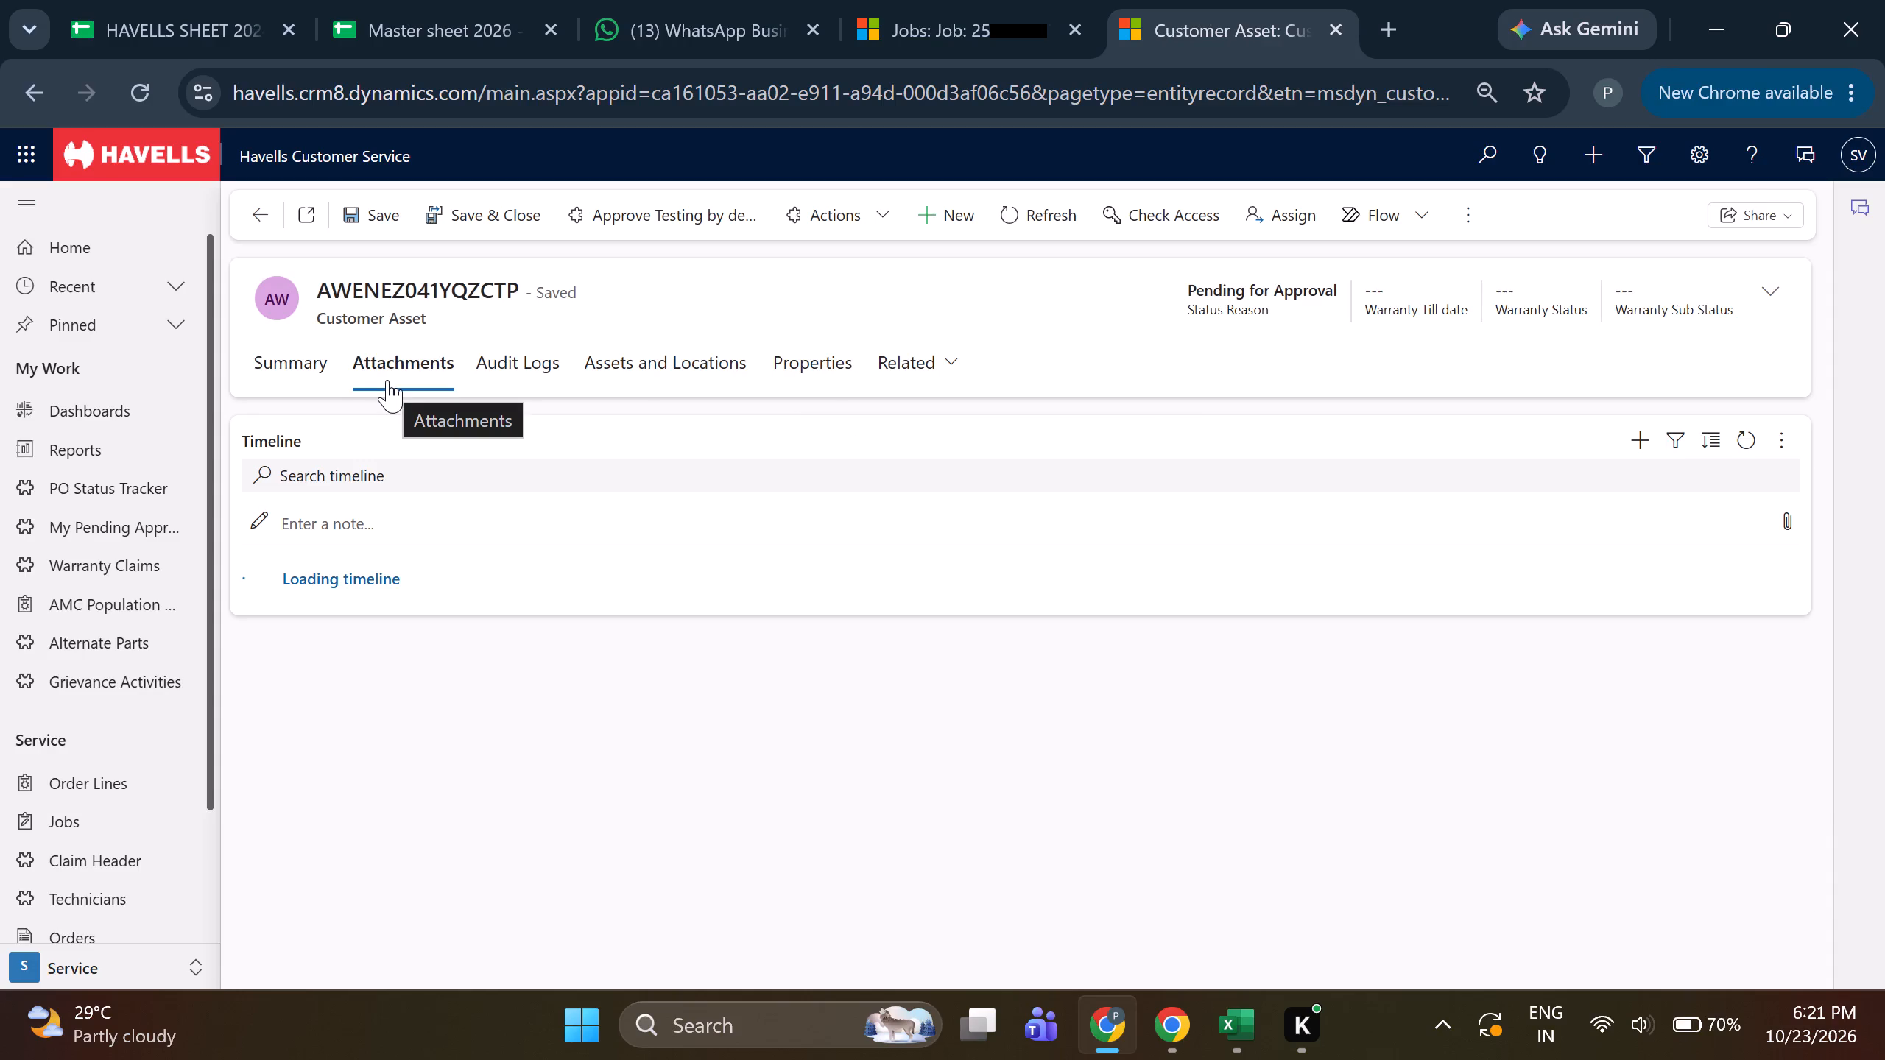
{"action": "left_click", "coordinate": [303, 387]}
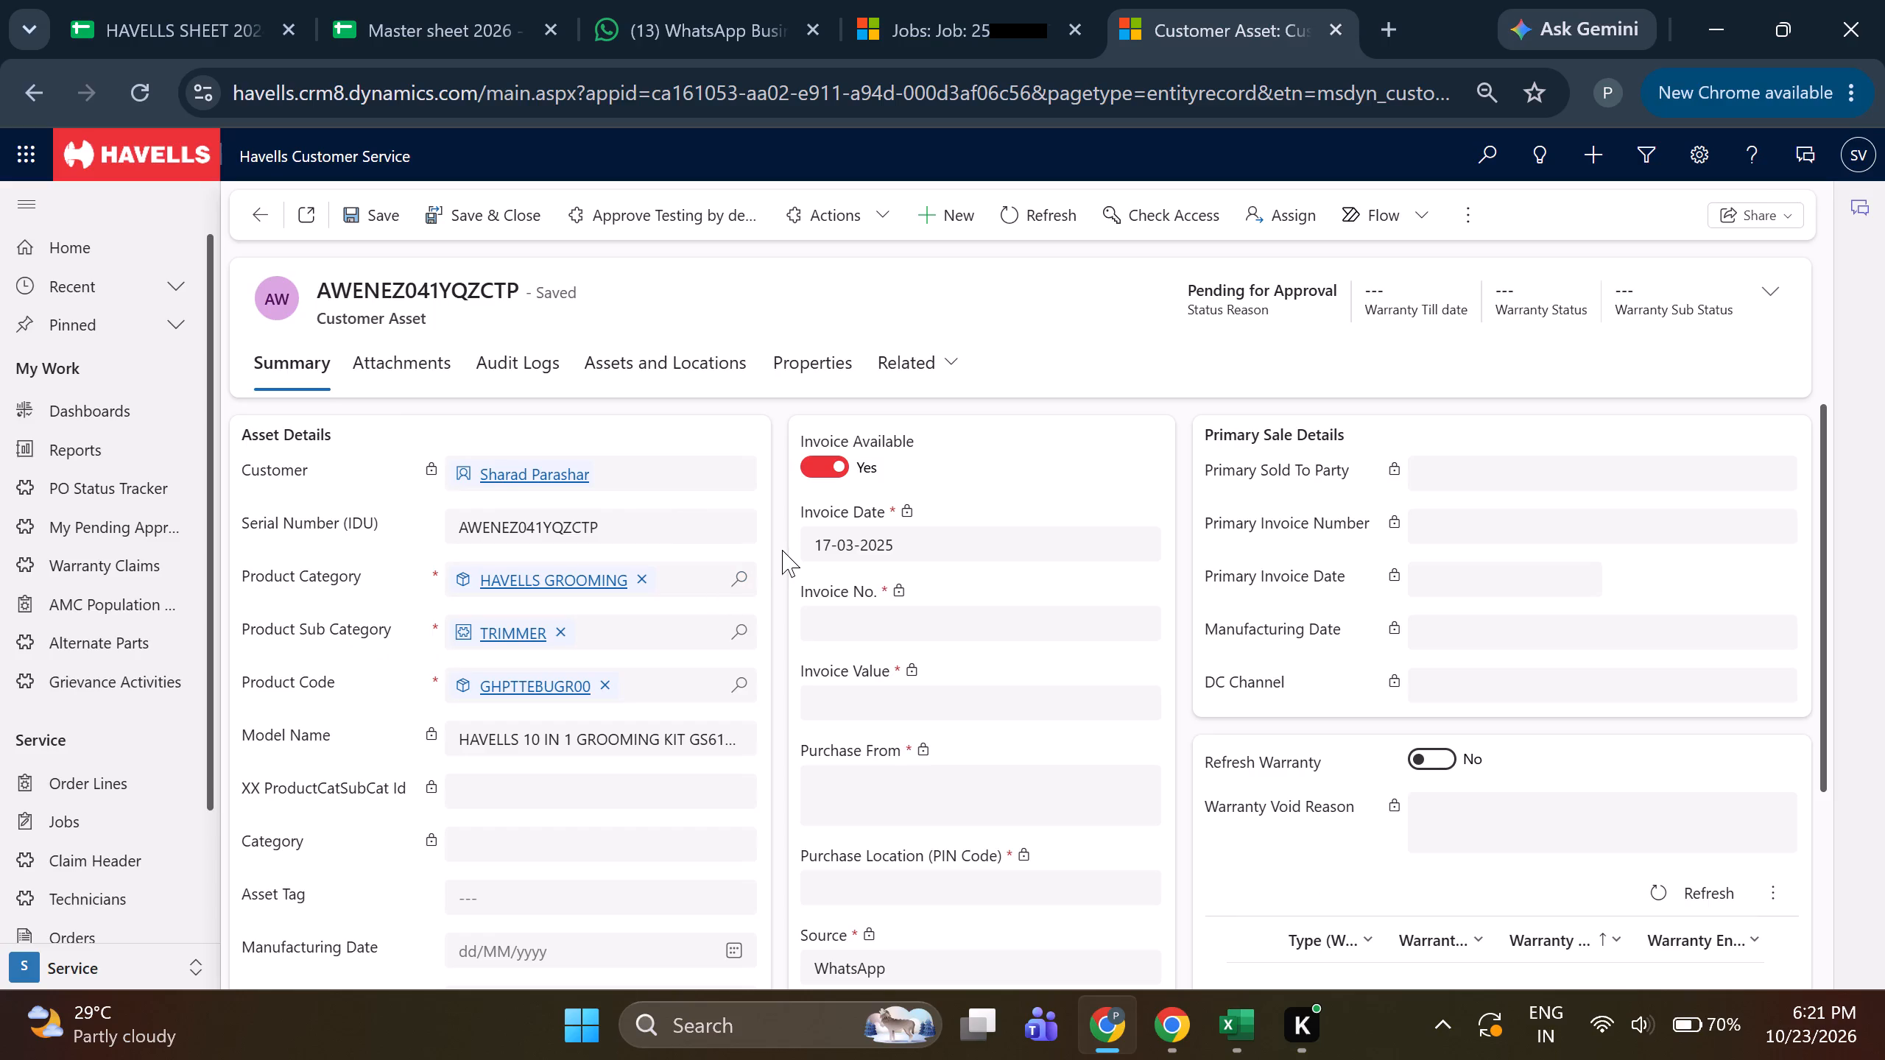
{"action": "left_click", "coordinate": [468, 224]}
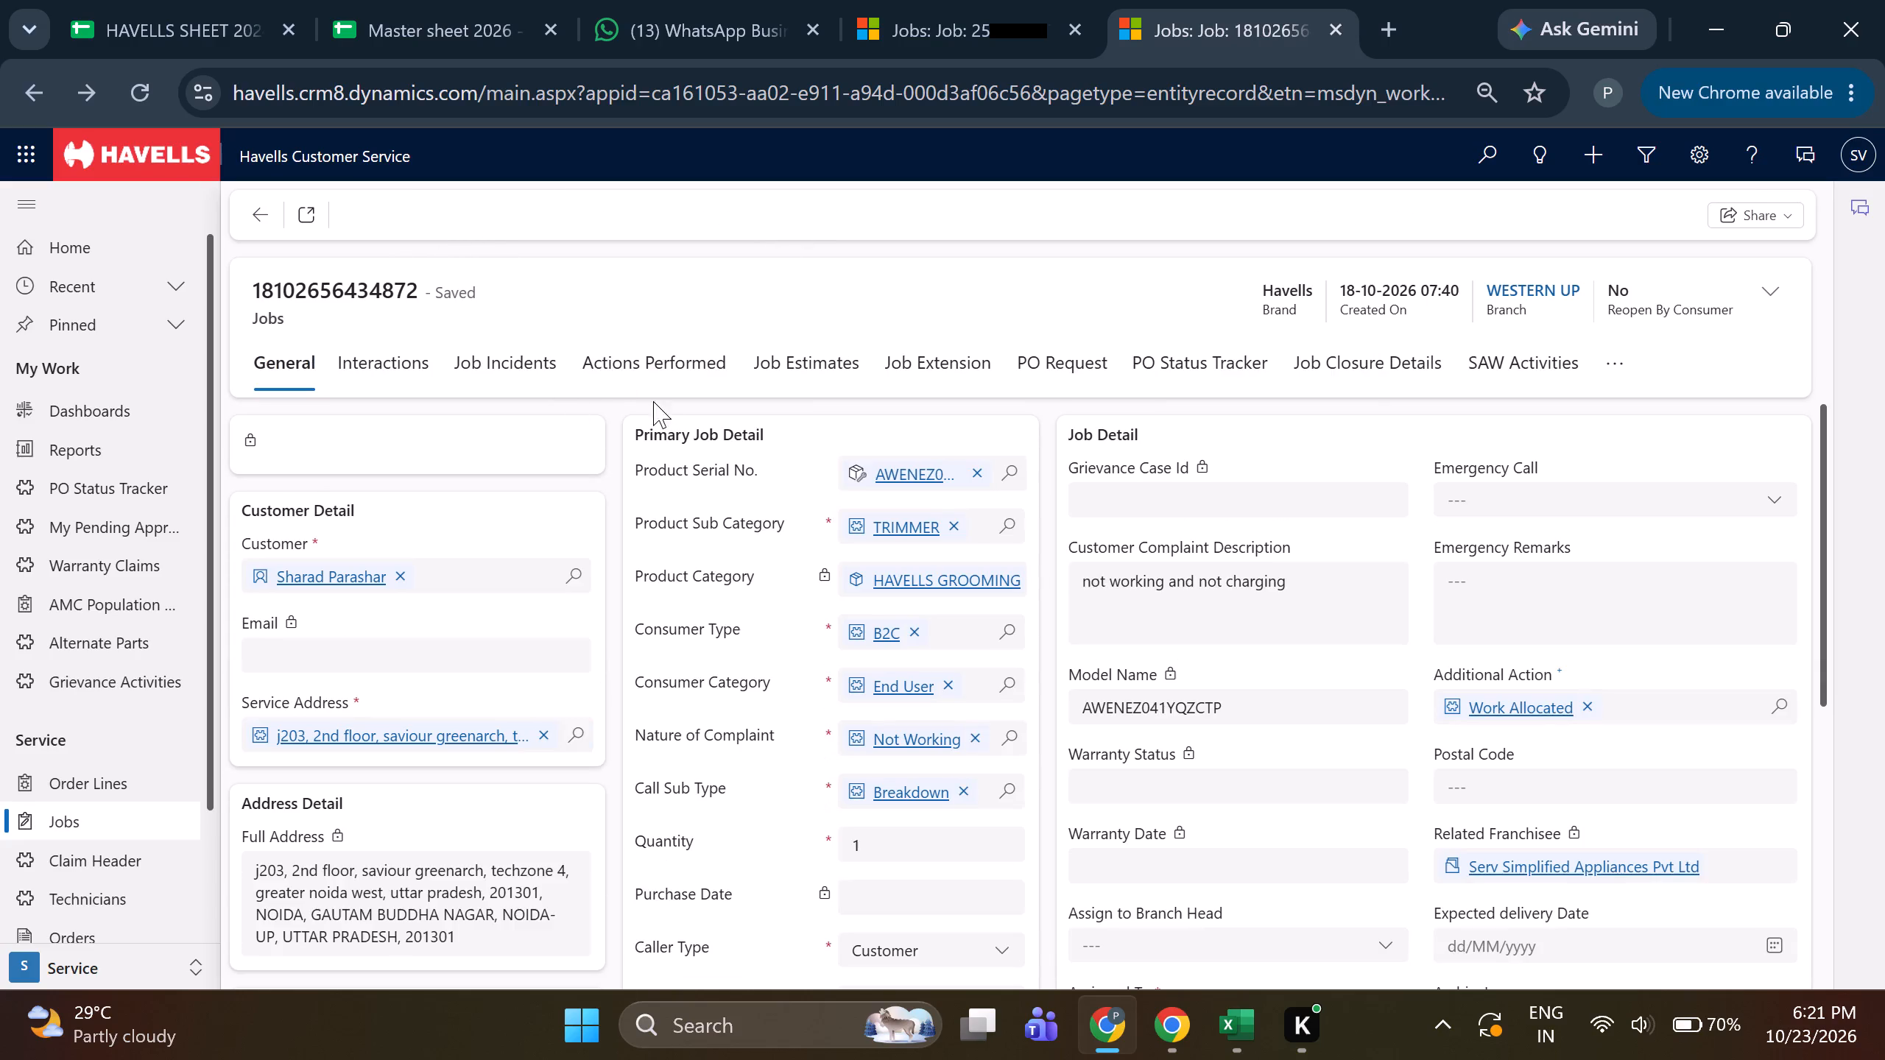
{"action": "left_click", "coordinate": [493, 208]}
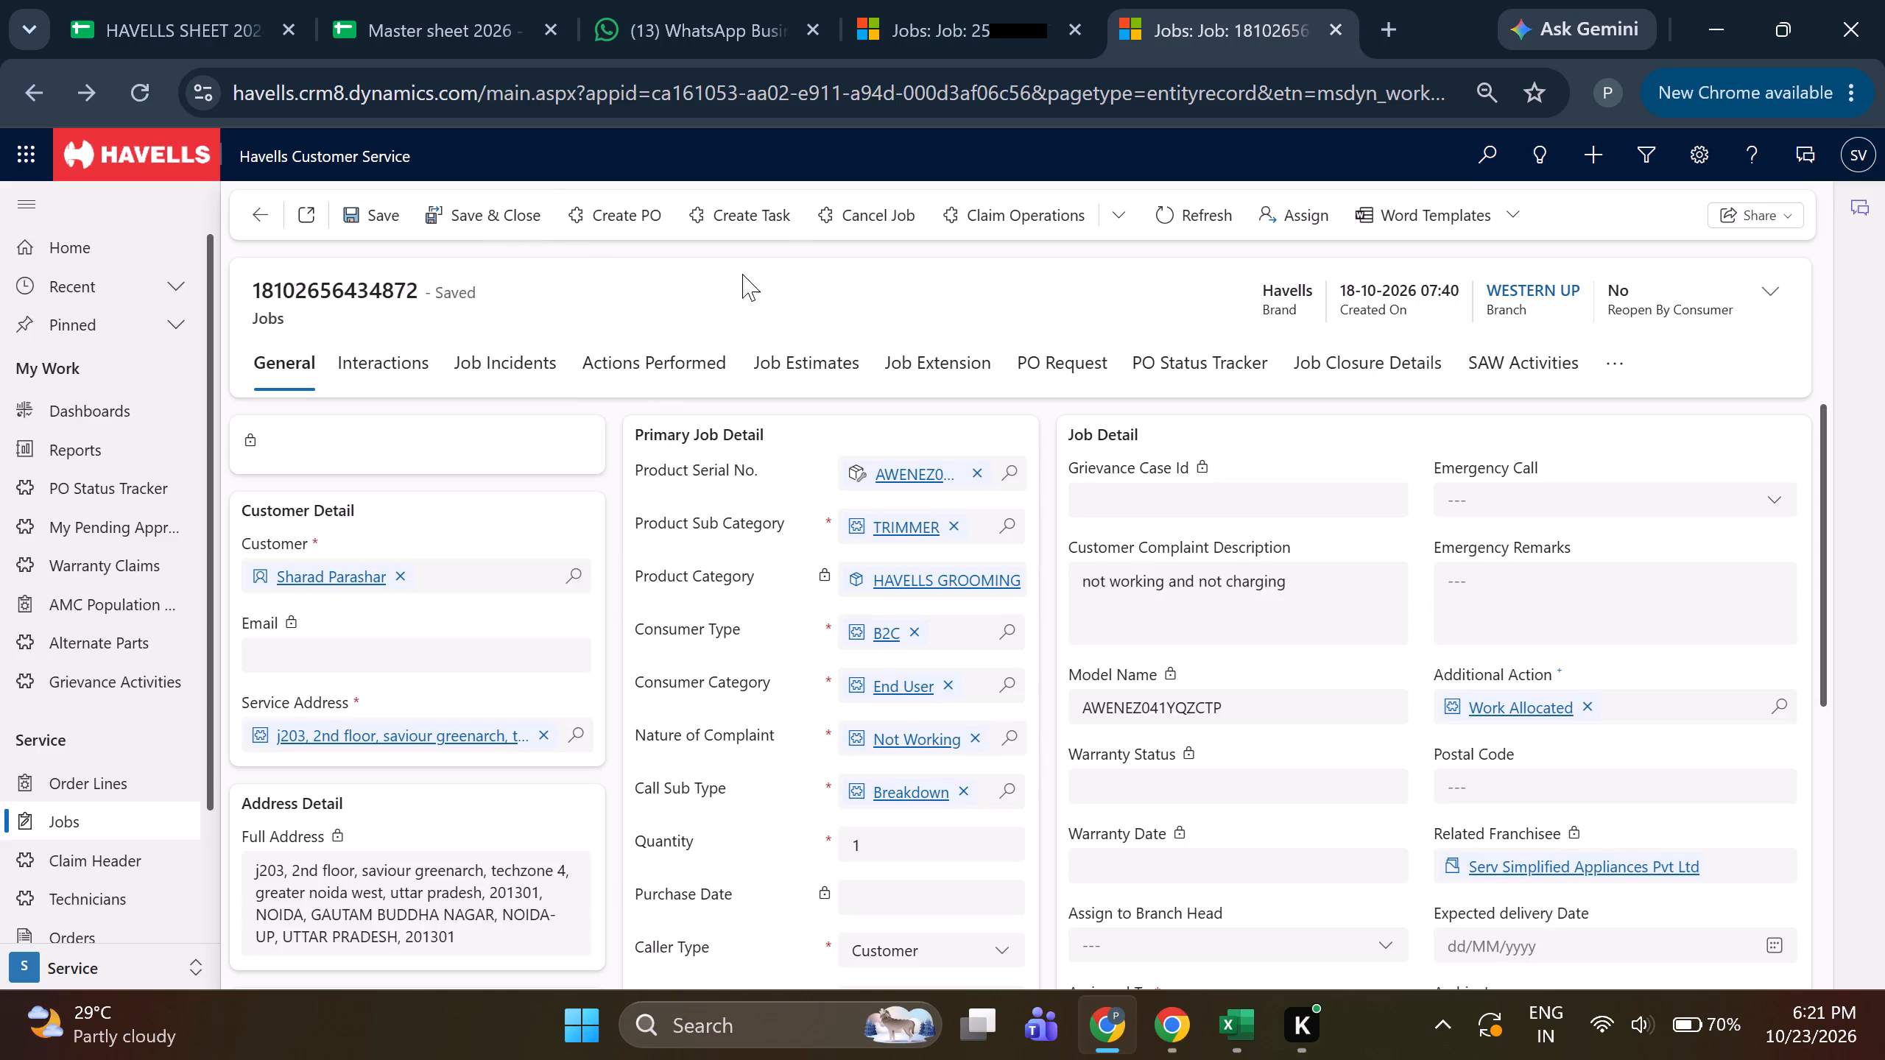
Select the existing search term on the Jobs and Consumers search page for replacement.
{"action": "double_click", "coordinate": [778, 230]}
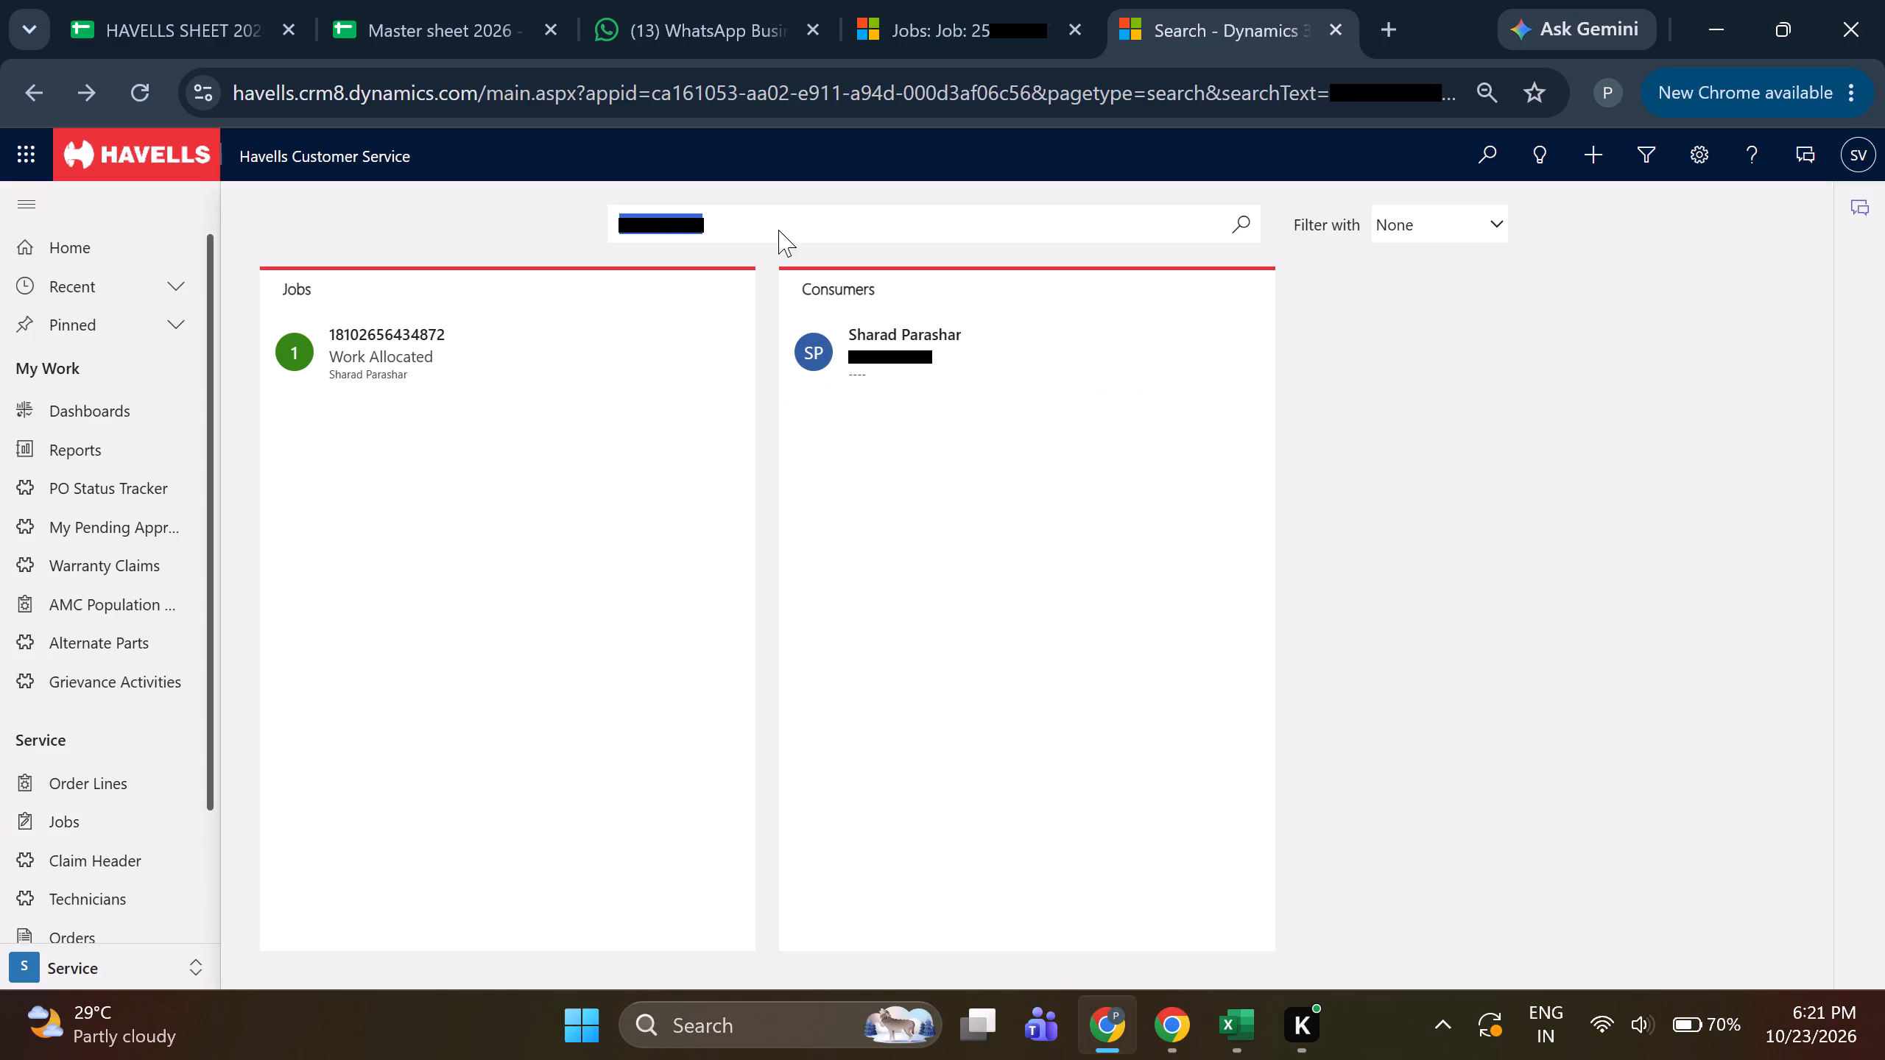
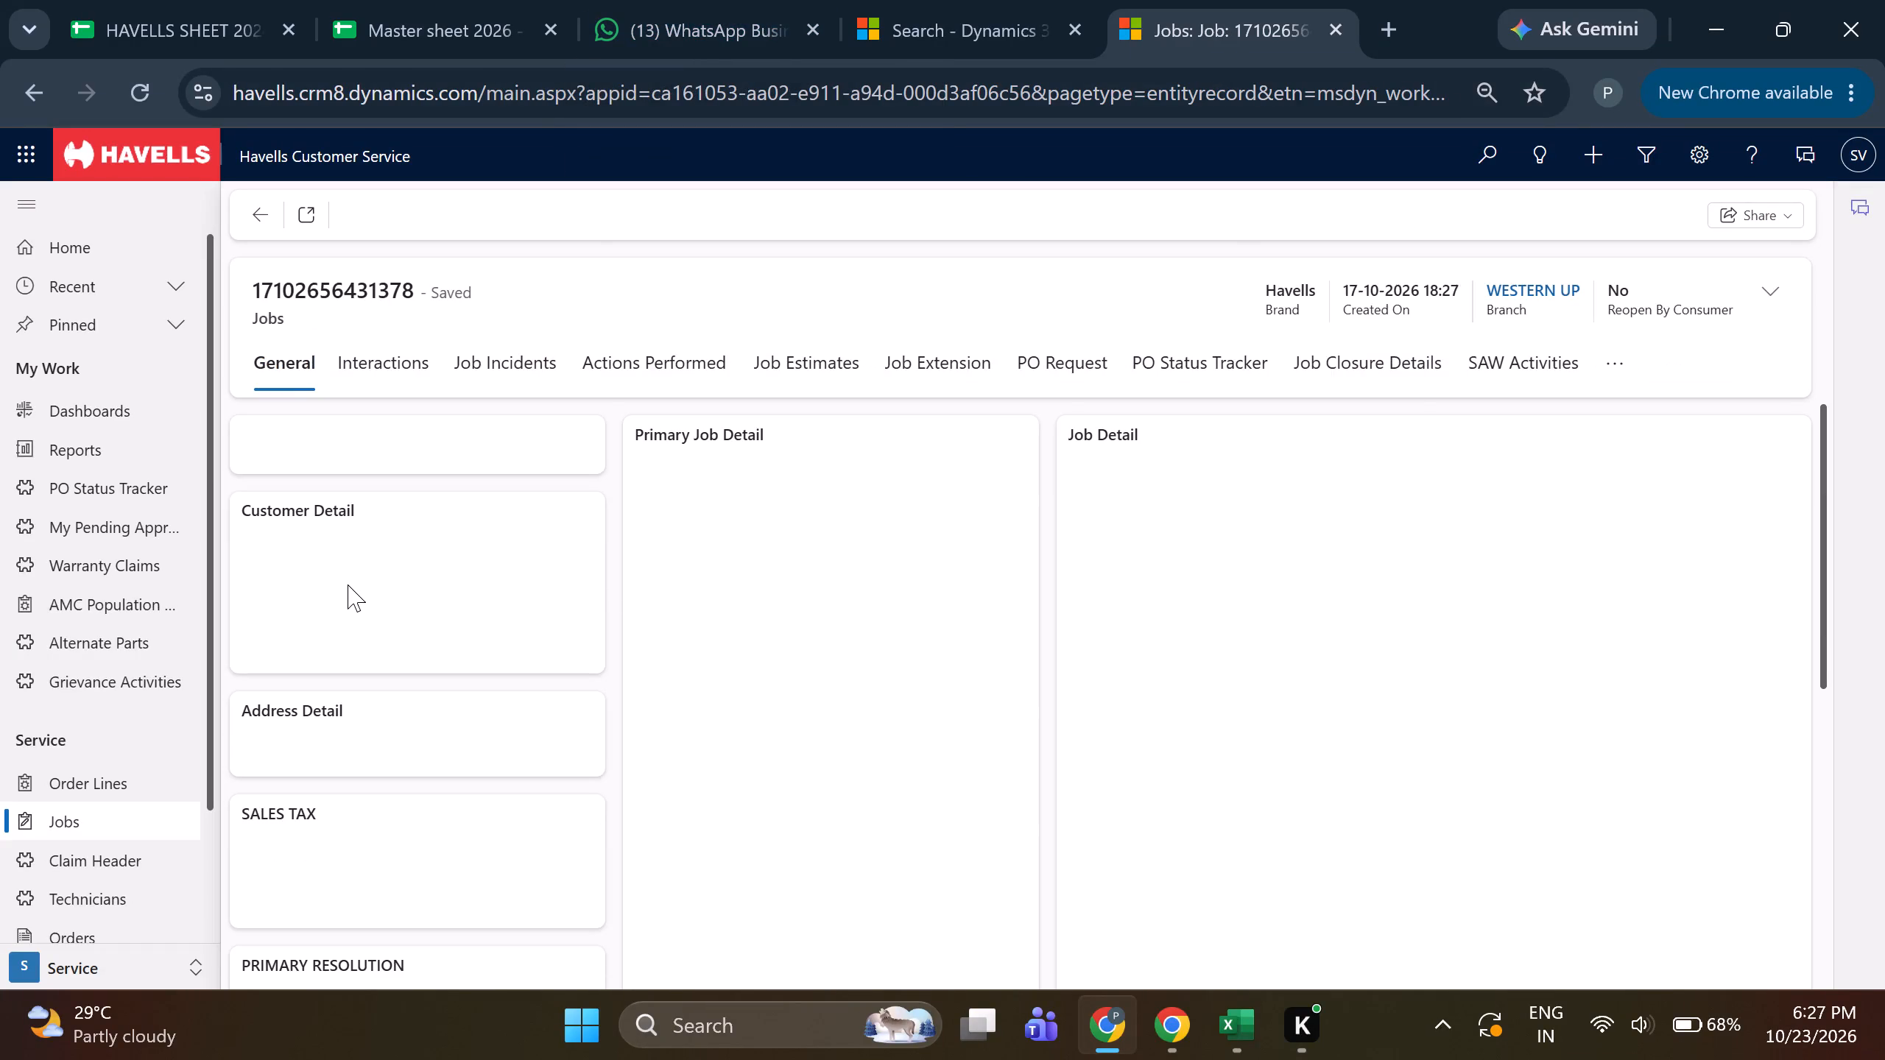
{"action": "left_click", "coordinate": [353, 569]}
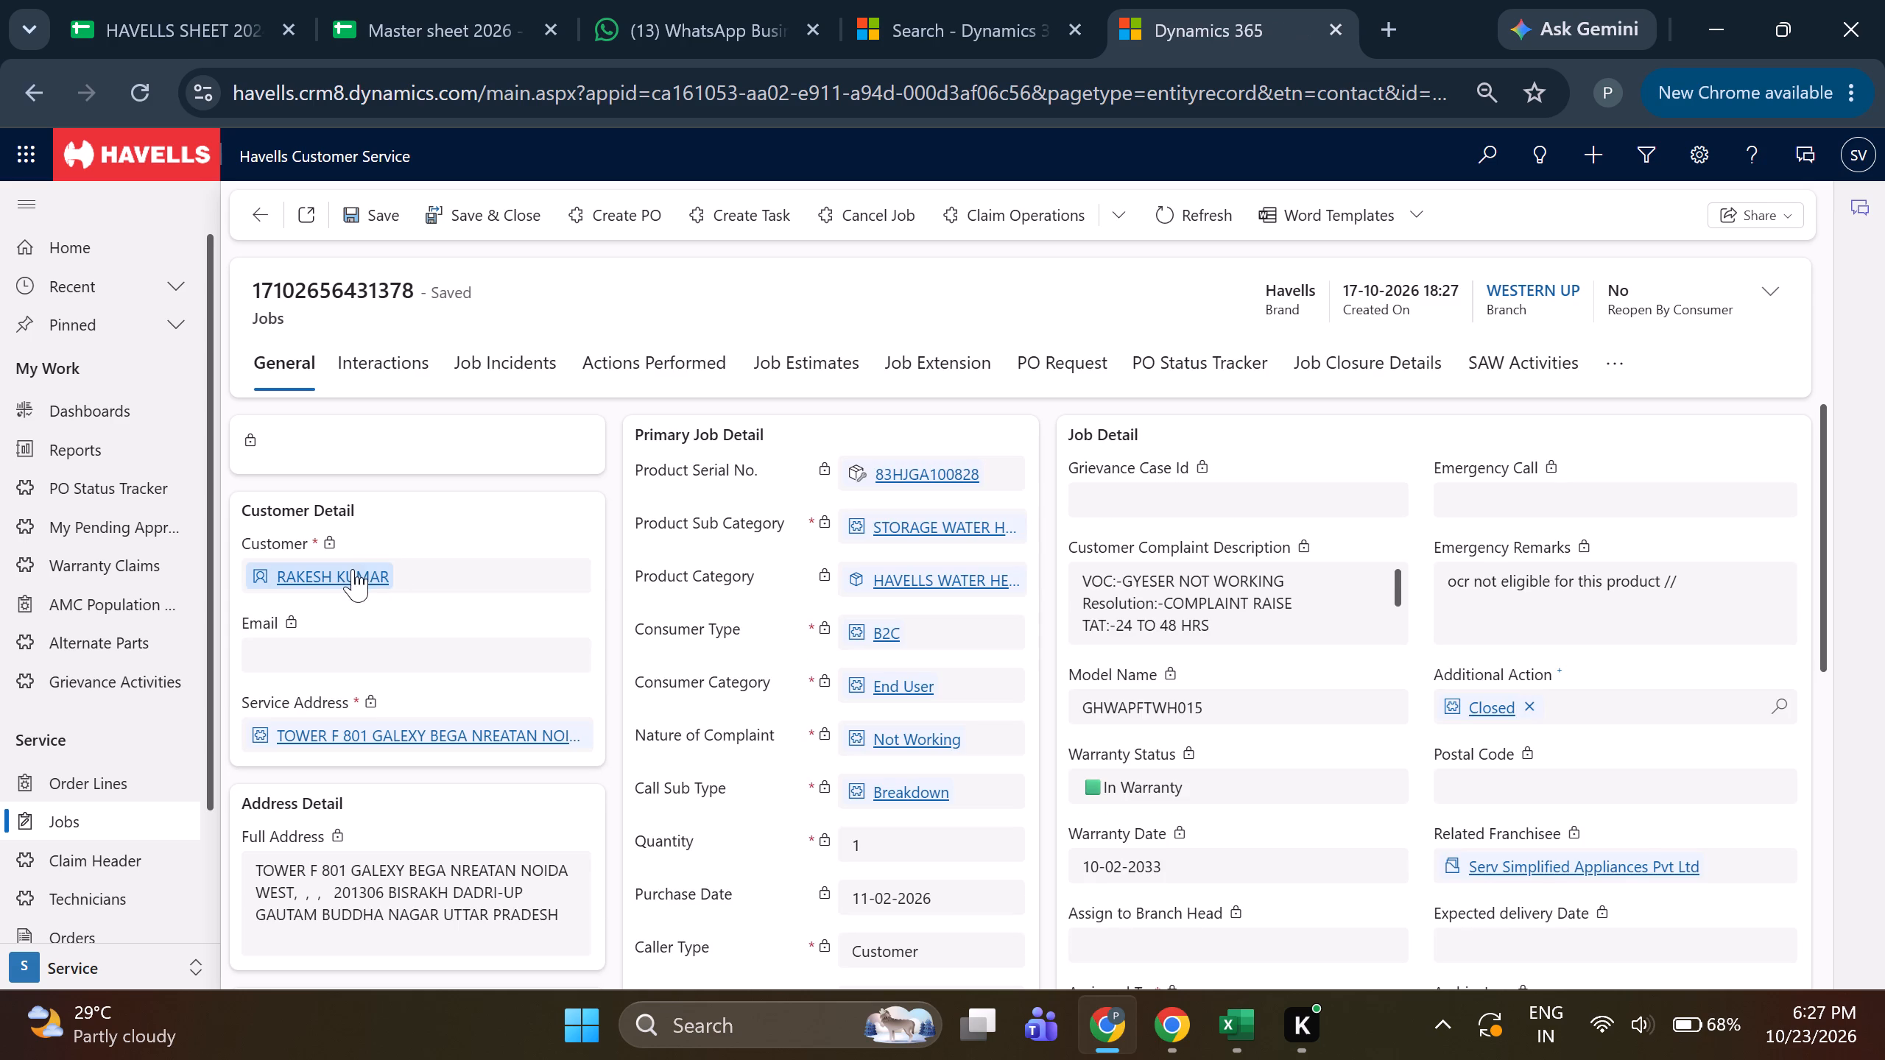
{"action": "left_click", "coordinate": [412, 420]}
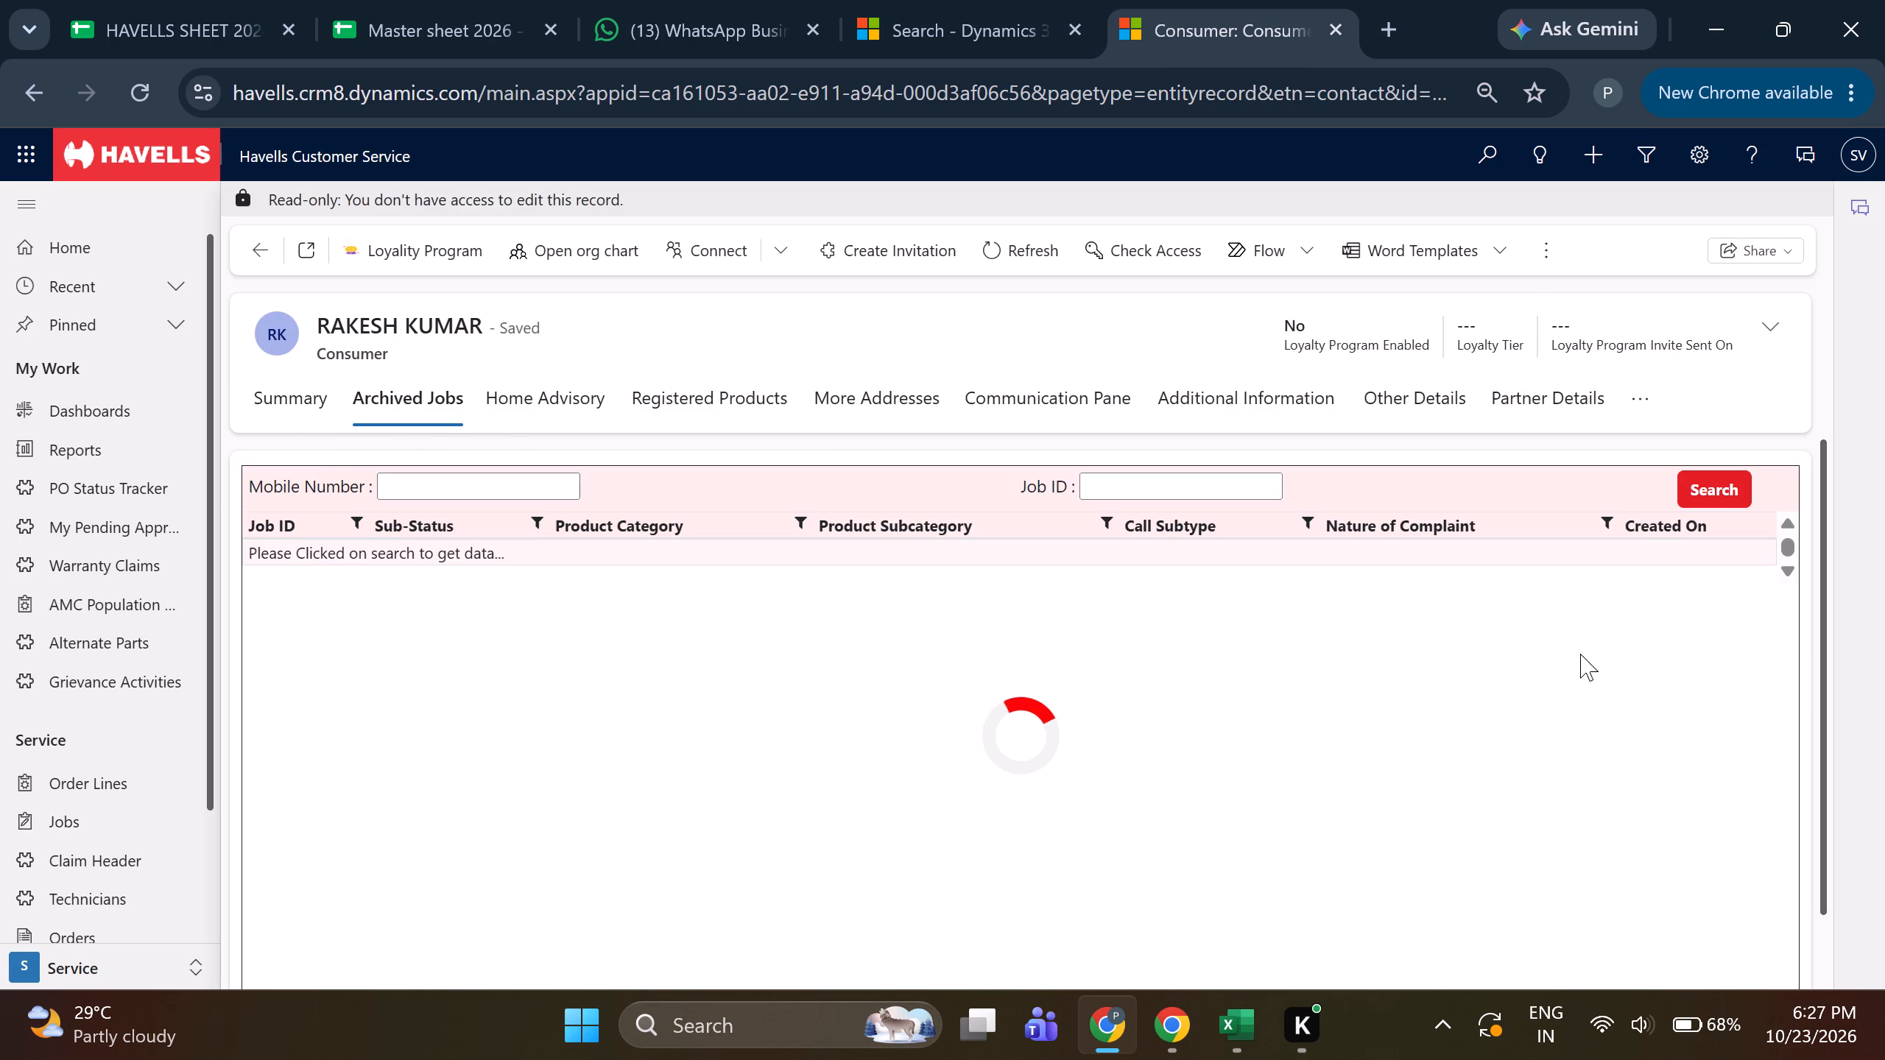
{"action": "left_click", "coordinate": [1711, 486]}
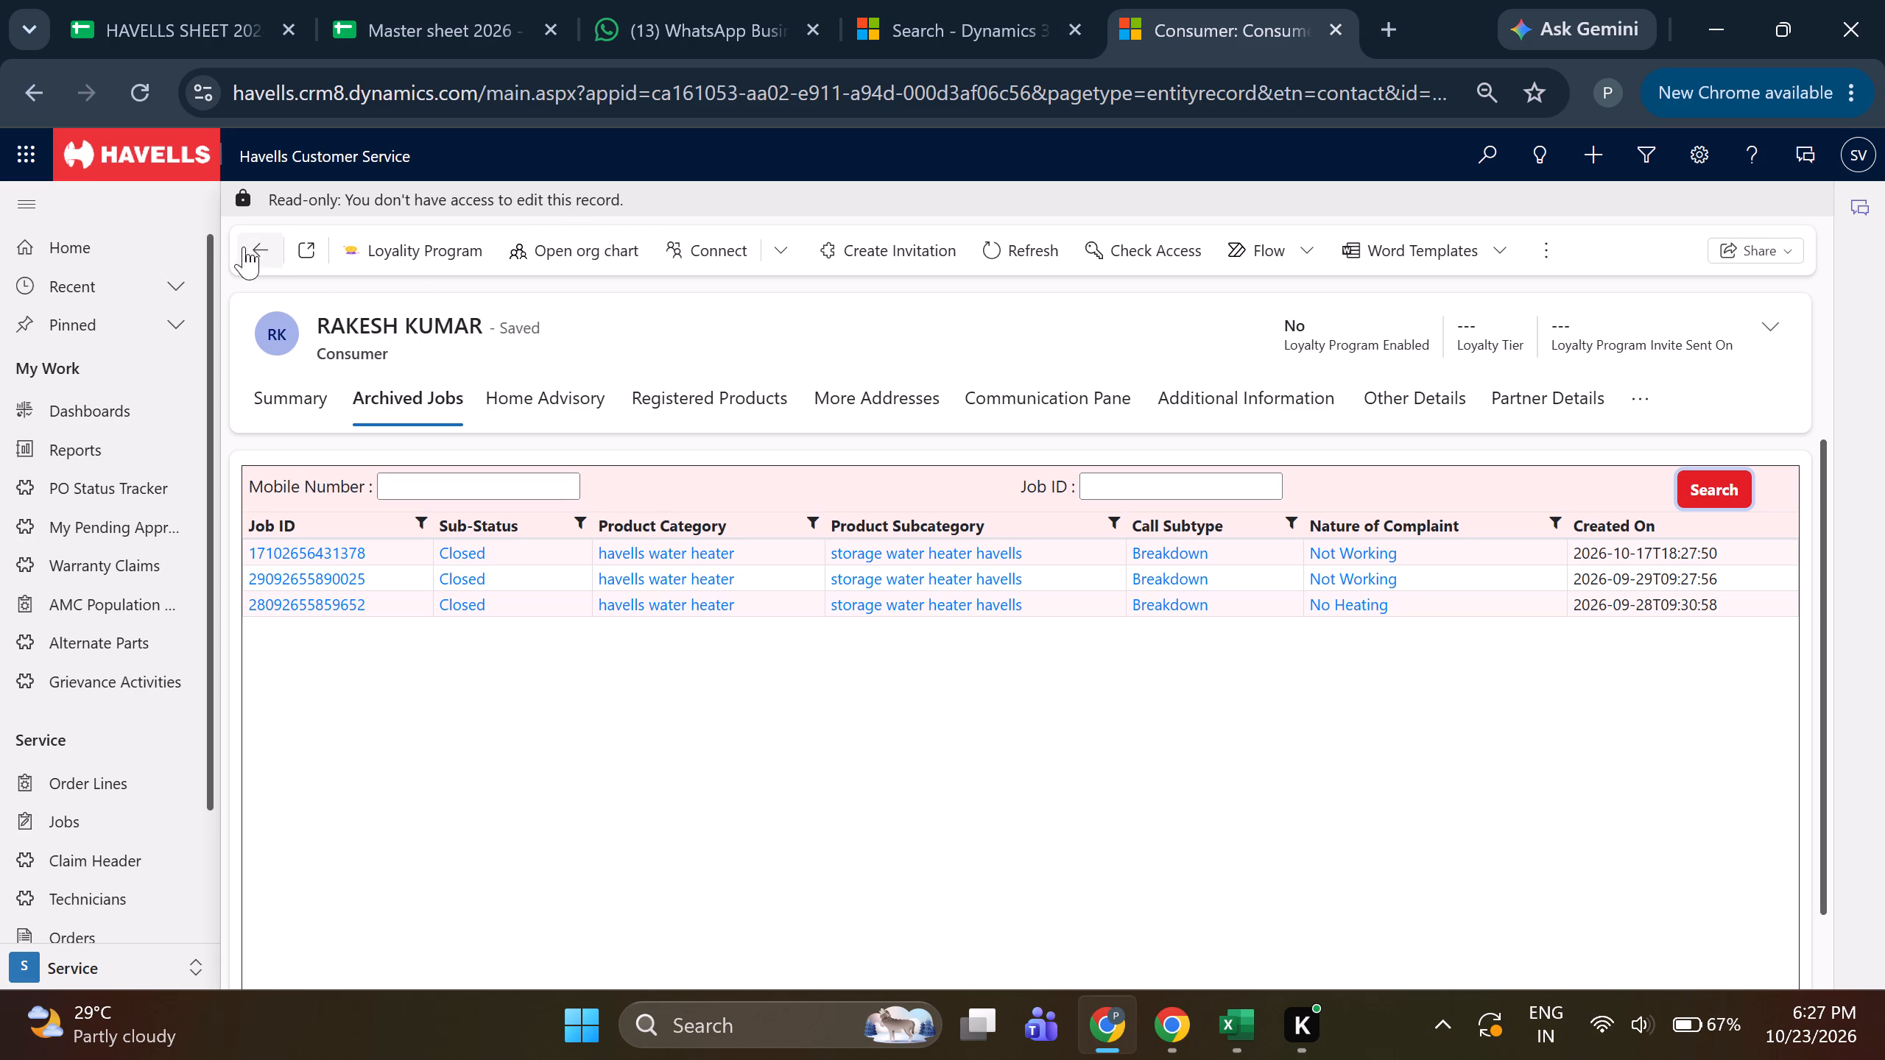
{"action": "left_click", "coordinate": [267, 247]}
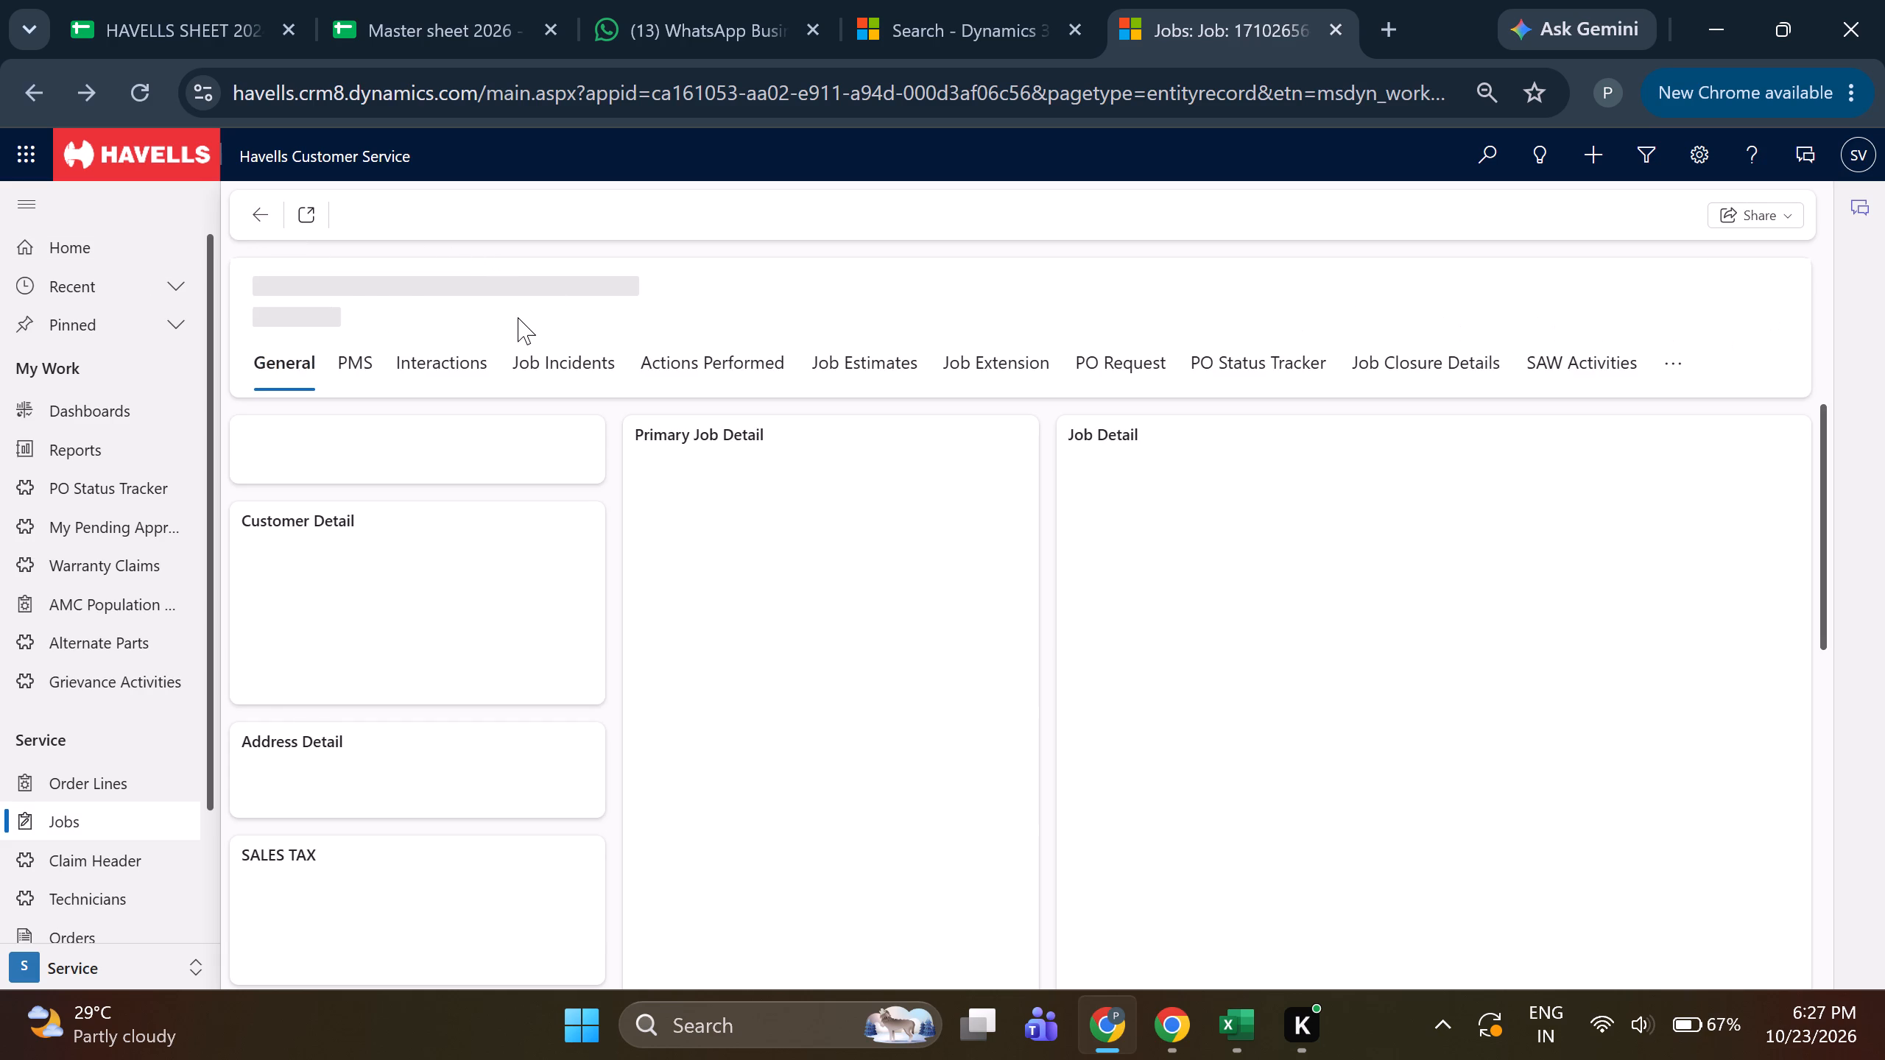
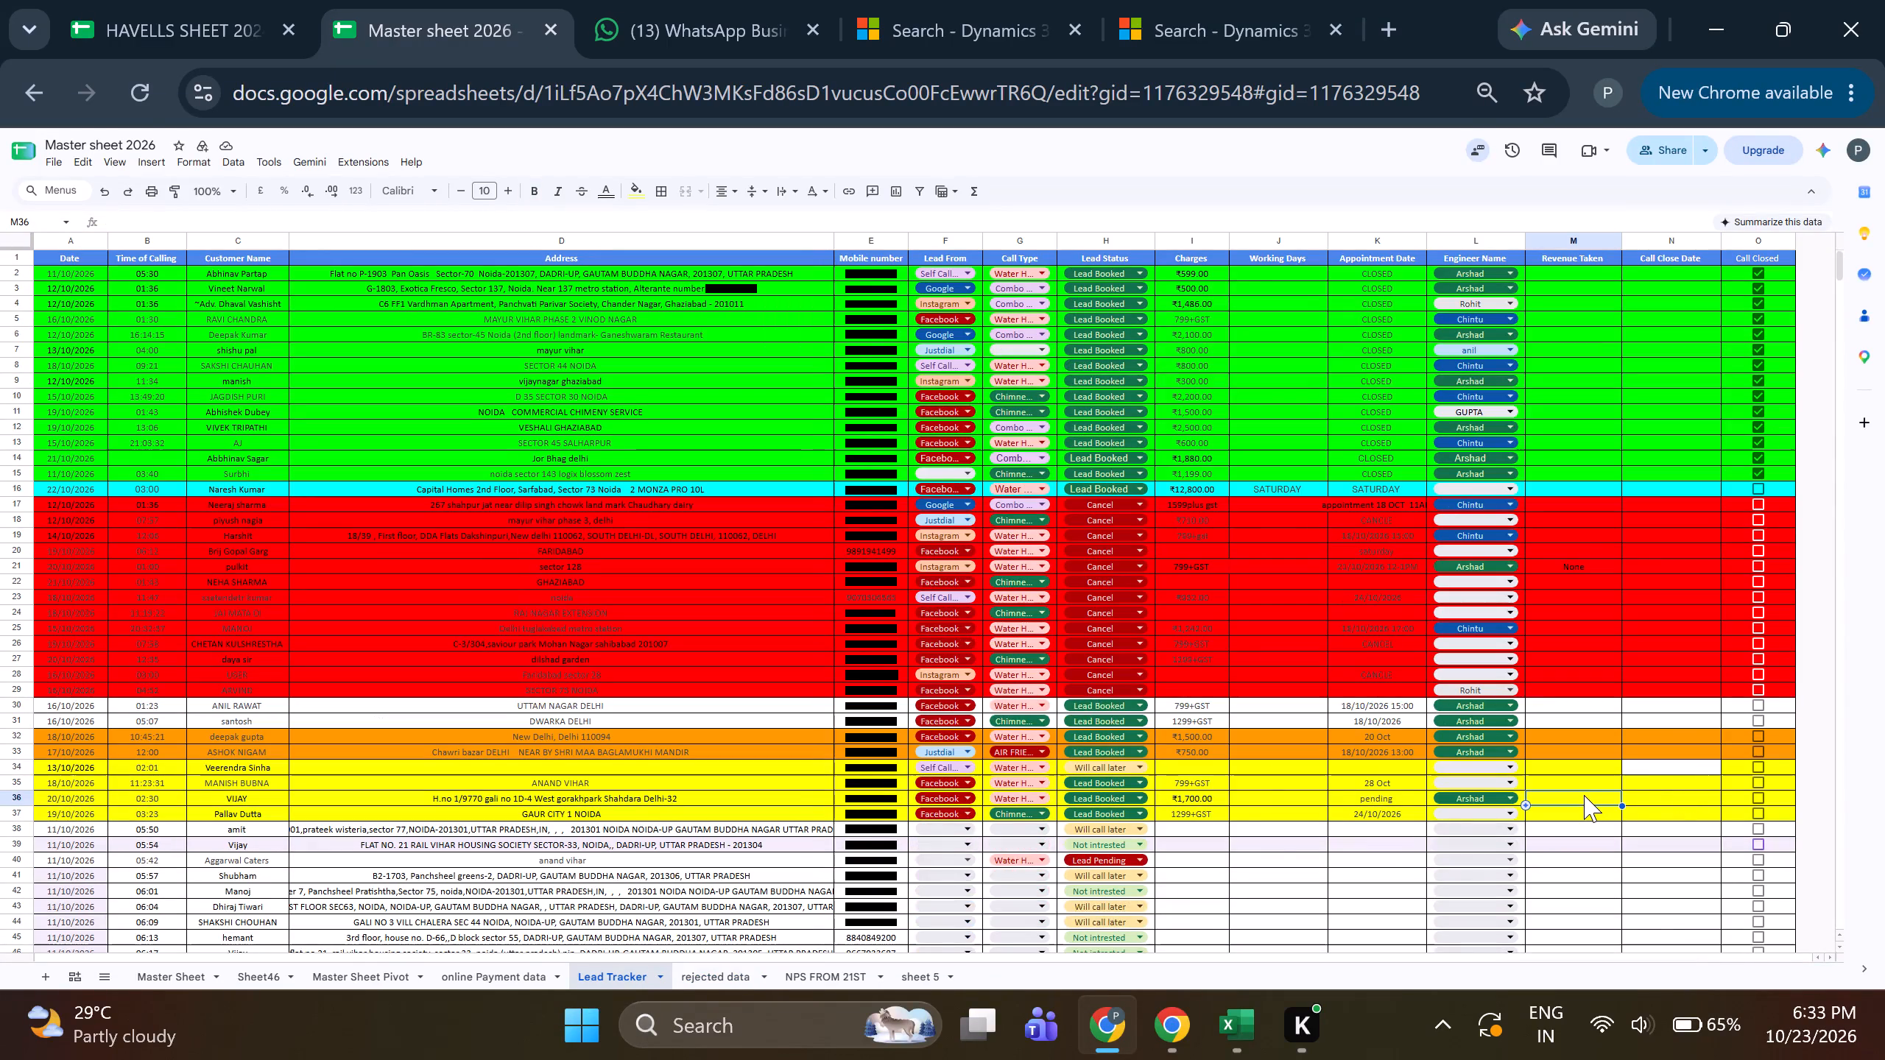
Copy the blank yellow Revenue Taken cell M36 into the Call Close Date cell N34 of the Lead Tracker sheet.
{"action": "key", "text": "ctrl+c"}
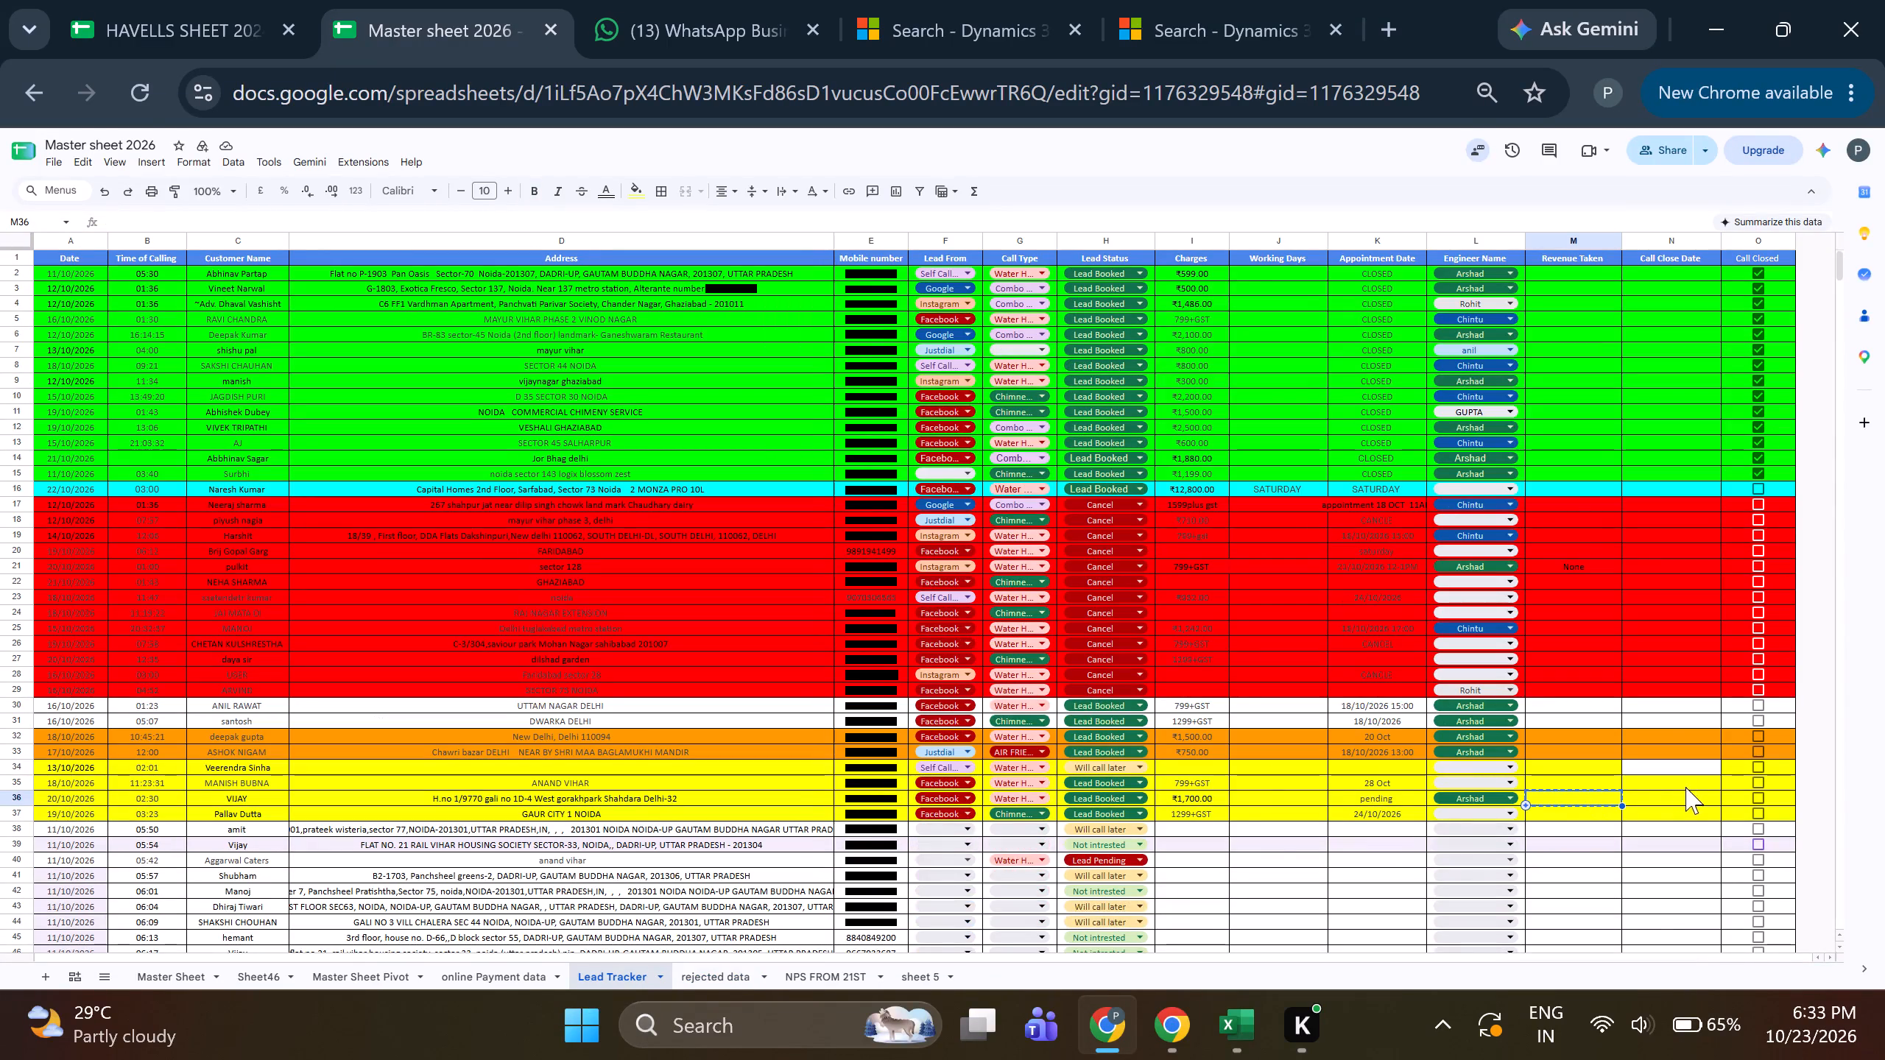
{"action": "left_click", "coordinate": [1687, 774]}
{"action": "key", "text": "ctrl+v"}
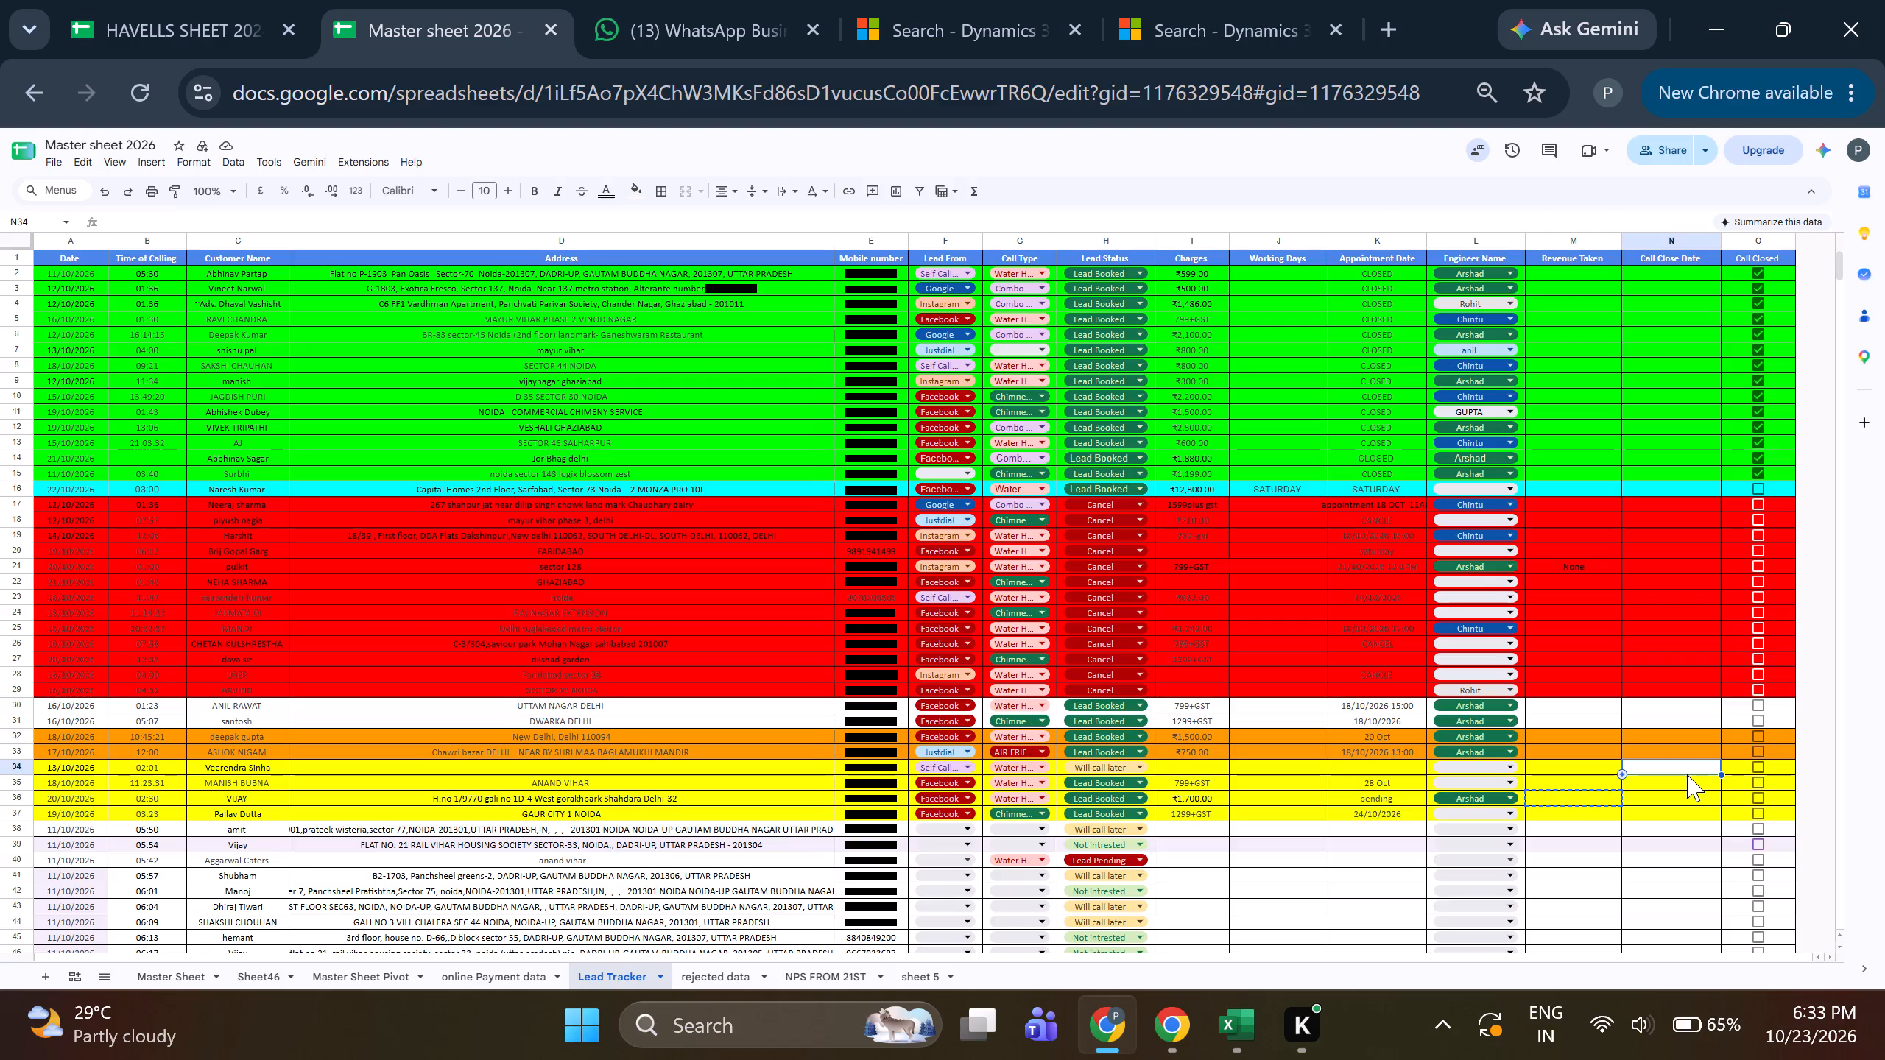
{"action": "left_click", "coordinate": [1671, 847]}
{"action": "left_click", "coordinate": [1589, 831]}
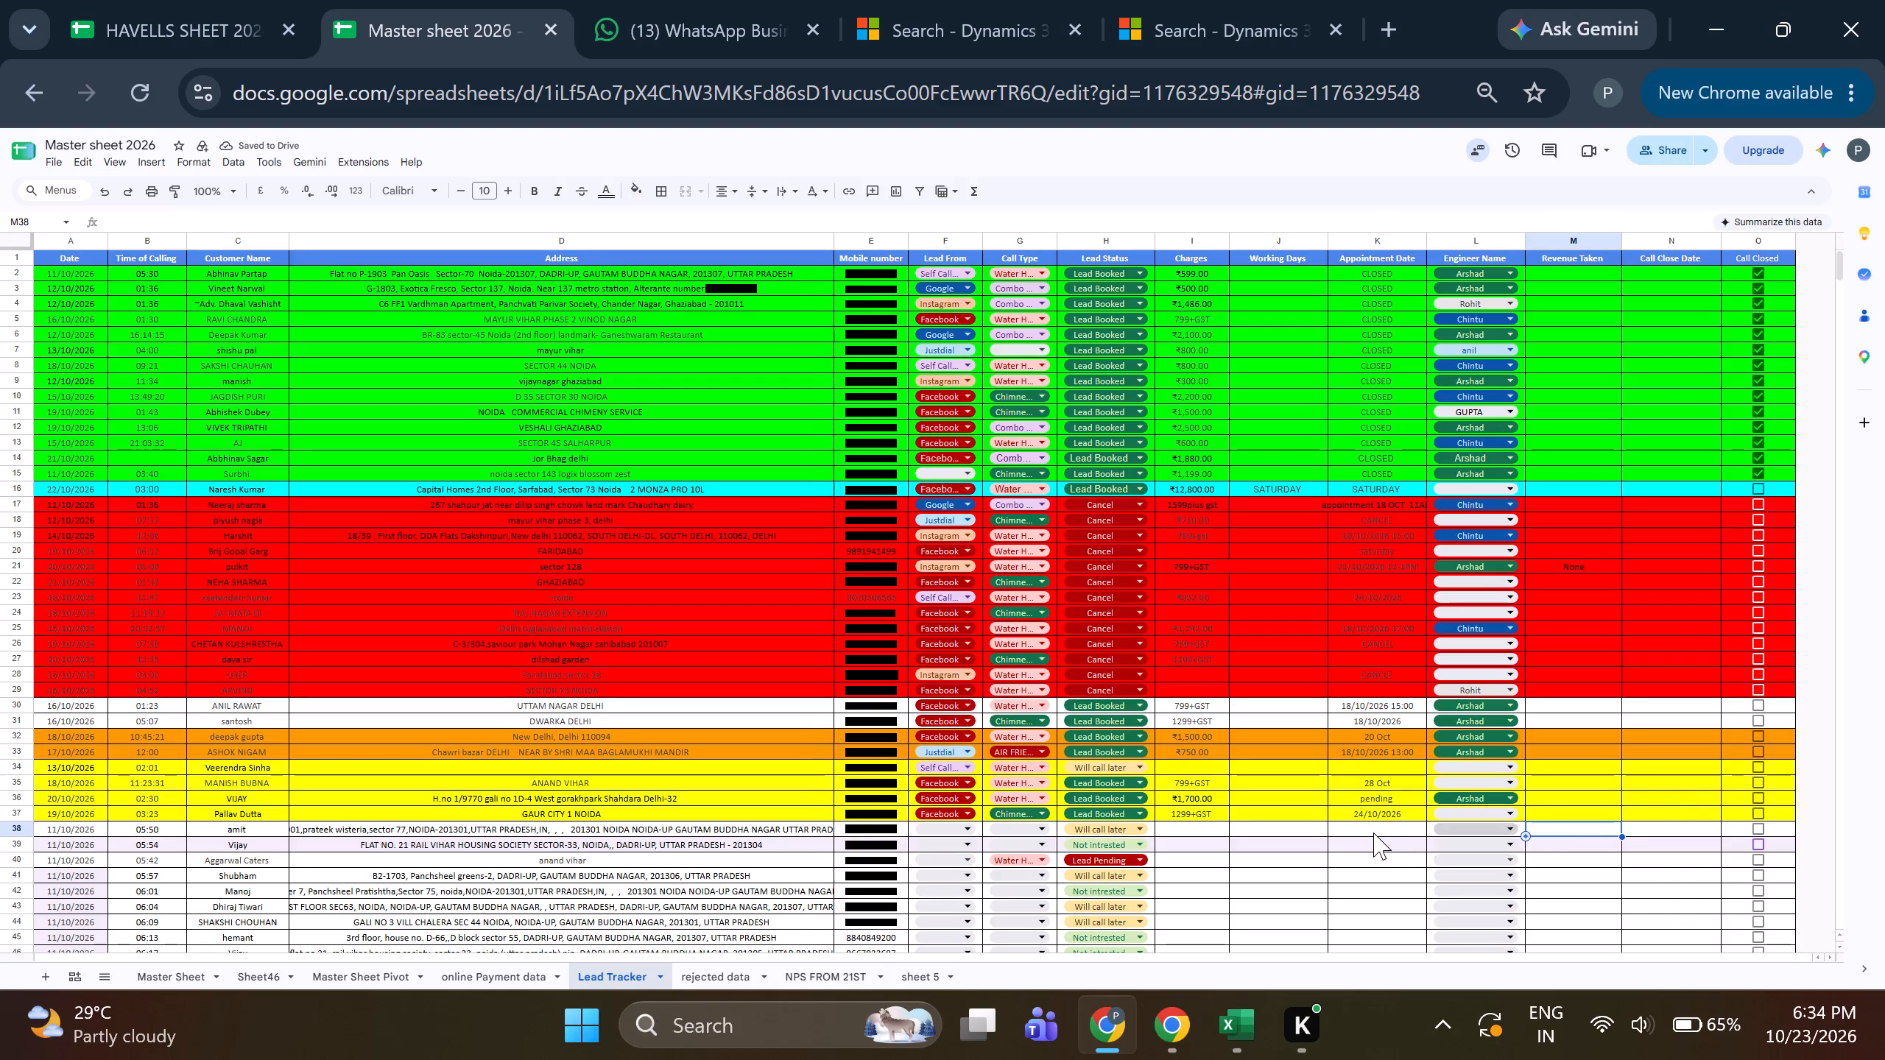
Examine the booked leads in the Lead Tracker sheet, checking the address and working-day entries of rows 109 and 82 and row 82's charges.
{"action": "scroll", "coordinate": [1282, 808], "scroll_direction": "down", "scroll_amount": 6}
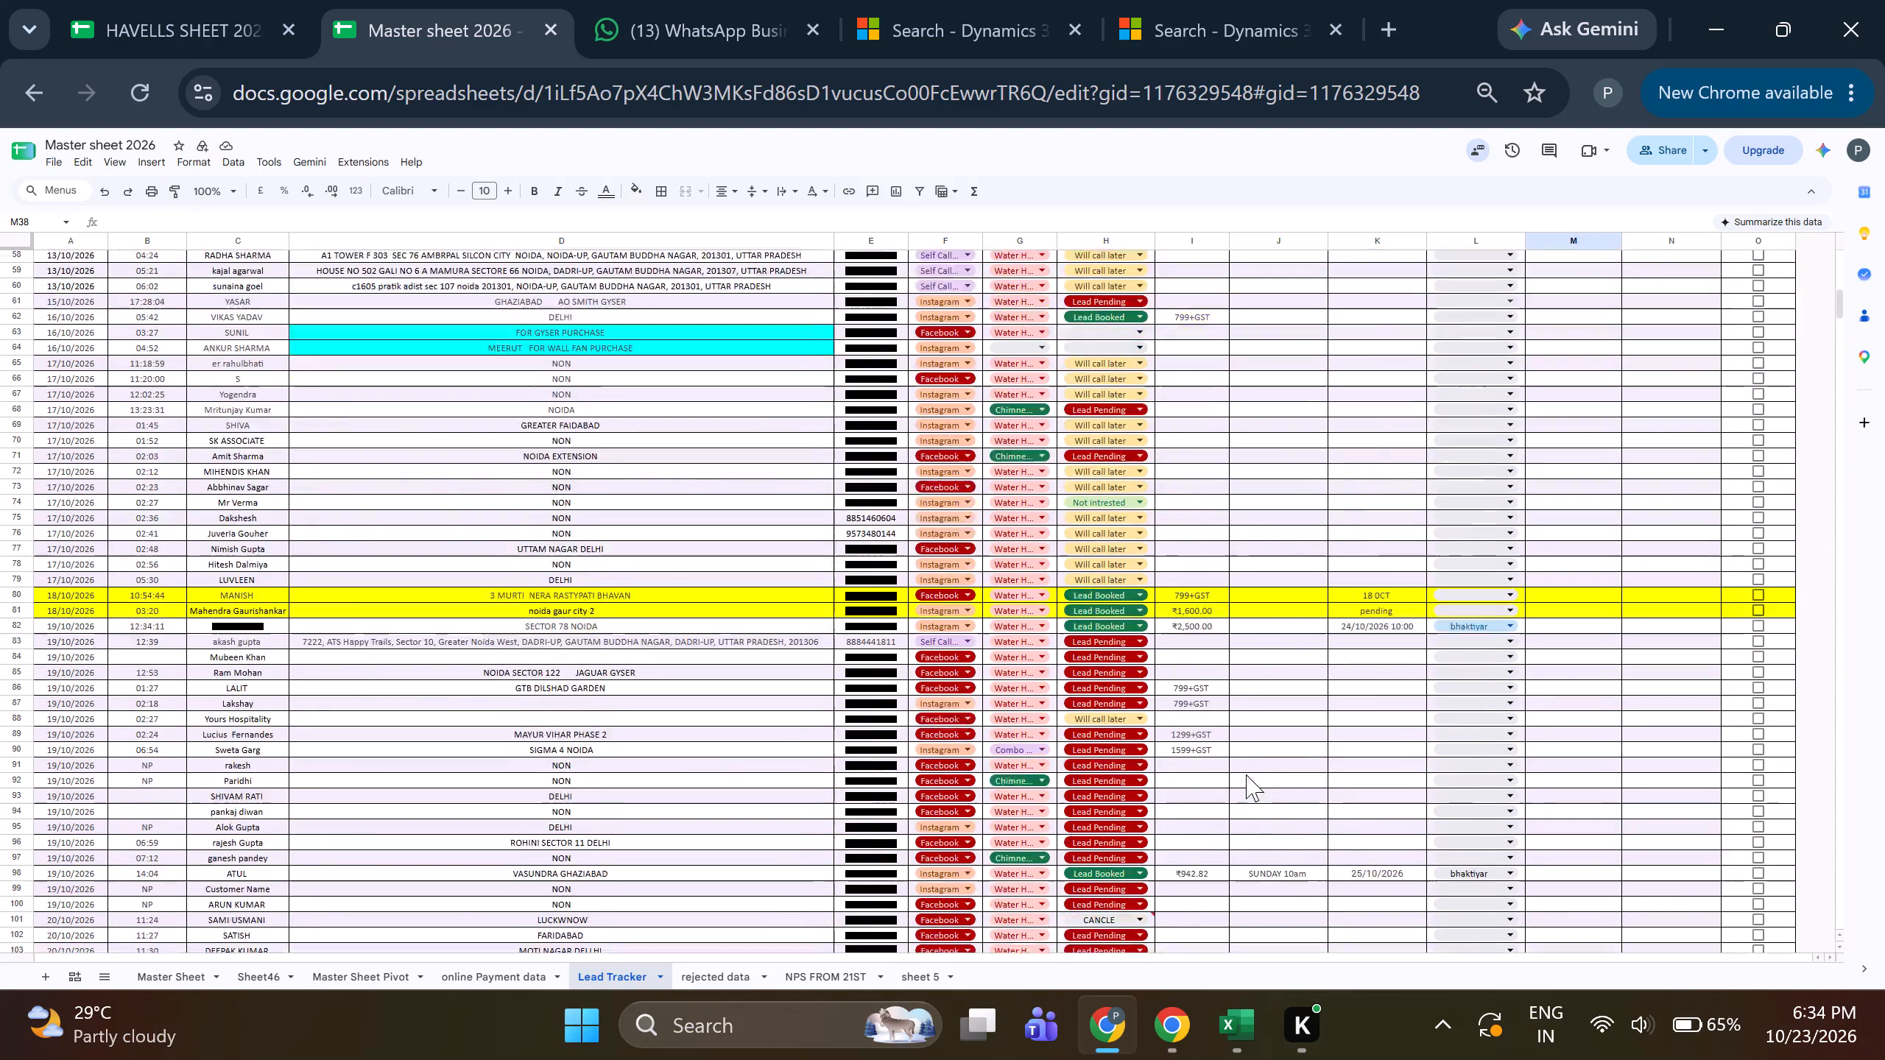
{"action": "scroll", "coordinate": [1246, 774], "scroll_direction": "down", "scroll_amount": 3}
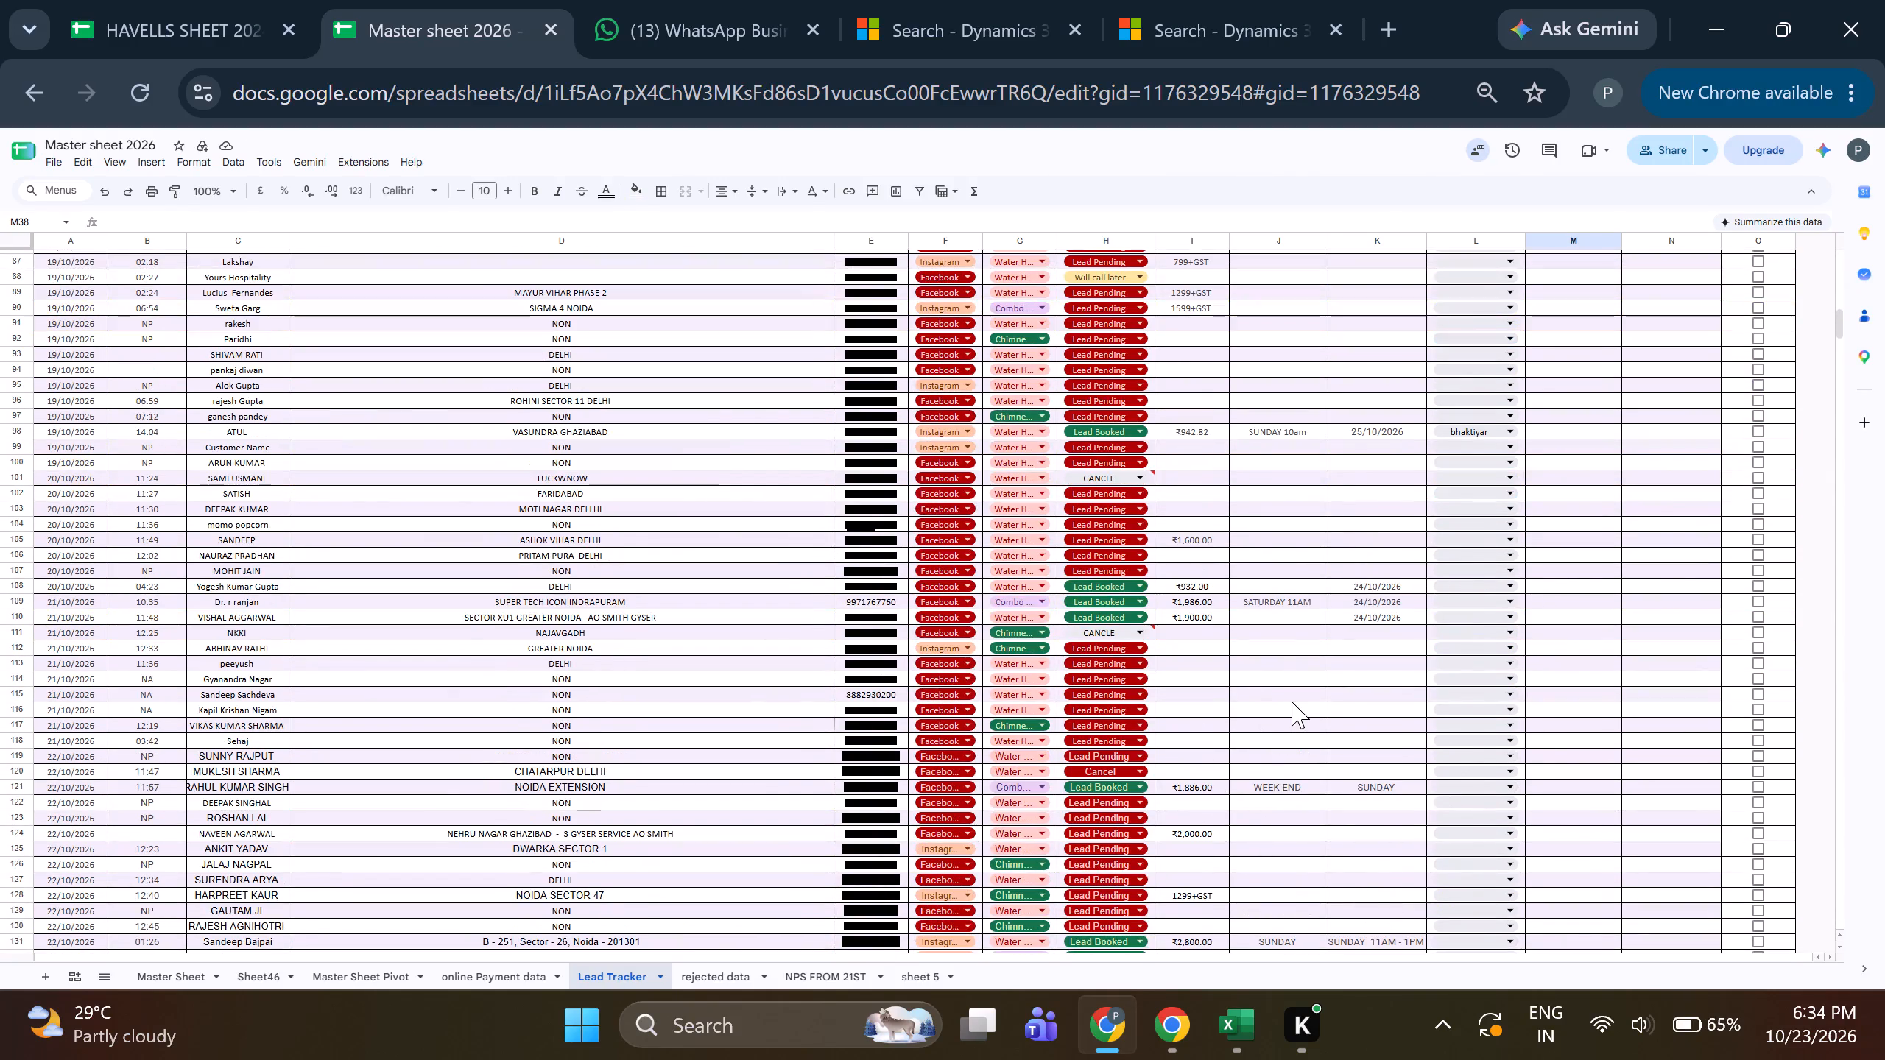
{"action": "left_click", "coordinate": [1266, 607]}
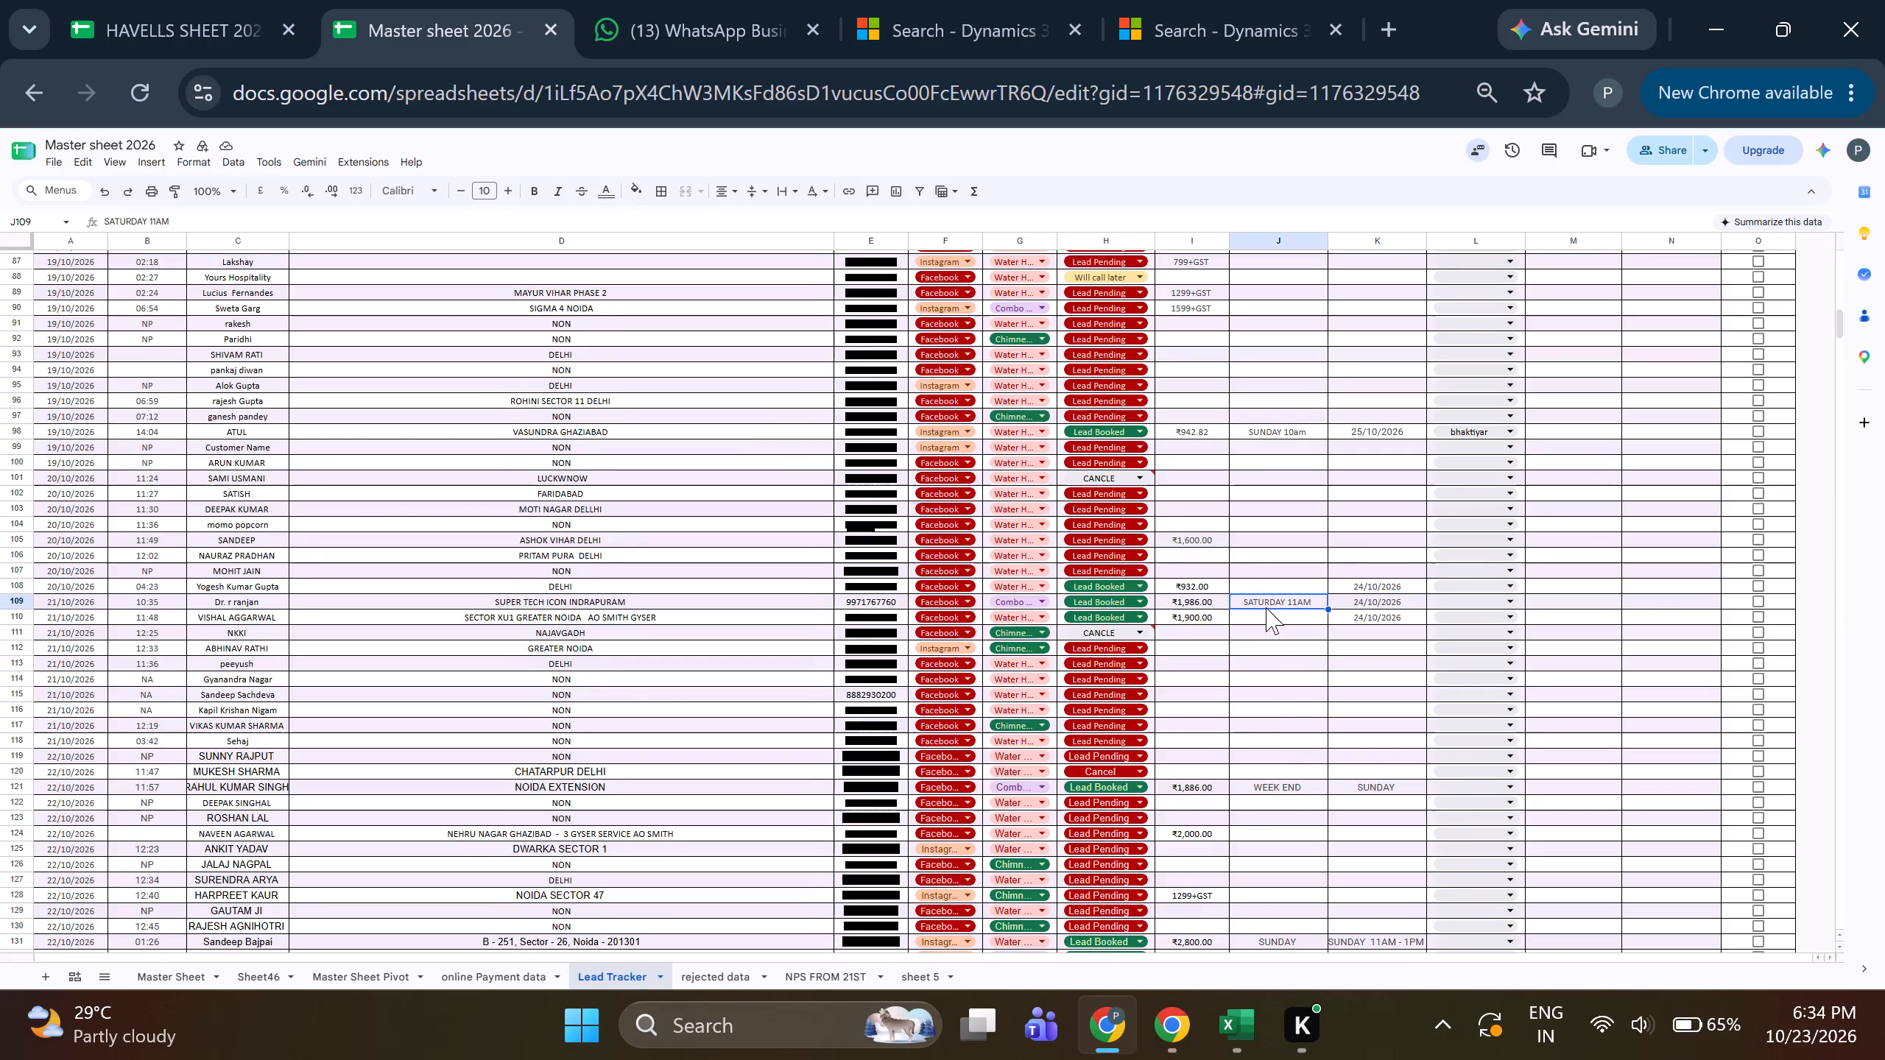
{"action": "left_click", "coordinate": [808, 601]}
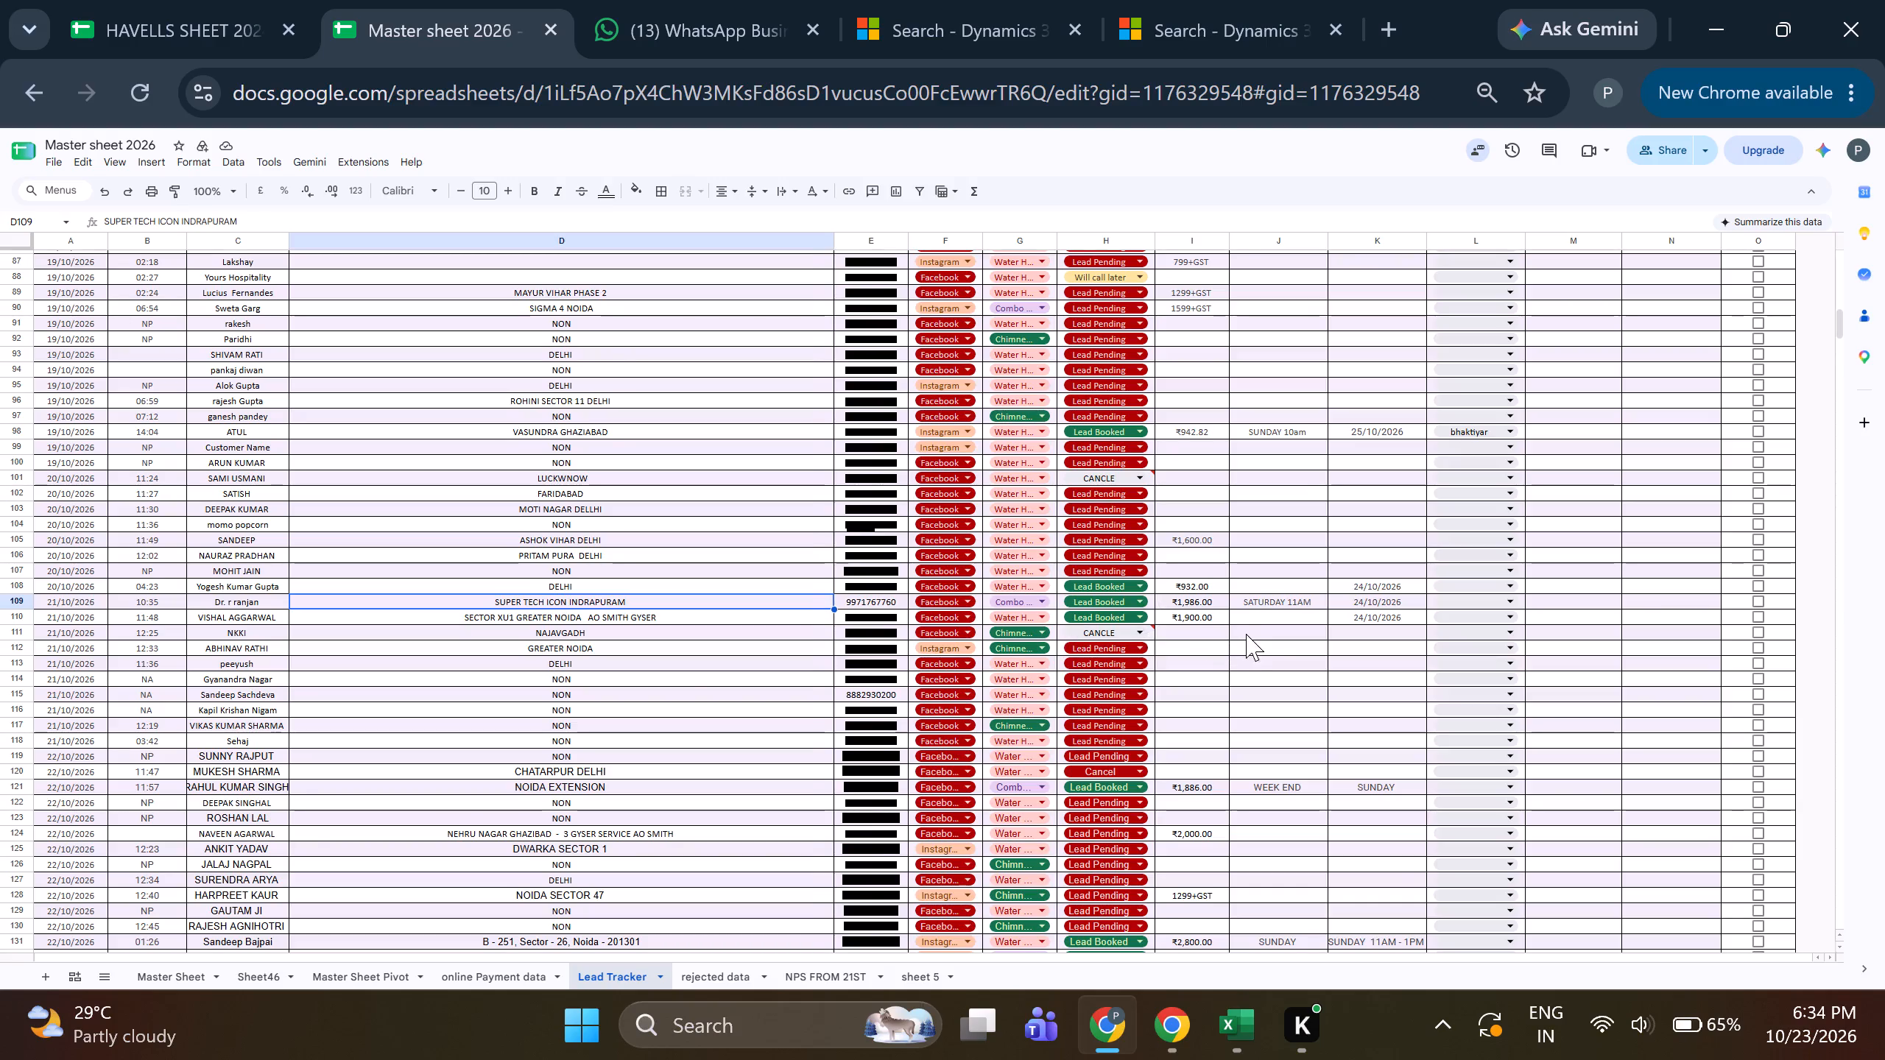
{"action": "scroll", "coordinate": [1238, 643], "scroll_direction": "down", "scroll_amount": 1}
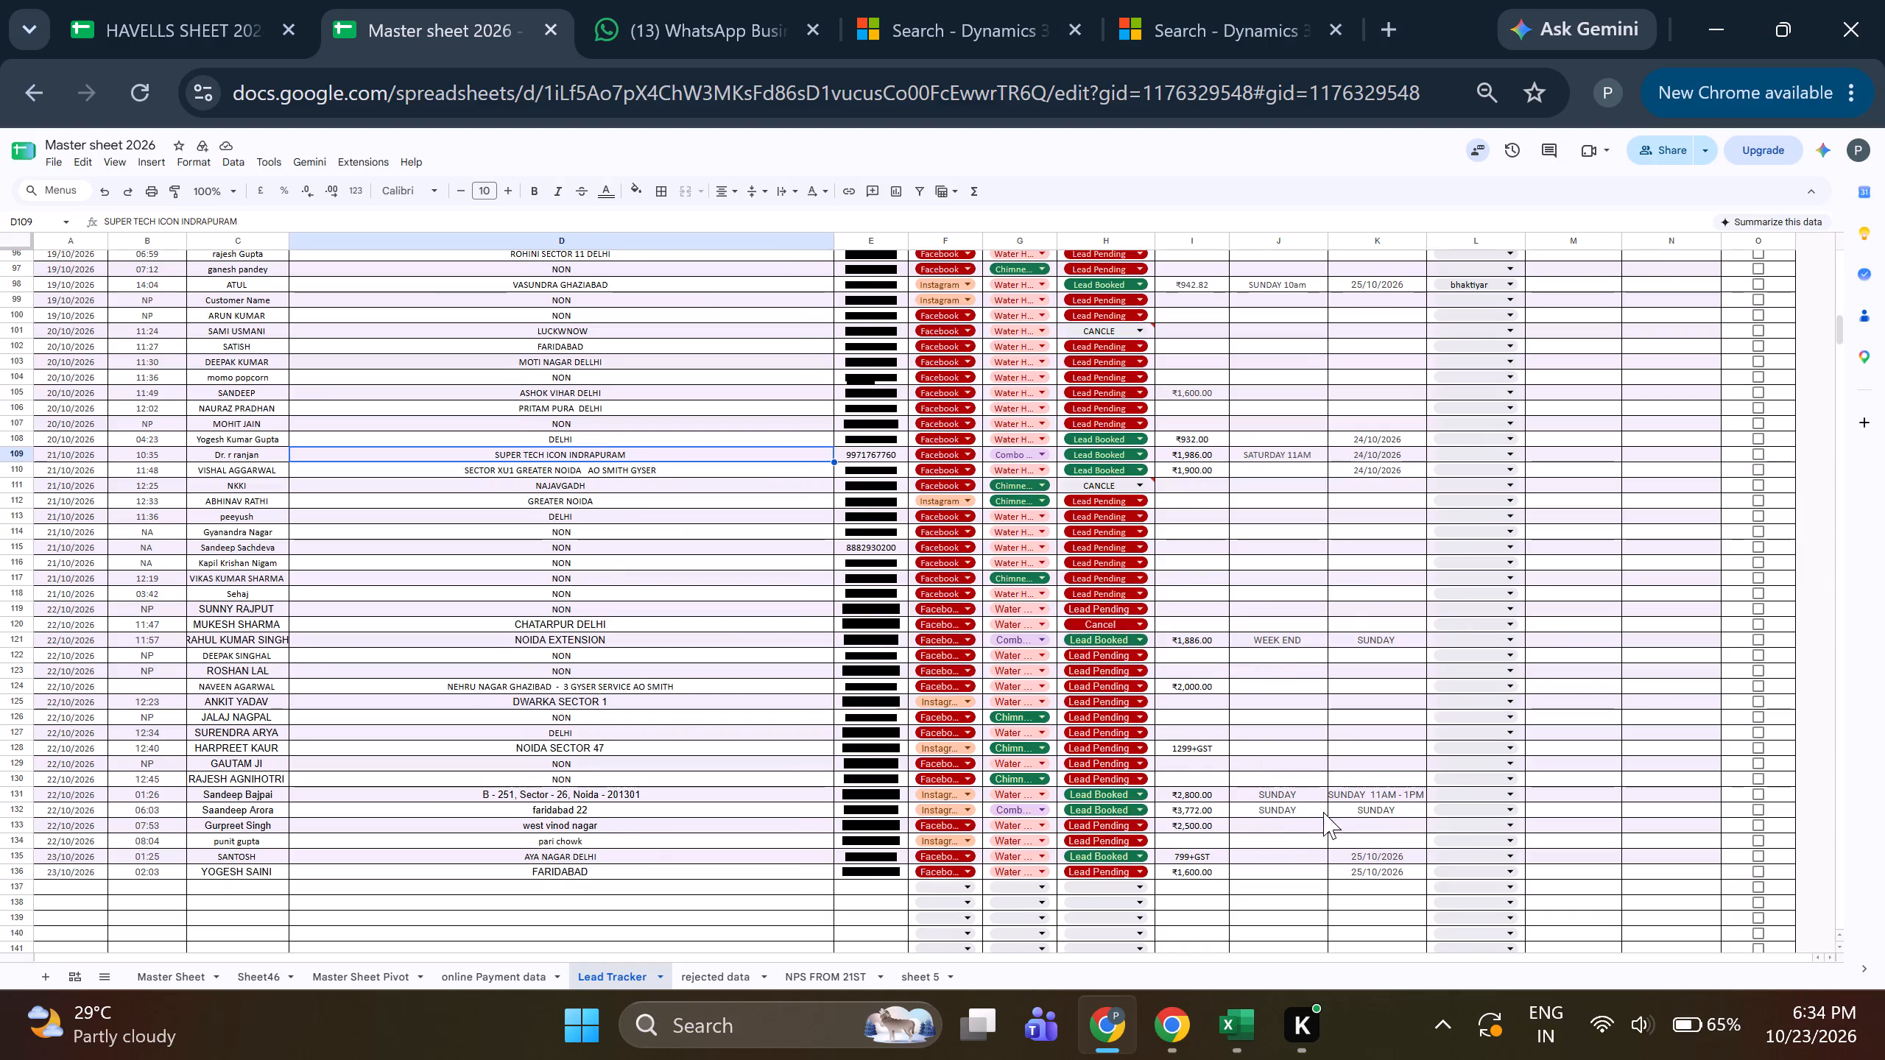
{"action": "scroll", "coordinate": [1313, 704], "scroll_direction": "up", "scroll_amount": 1}
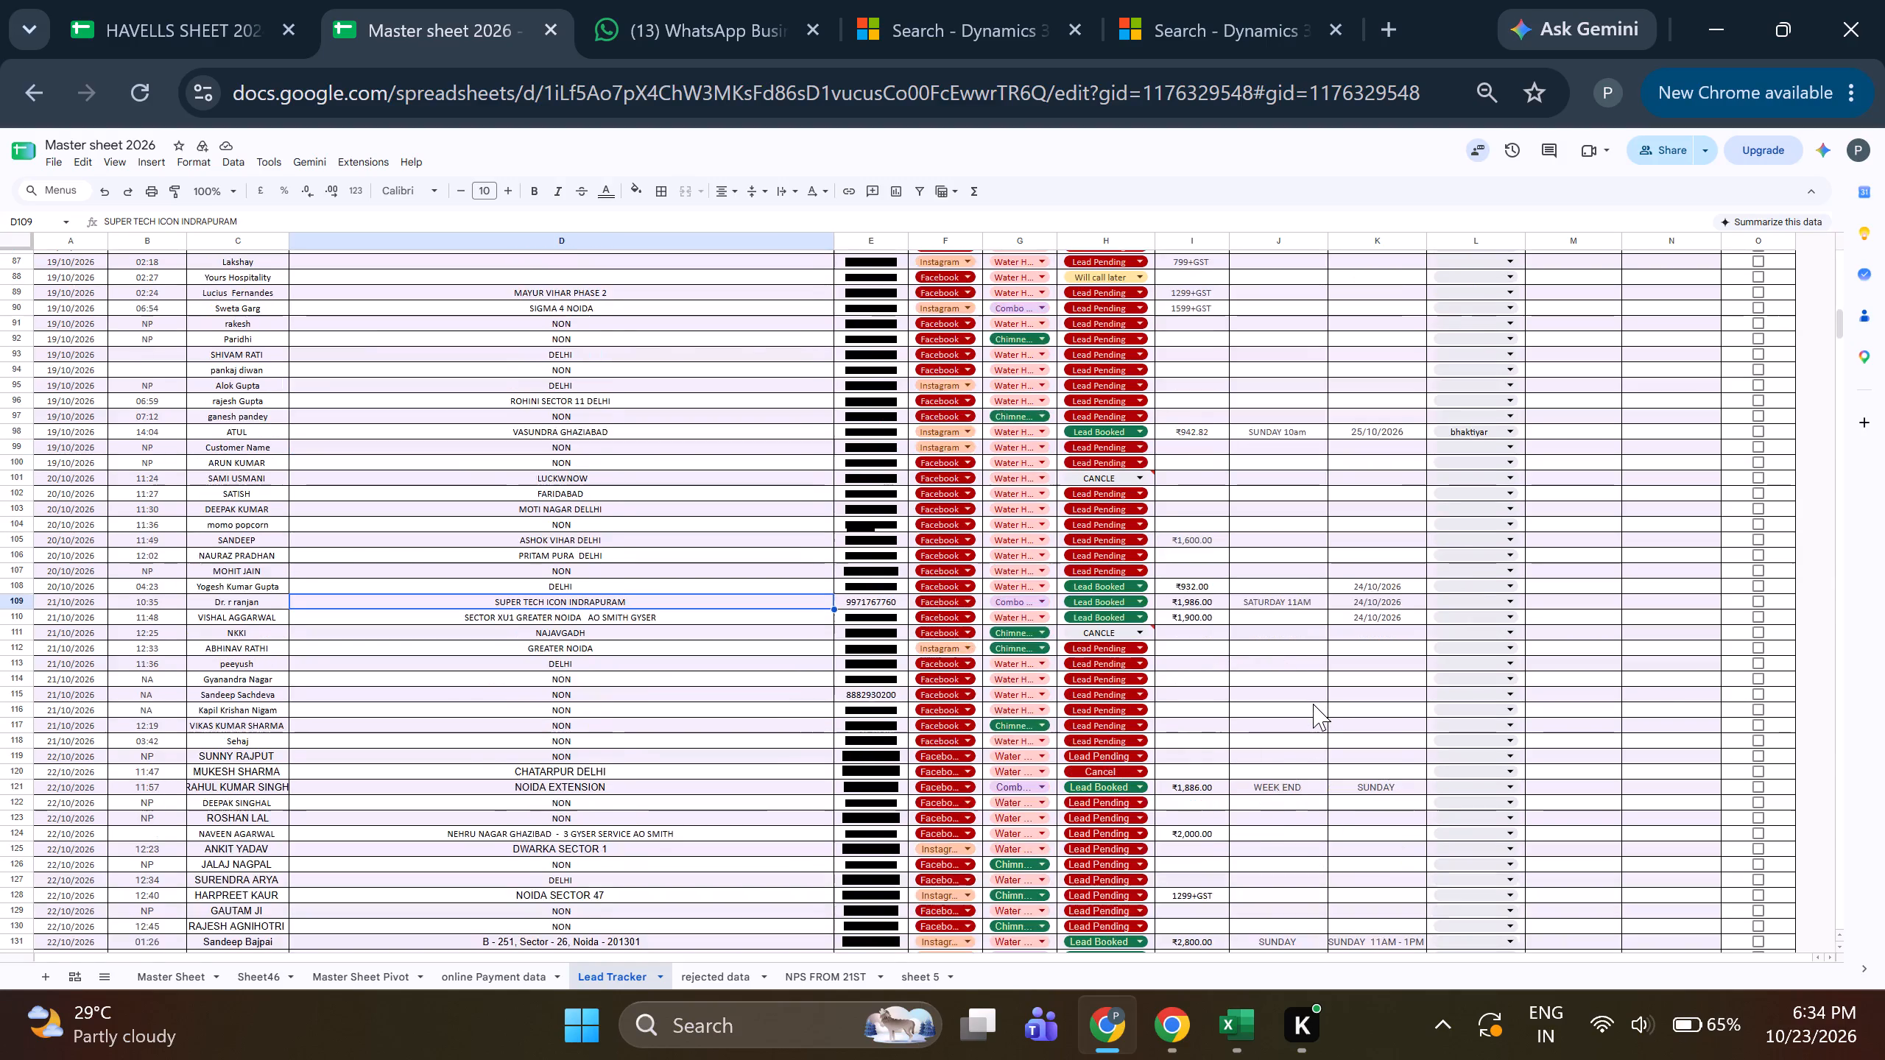
{"action": "scroll", "coordinate": [1313, 704], "scroll_direction": "up", "scroll_amount": 2}
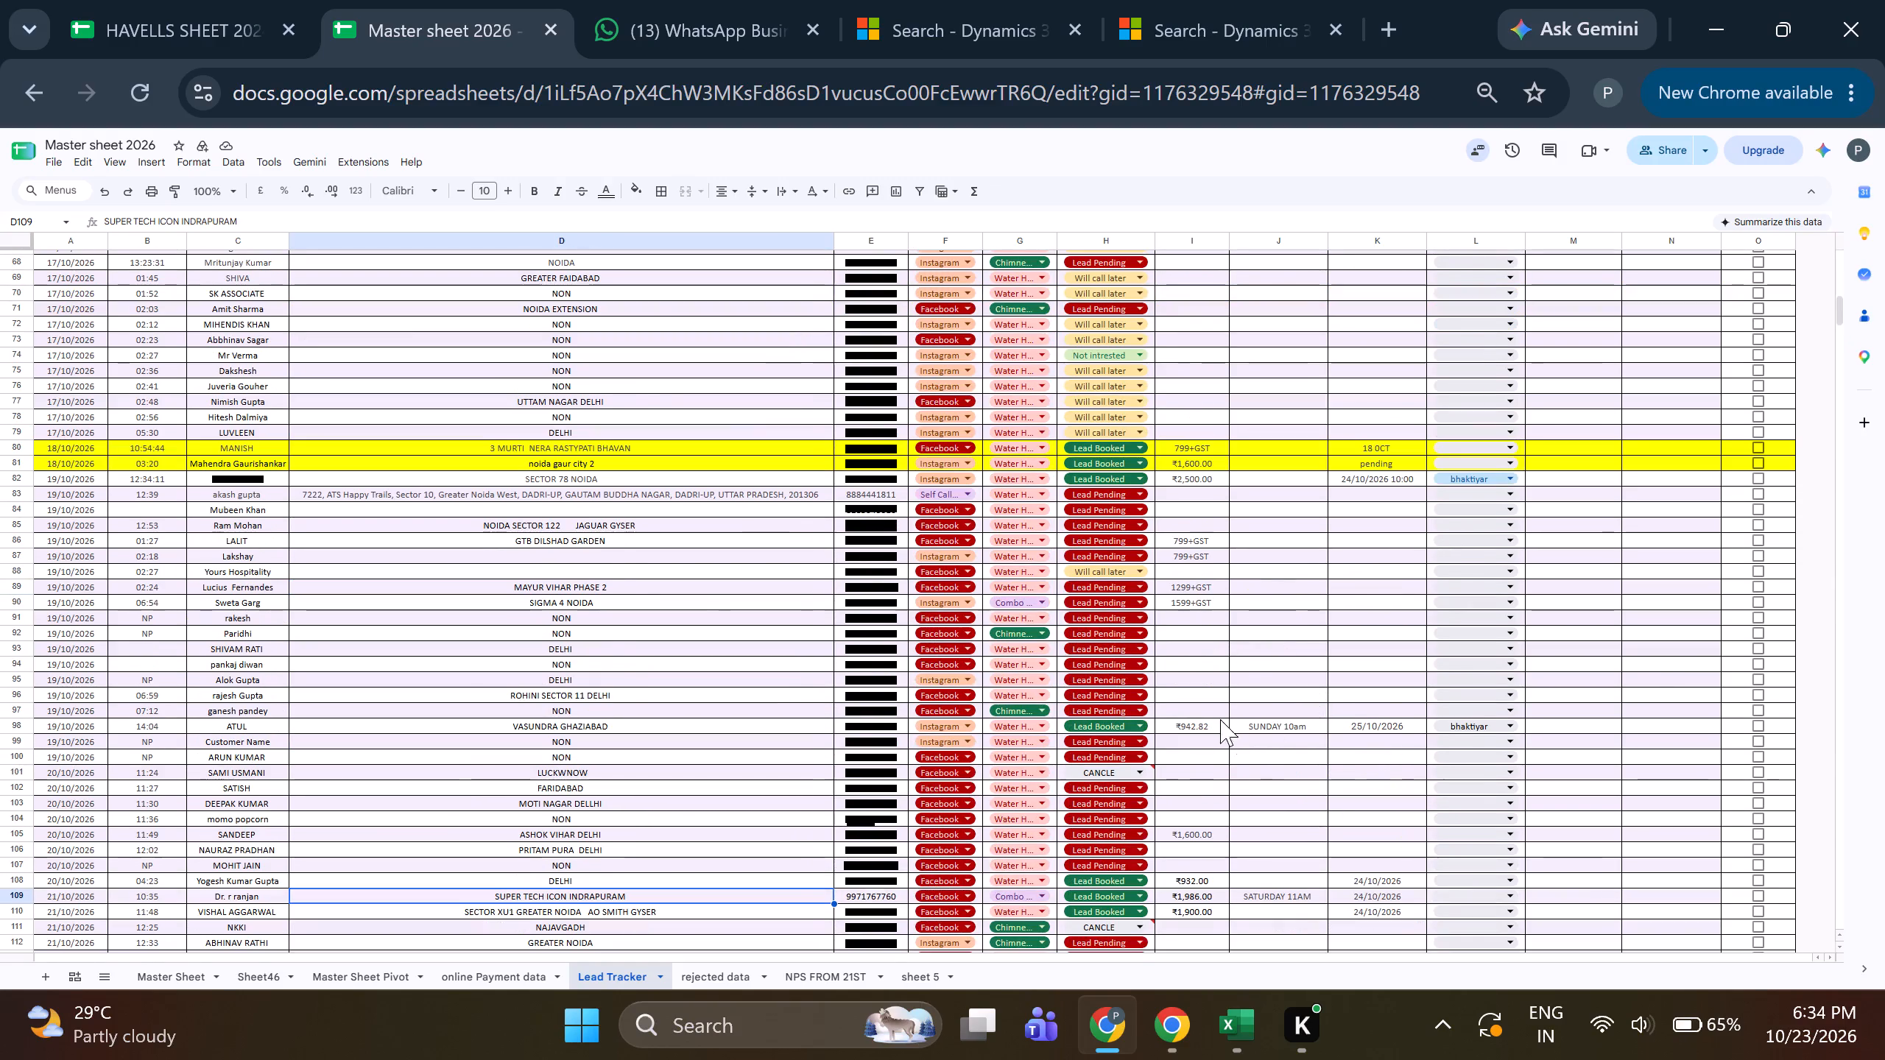
{"action": "left_click", "coordinate": [1270, 476]}
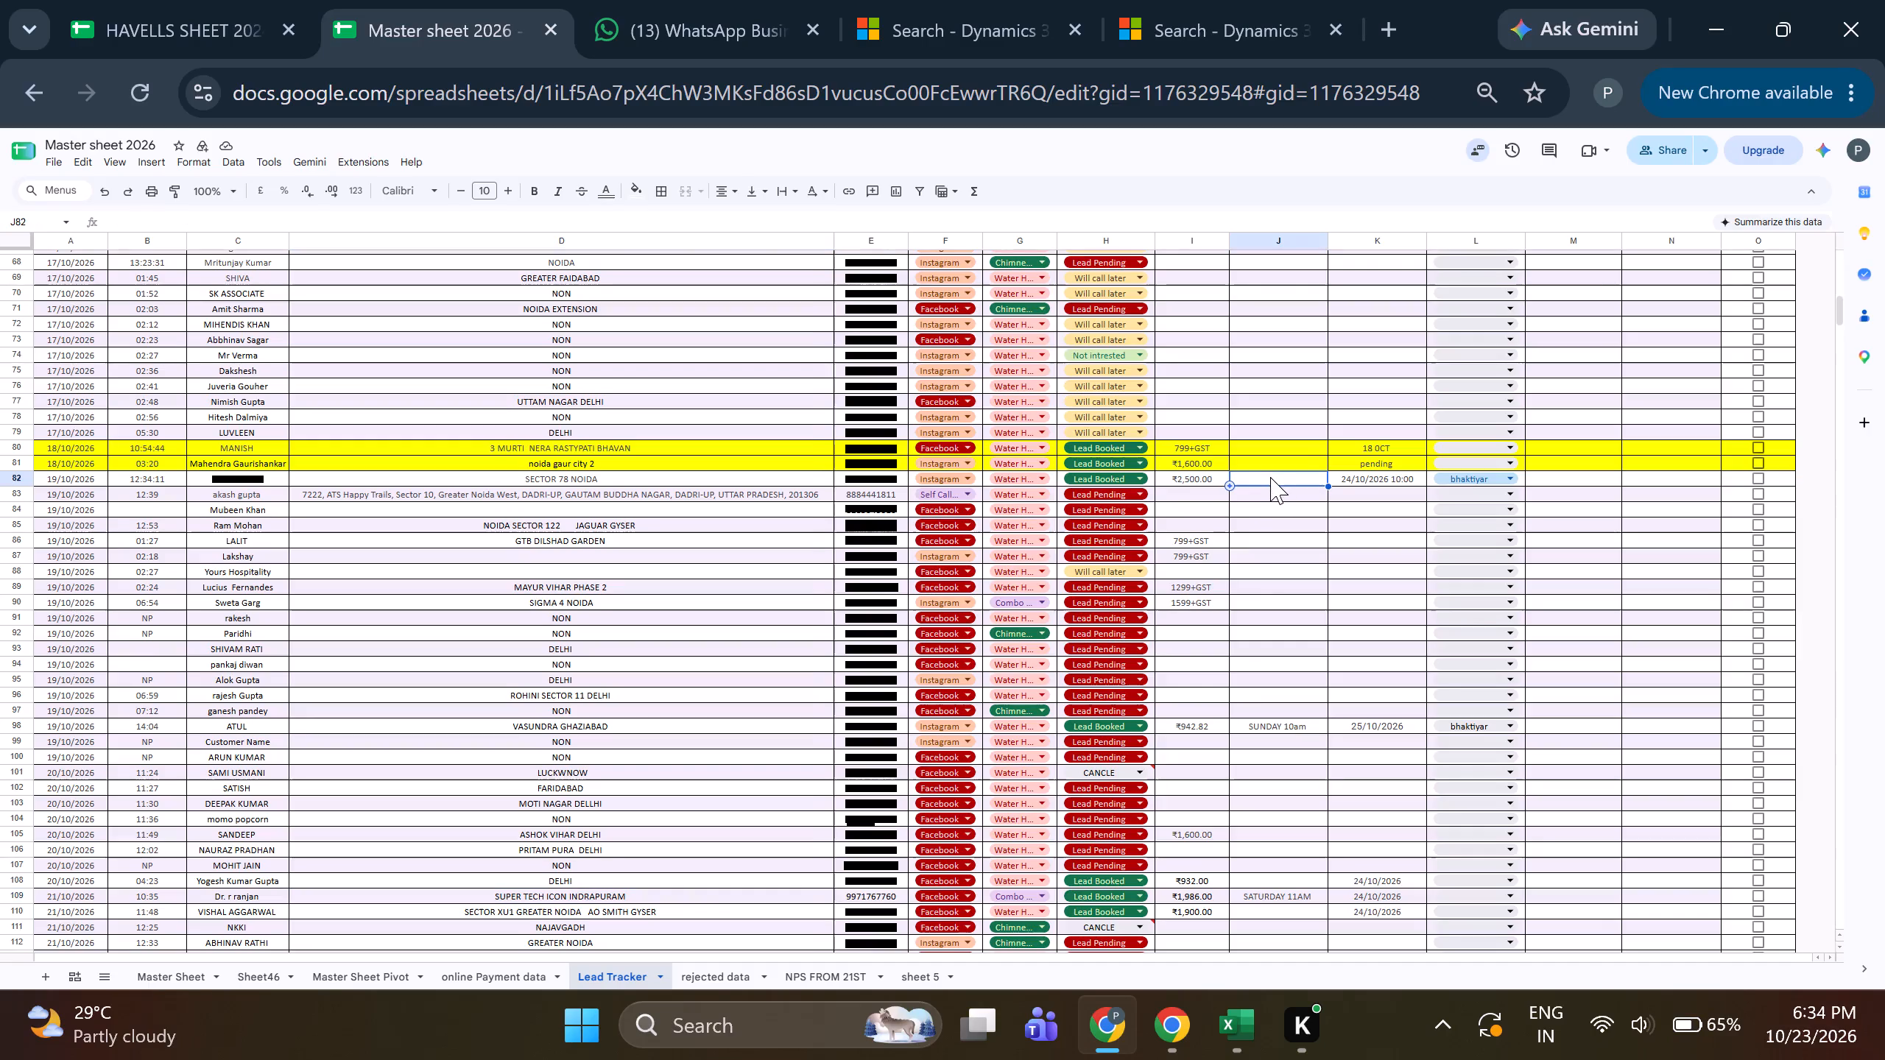
{"action": "left_click", "coordinate": [789, 479]}
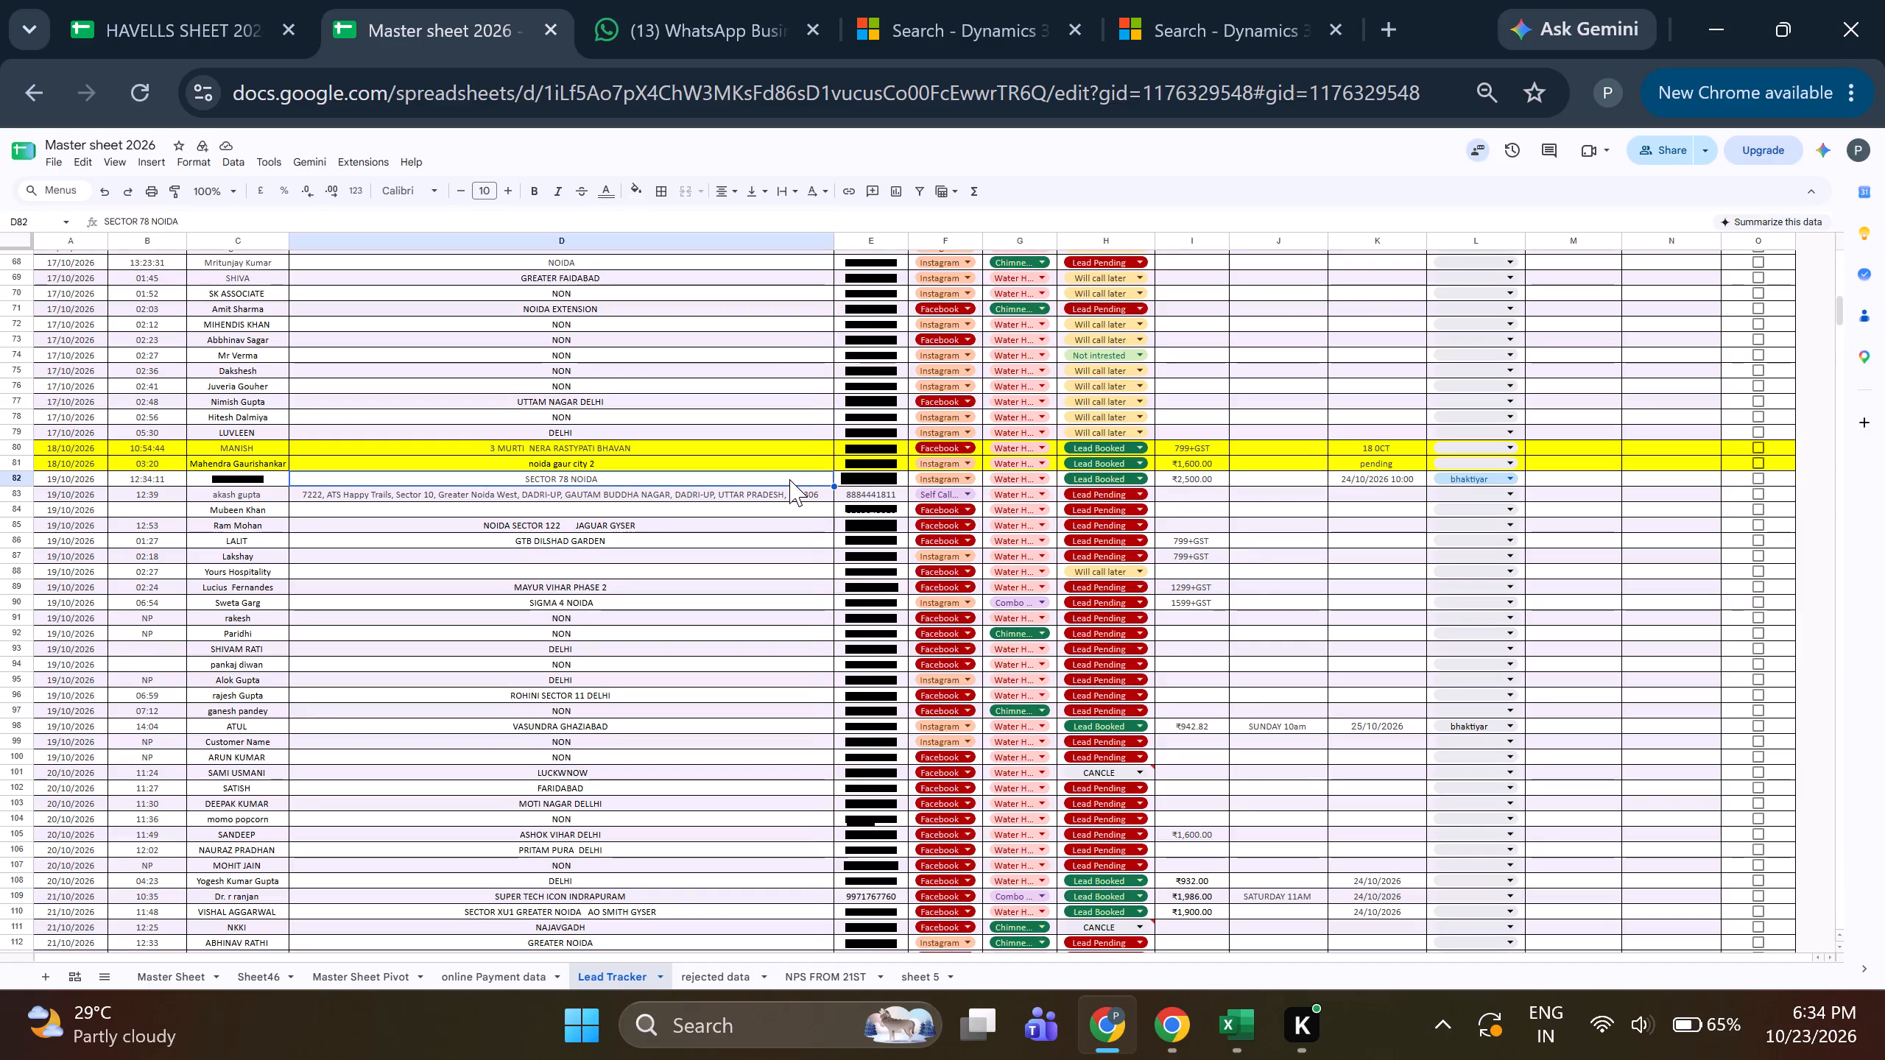
{"action": "left_click", "coordinate": [1170, 482]}
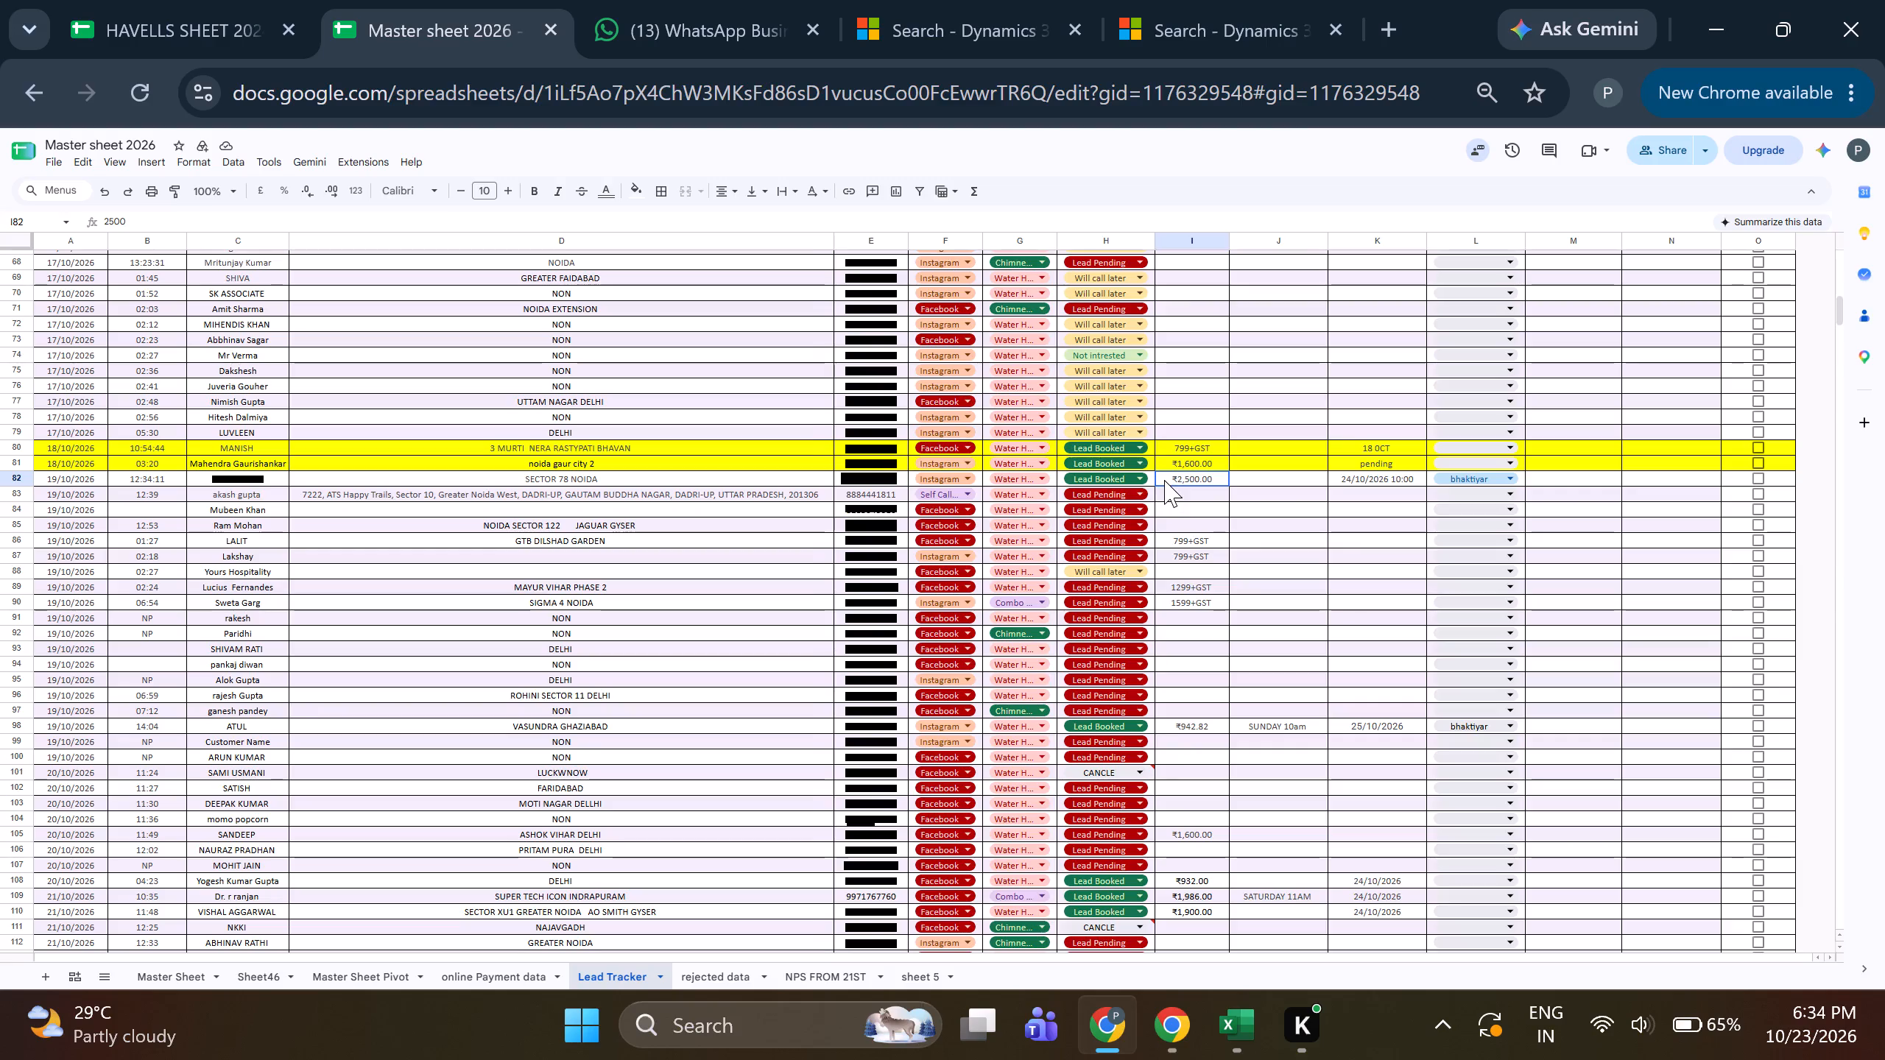
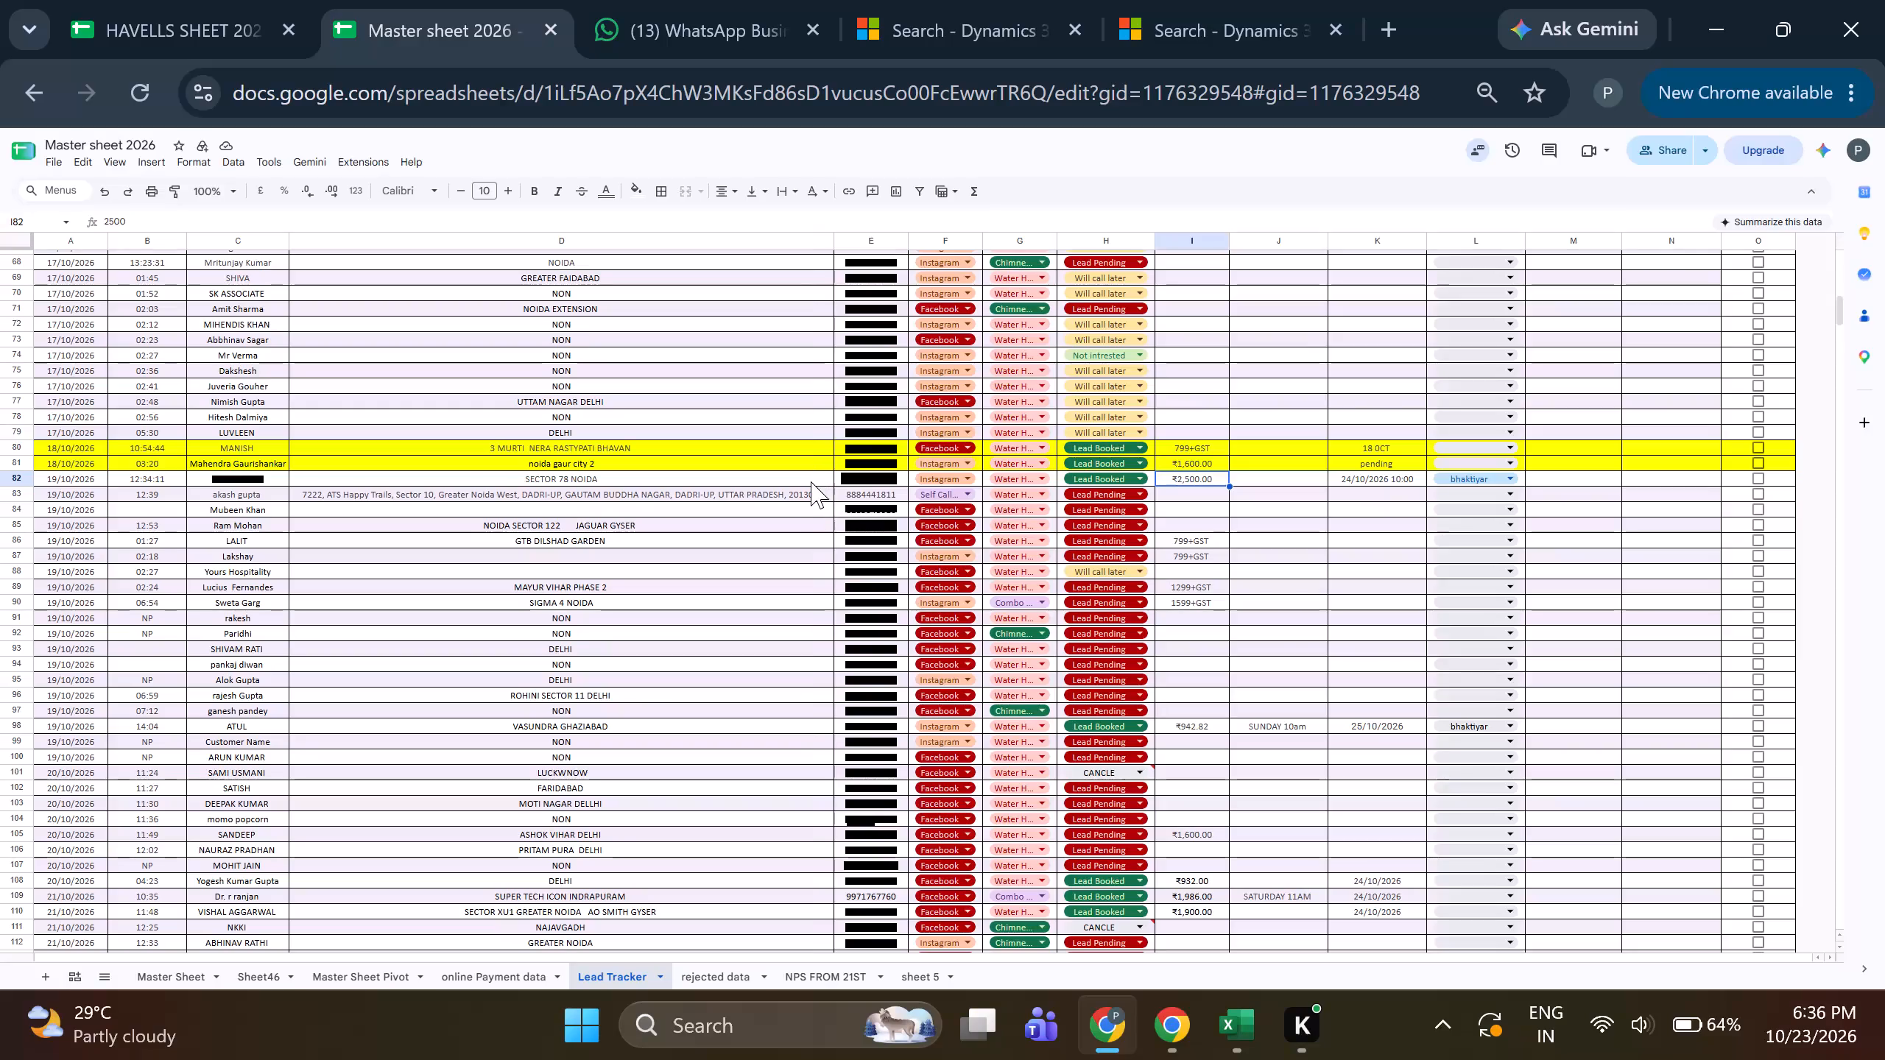
Examine the Lead Tracker's booked leads in rows 82 and 108 to 110, checking addresses, row 82's technician options and row 110's contact number.
{"action": "left_click", "coordinate": [811, 481]}
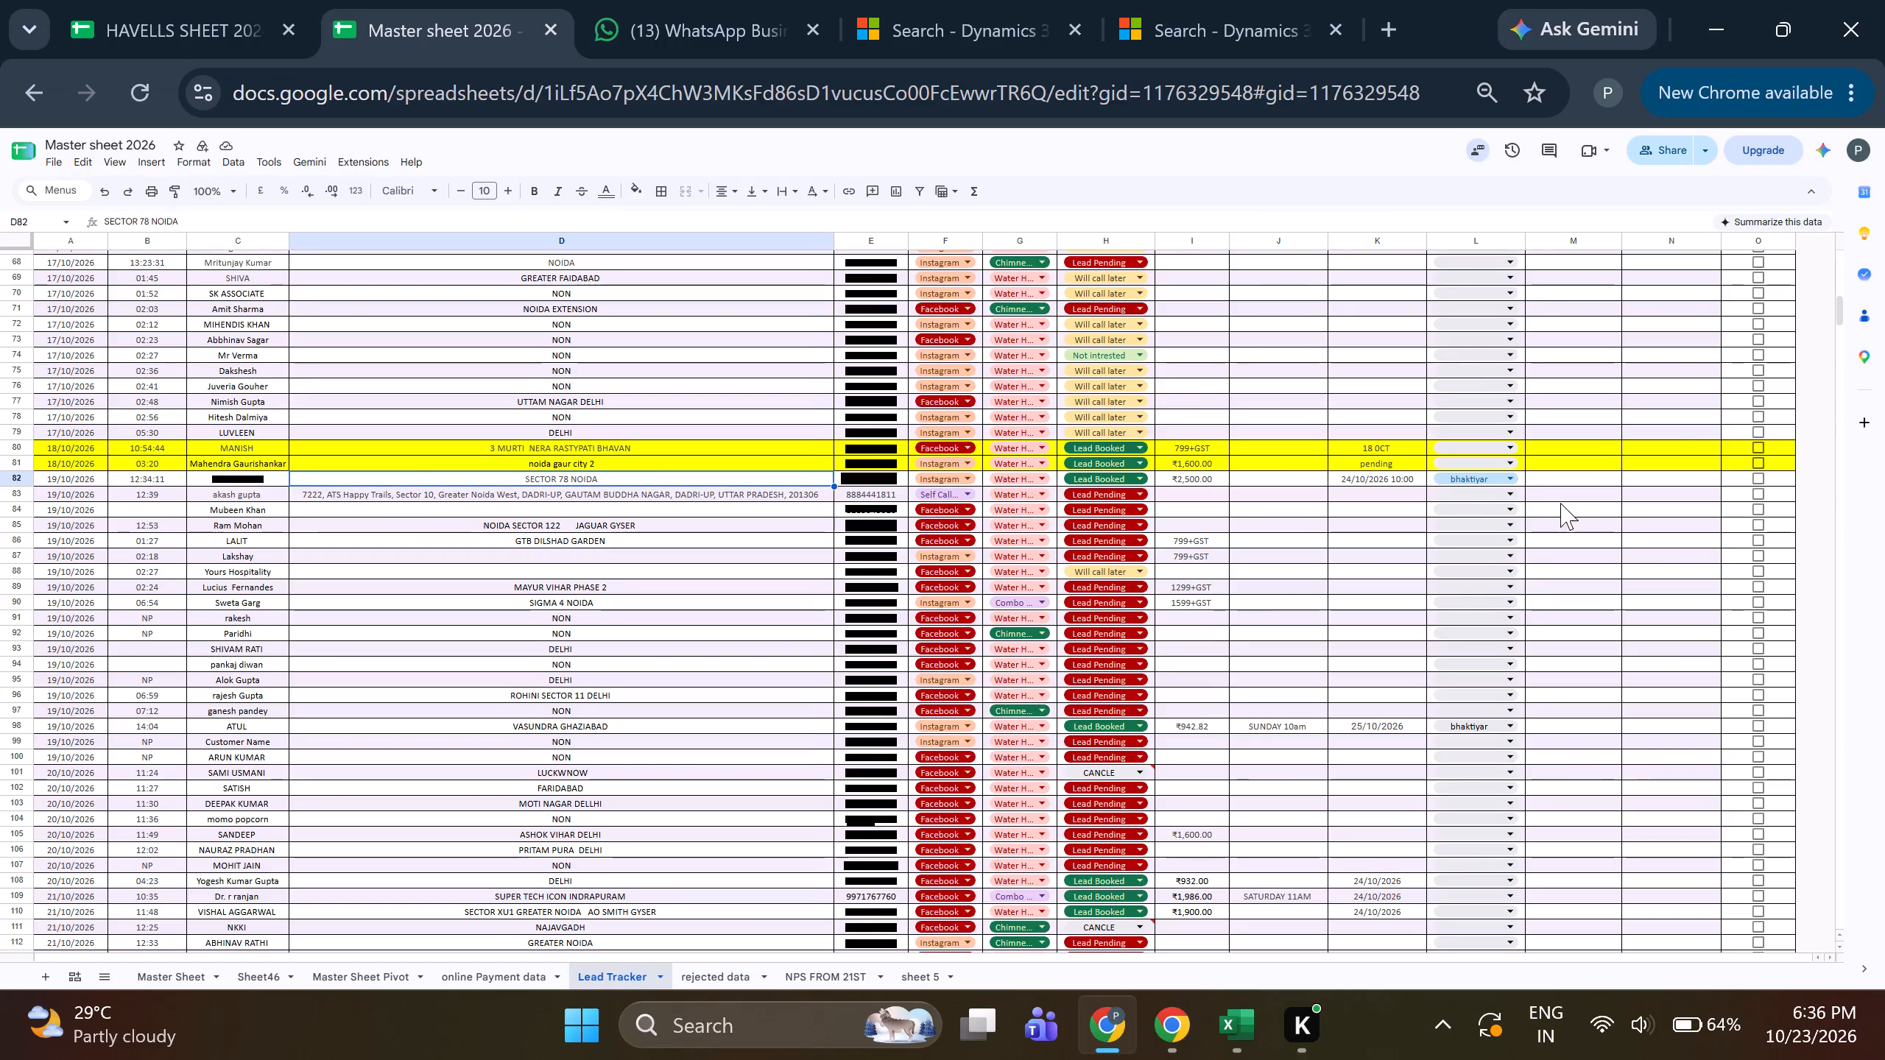
{"action": "left_click", "coordinate": [1487, 481]}
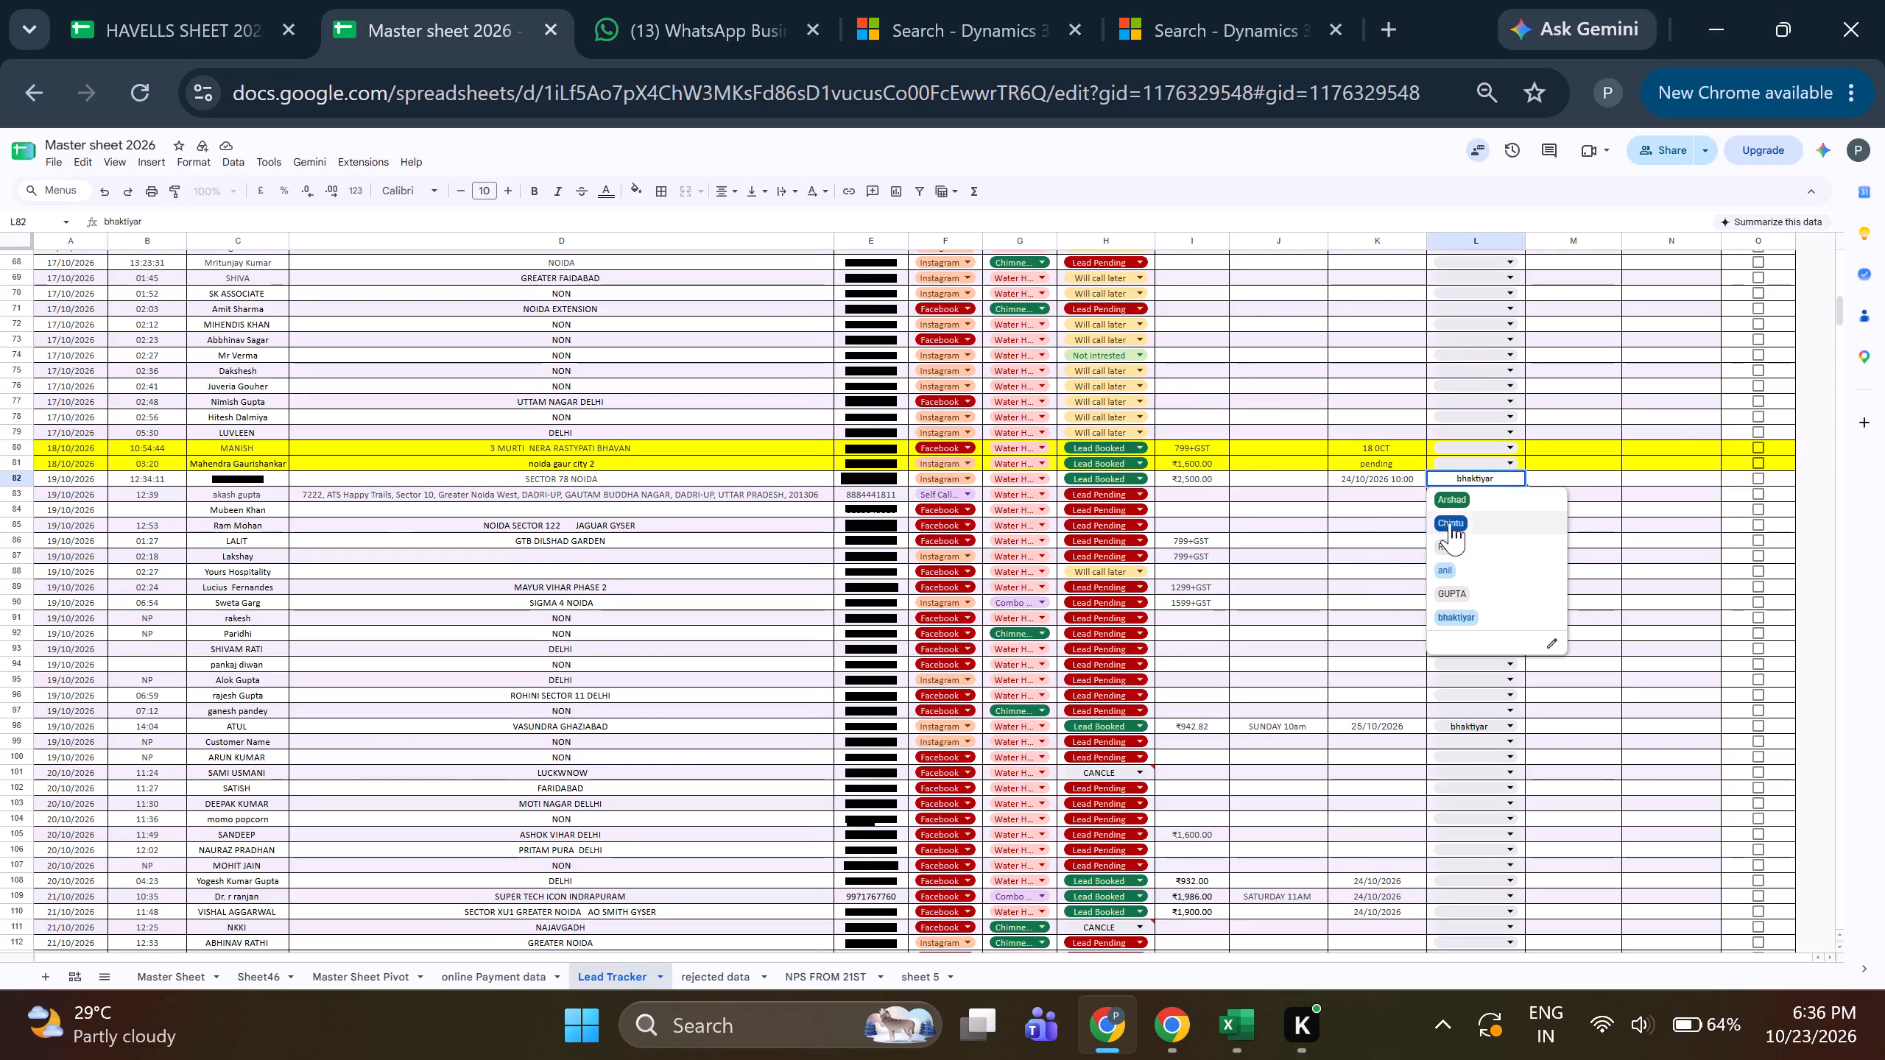
{"action": "left_click", "coordinate": [1402, 617]}
{"action": "left_click", "coordinate": [1376, 495]}
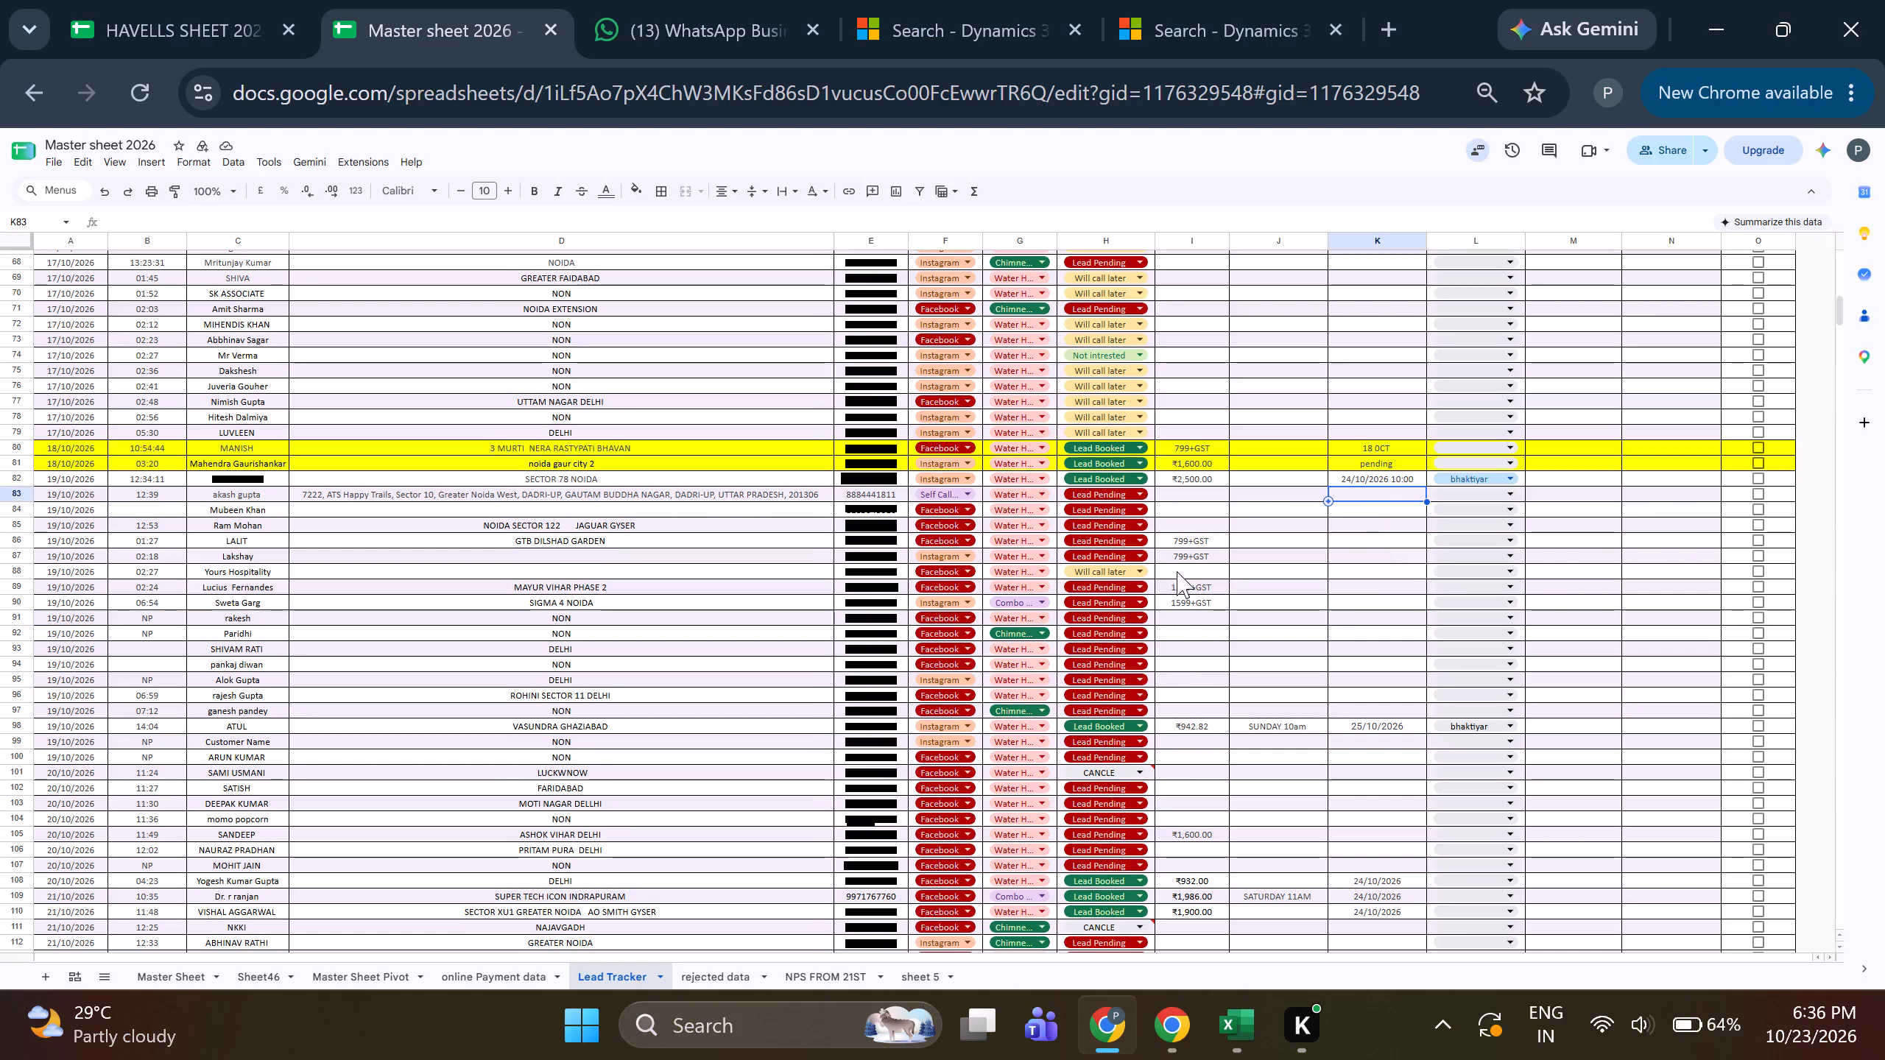
{"action": "left_click", "coordinate": [1261, 479]}
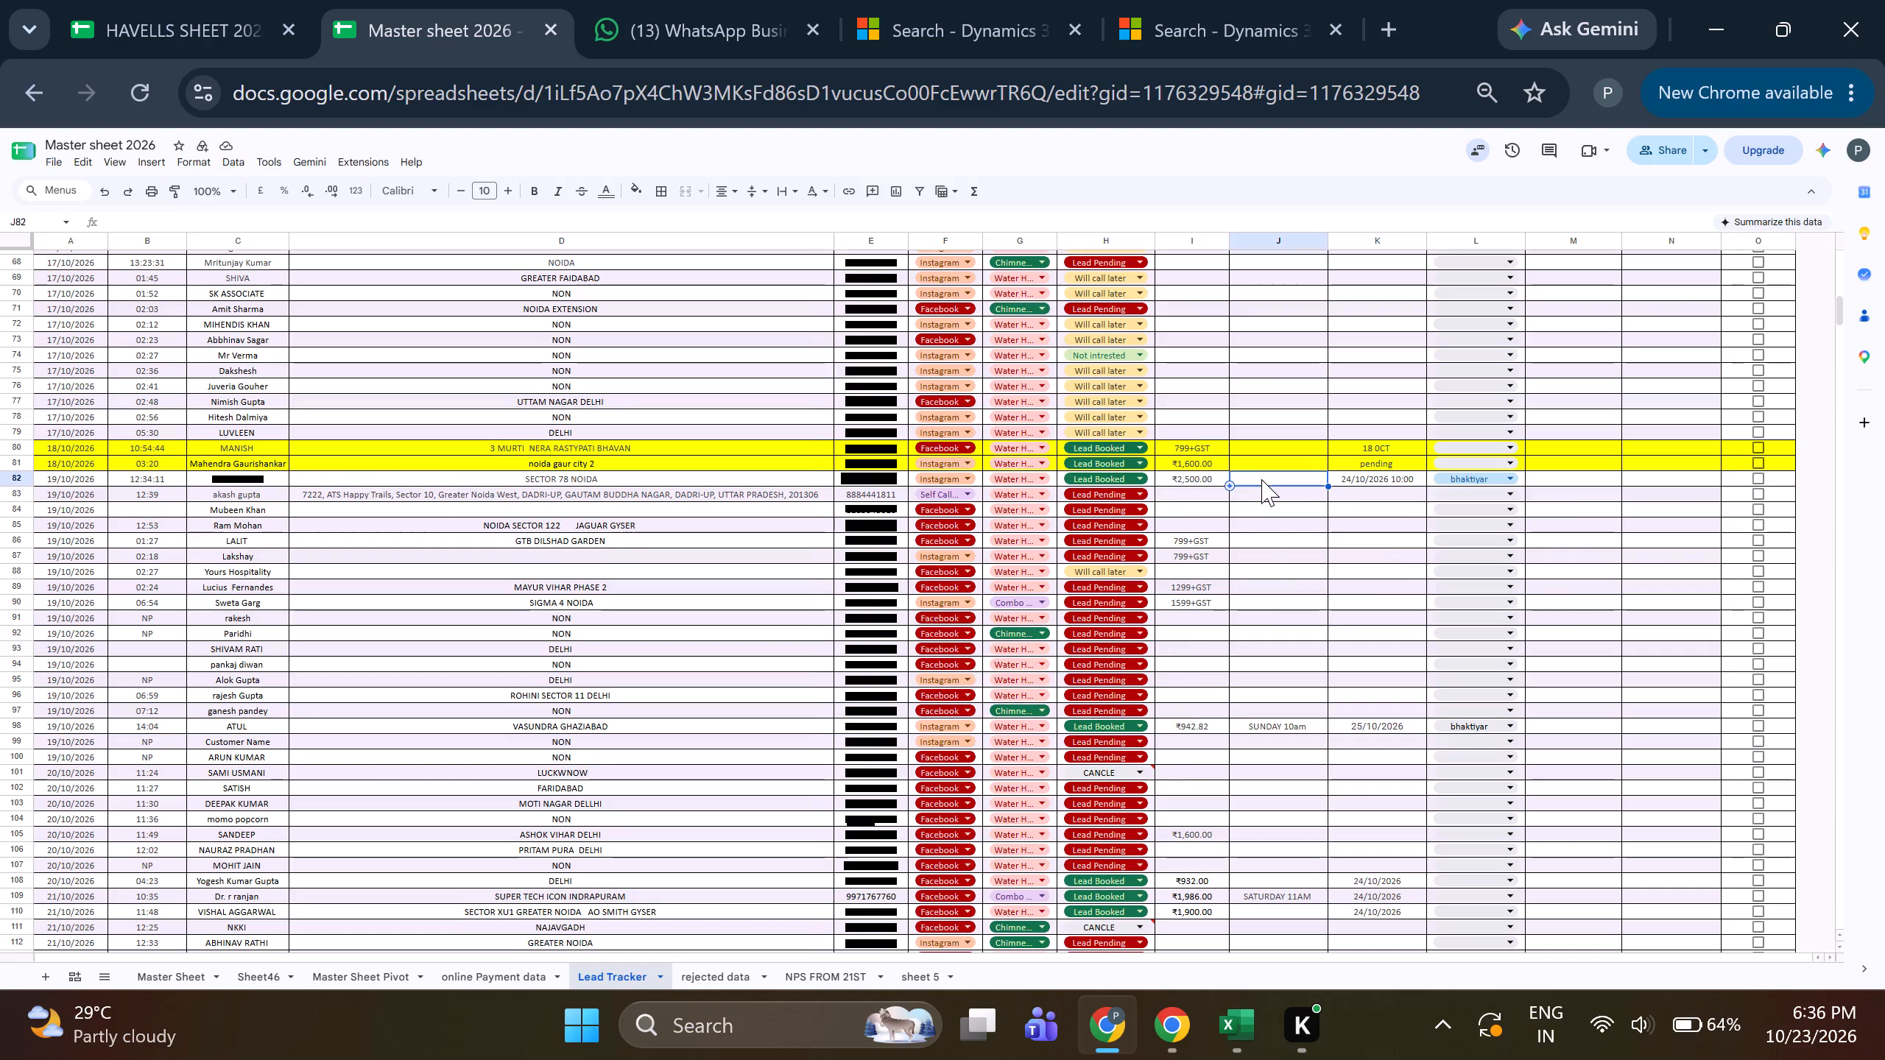
{"action": "left_click", "coordinate": [764, 478]}
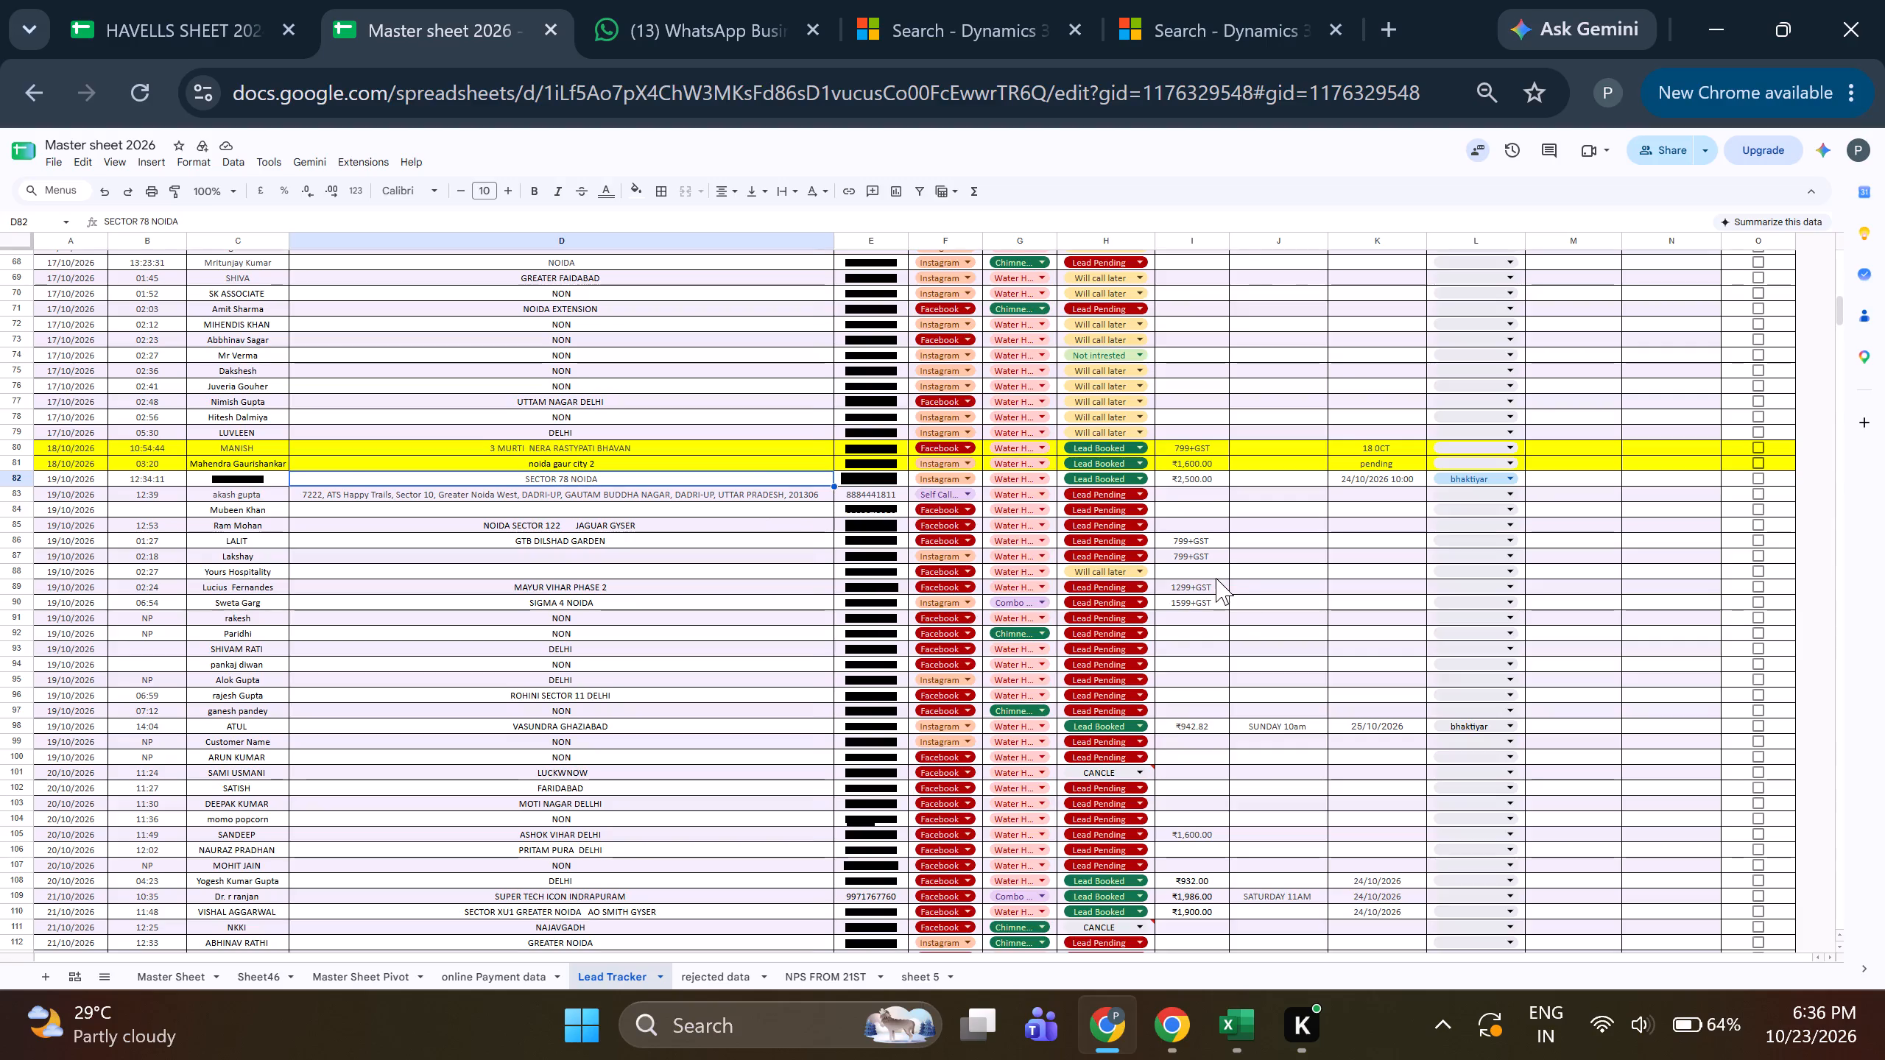
{"action": "left_click", "coordinate": [1283, 875]}
{"action": "scroll", "coordinate": [1300, 770], "scroll_direction": "down", "scroll_amount": 1}
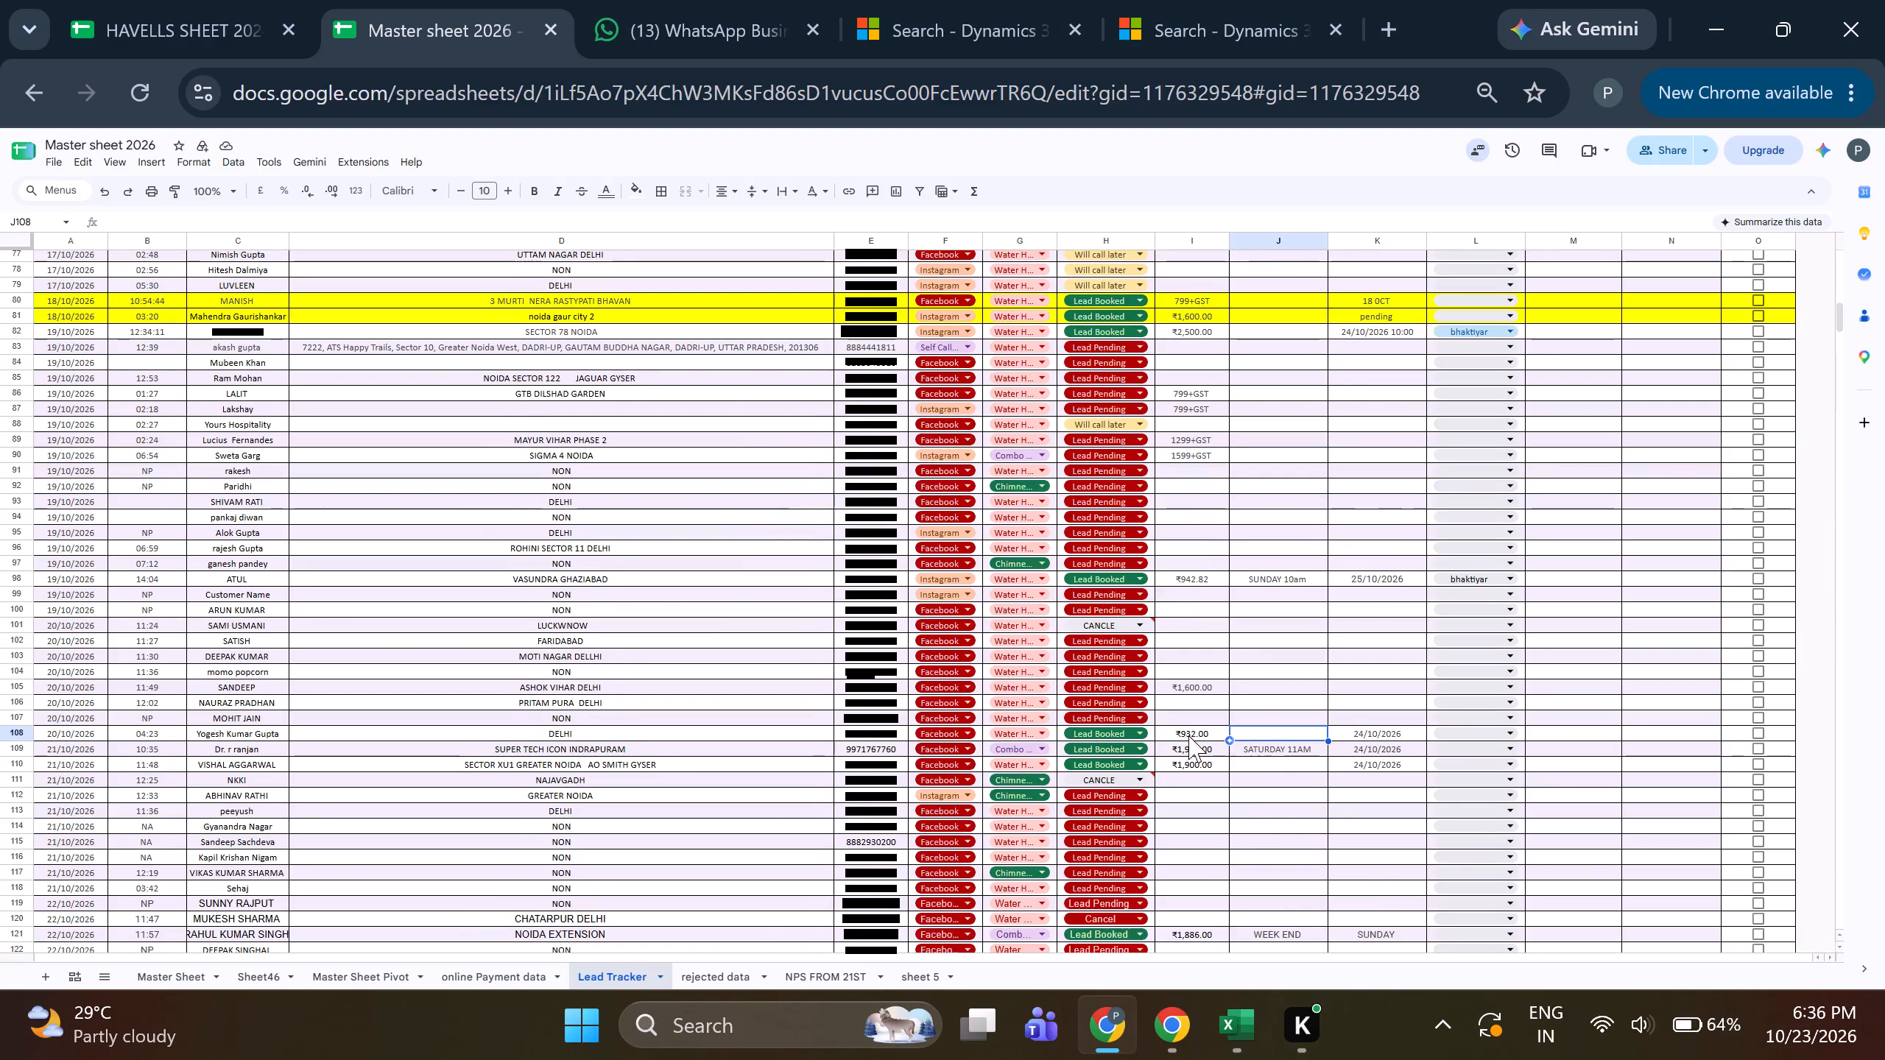
{"action": "left_click", "coordinate": [789, 735]}
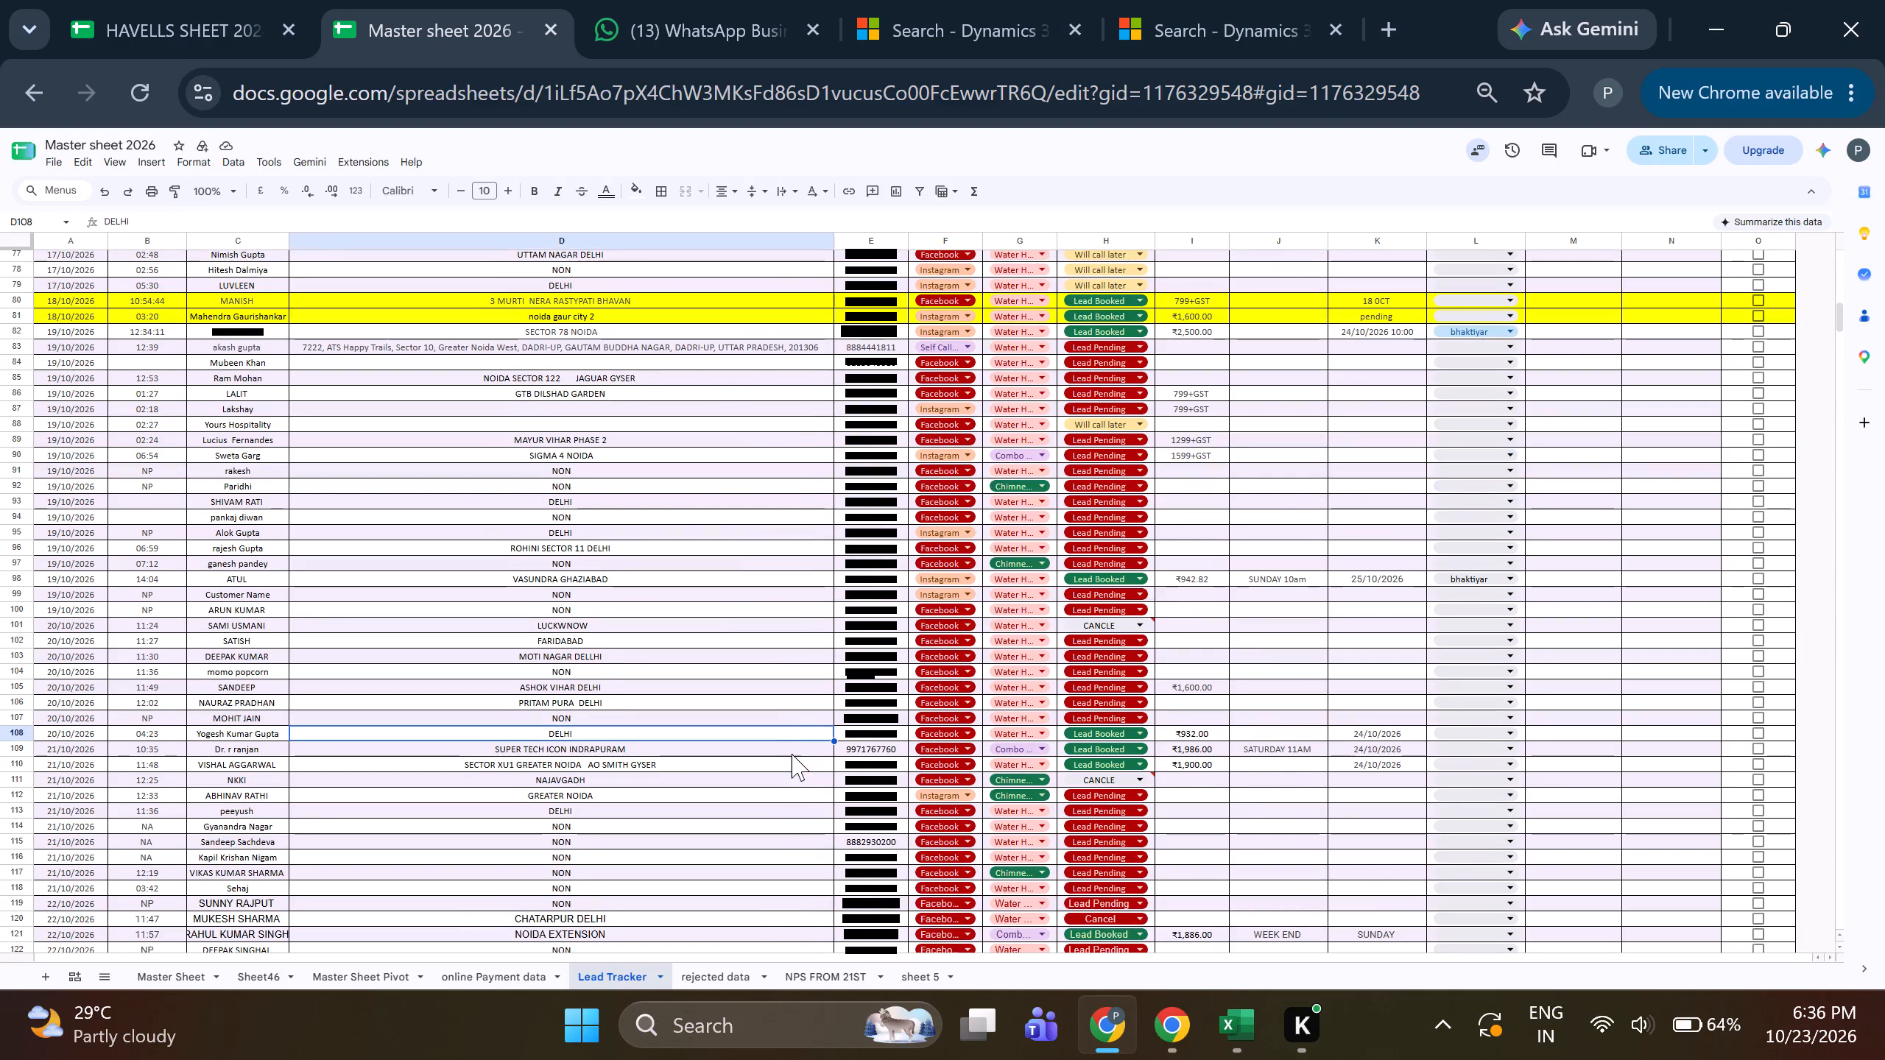
{"action": "left_click", "coordinate": [775, 766]}
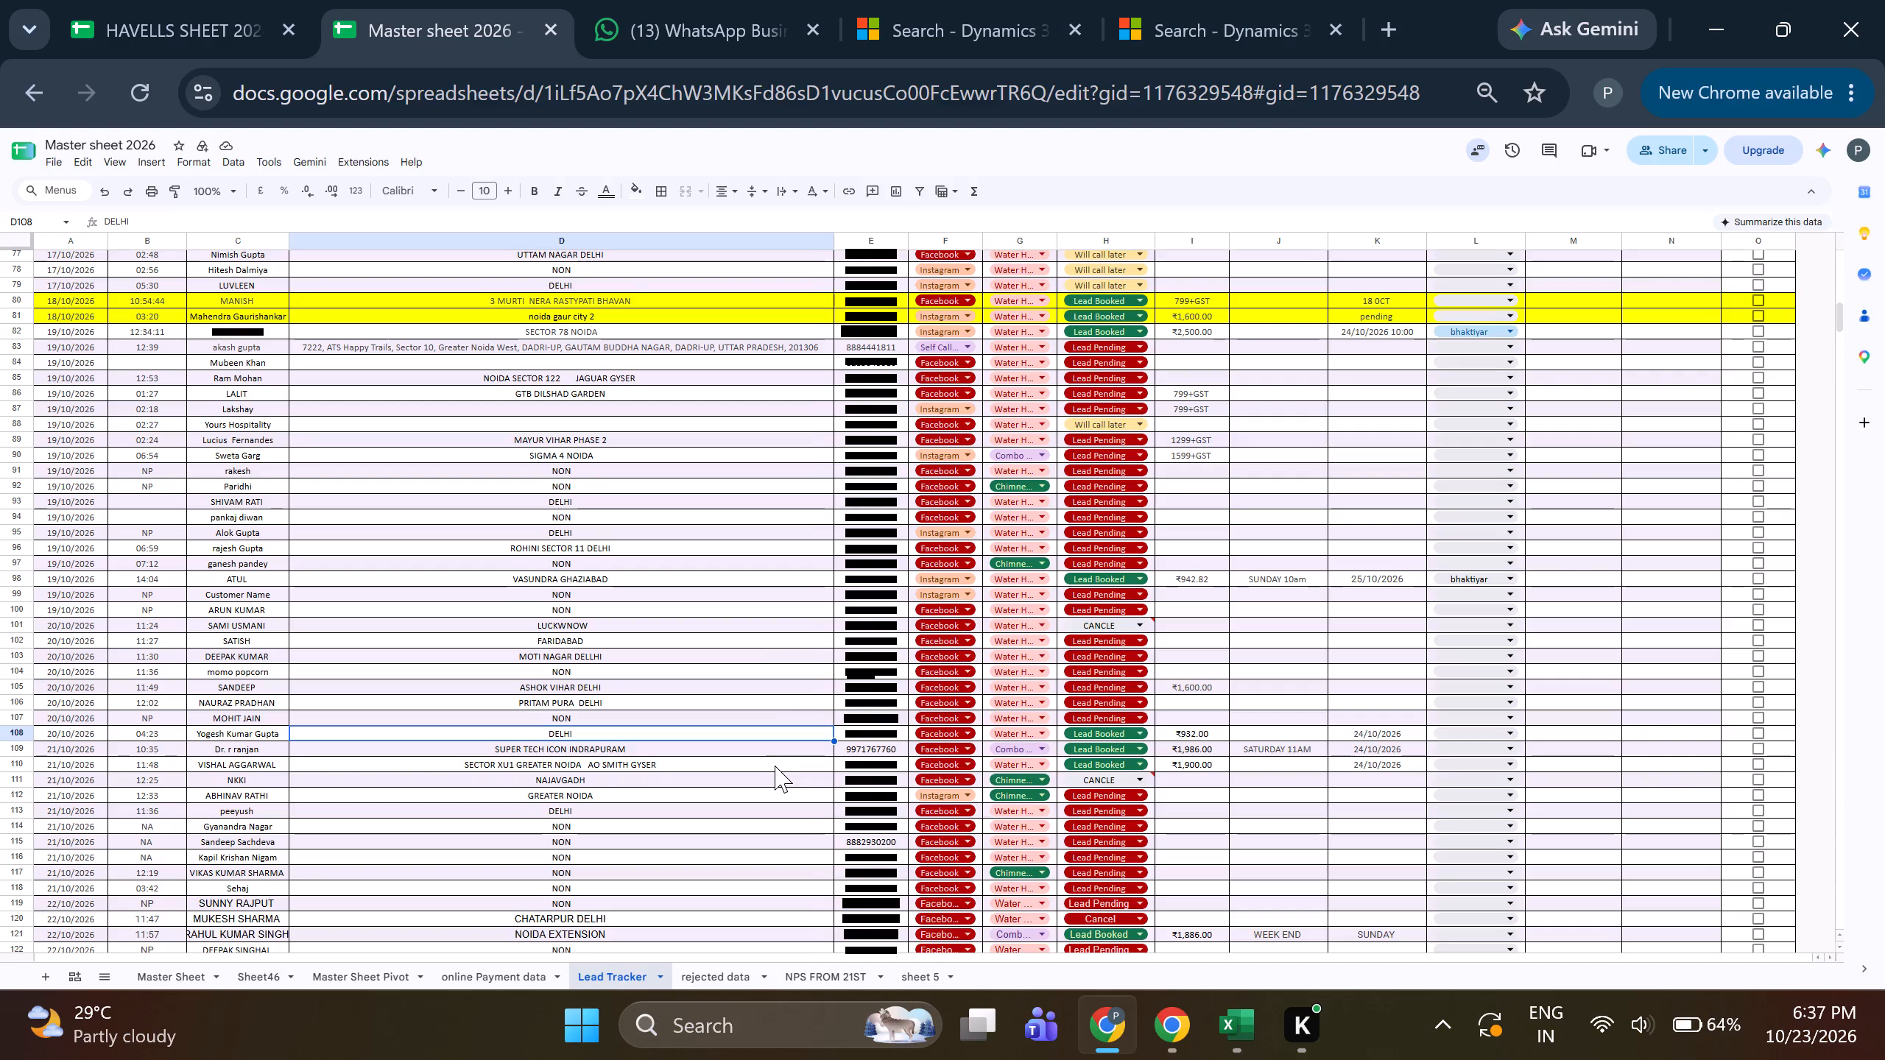
{"action": "left_click", "coordinate": [864, 760]}
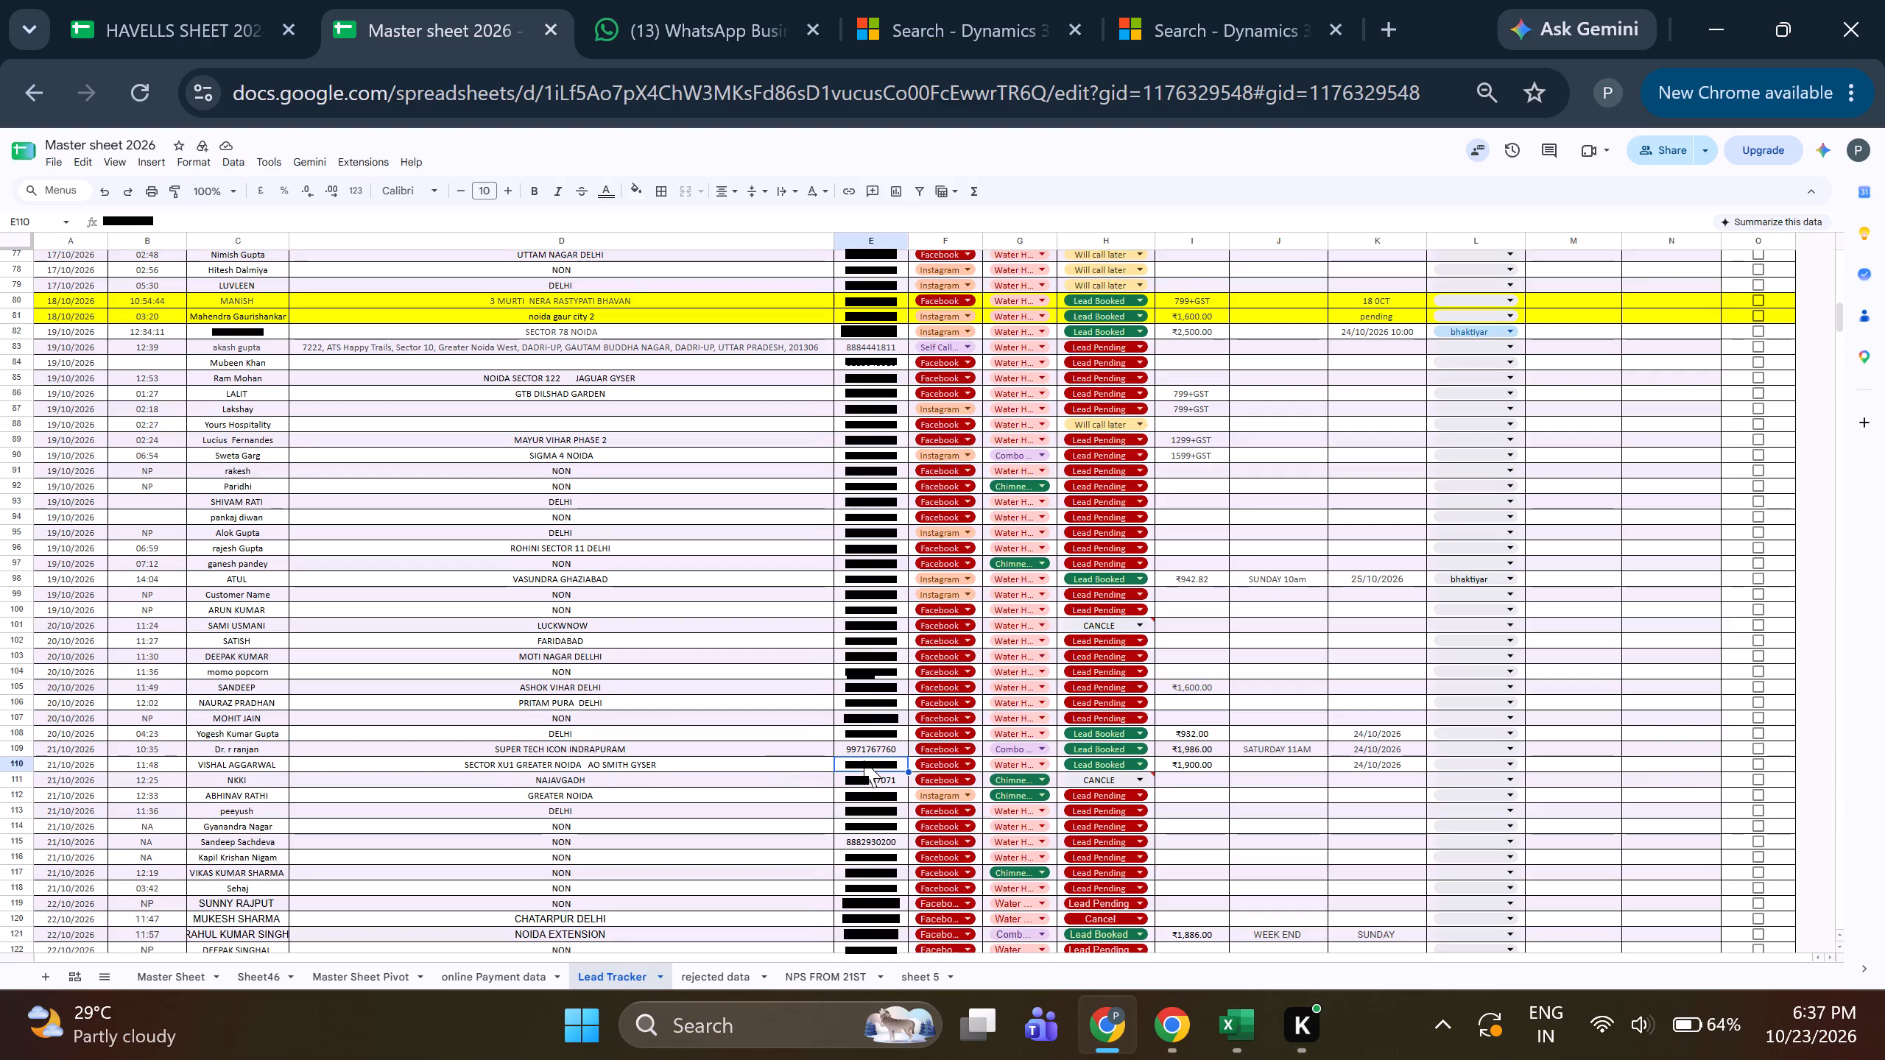
{"action": "key", "text": "ctrl+c"}
{"action": "left_click", "coordinate": [778, 751]}
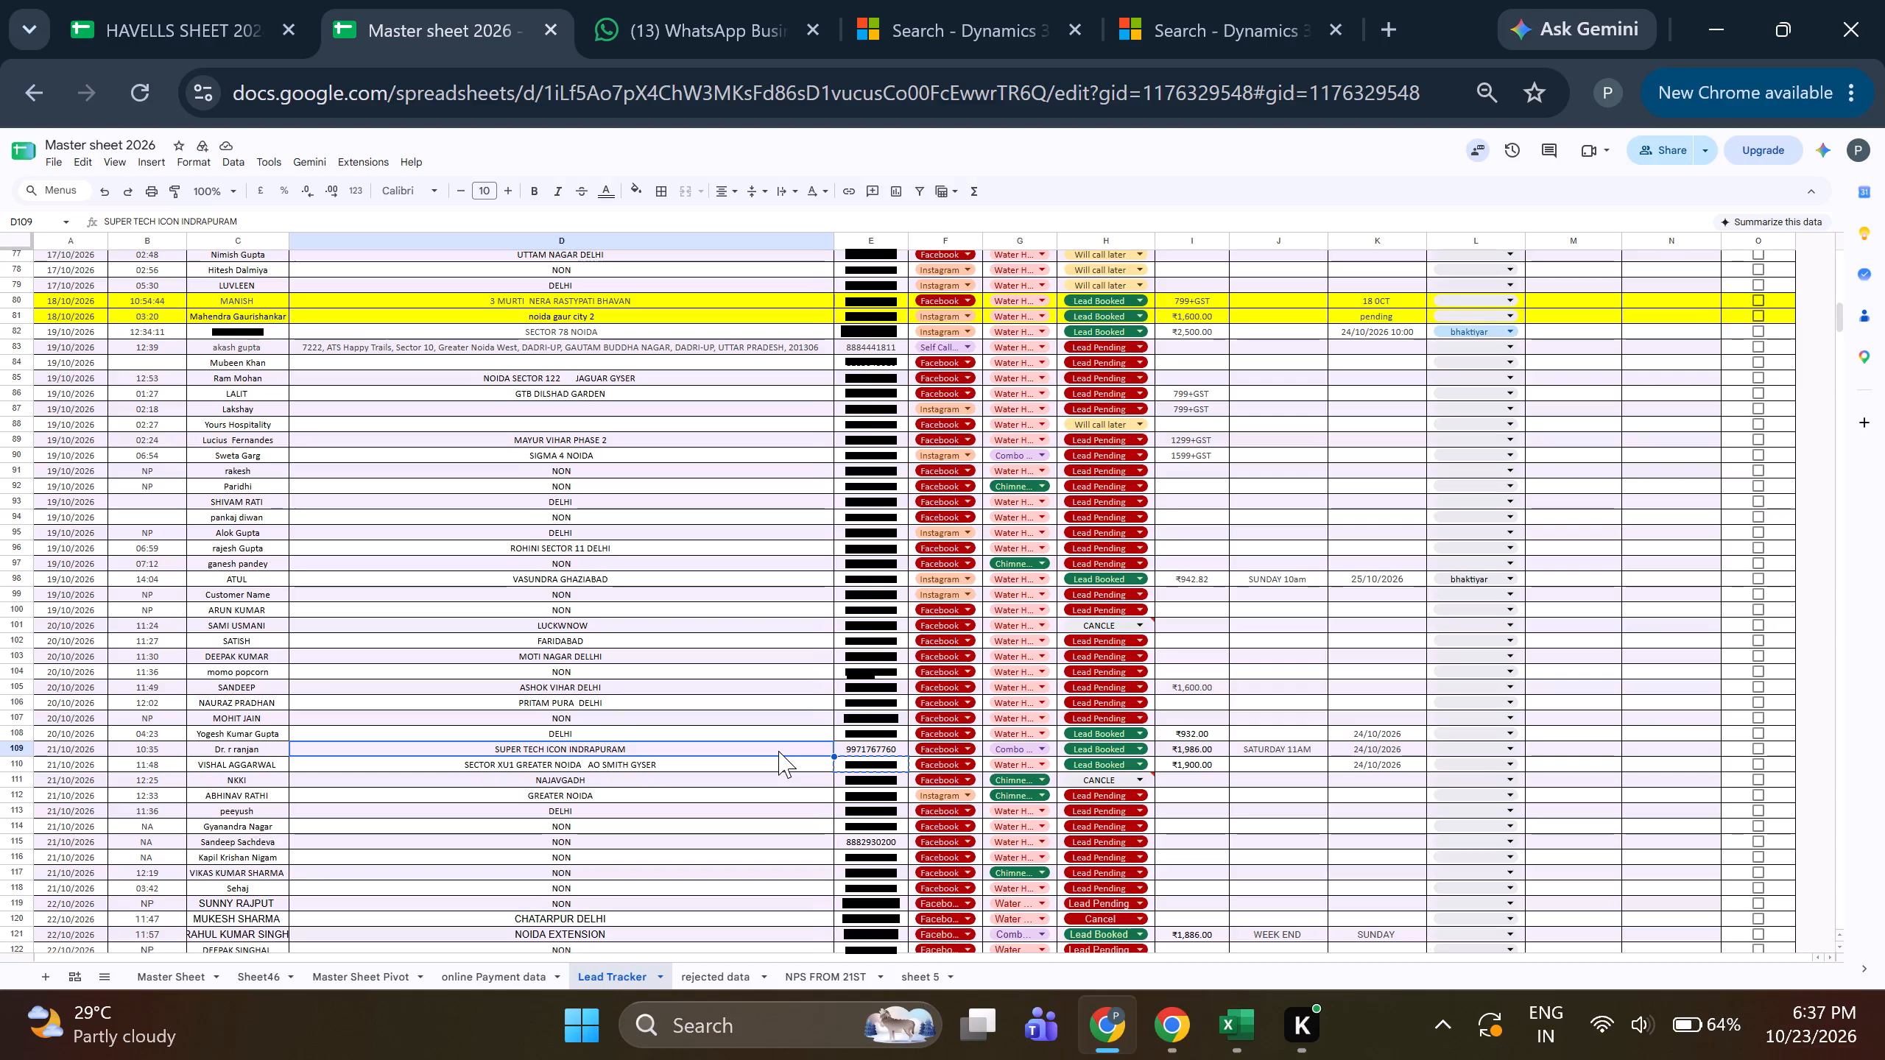
Review the booked leads in rows 81 and 82 and the surrounding Lead Tracker entries, checking address, working-day and contact details.
{"action": "left_click", "coordinate": [794, 329]}
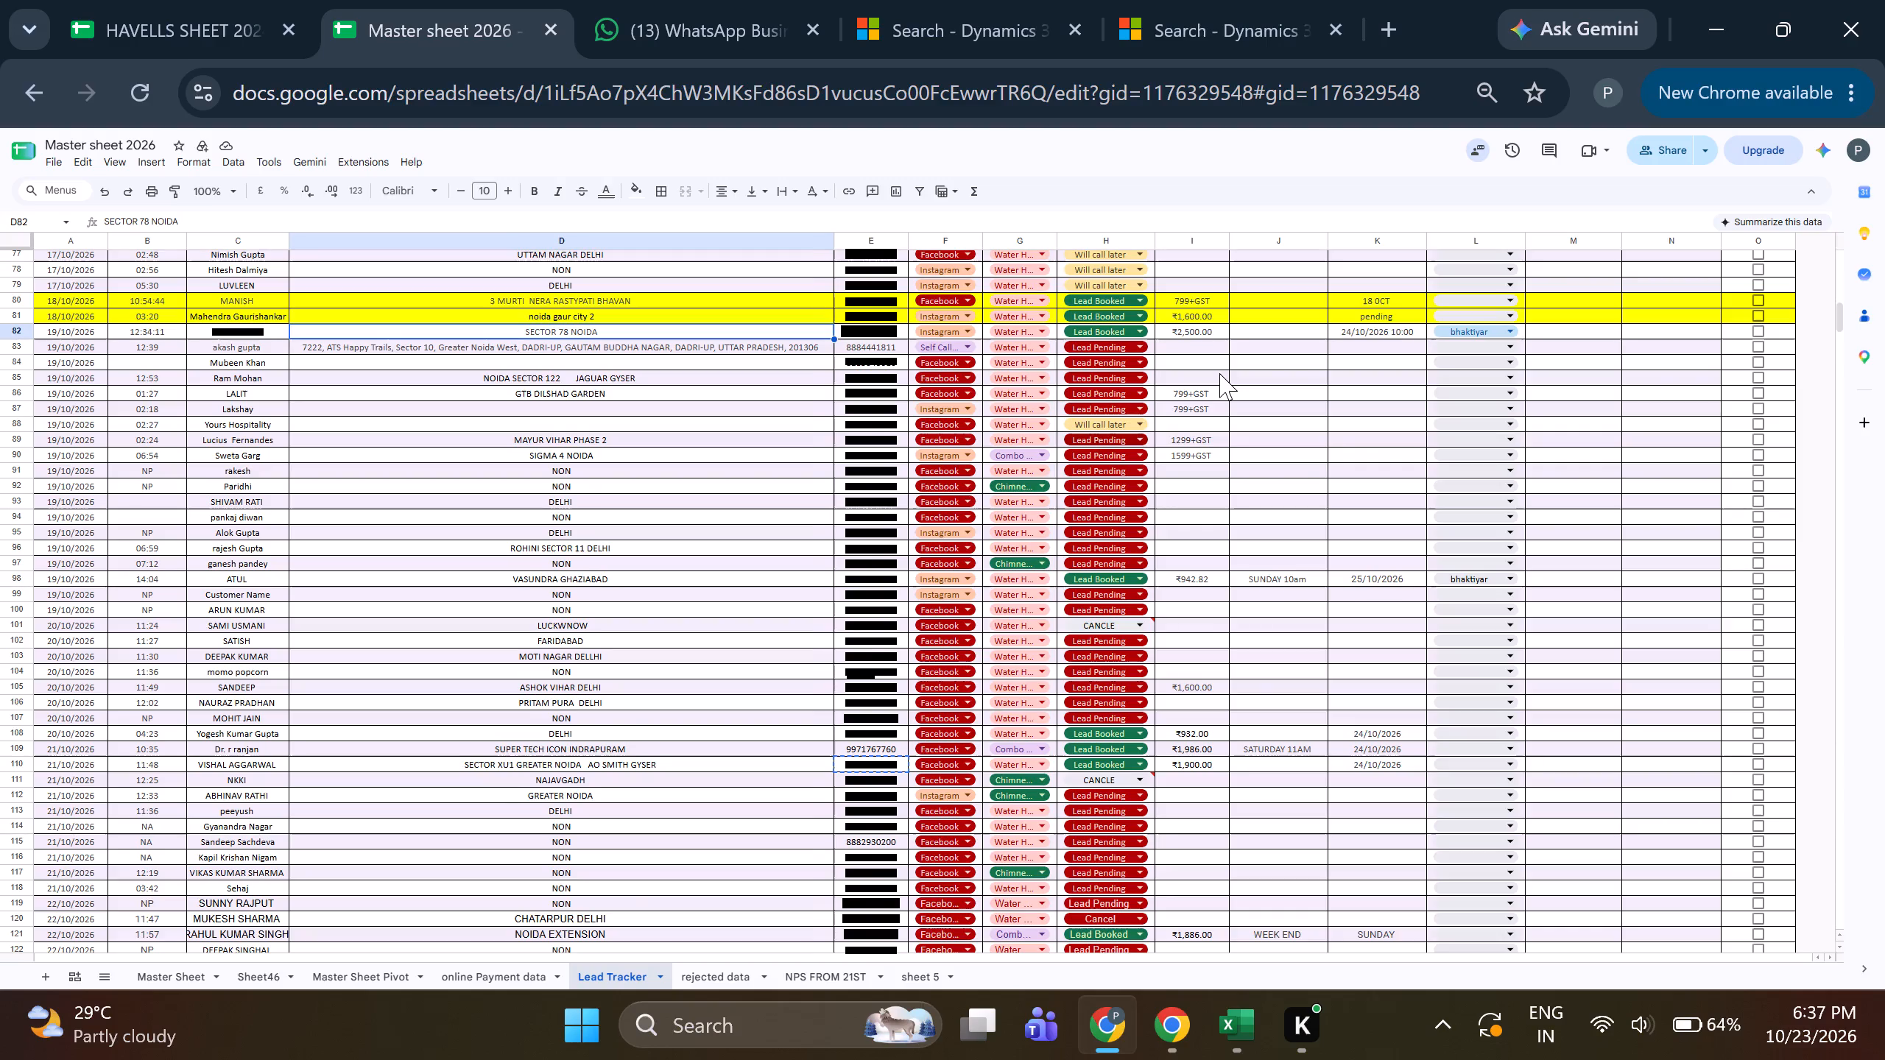
{"action": "scroll", "coordinate": [1283, 464], "scroll_direction": "up", "scroll_amount": 1}
{"action": "scroll", "coordinate": [1294, 579], "scroll_direction": "up", "scroll_amount": 1}
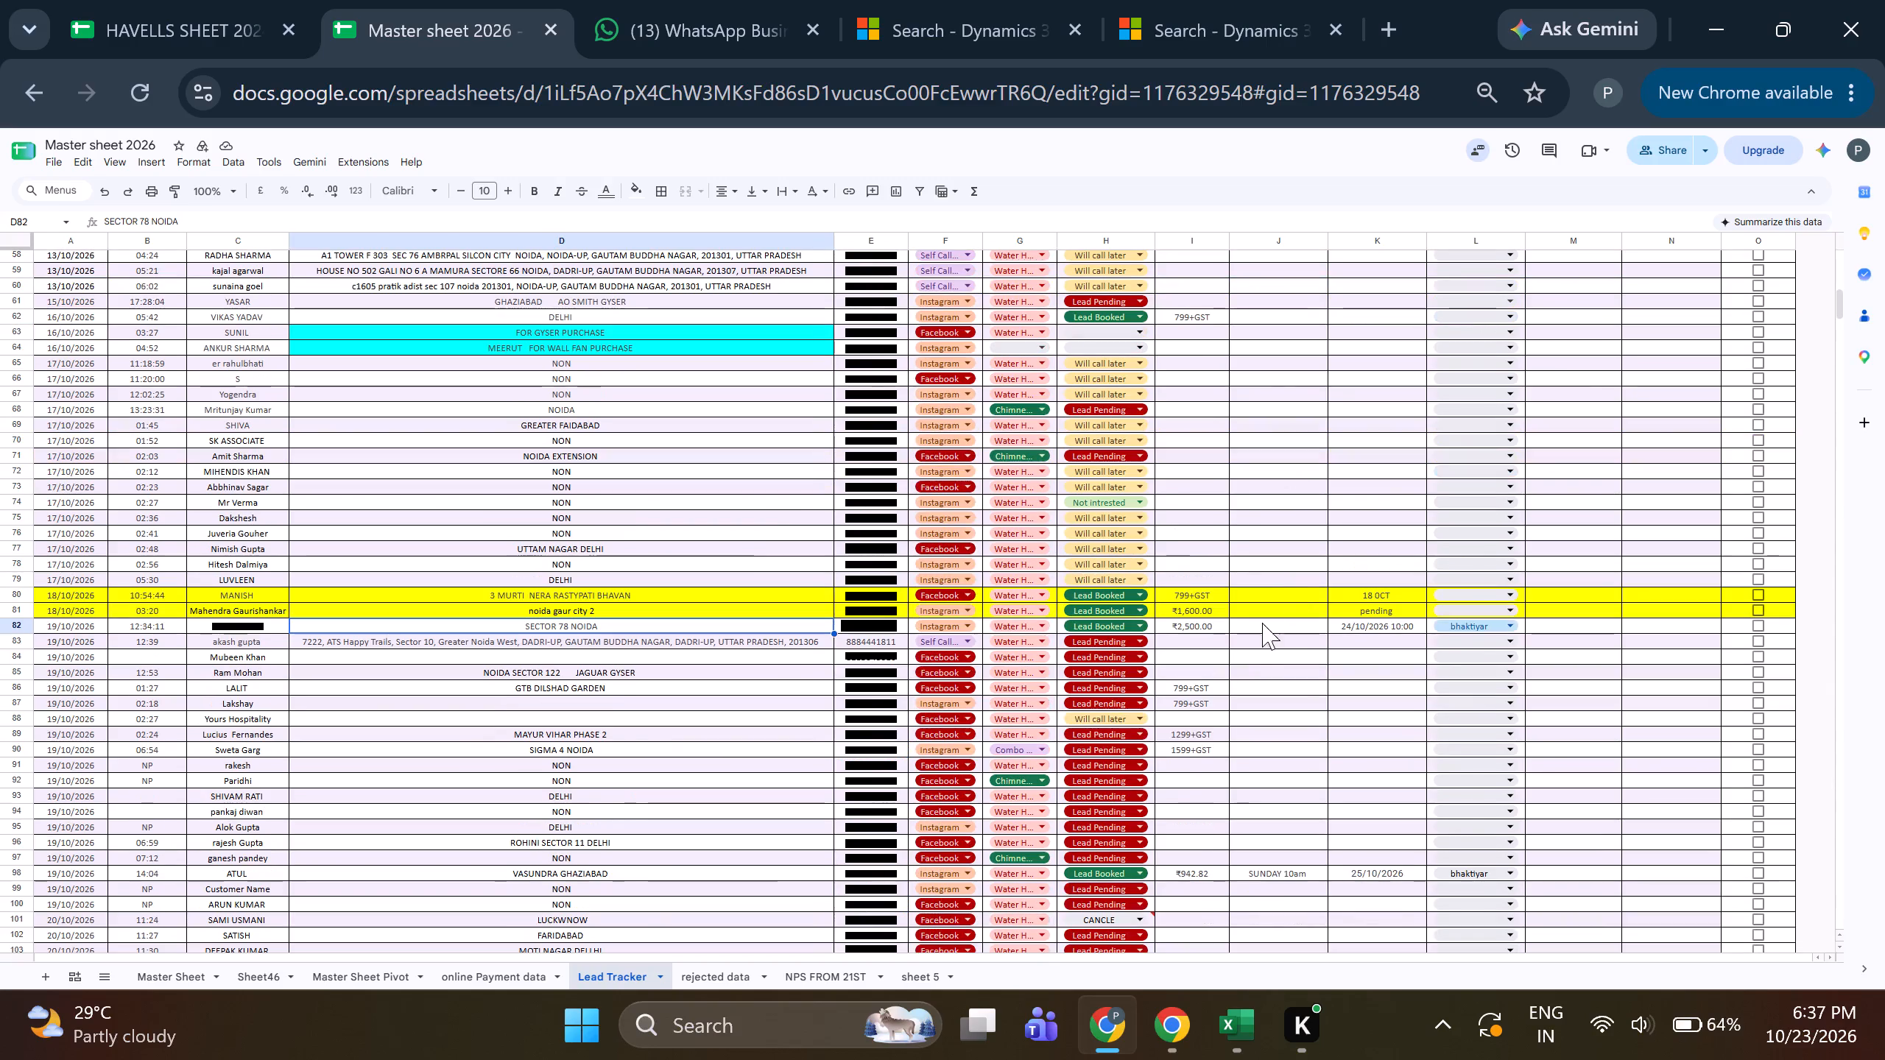
{"action": "left_click", "coordinate": [1253, 629]}
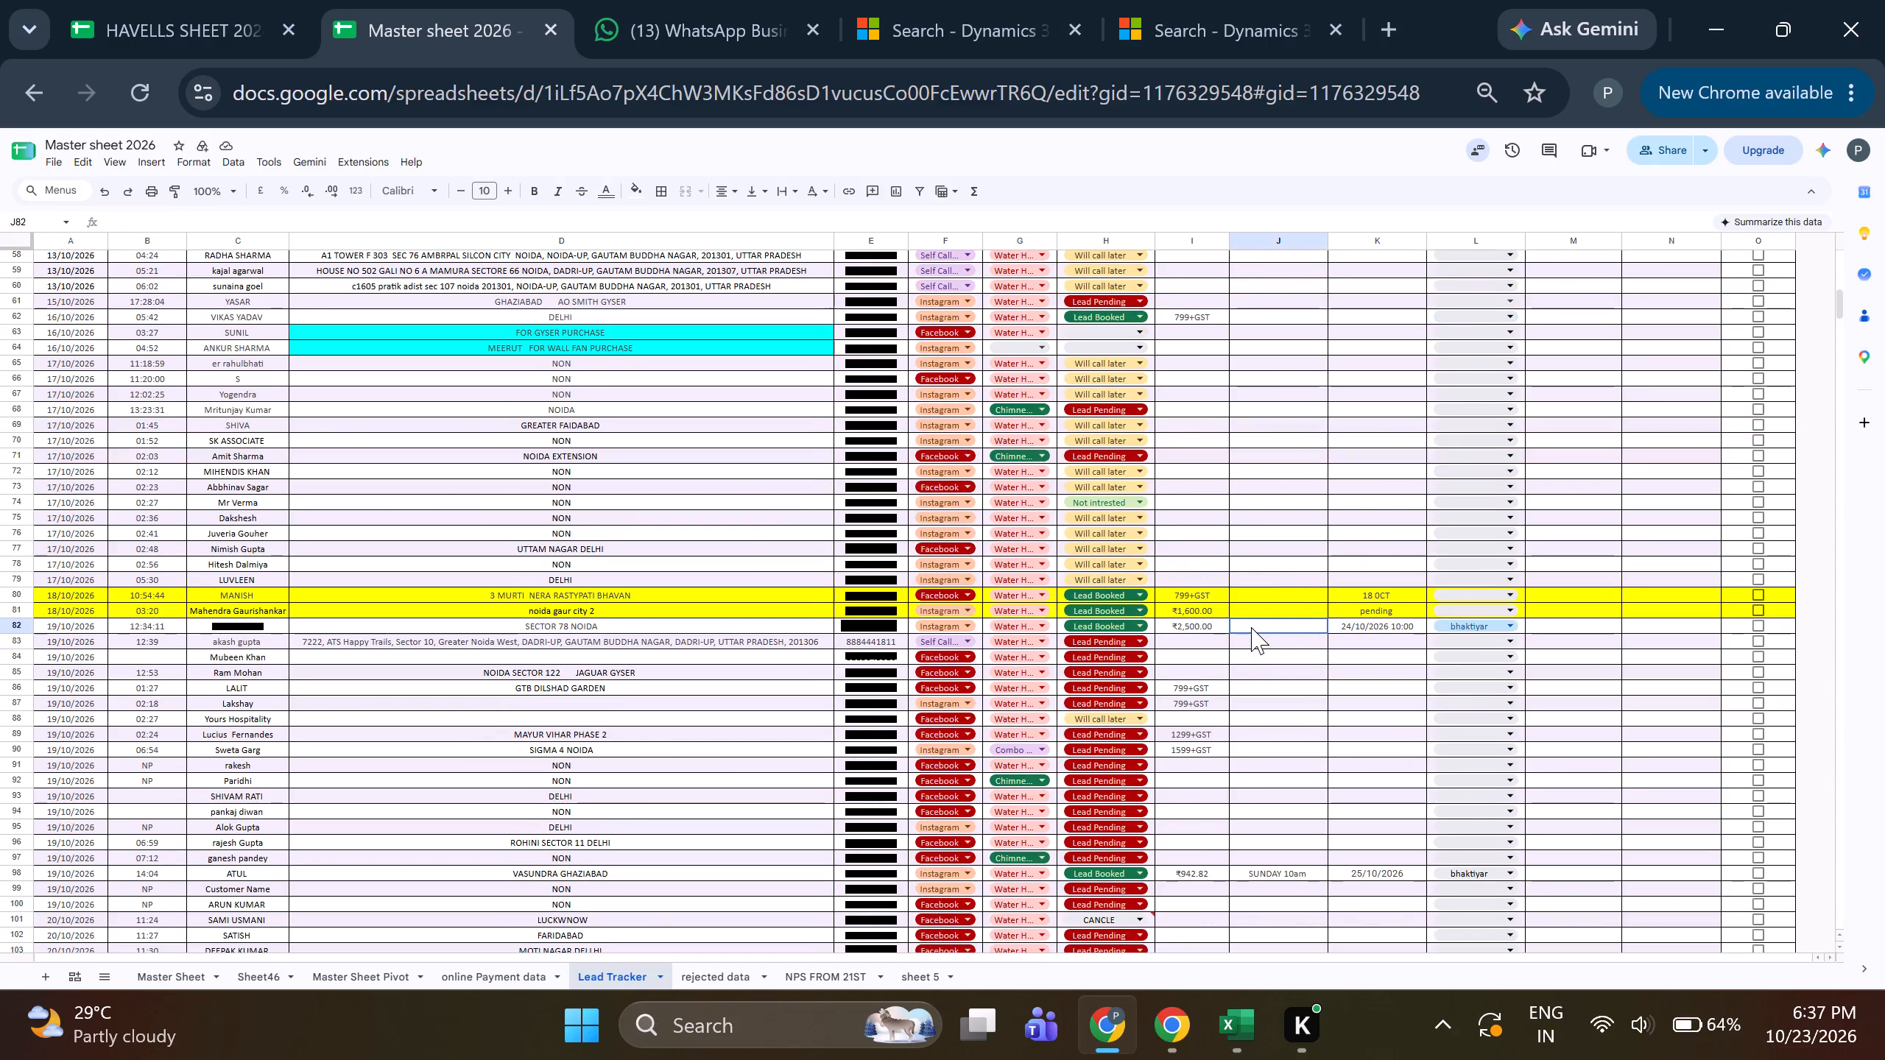
{"action": "scroll", "coordinate": [1250, 614], "scroll_direction": "up", "scroll_amount": 1}
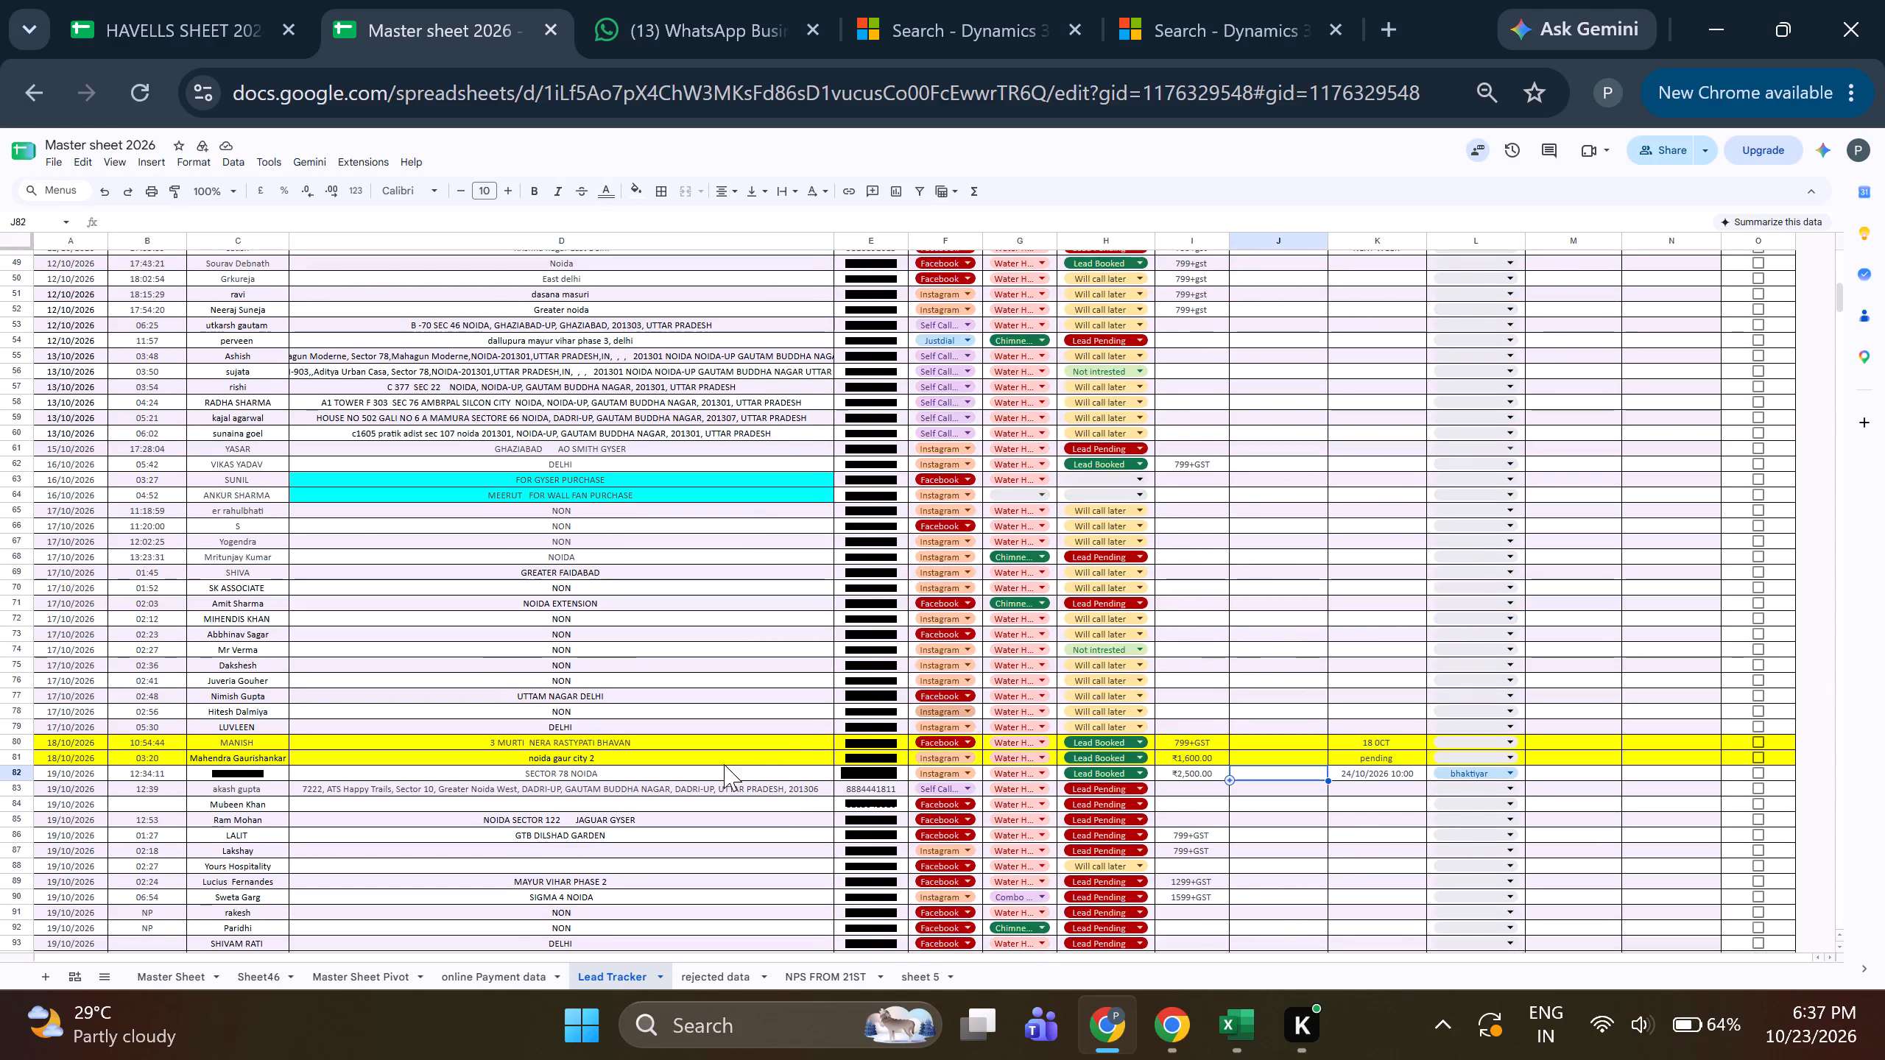
{"action": "left_click", "coordinate": [848, 755]}
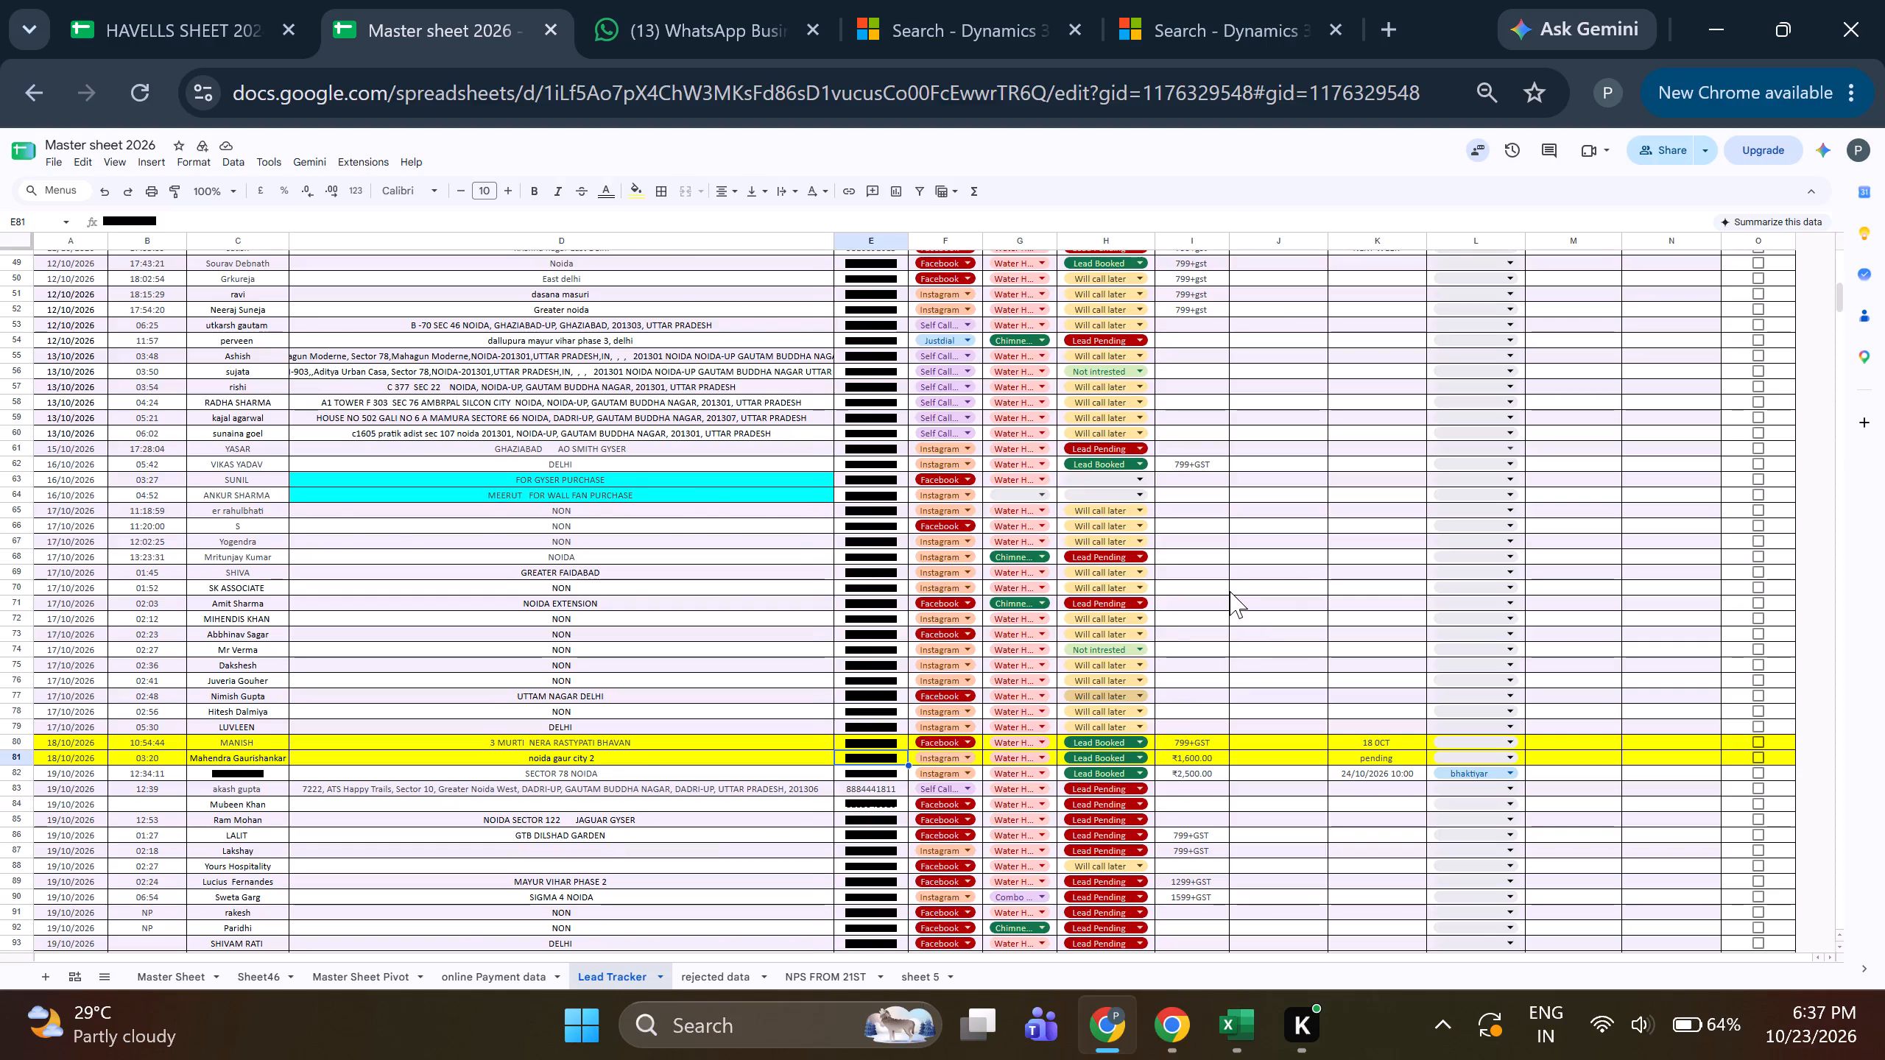
{"action": "scroll", "coordinate": [1230, 591], "scroll_direction": "up", "scroll_amount": 1}
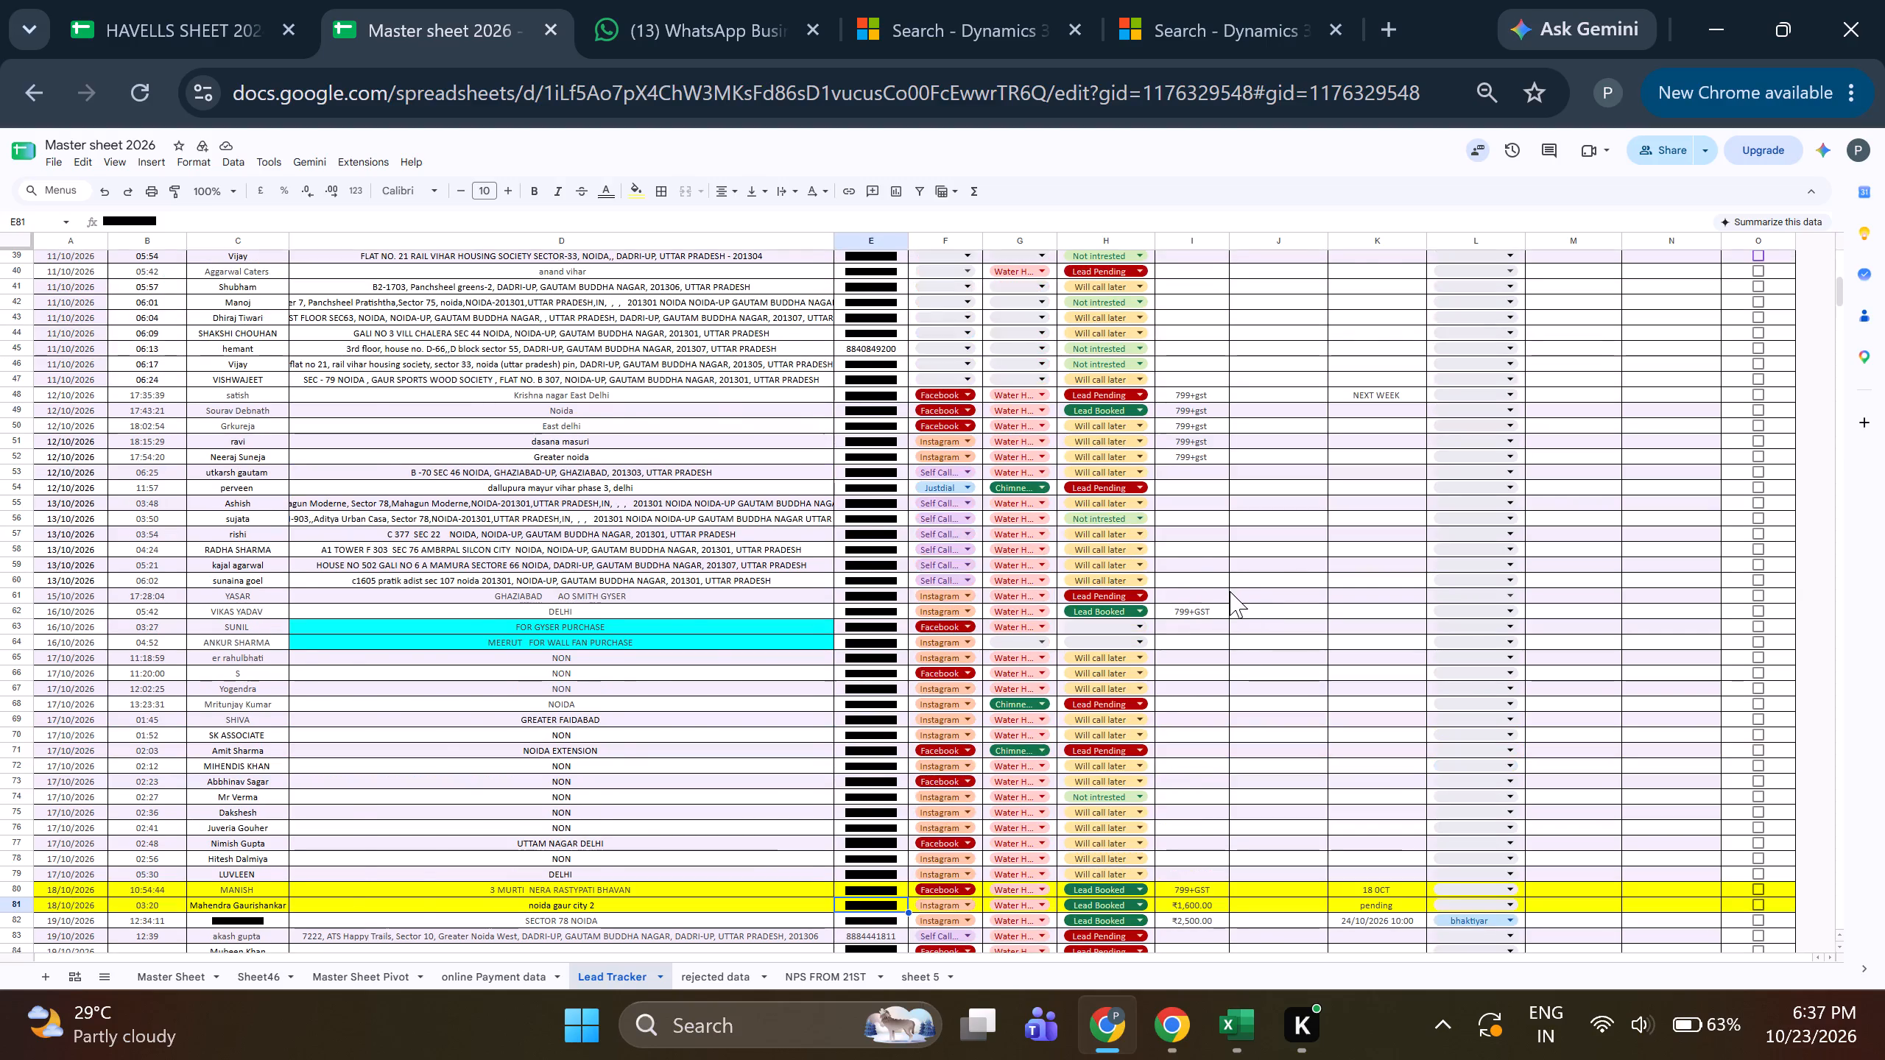
{"action": "scroll", "coordinate": [1230, 591], "scroll_direction": "up", "scroll_amount": 1}
{"action": "scroll", "coordinate": [1234, 616], "scroll_direction": "down", "scroll_amount": 2}
{"action": "scroll", "coordinate": [1258, 744], "scroll_direction": "down", "scroll_amount": 3}
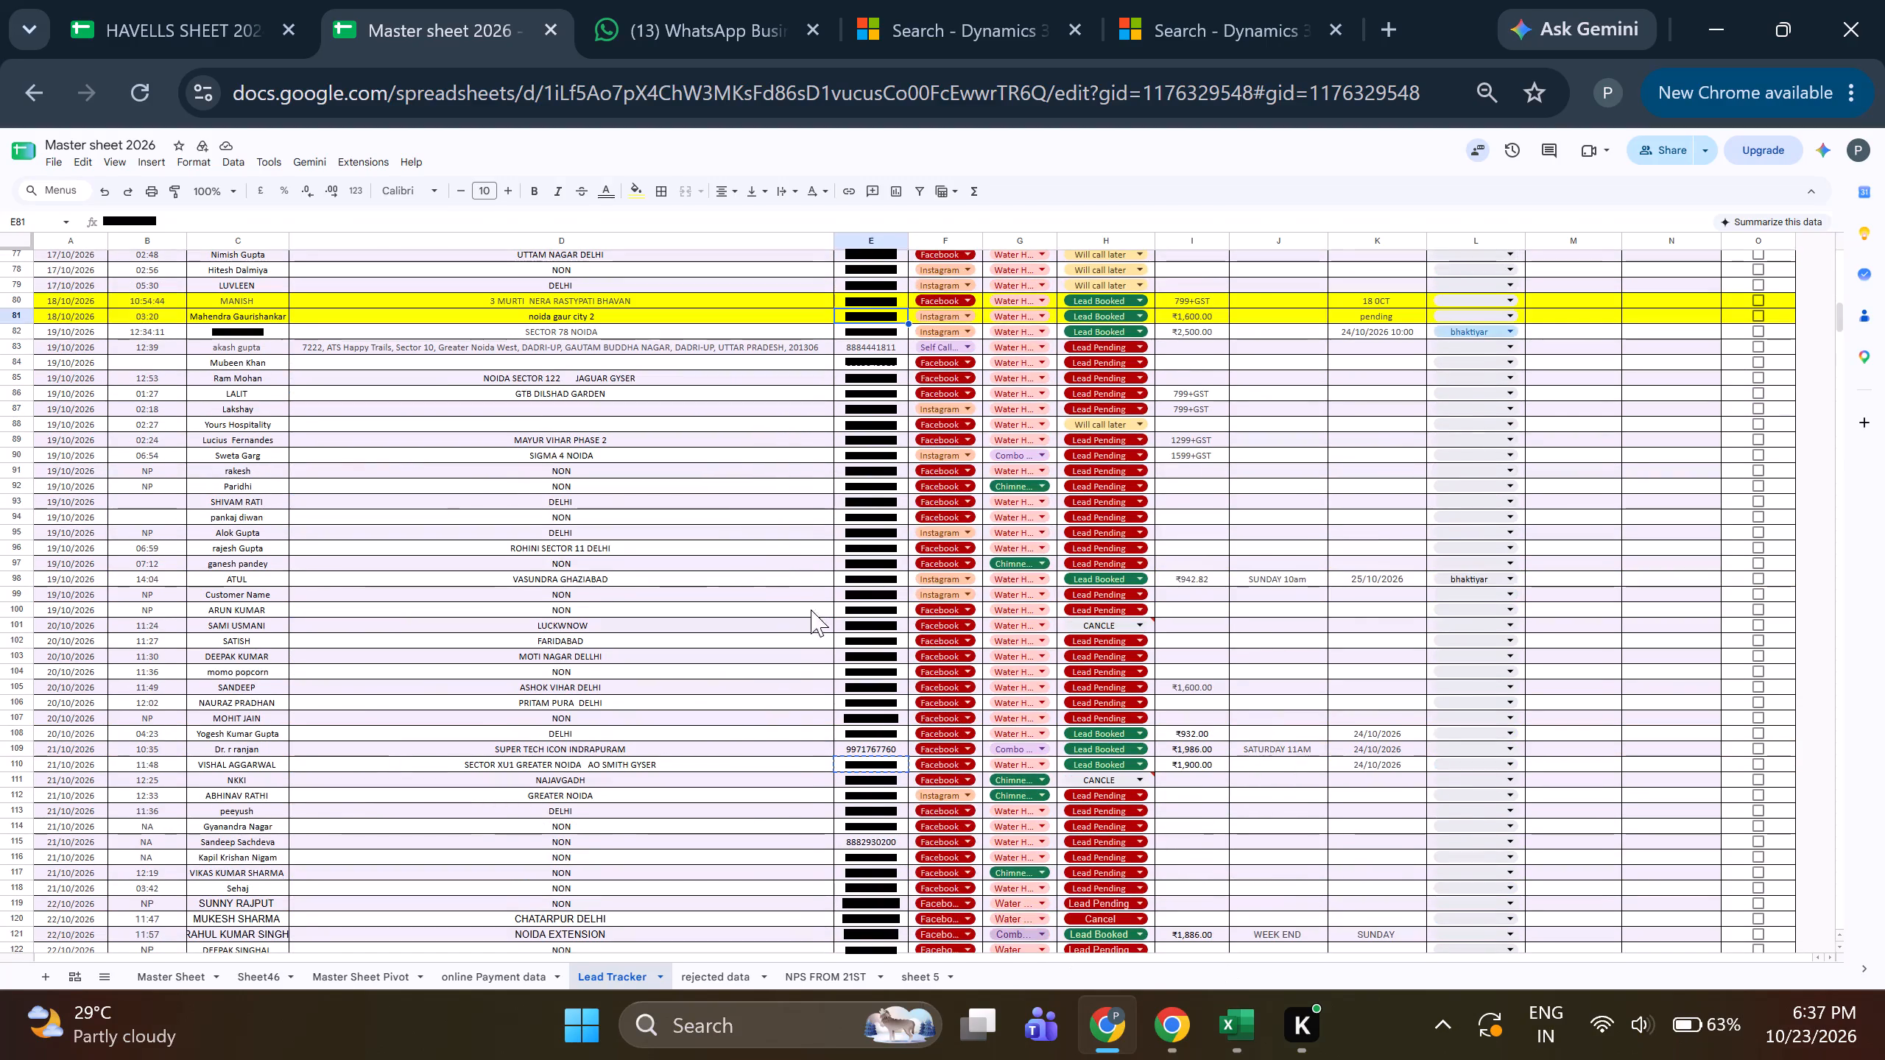
In the rejected data sheet, highlight the whole of row 31 with a bright green fill.
{"action": "left_click", "coordinate": [676, 981]}
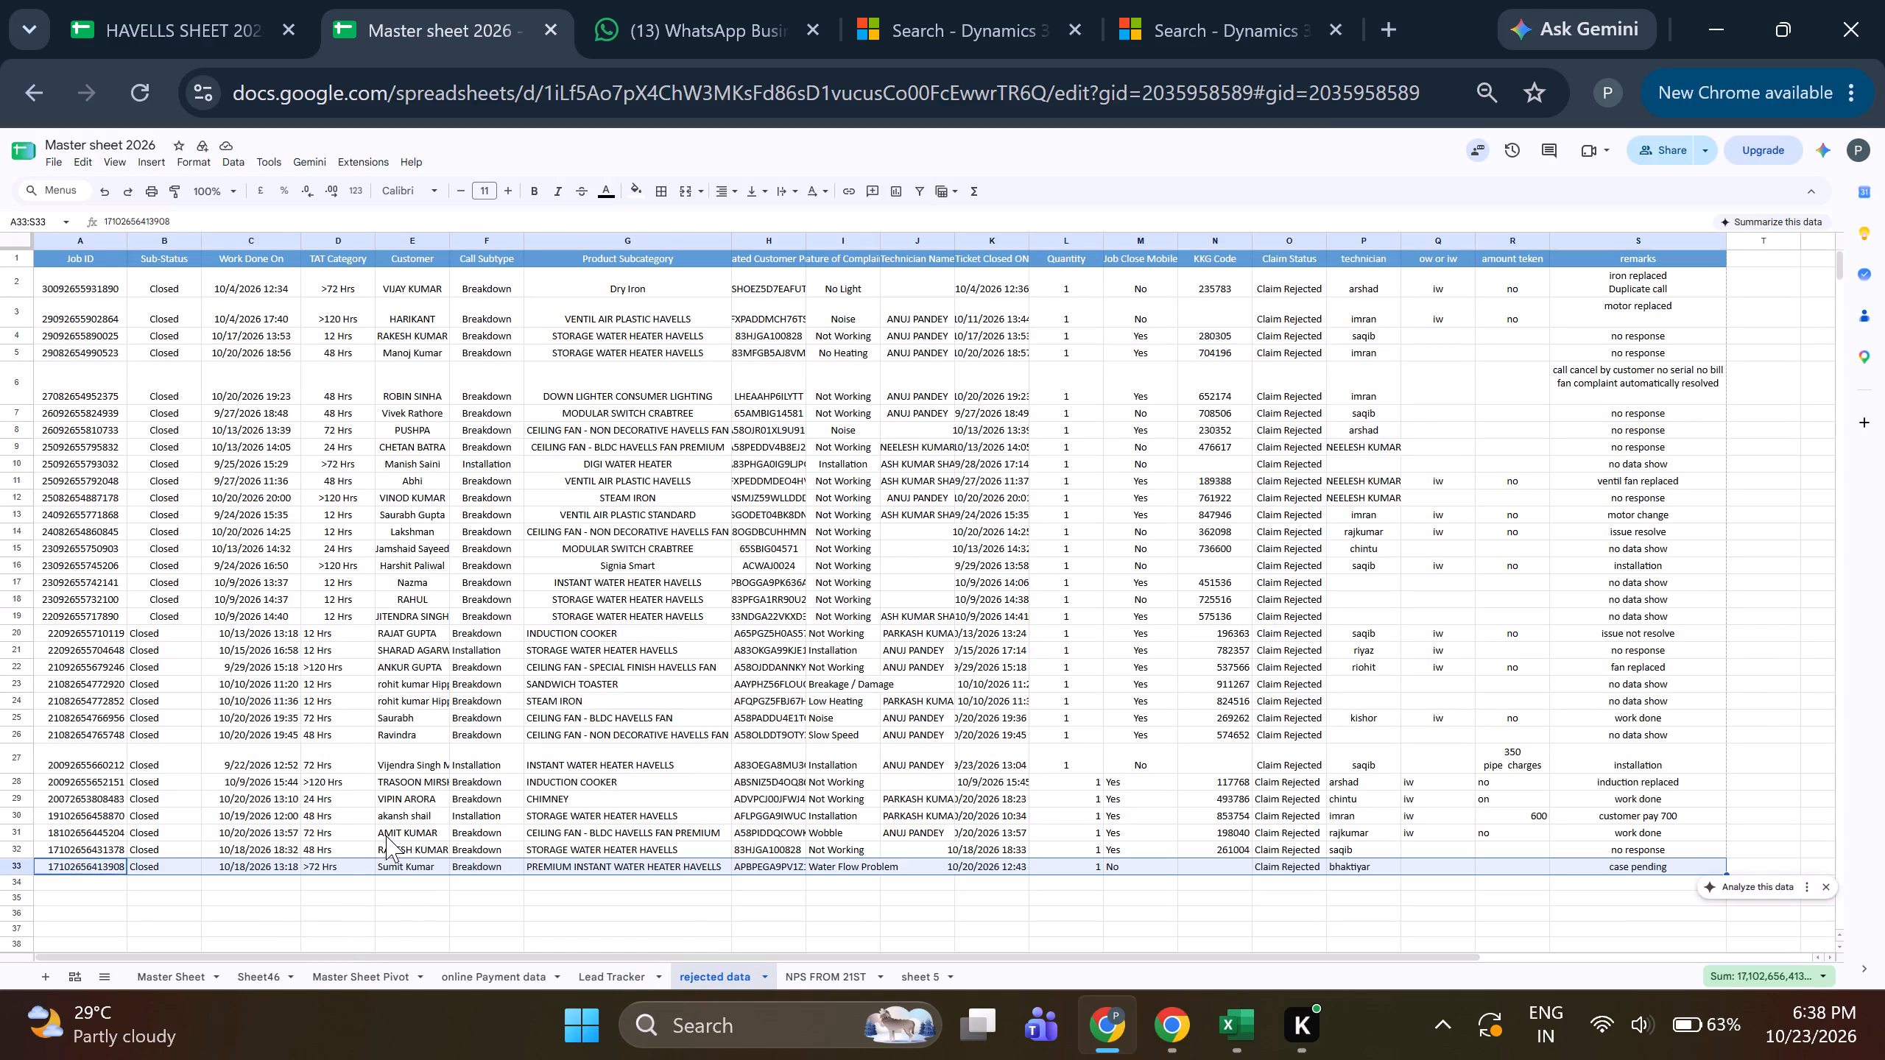
{"action": "scroll", "coordinate": [384, 835], "scroll_direction": "up", "scroll_amount": 2}
{"action": "left_click", "coordinate": [1188, 891]}
{"action": "left_click", "coordinate": [1289, 880]}
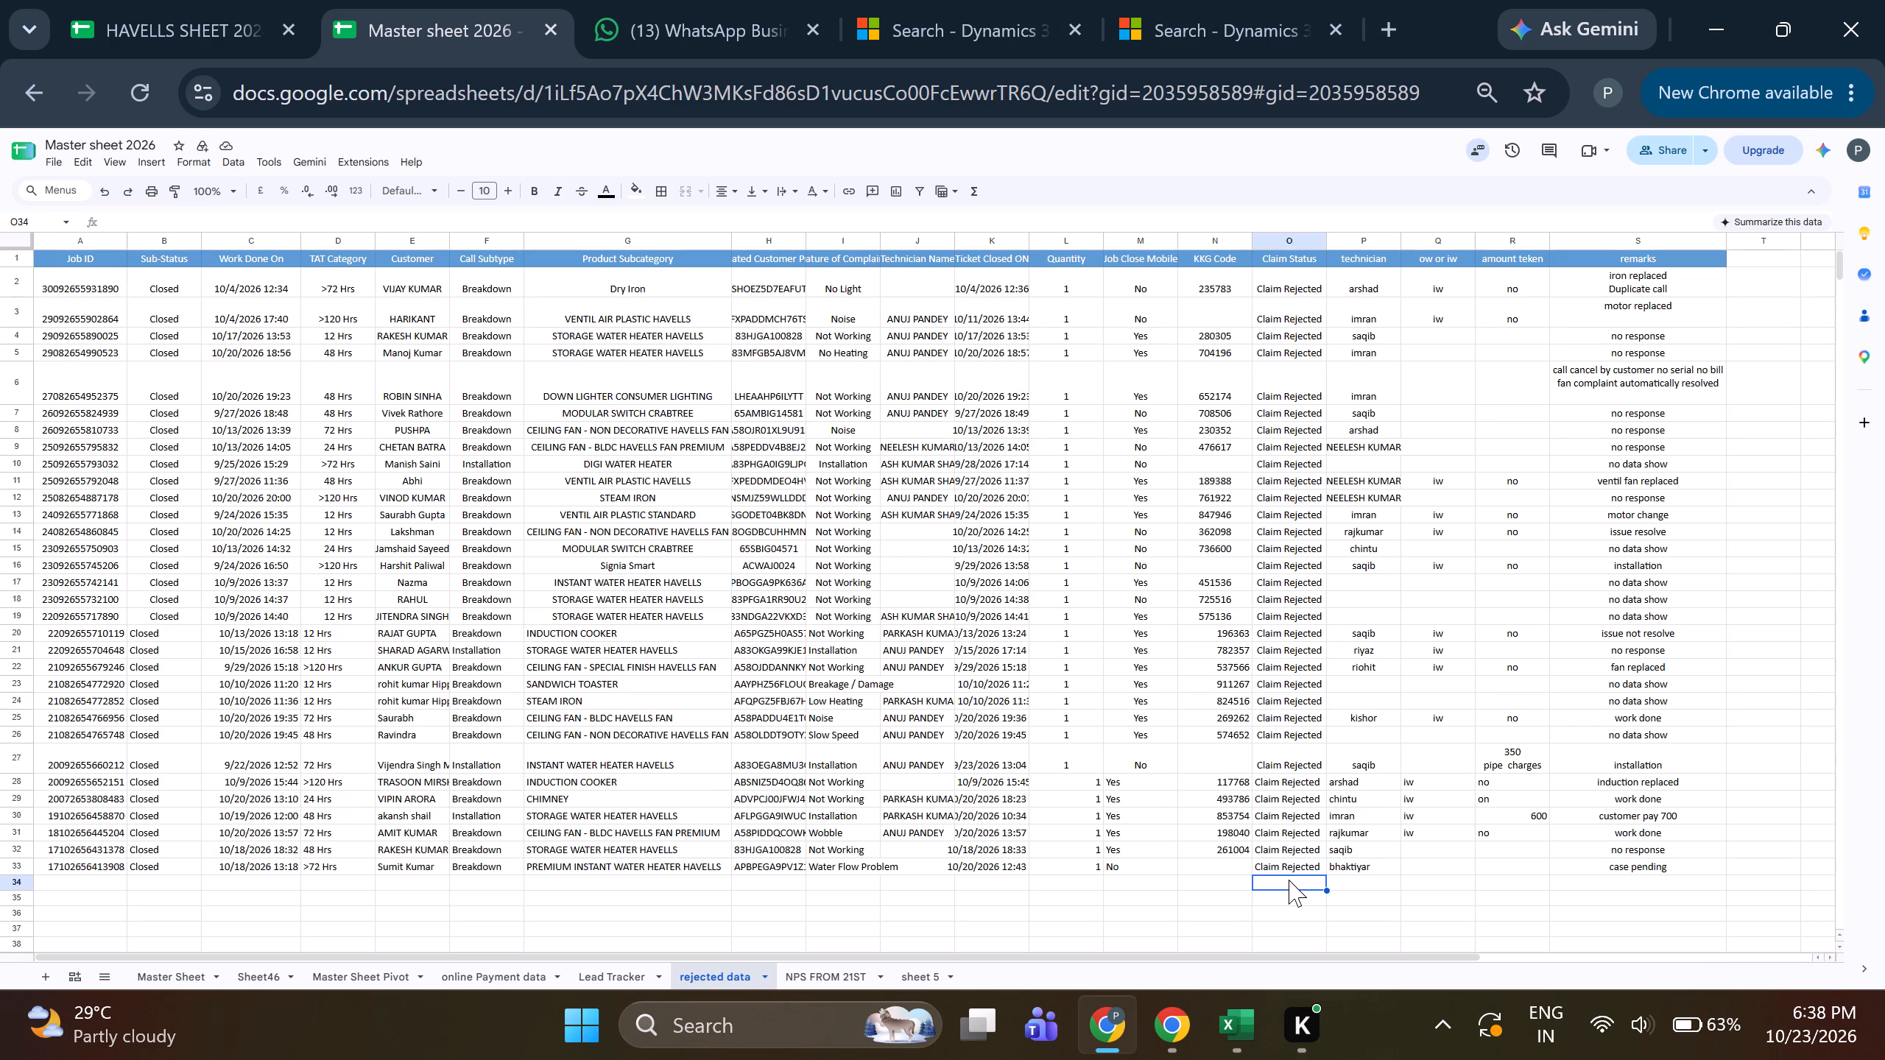
{"action": "left_click", "coordinate": [1350, 880]}
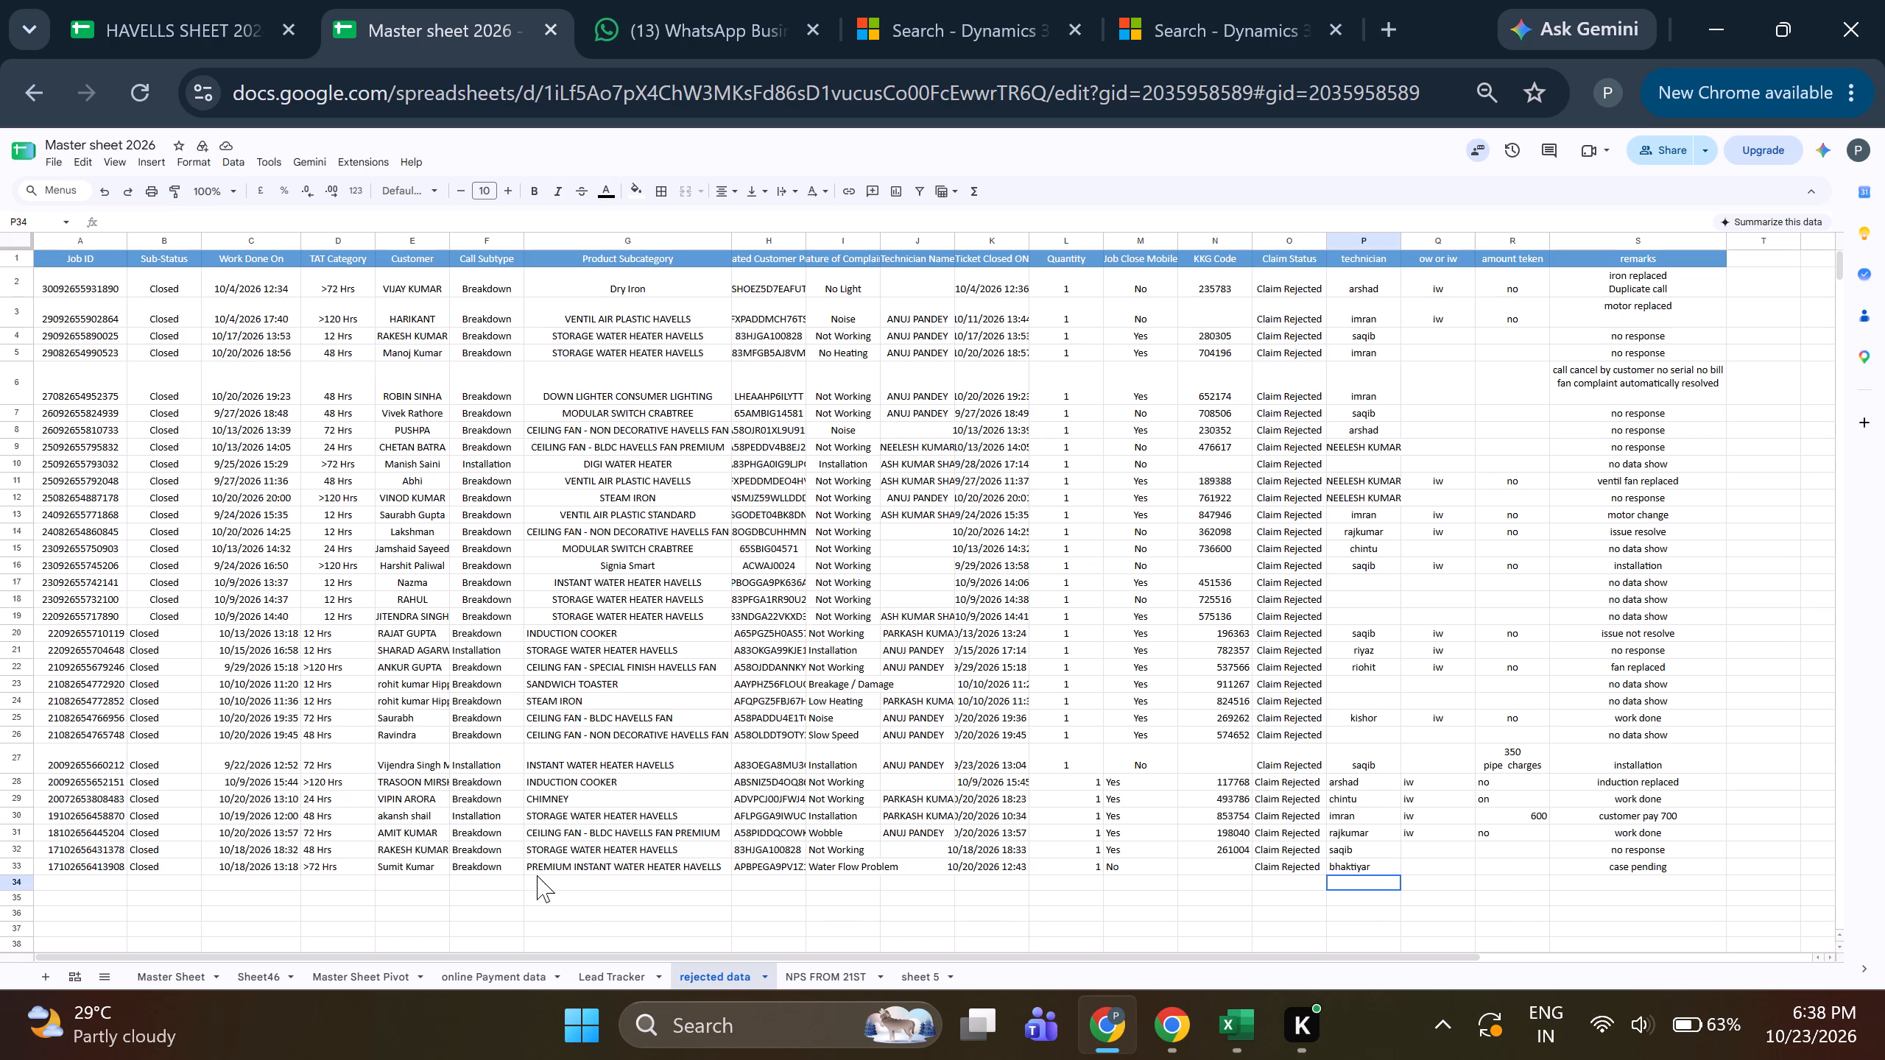
{"action": "left_click", "coordinate": [378, 834]}
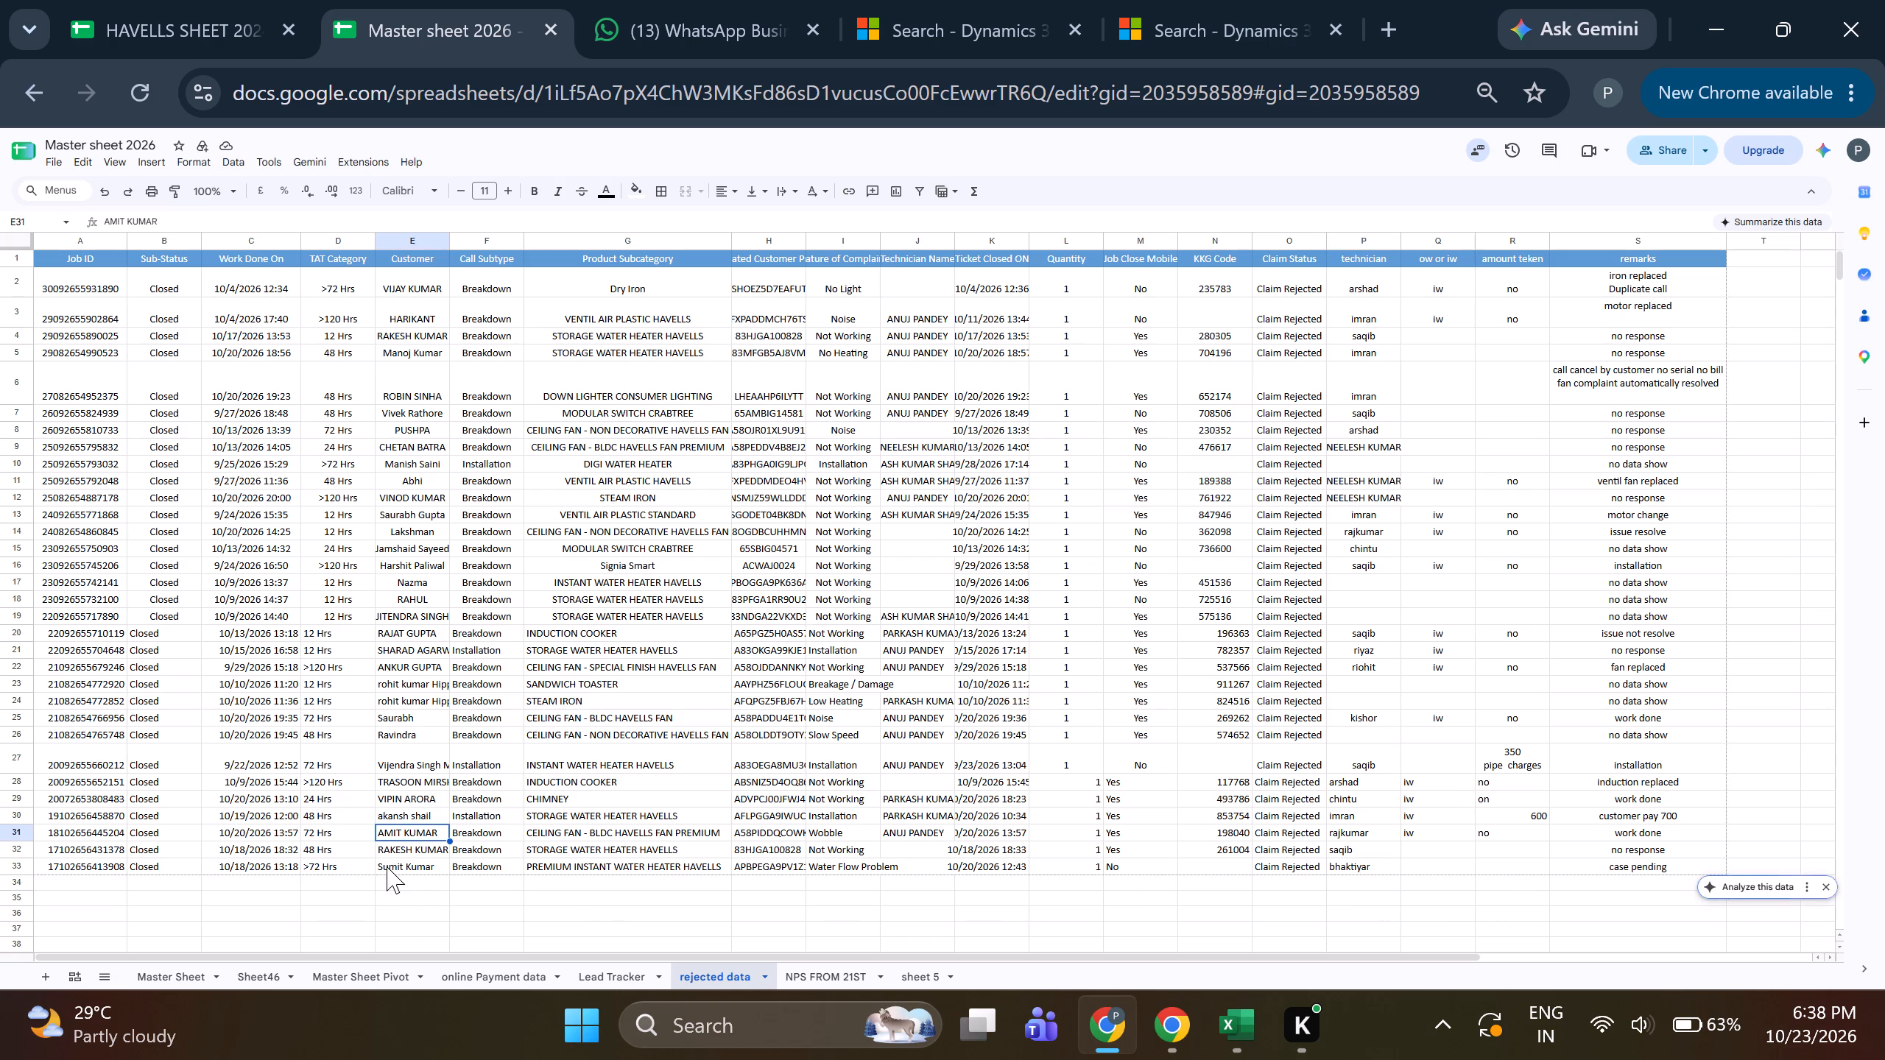
{"action": "left_click", "coordinate": [121, 832]}
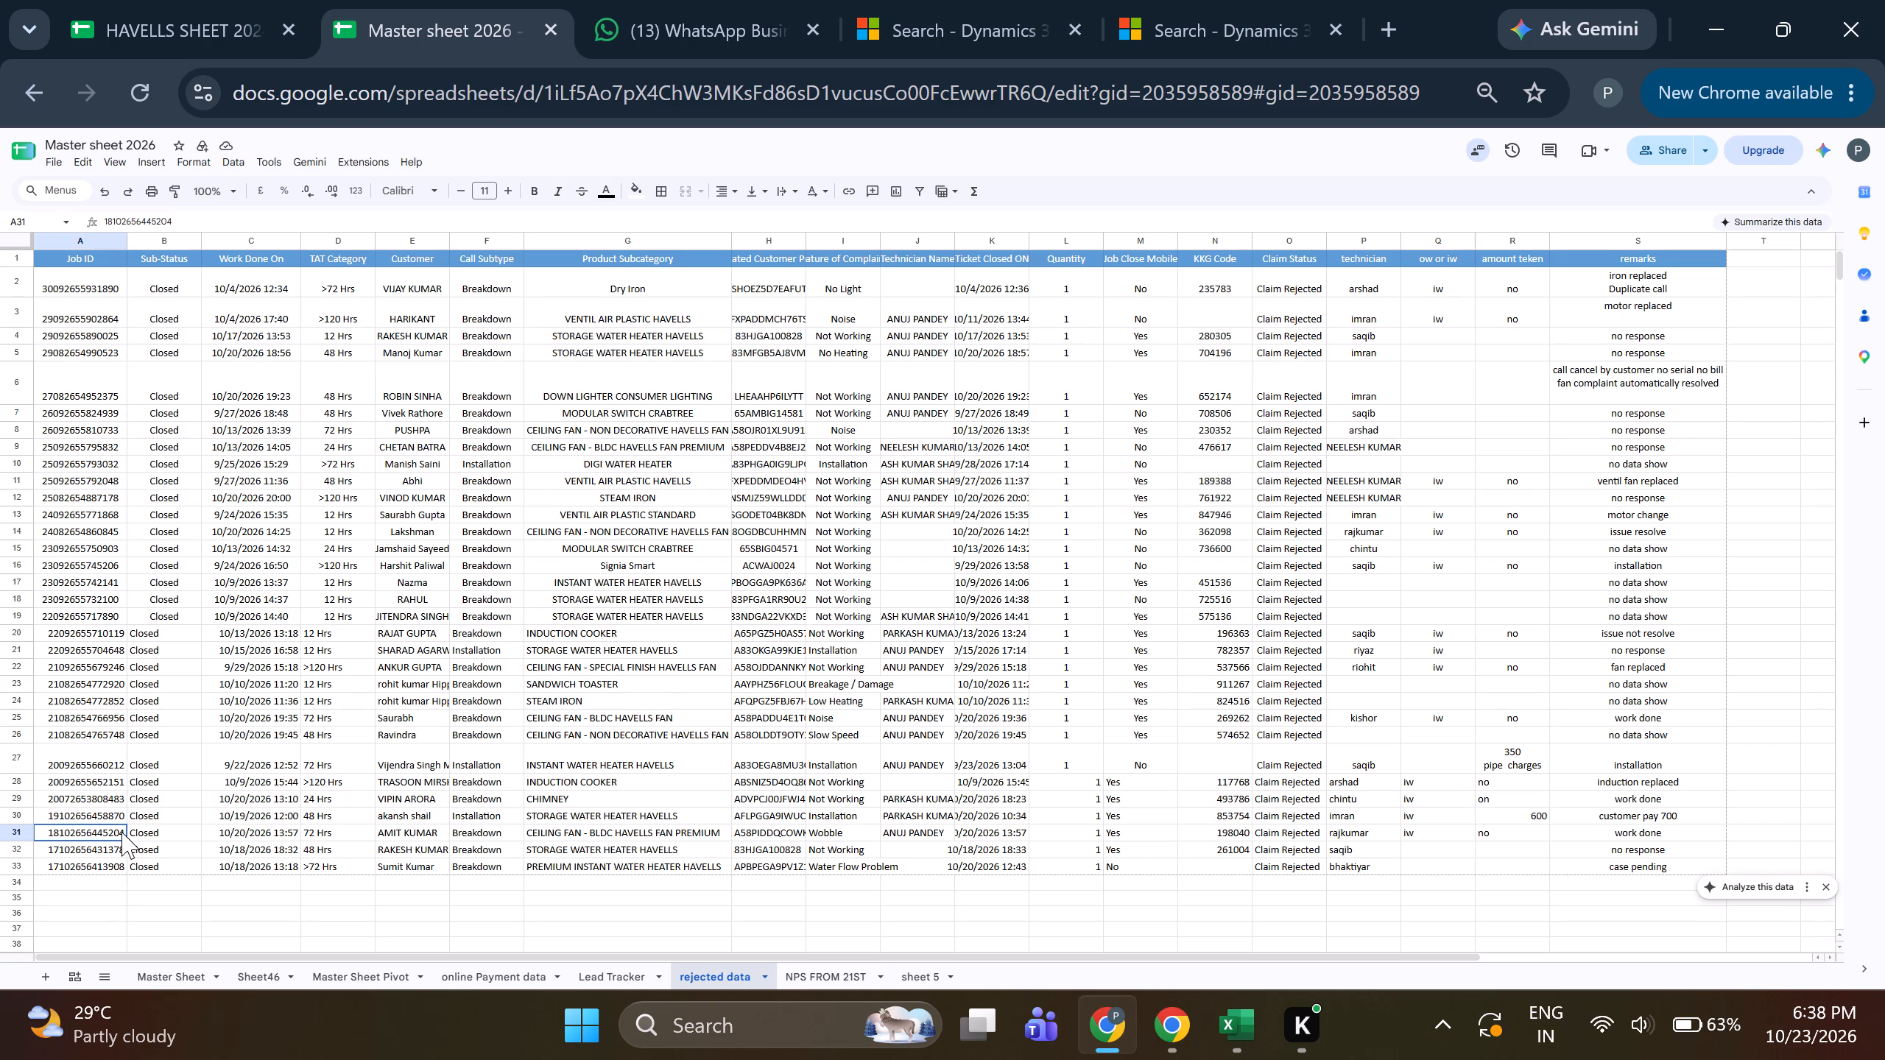
{"action": "left_click", "coordinate": [0, 831]}
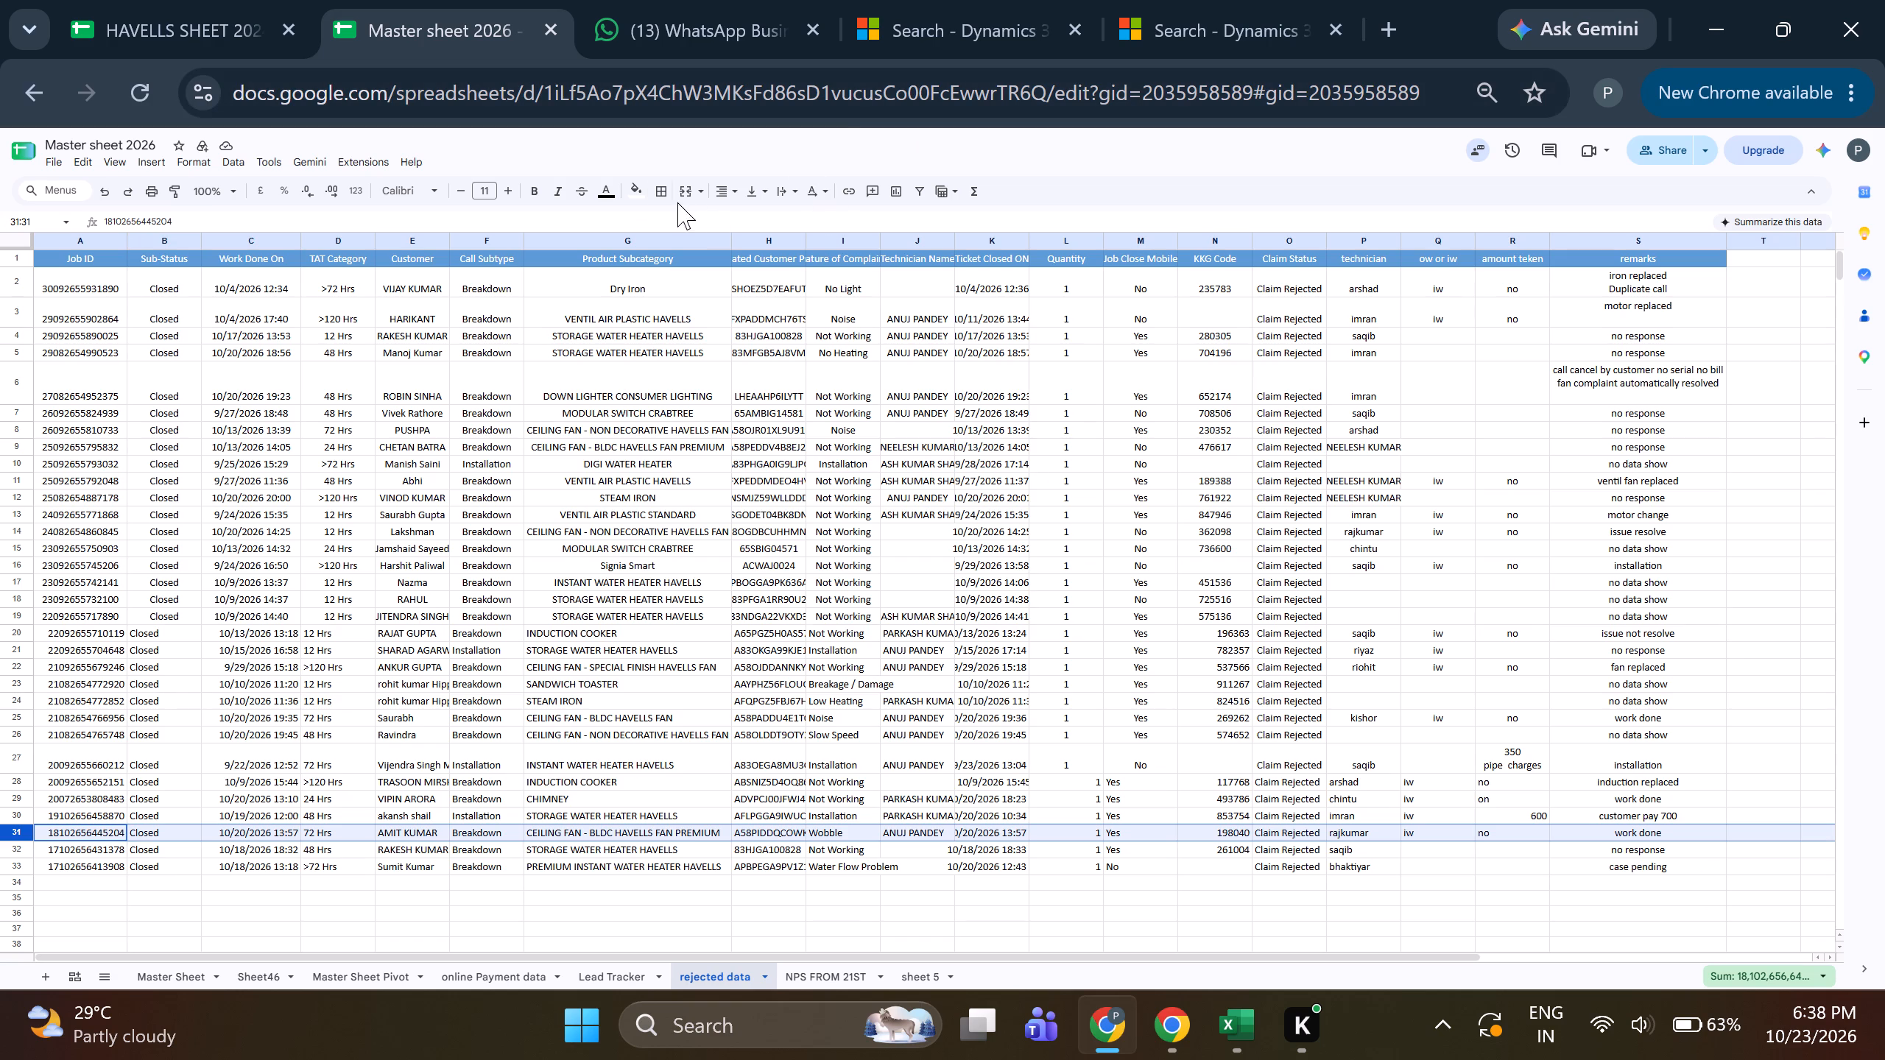
{"action": "left_click", "coordinate": [628, 182]}
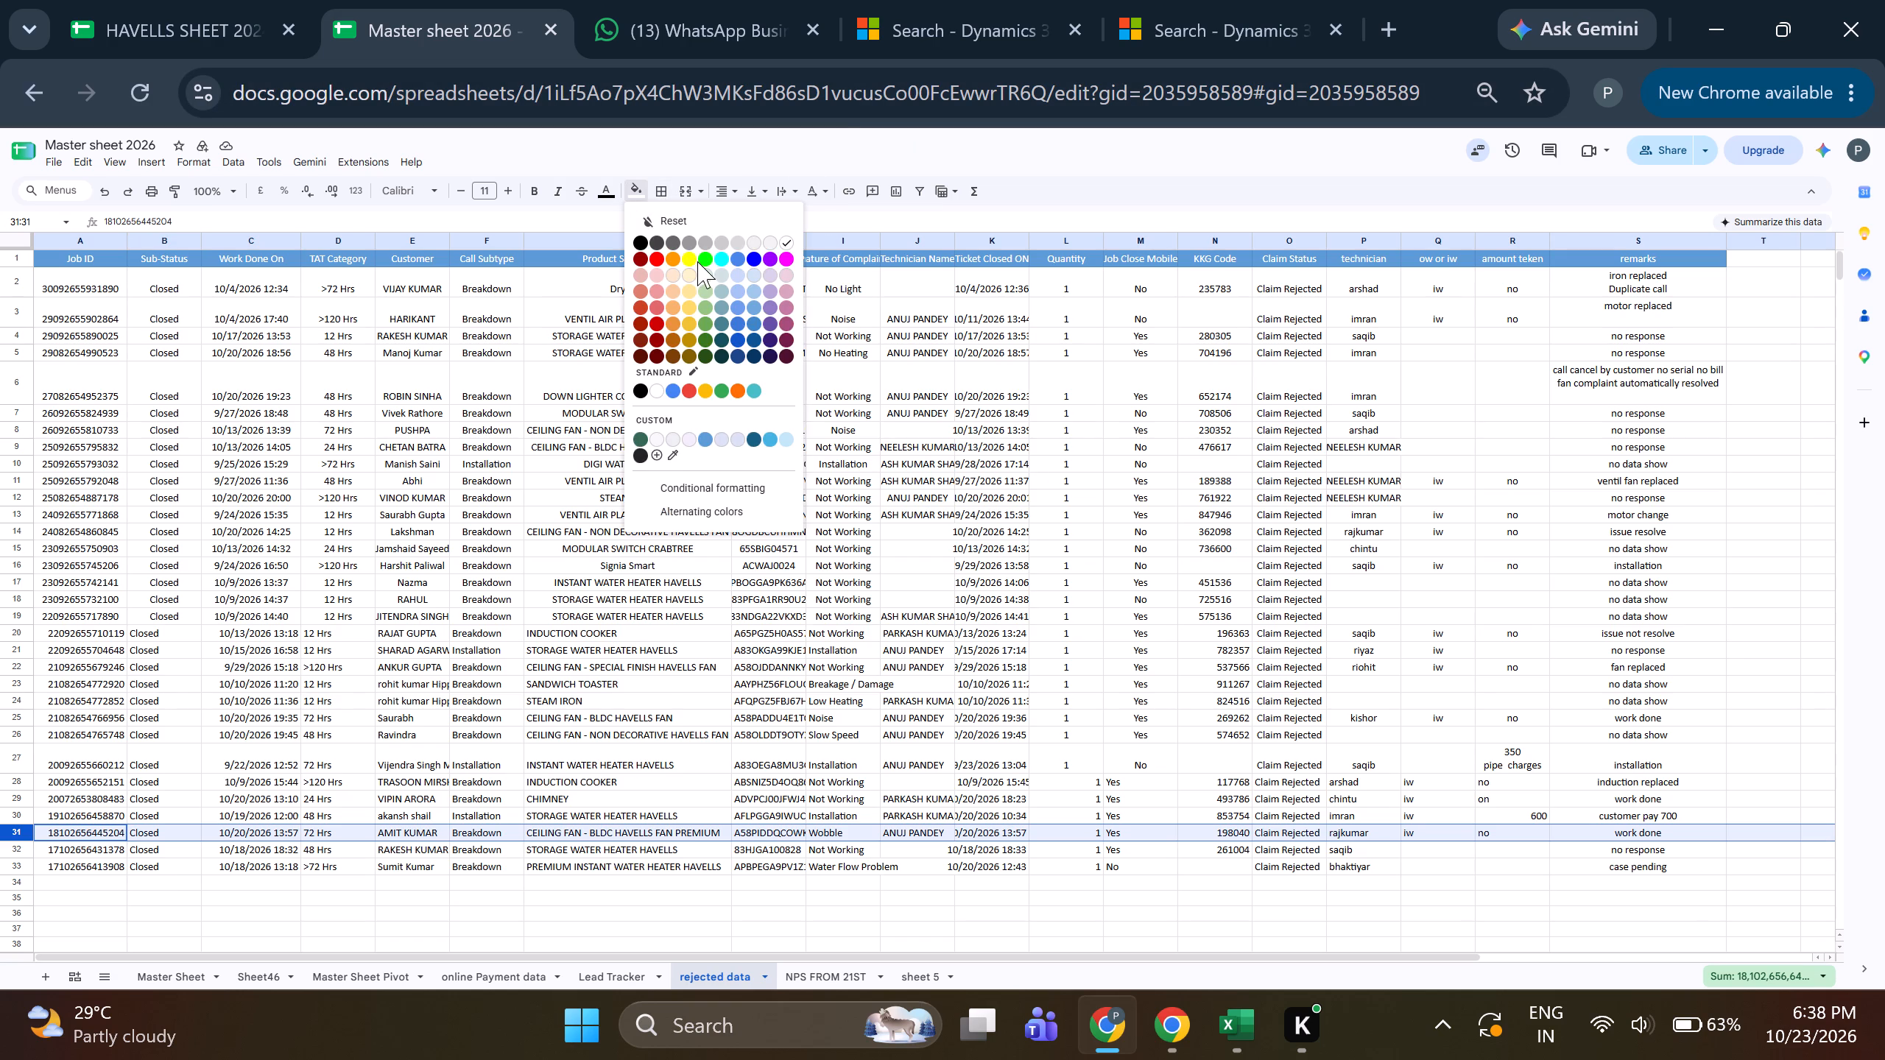
{"action": "left_click", "coordinate": [705, 258]}
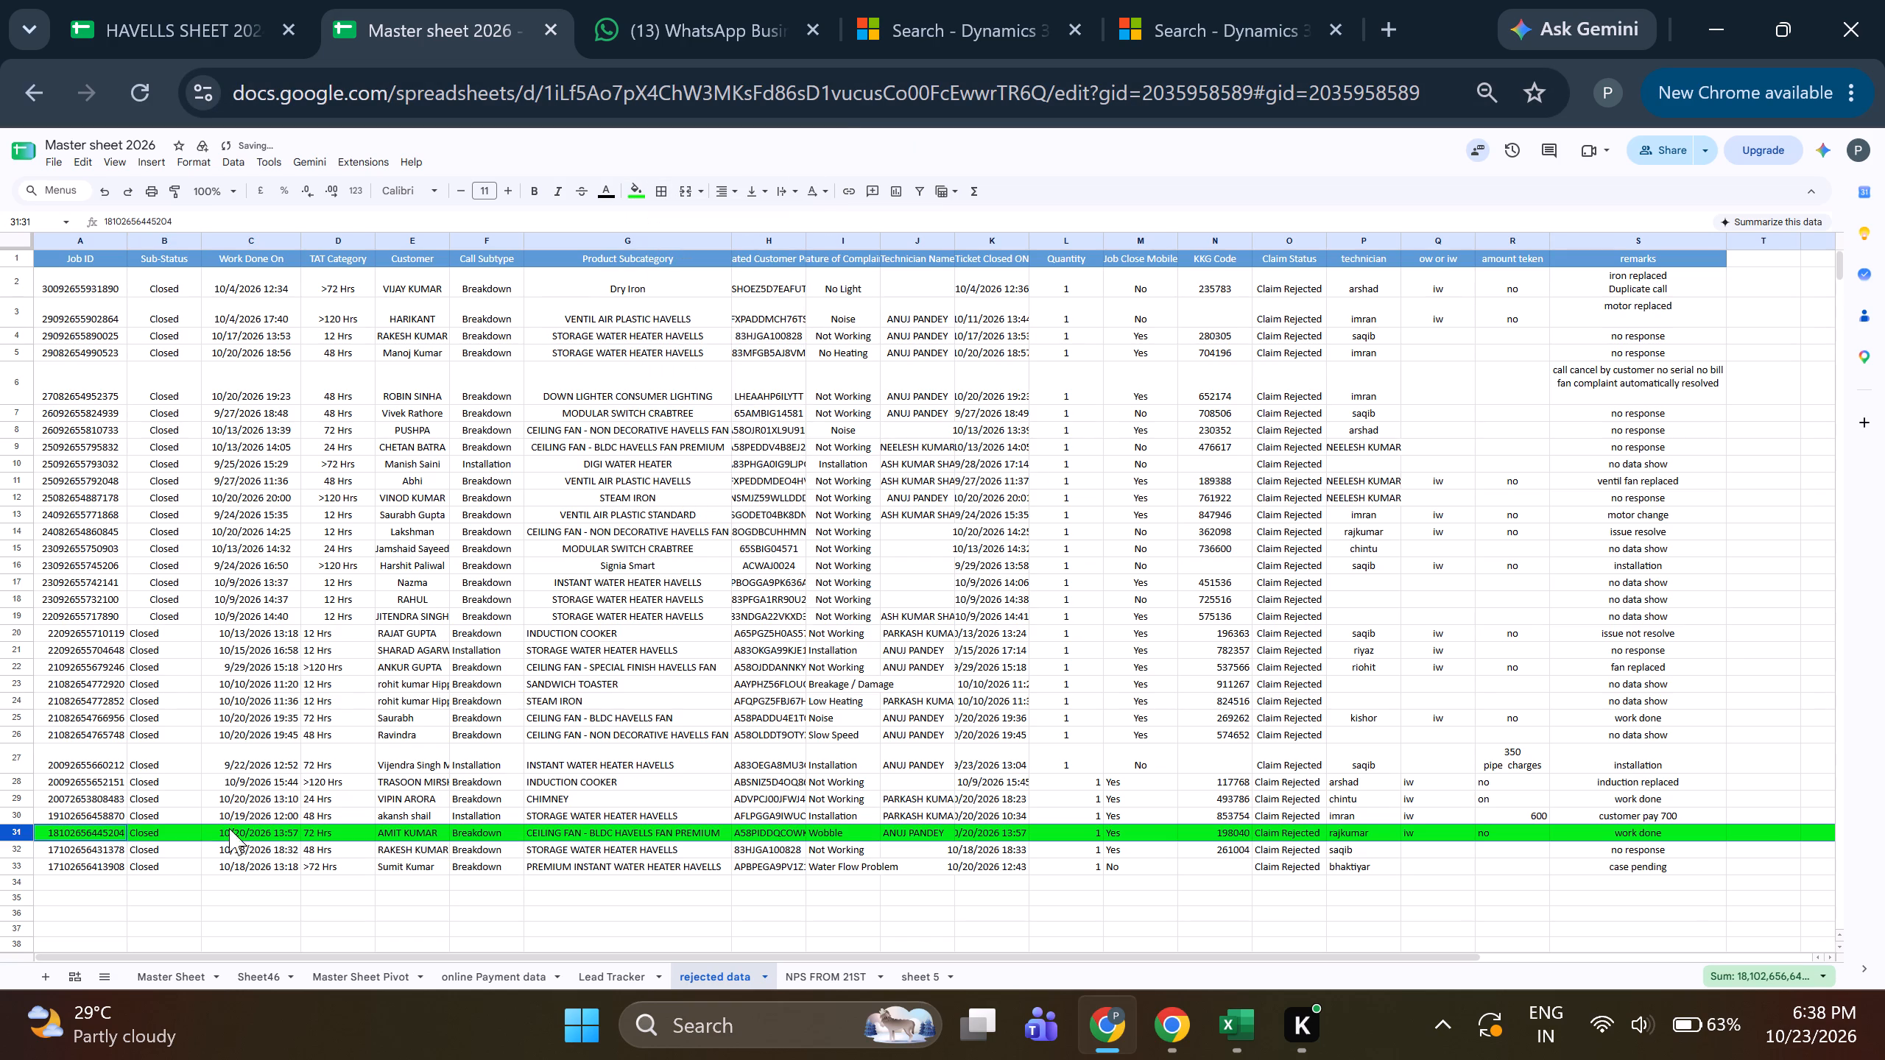
Copy the job ID from row 32 of the rejected data sheet and search for it in Havells Customer Service.
{"action": "left_click", "coordinate": [364, 852]}
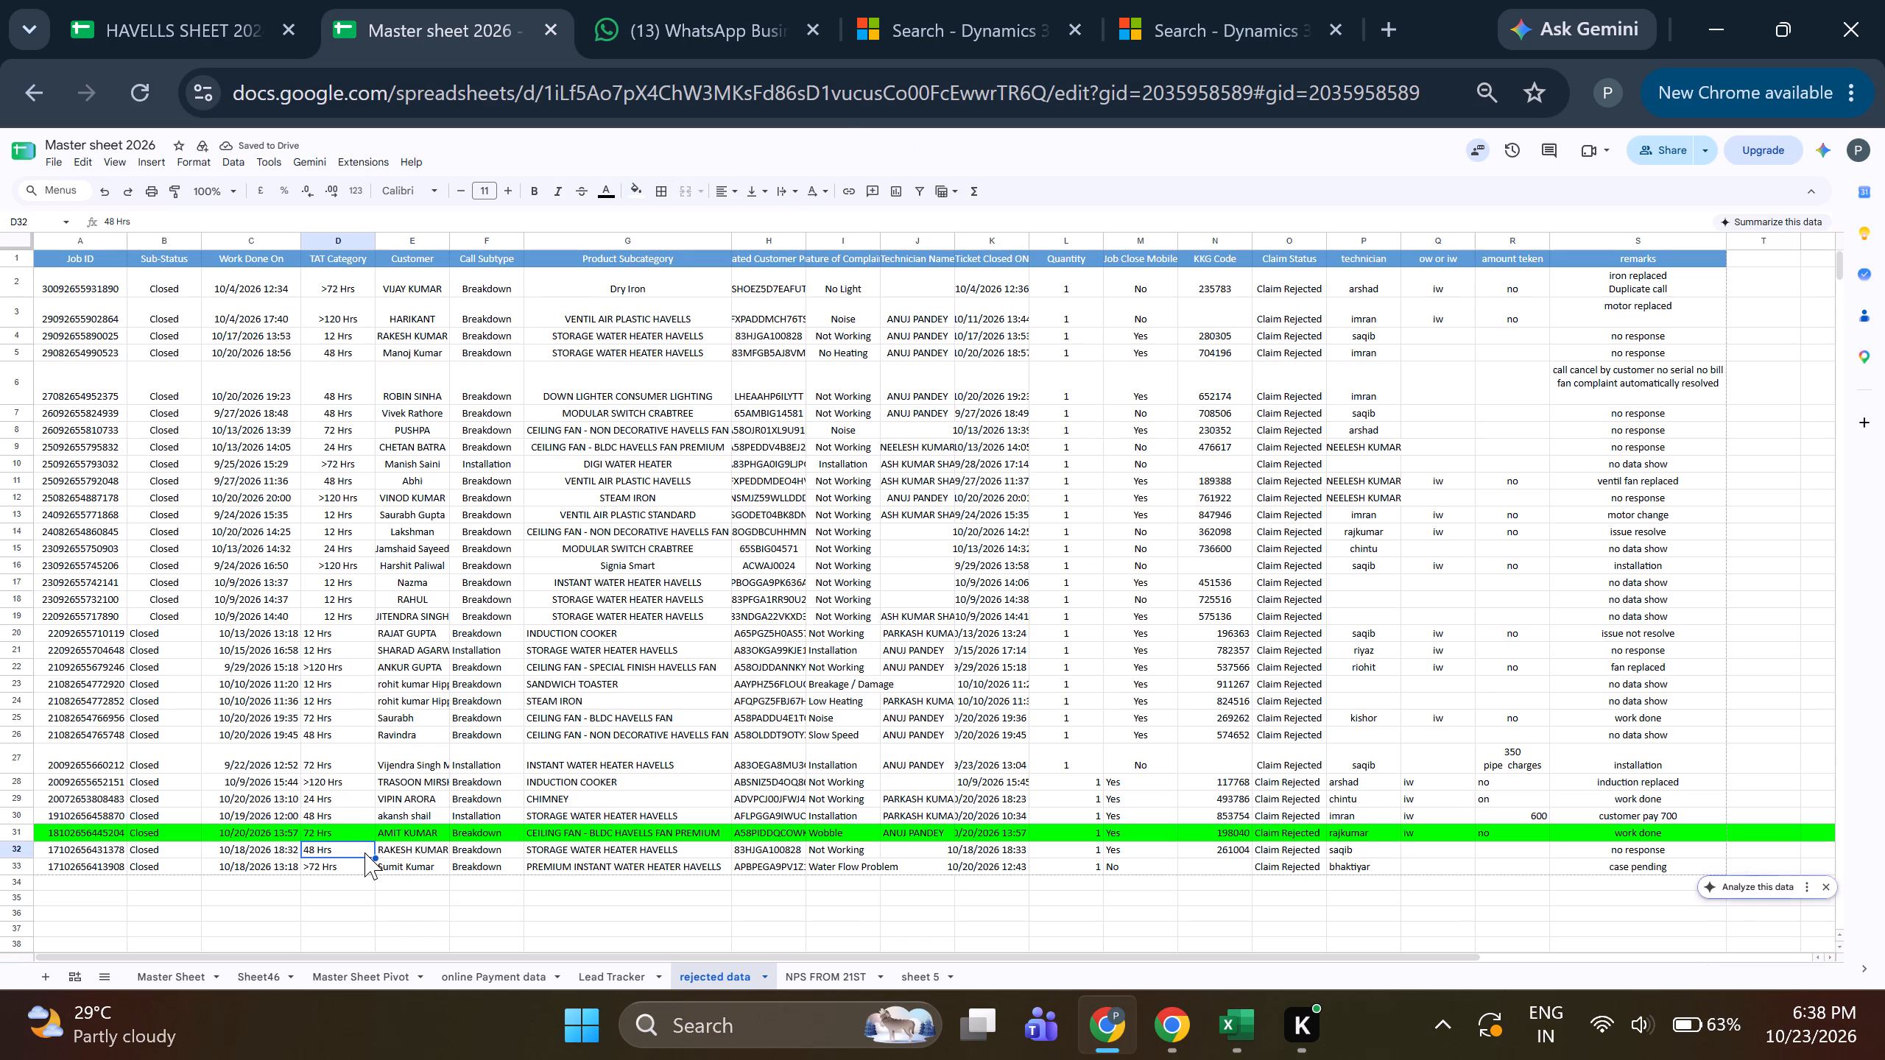
{"action": "left_click", "coordinate": [121, 846]}
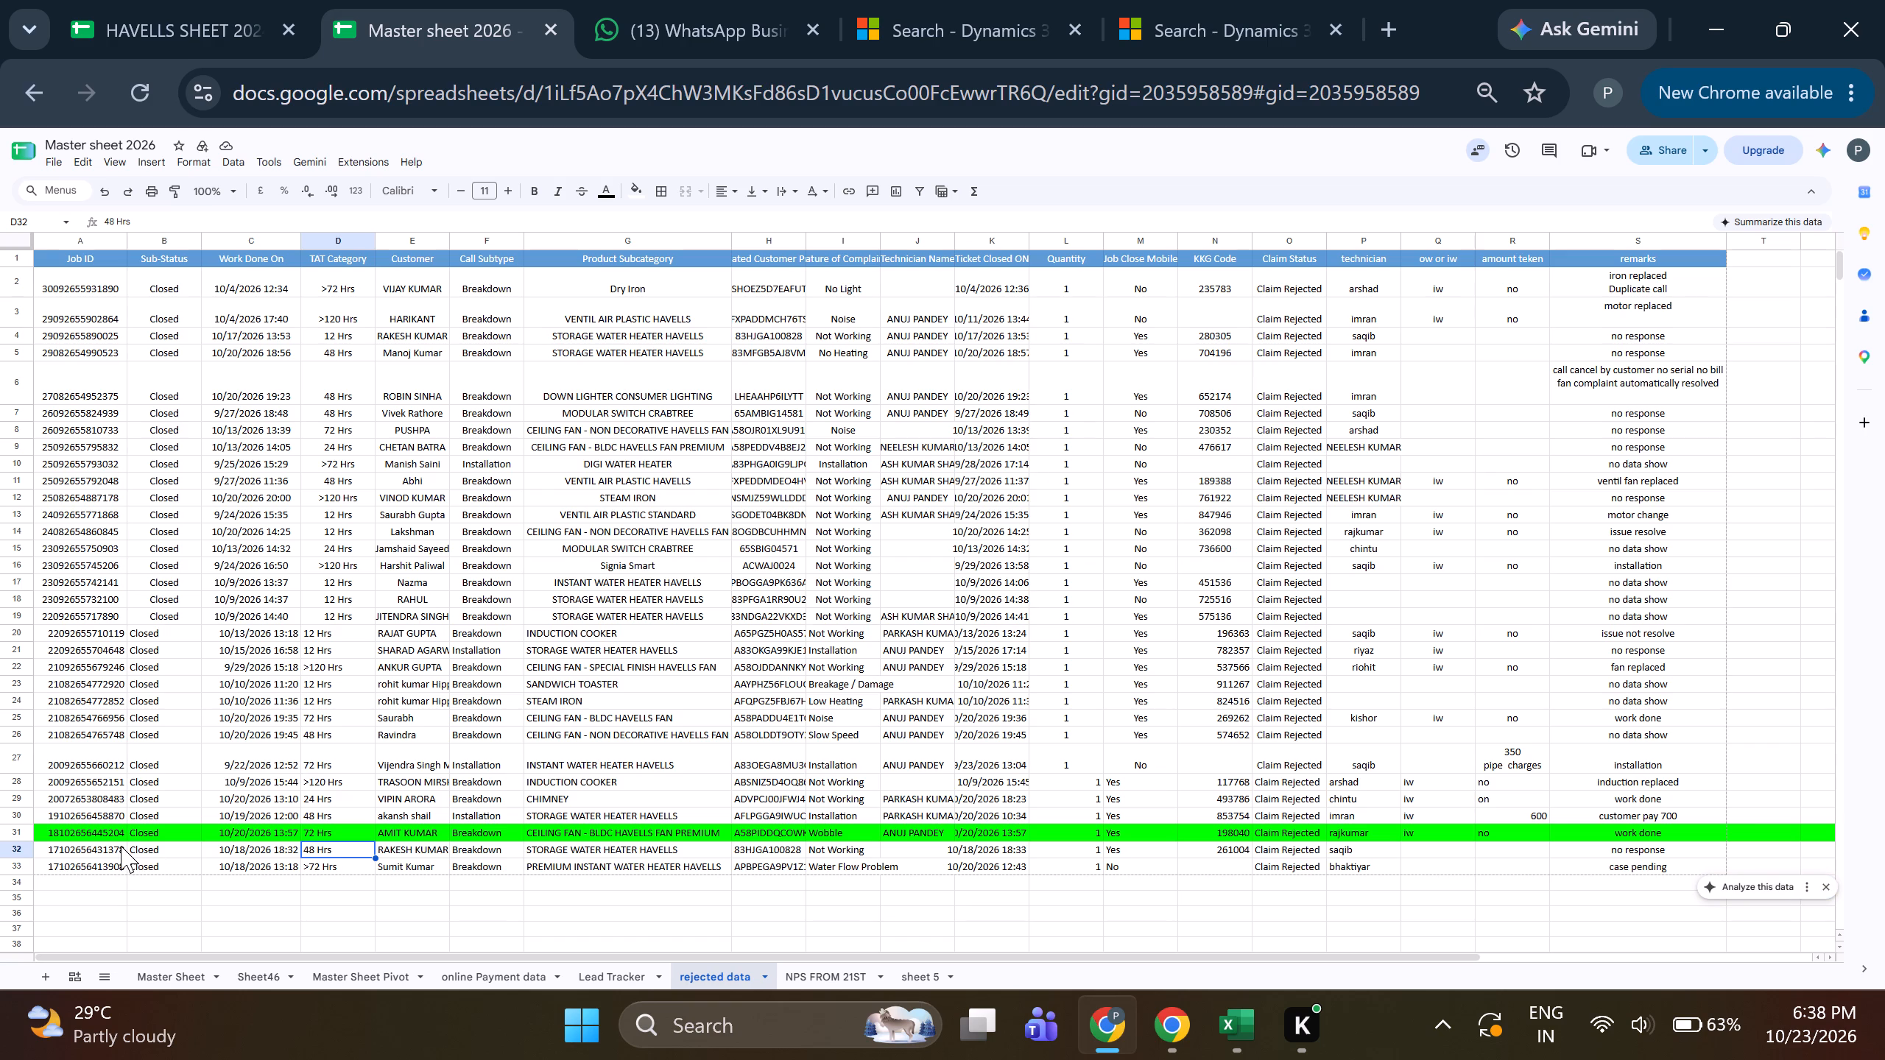
{"action": "key", "text": "ctrl+c"}
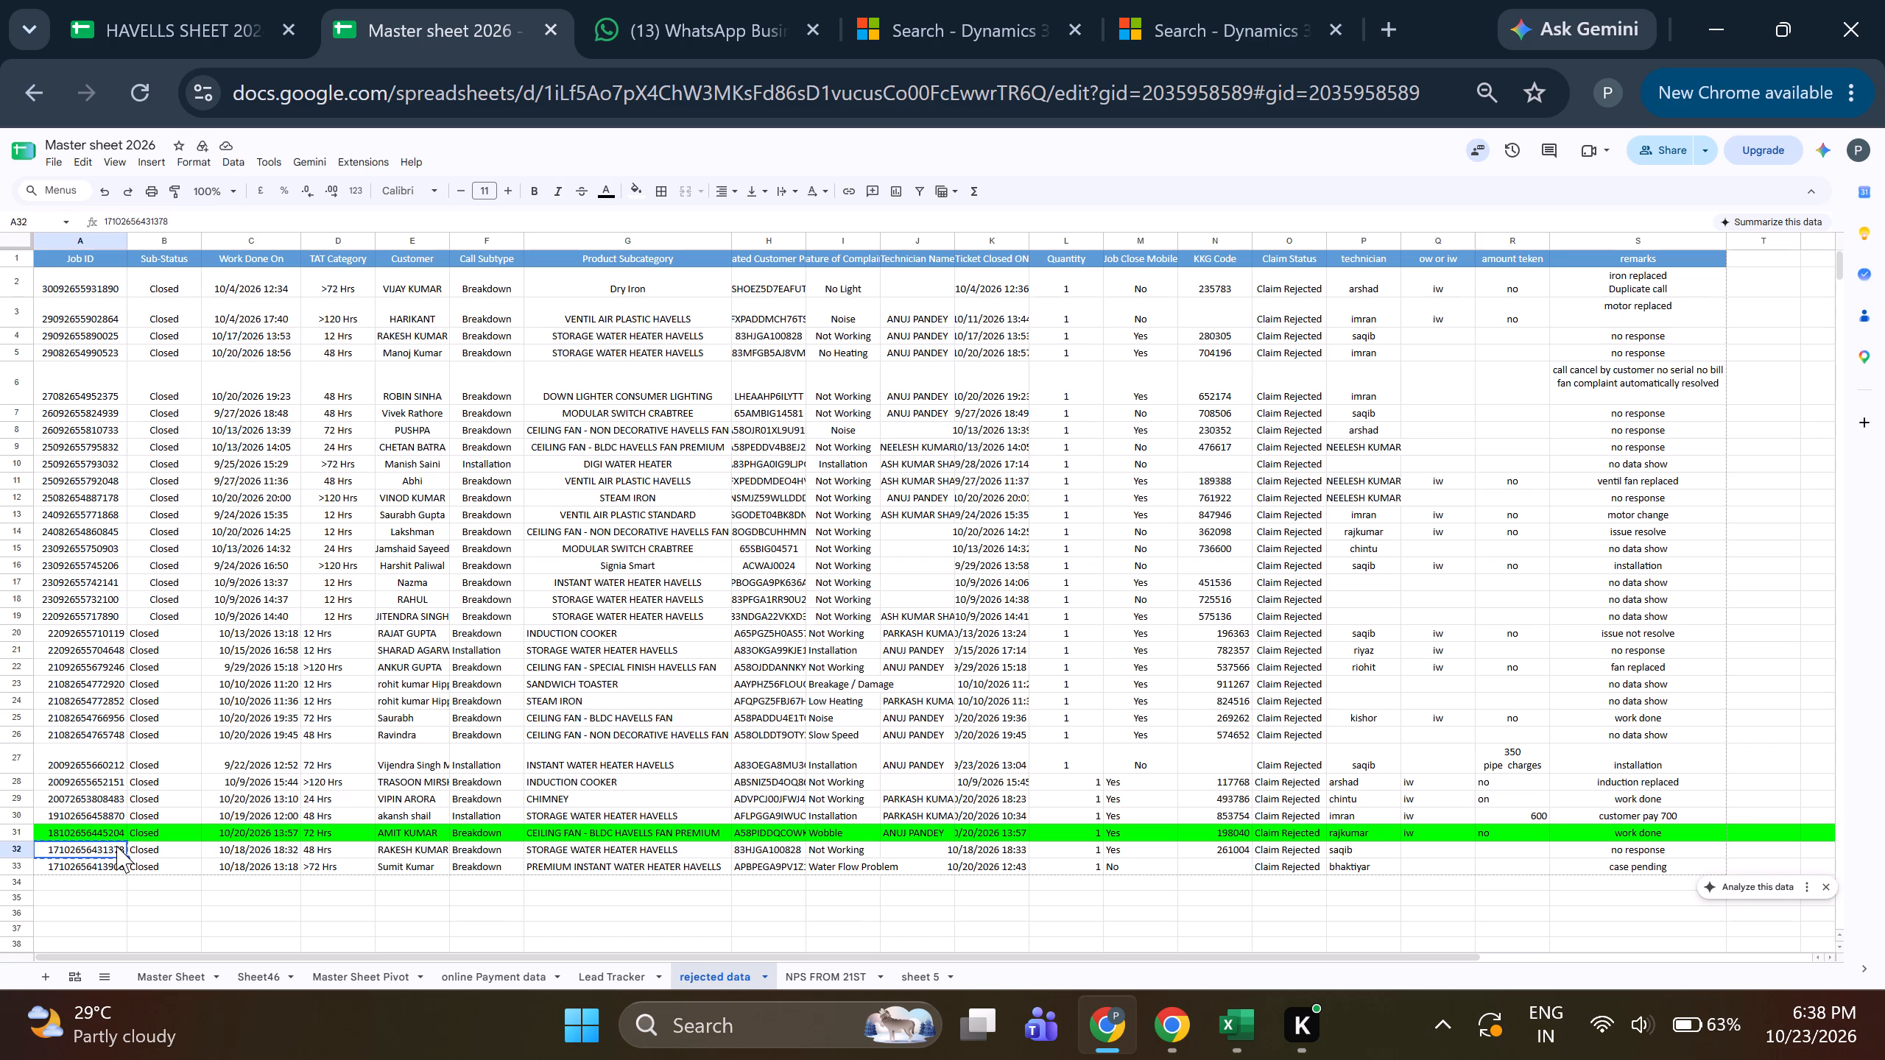
{"action": "left_click", "coordinate": [1182, 0]}
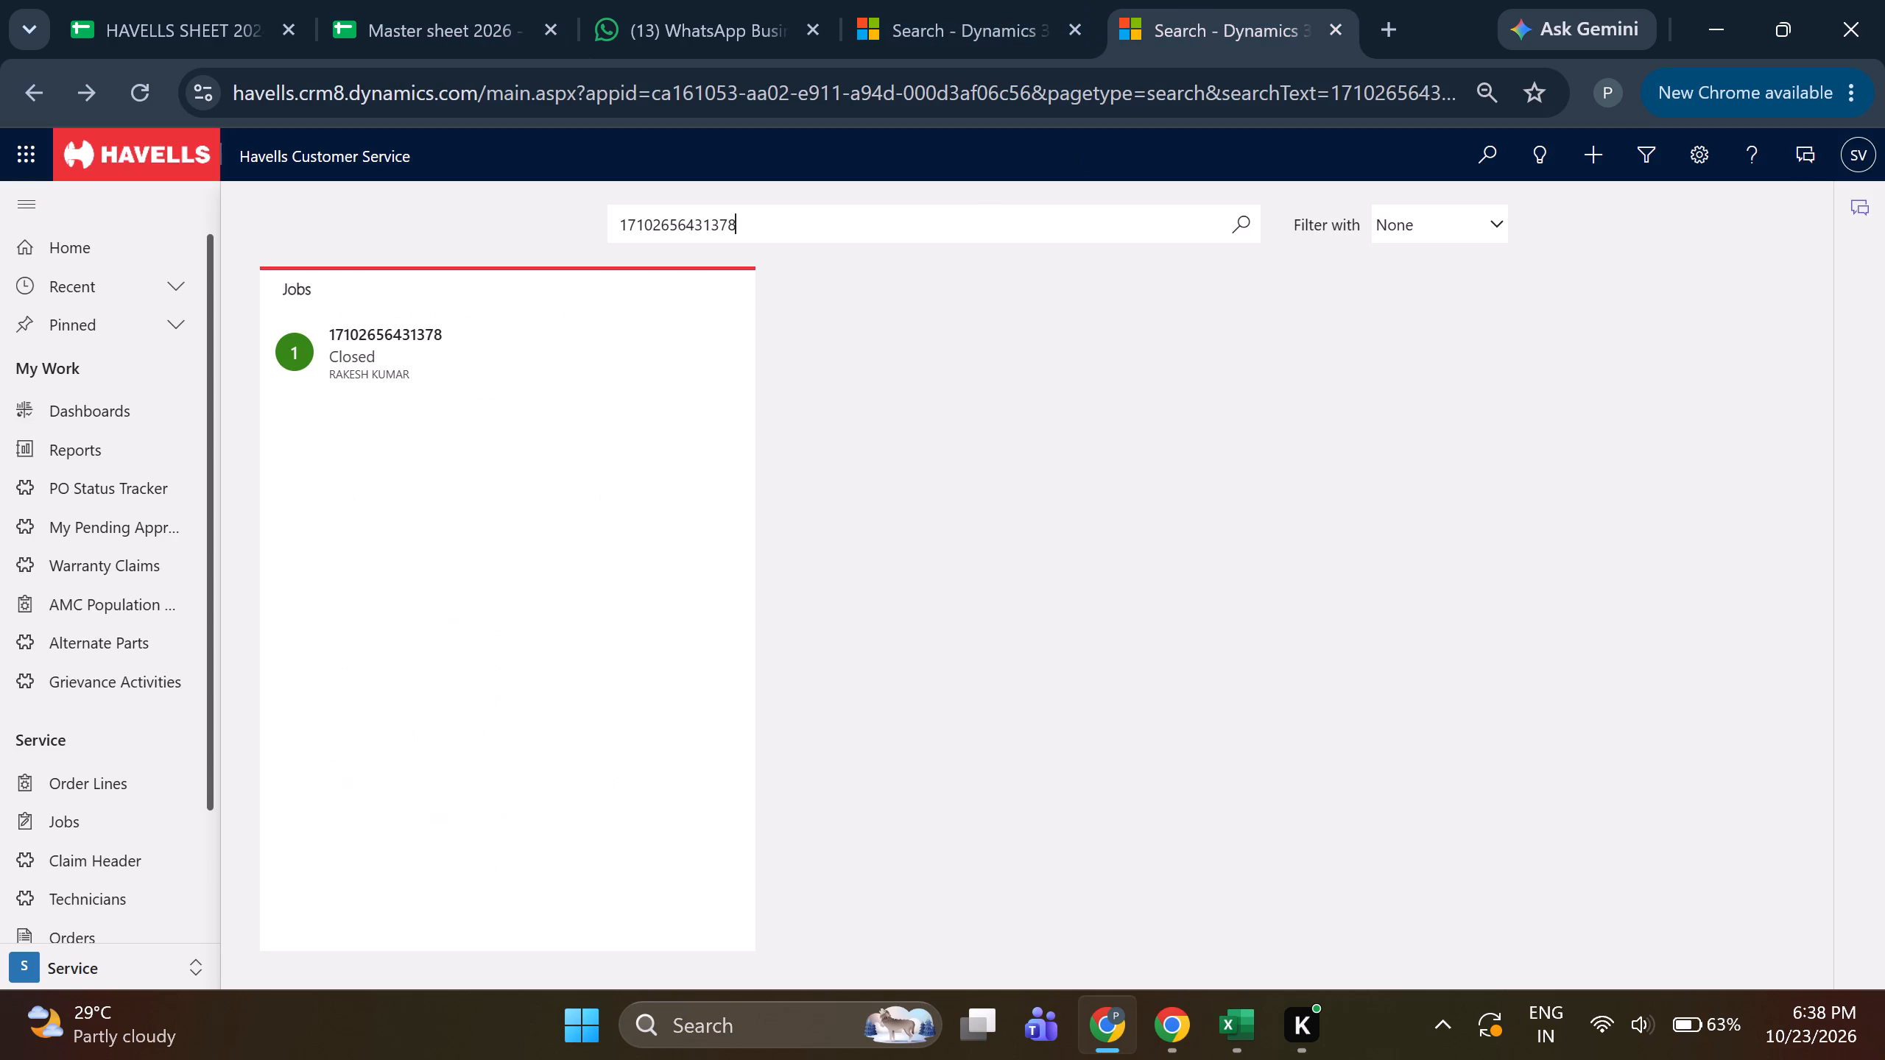
{"action": "double_click", "coordinate": [805, 217]}
{"action": "key", "text": "ctrl+v"}
{"action": "left_click", "coordinate": [1240, 231]}
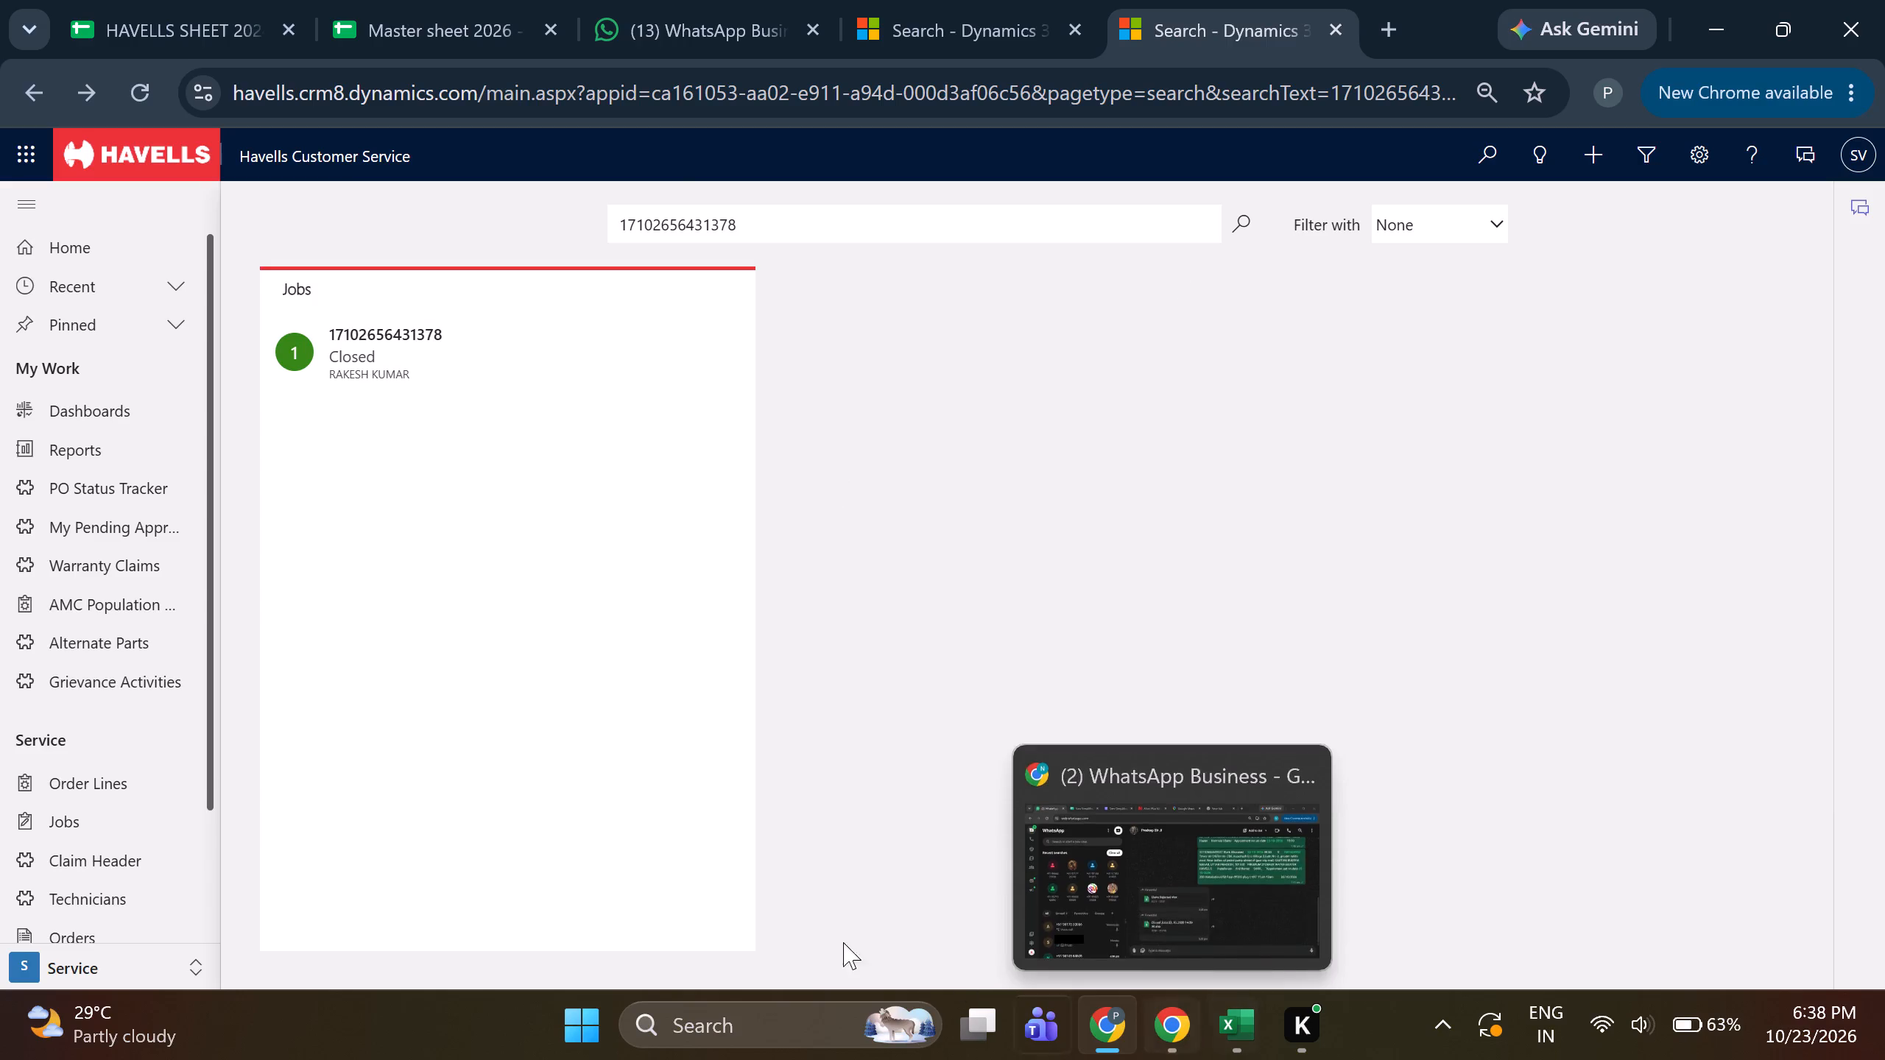
In Master sheet 2026's rejected data sheet, highlight the whole of row 32 with a bright green fill.
{"action": "left_click", "coordinate": [457, 0]}
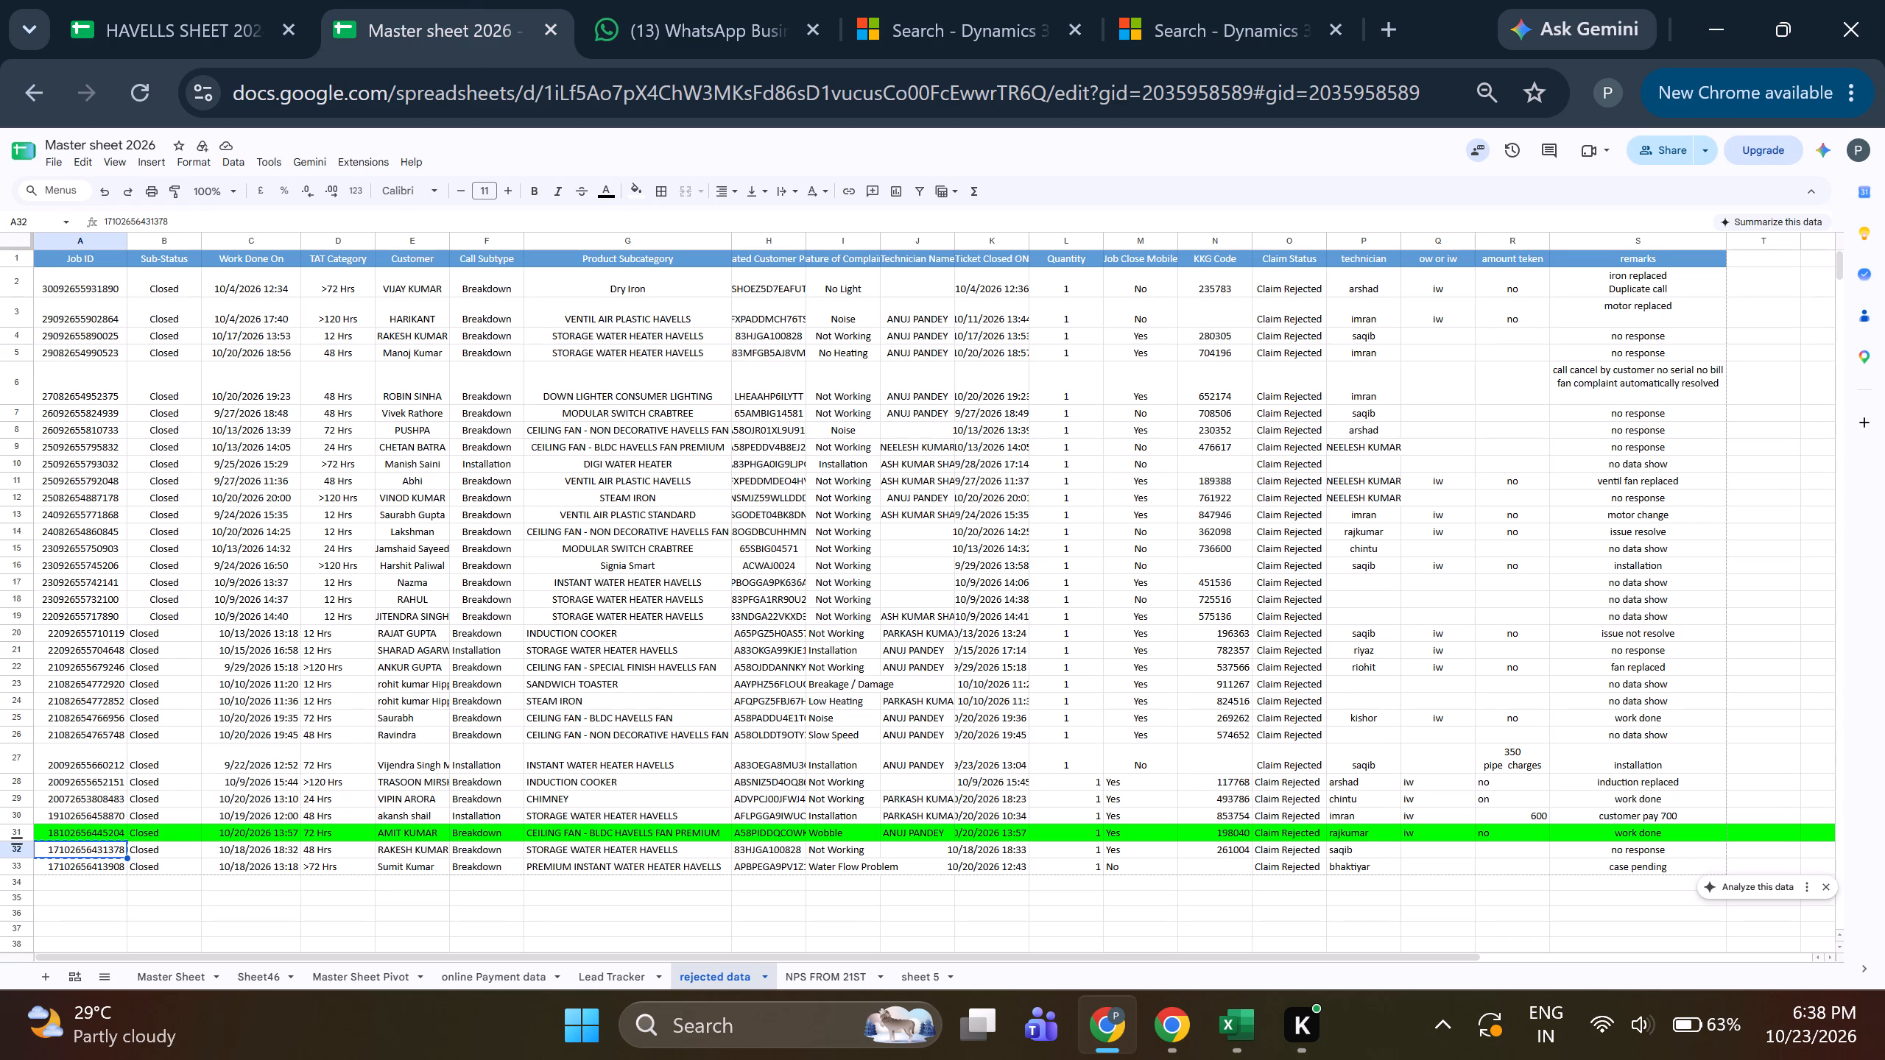
{"action": "left_click", "coordinate": [7, 846]}
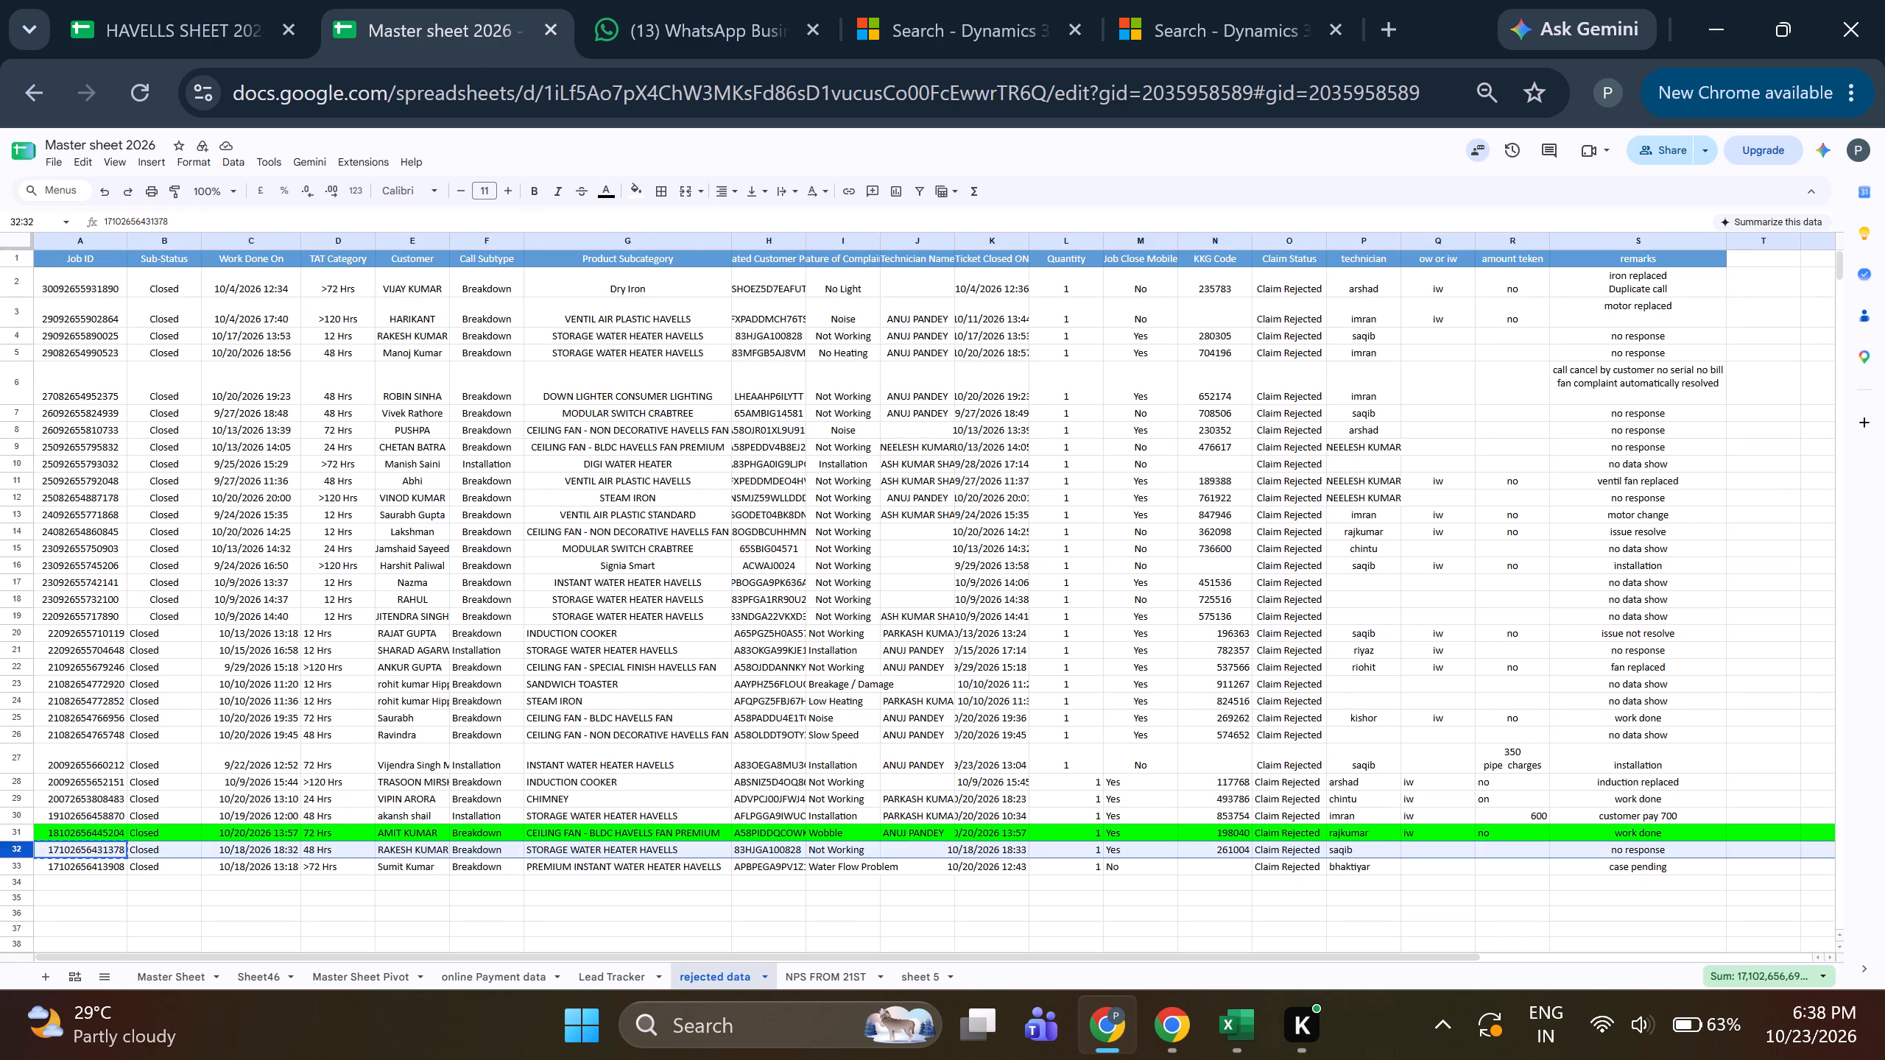
{"action": "left_click", "coordinate": [637, 196]}
{"action": "left_click", "coordinate": [704, 261]}
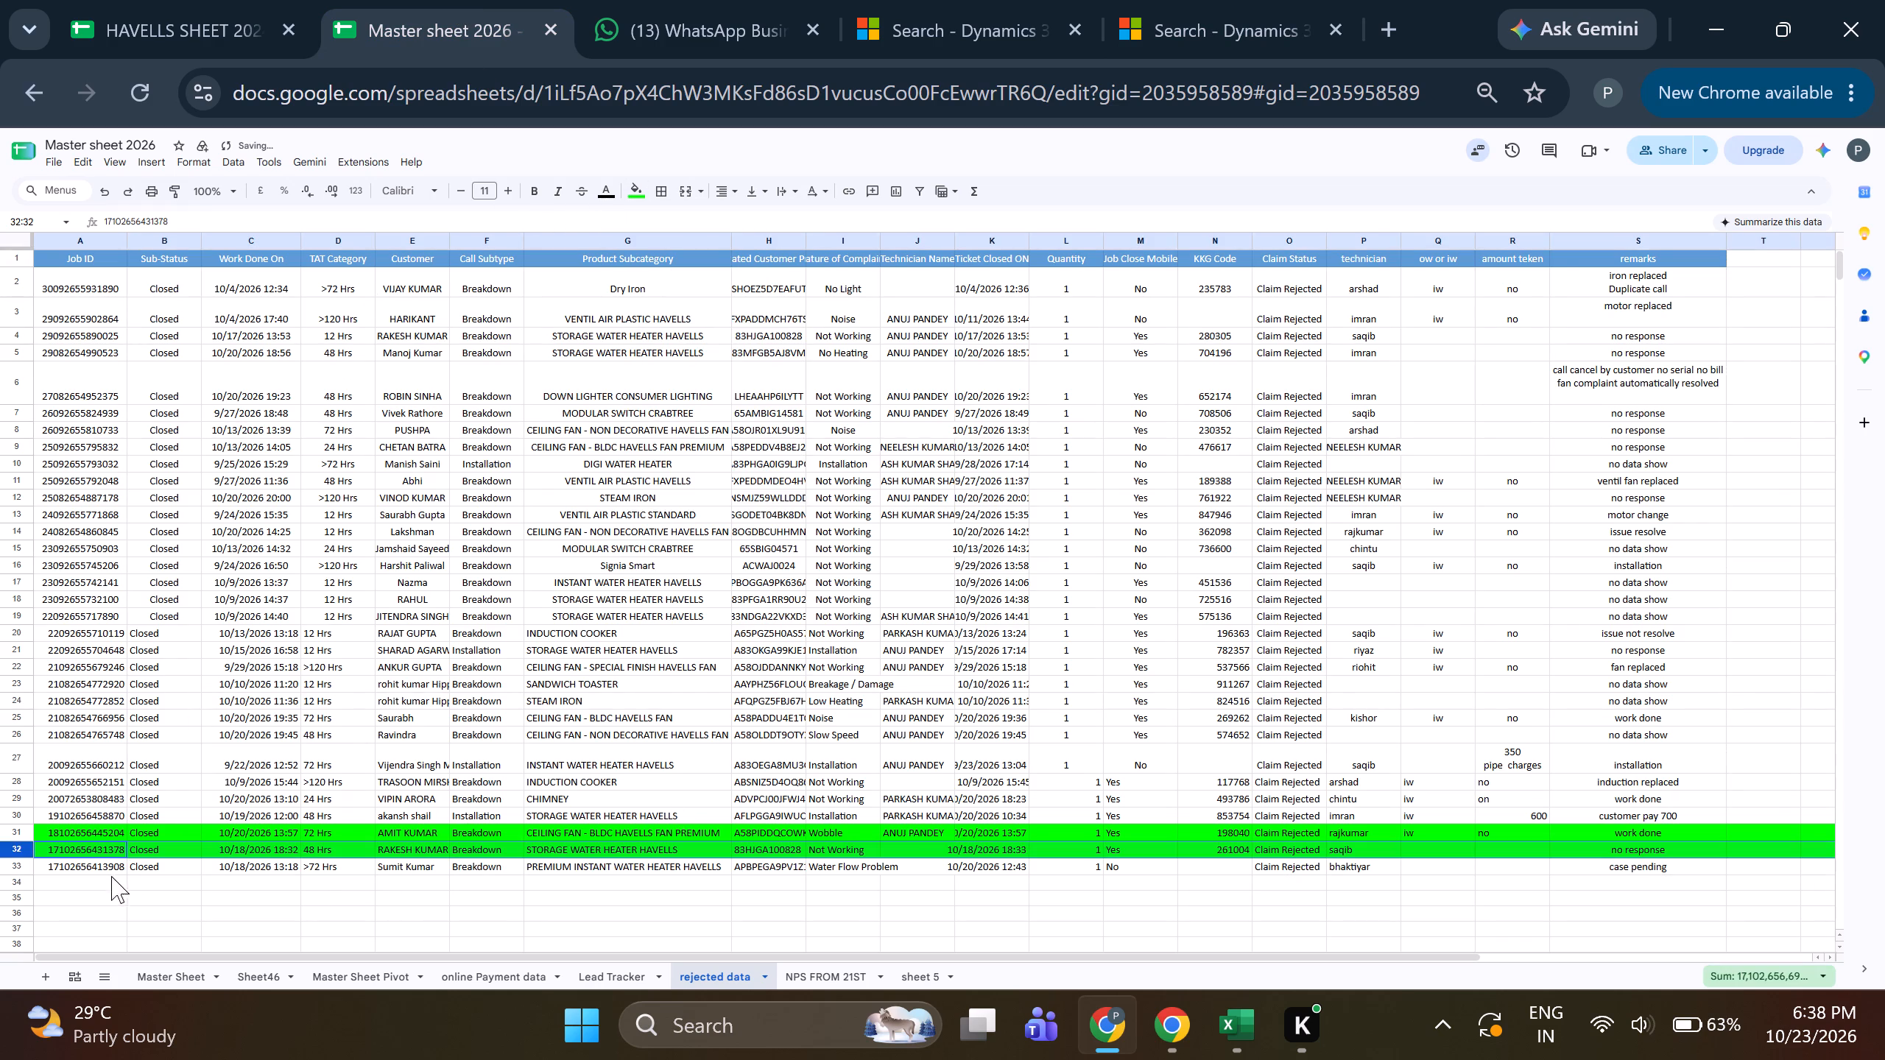
Copy the job ID from row 33 of the rejected data sheet and search for it in Havells Customer Service.
{"action": "left_click", "coordinate": [88, 873]}
{"action": "key", "text": "ctrl+c"}
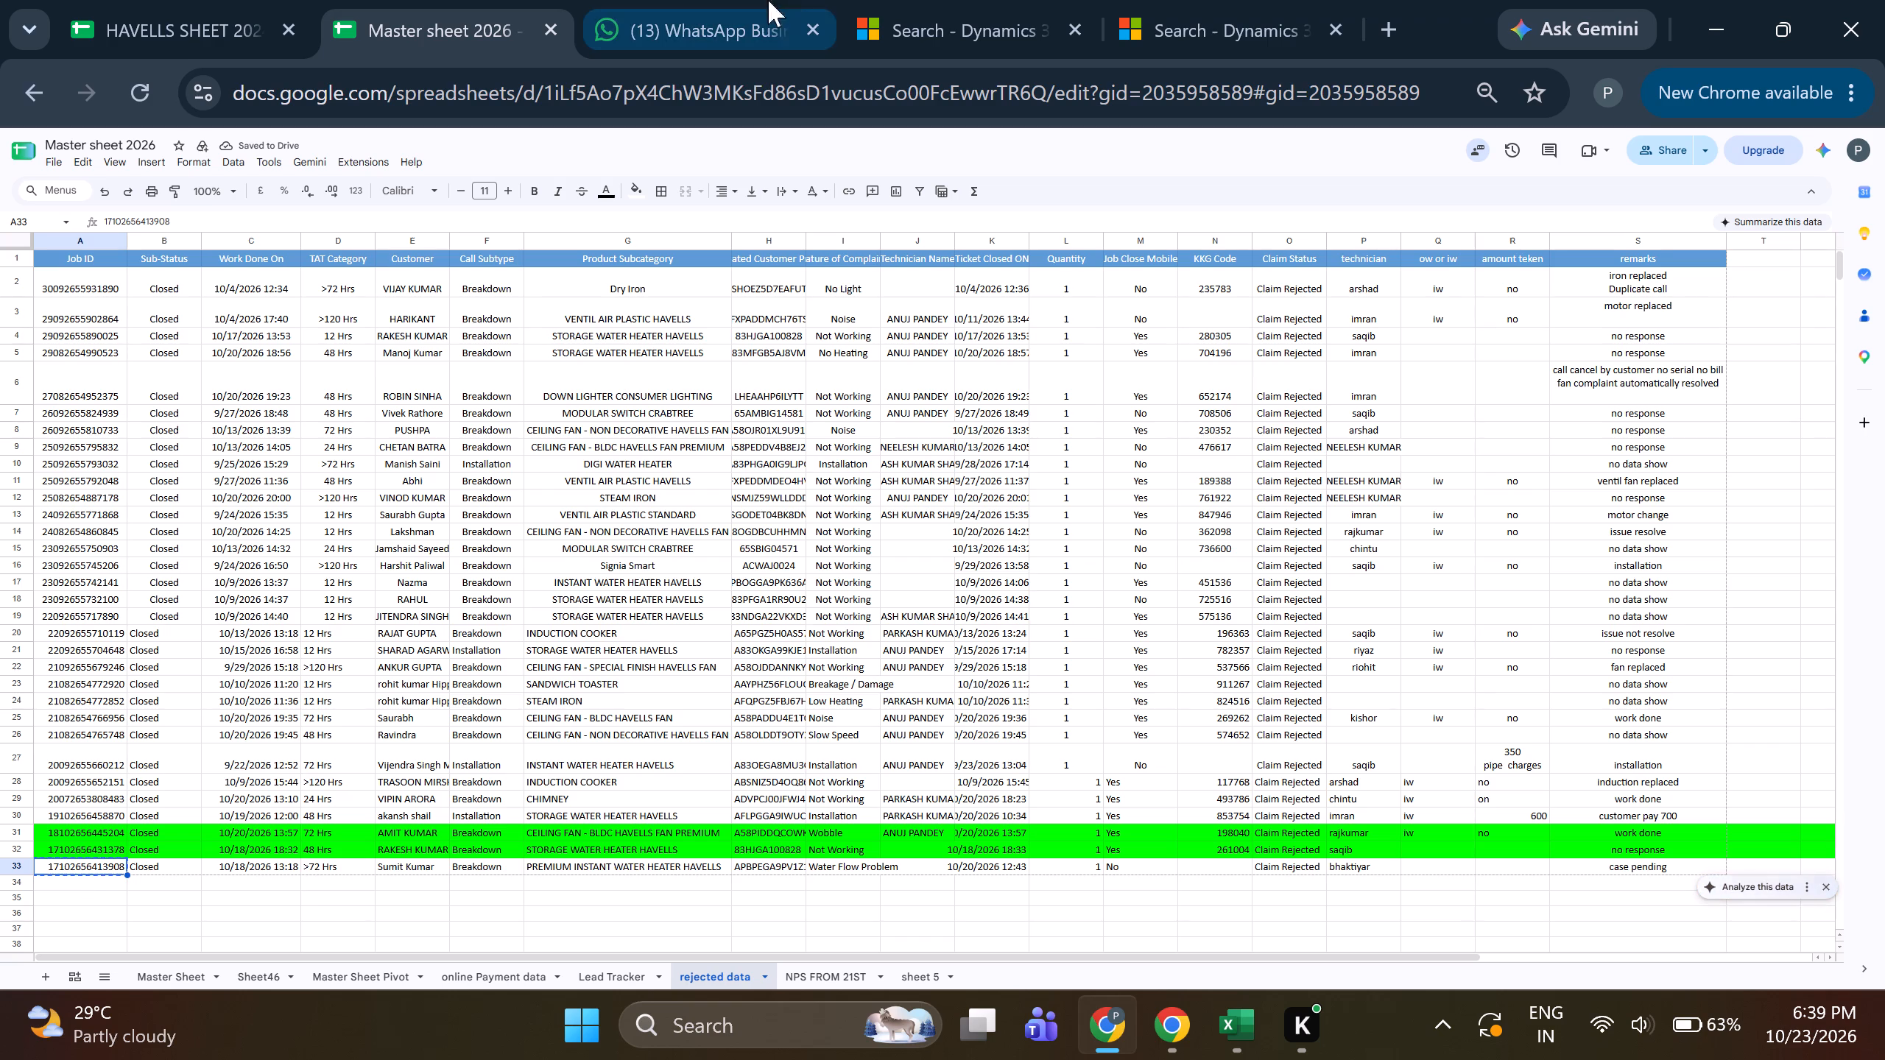
{"action": "left_click", "coordinate": [1235, 0]}
{"action": "double_click", "coordinate": [781, 232]}
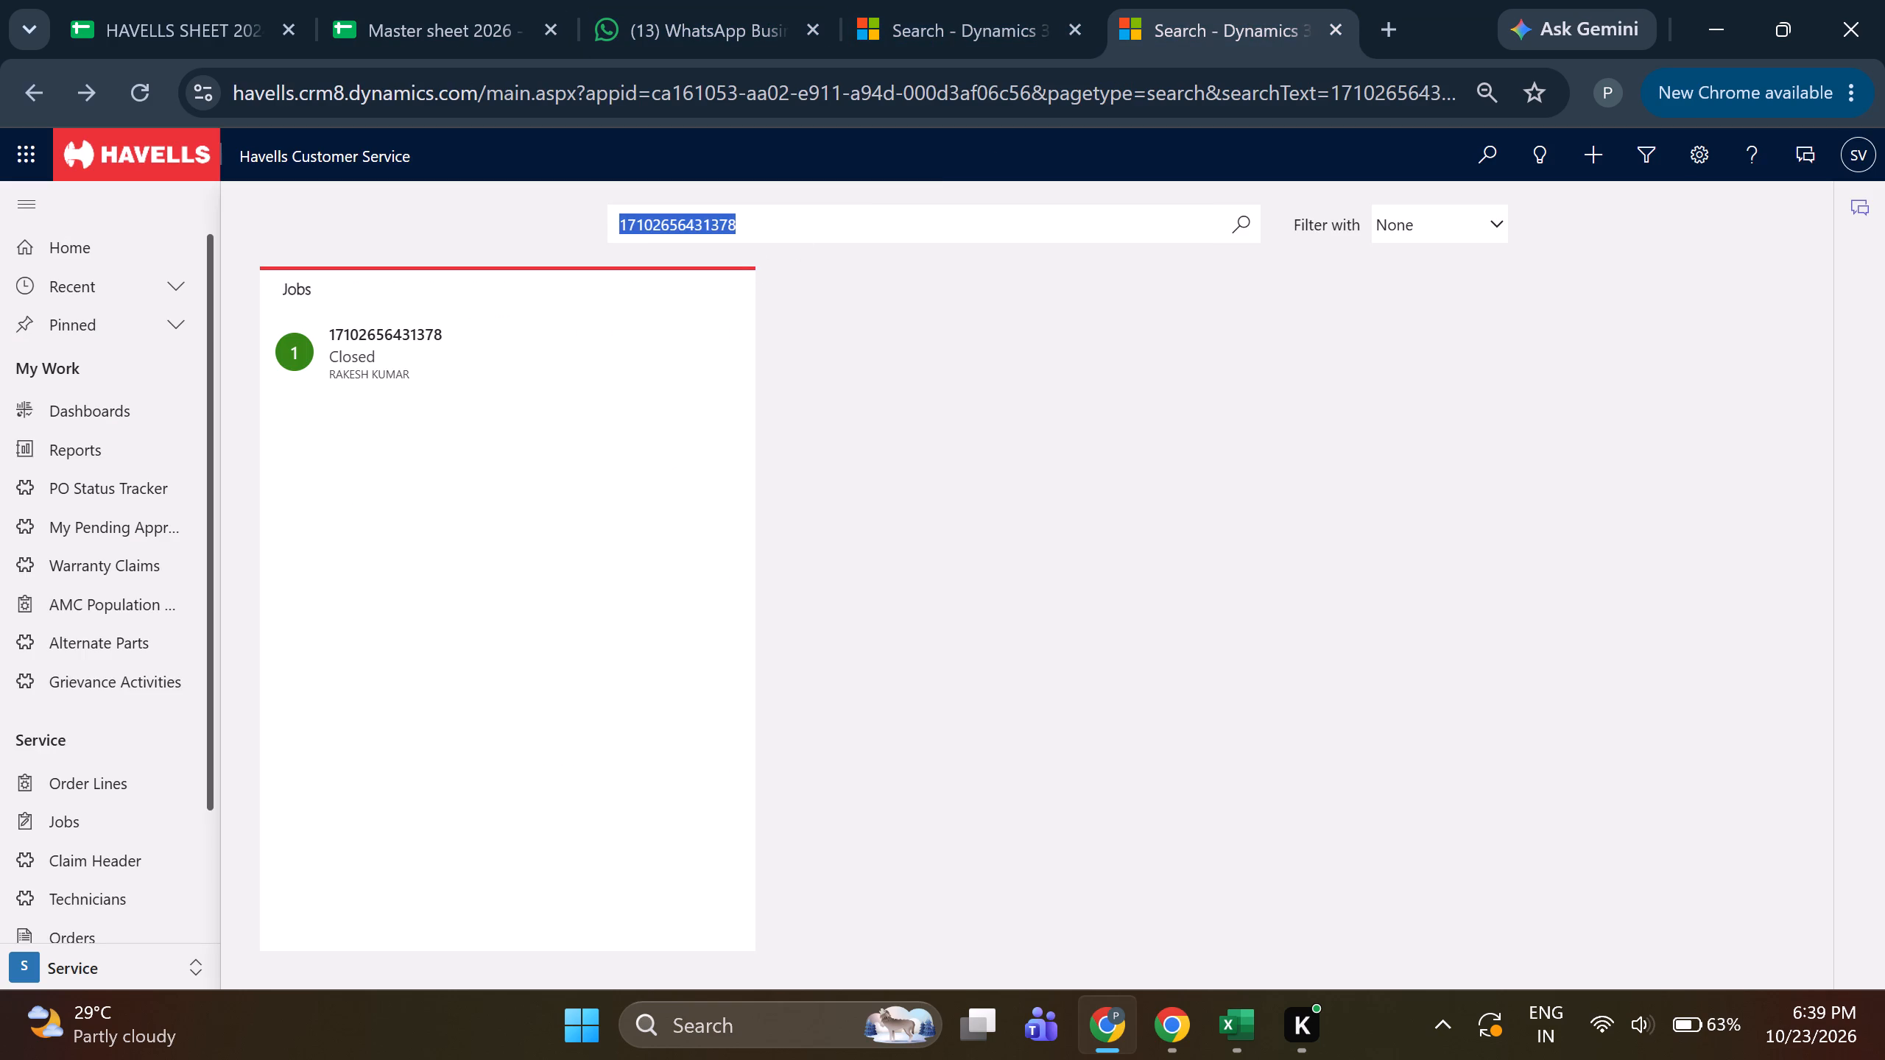
{"action": "key", "text": "ctrl+v"}
{"action": "left_click", "coordinate": [1239, 230]}
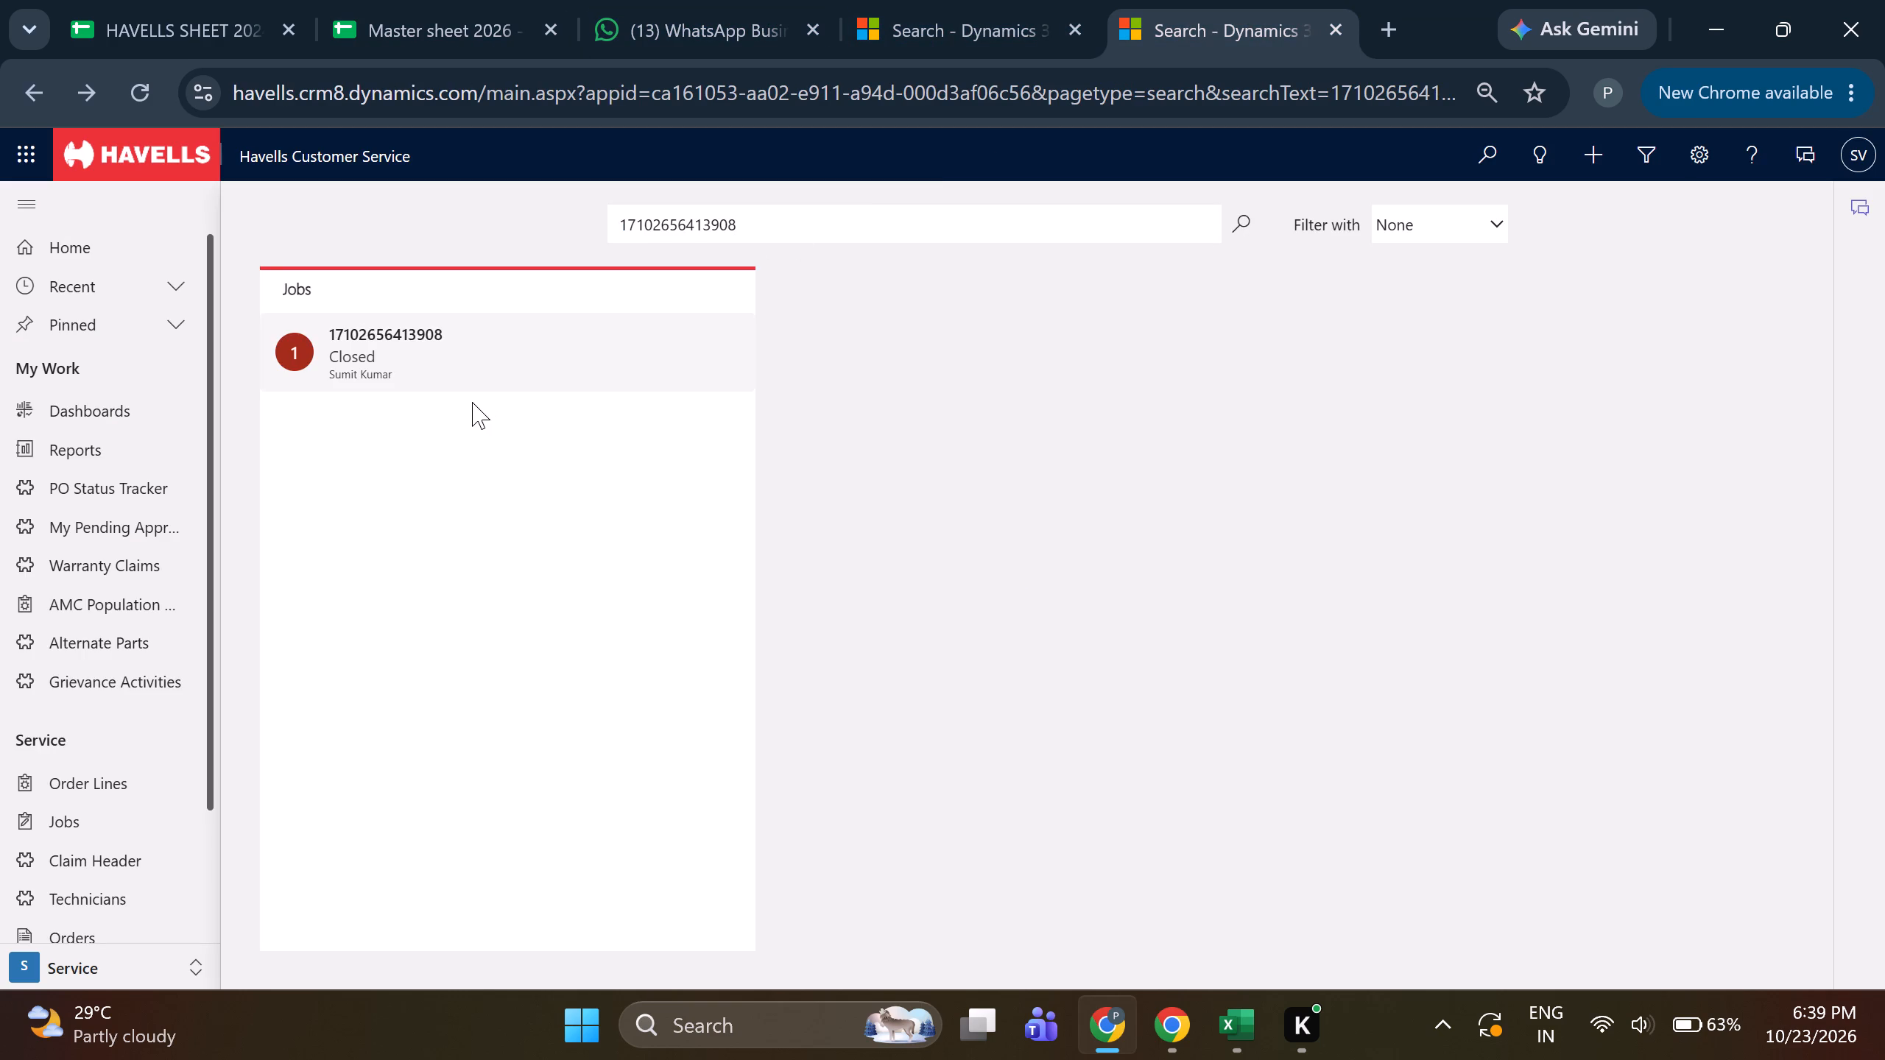
Back in the rejected data sheet, highlight the whole of row 33 with the same bright green fill.
{"action": "left_click", "coordinate": [410, 3]}
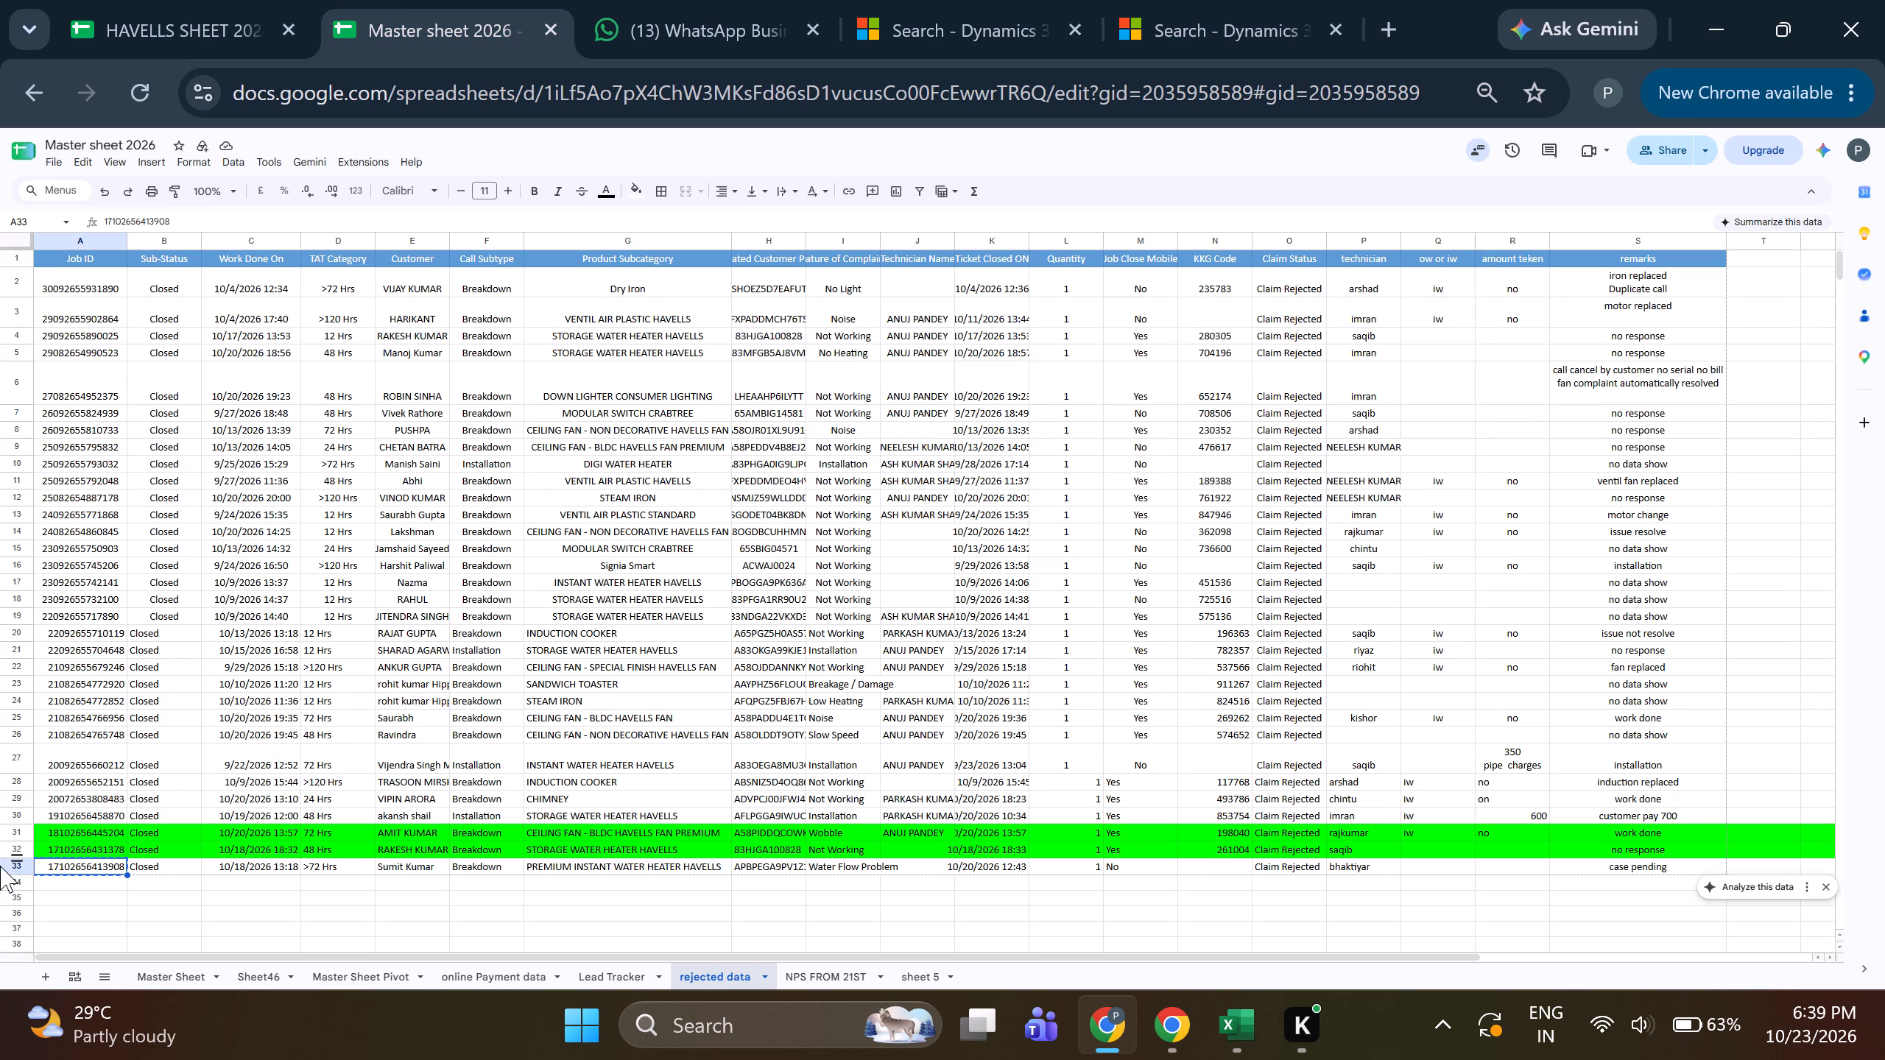
{"action": "left_click", "coordinate": [6, 865]}
{"action": "left_click", "coordinate": [646, 193]}
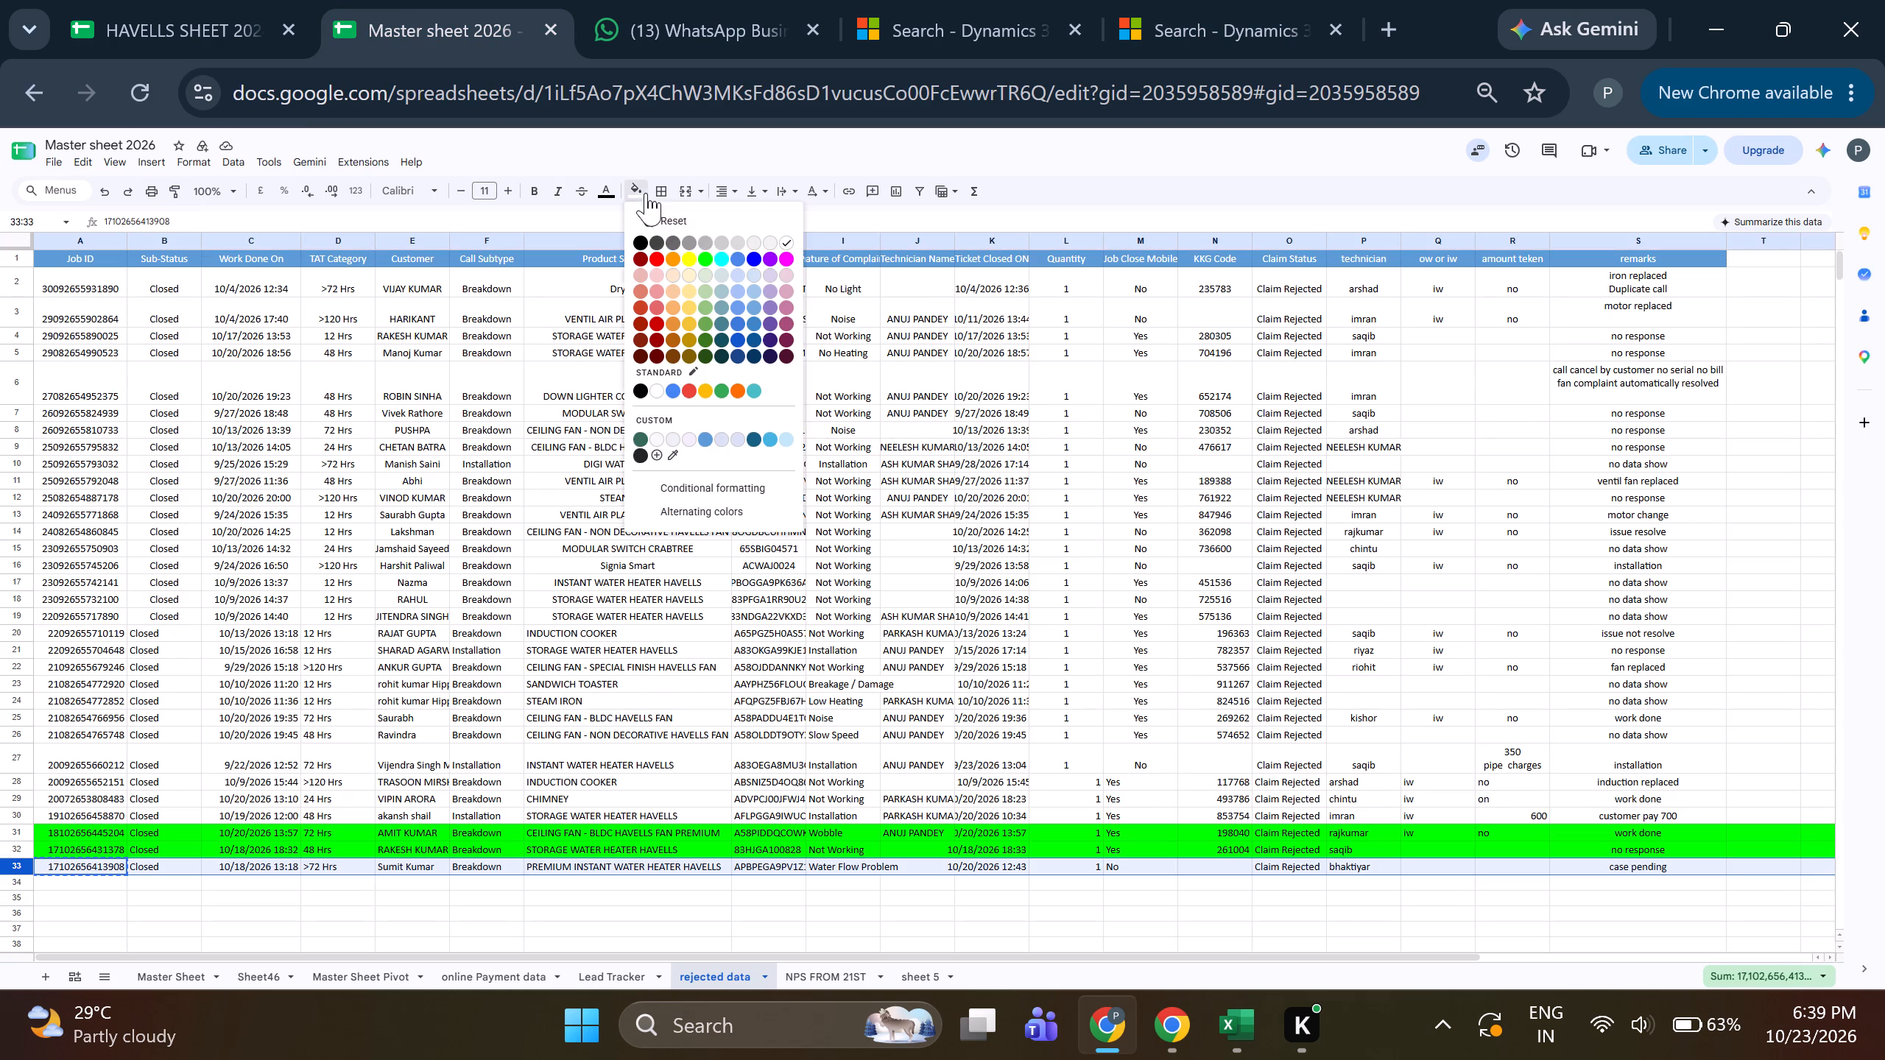
{"action": "left_click", "coordinate": [700, 260]}
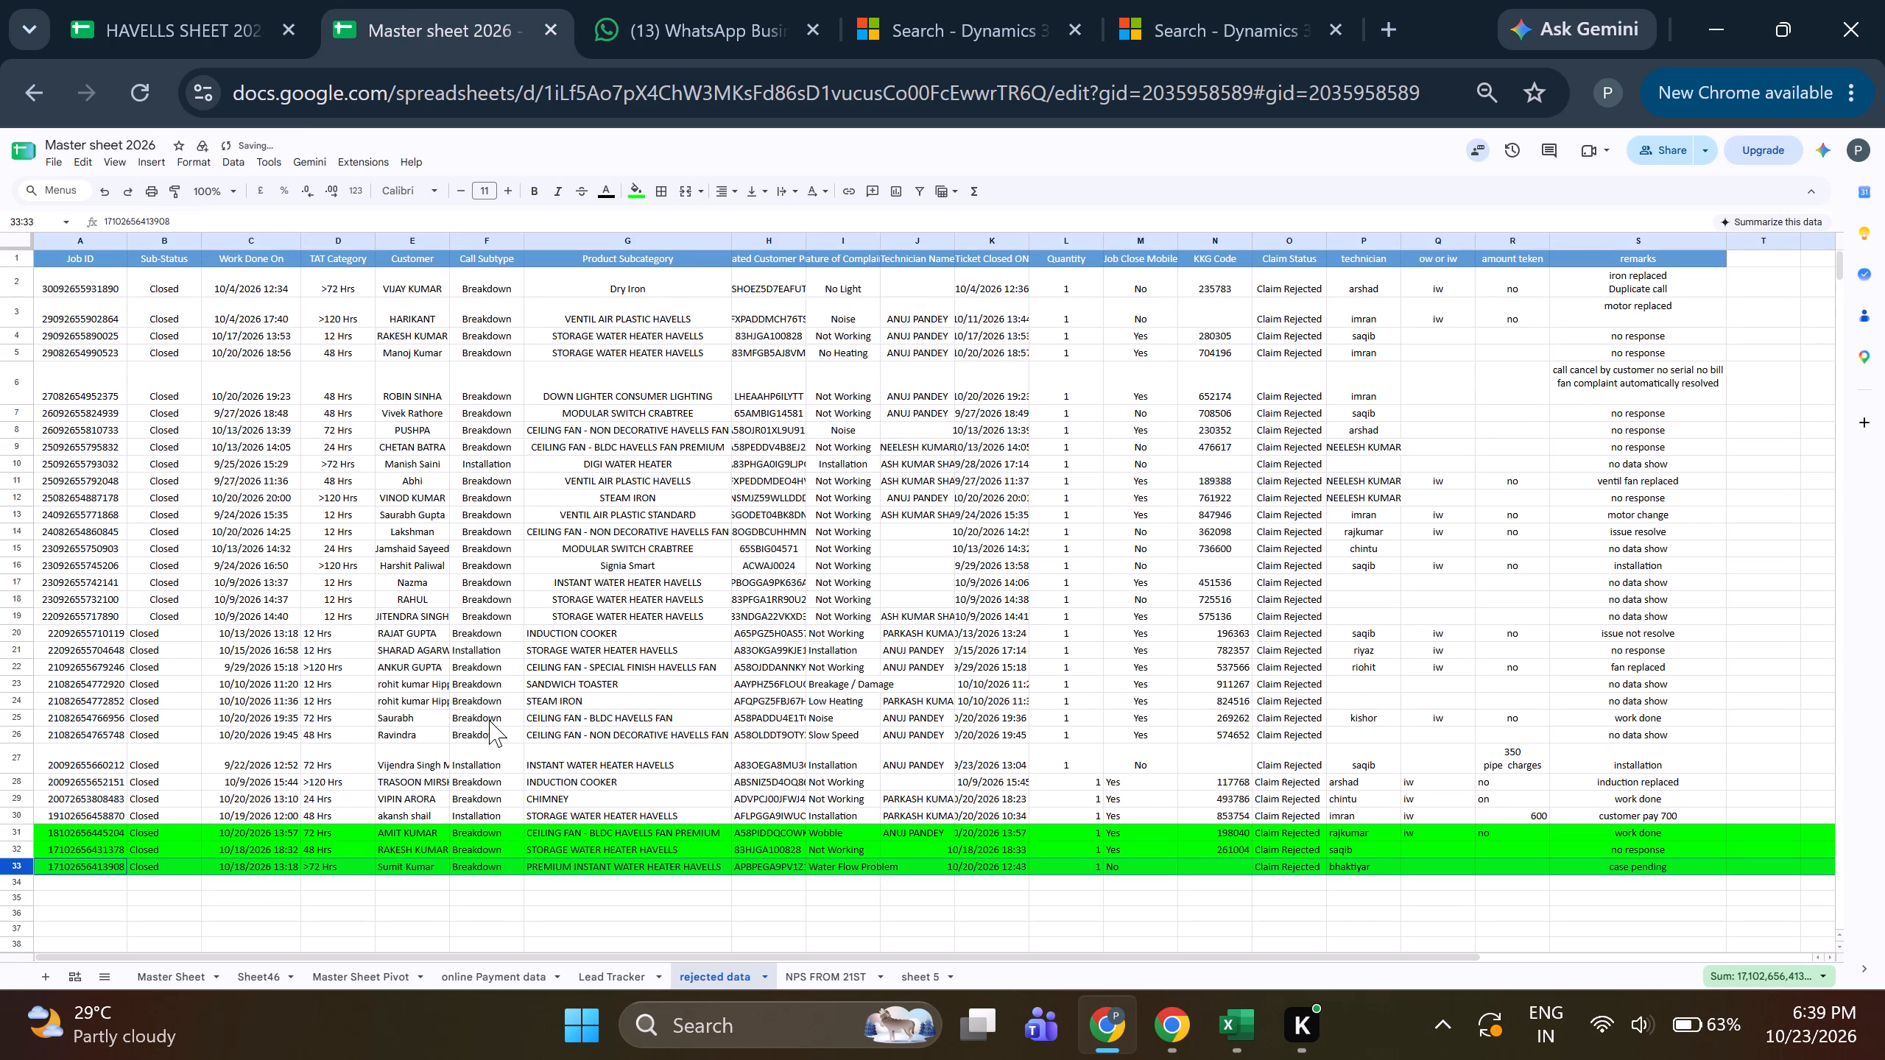
{"action": "left_click", "coordinate": [233, 889]}
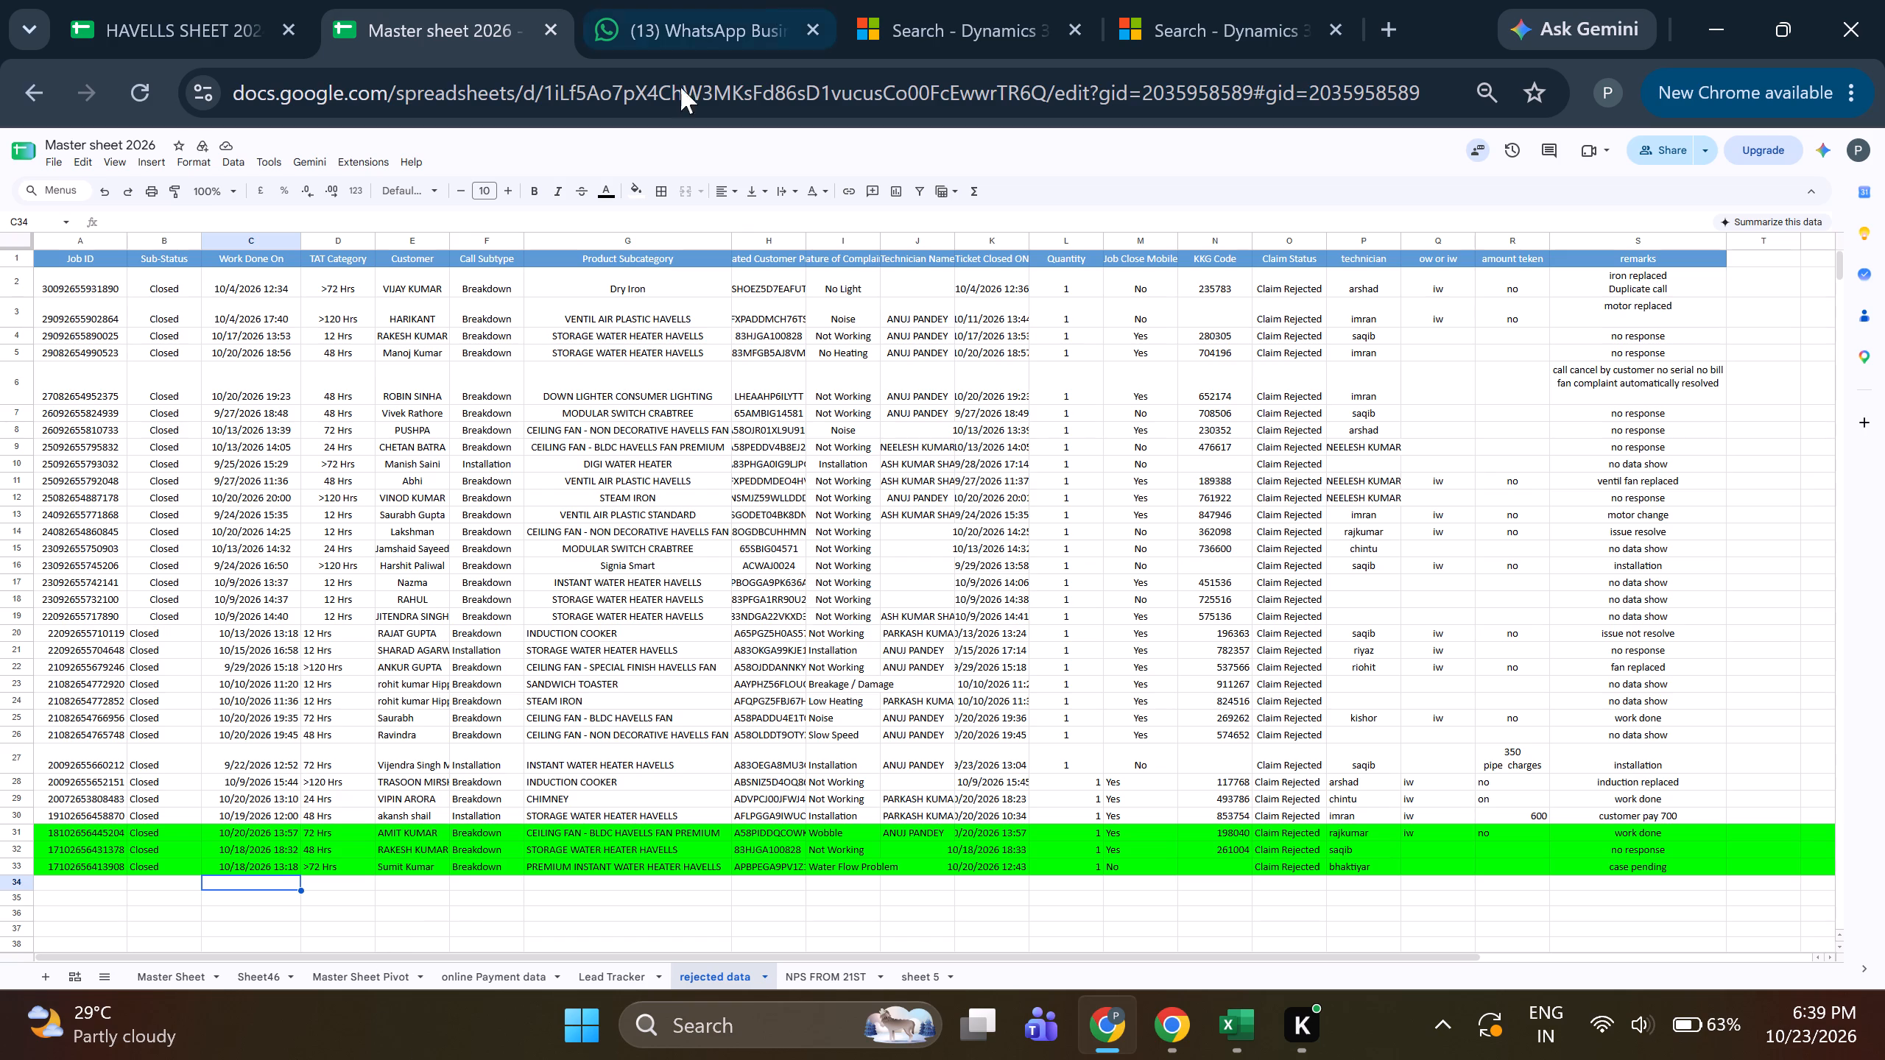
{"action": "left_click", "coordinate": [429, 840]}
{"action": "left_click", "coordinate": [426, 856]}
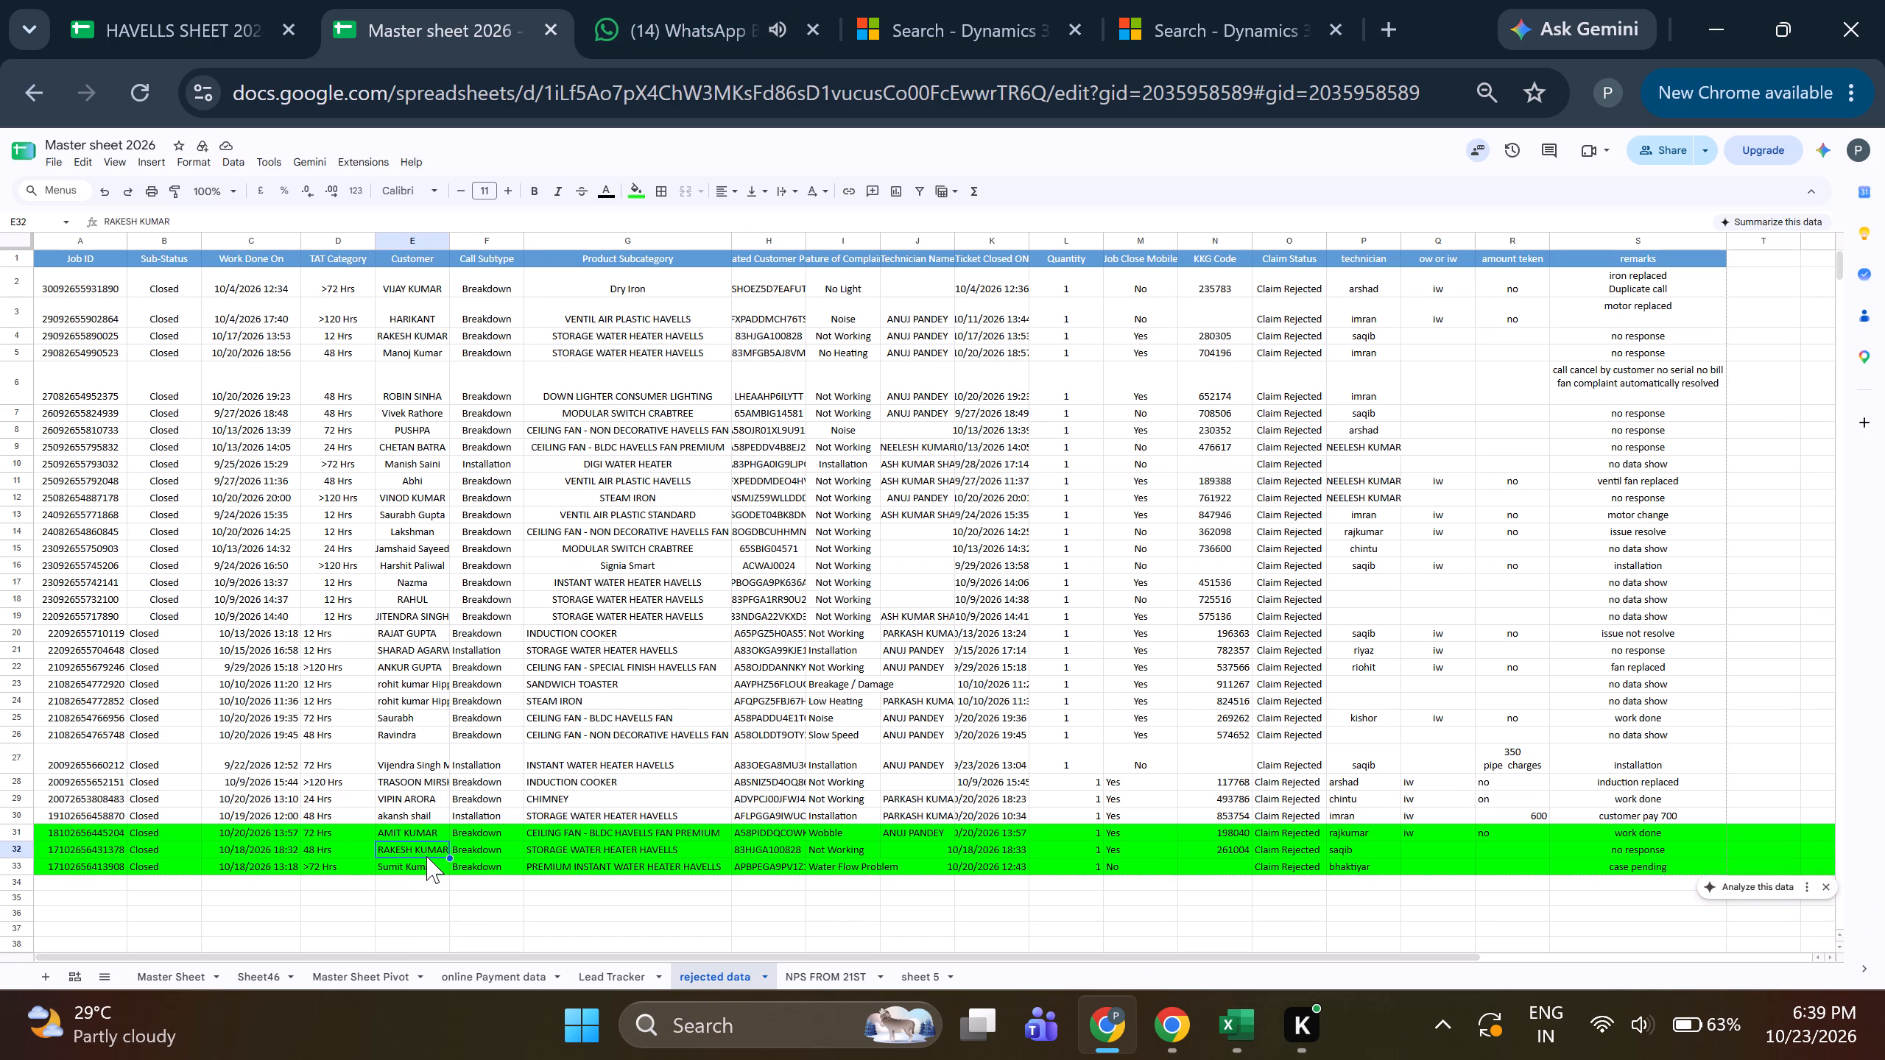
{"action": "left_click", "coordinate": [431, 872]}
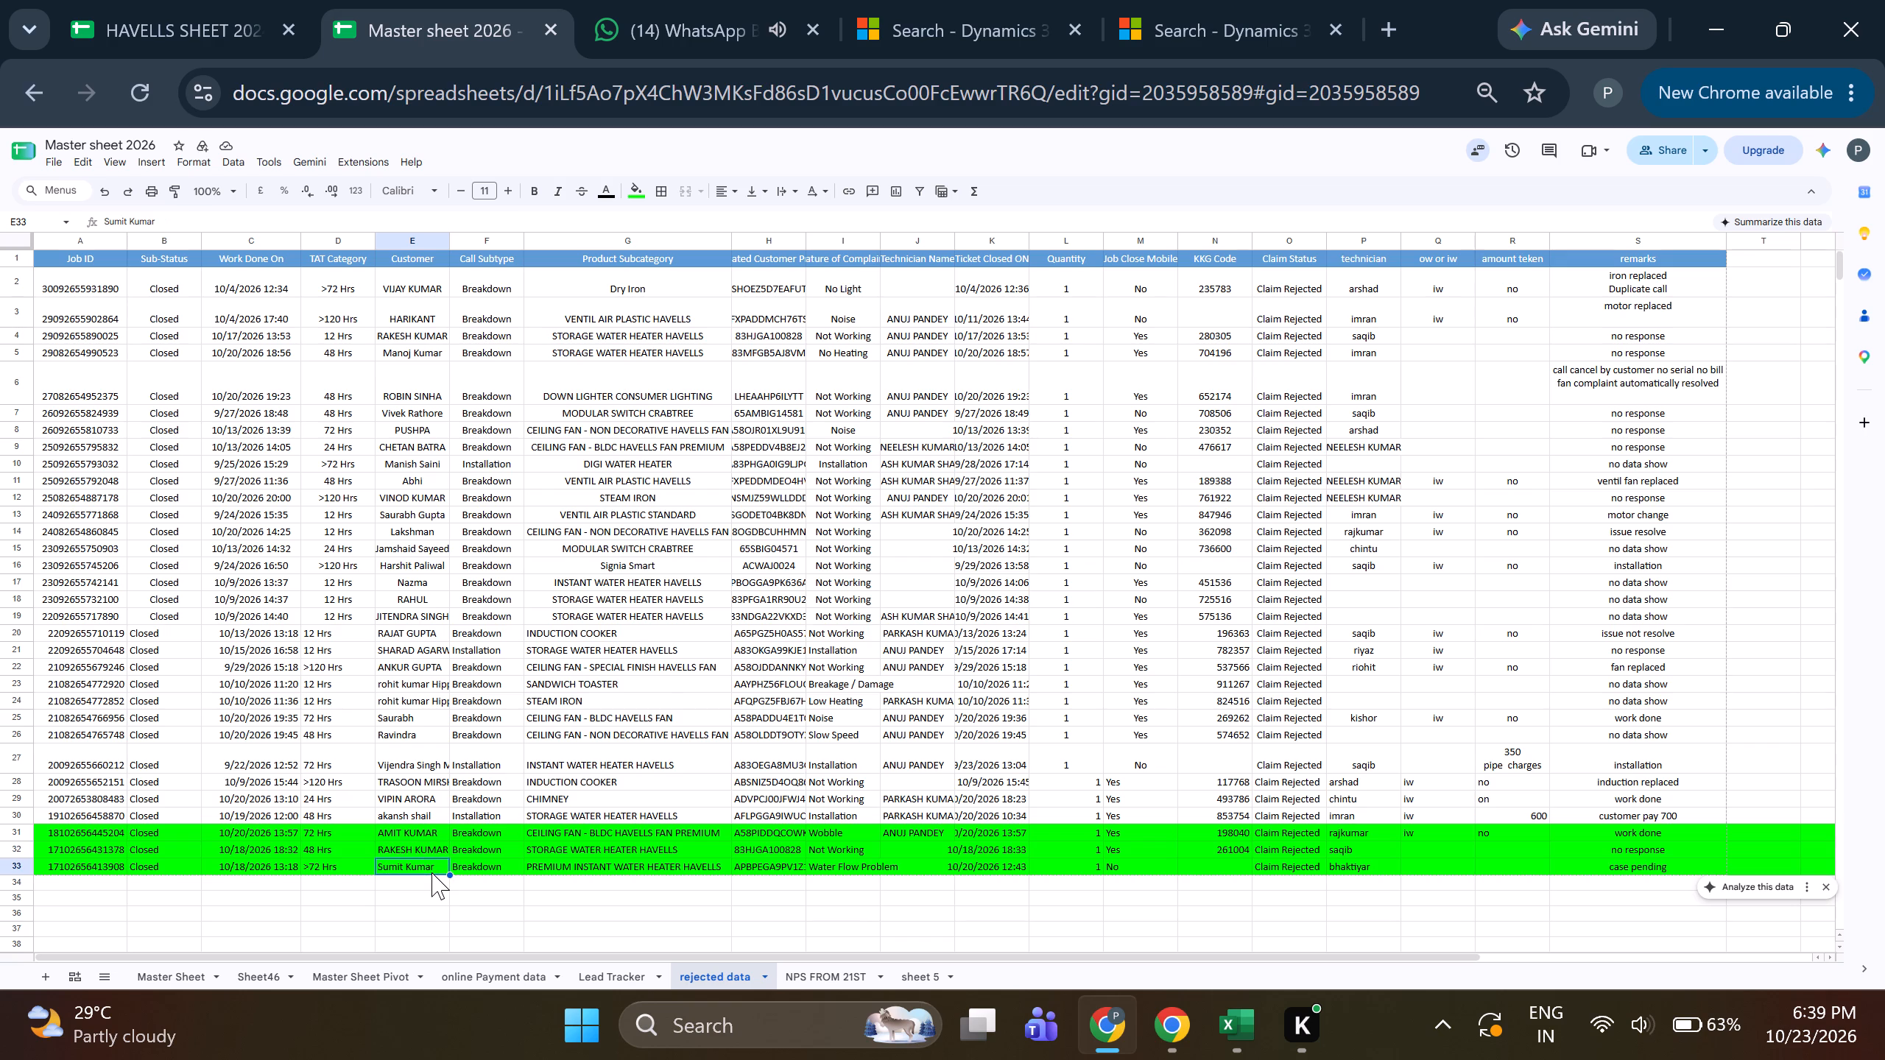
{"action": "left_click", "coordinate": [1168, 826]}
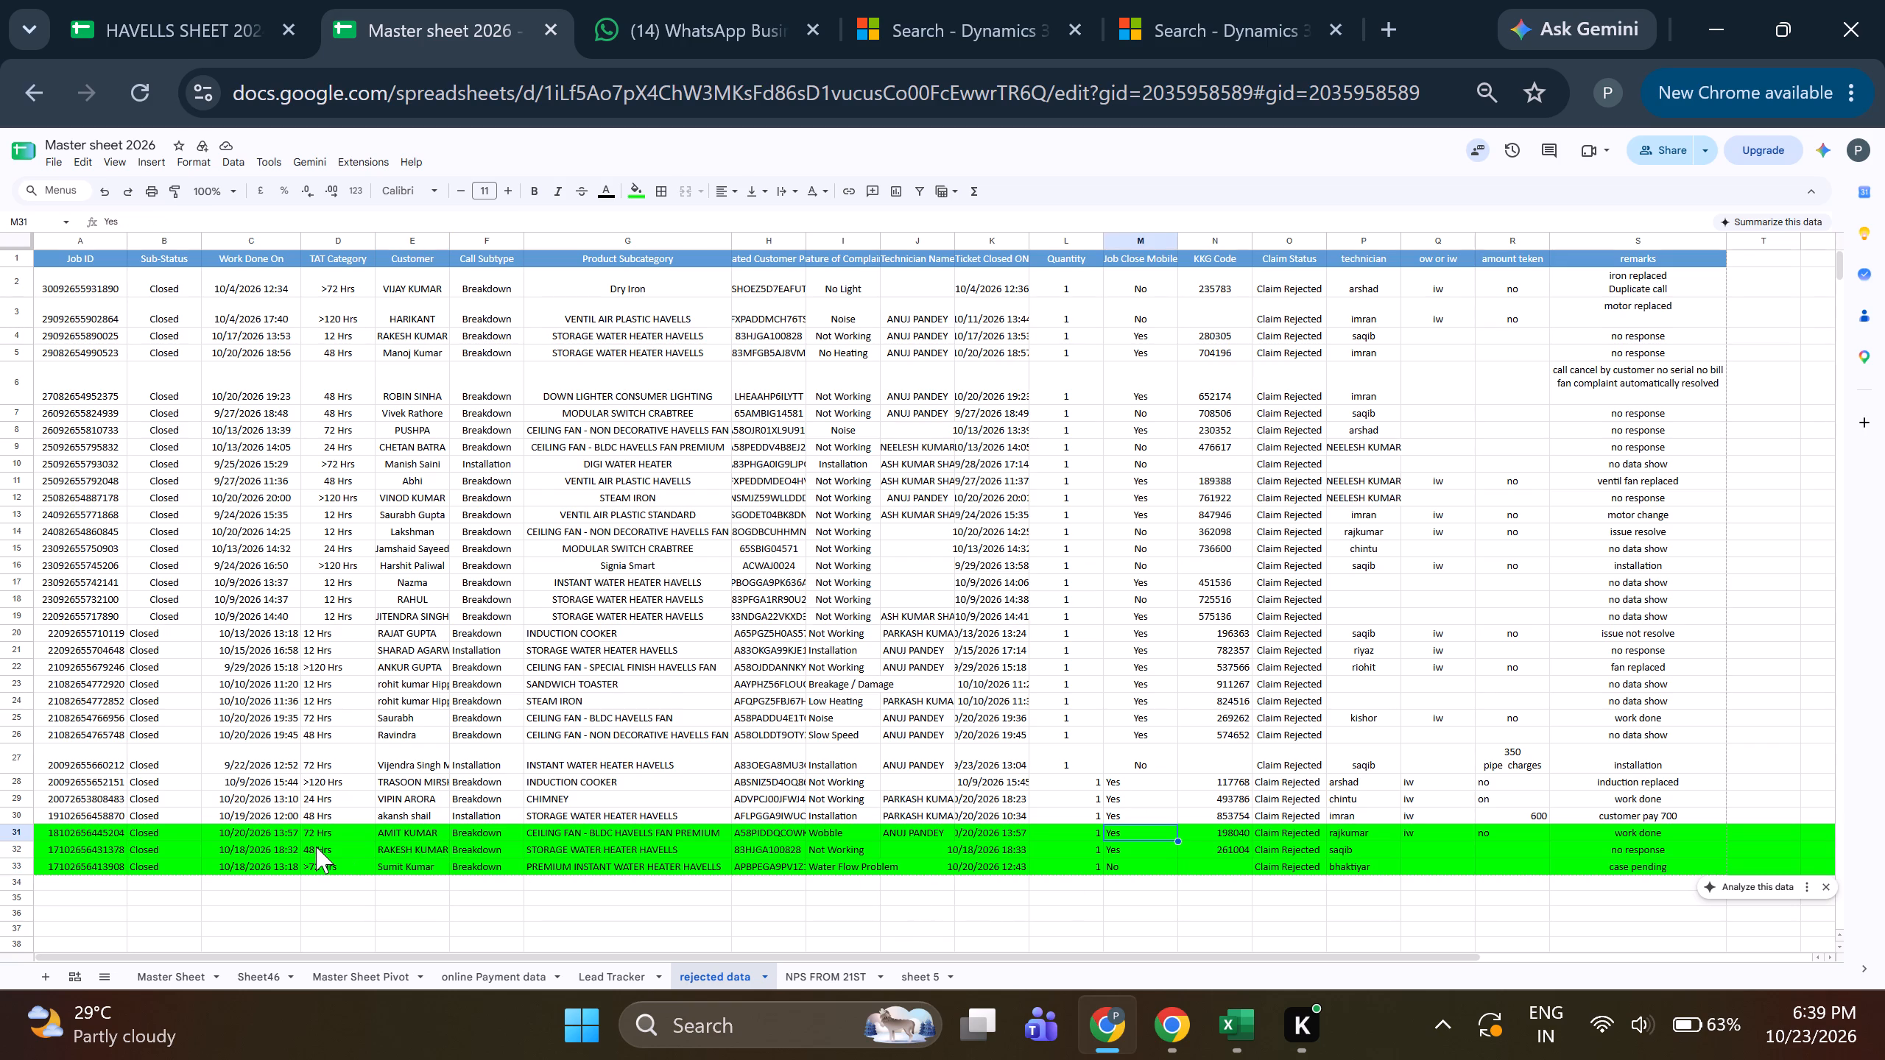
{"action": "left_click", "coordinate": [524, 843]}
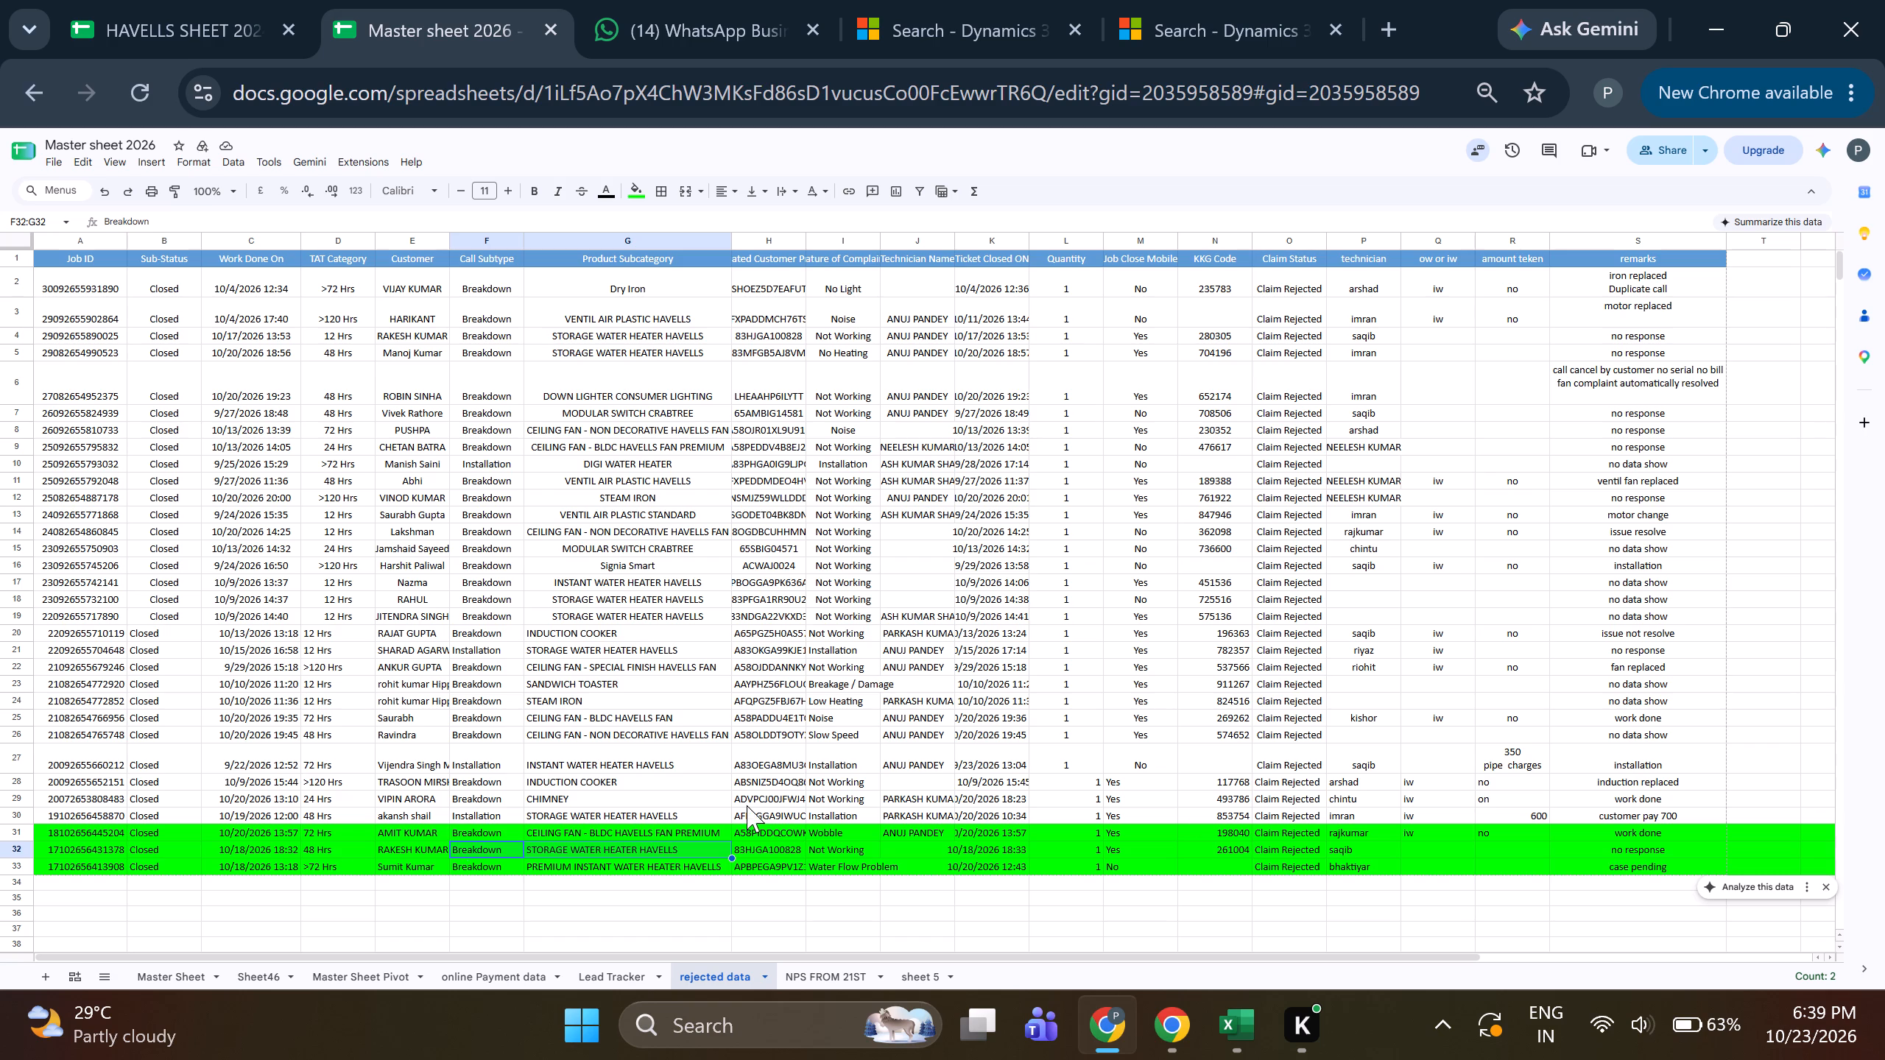
Copy the job ID from row 31 of the rejected data sheet and search for it in Havells Customer Service.
{"action": "left_click", "coordinate": [79, 838]}
{"action": "key", "text": "ctrl+c"}
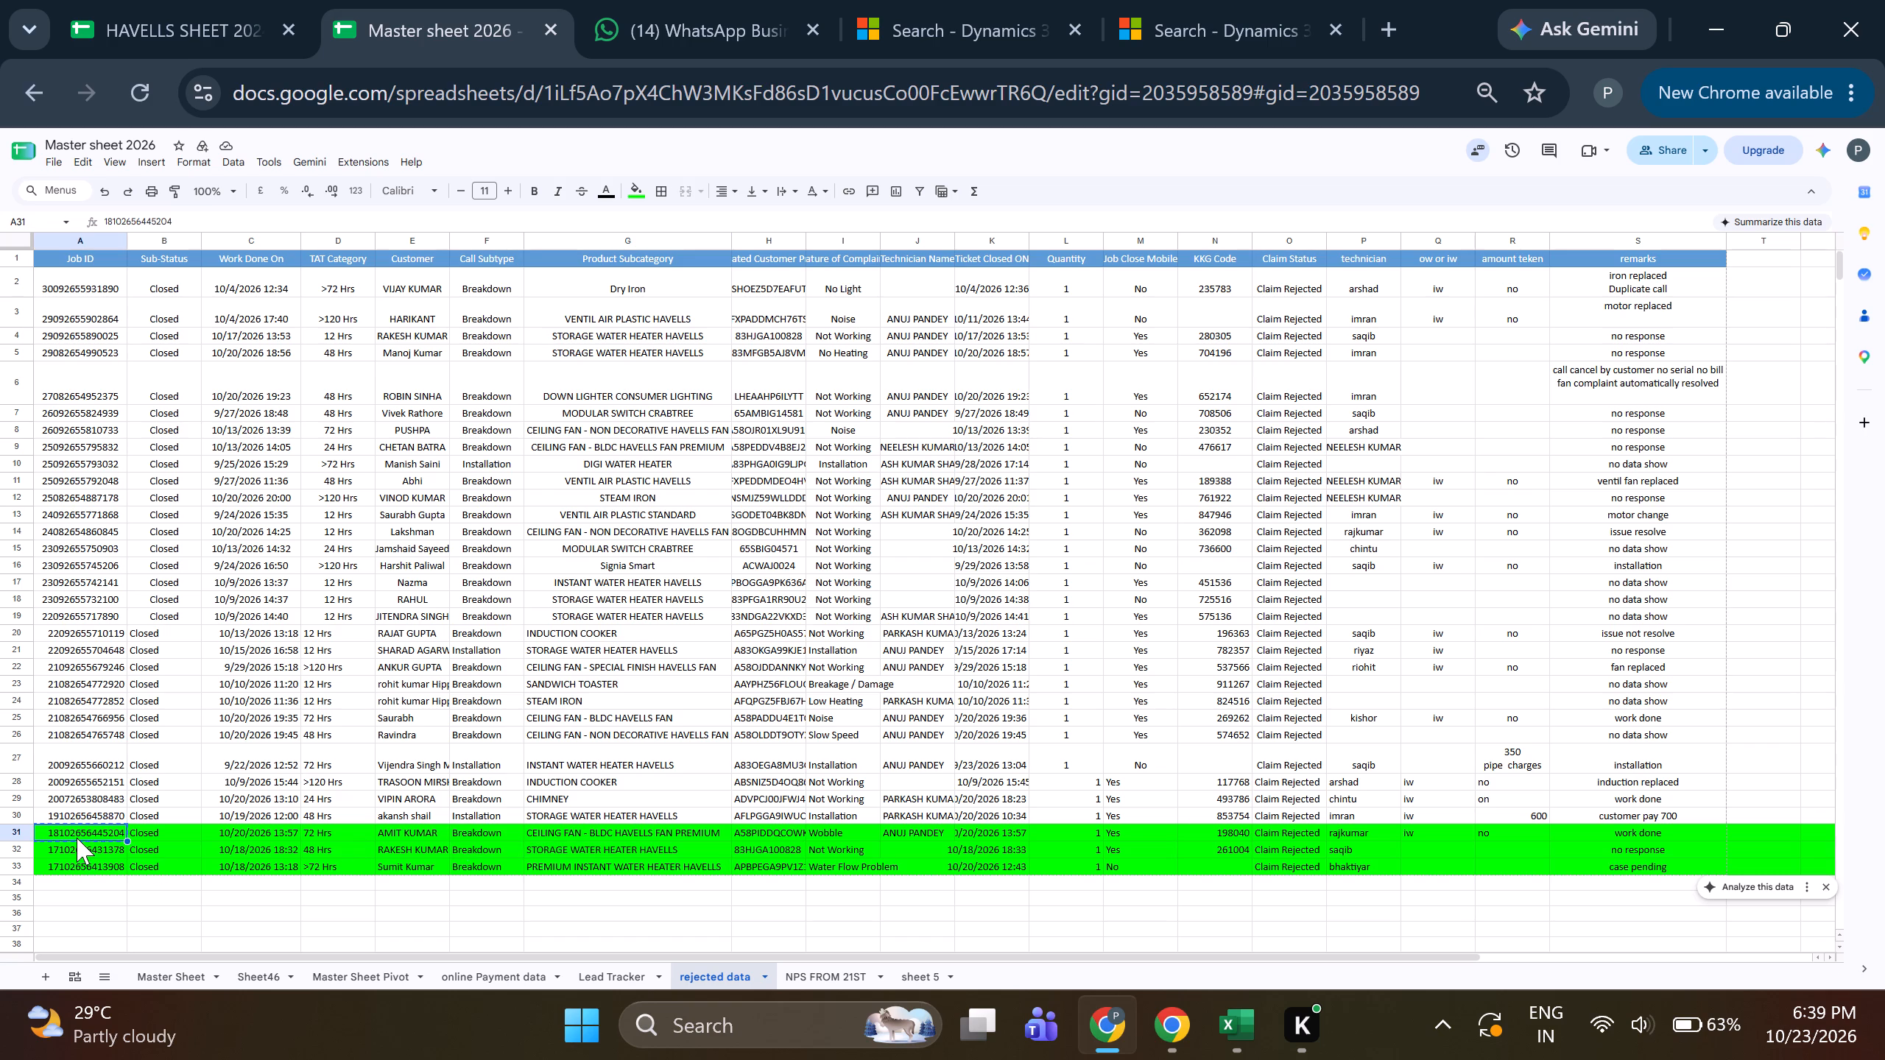
{"action": "left_click", "coordinate": [961, 0]}
{"action": "triple_click", "coordinate": [963, 263]}
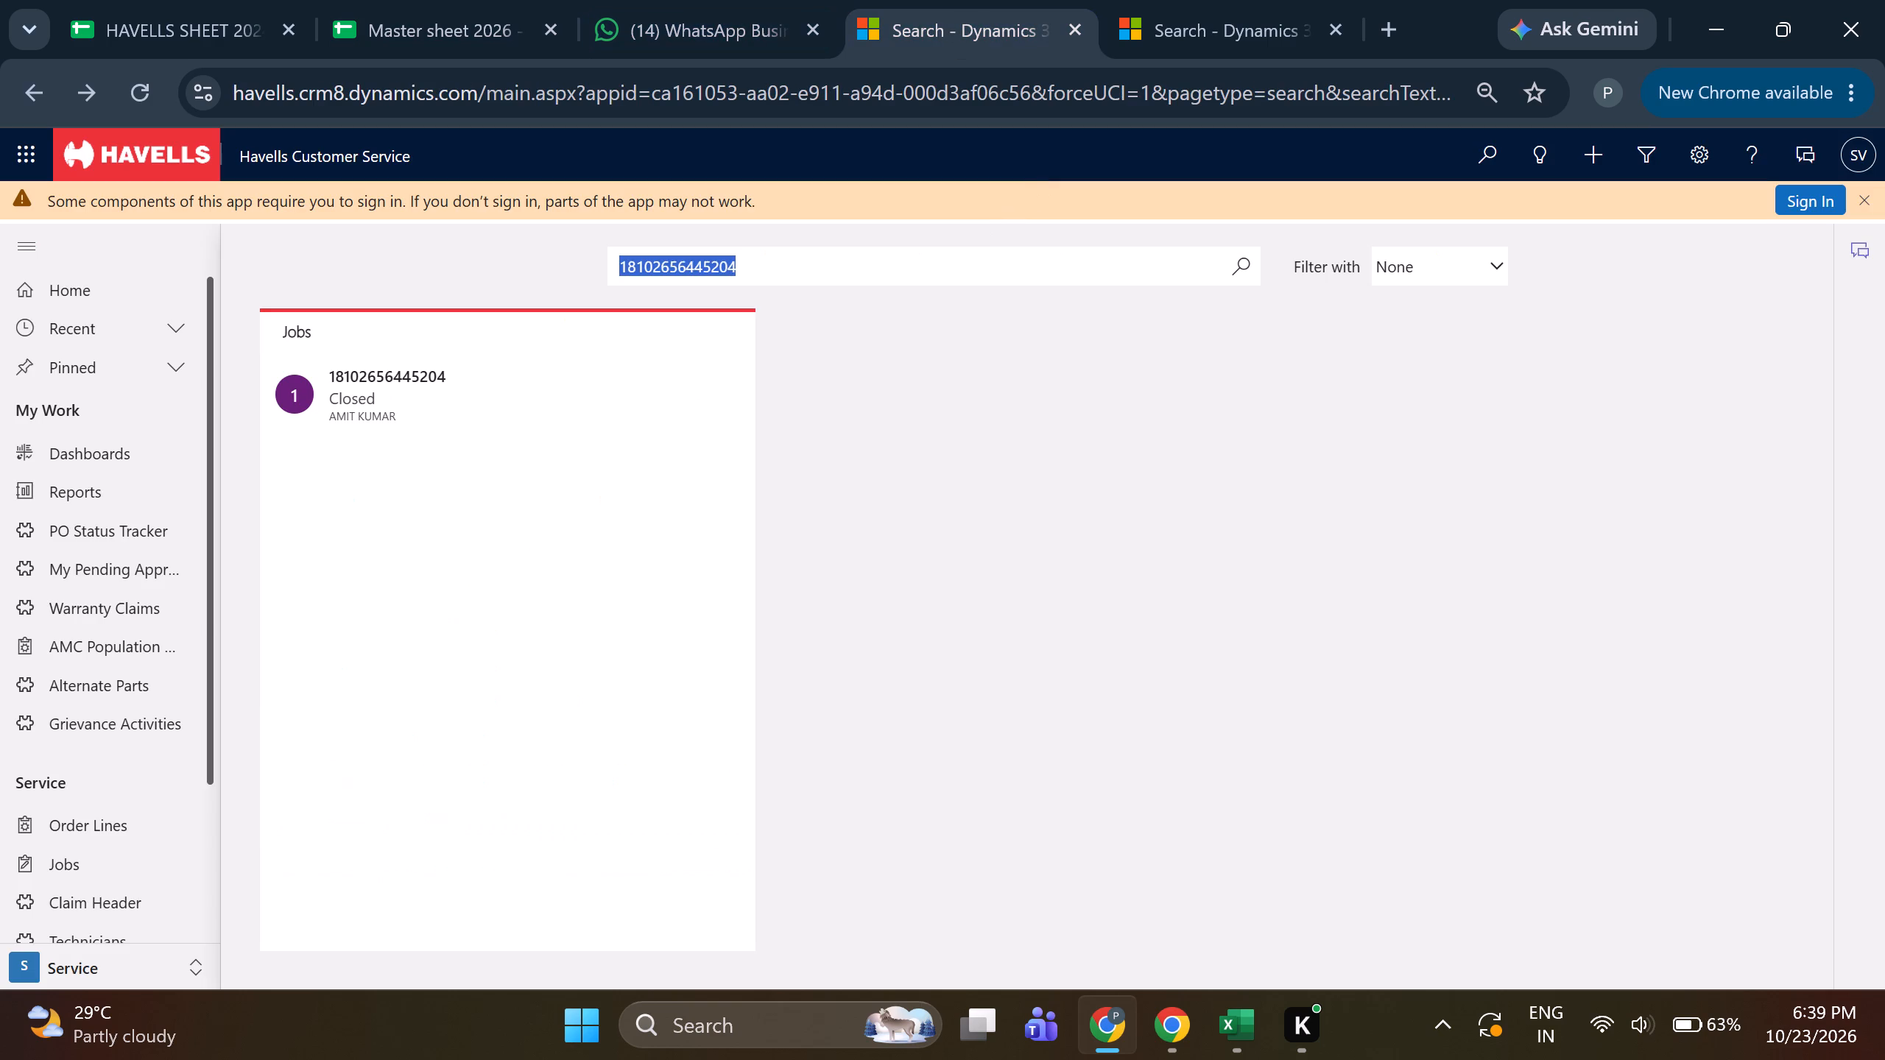
{"action": "key", "text": "ctrl+v"}
{"action": "double_click", "coordinate": [1248, 258]}
Open the found job, examine its general and Job Closure Details, and reopen the record from the search results.
{"action": "left_click", "coordinate": [619, 402]}
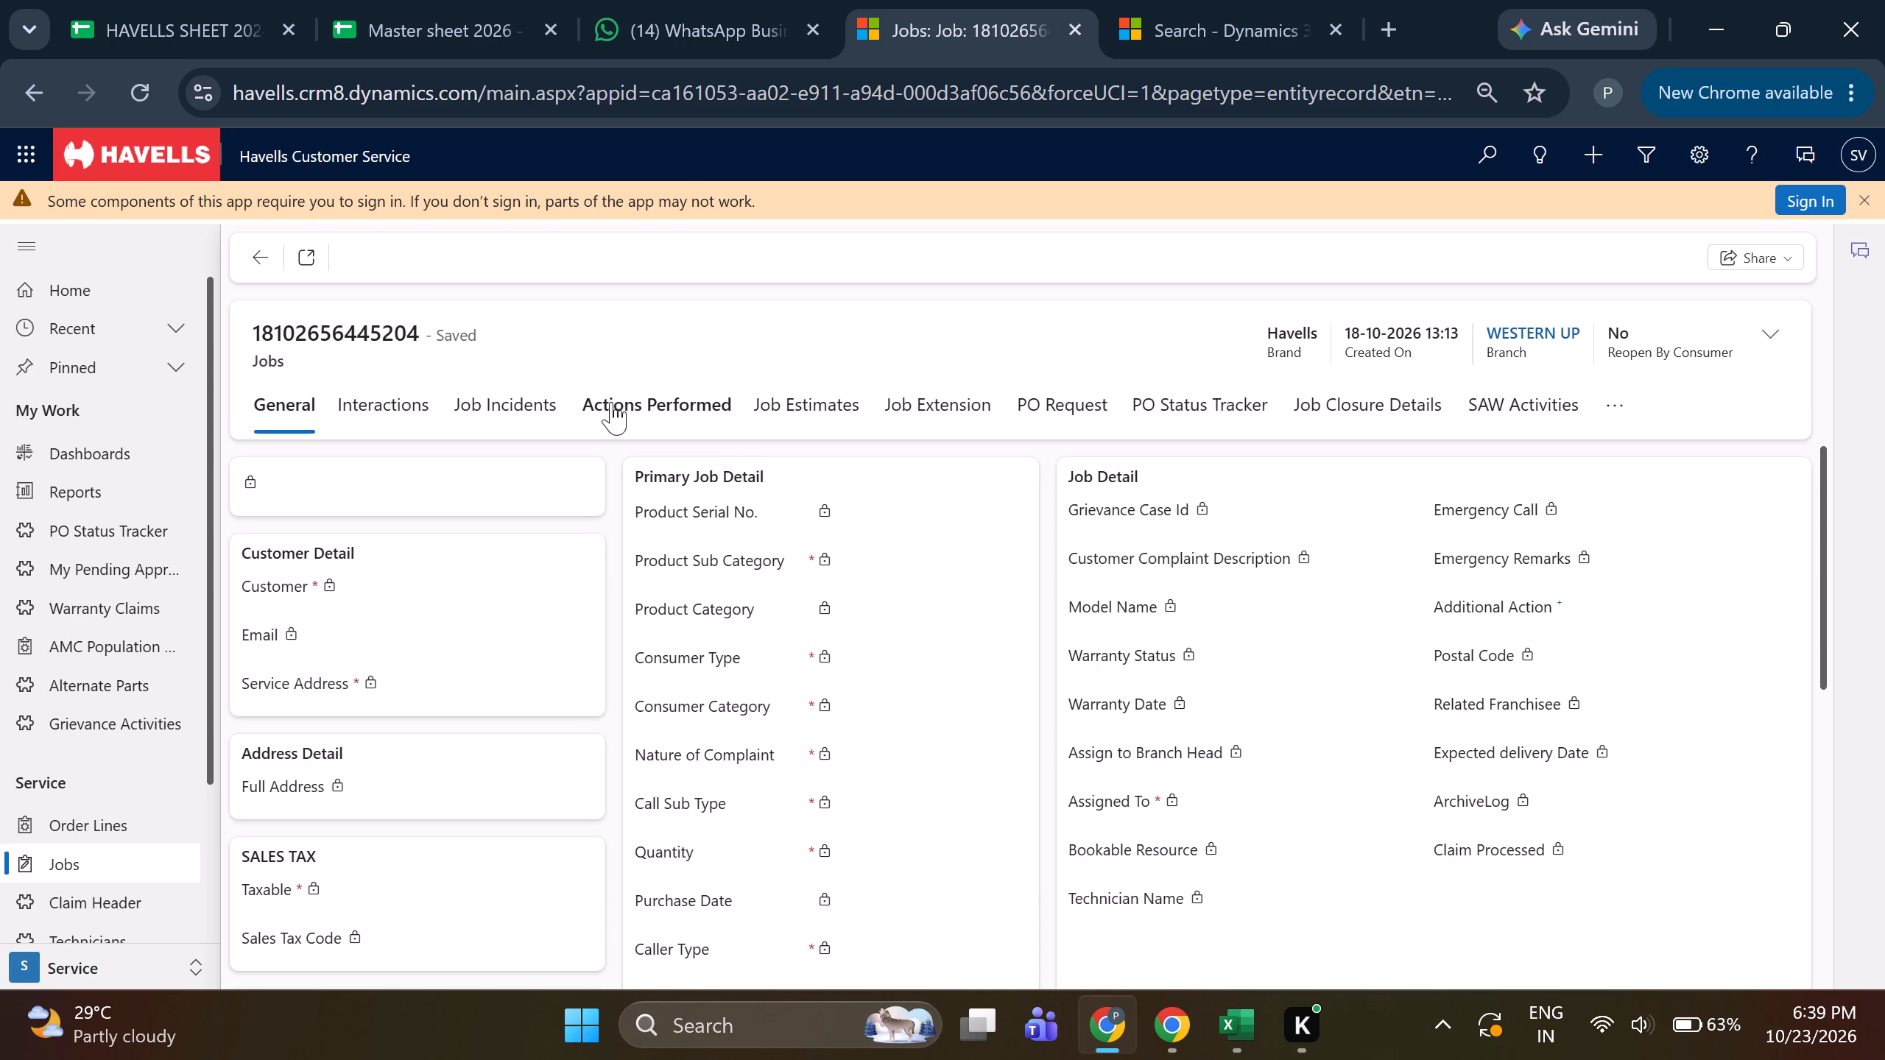
{"action": "scroll", "coordinate": [802, 466], "scroll_direction": "down", "scroll_amount": 3, "text": "ctrl"}
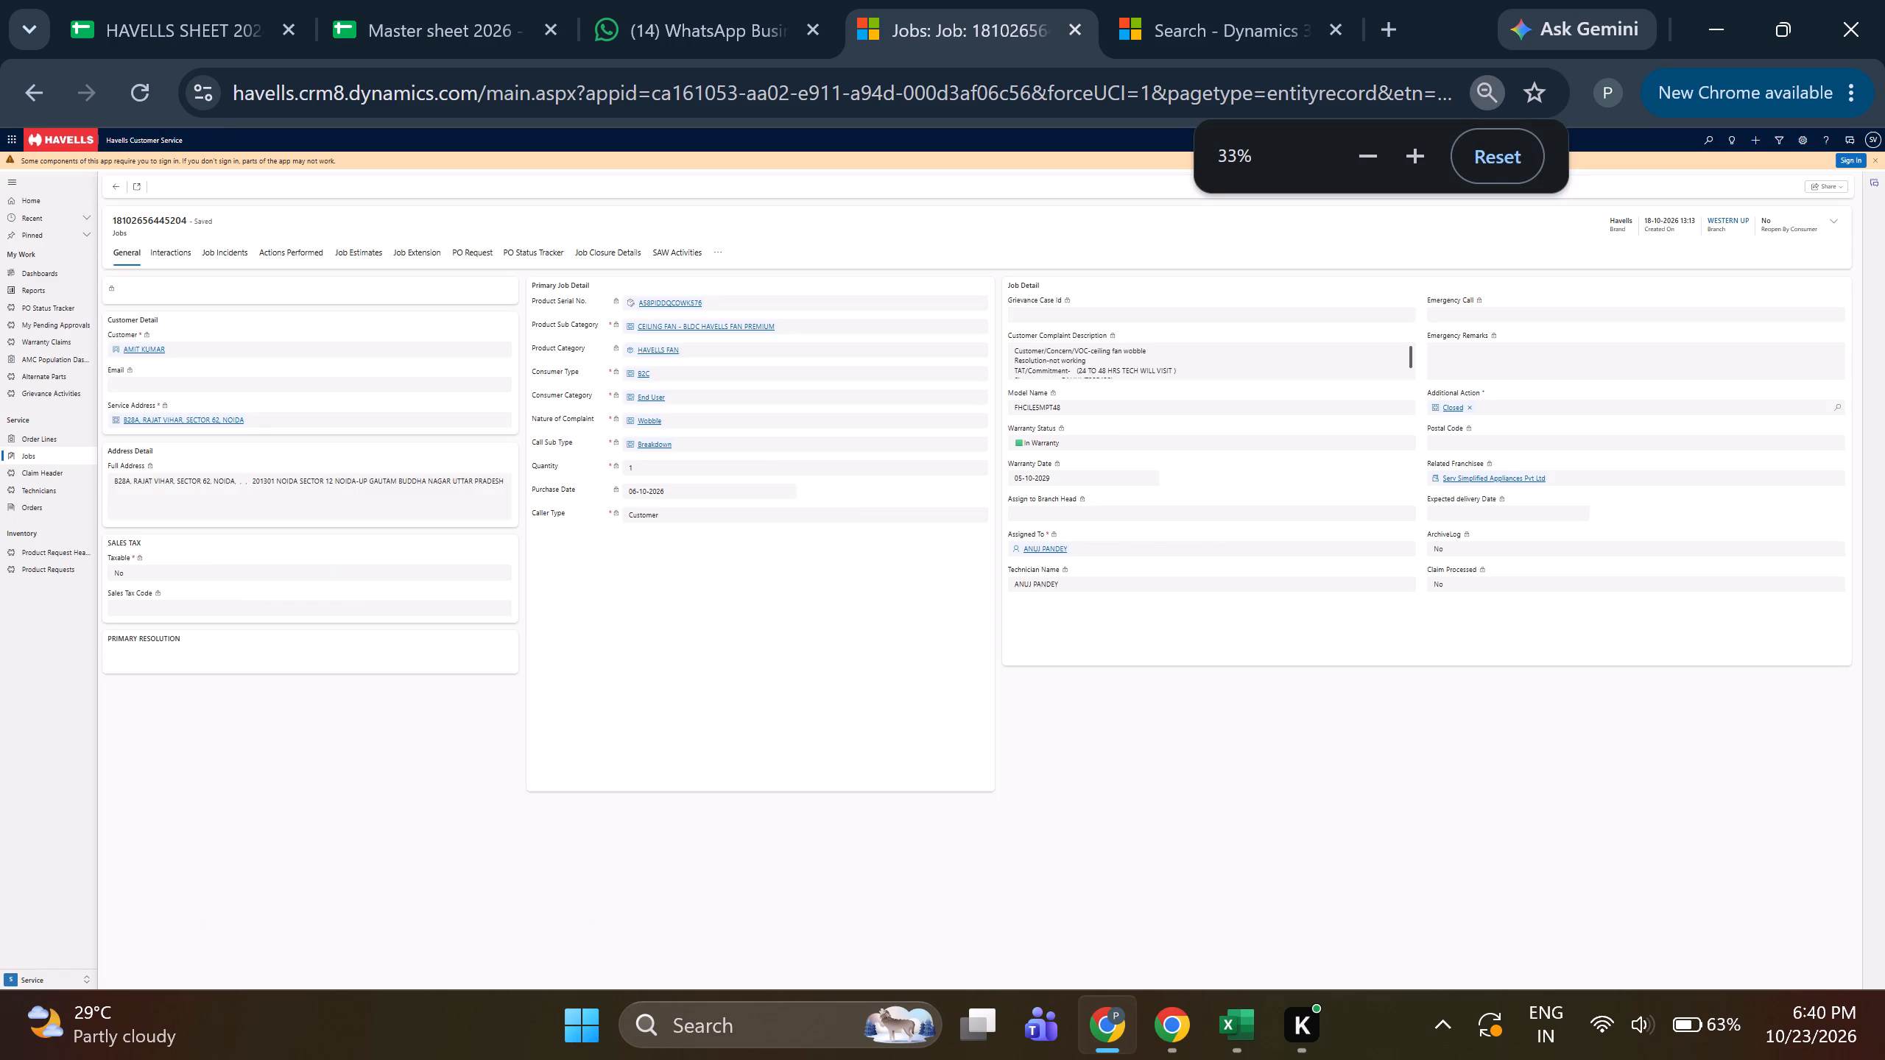
{"action": "scroll", "coordinate": [813, 472], "scroll_direction": "up", "scroll_amount": 2, "text": "ctrl"}
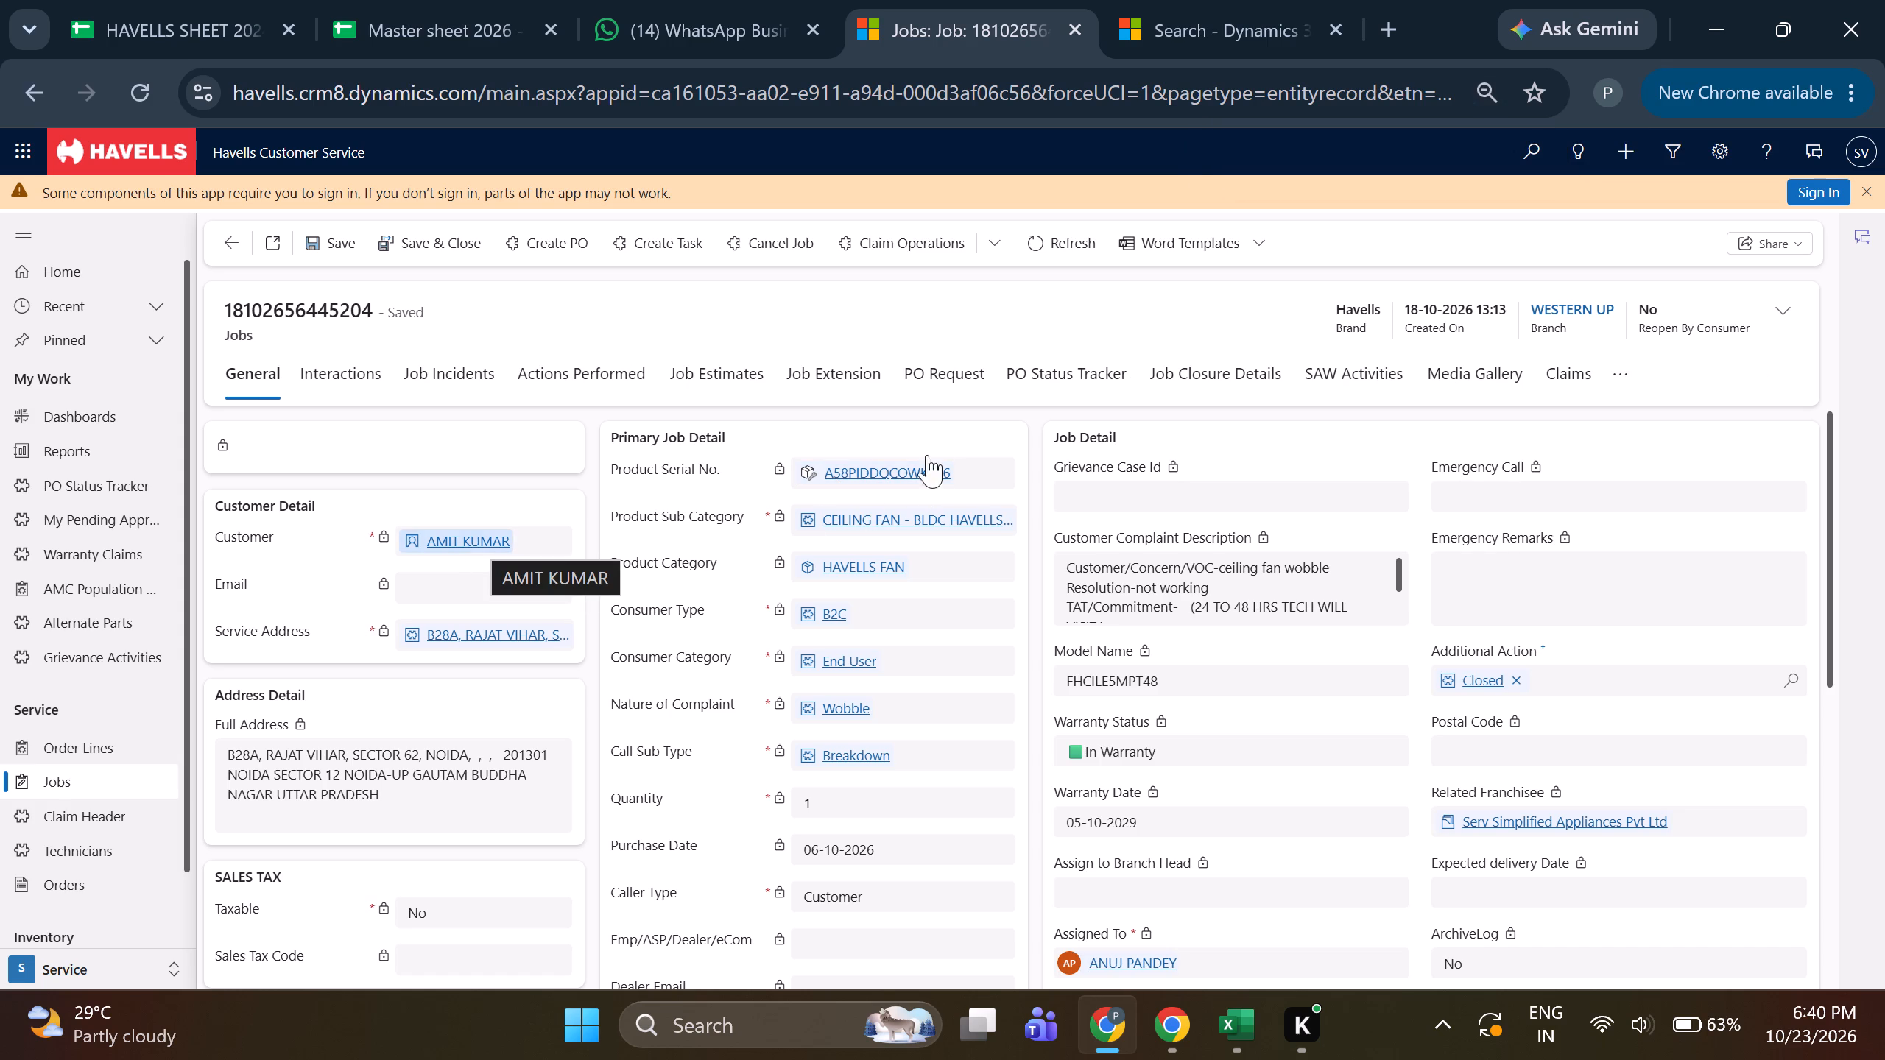
{"action": "left_click", "coordinate": [1229, 383]}
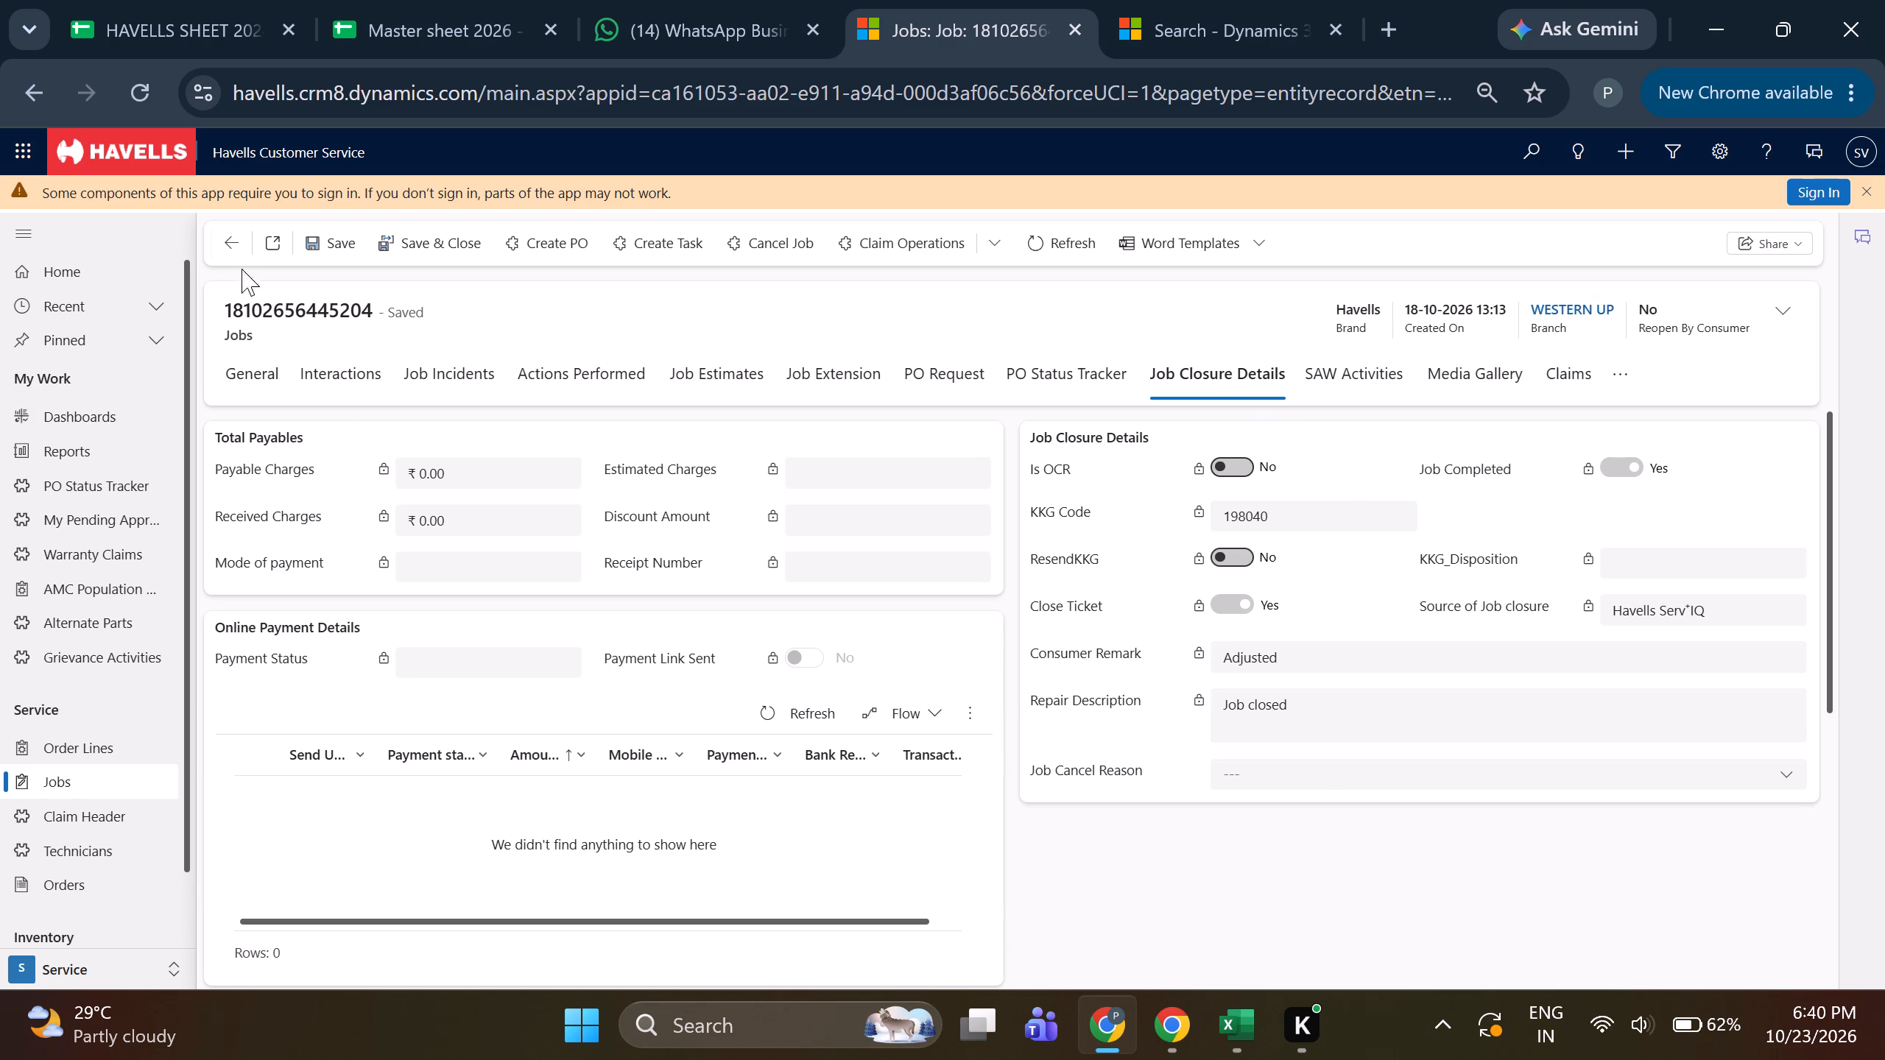
{"action": "left_click", "coordinate": [235, 248]}
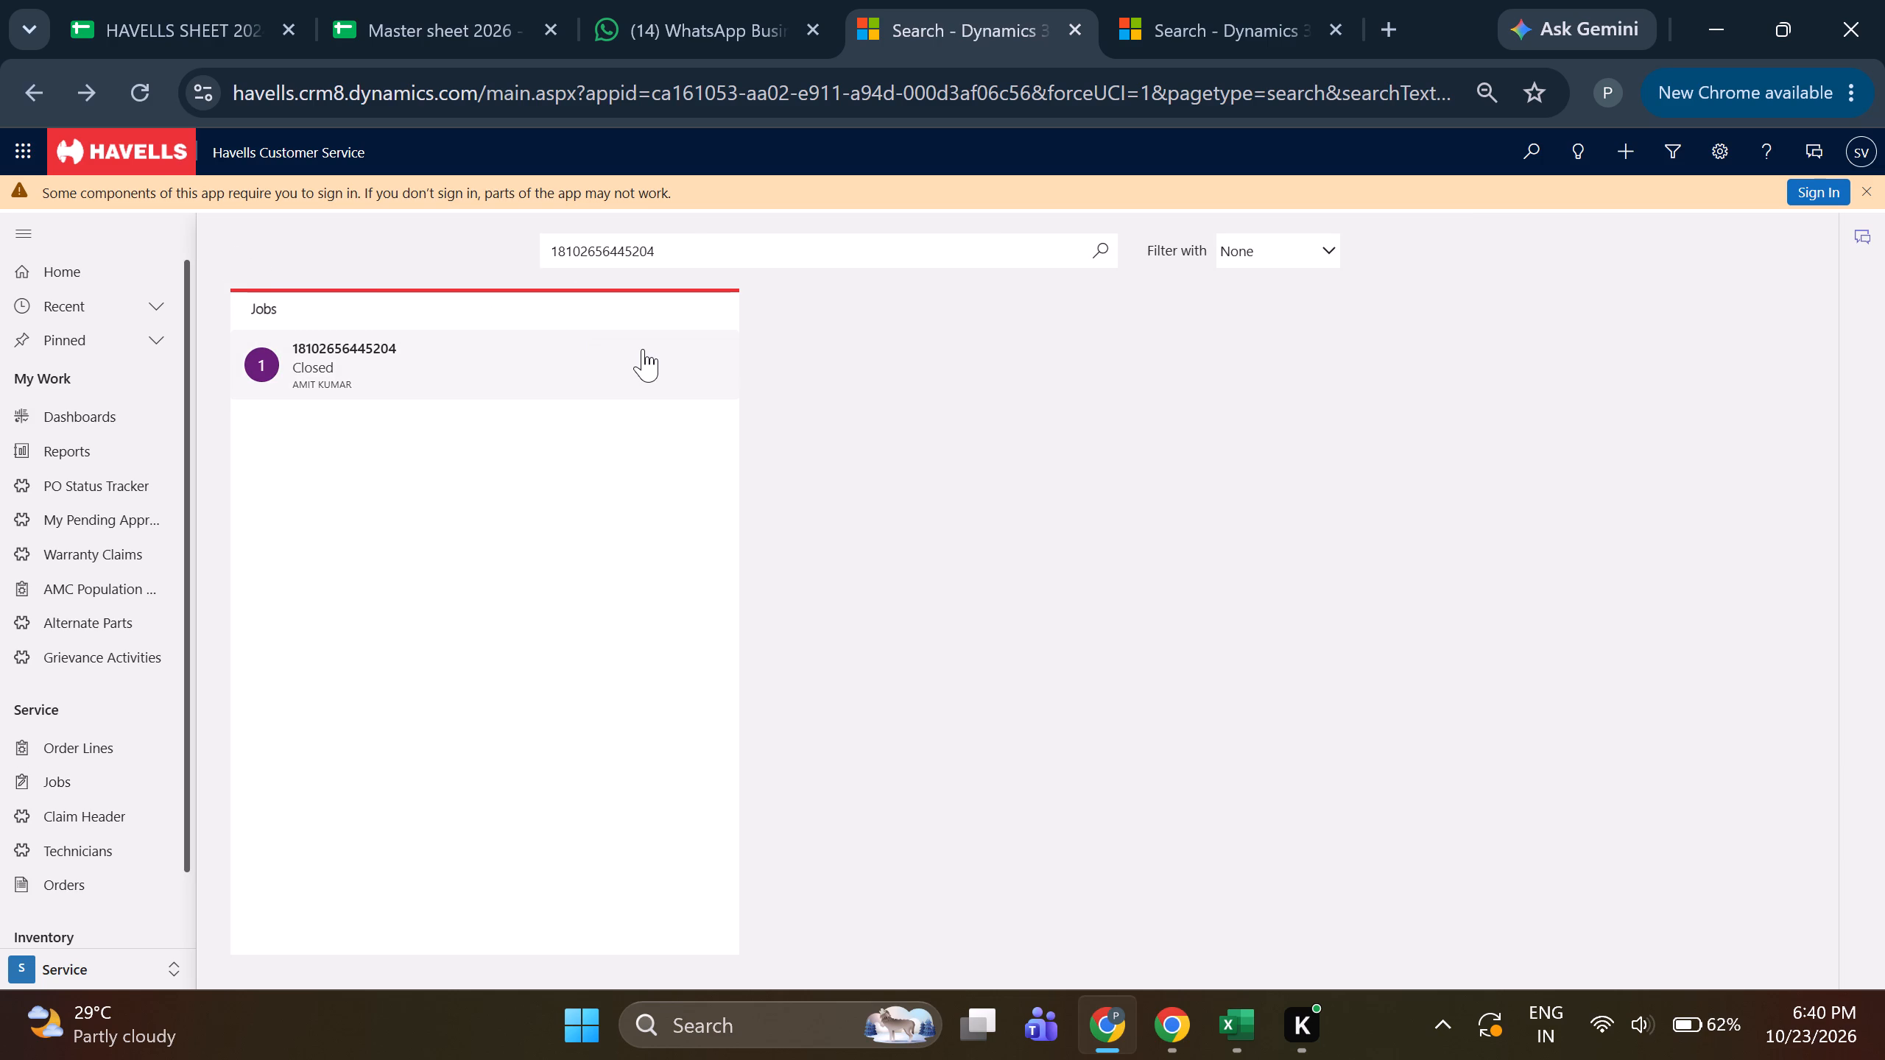
{"action": "left_click", "coordinate": [646, 350]}
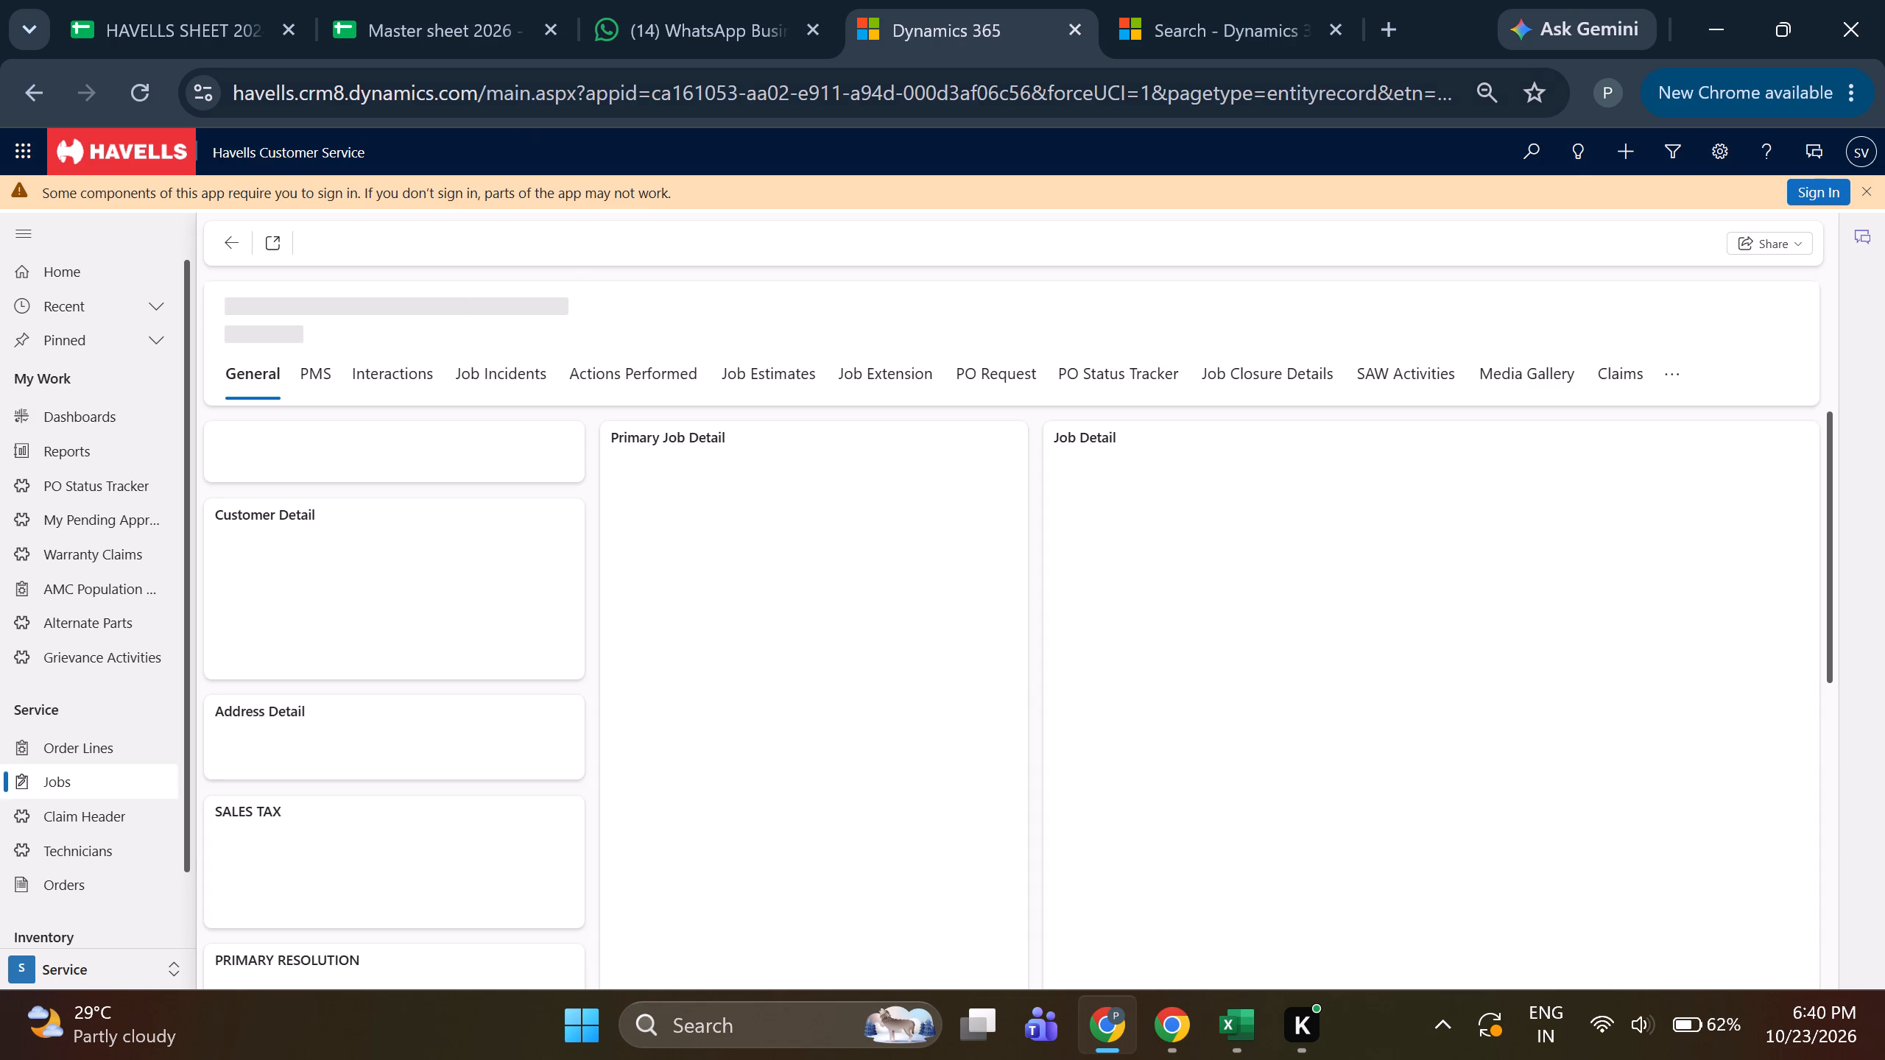
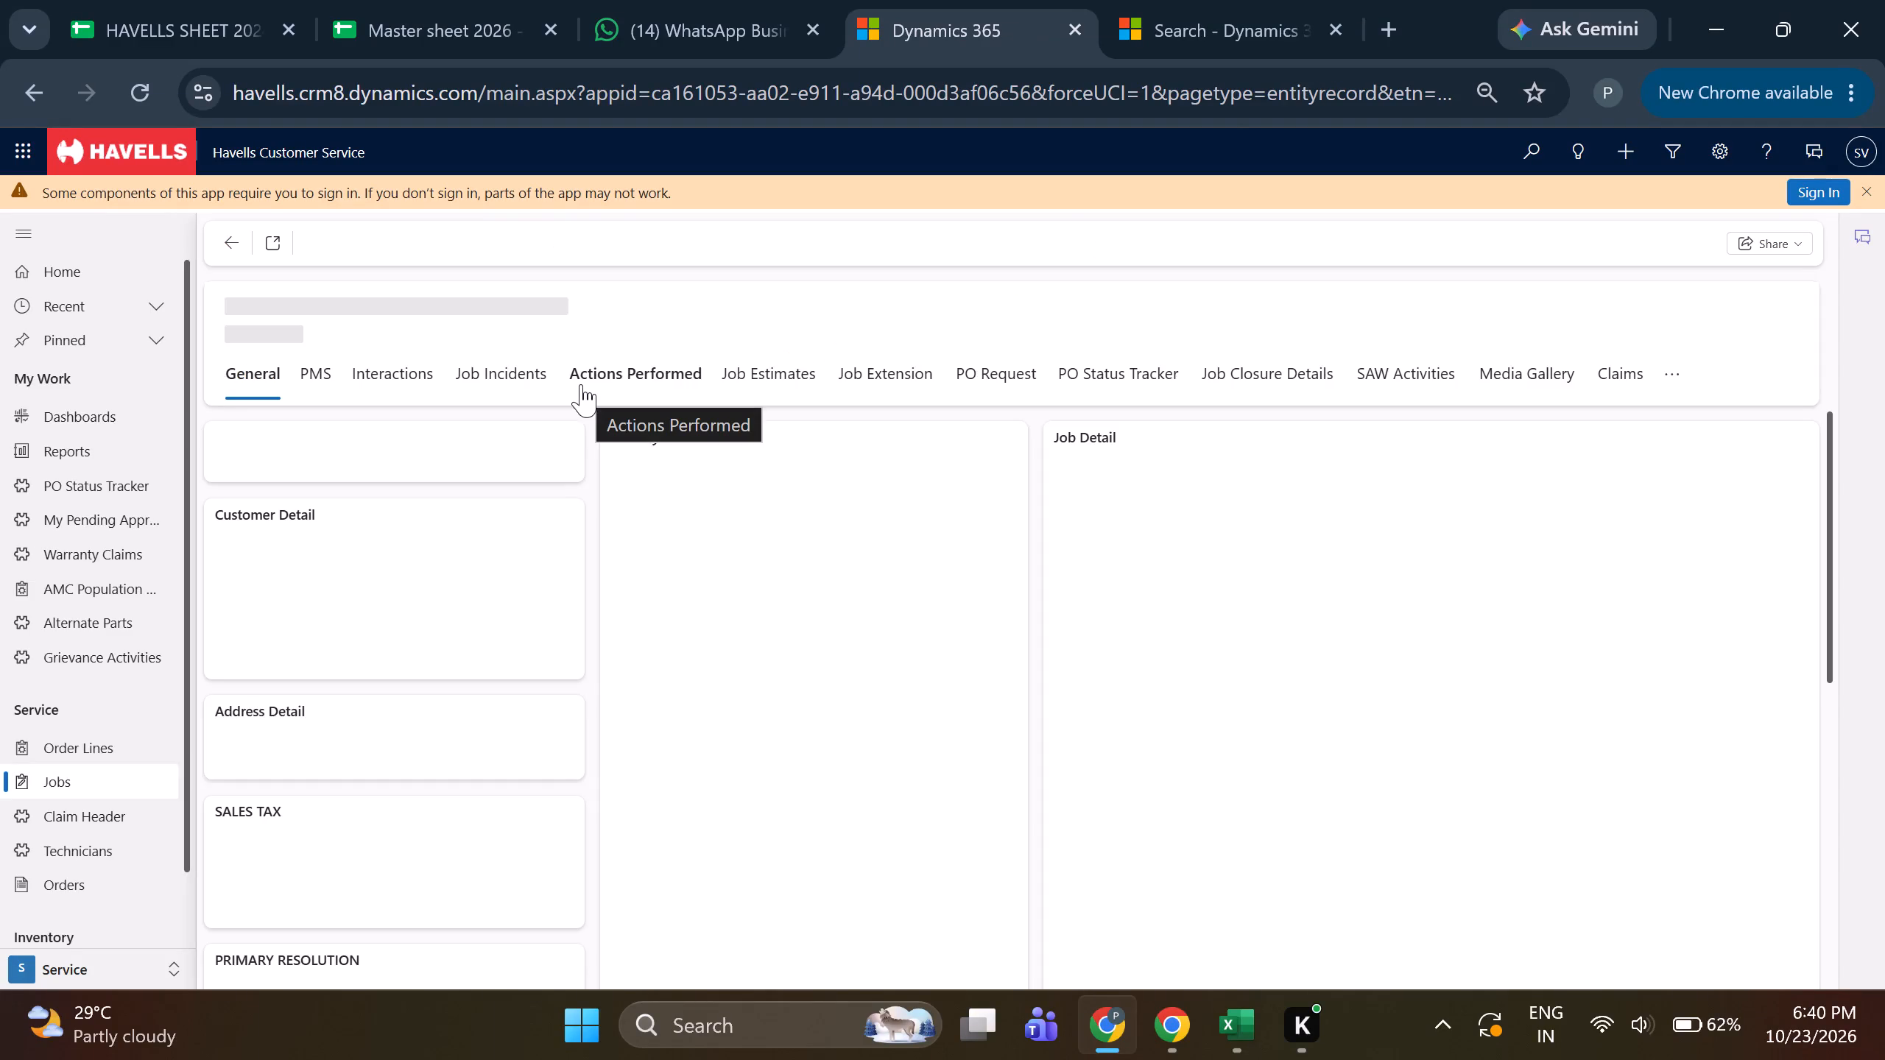
Return to the search results, open the matching consumer record and load the customer's archived jobs.
{"action": "left_click", "coordinate": [238, 261]}
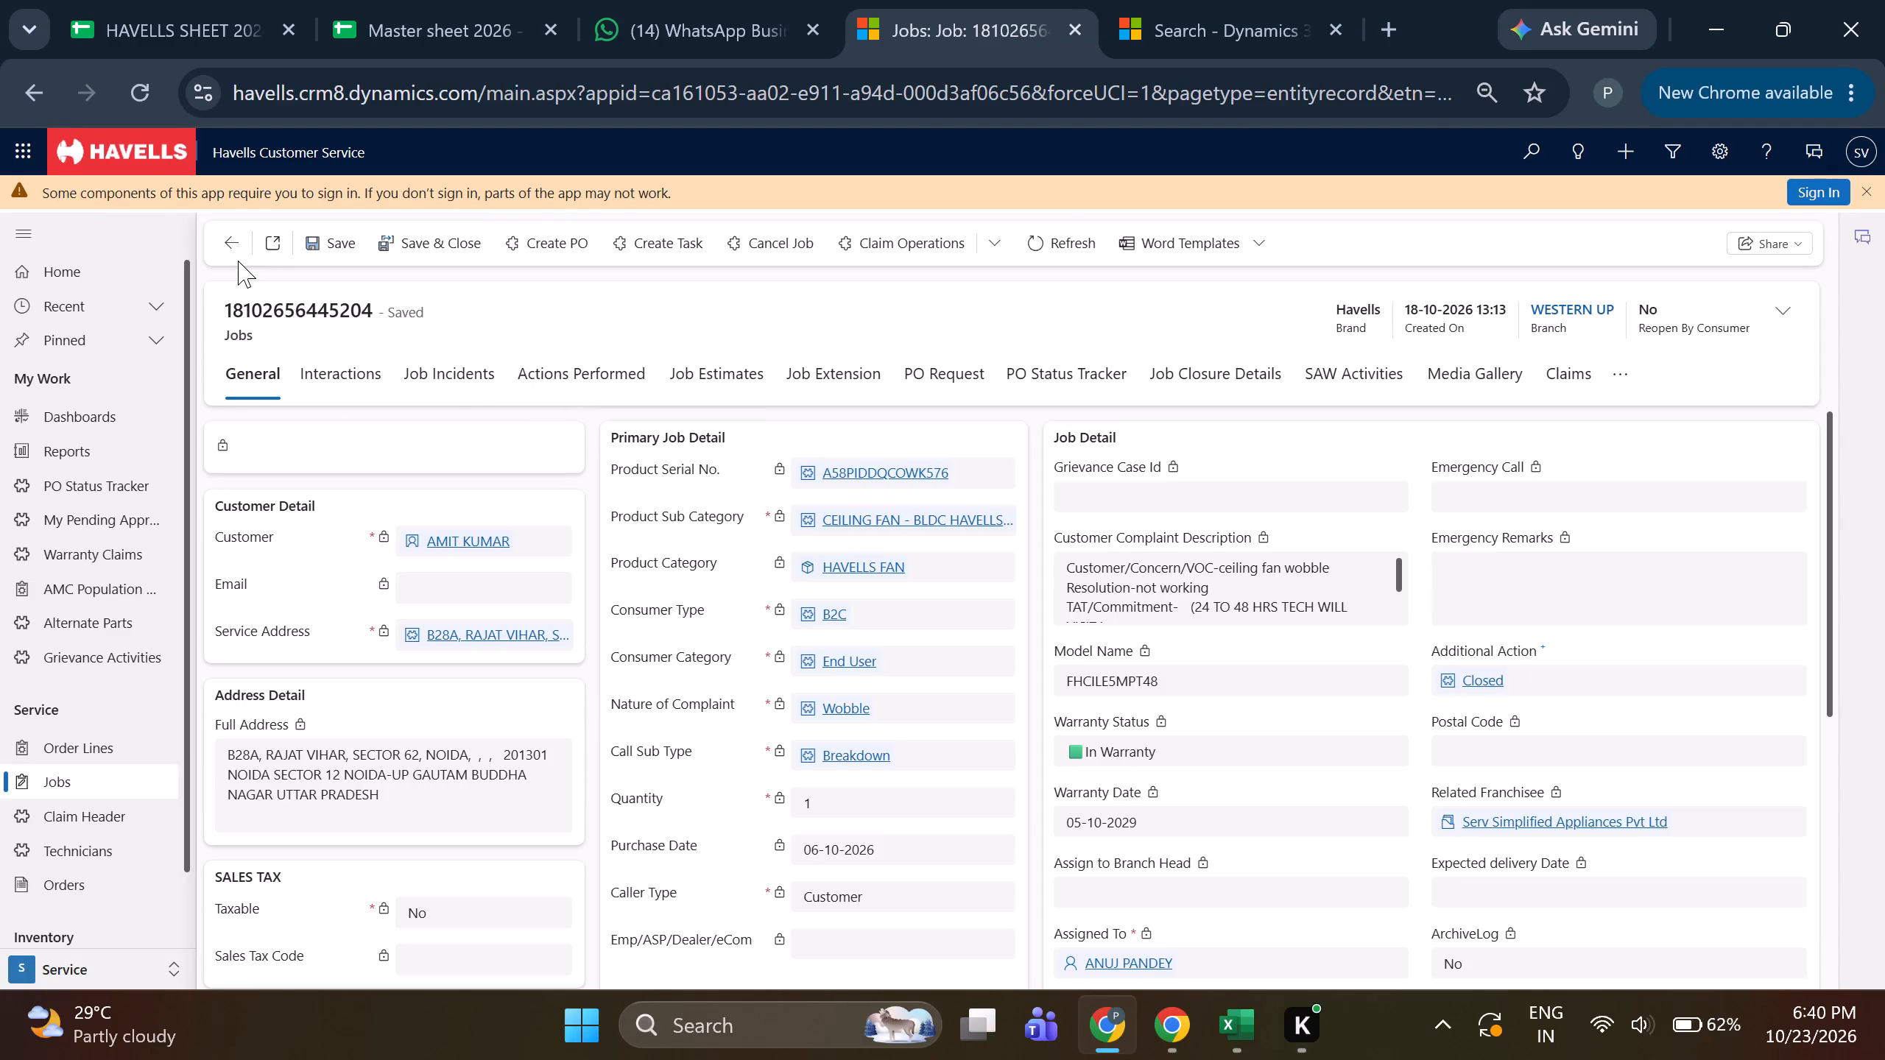
{"action": "left_click", "coordinate": [251, 236]}
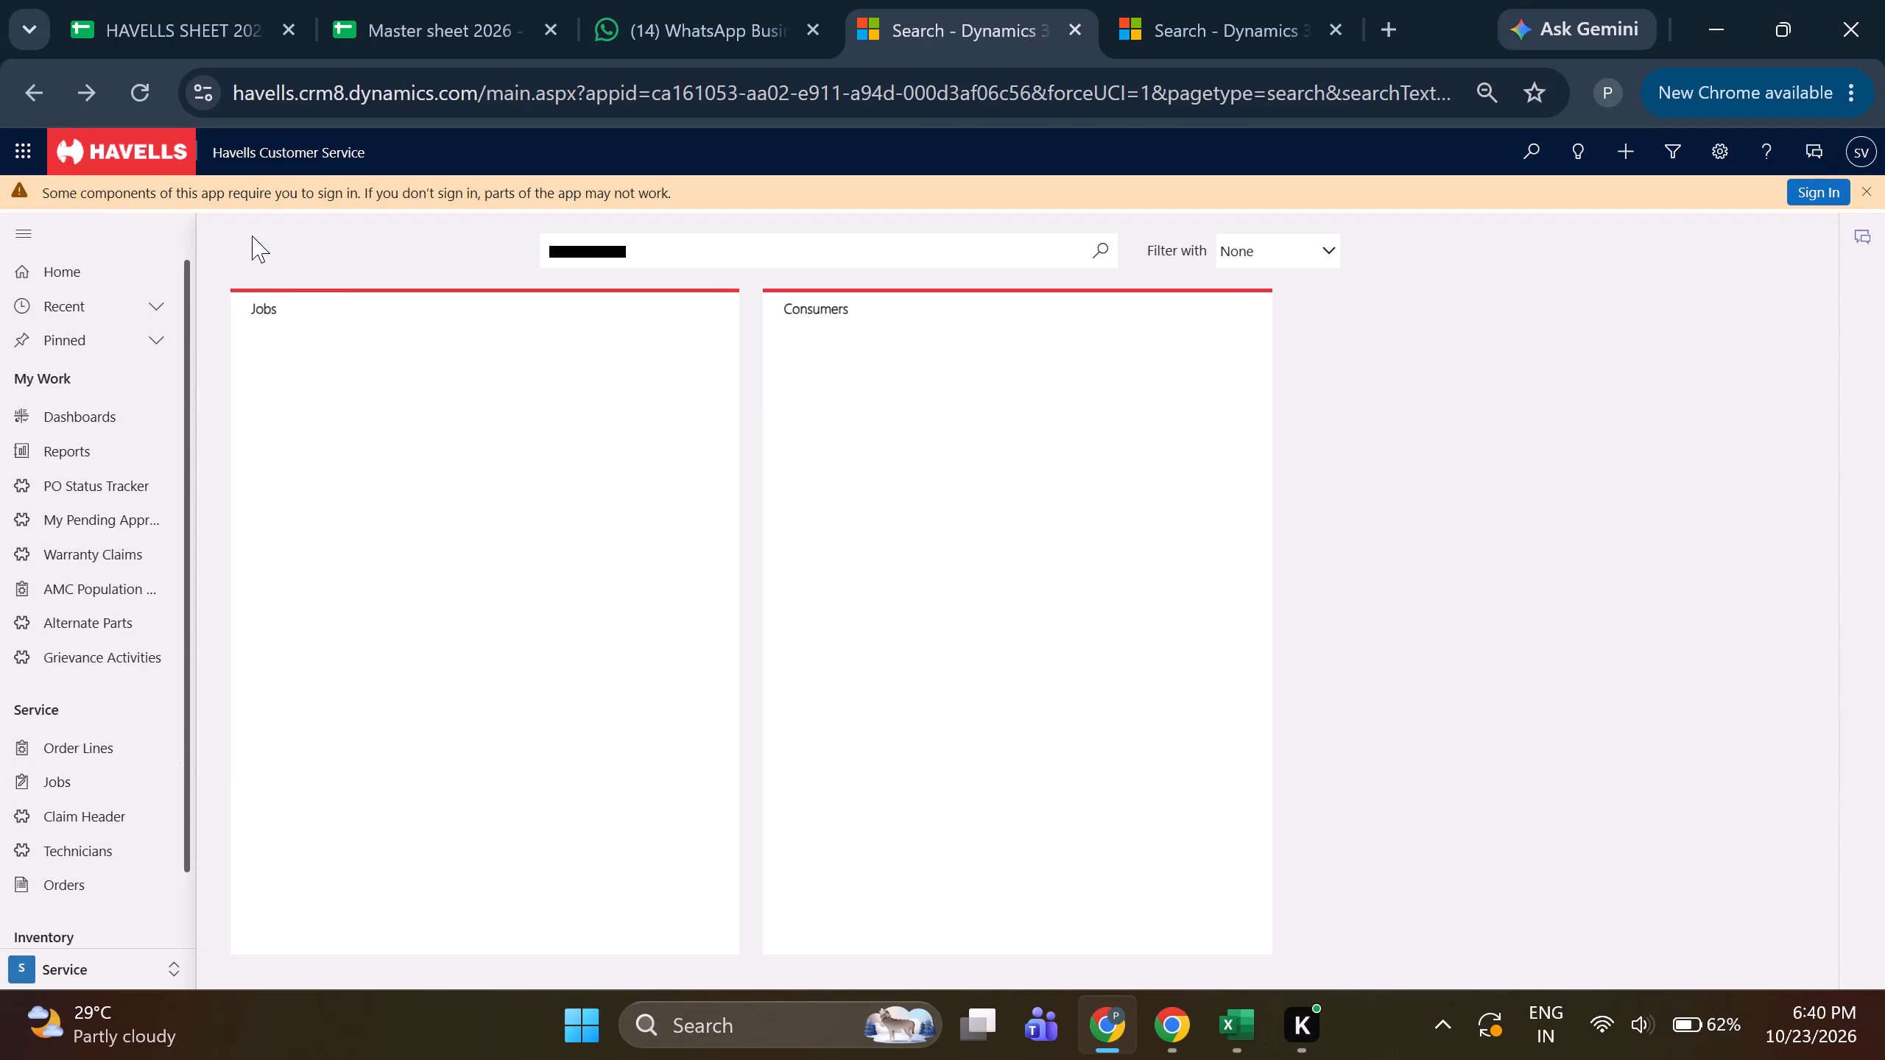
{"action": "left_click", "coordinate": [863, 358]}
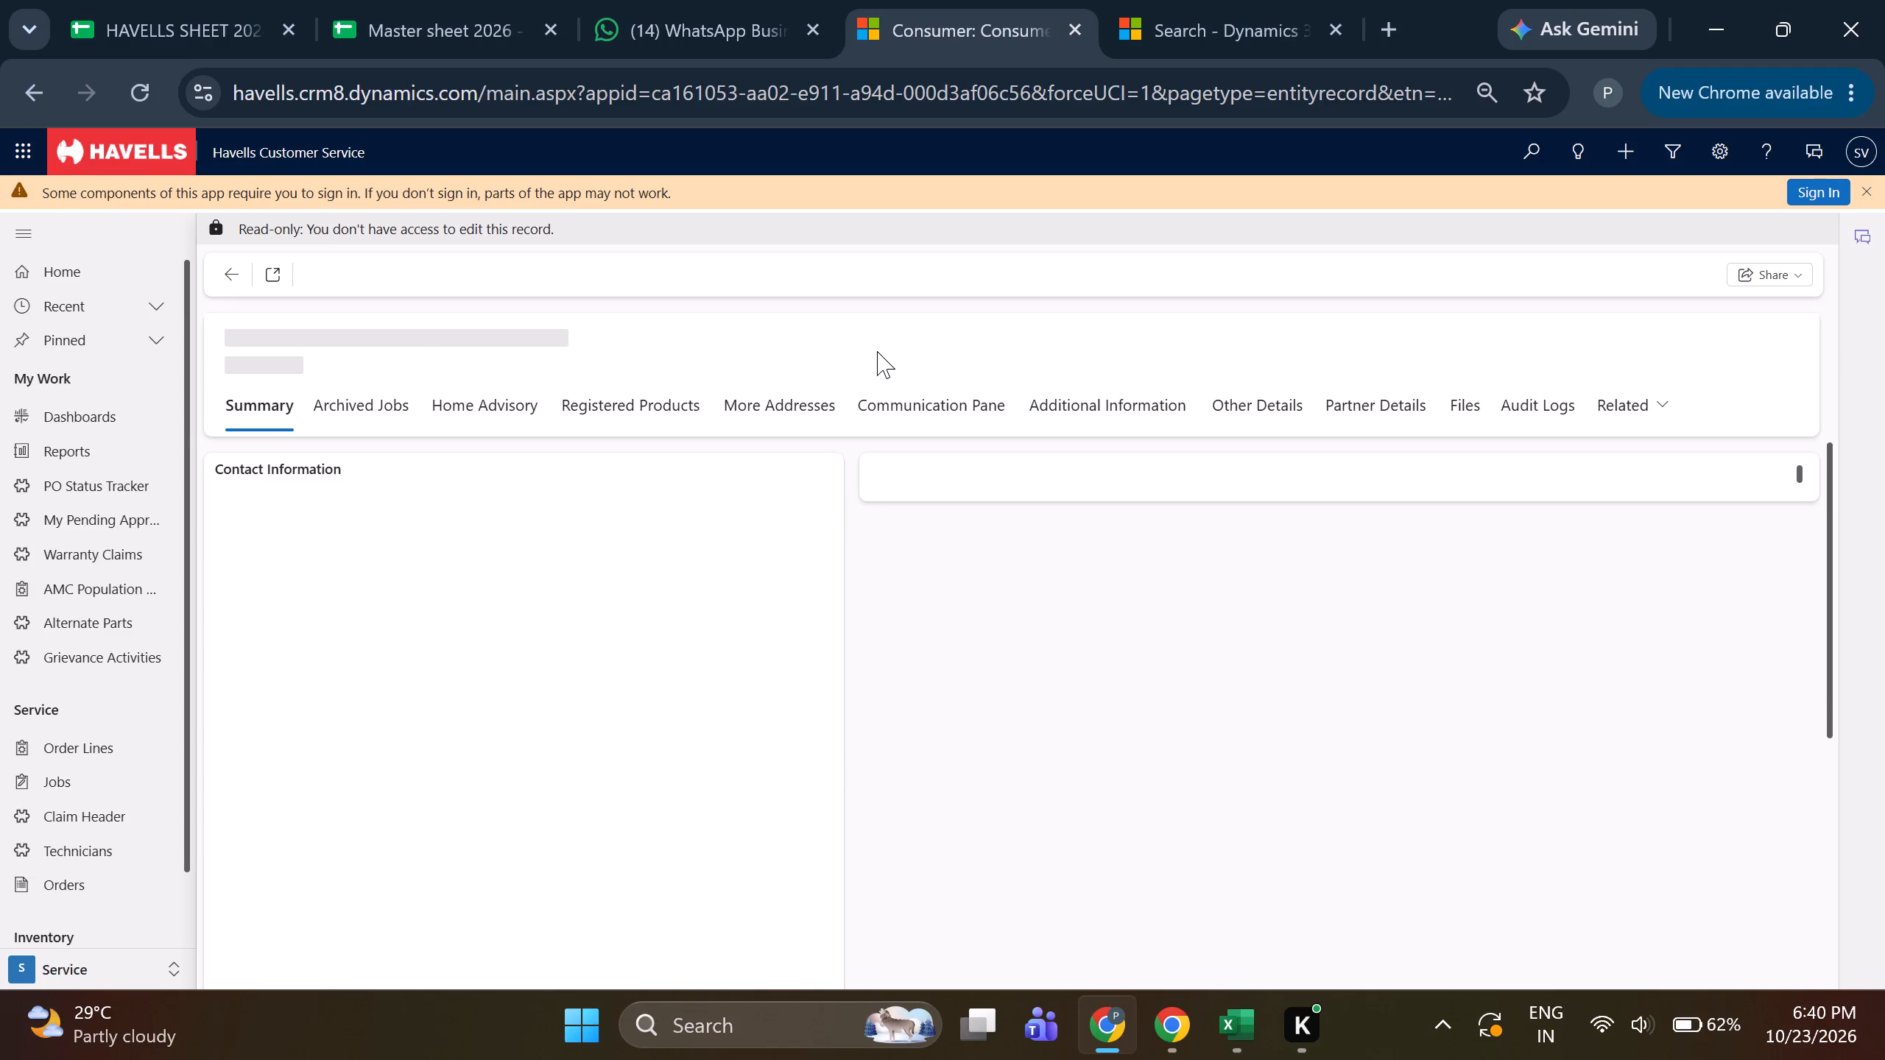
{"action": "left_click", "coordinate": [385, 423]}
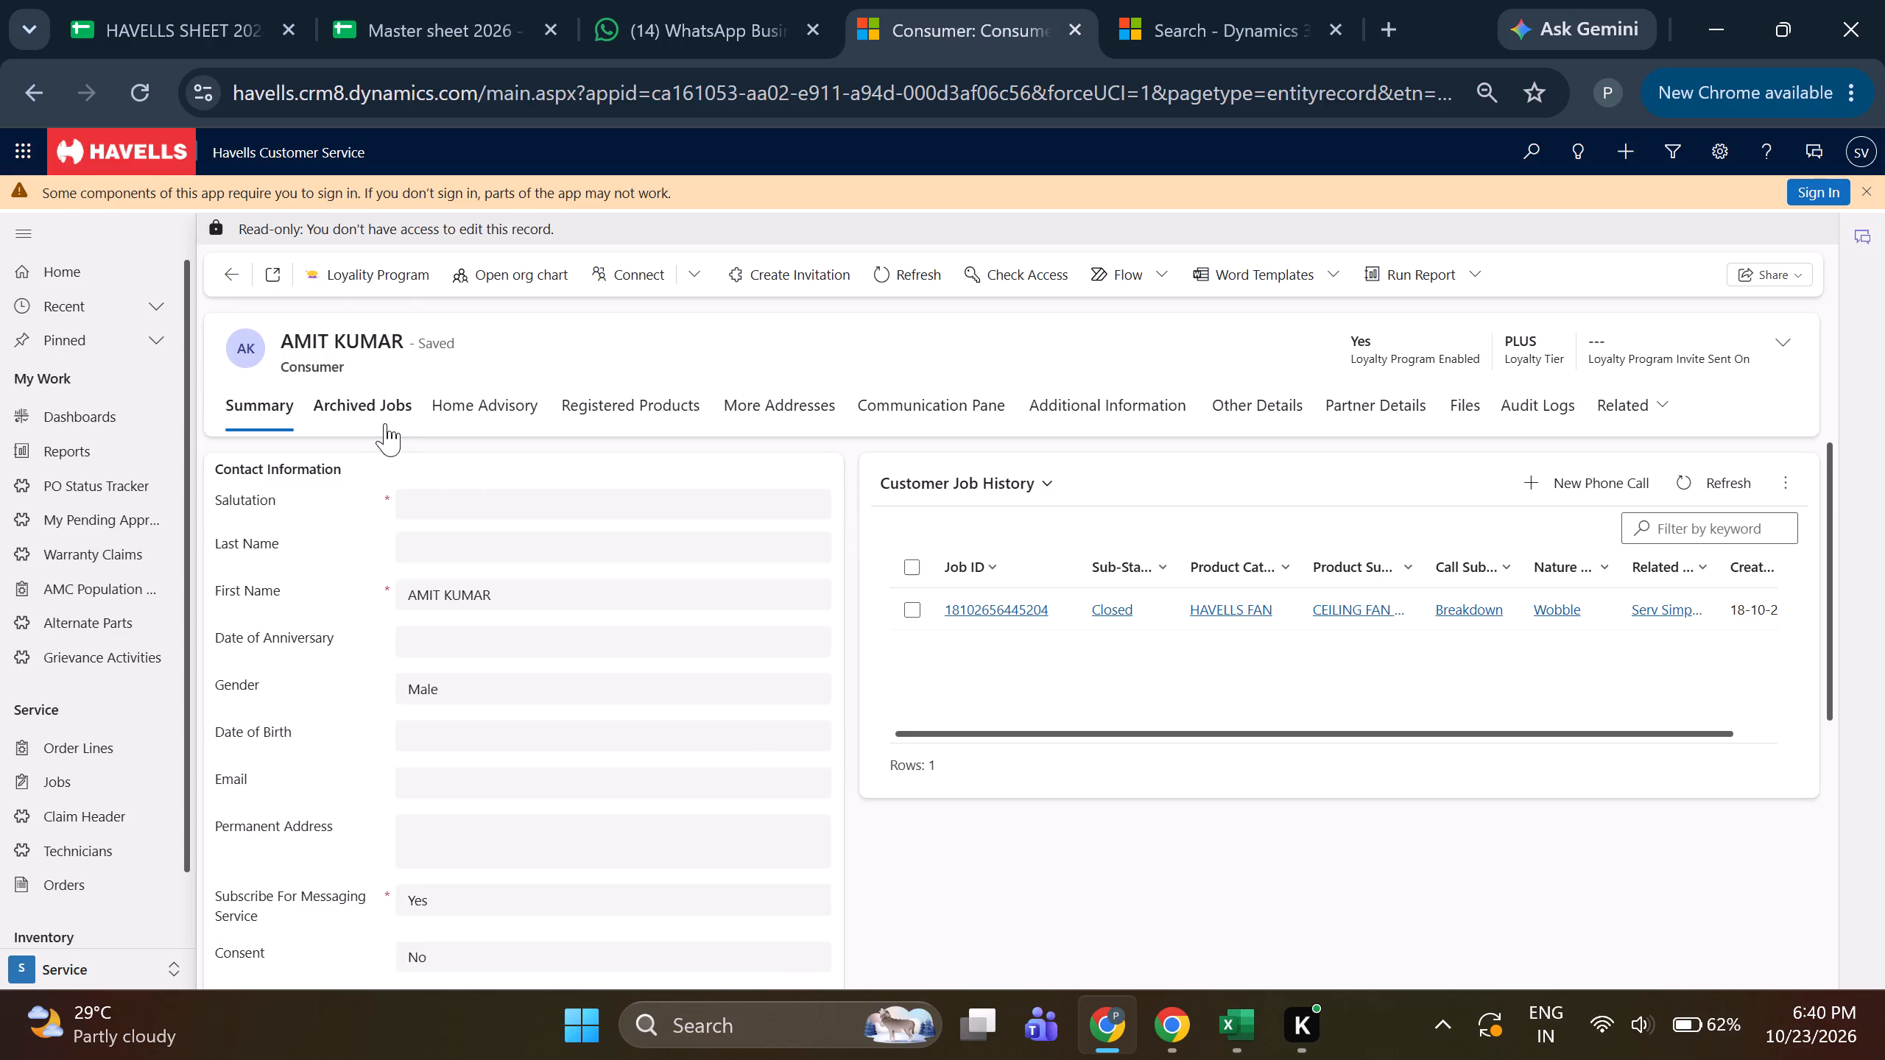
{"action": "double_click", "coordinate": [1726, 487]}
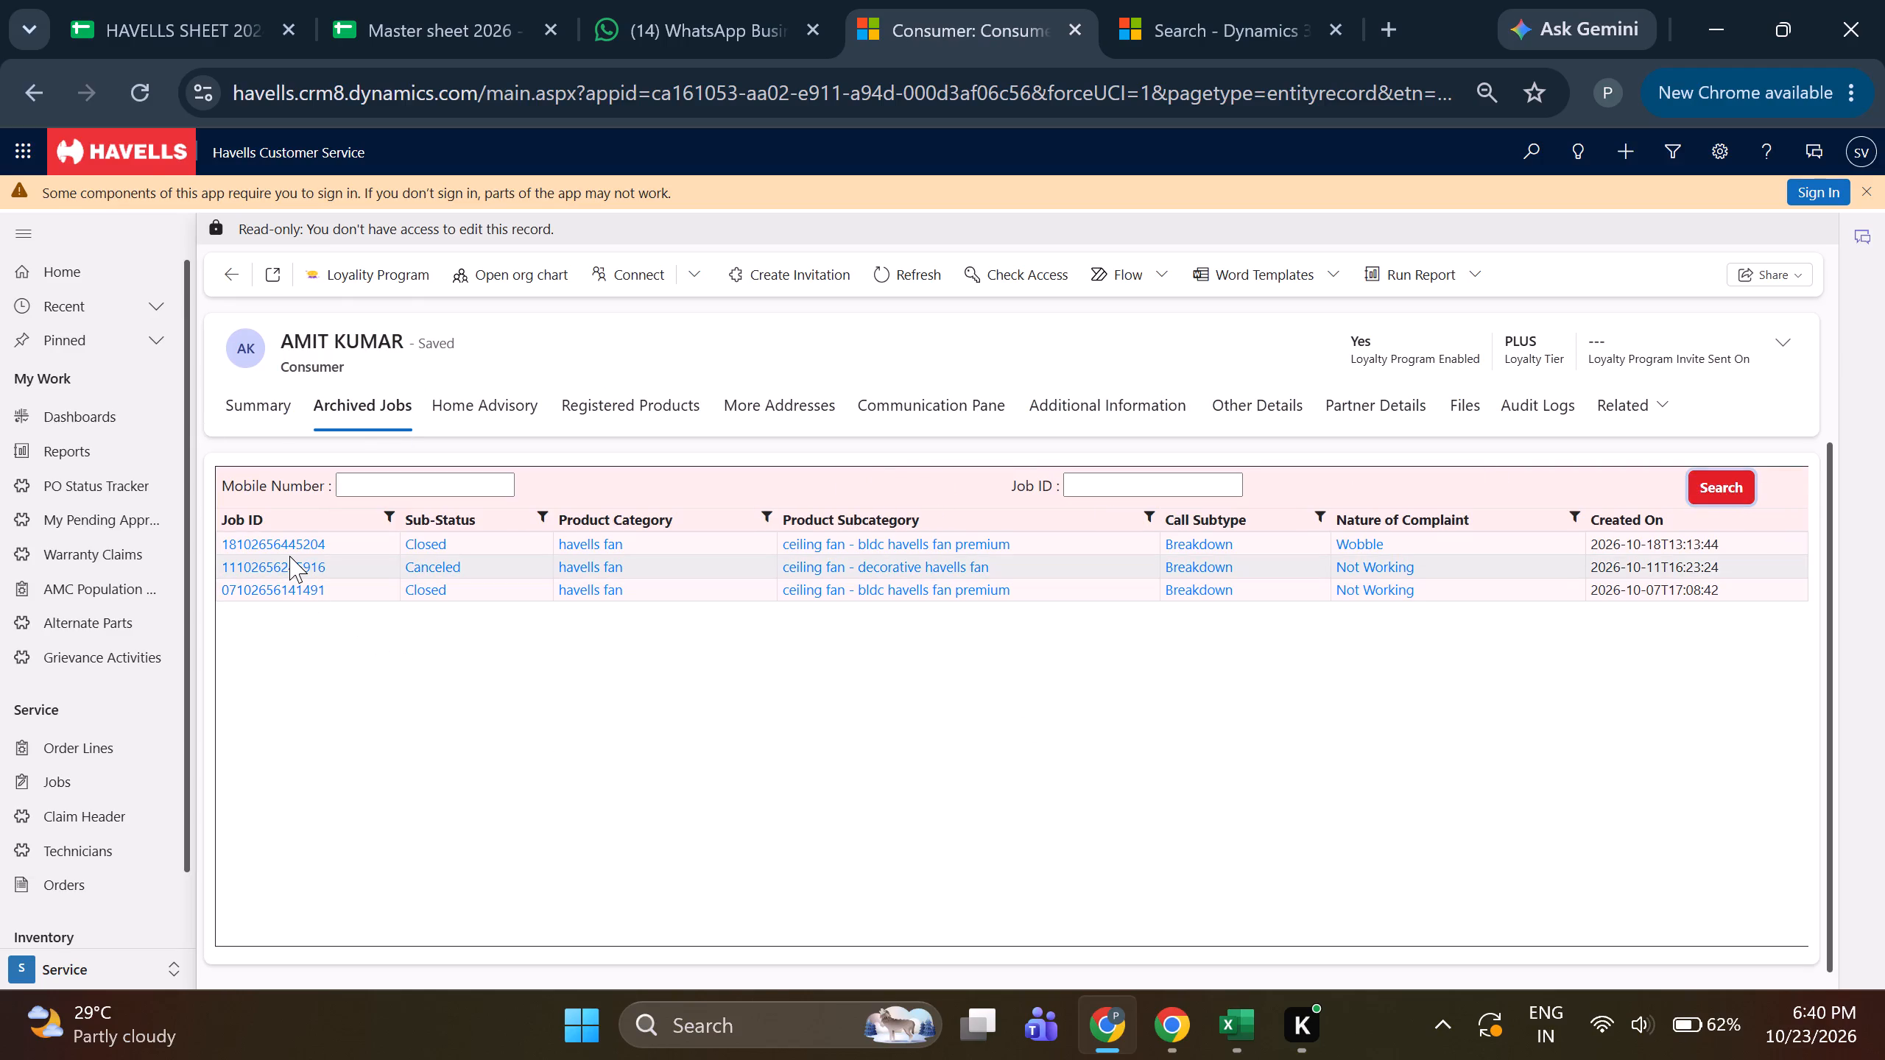
Open the closed archived job created on 2026-10-07 and examine its summary and Job Closure Details.
{"action": "left_click", "coordinate": [285, 588]}
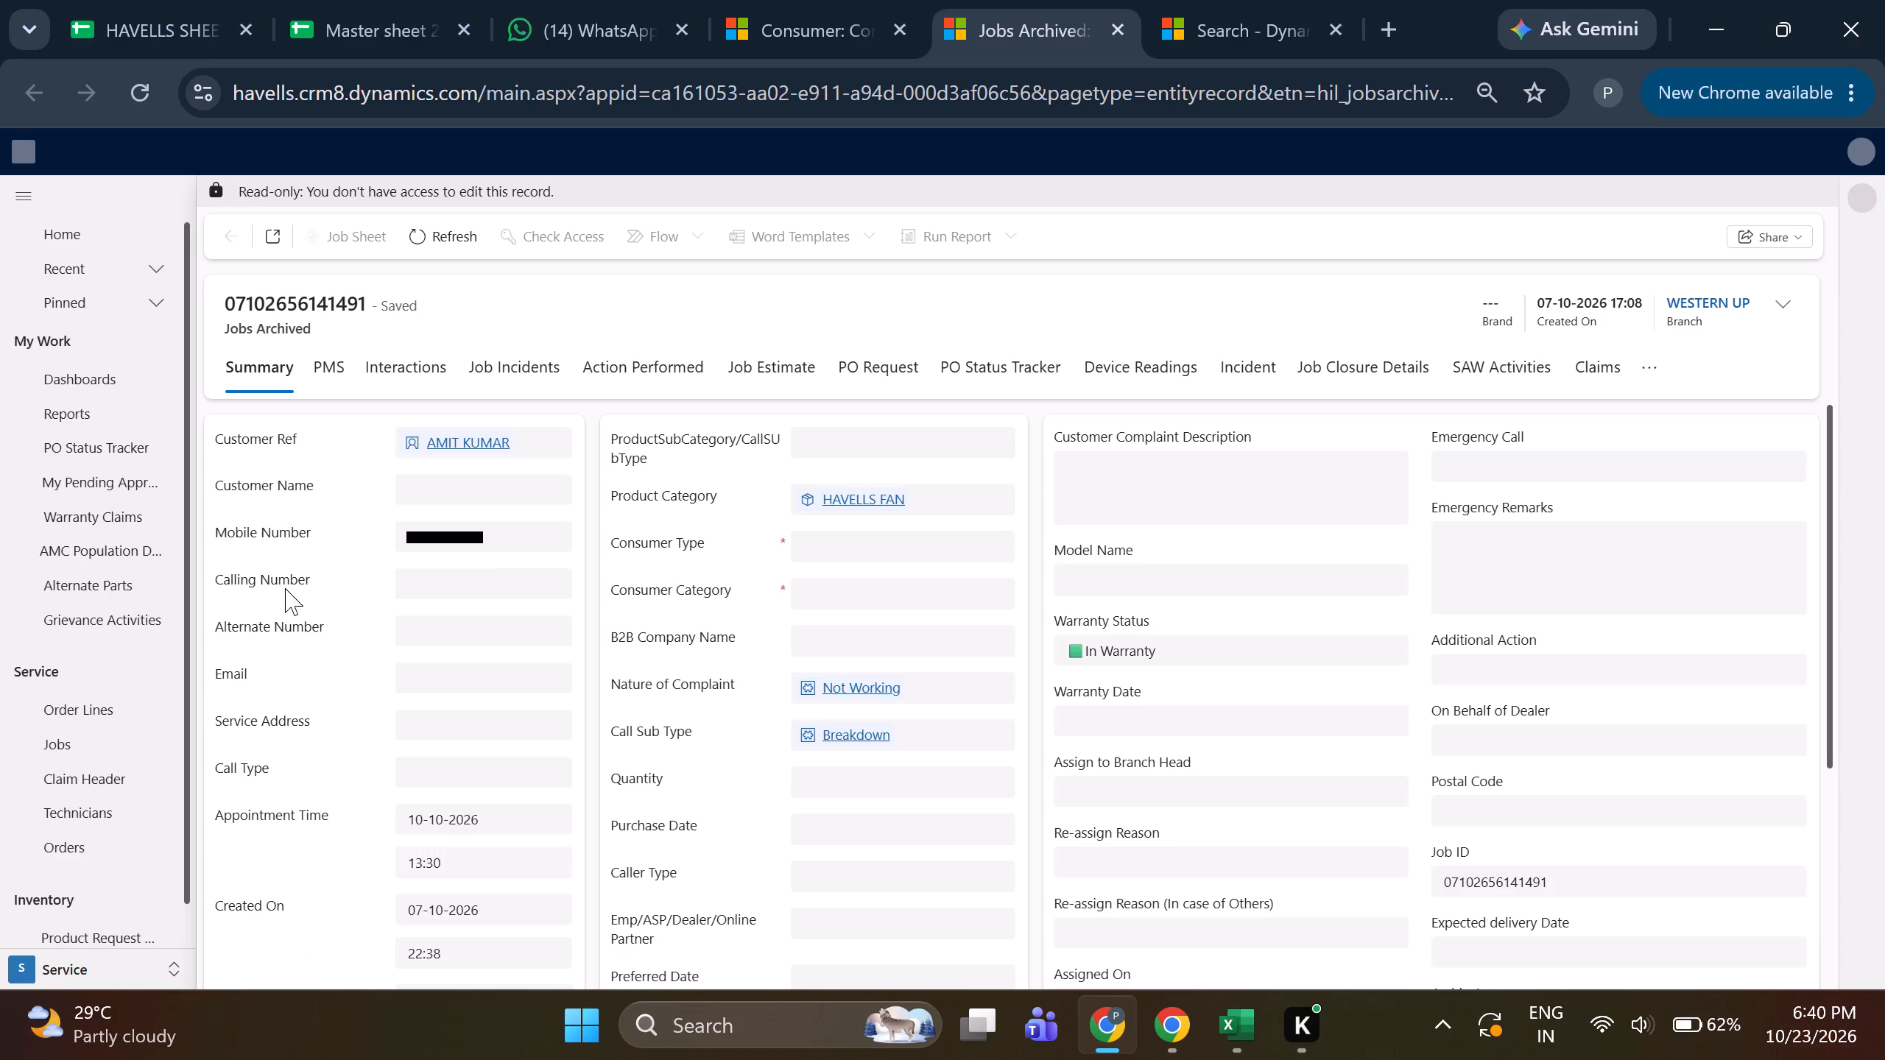
{"action": "scroll", "coordinate": [709, 486], "scroll_direction": "down", "scroll_amount": 3}
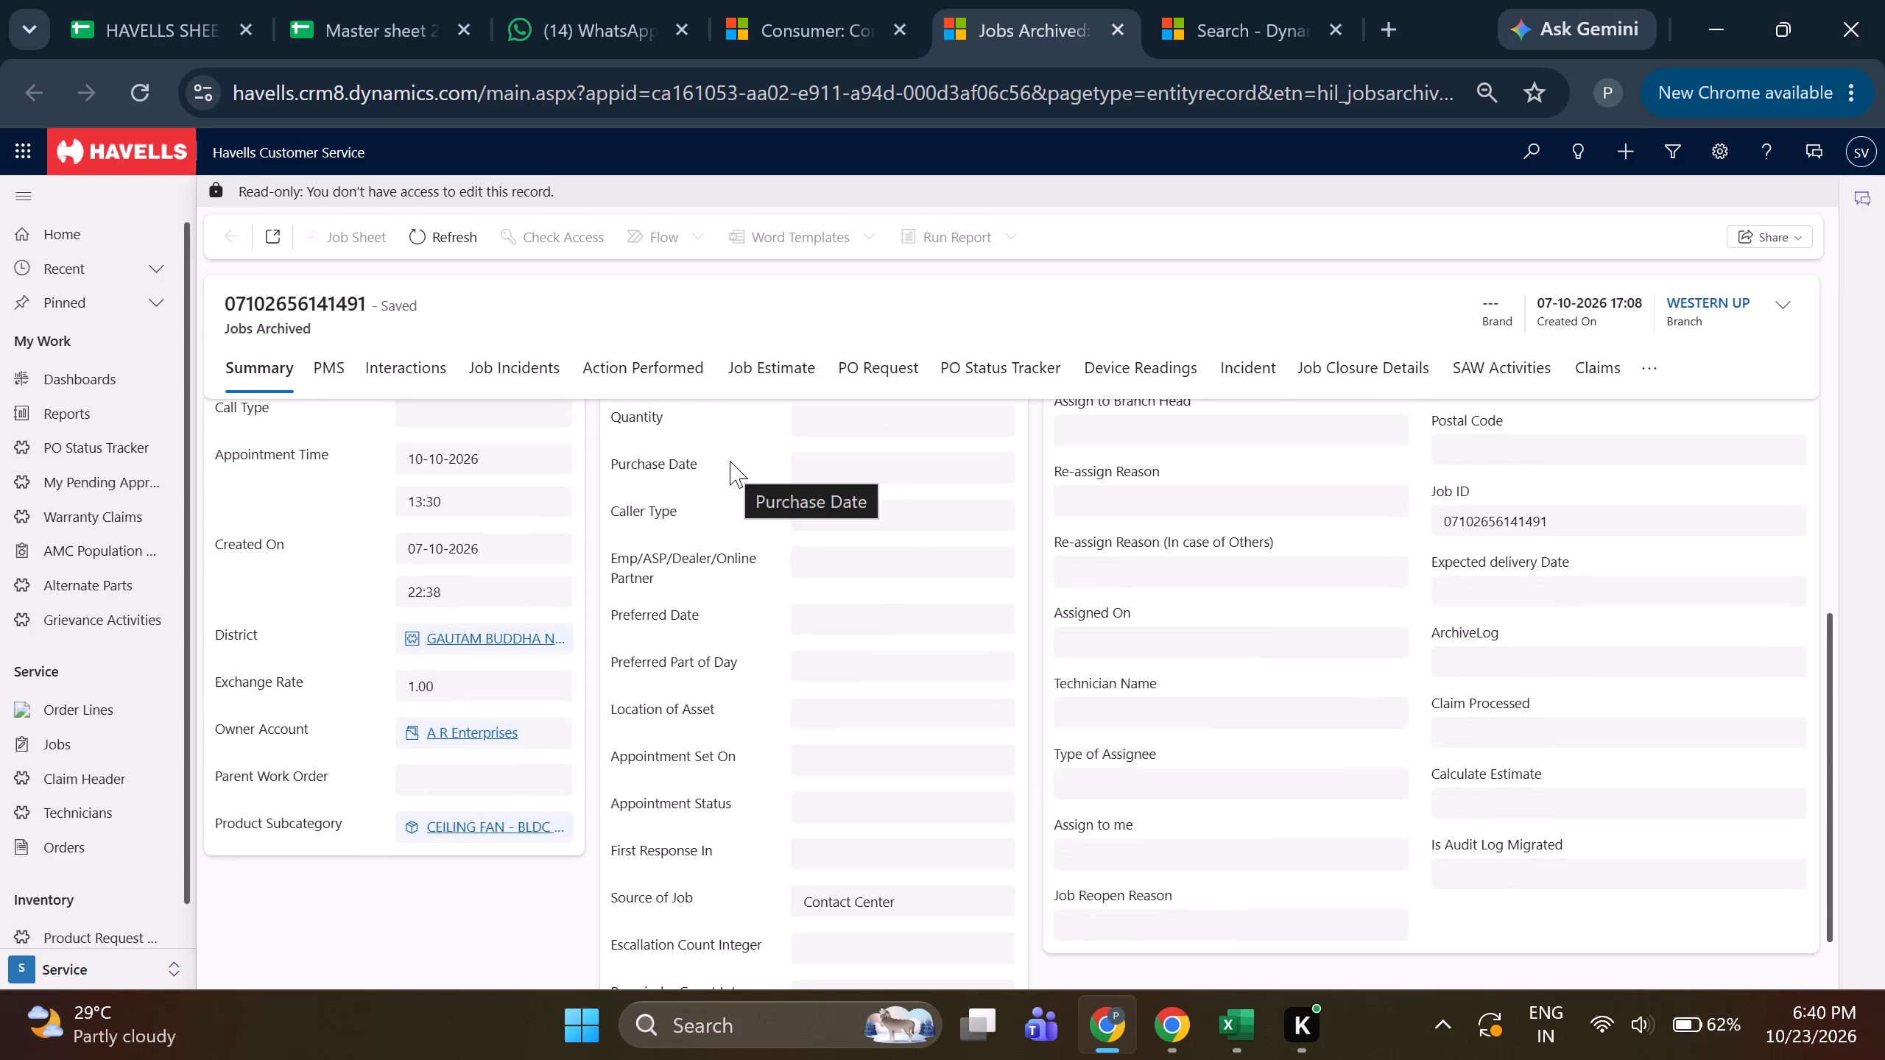
{"action": "left_click", "coordinate": [1339, 358]}
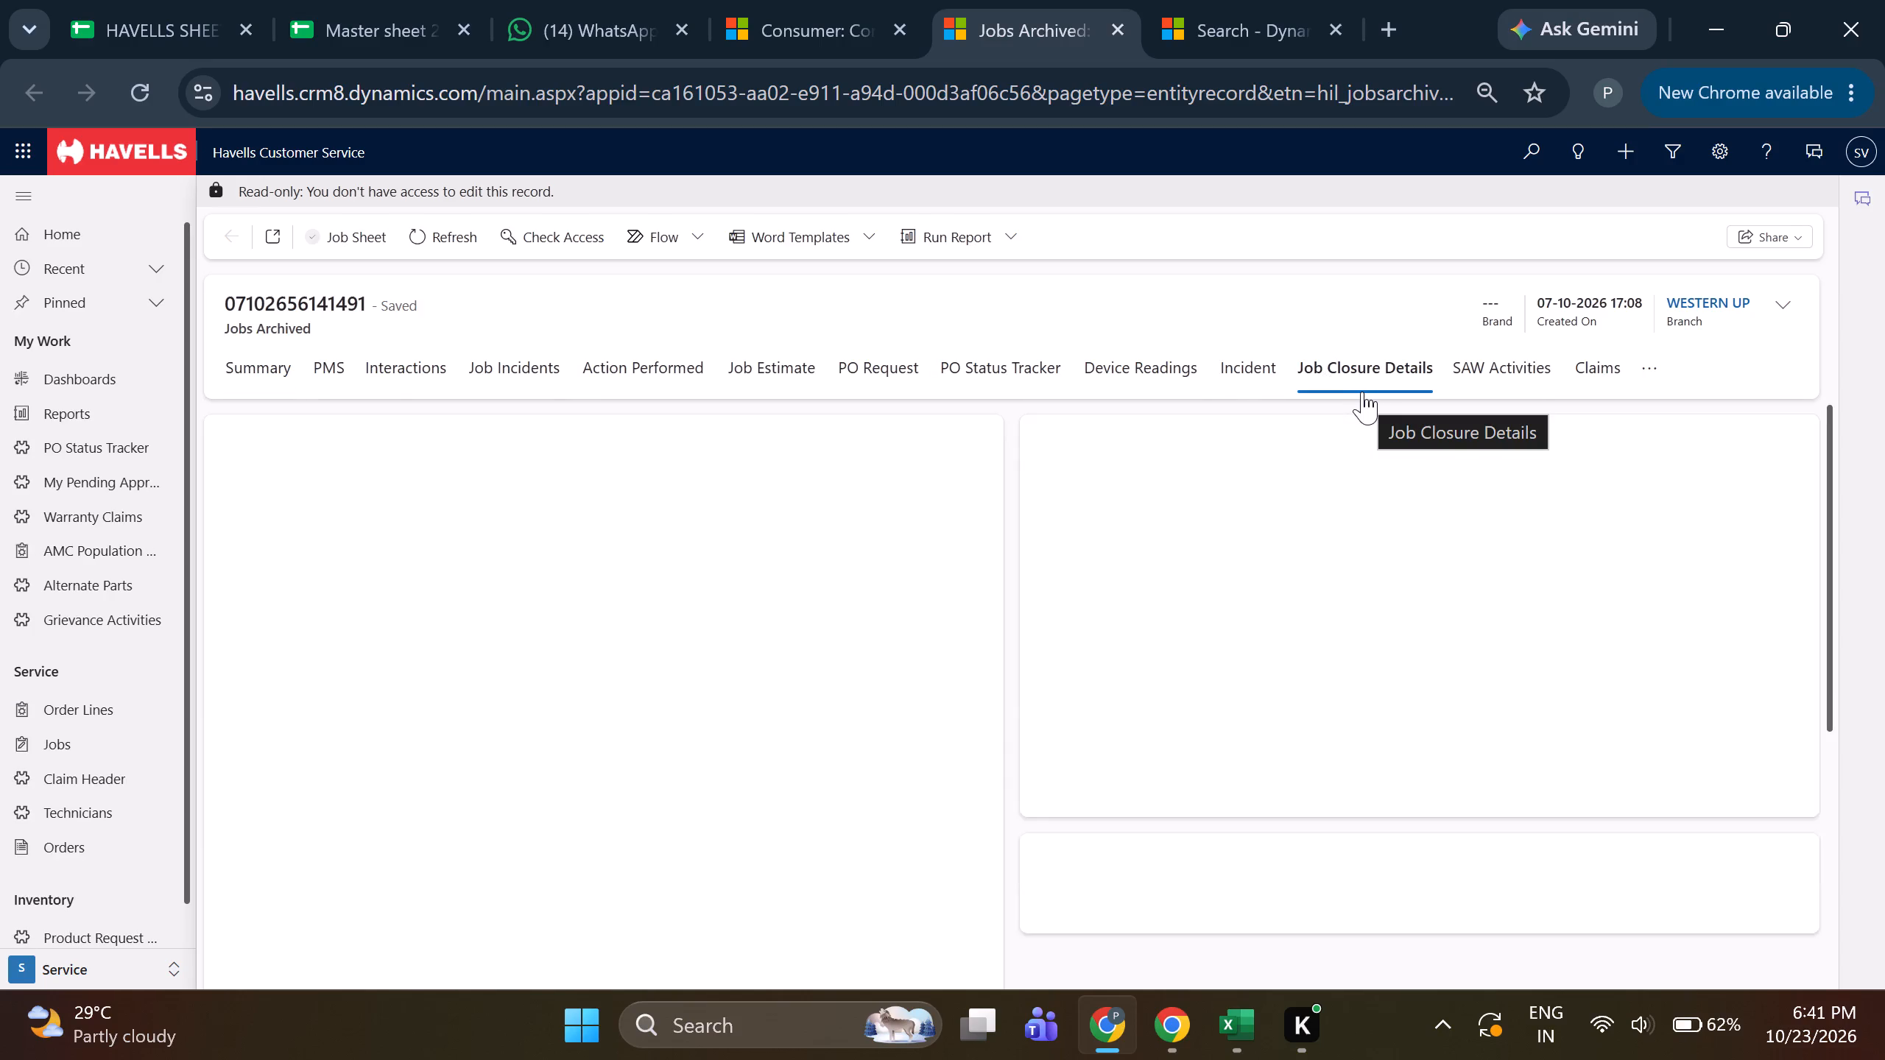
Copy the archived job's ID and paste it into cell T31 of the rejected data sheet, beside row 31's remarks.
{"action": "double_click", "coordinate": [289, 305]}
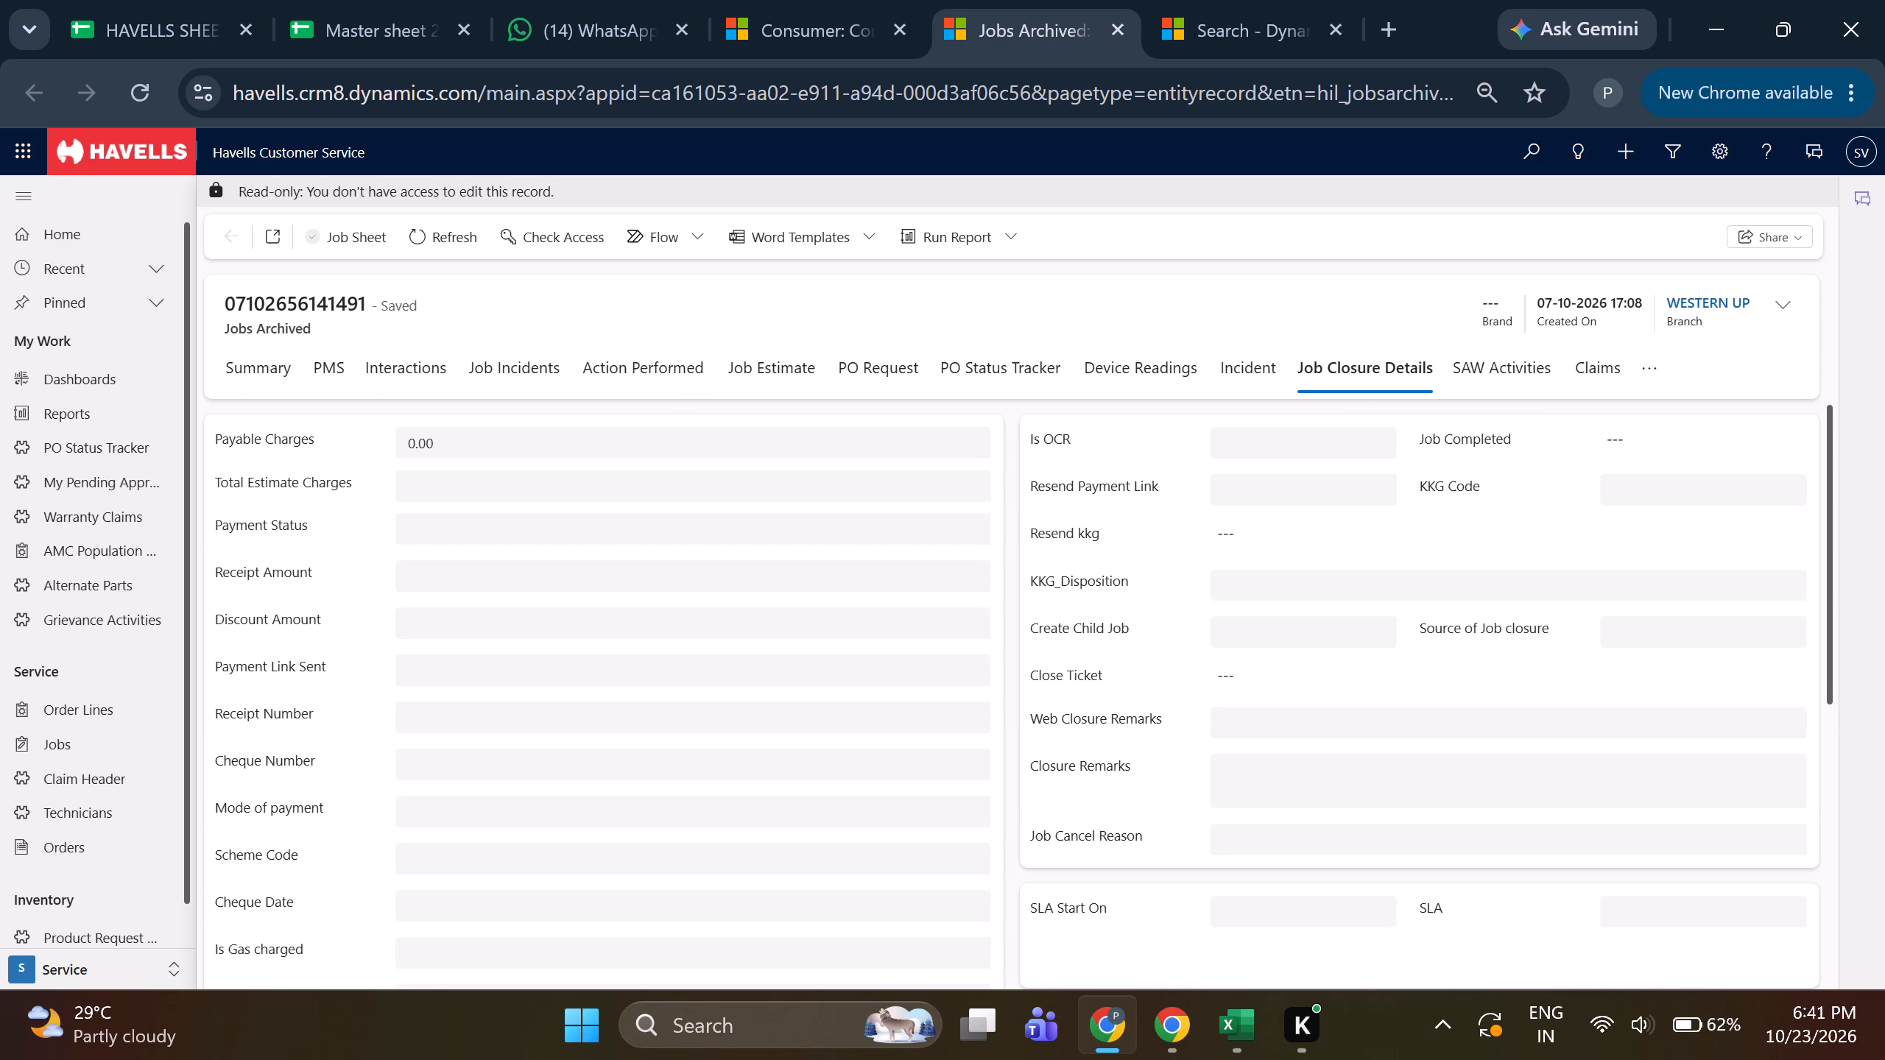
{"action": "right_click", "coordinate": [289, 305]}
{"action": "left_click", "coordinate": [369, 338]}
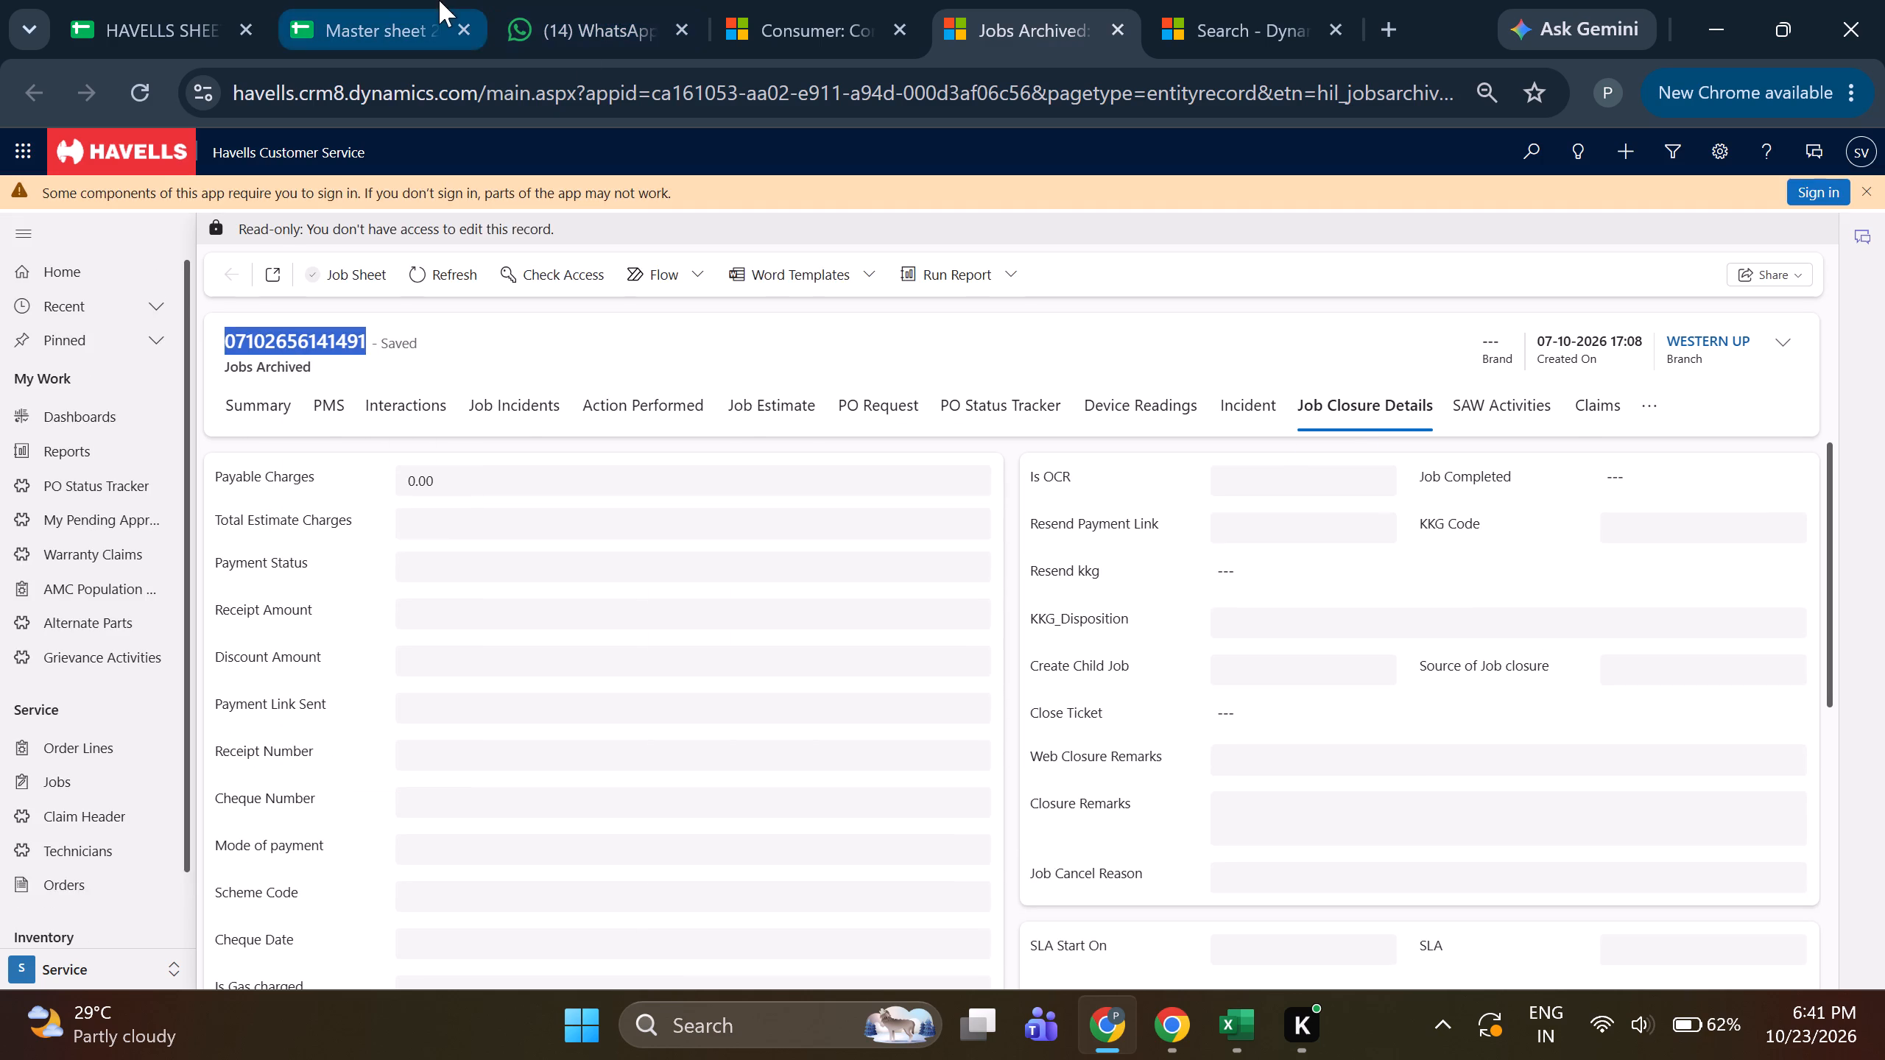
{"action": "left_click", "coordinate": [439, 0]}
{"action": "left_click", "coordinate": [1257, 836]}
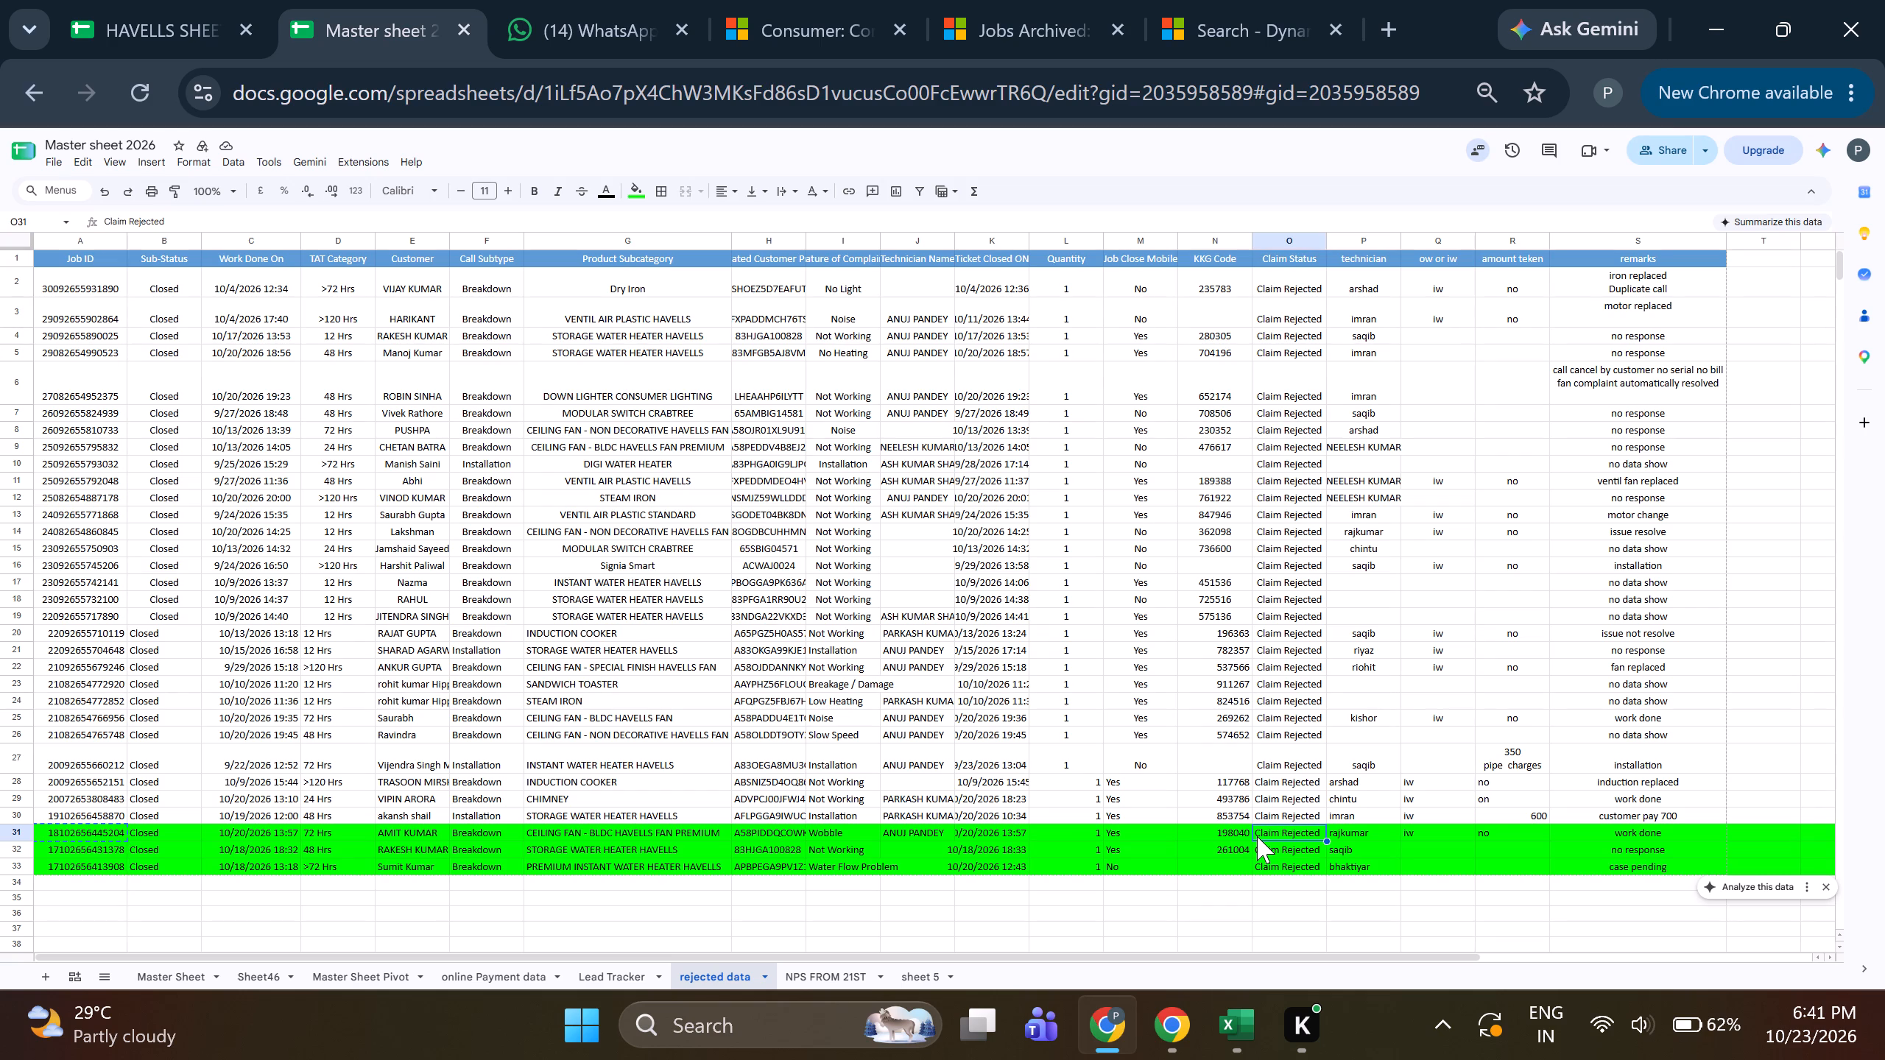
{"action": "key", "text": "Right"}
{"action": "key", "text": "Right"}
{"action": "key", "text": "Right"}
{"action": "key", "text": "Right"}
{"action": "key", "text": "Right"}
{"action": "key", "text": "Right"}
{"action": "key", "text": "Left"}
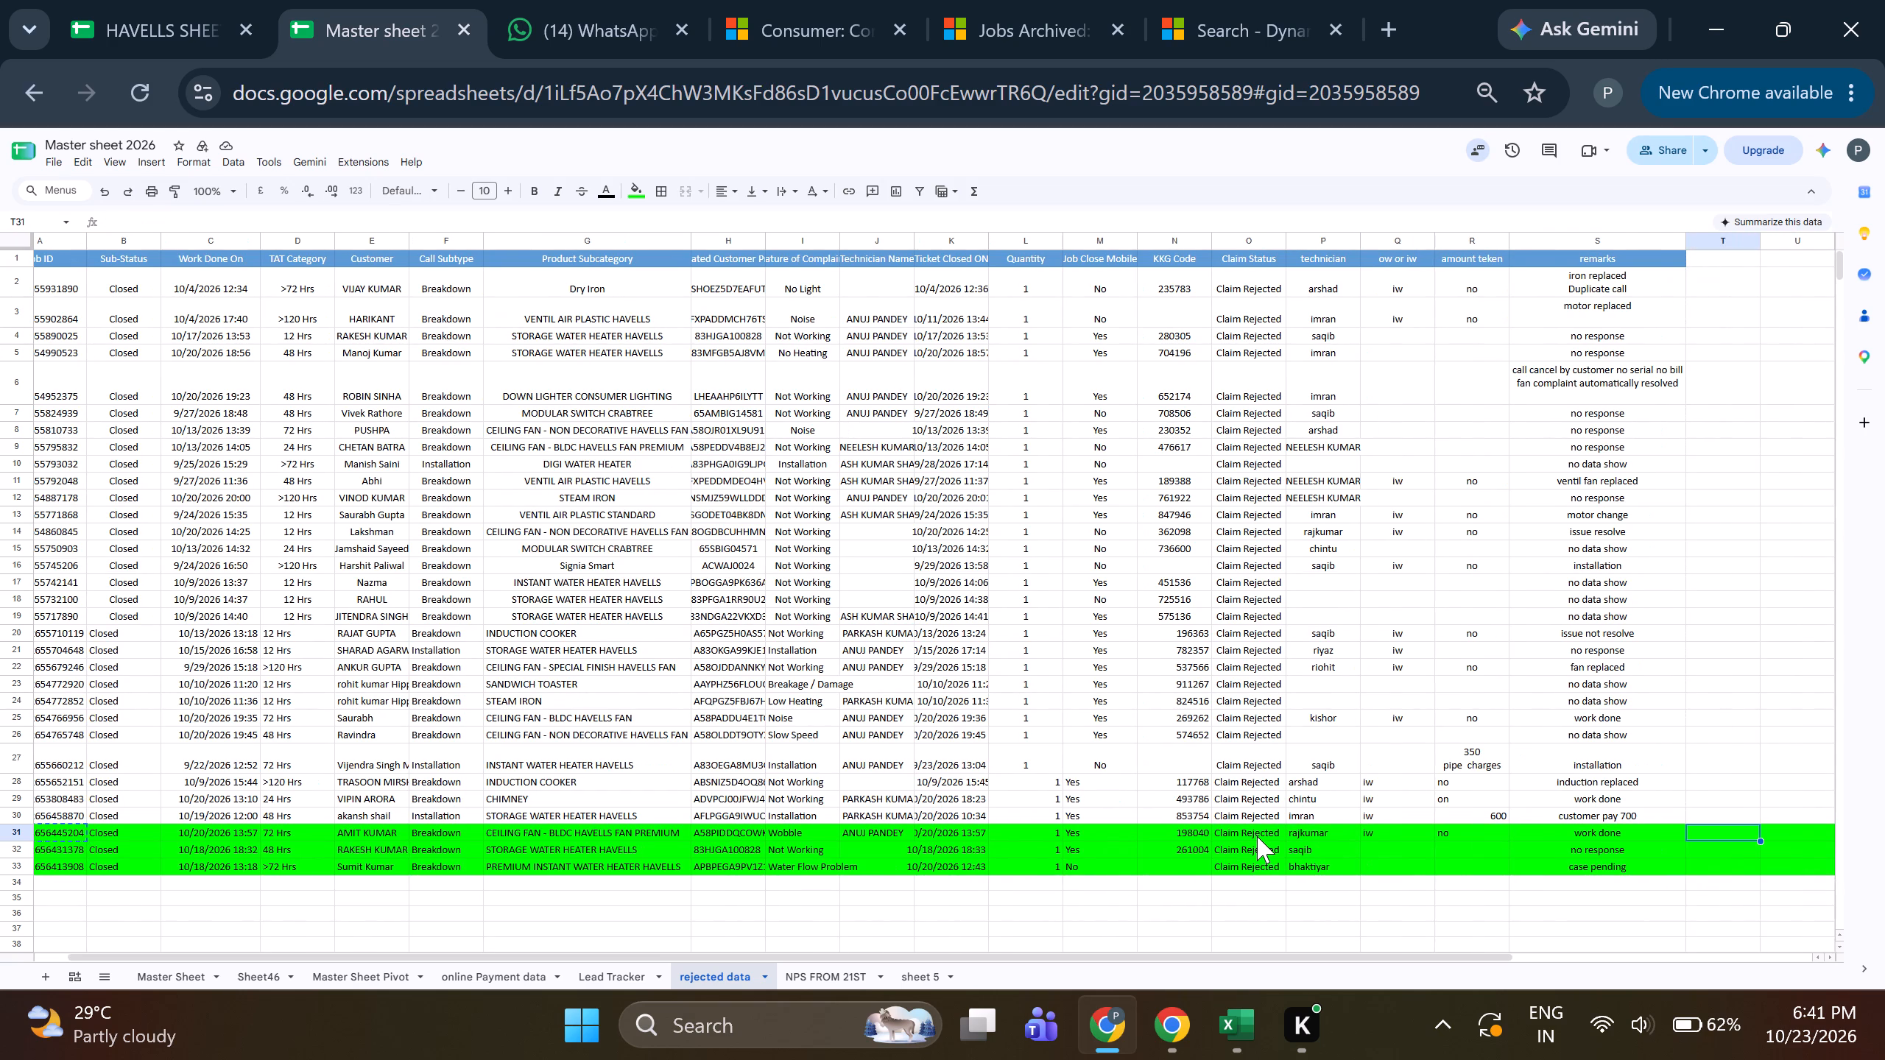
{"action": "key", "text": "ctrl+v"}
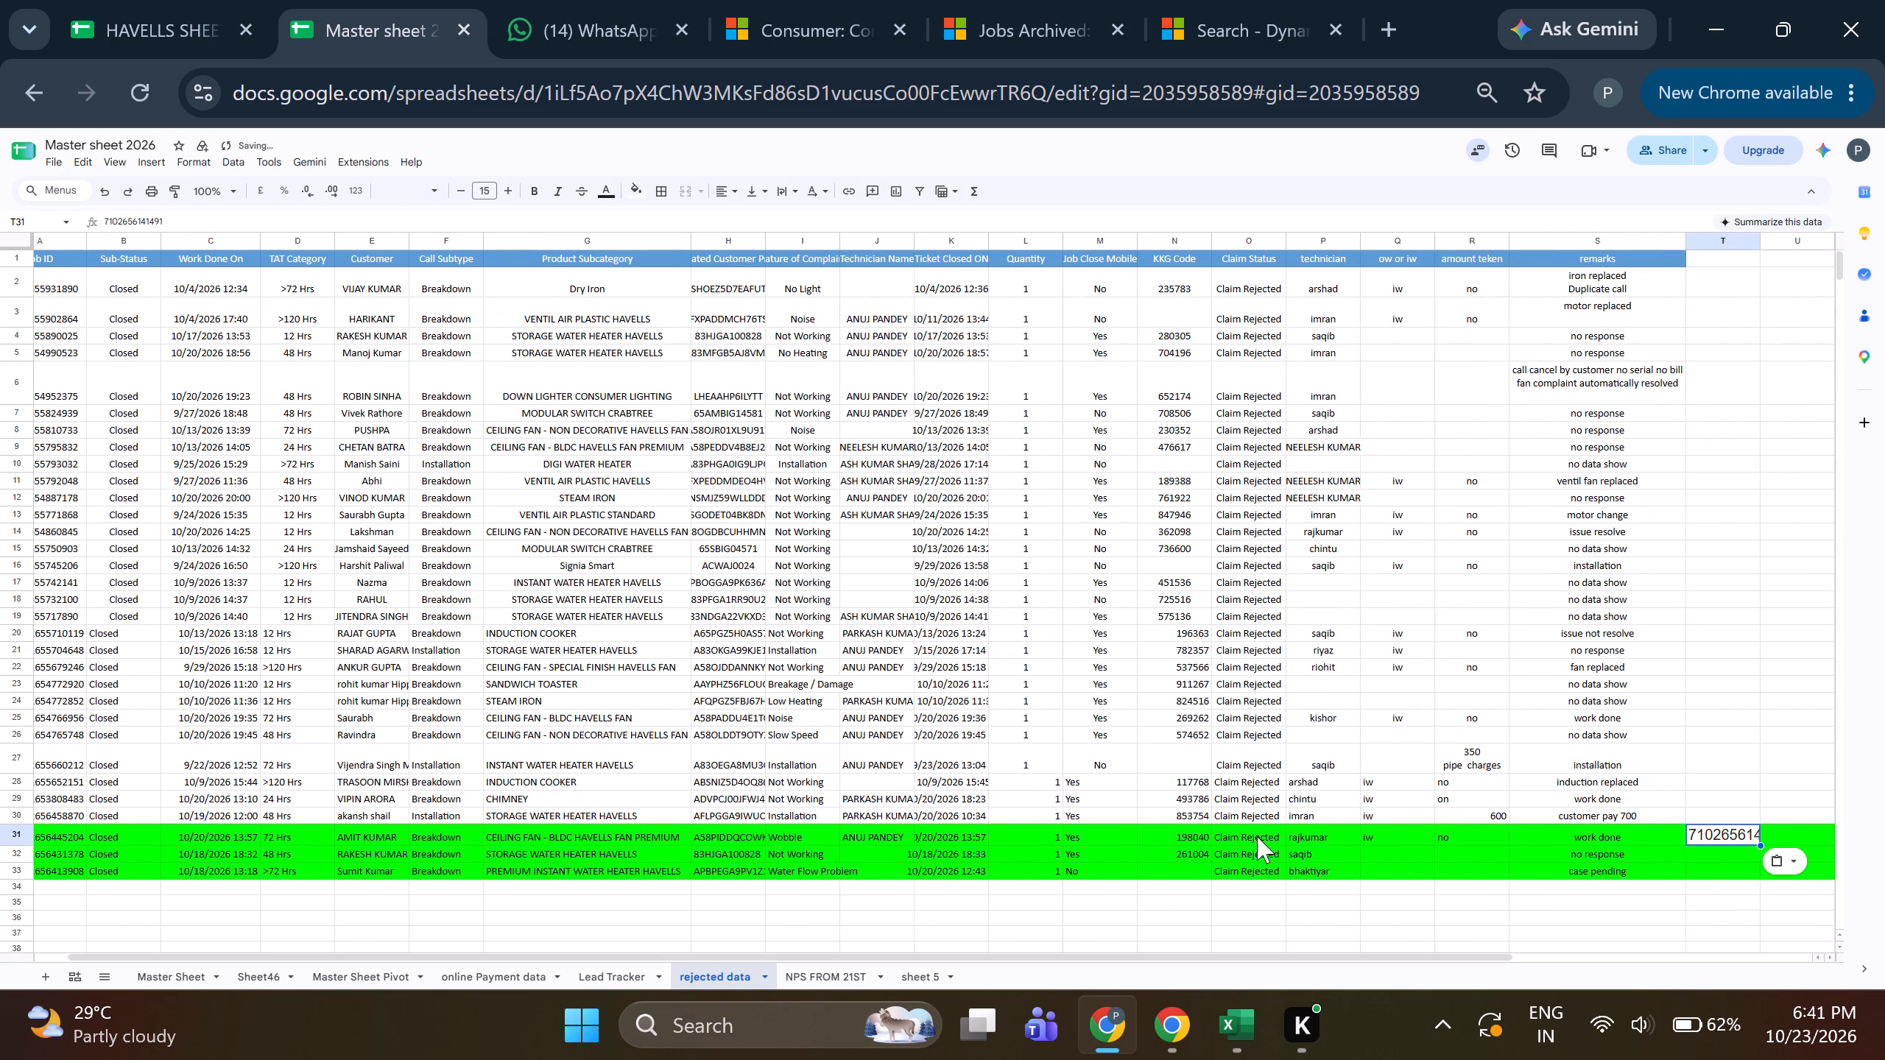
{"action": "key", "text": "space"}
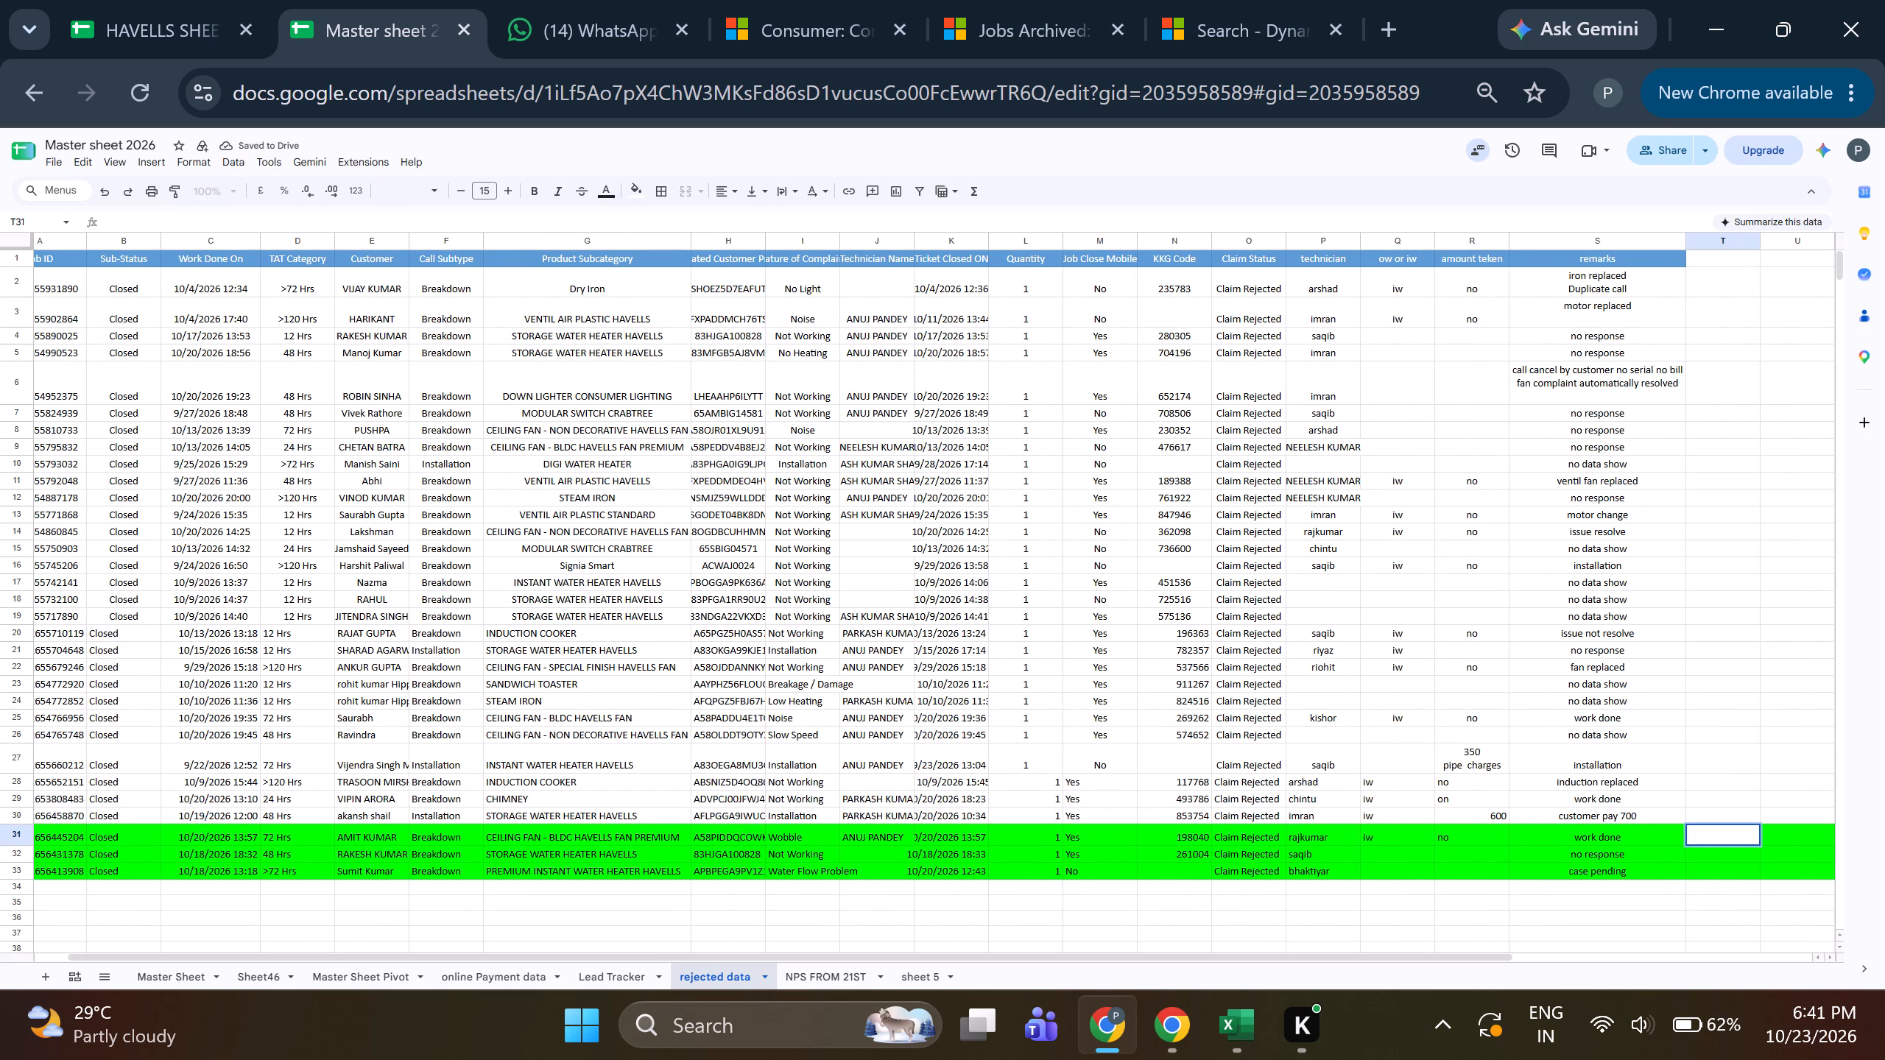
{"action": "key", "text": "ctrl+v"}
{"action": "key", "text": "Return"}
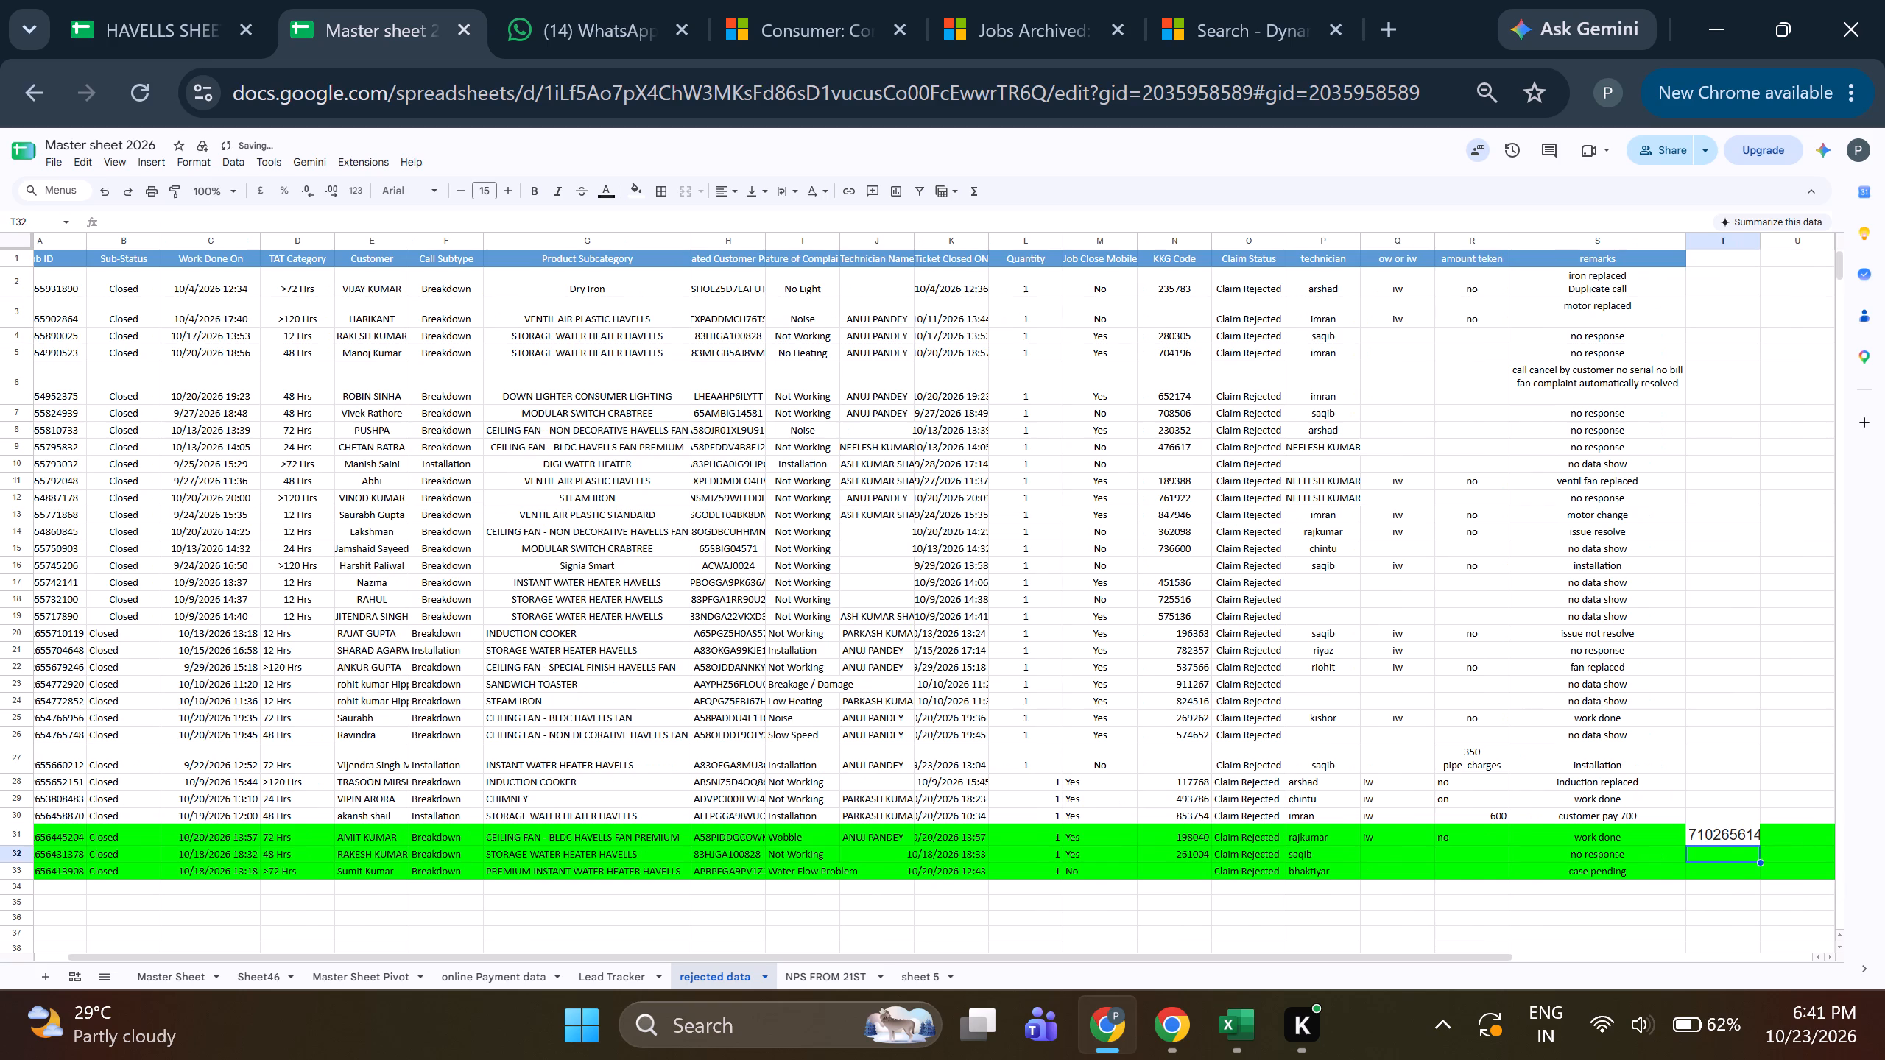
Append a note starting with "prev" after the job ID in cell T31.
{"action": "key", "text": "Down"}
{"action": "key", "text": "Up"}
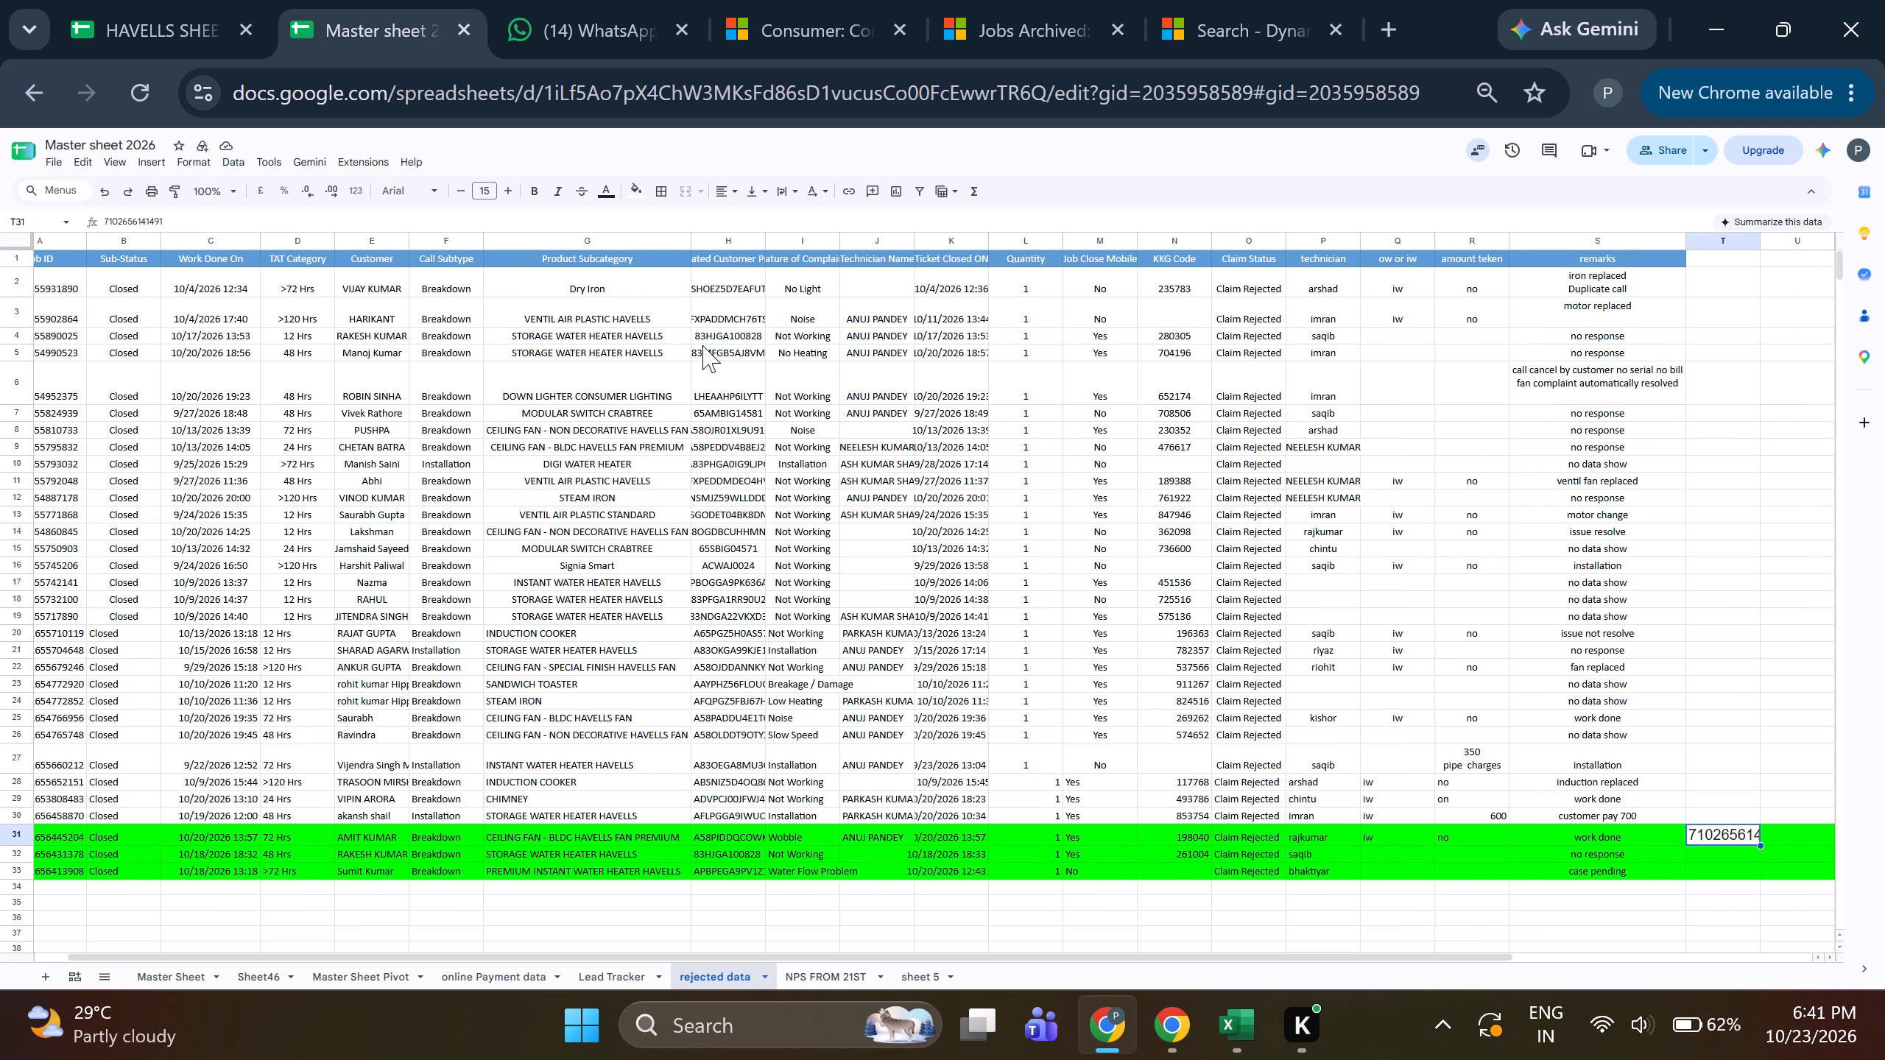
{"action": "left_click", "coordinate": [648, 222]}
{"action": "key", "text": "space"}
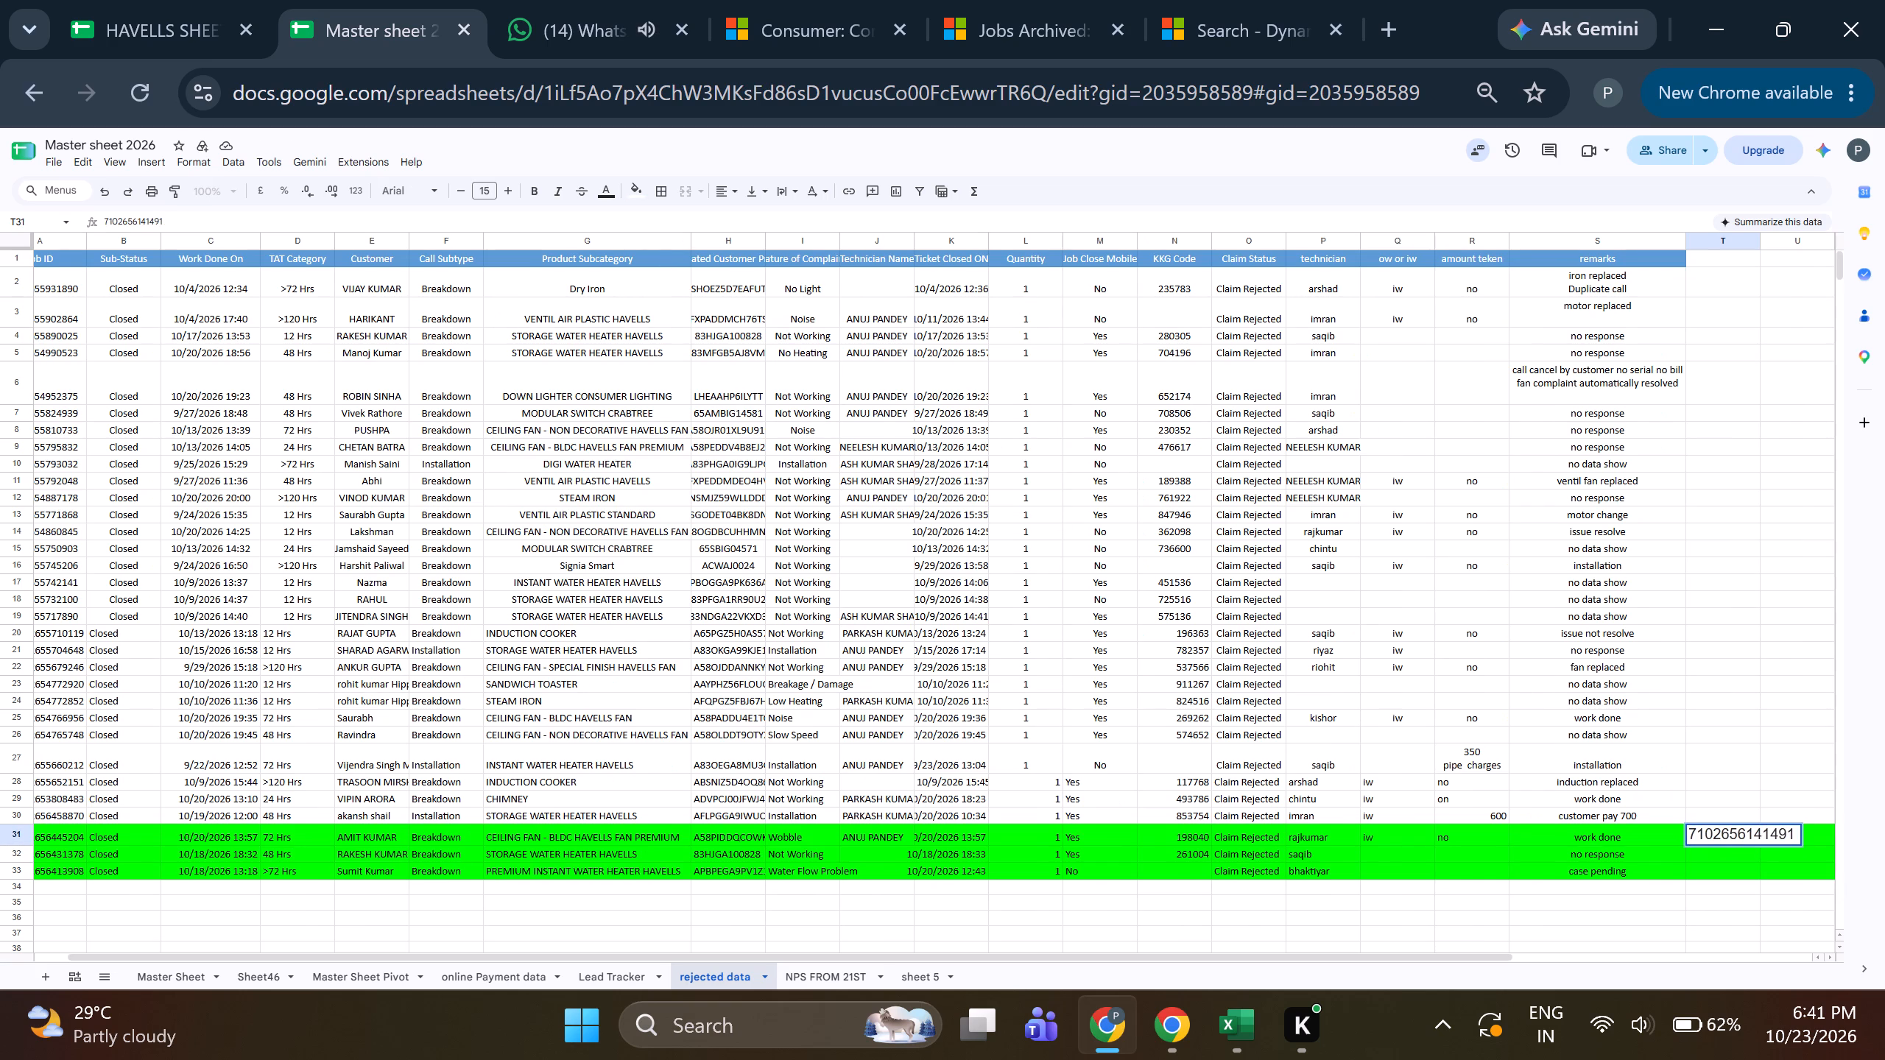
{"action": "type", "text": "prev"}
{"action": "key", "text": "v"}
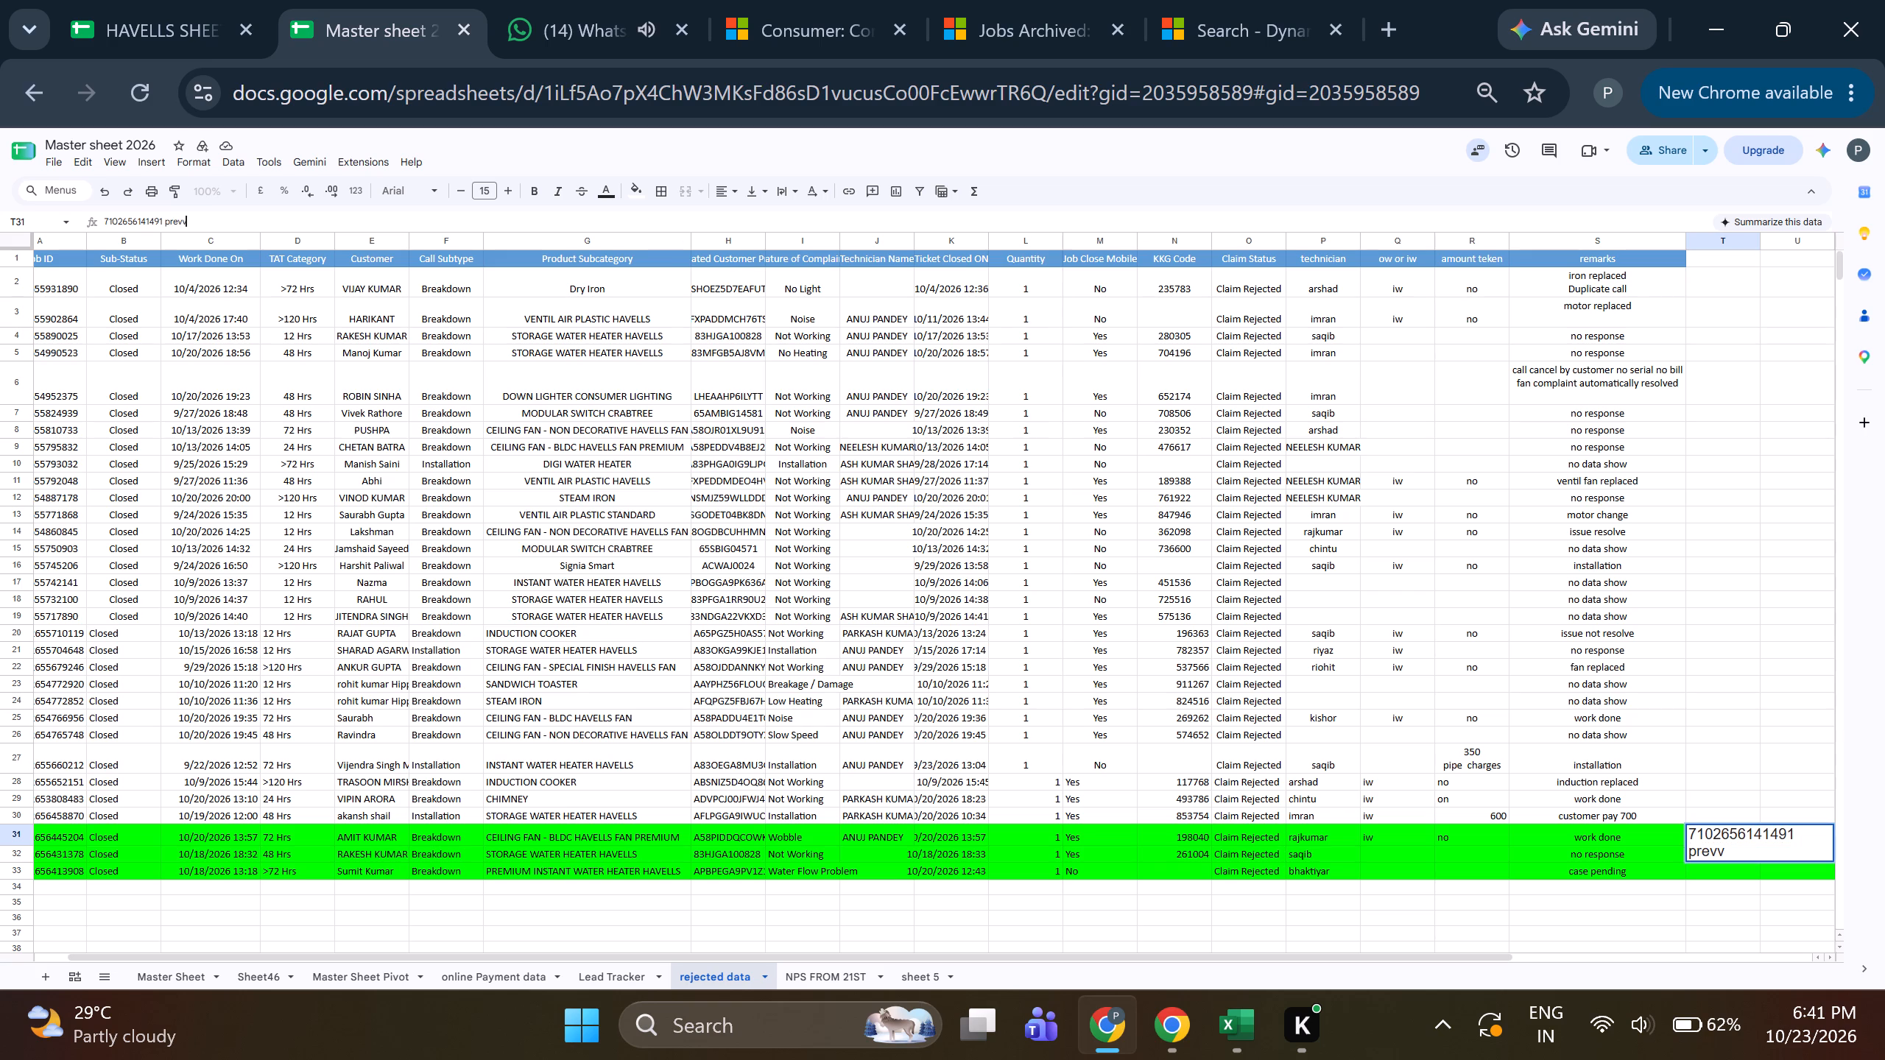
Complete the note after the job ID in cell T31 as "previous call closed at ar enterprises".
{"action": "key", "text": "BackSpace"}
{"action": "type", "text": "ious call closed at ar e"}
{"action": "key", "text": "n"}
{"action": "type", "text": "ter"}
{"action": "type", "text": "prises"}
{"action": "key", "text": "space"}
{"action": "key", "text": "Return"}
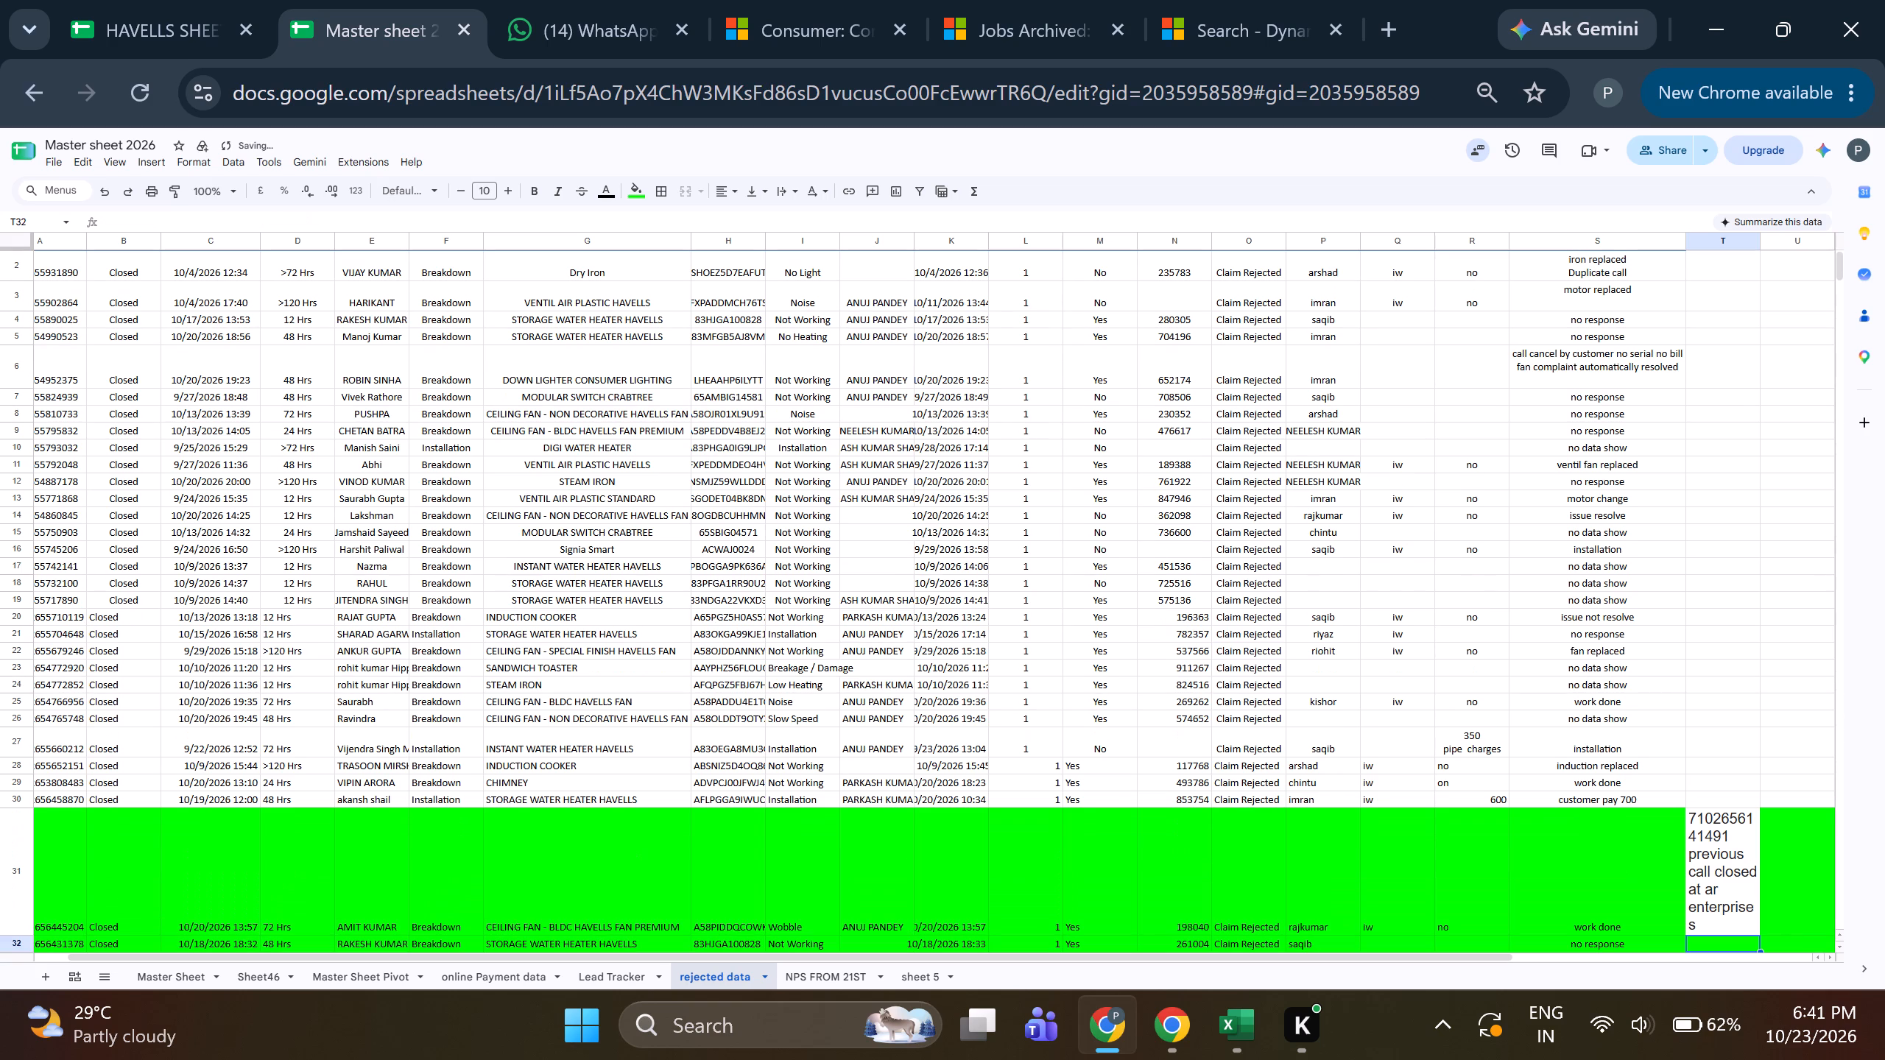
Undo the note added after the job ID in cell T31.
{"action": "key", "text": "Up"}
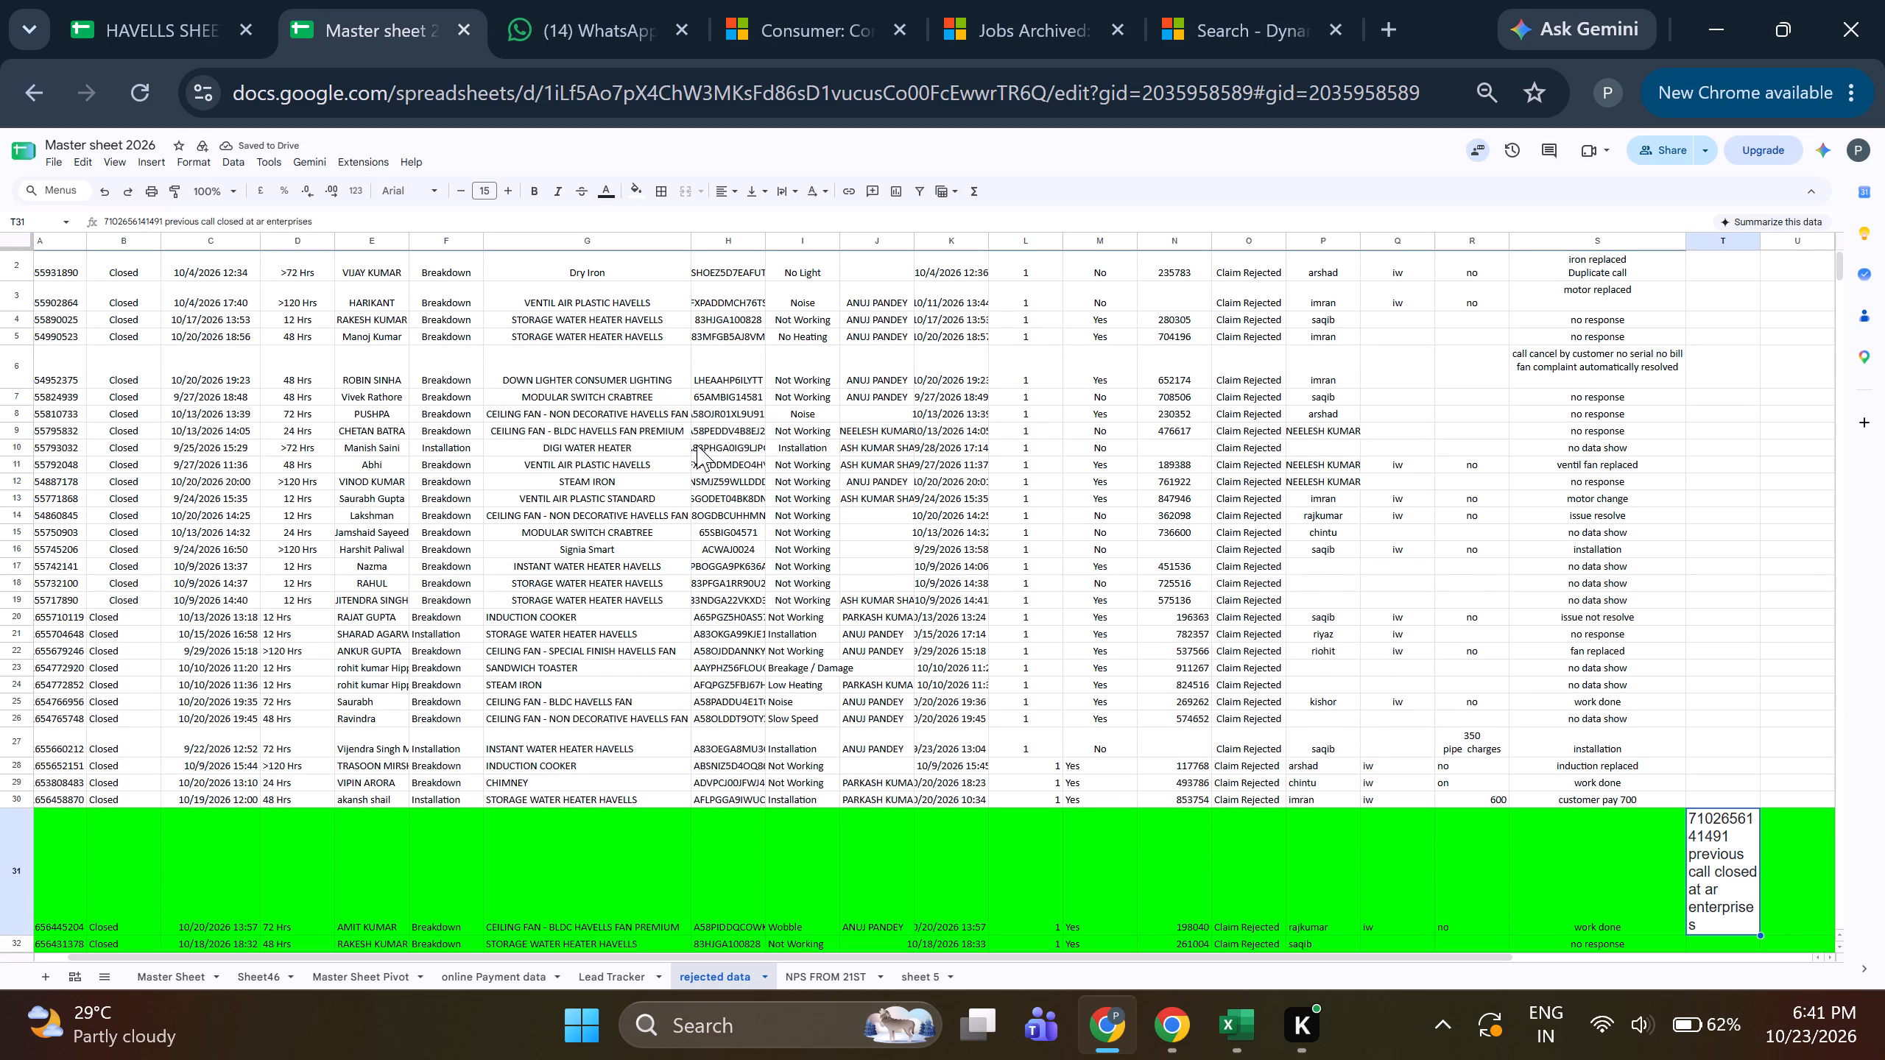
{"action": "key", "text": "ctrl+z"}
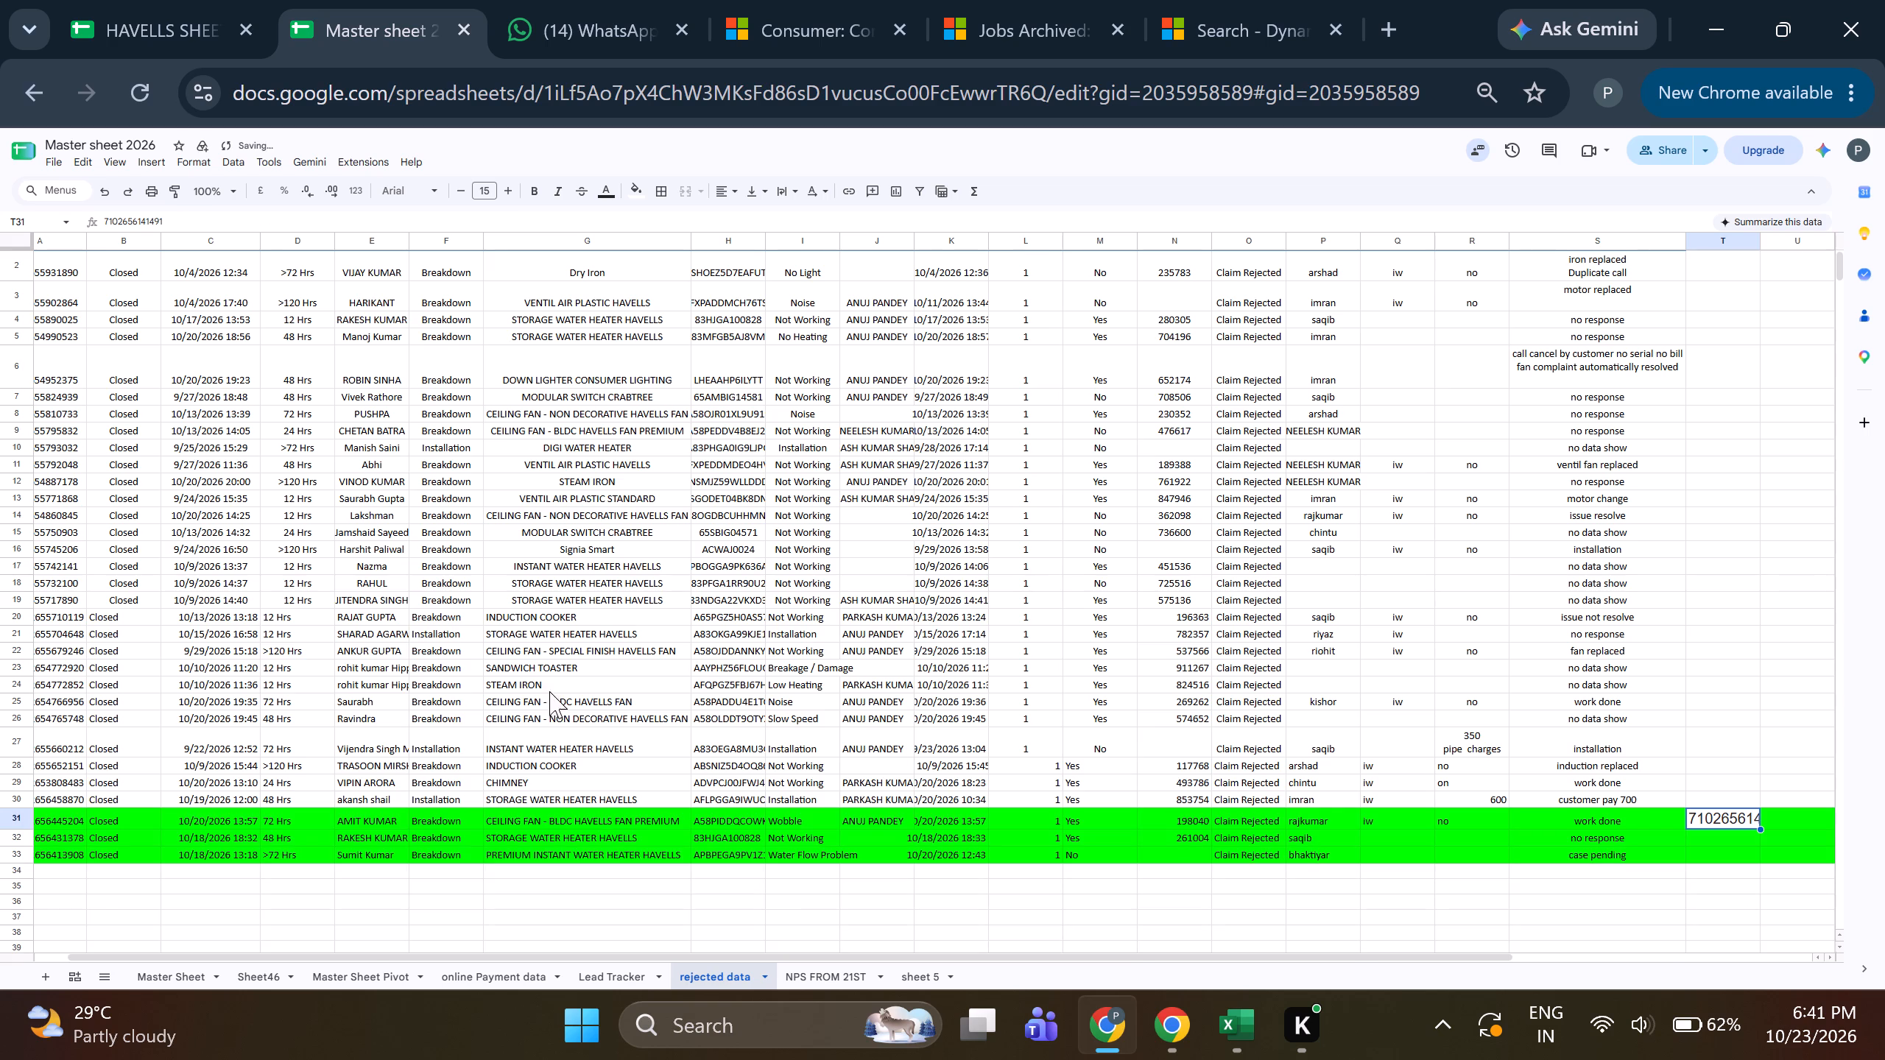
Copy row 32's job ID from column A of the rejected data sheet and search for it in Havells Customer Service.
{"action": "left_click", "coordinate": [647, 572]}
{"action": "key", "text": "Down"}
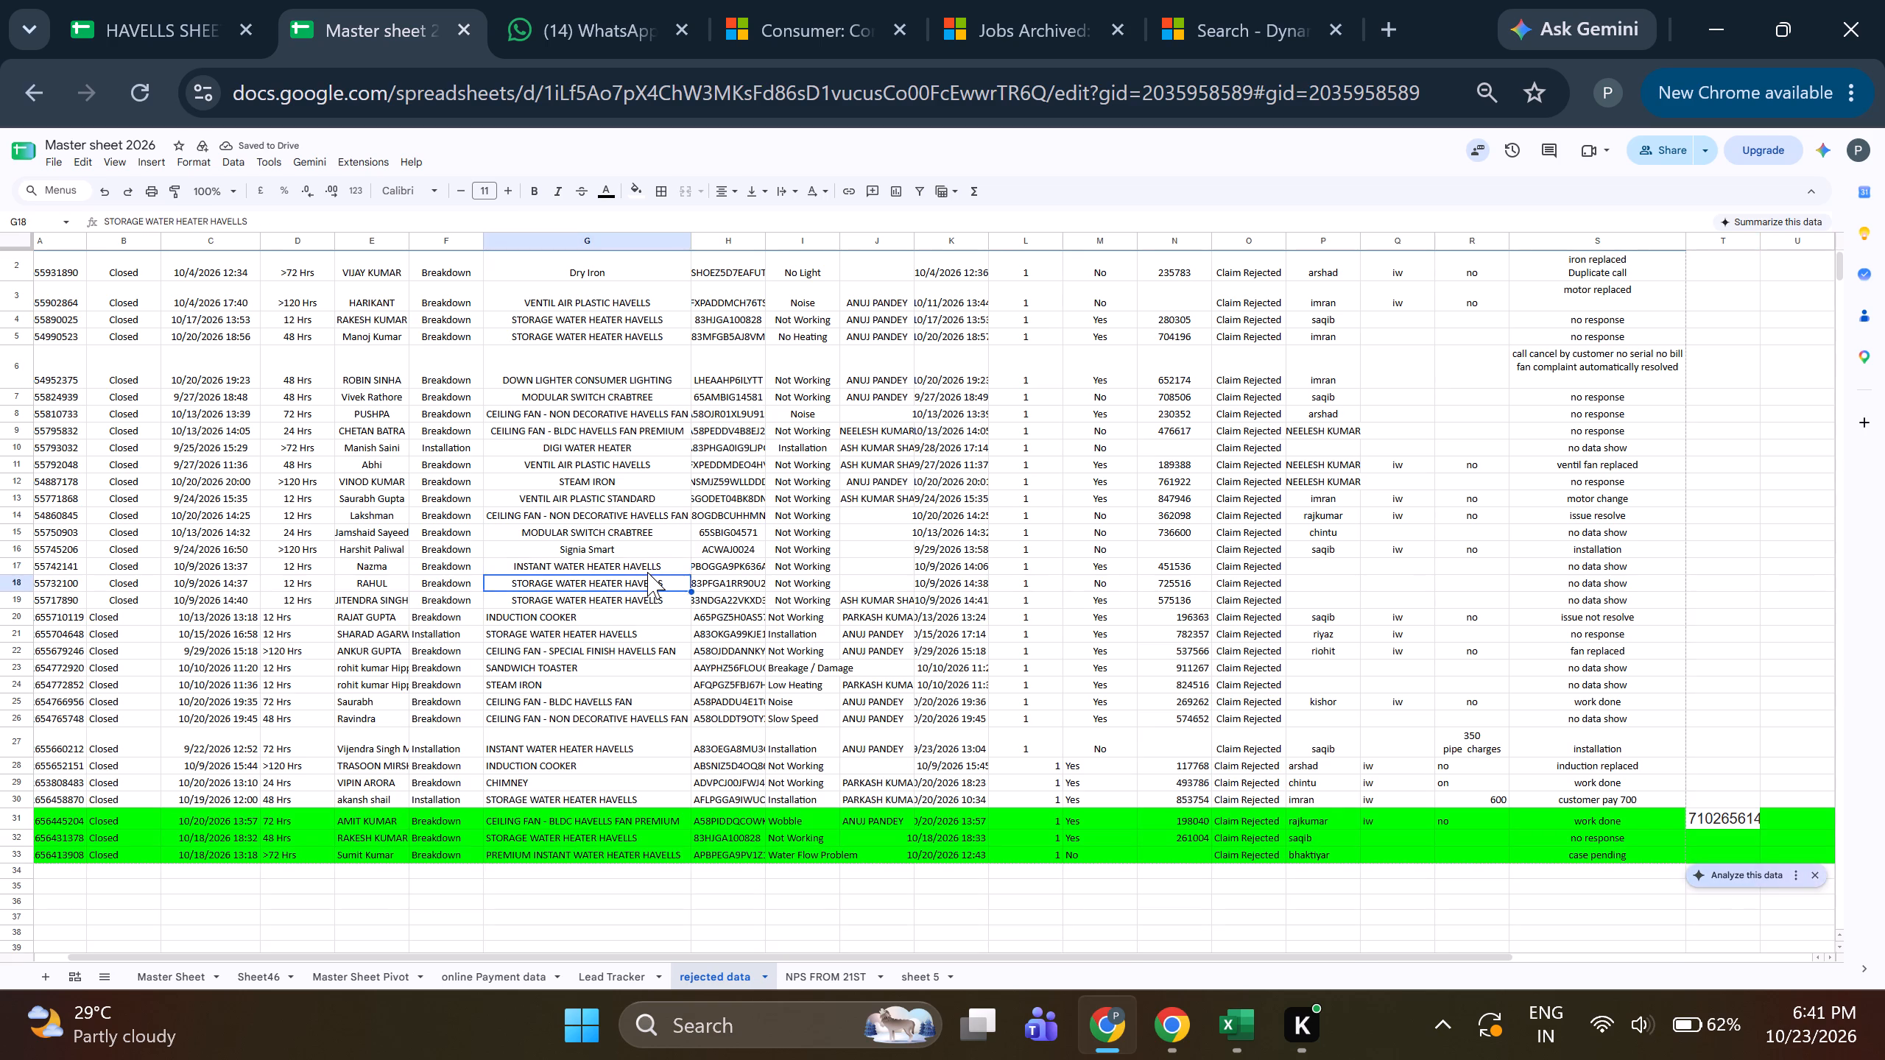
{"action": "key", "text": "Down"}
{"action": "key", "text": "Down"}
{"action": "key", "text": "Down"}
{"action": "key", "text": "Down"}
{"action": "key", "text": "Down"}
{"action": "key", "text": "Down"}
{"action": "key", "text": "Down"}
{"action": "key", "text": "Down"}
{"action": "key", "text": "Down"}
{"action": "key", "text": "Down"}
{"action": "key", "text": "Down"}
{"action": "key", "text": "Down"}
{"action": "key", "text": "Down"}
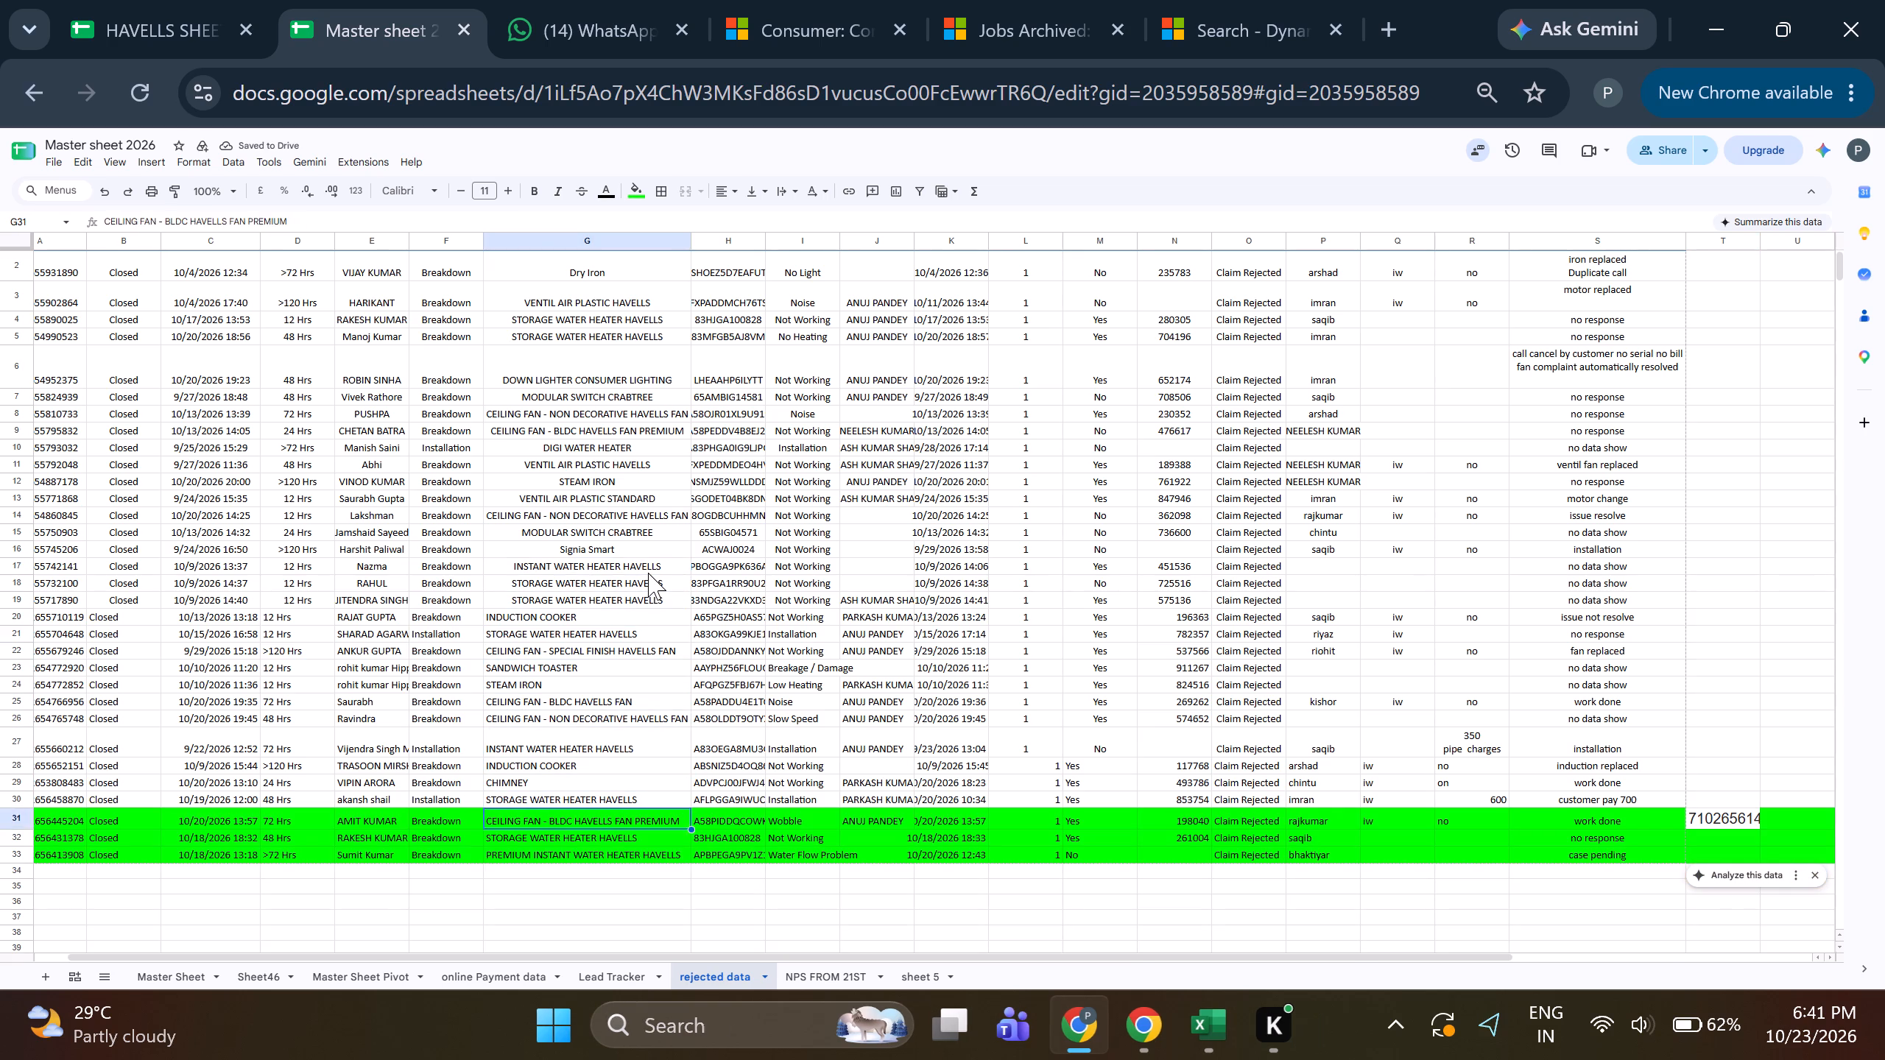
{"action": "key", "text": "Down"}
{"action": "key", "text": "Down"}
{"action": "key", "text": "Up"}
{"action": "key", "text": "Left"}
{"action": "key", "text": "Left"}
{"action": "key", "text": "Left"}
{"action": "key", "text": "Left"}
{"action": "key", "text": "Left"}
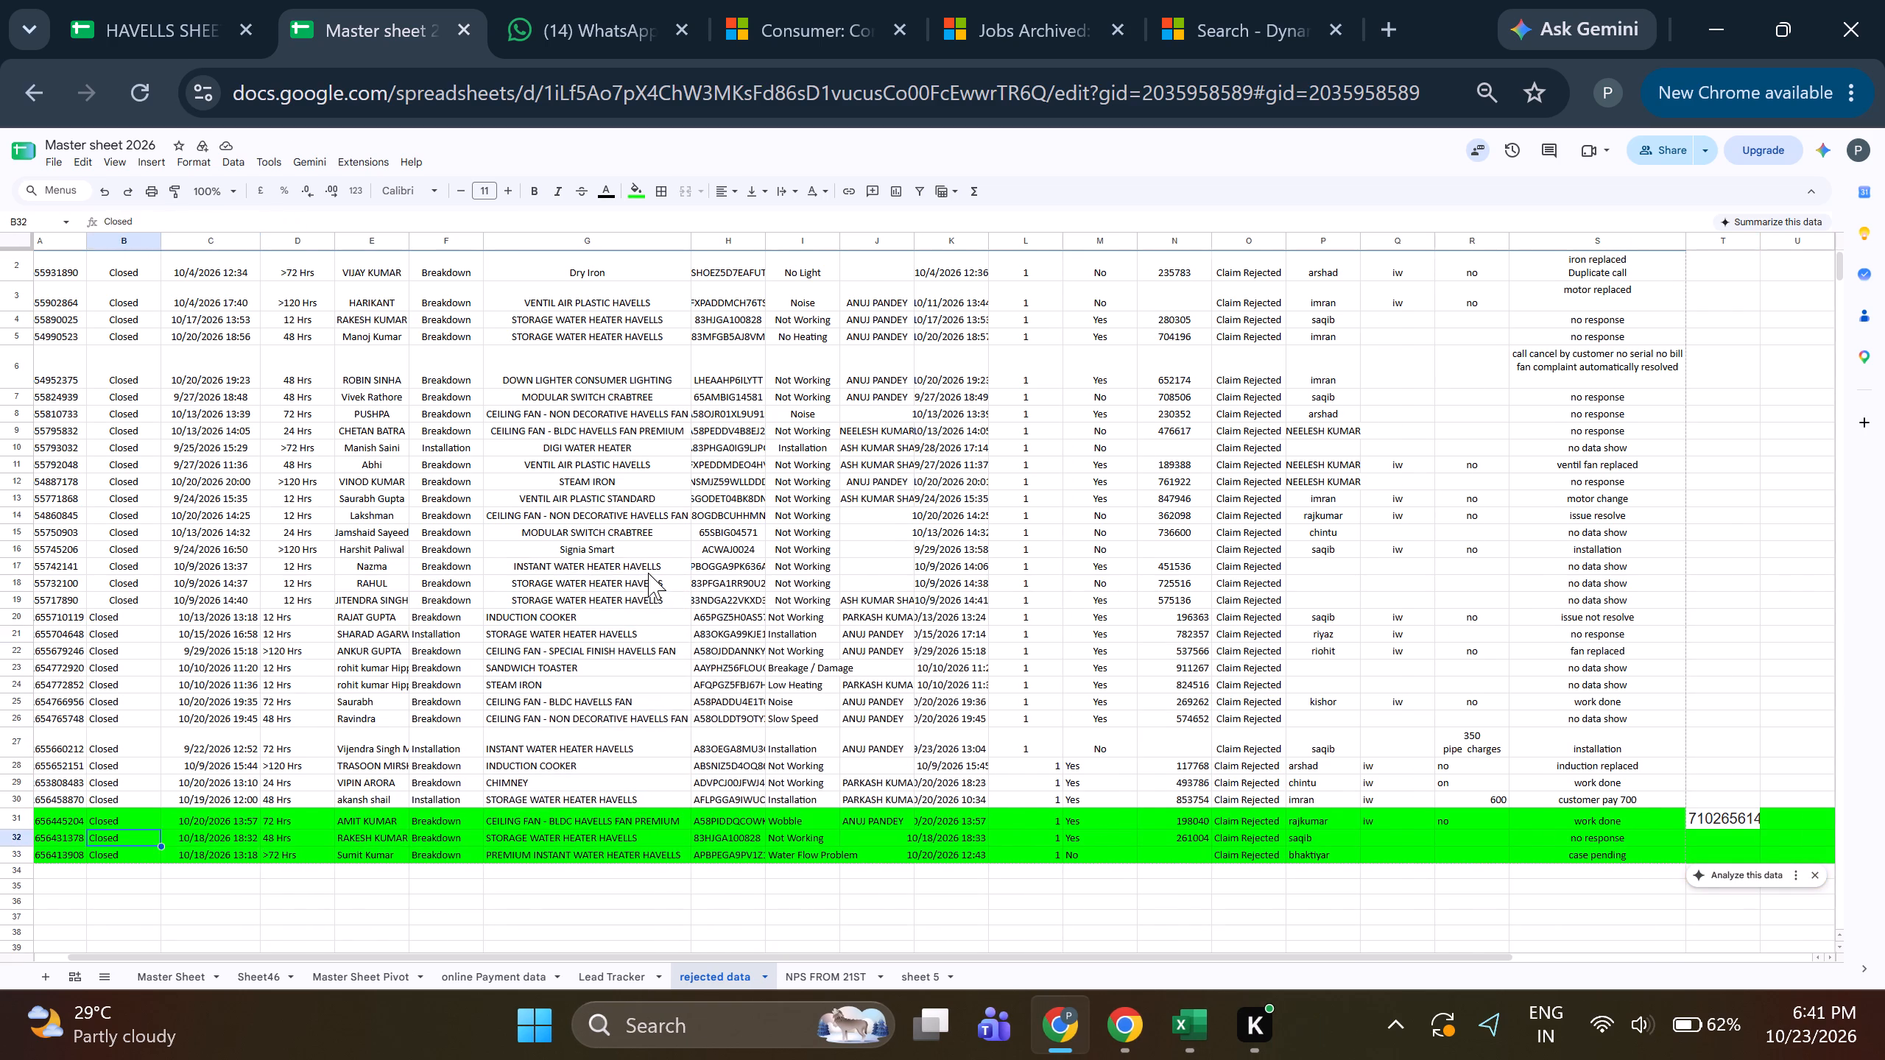
{"action": "key", "text": "Left"}
{"action": "key", "text": "ctrl+c"}
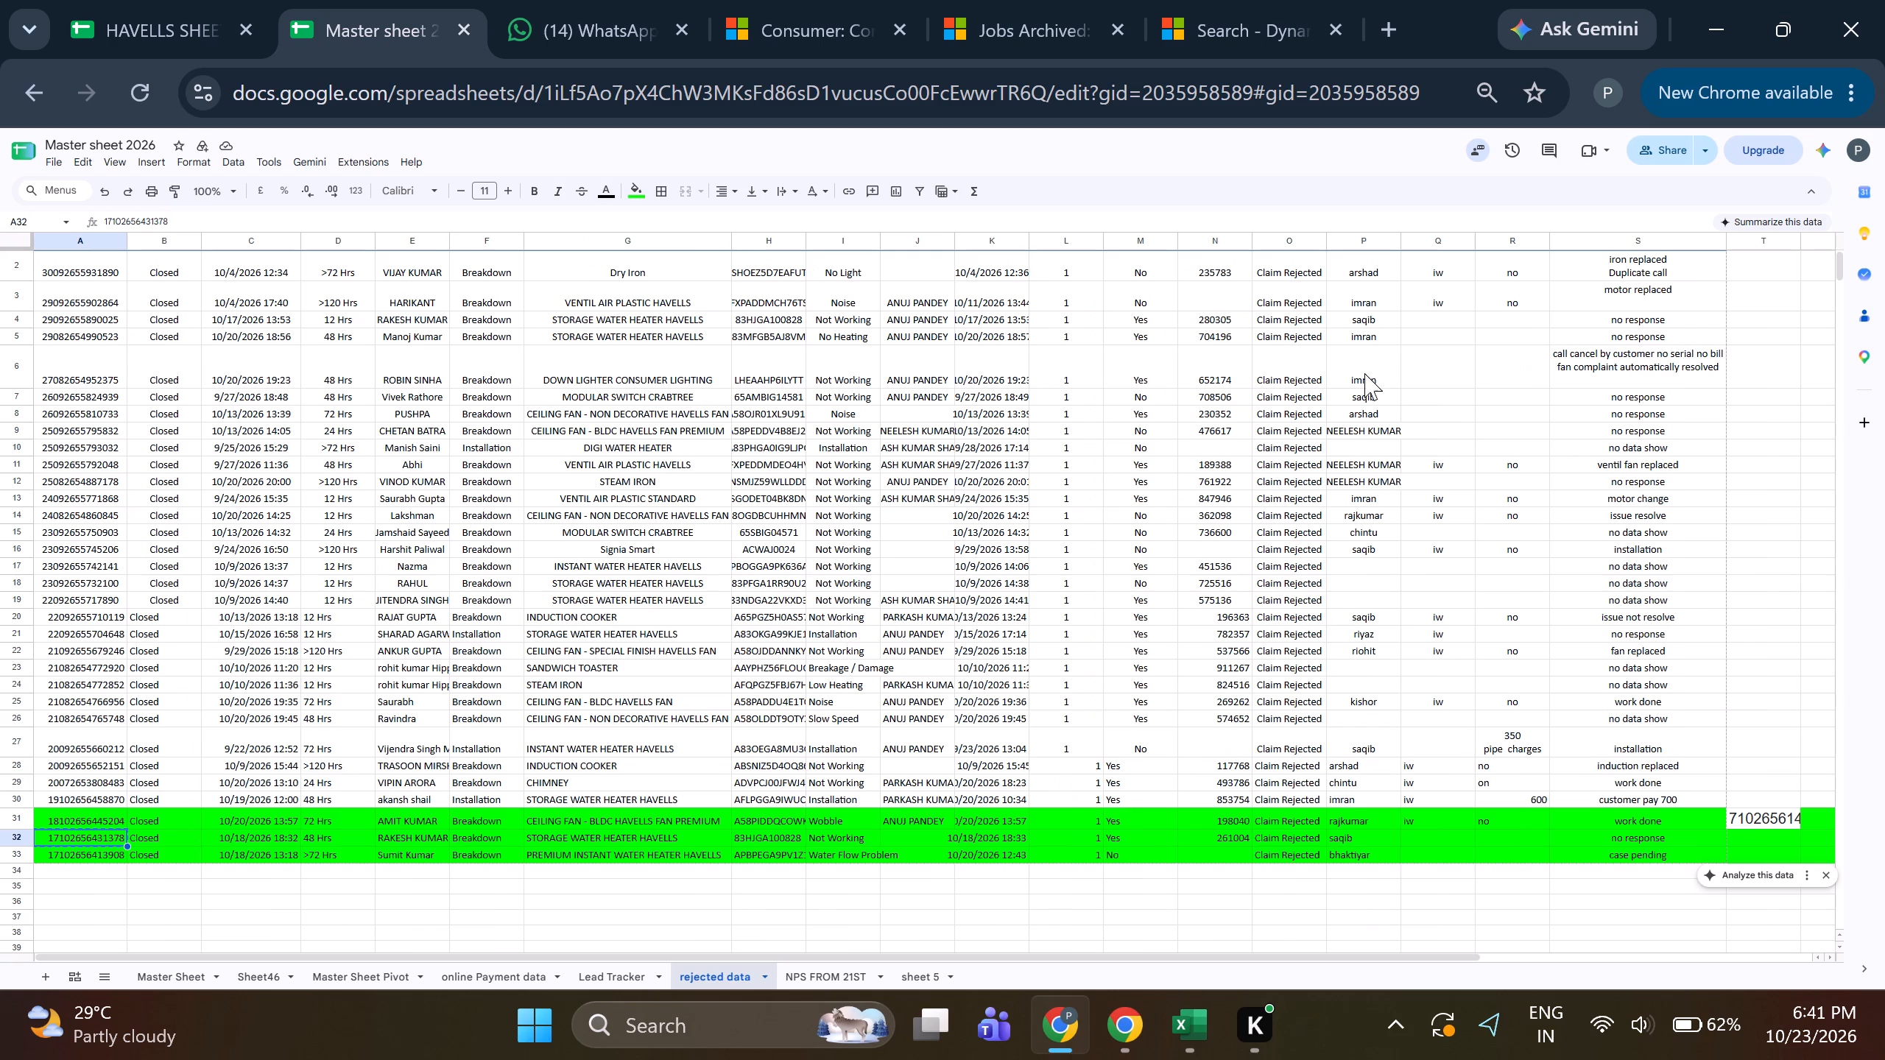
{"action": "left_click", "coordinate": [859, 0]}
{"action": "left_click", "coordinate": [1541, 138]}
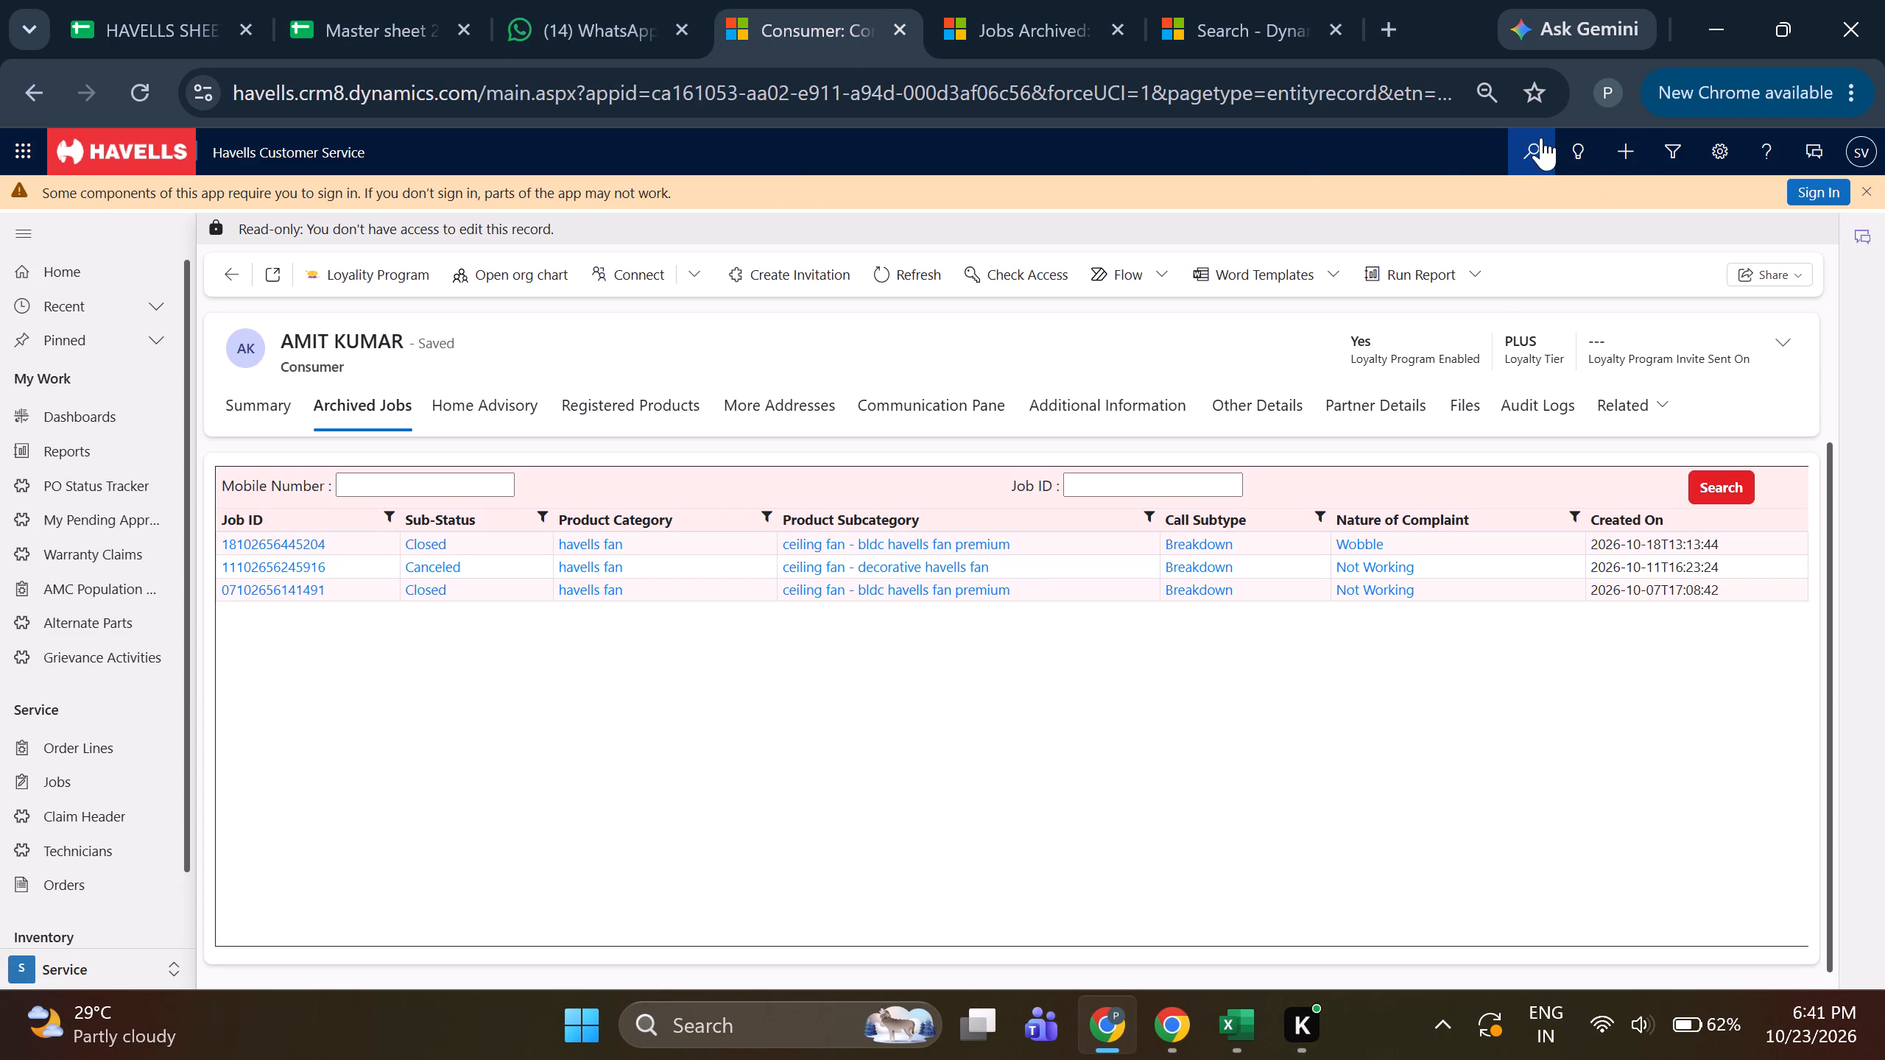
{"action": "left_click", "coordinate": [1050, 251]}
{"action": "key", "text": "ctrl+v"}
{"action": "double_click", "coordinate": [1104, 252]}
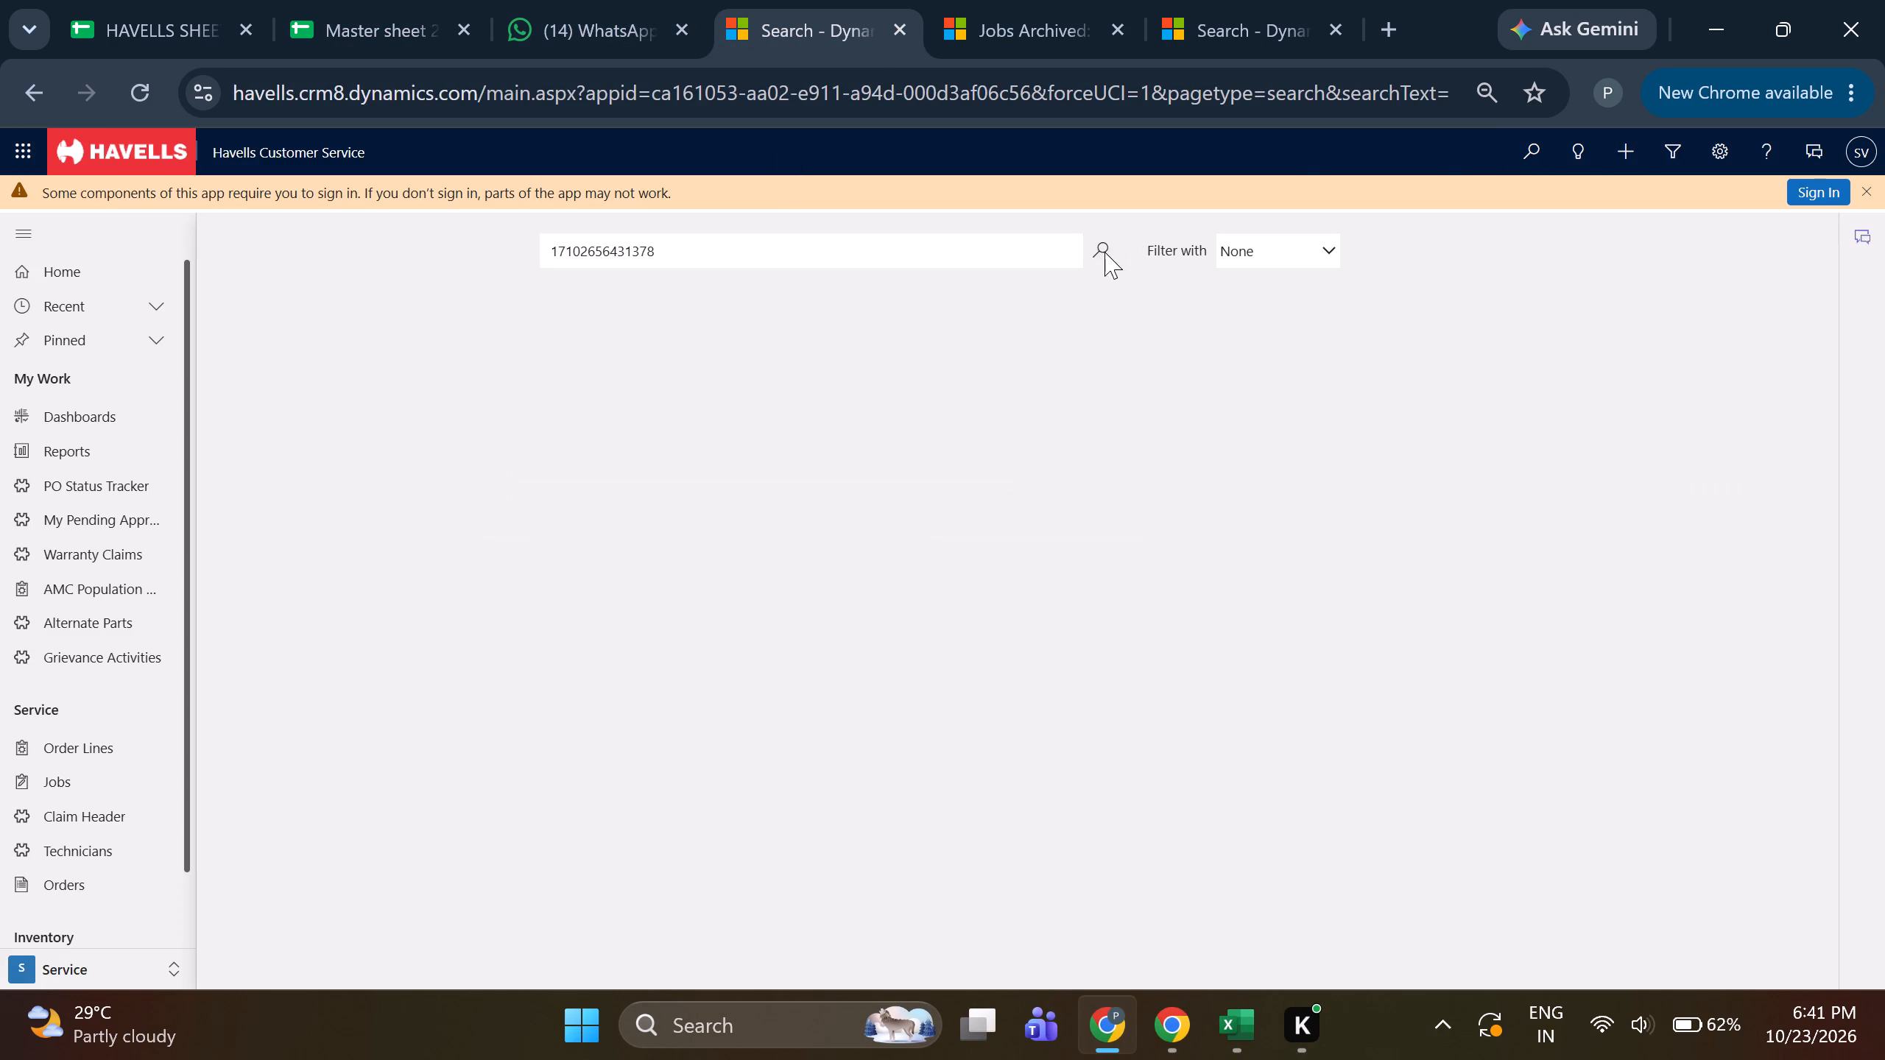
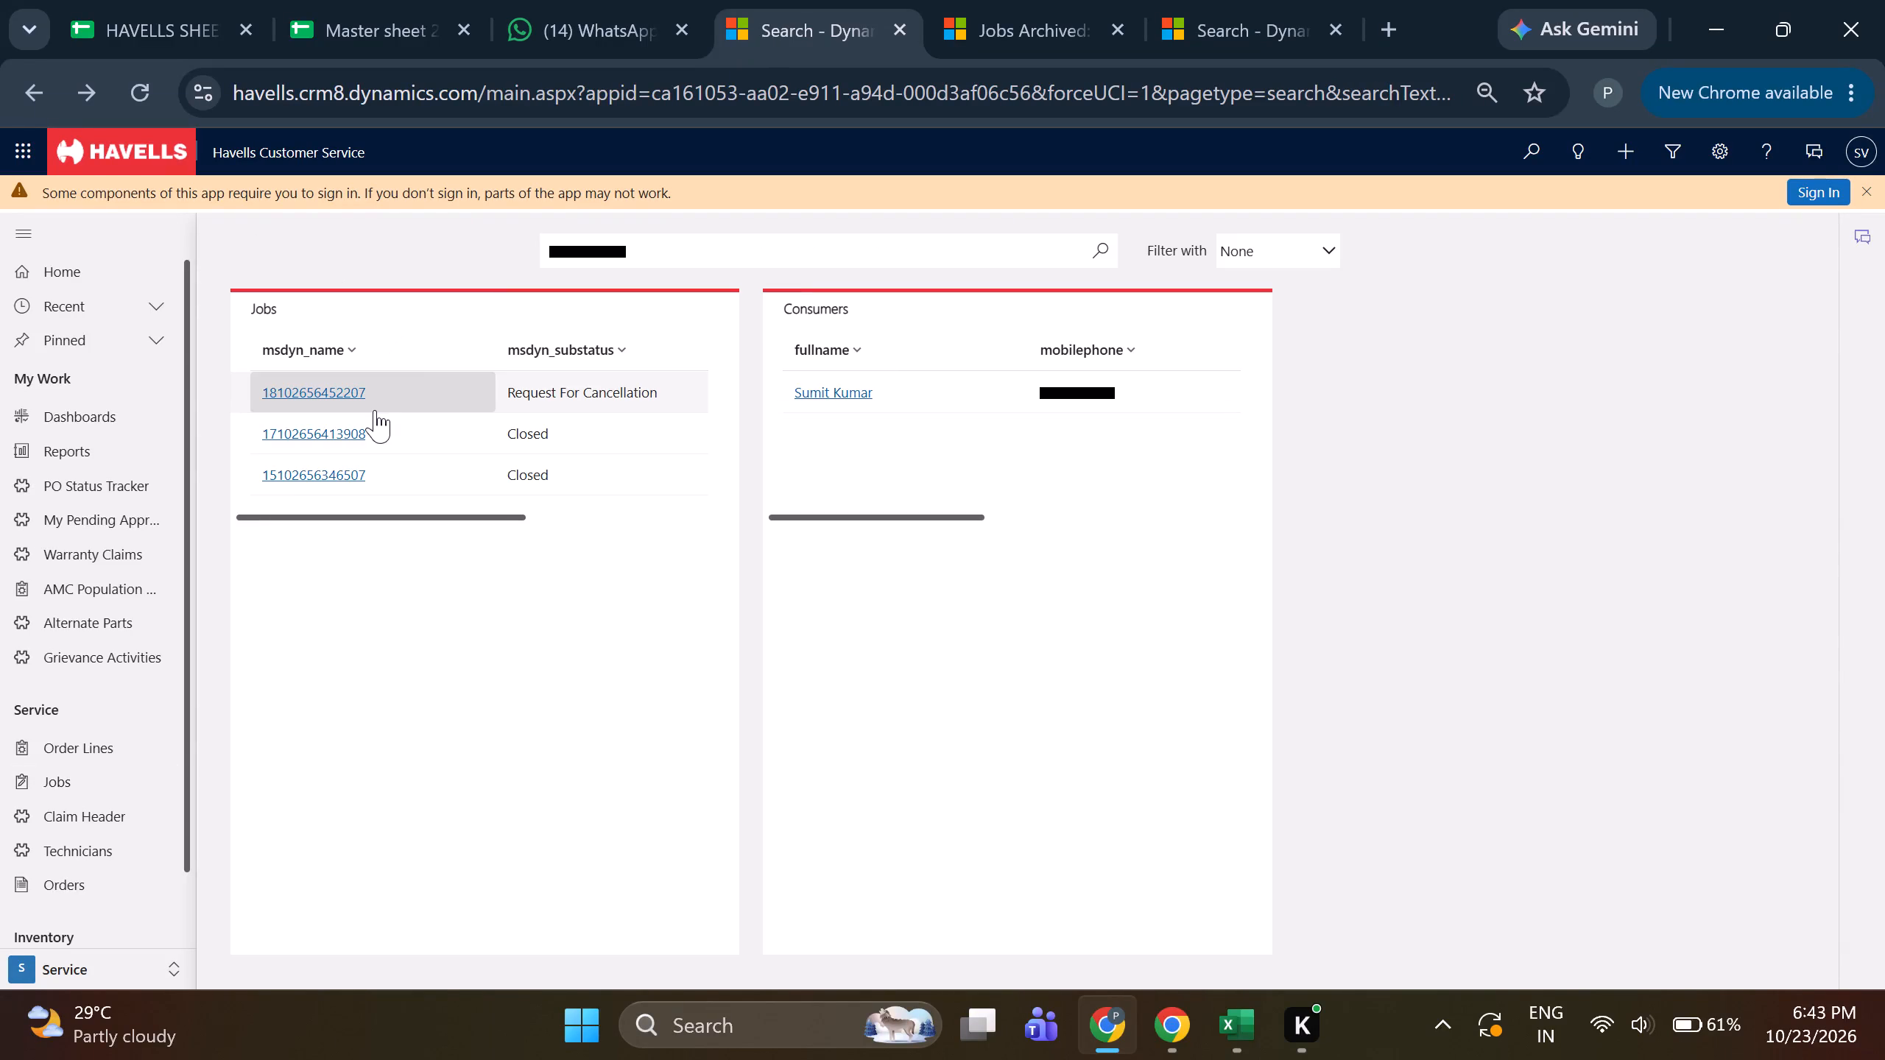
{"action": "left_click", "coordinate": [402, 490]}
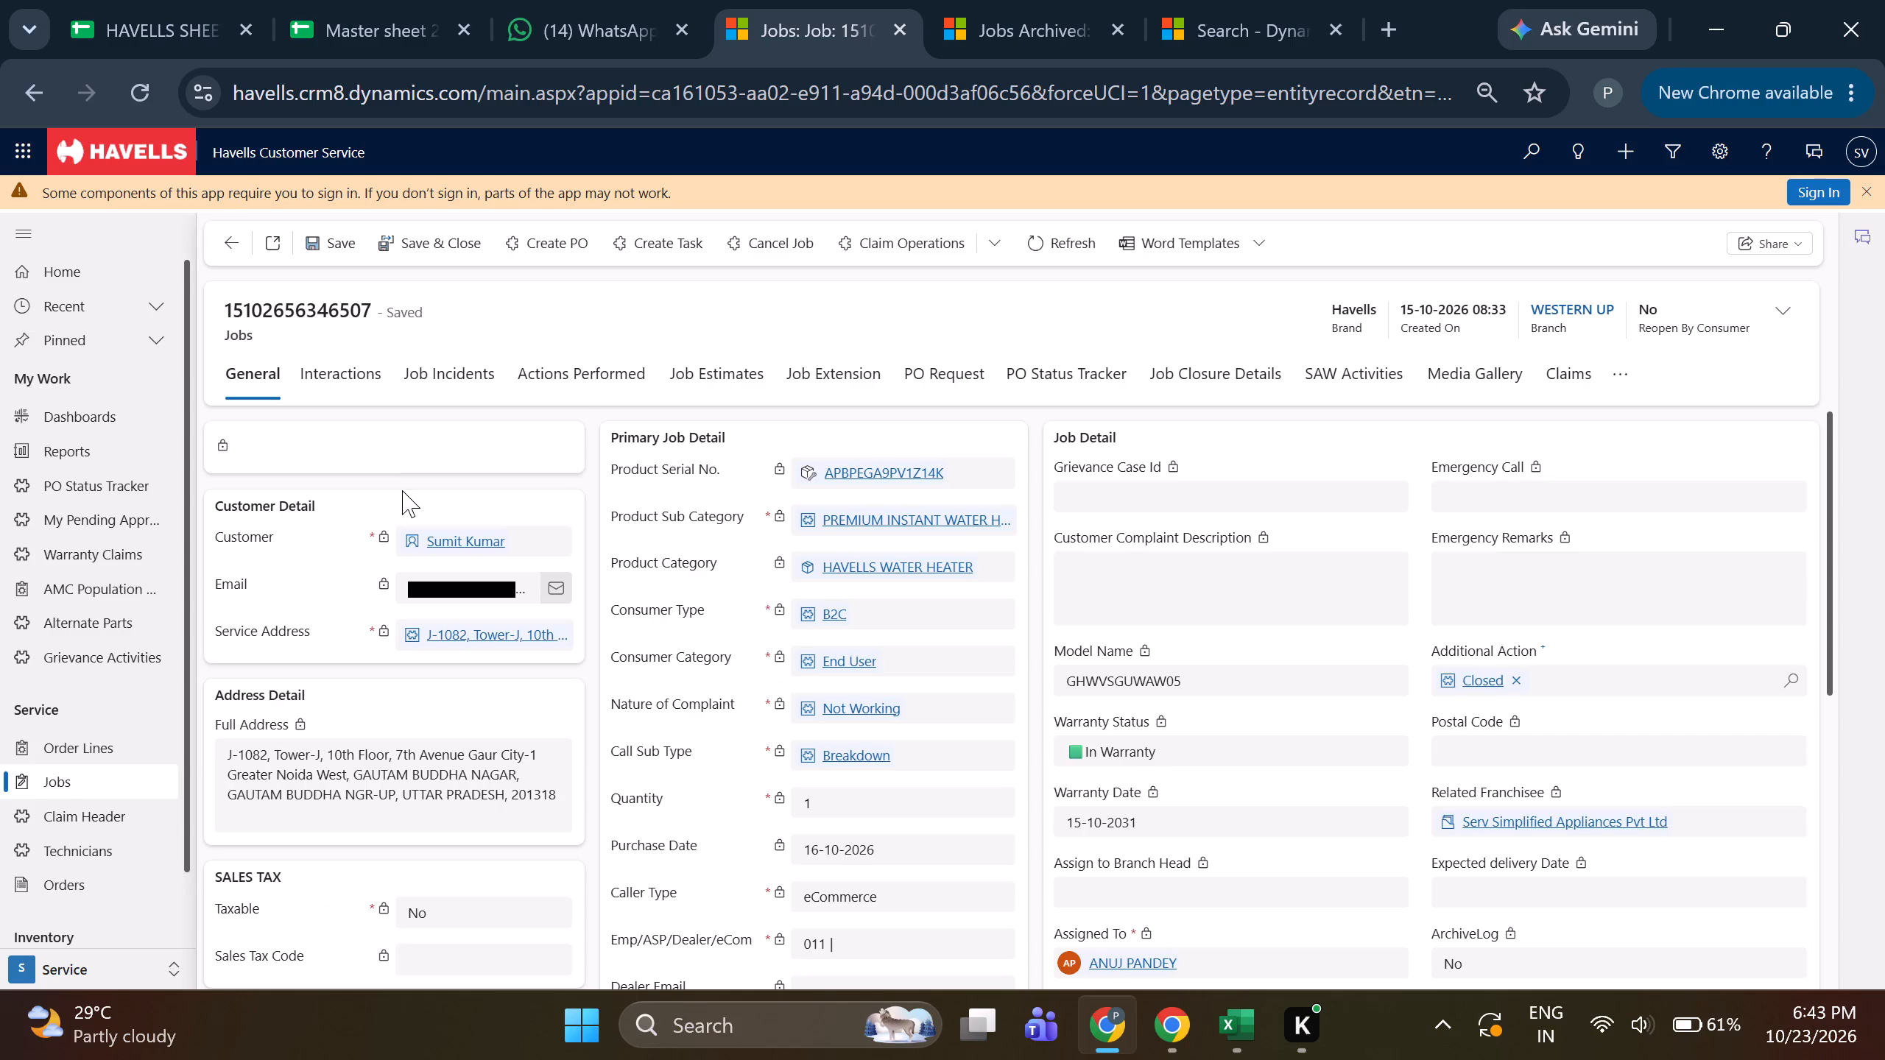
Copy the ID of the open job created on 15-10-2026 and paste it into cell T33 of the rejected data sheet.
{"action": "right_click_drag", "start_coordinate": [402, 490], "coordinate": [200, 720]}
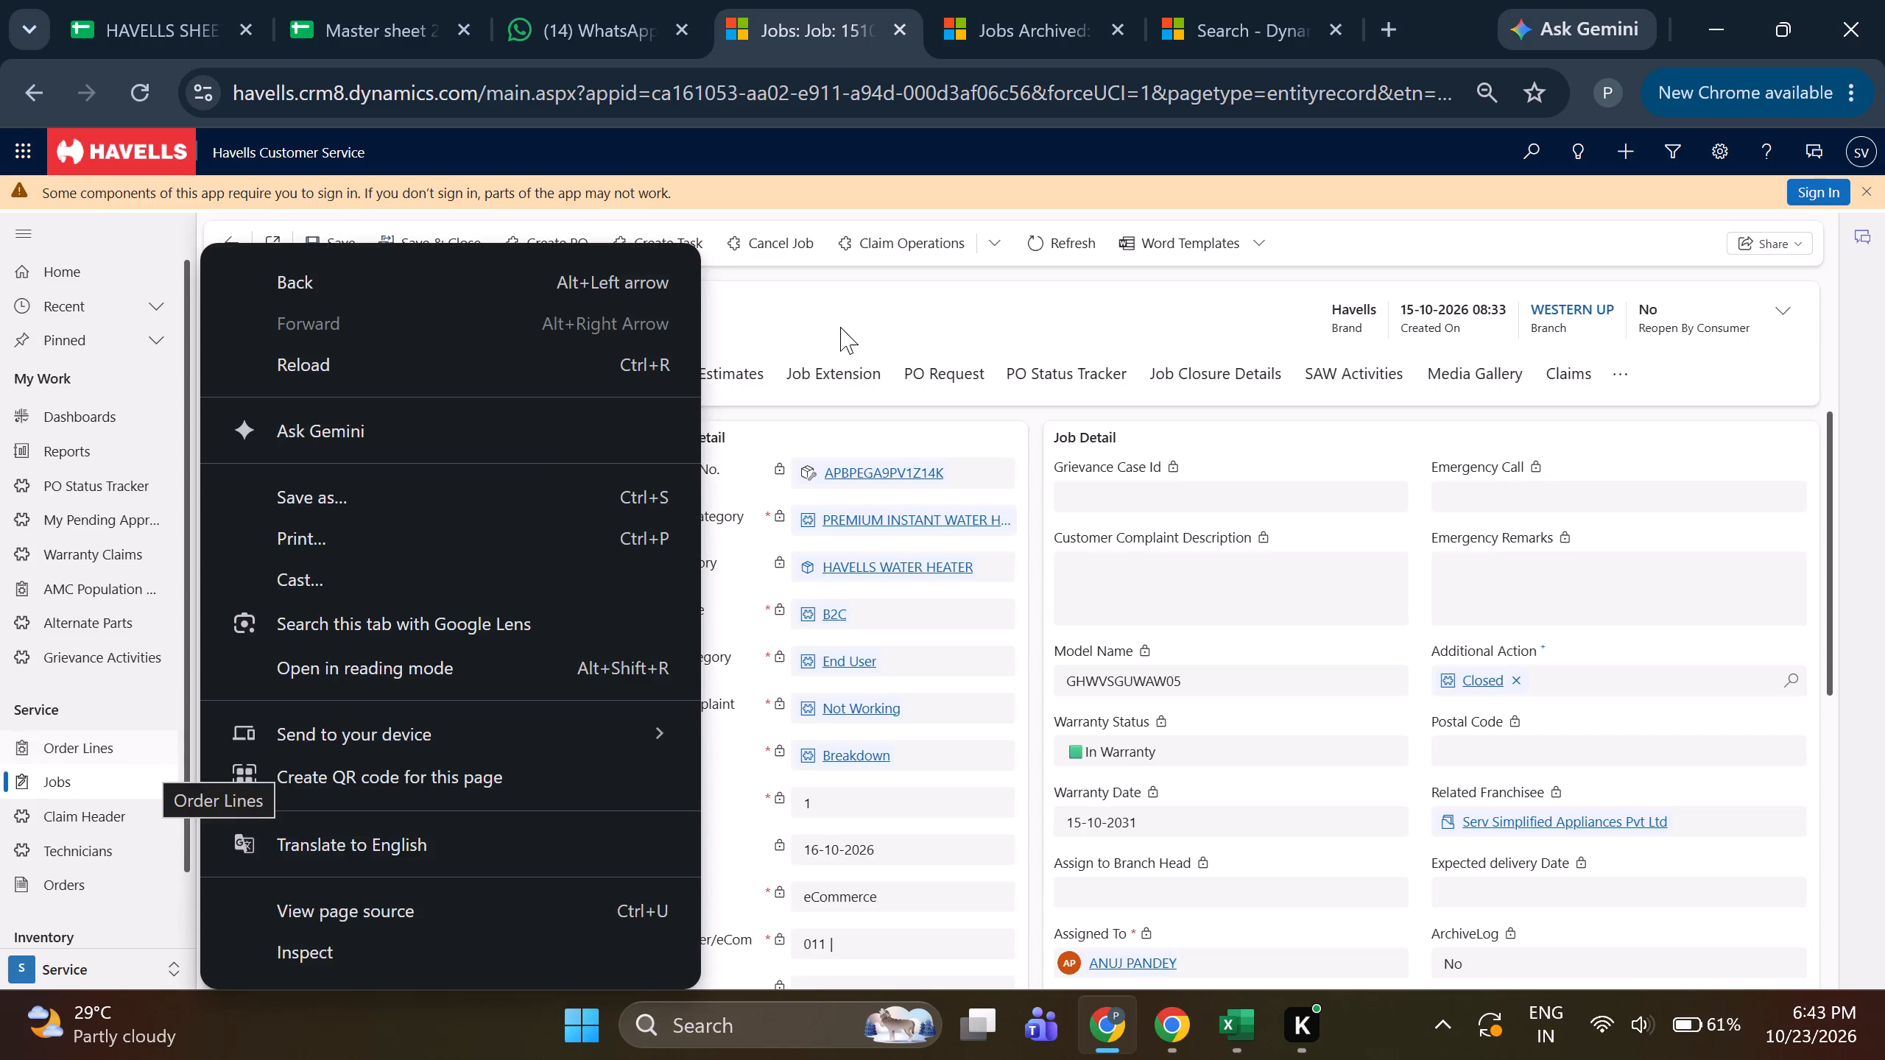
{"action": "left_click", "coordinate": [840, 327]}
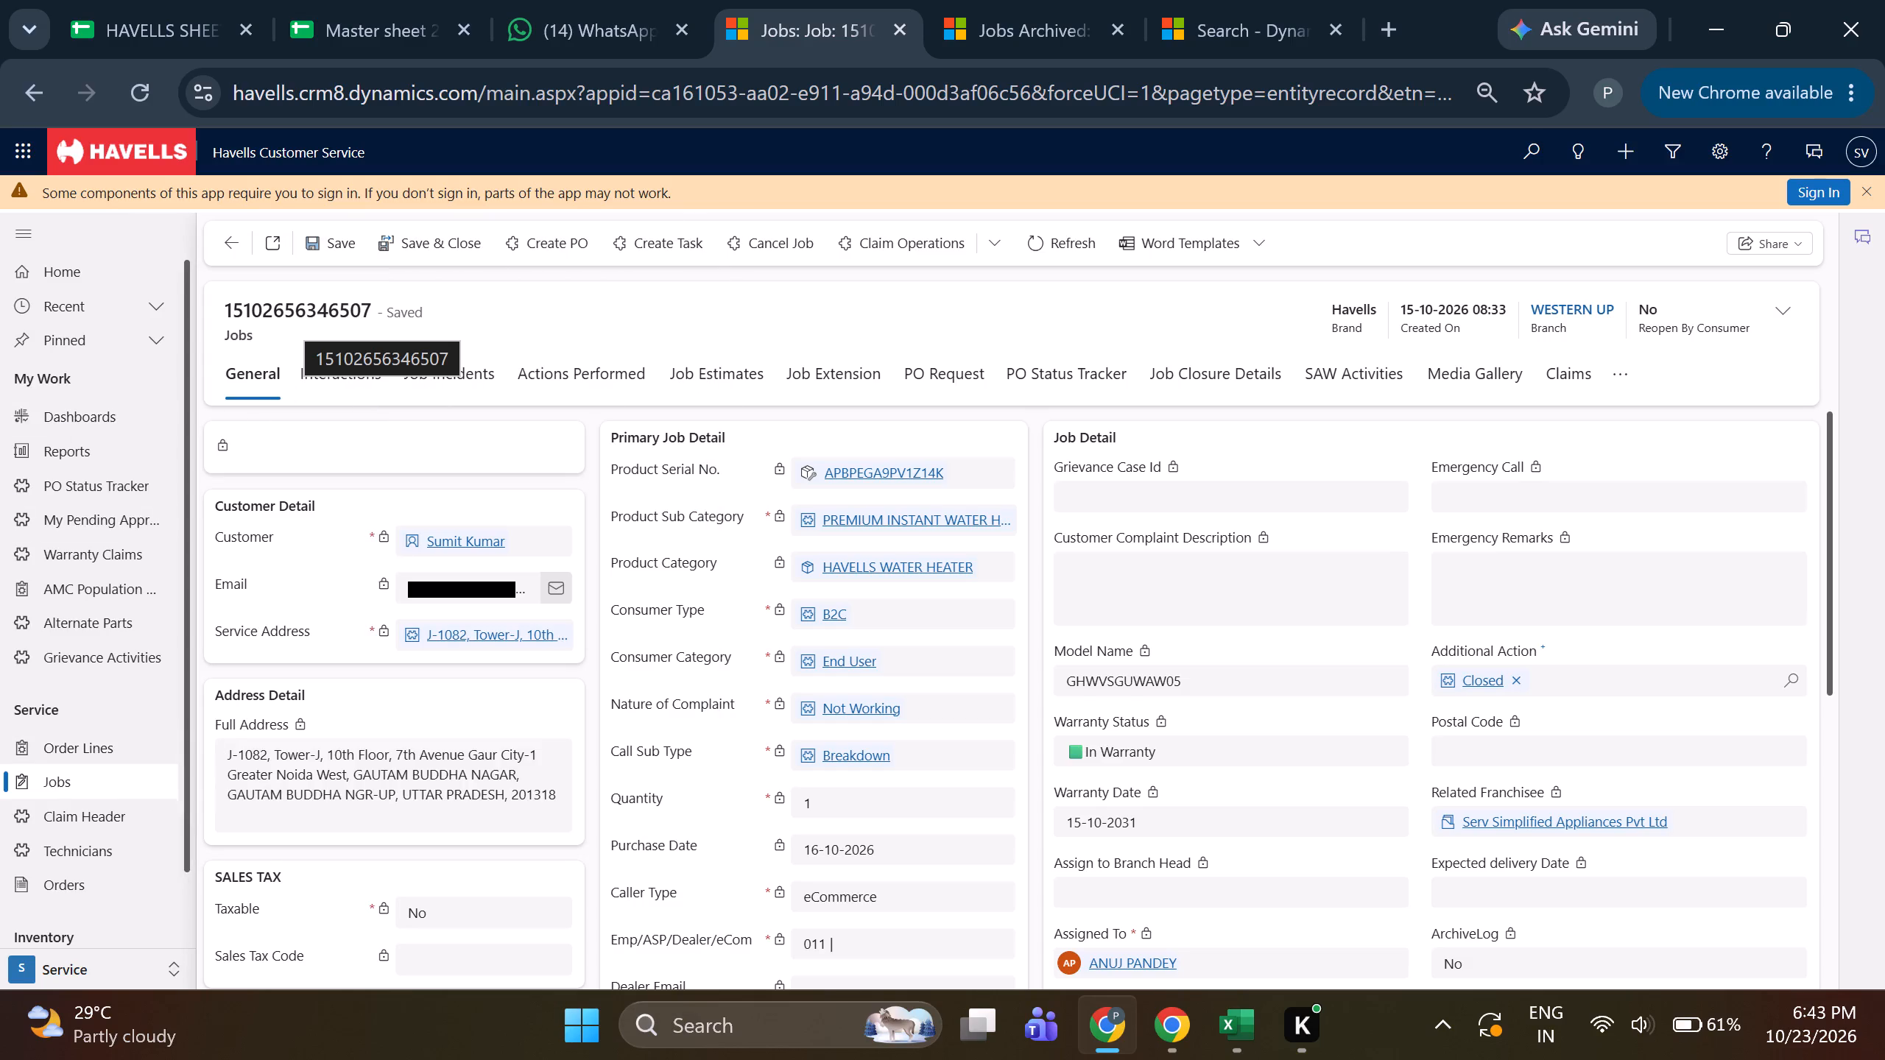
{"action": "left_click", "coordinate": [387, 30]}
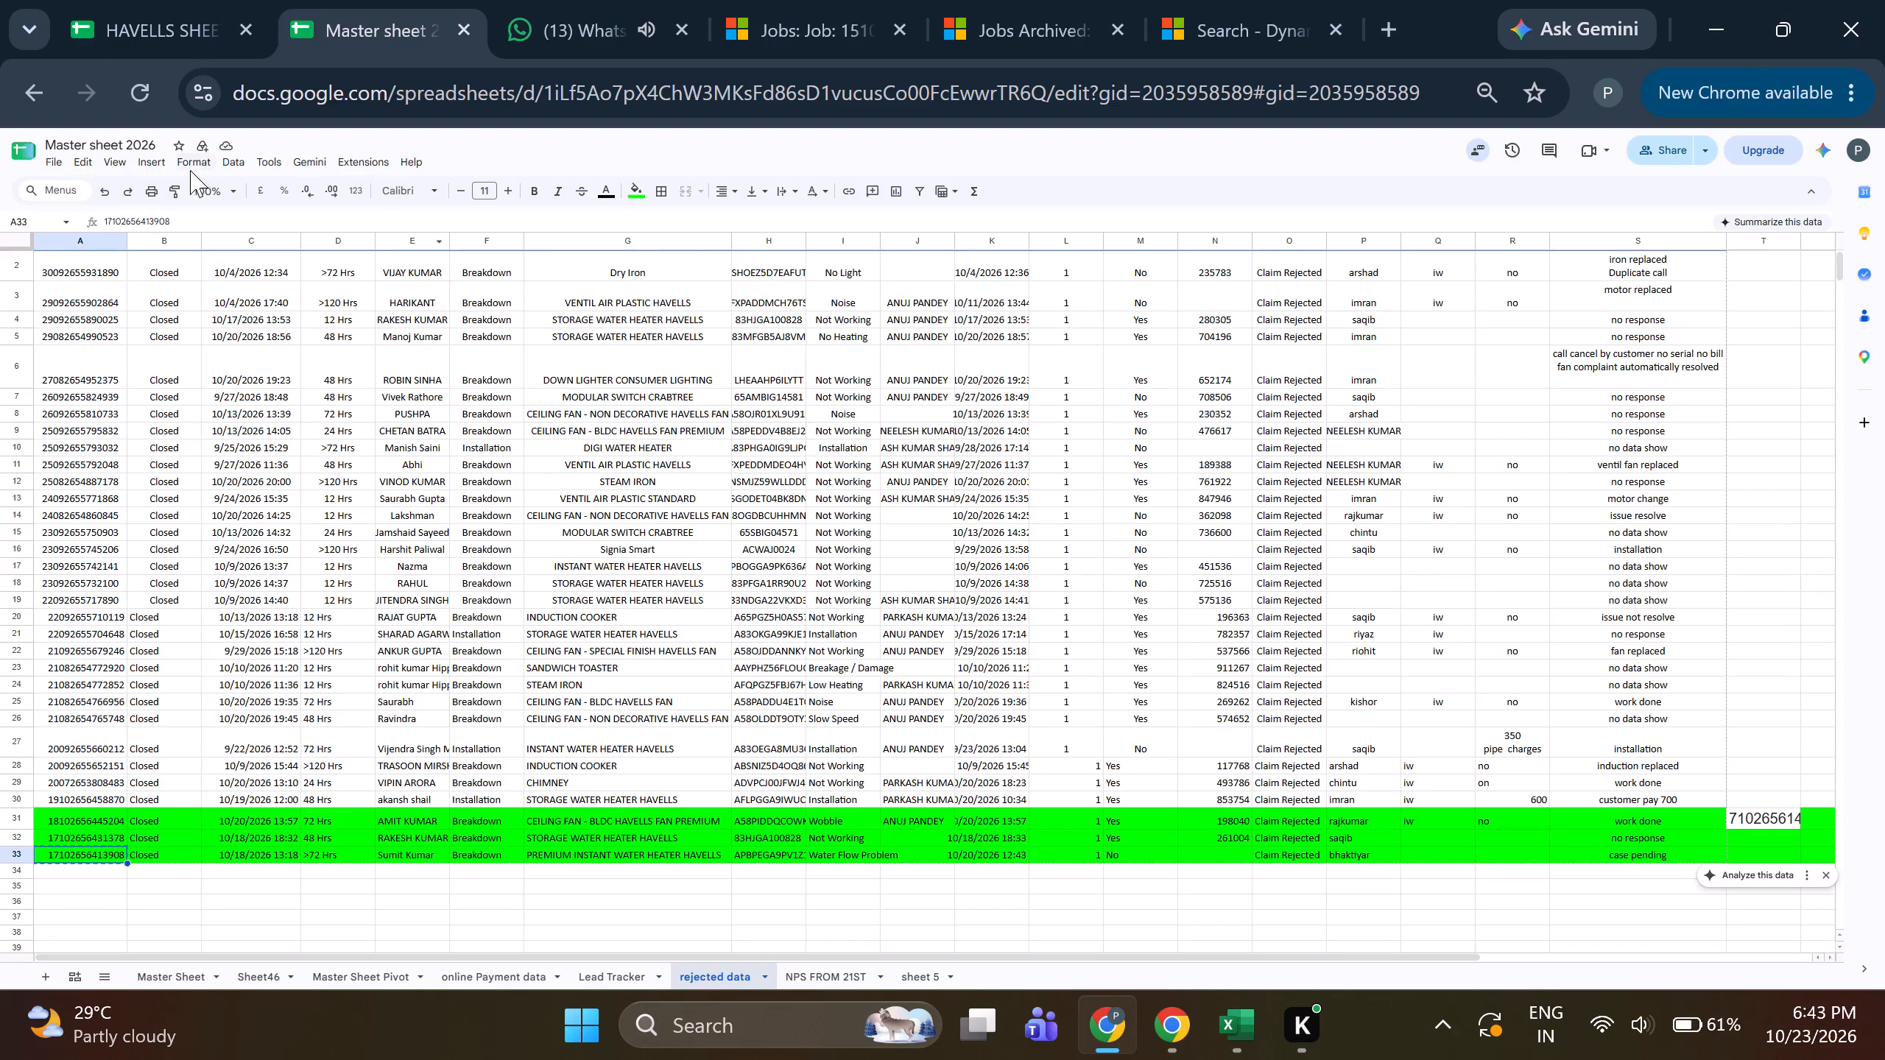
{"action": "left_click", "coordinate": [820, 0]}
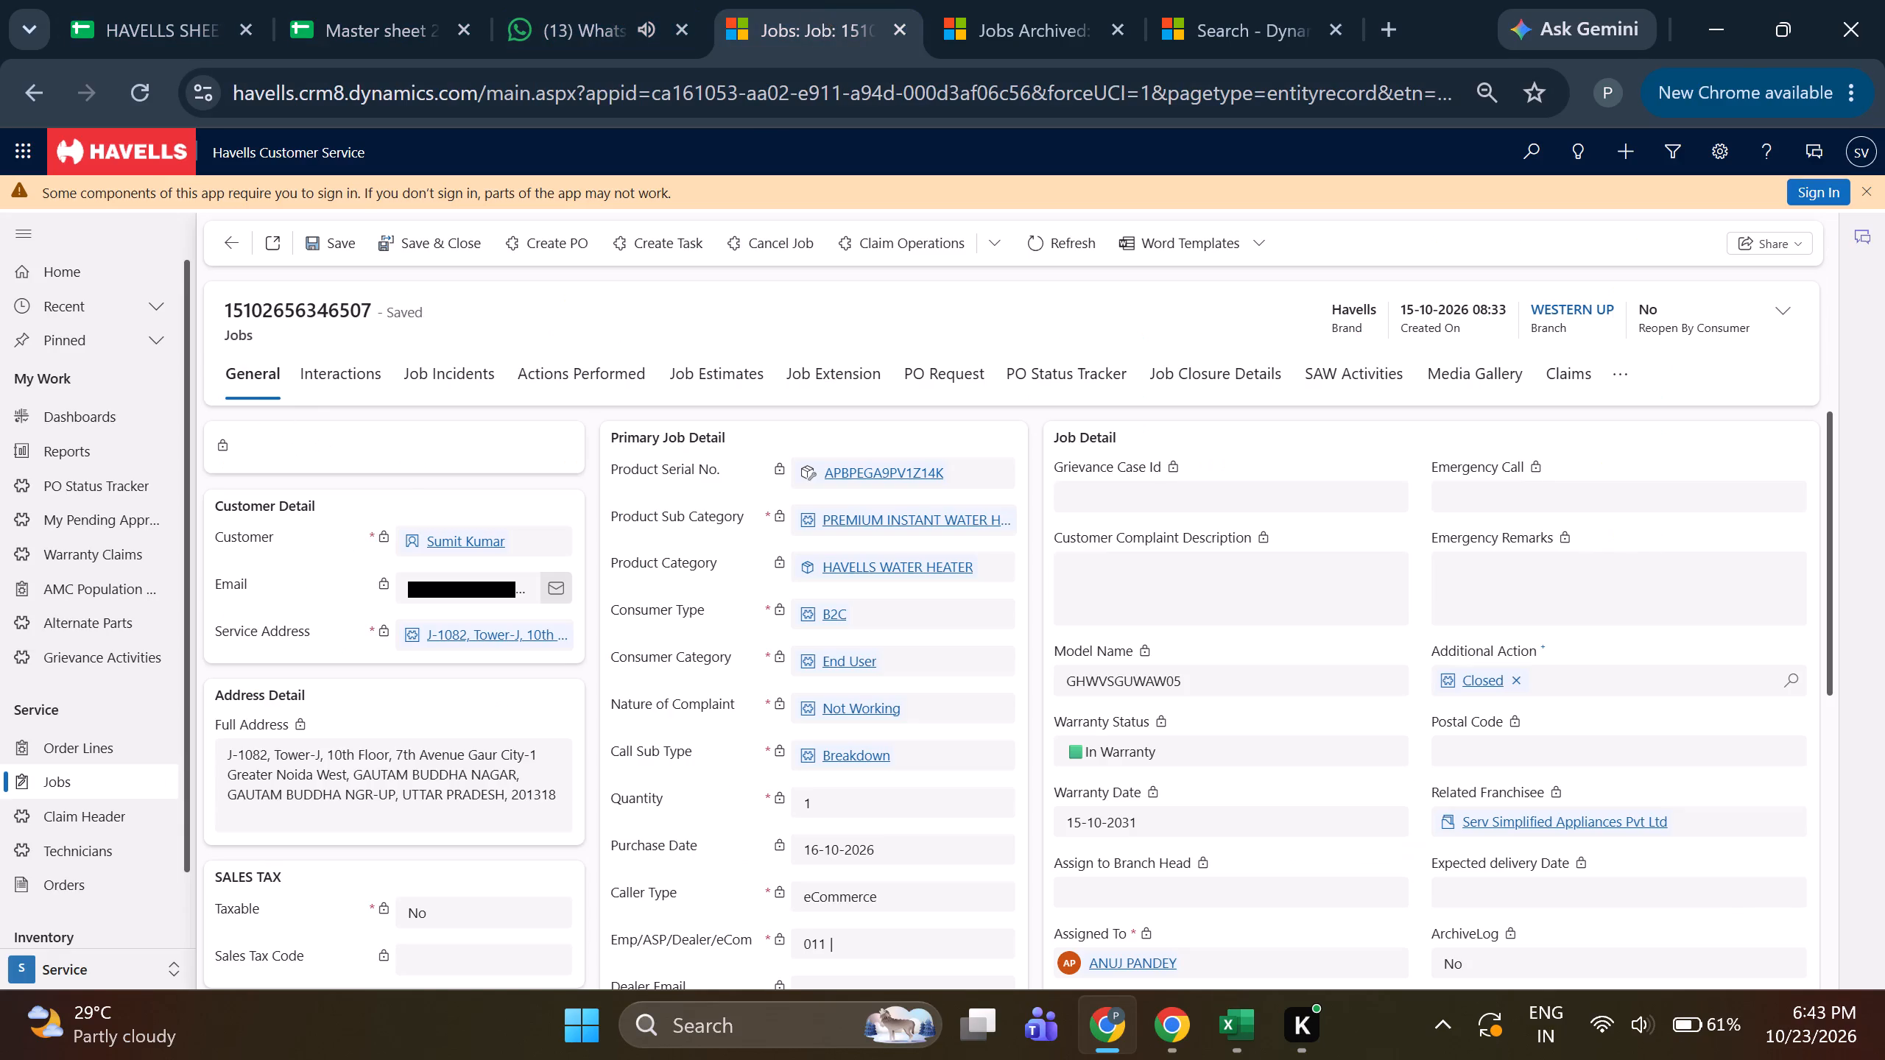
{"action": "double_click", "coordinate": [299, 319]}
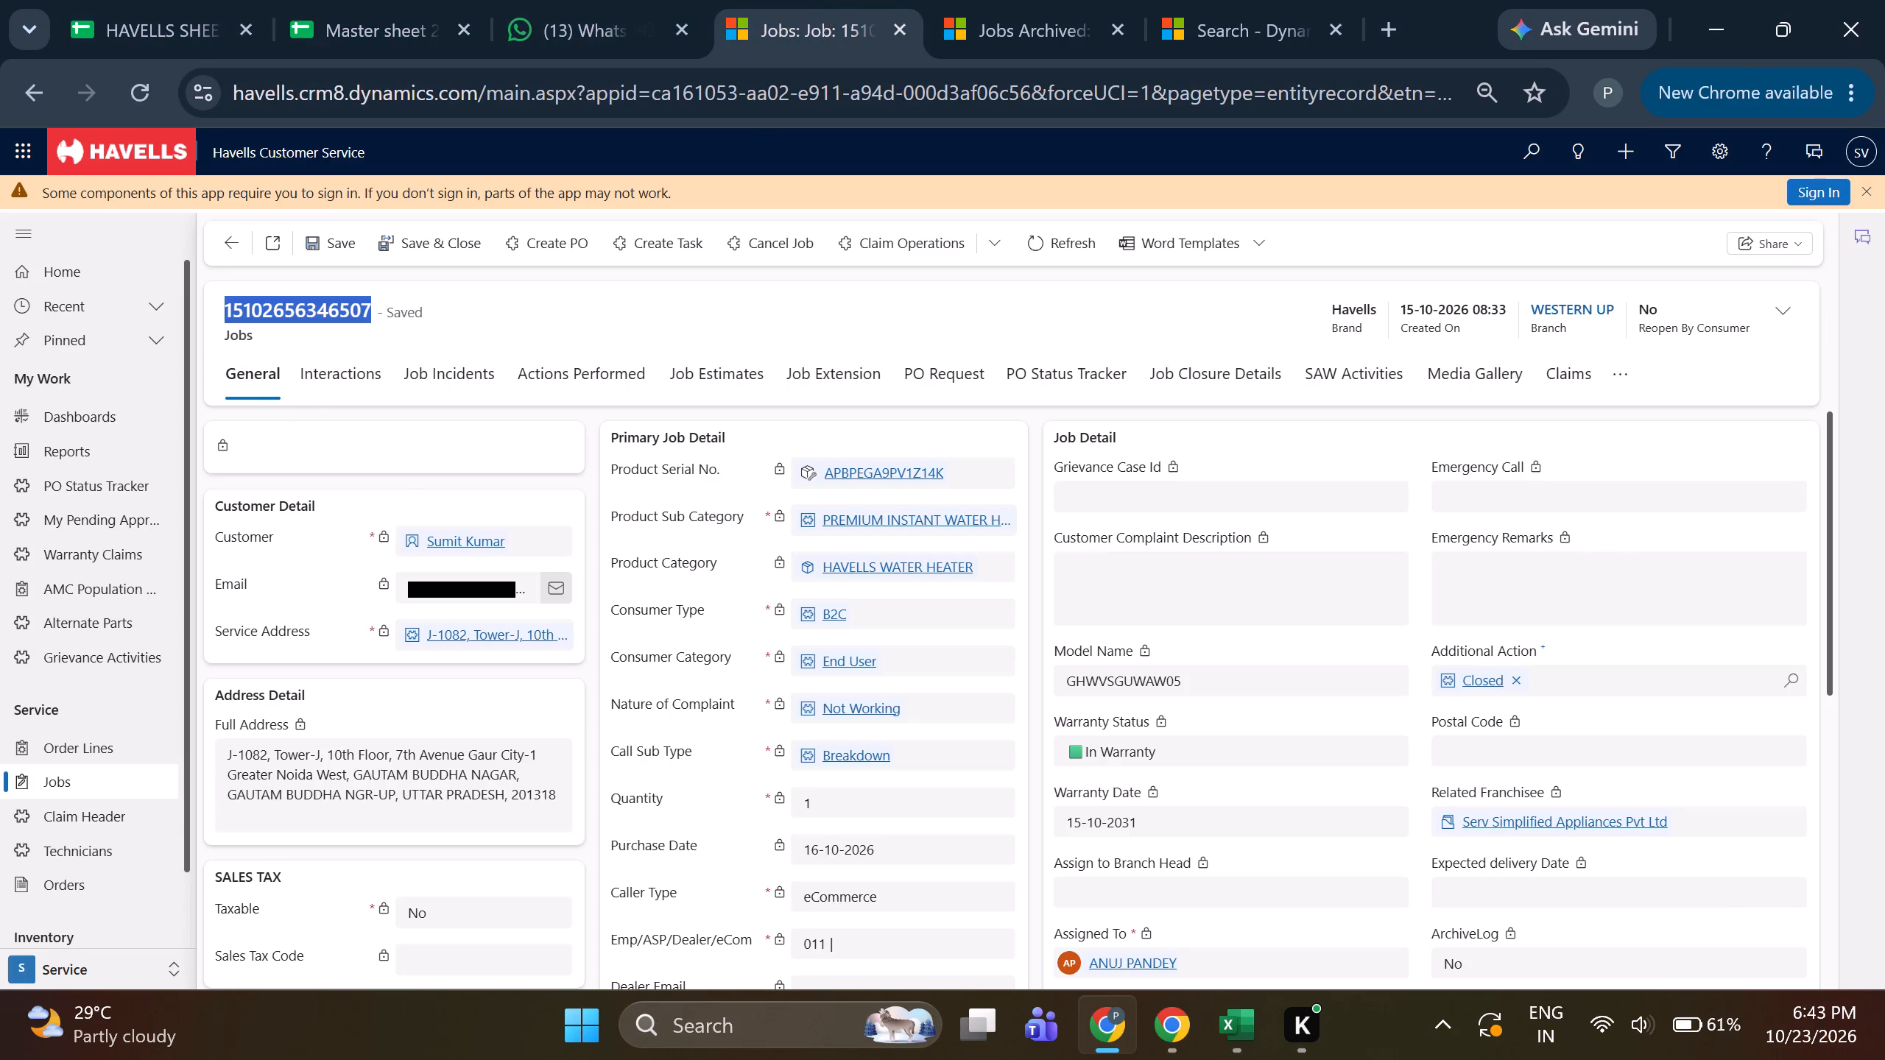
{"action": "key", "text": "ctrl+c"}
{"action": "left_click", "coordinate": [367, 0]}
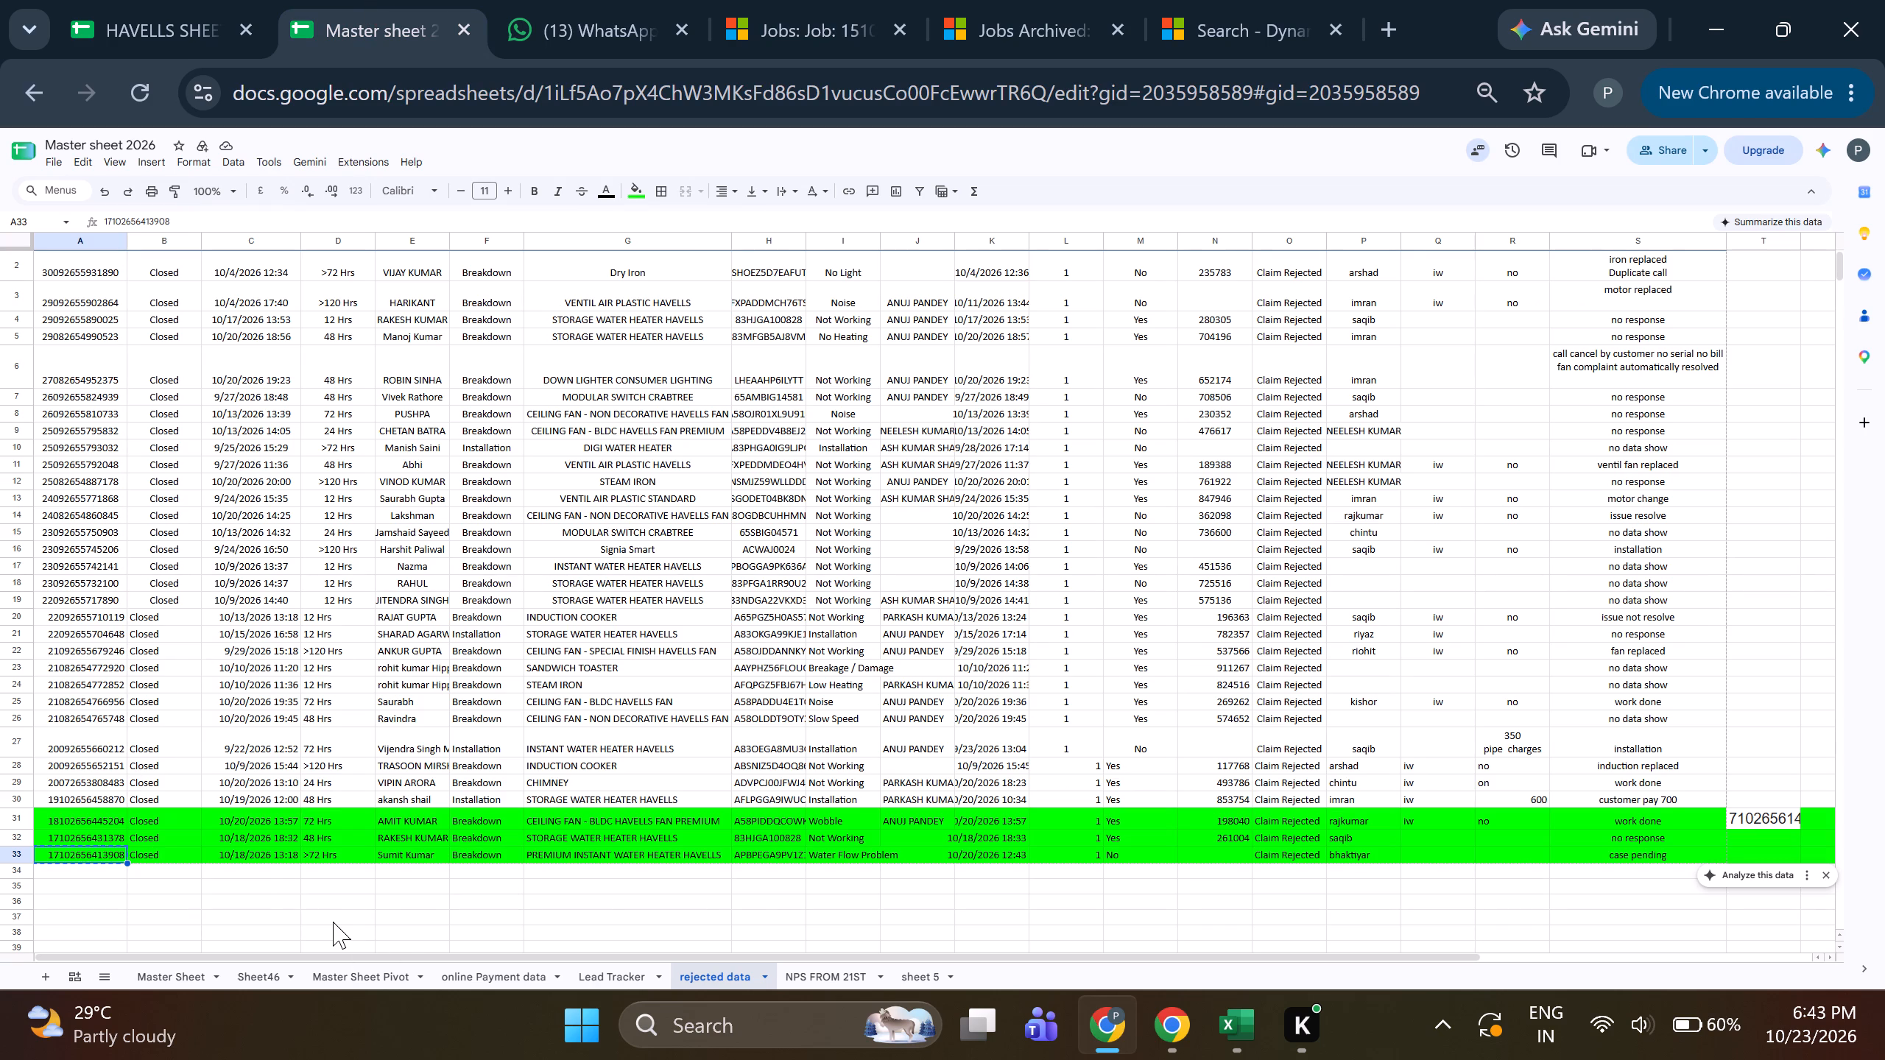
{"action": "left_click", "coordinate": [1750, 857]}
{"action": "key", "text": "ctrl+v"}
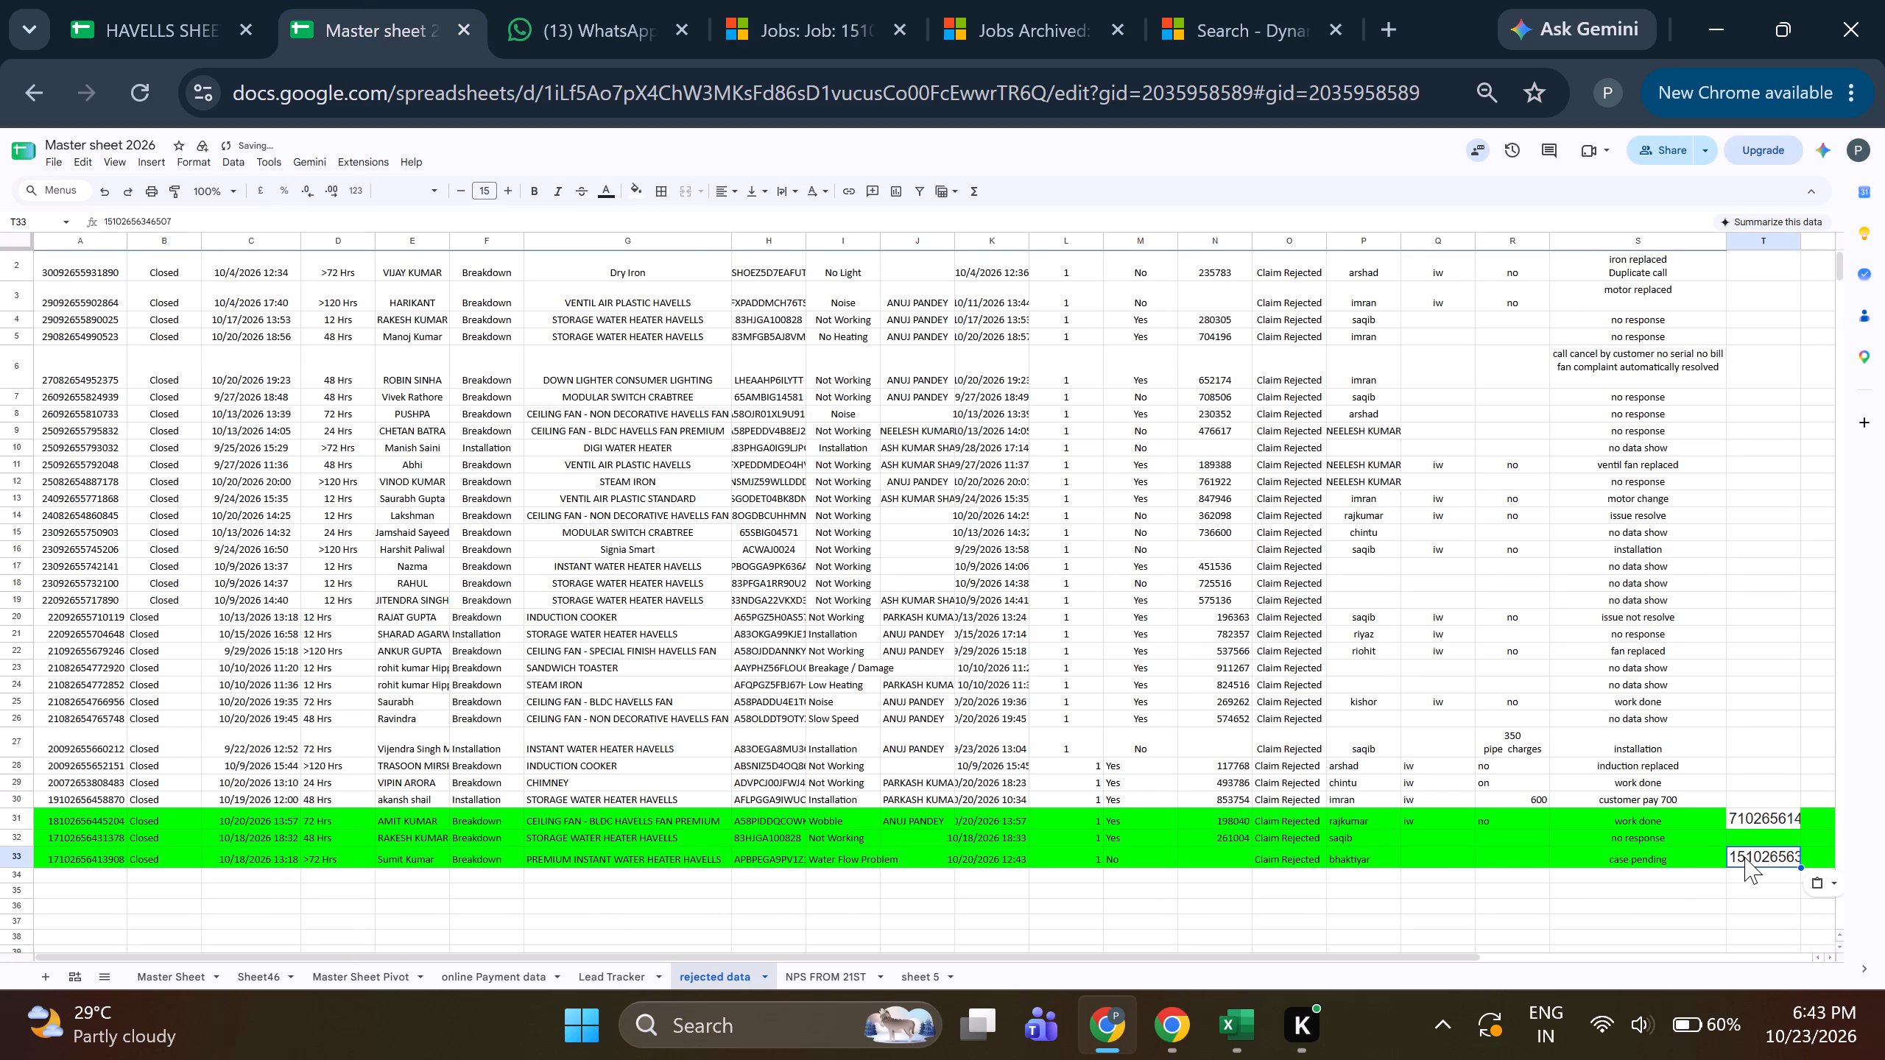
Append "duplicate call" after the job ID in cell T33.
{"action": "key", "text": "alt+Return"}
{"action": "left_click", "coordinate": [191, 211]}
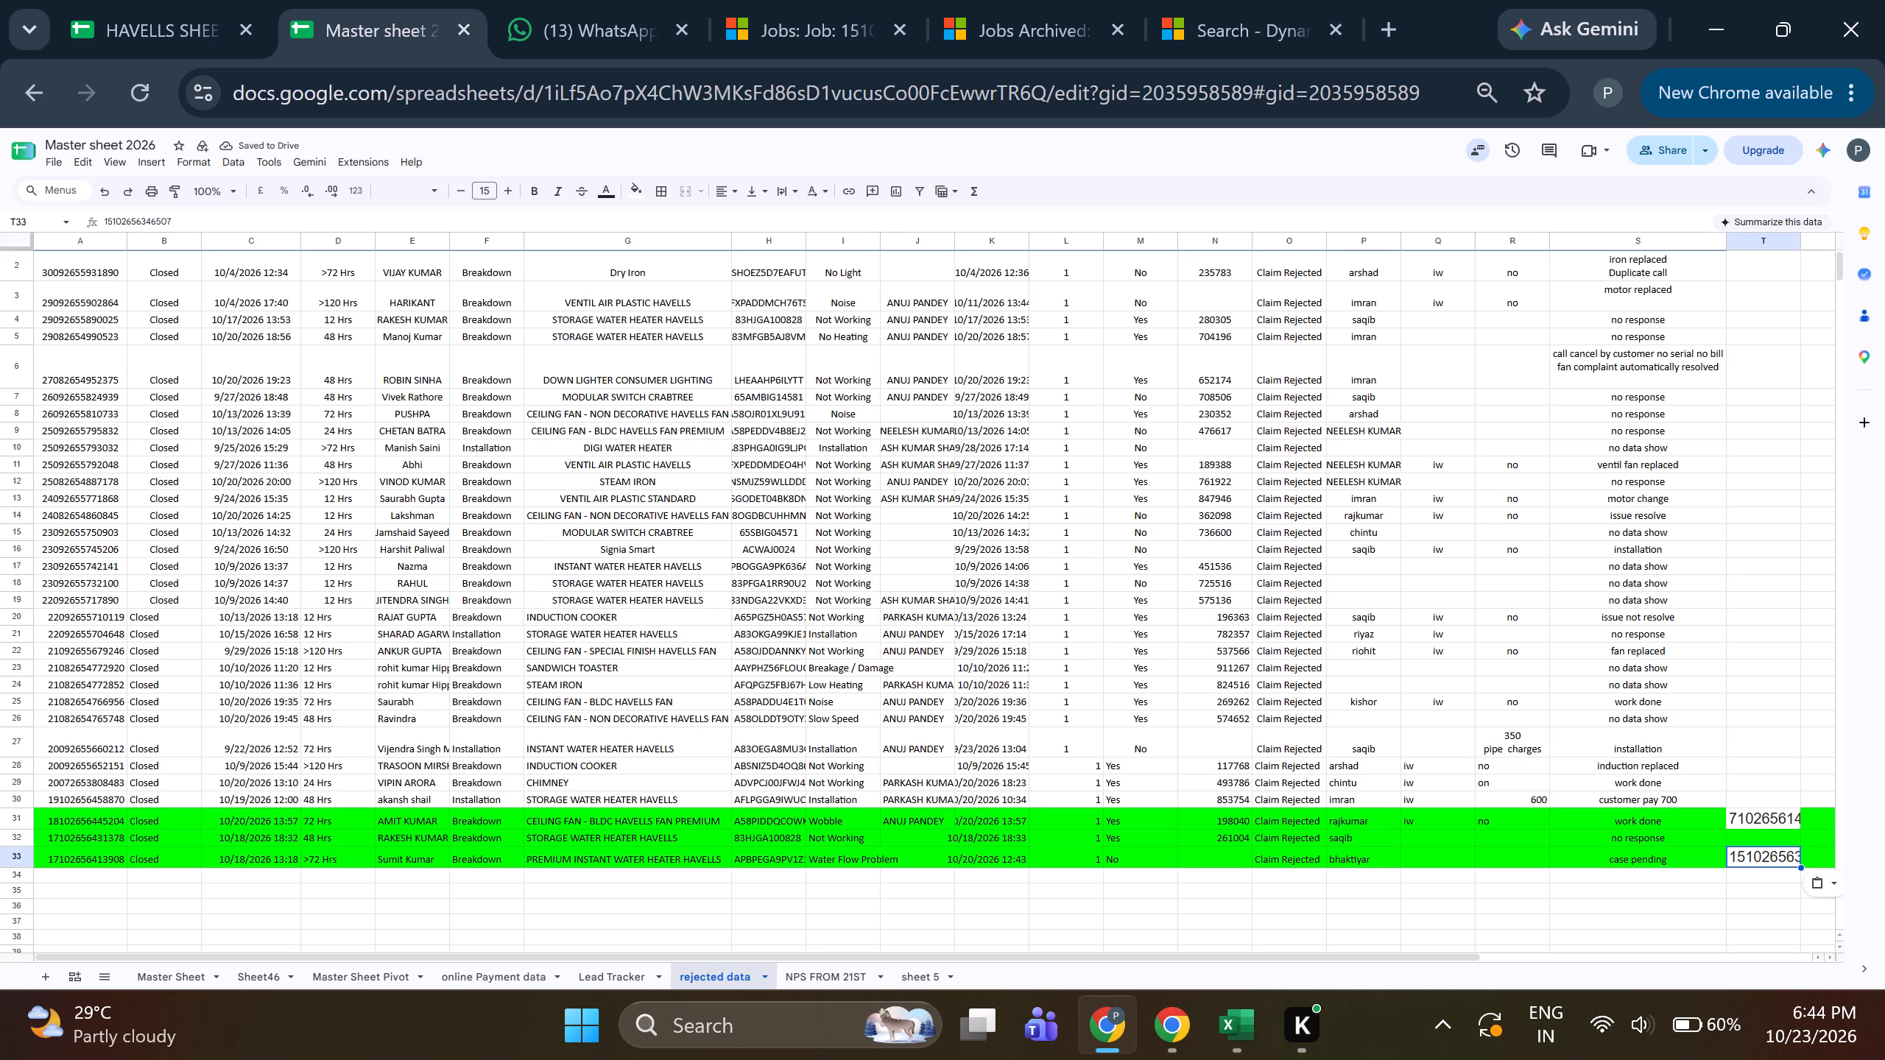
{"action": "left_click", "coordinate": [183, 220]}
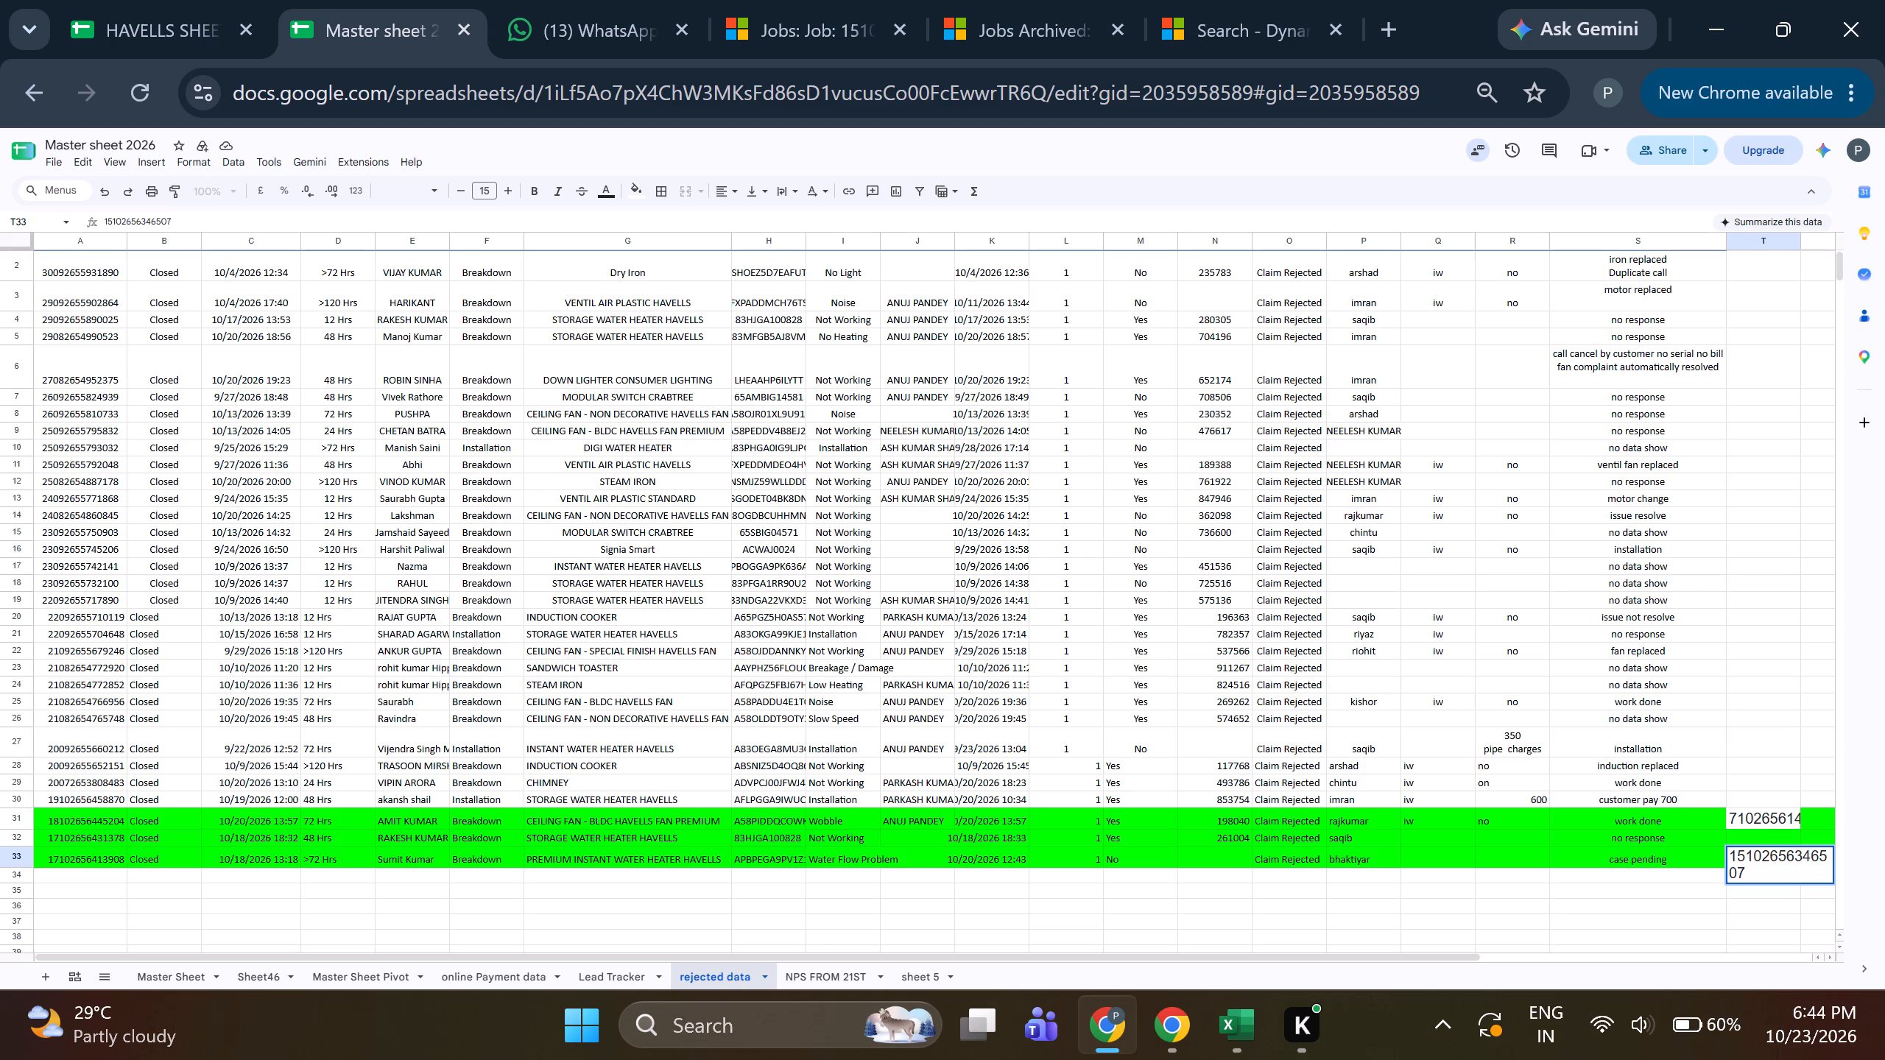
{"action": "key", "text": "space"}
{"action": "type", "text": "dup"}
{"action": "type", "text": "licat"}
{"action": "type", "text": "e"}
{"action": "key", "text": "space"}
{"action": "type", "text": "call"}
{"action": "key", "text": "Return"}
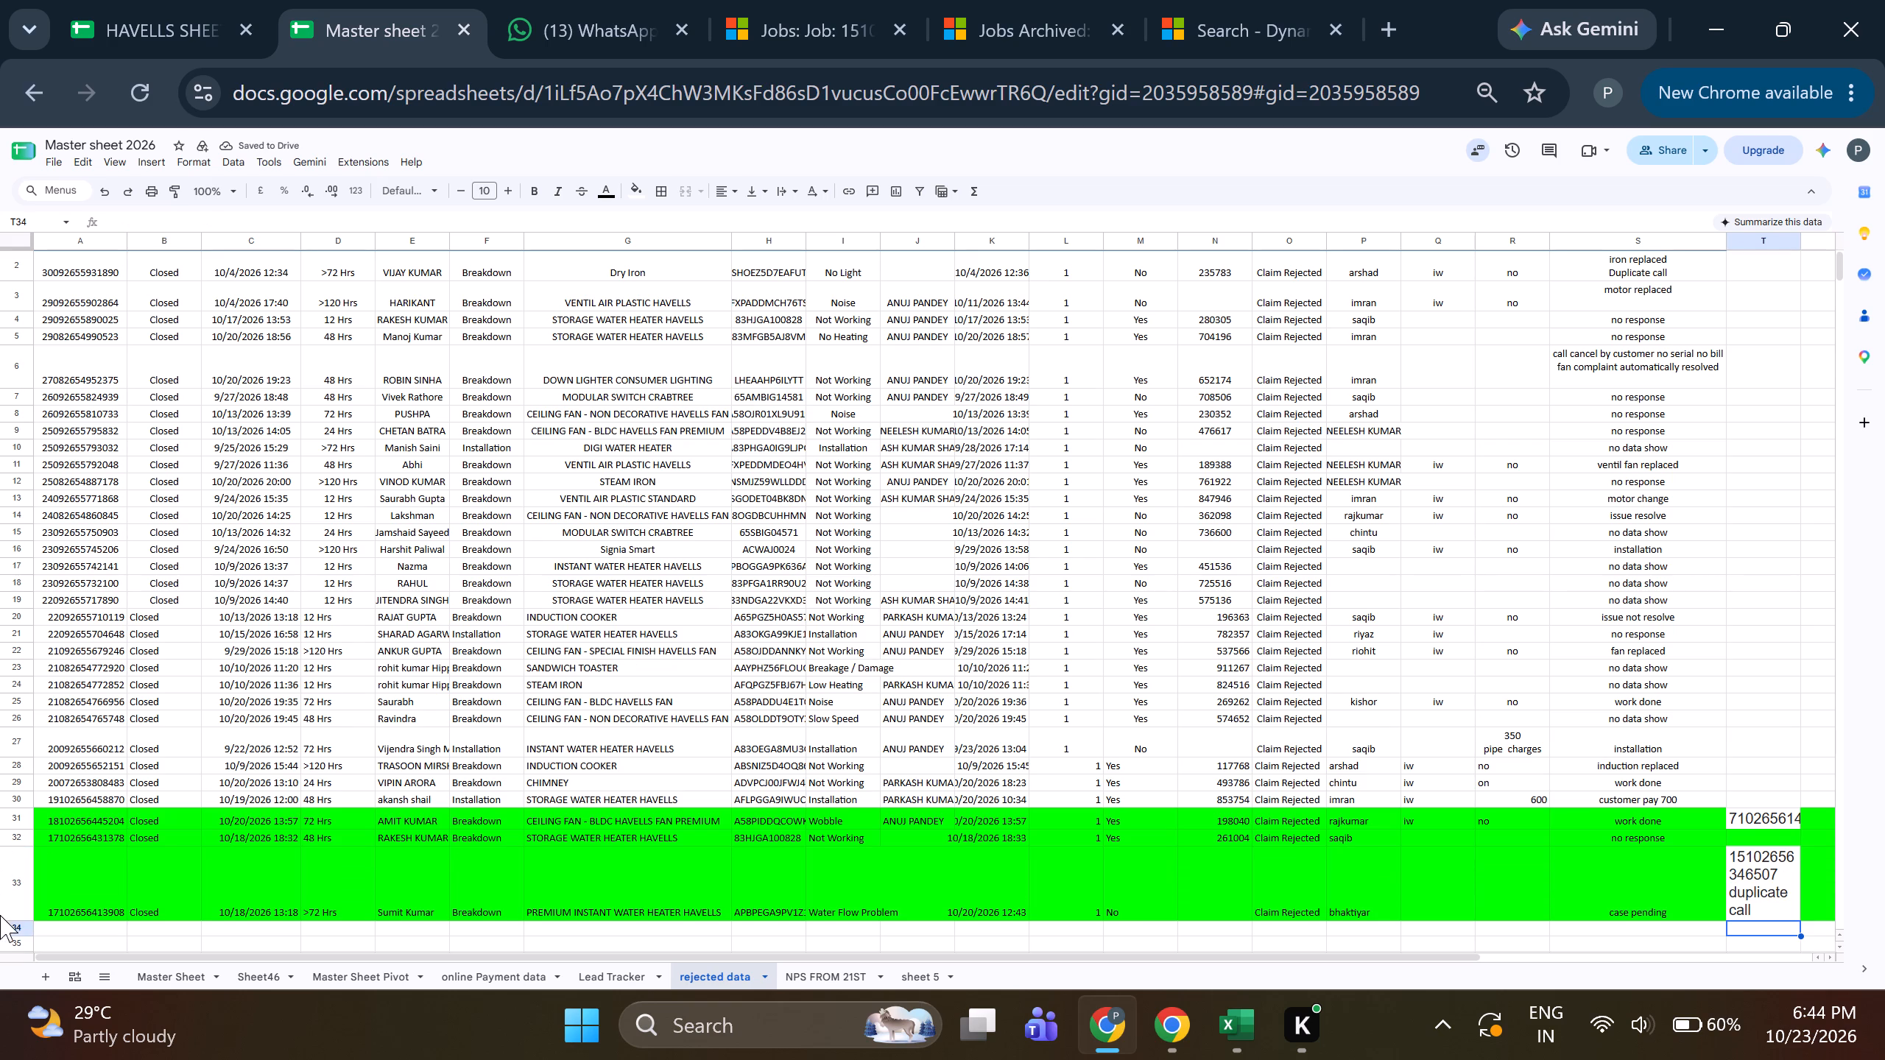
Reduce the height of row 33 to about a single line of text.
{"action": "left_click_drag", "start_coordinate": [4, 919], "coordinate": [19, 882]}
{"action": "left_click", "coordinate": [66, 897]}
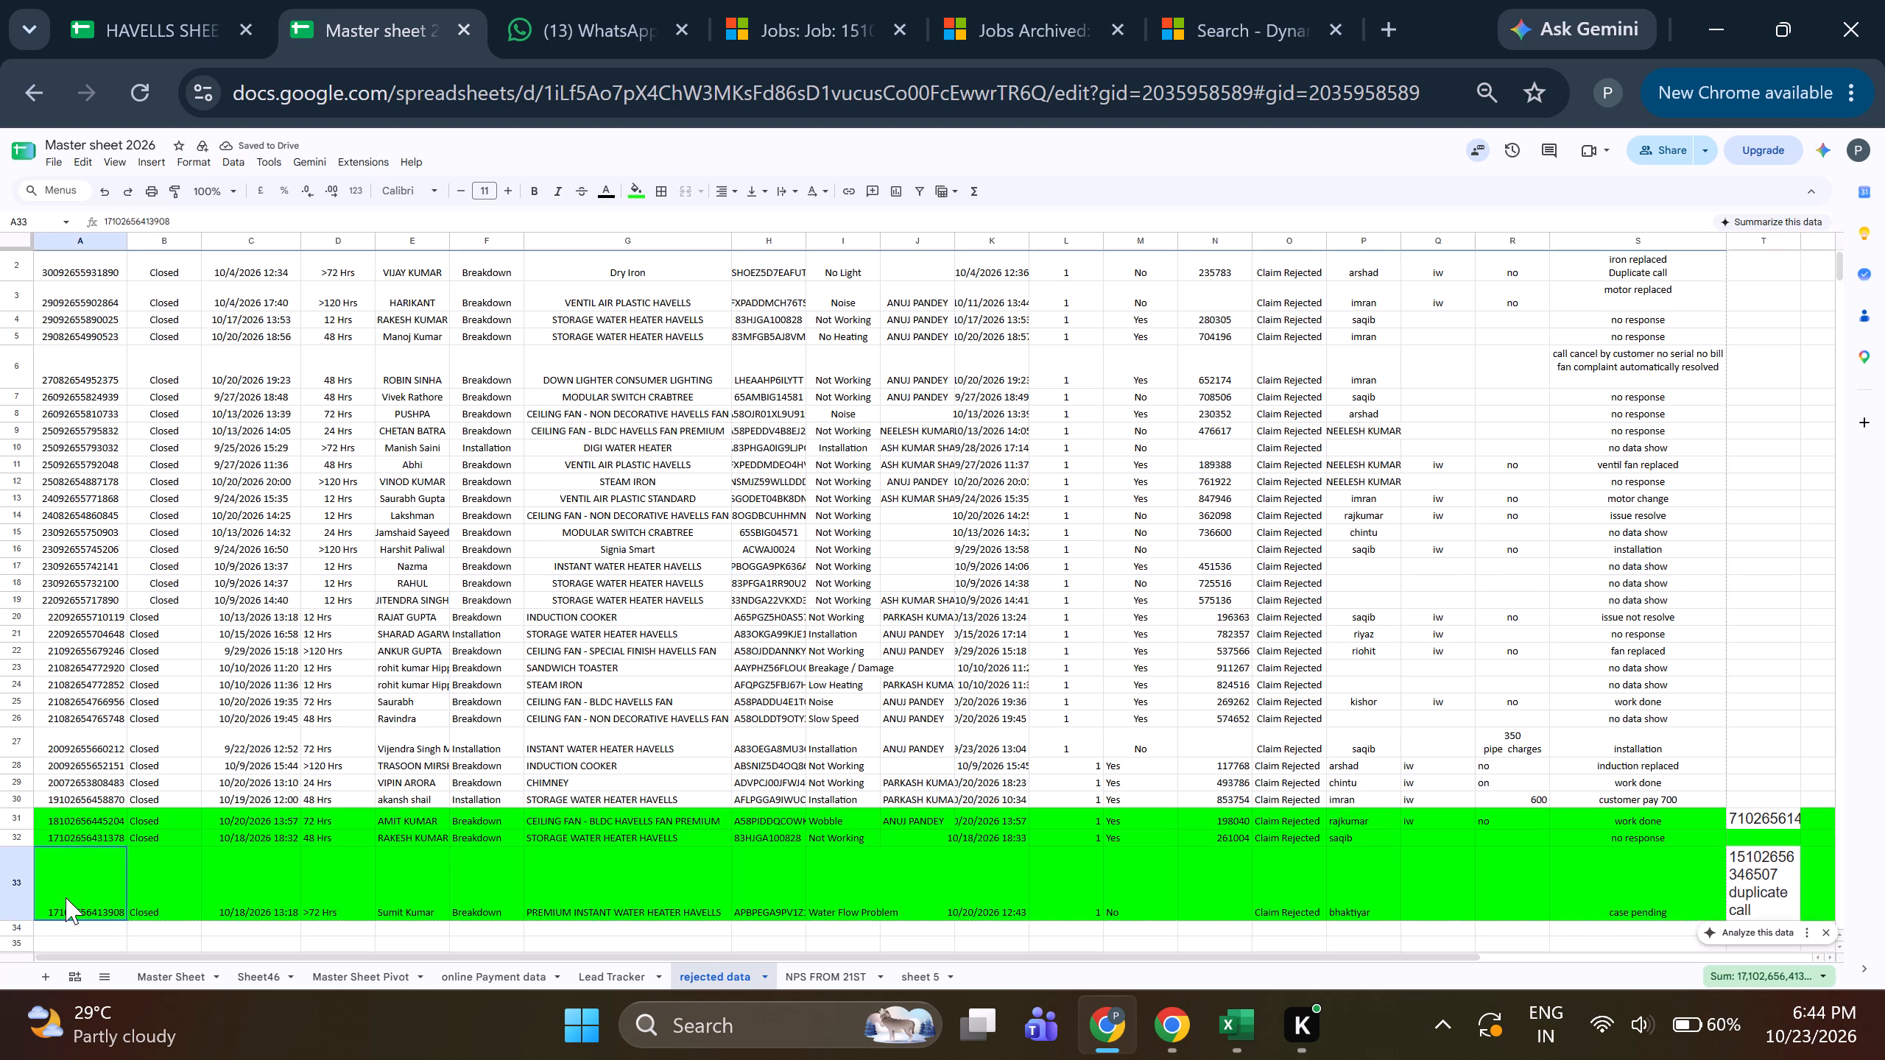
{"action": "scroll", "coordinate": [93, 821], "scroll_direction": "down", "scroll_amount": 1}
{"action": "left_click", "coordinate": [105, 841]}
{"action": "left_click_drag", "start_coordinate": [13, 774], "coordinate": [3, 731]}
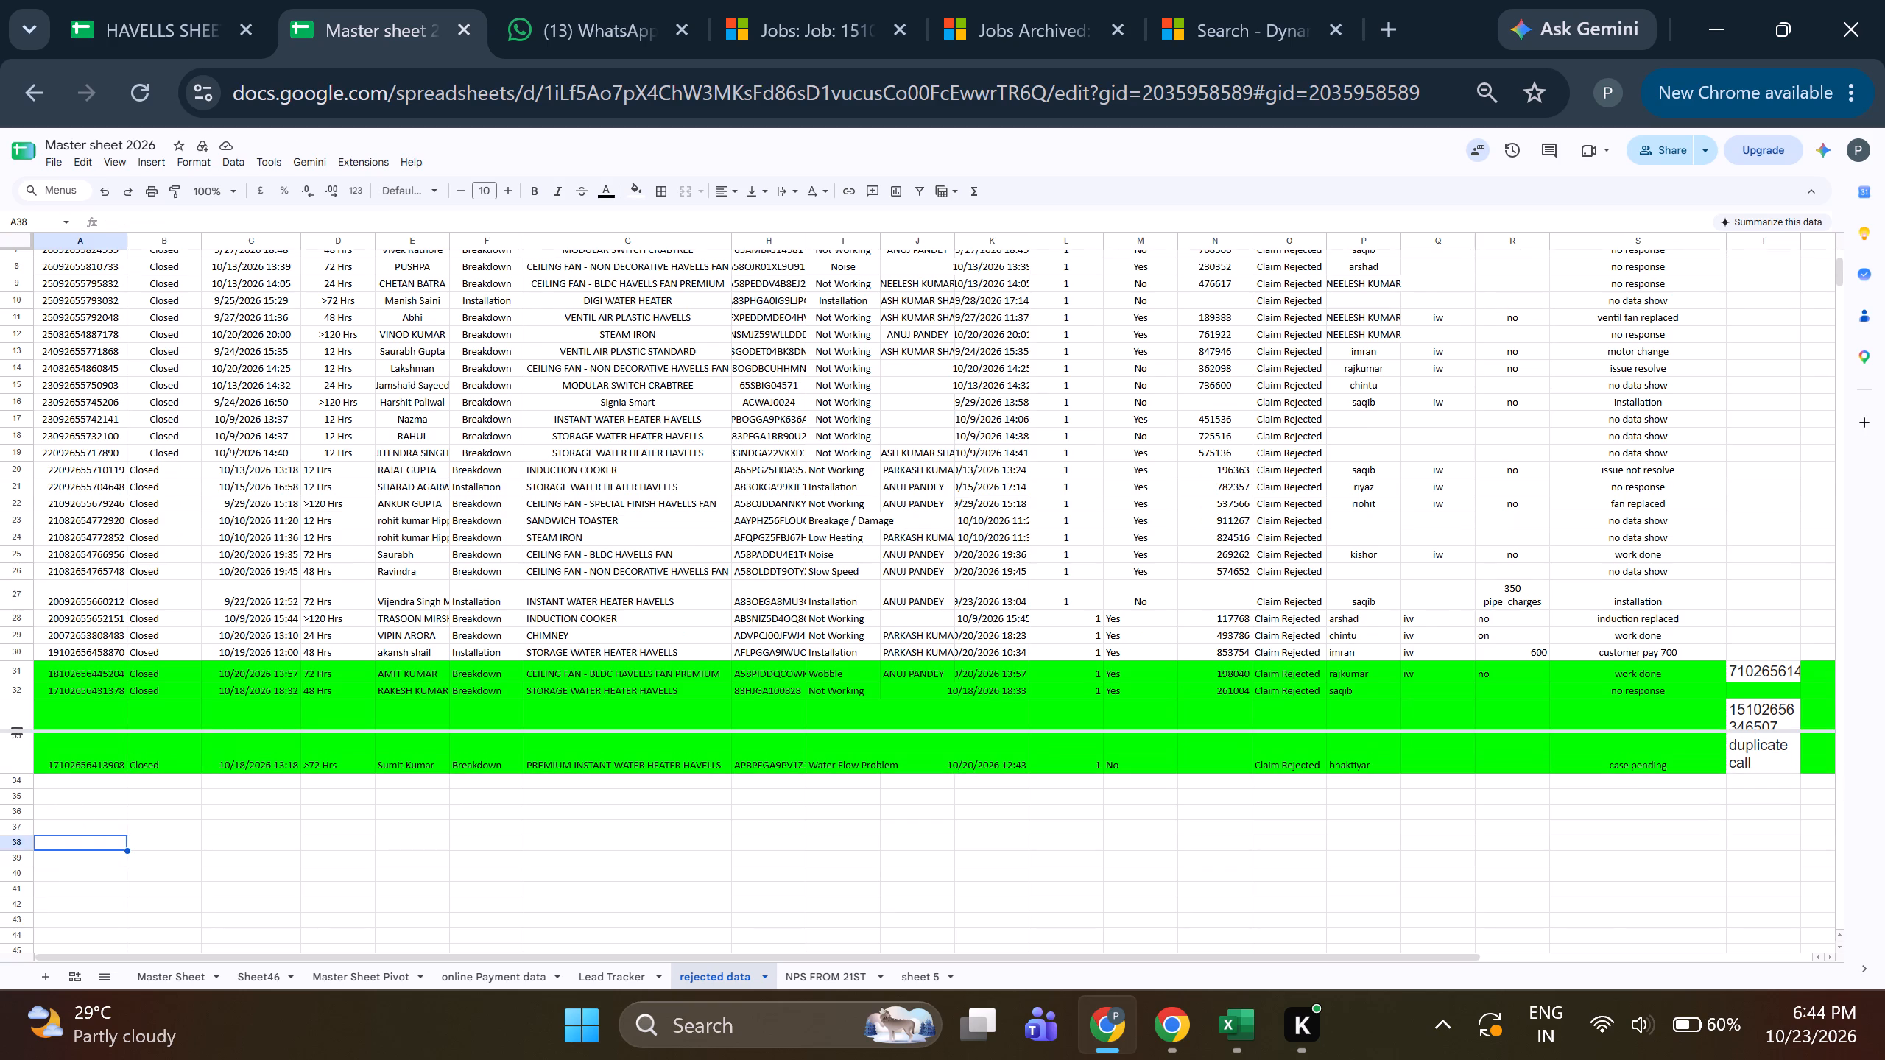
{"action": "left_click_drag", "start_coordinate": [3, 731], "coordinate": [0, 721]}
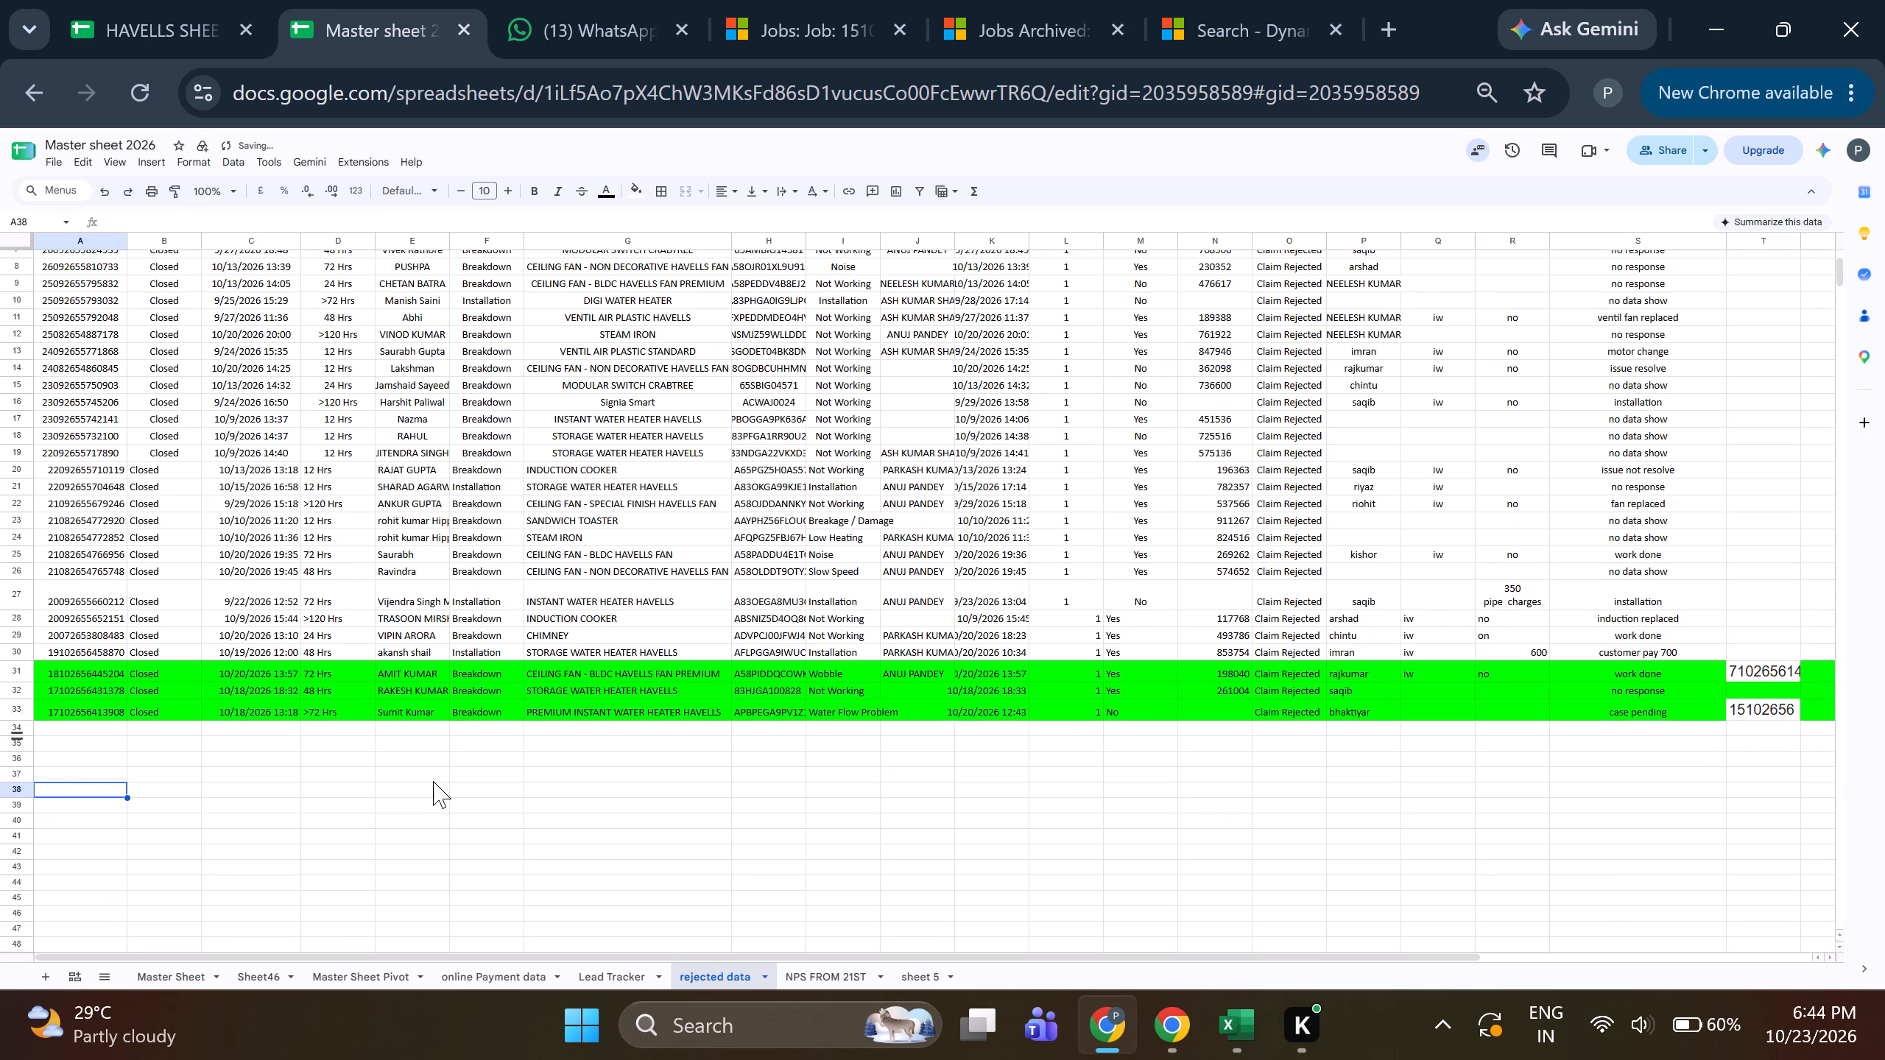
{"action": "left_click", "coordinate": [438, 781]}
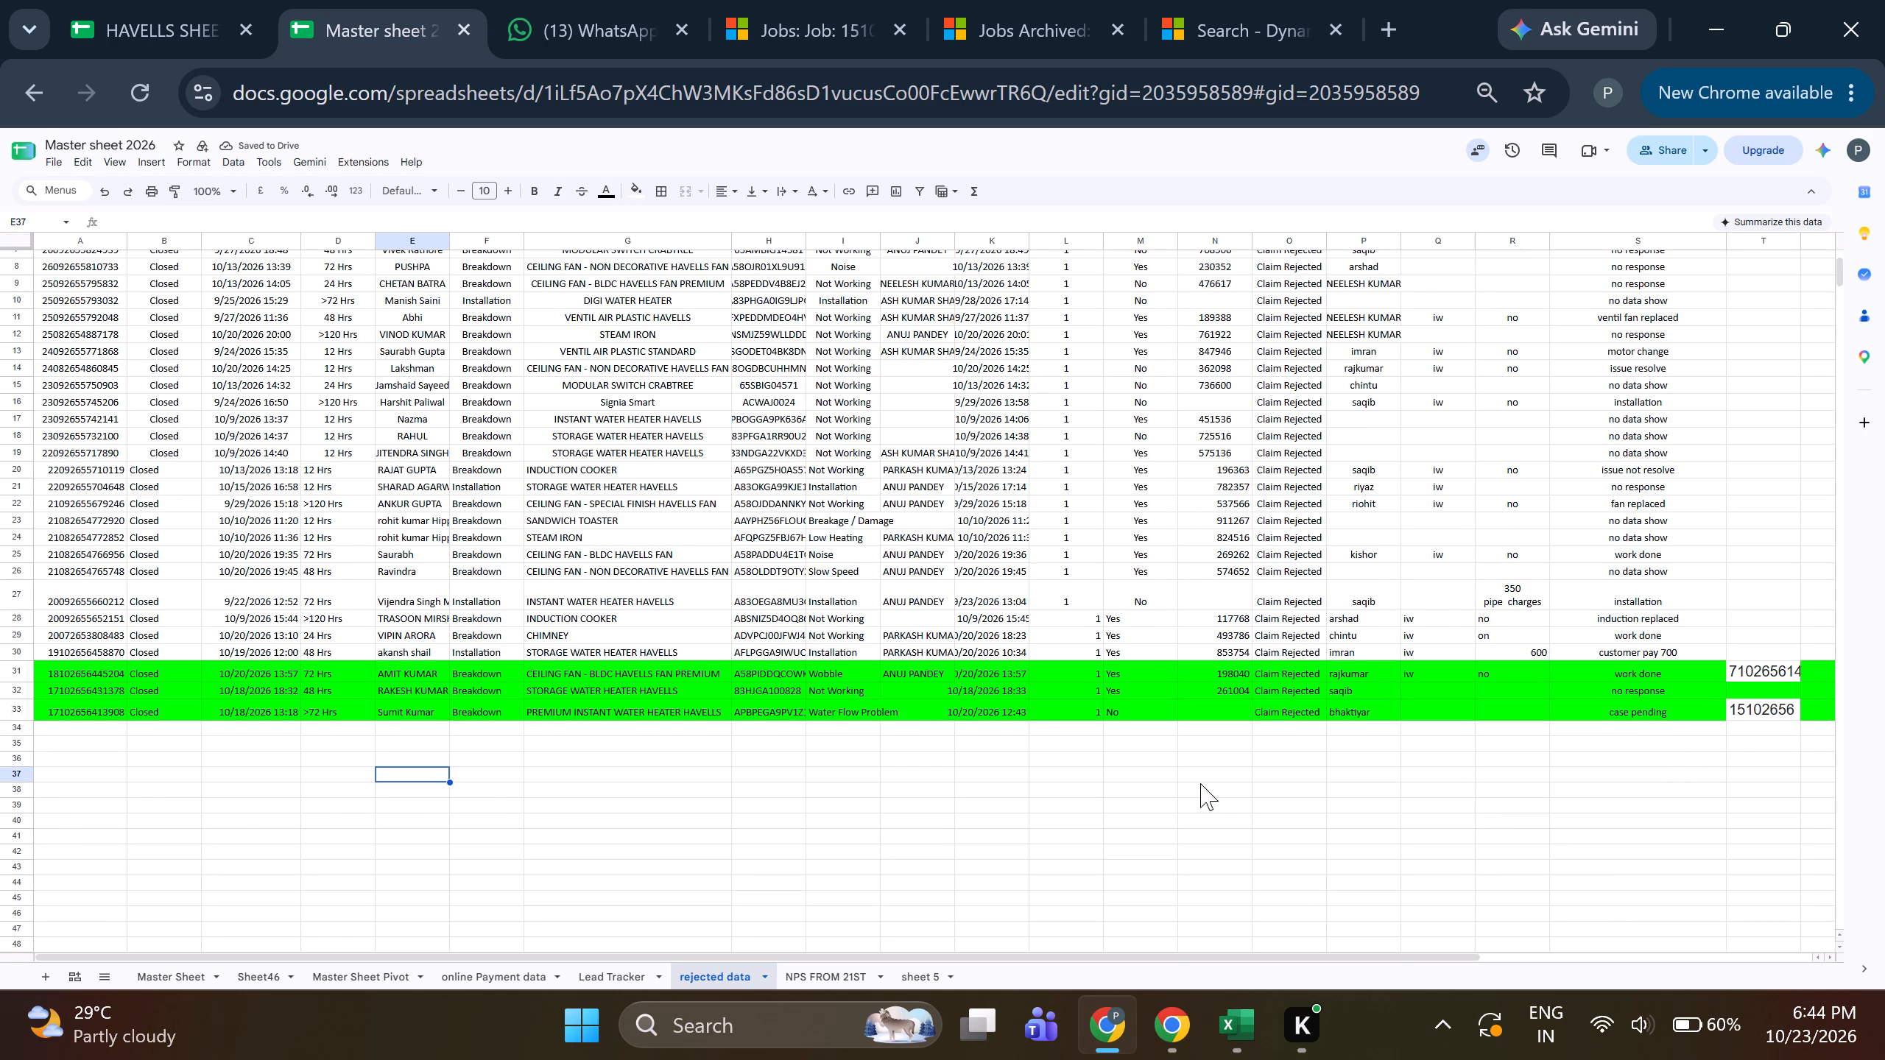
Widen column T until the job IDs and their notes fit on one line.
{"action": "scroll", "coordinate": [1814, 395], "scroll_direction": "up", "scroll_amount": 9}
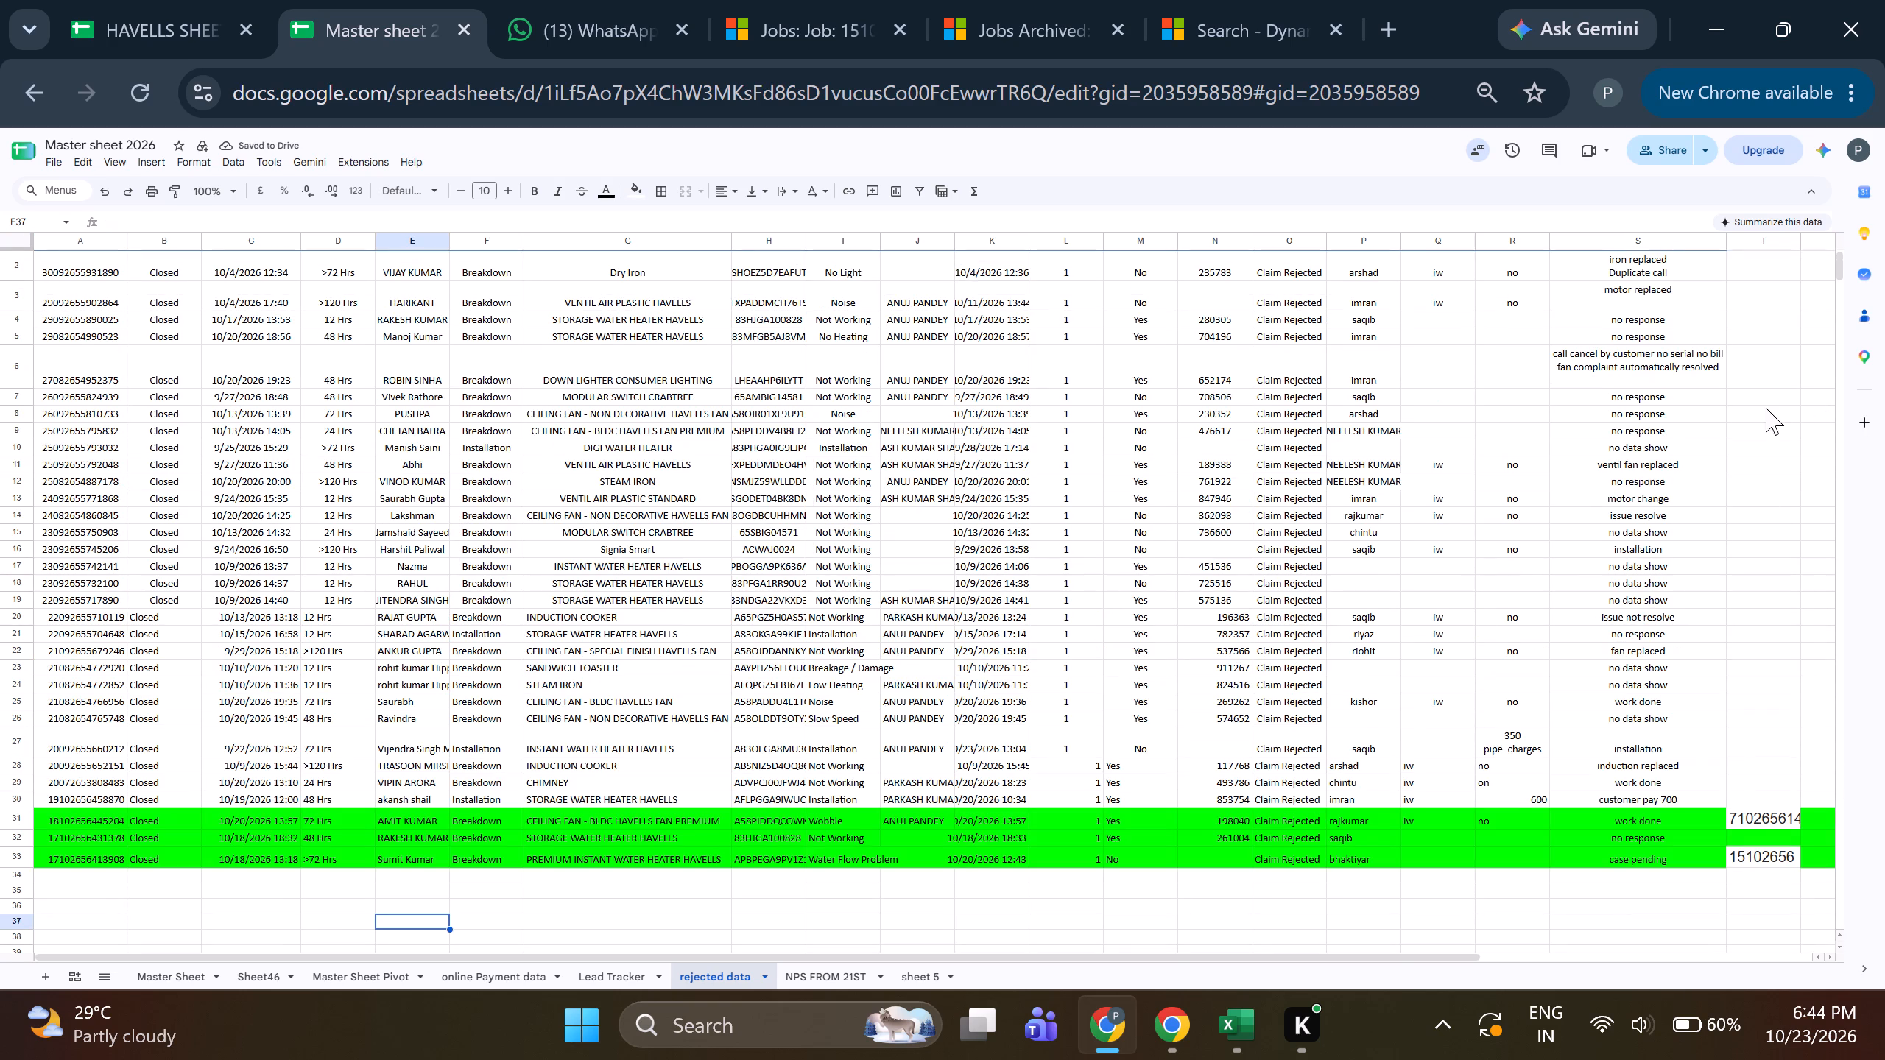
{"action": "left_click_drag", "start_coordinate": [1799, 244], "coordinate": [1822, 248]}
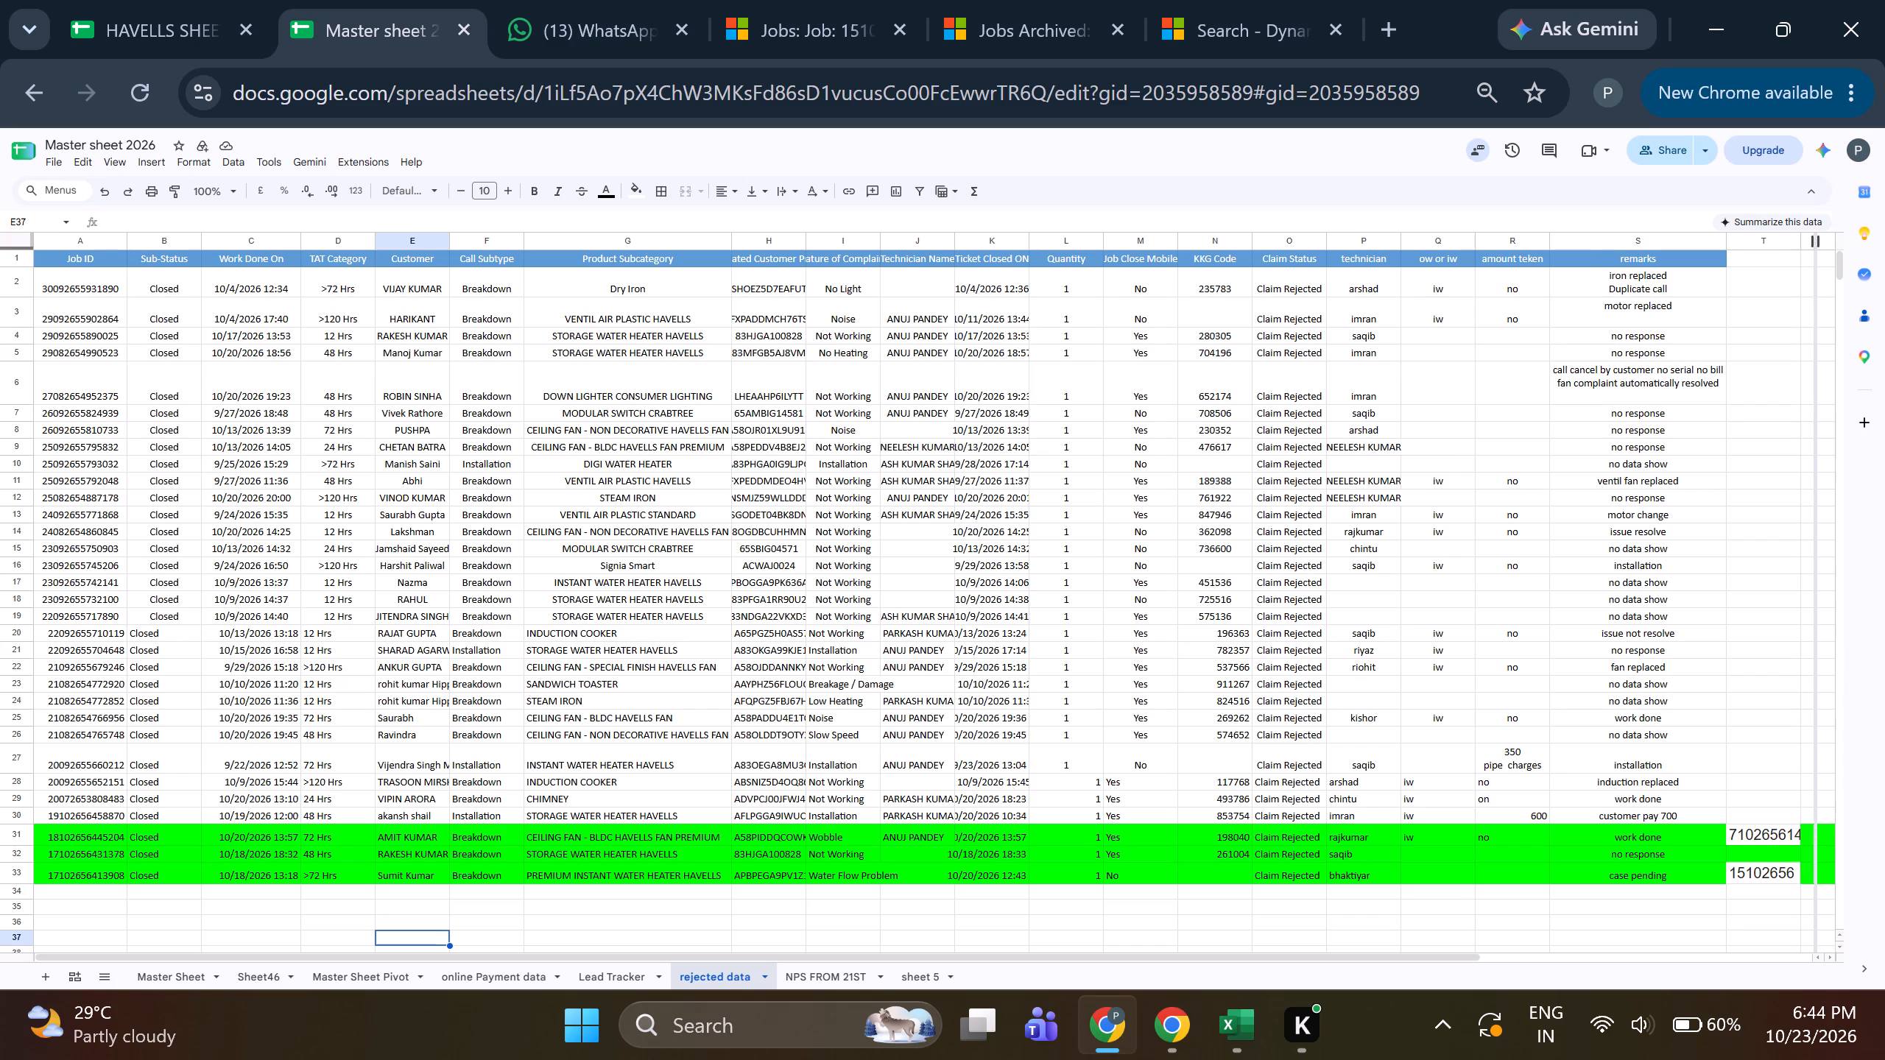
{"action": "left_click_drag", "start_coordinate": [1822, 248], "coordinate": [1850, 252]}
{"action": "left_click", "coordinate": [1762, 373]}
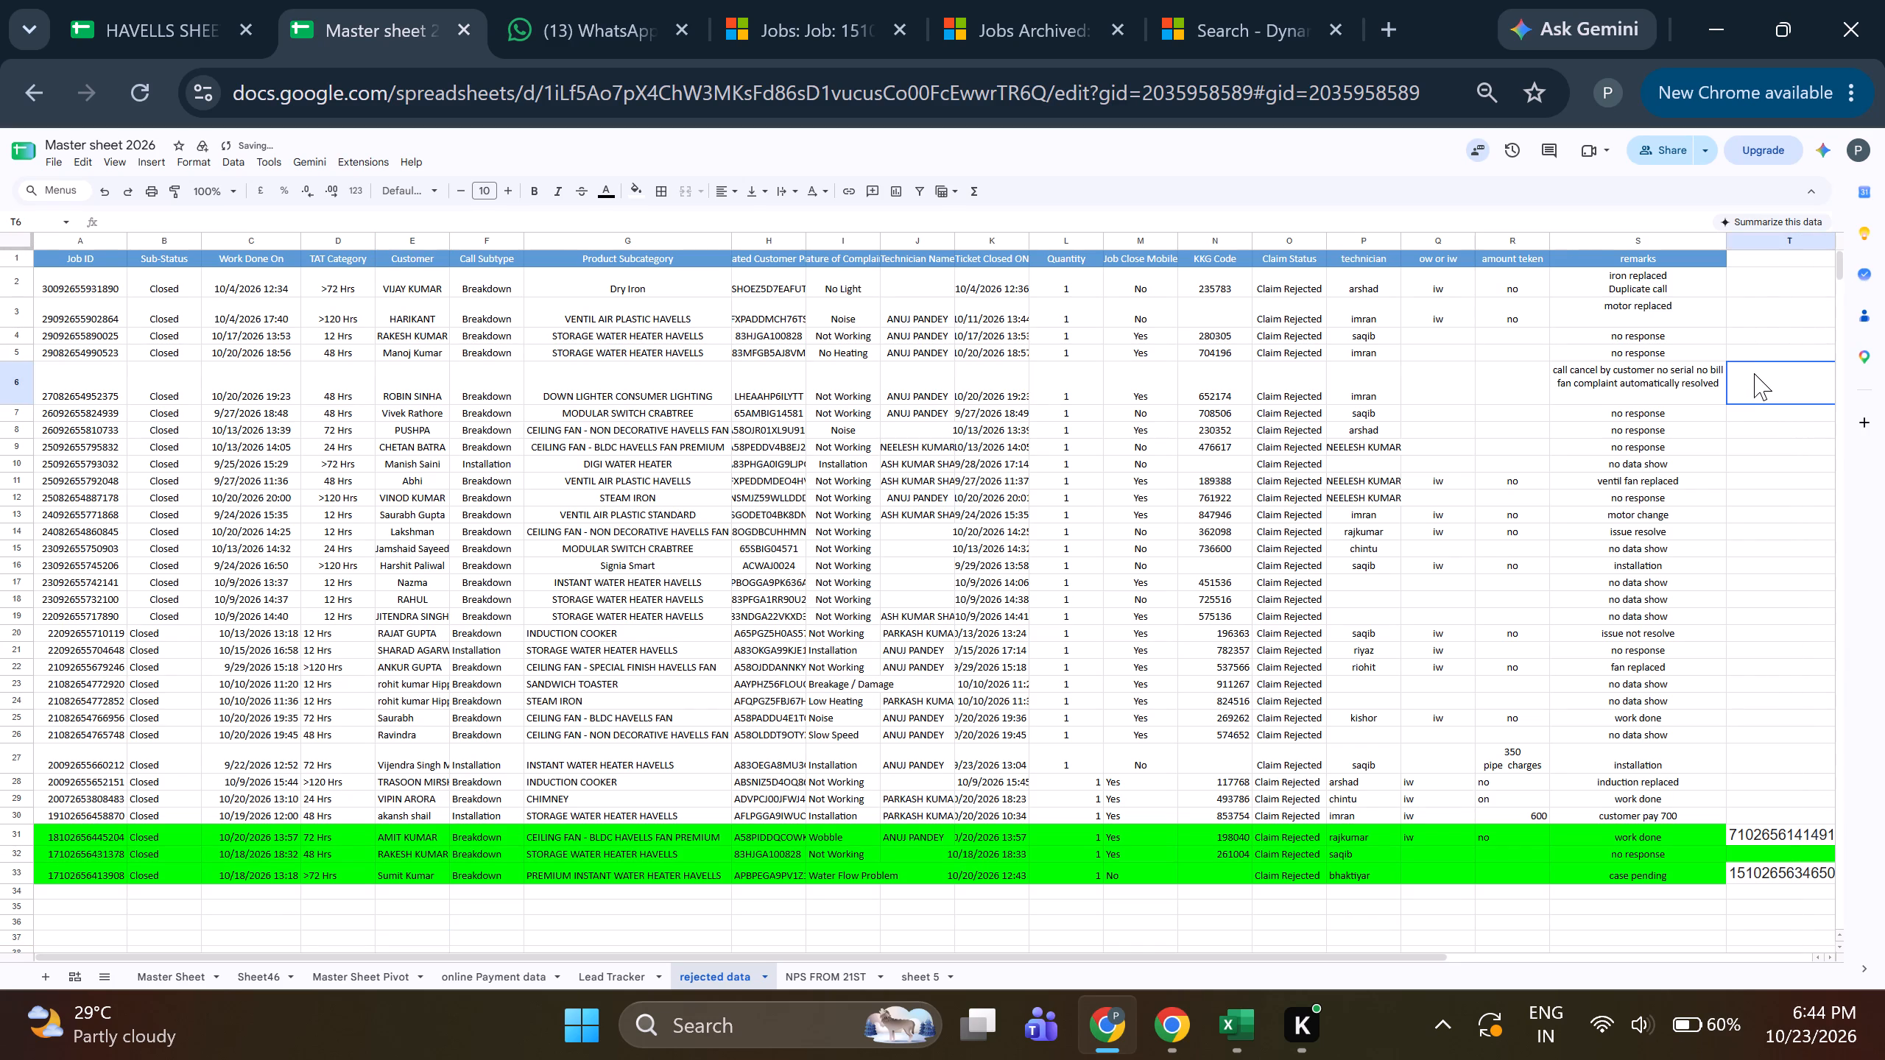
{"action": "key", "text": "Right"}
{"action": "key", "text": "Right"}
{"action": "key", "text": "Right"}
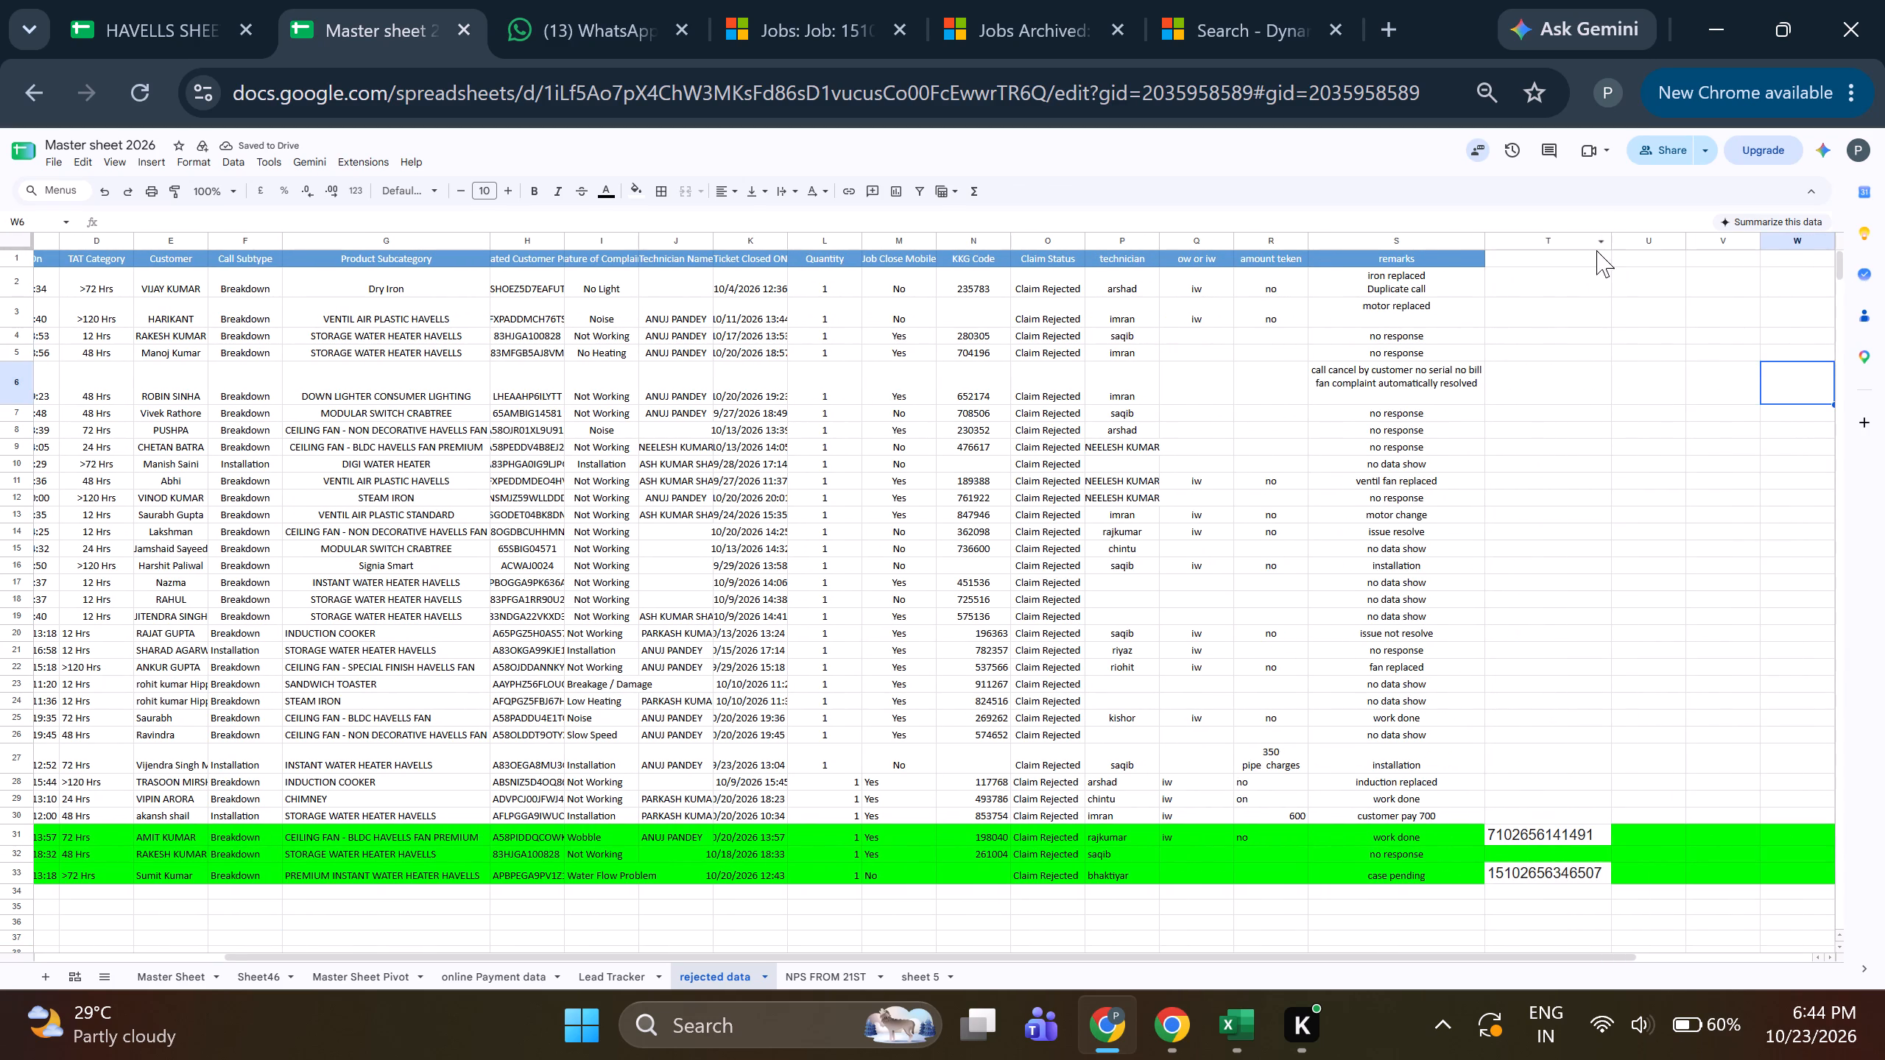
{"action": "left_click_drag", "start_coordinate": [1613, 242], "coordinate": [1772, 238]}
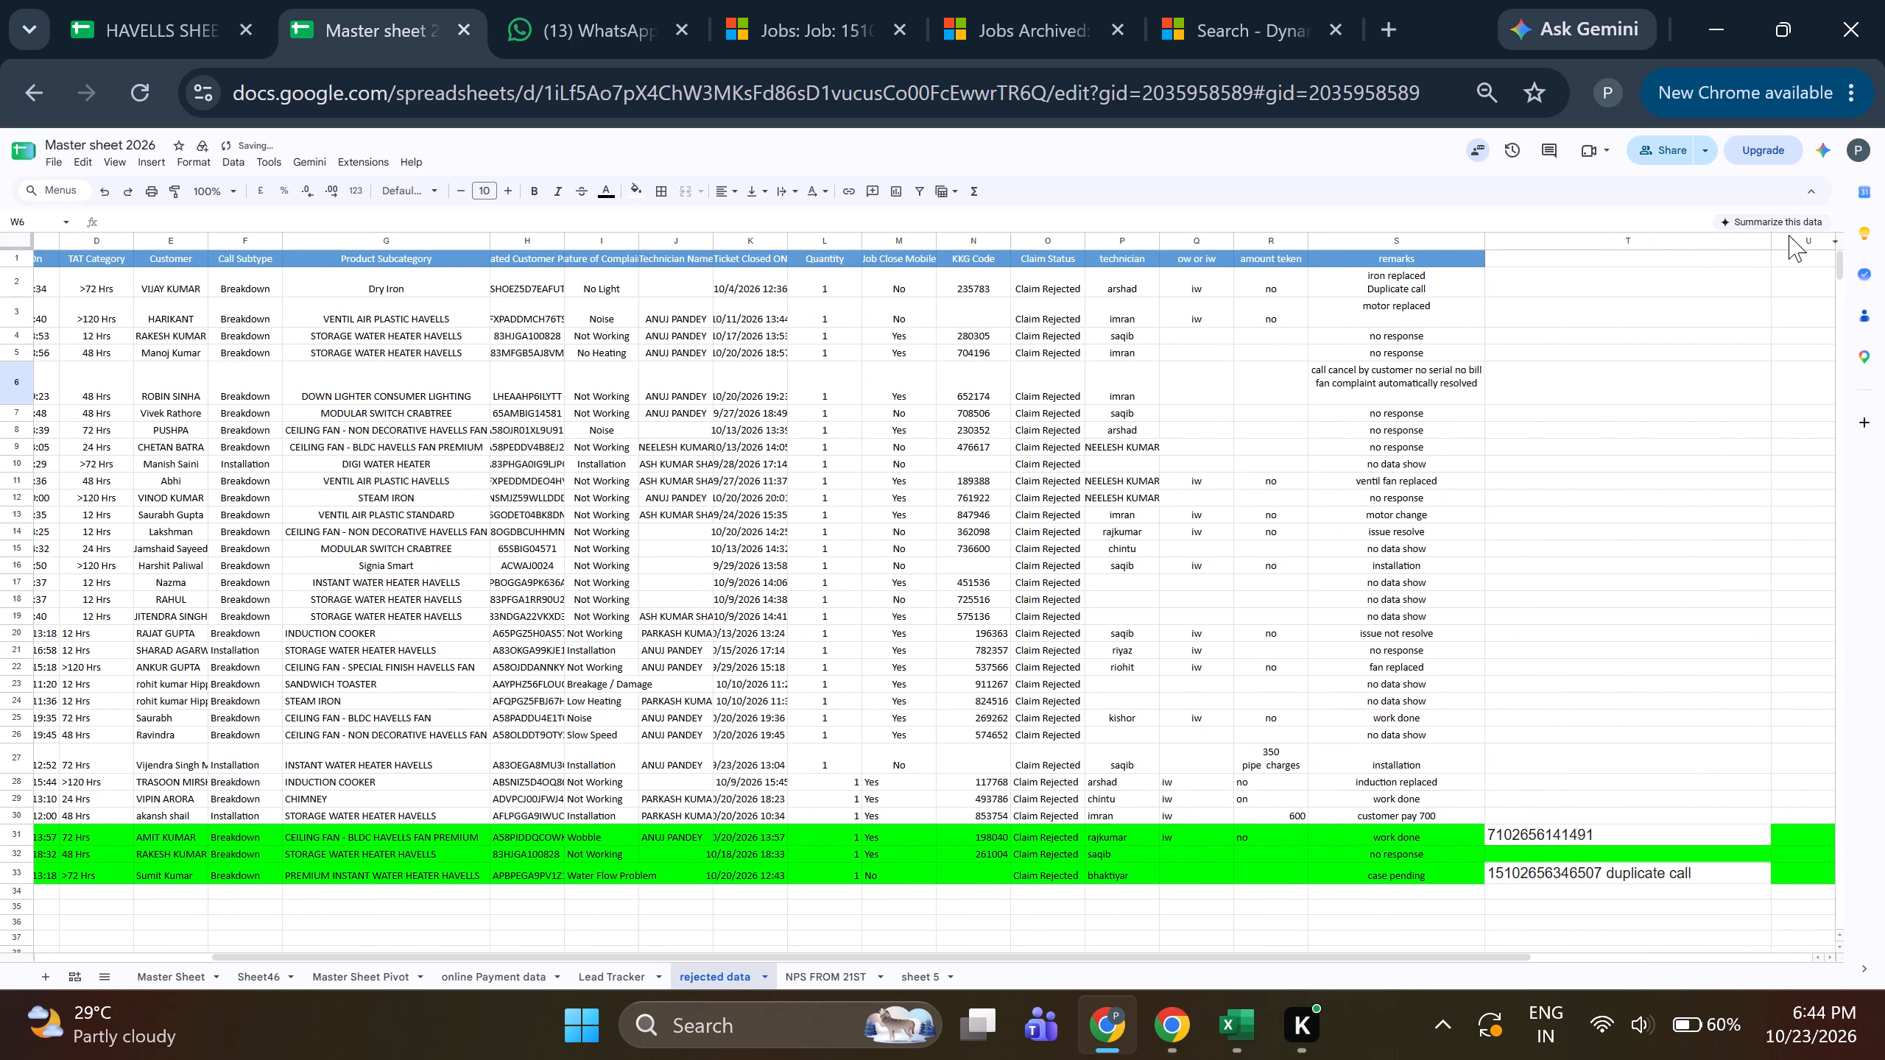
Append "duplicate call" after the job ID in cell T31.
{"action": "left_click", "coordinate": [1633, 840]}
{"action": "left_click", "coordinate": [1642, 880]}
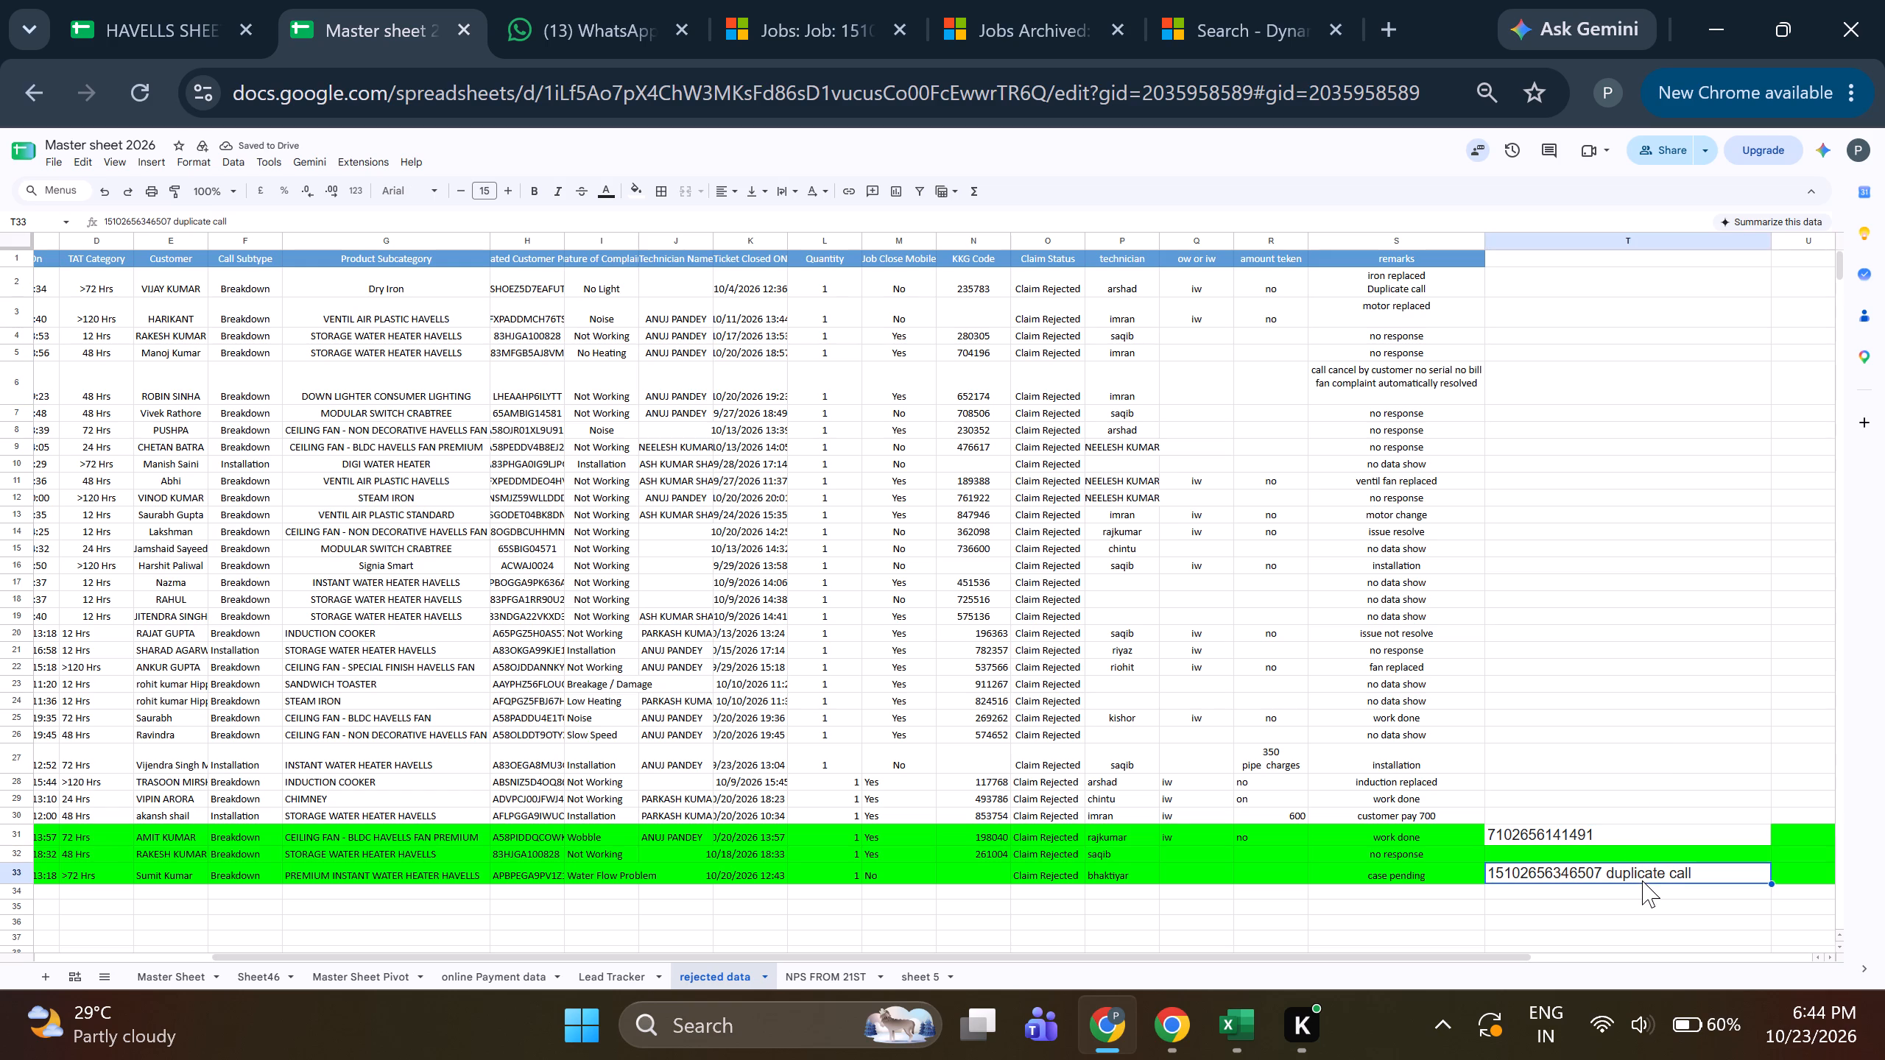
{"action": "left_click", "coordinate": [1641, 842]}
{"action": "double_click", "coordinate": [1639, 839]}
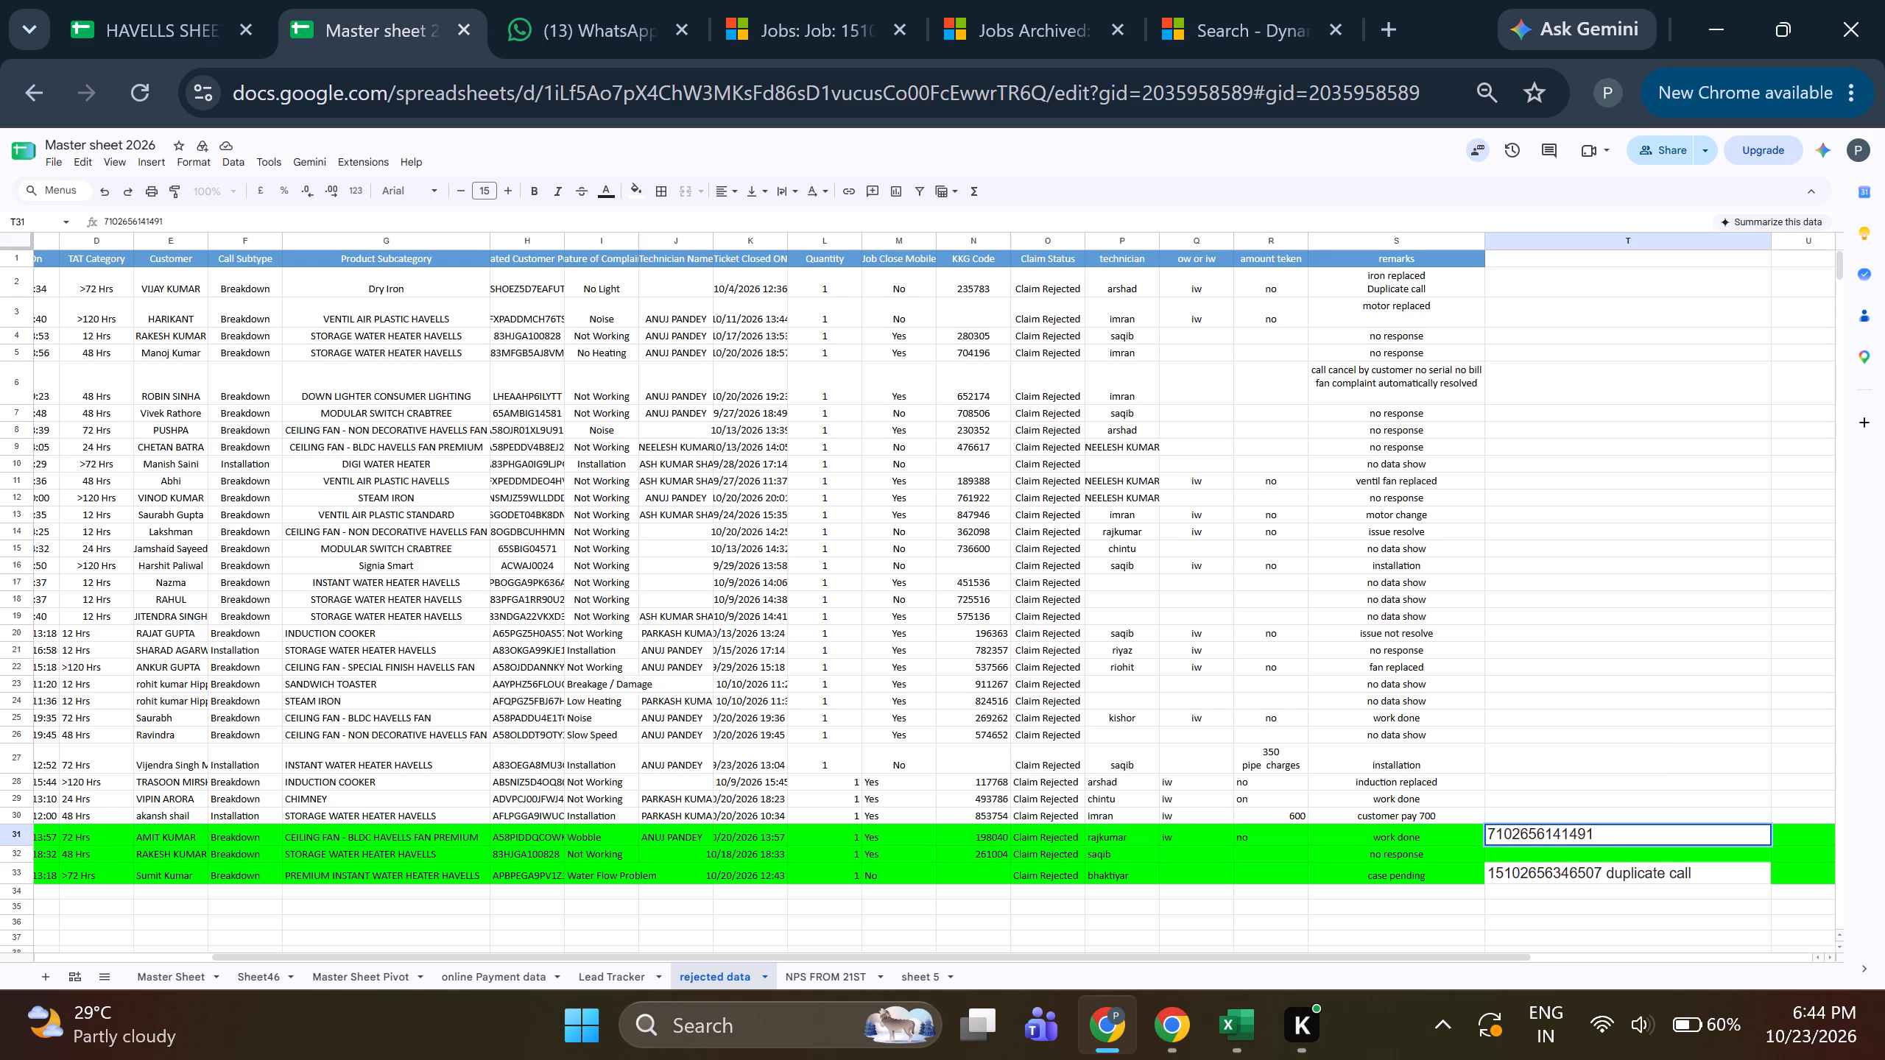
{"action": "key", "text": "d"}
{"action": "key", "text": "BackSpace"}
{"action": "key", "text": "space"}
{"action": "type", "text": "d"}
{"action": "key", "text": "BackSpace"}
{"action": "key", "text": "d"}
{"action": "type", "text": "upli"}
{"action": "type", "text": "cate call"}
{"action": "key", "text": "Return"}
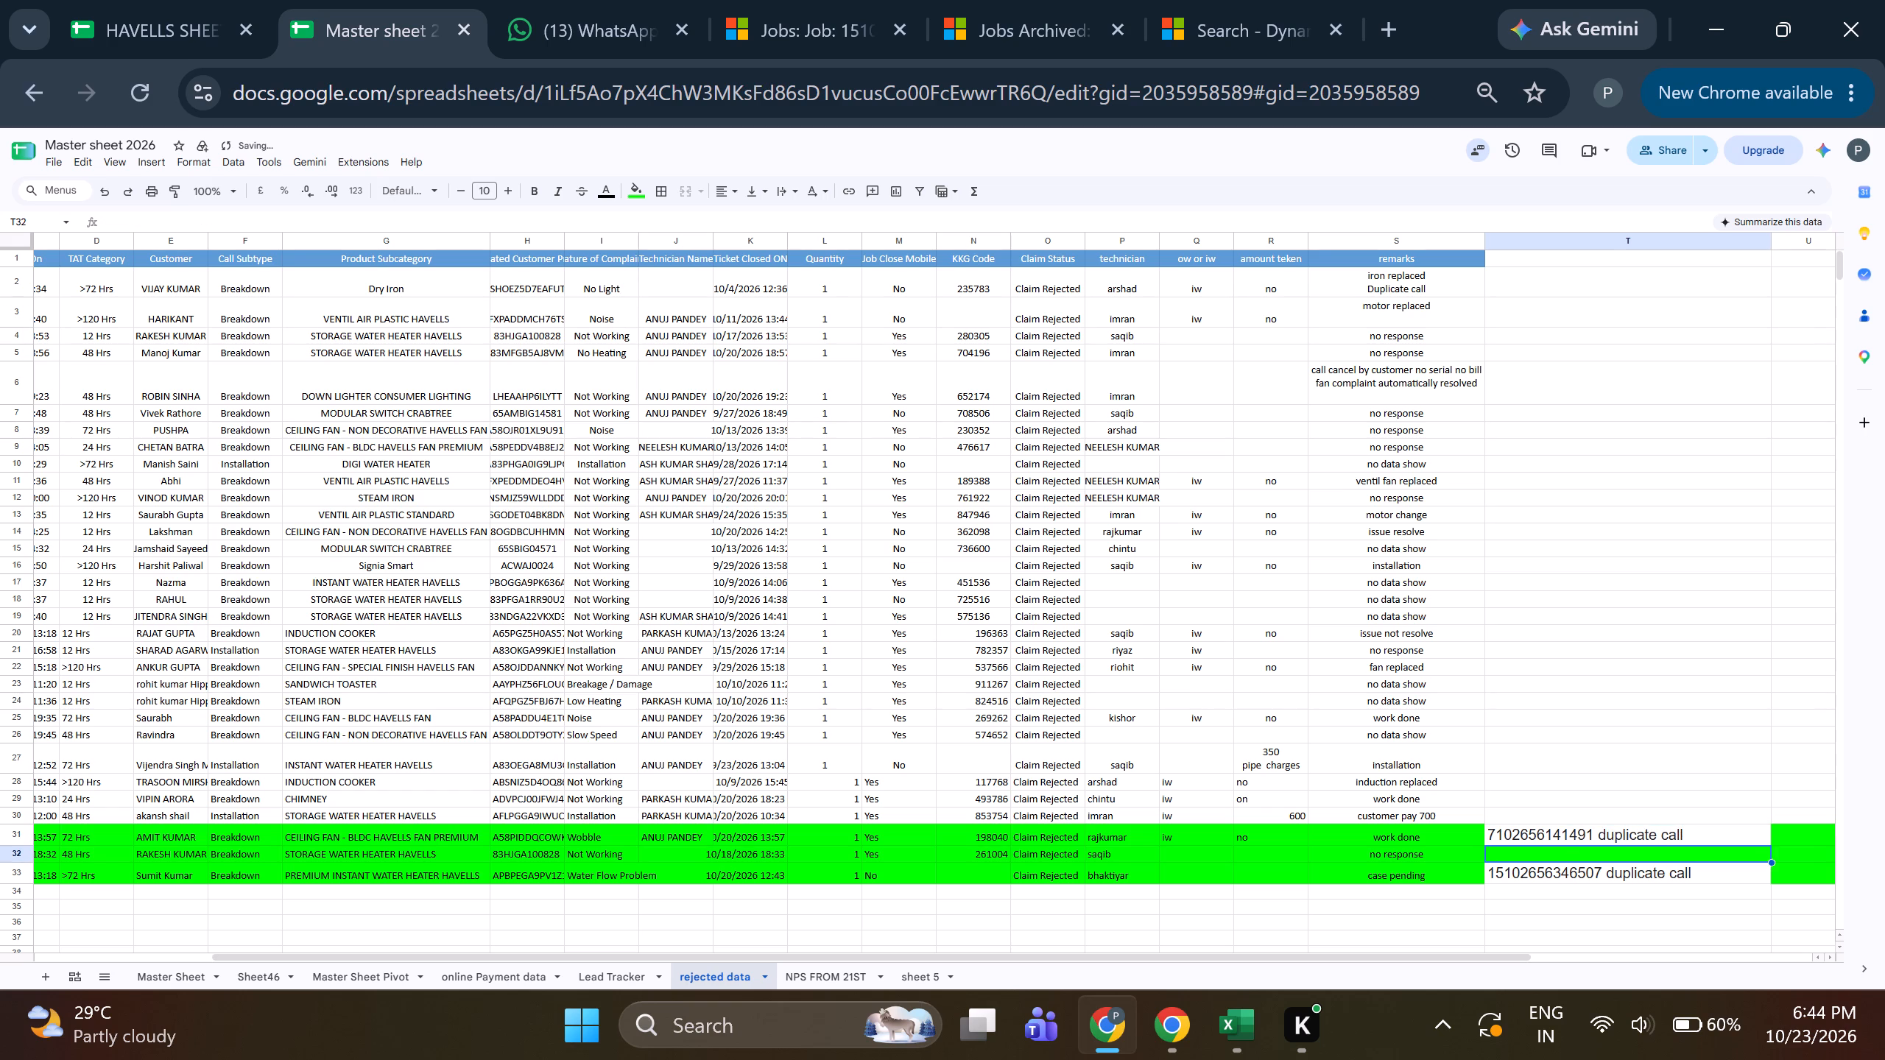
Copy the job ID in cell A32 of the rejected data sheet.
{"action": "key", "text": "Left"}
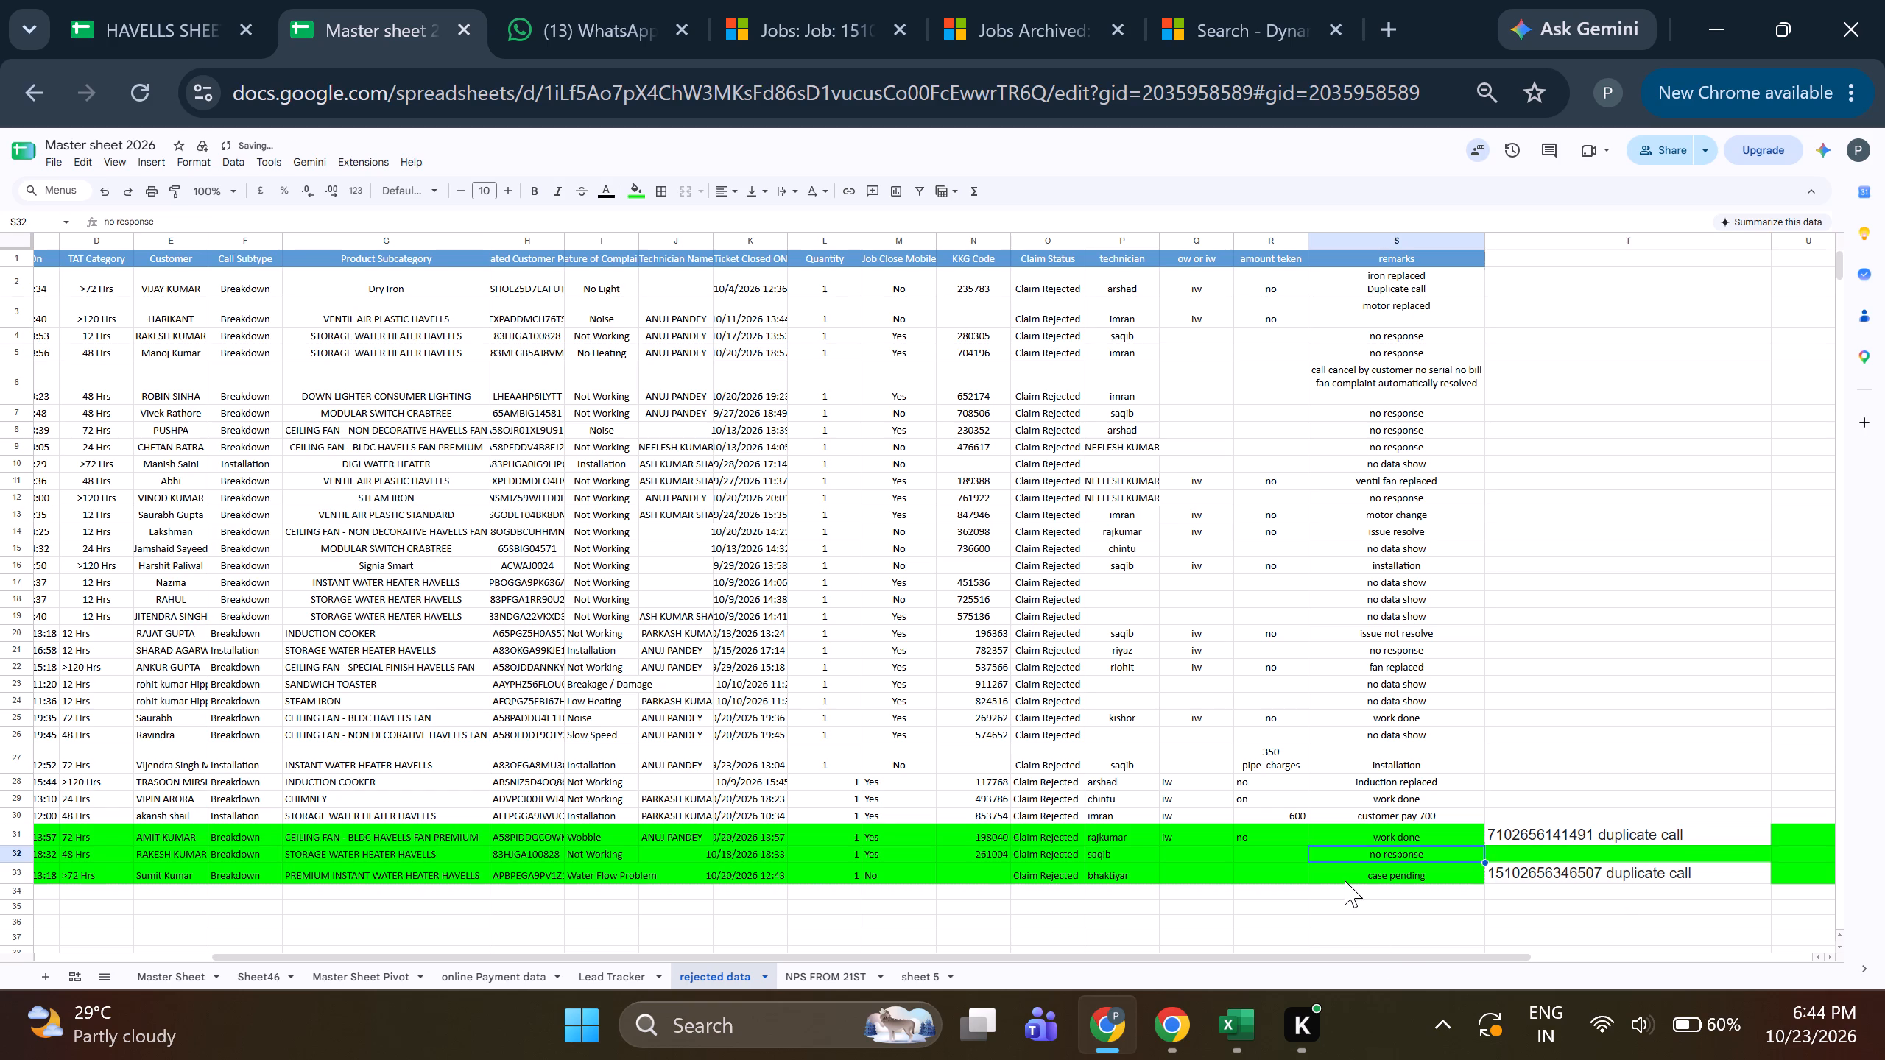
{"action": "key", "text": "Left"}
{"action": "key", "text": "Left"}
{"action": "key", "text": "Left"}
{"action": "key", "text": "Left"}
{"action": "key", "text": "Left"}
{"action": "key", "text": "Left"}
{"action": "key", "text": "Left"}
{"action": "key", "text": "Left"}
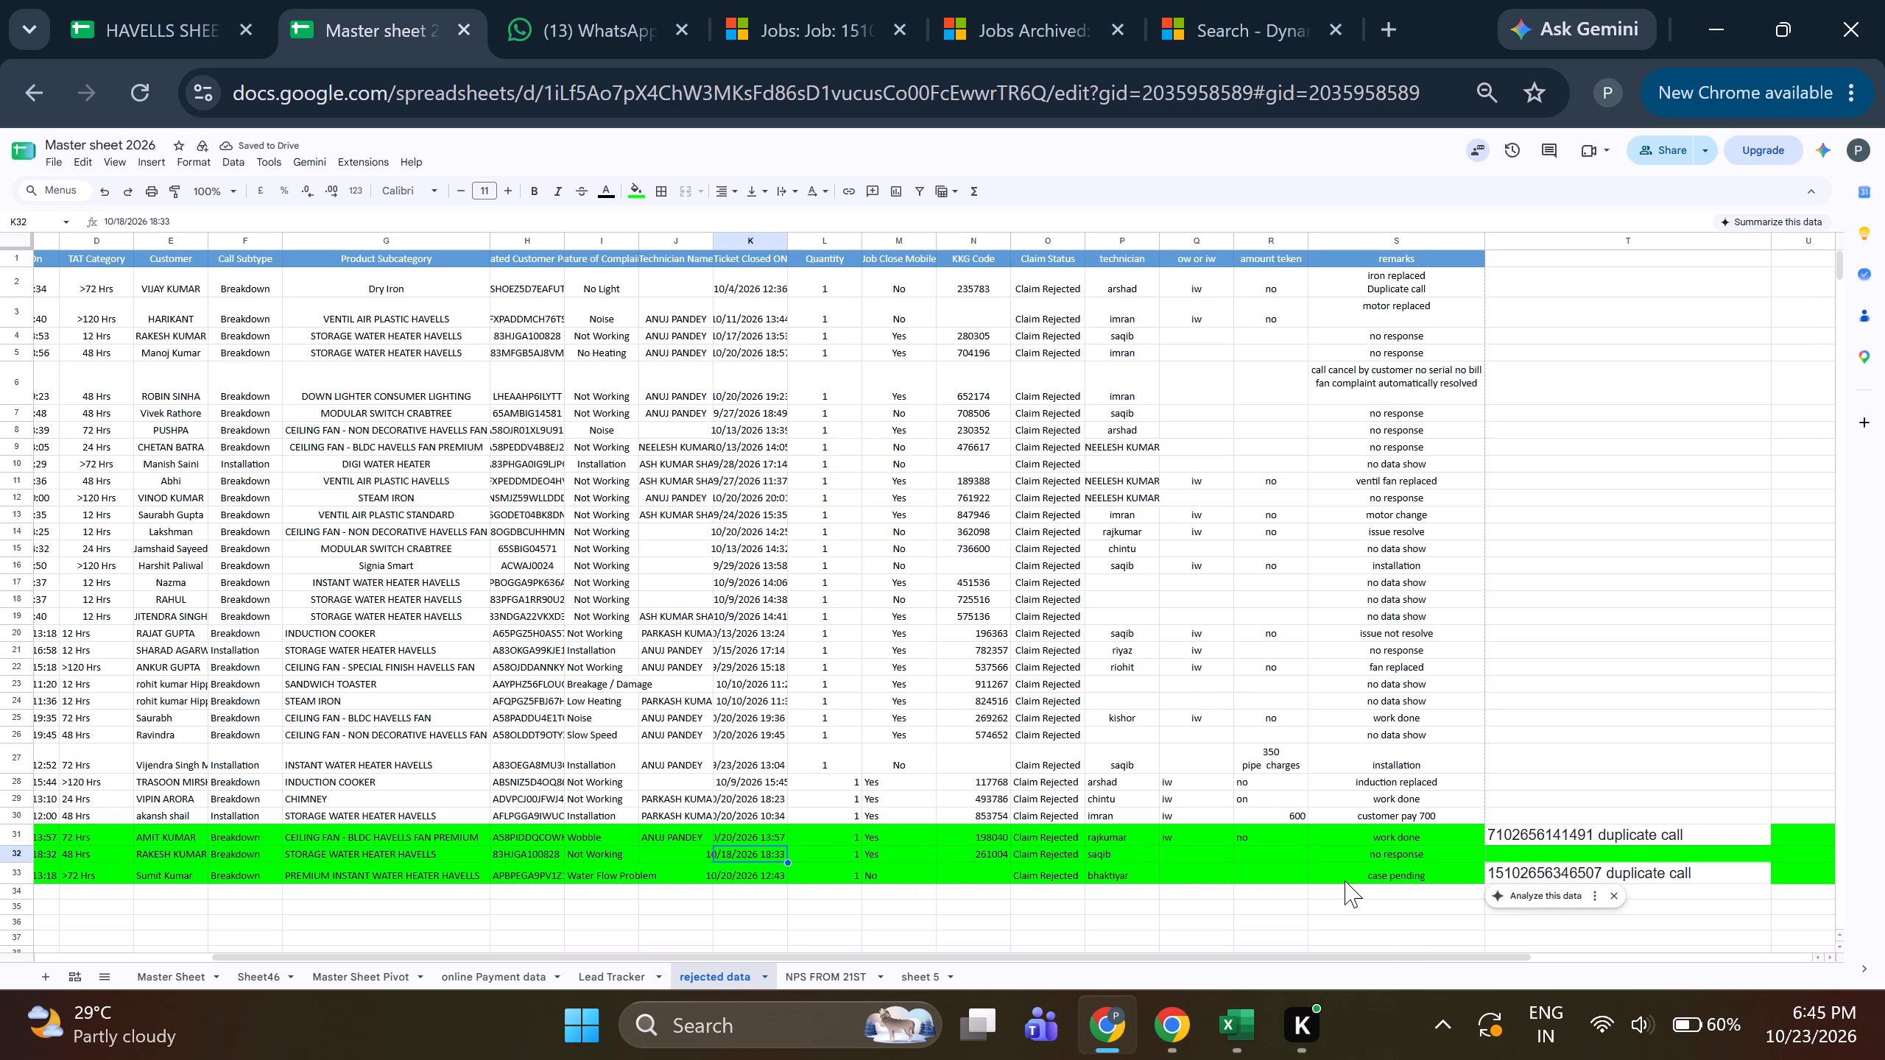
{"action": "key", "text": "Left"}
{"action": "key", "text": "Left"}
{"action": "key", "text": "Left"}
{"action": "key", "text": "Left"}
{"action": "key", "text": "Left"}
{"action": "key", "text": "Left"}
{"action": "key", "text": "Left"}
{"action": "key", "text": "Left"}
{"action": "key", "text": "Left"}
{"action": "key", "text": "Left"}
{"action": "key", "text": "Left"}
{"action": "key", "text": "Left"}
{"action": "key", "text": "Left"}
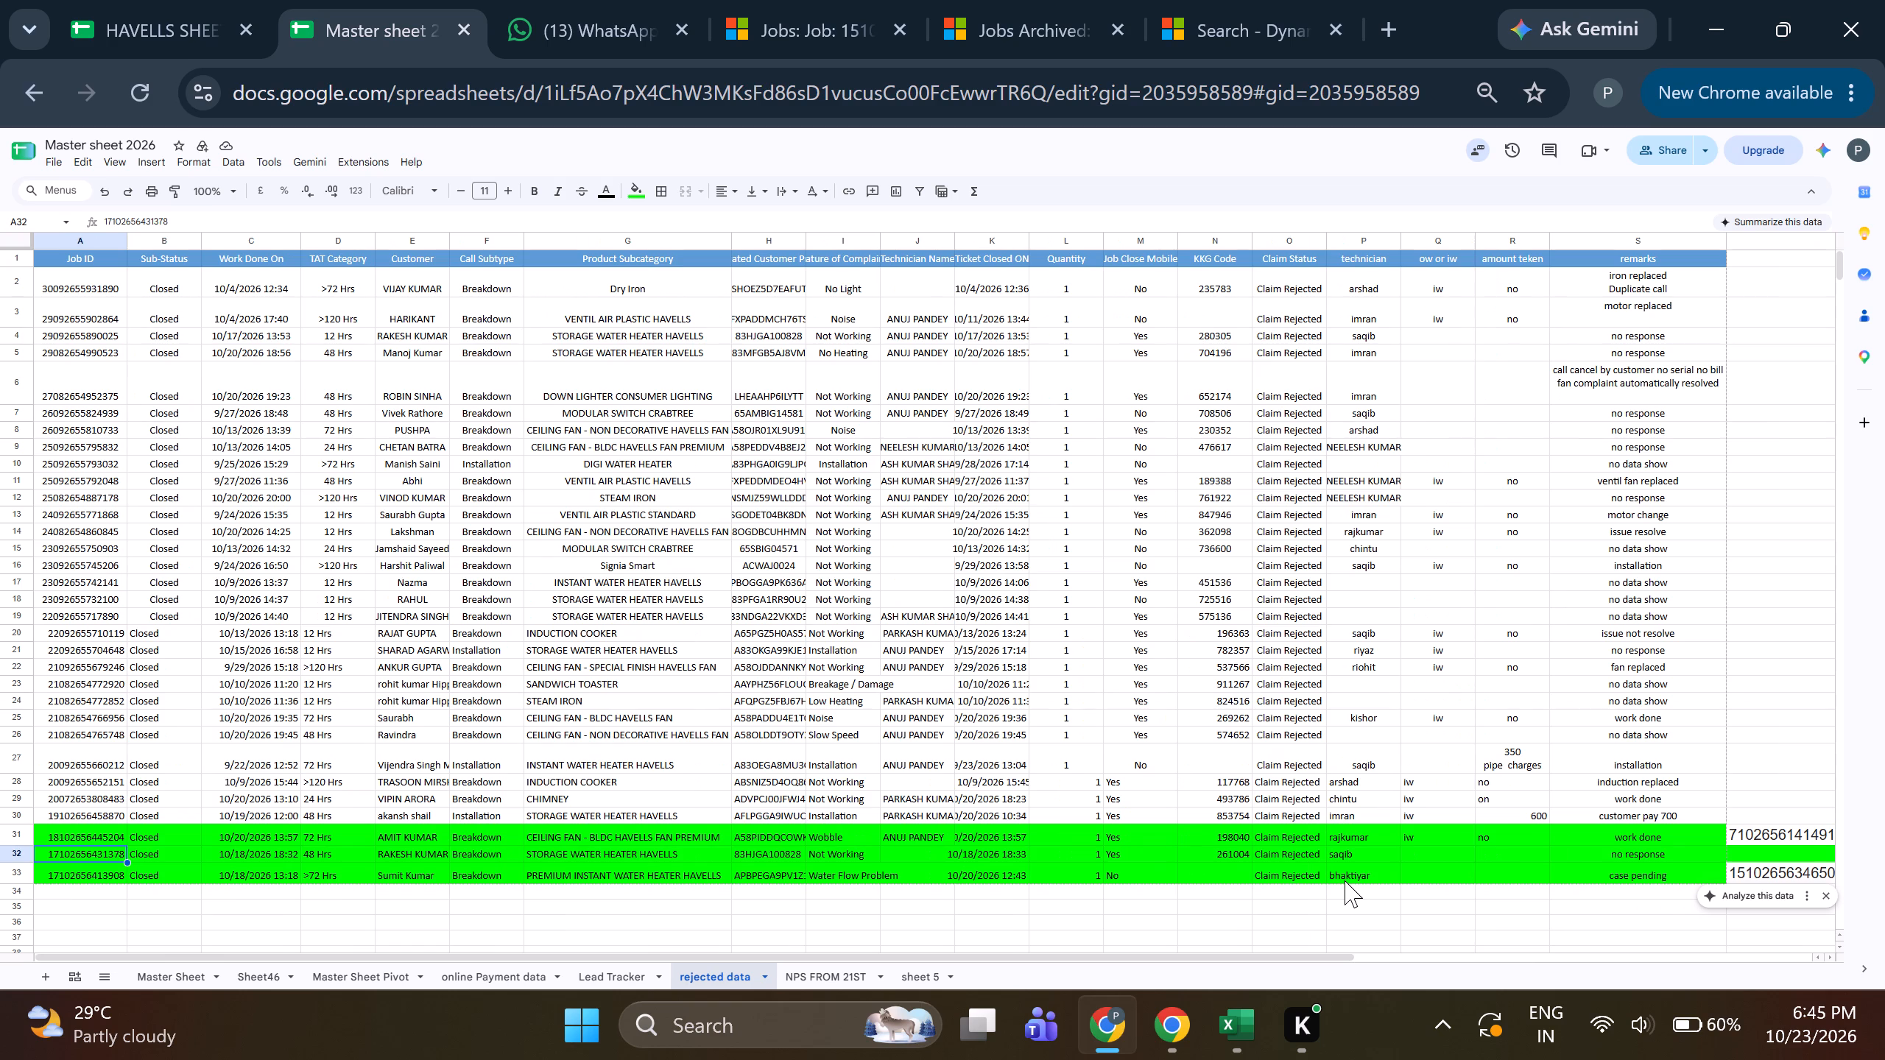
{"action": "key", "text": "Left"}
{"action": "key", "text": "ctrl+c"}
{"action": "left_click", "coordinate": [1300, 4]}
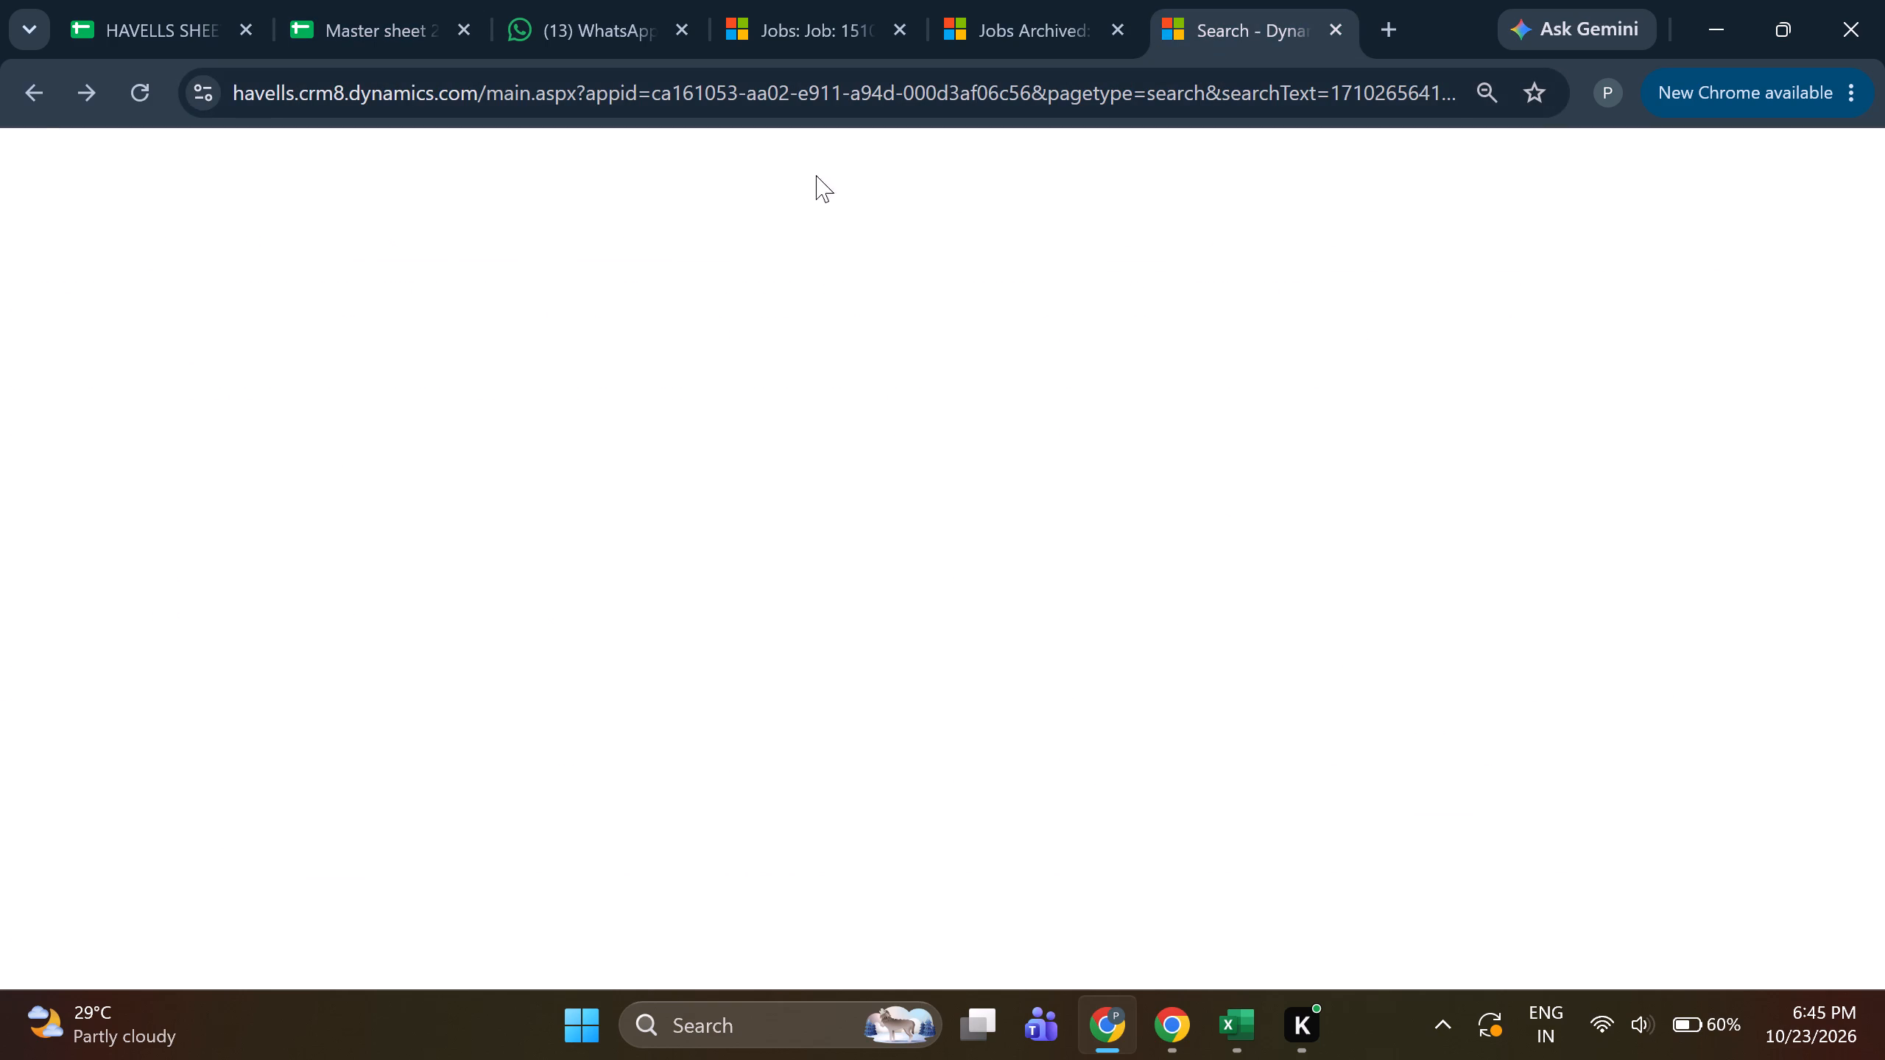
{"action": "left_click", "coordinate": [951, 0]}
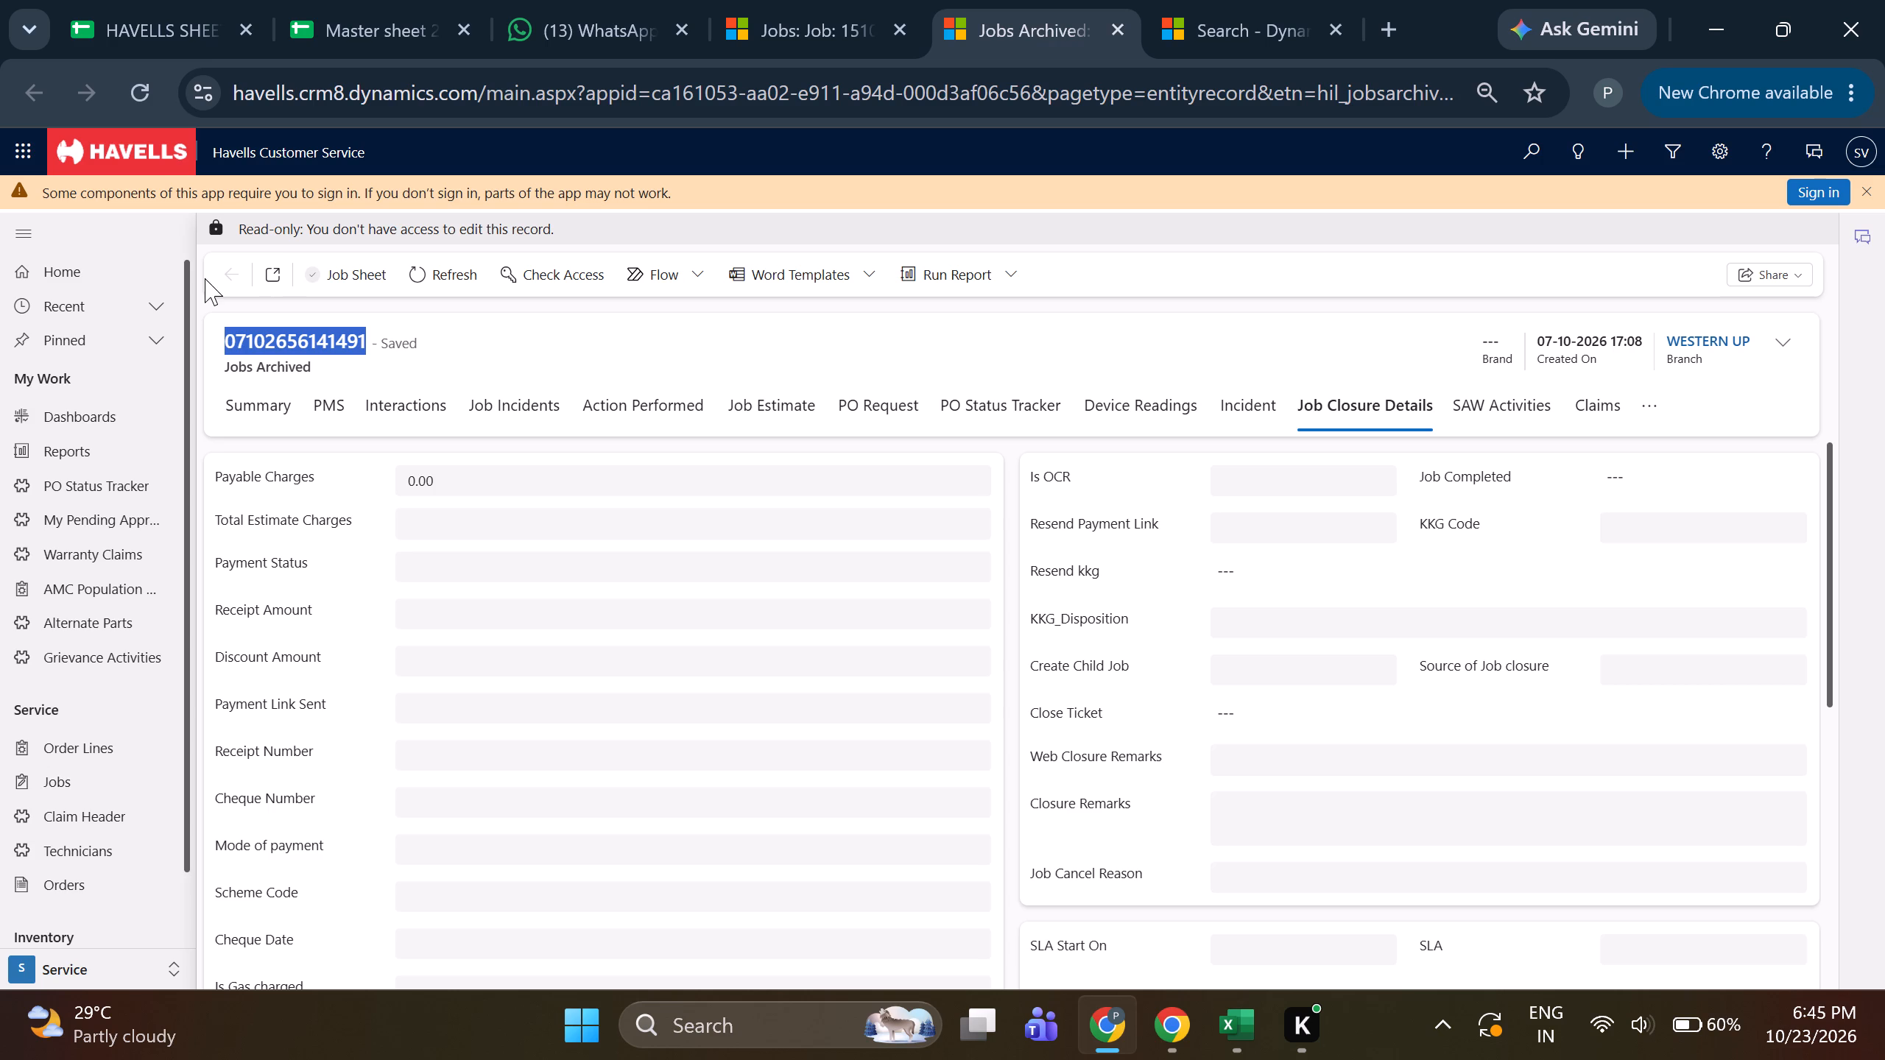
{"action": "left_click", "coordinate": [221, 277]}
{"action": "left_click", "coordinate": [119, 780]}
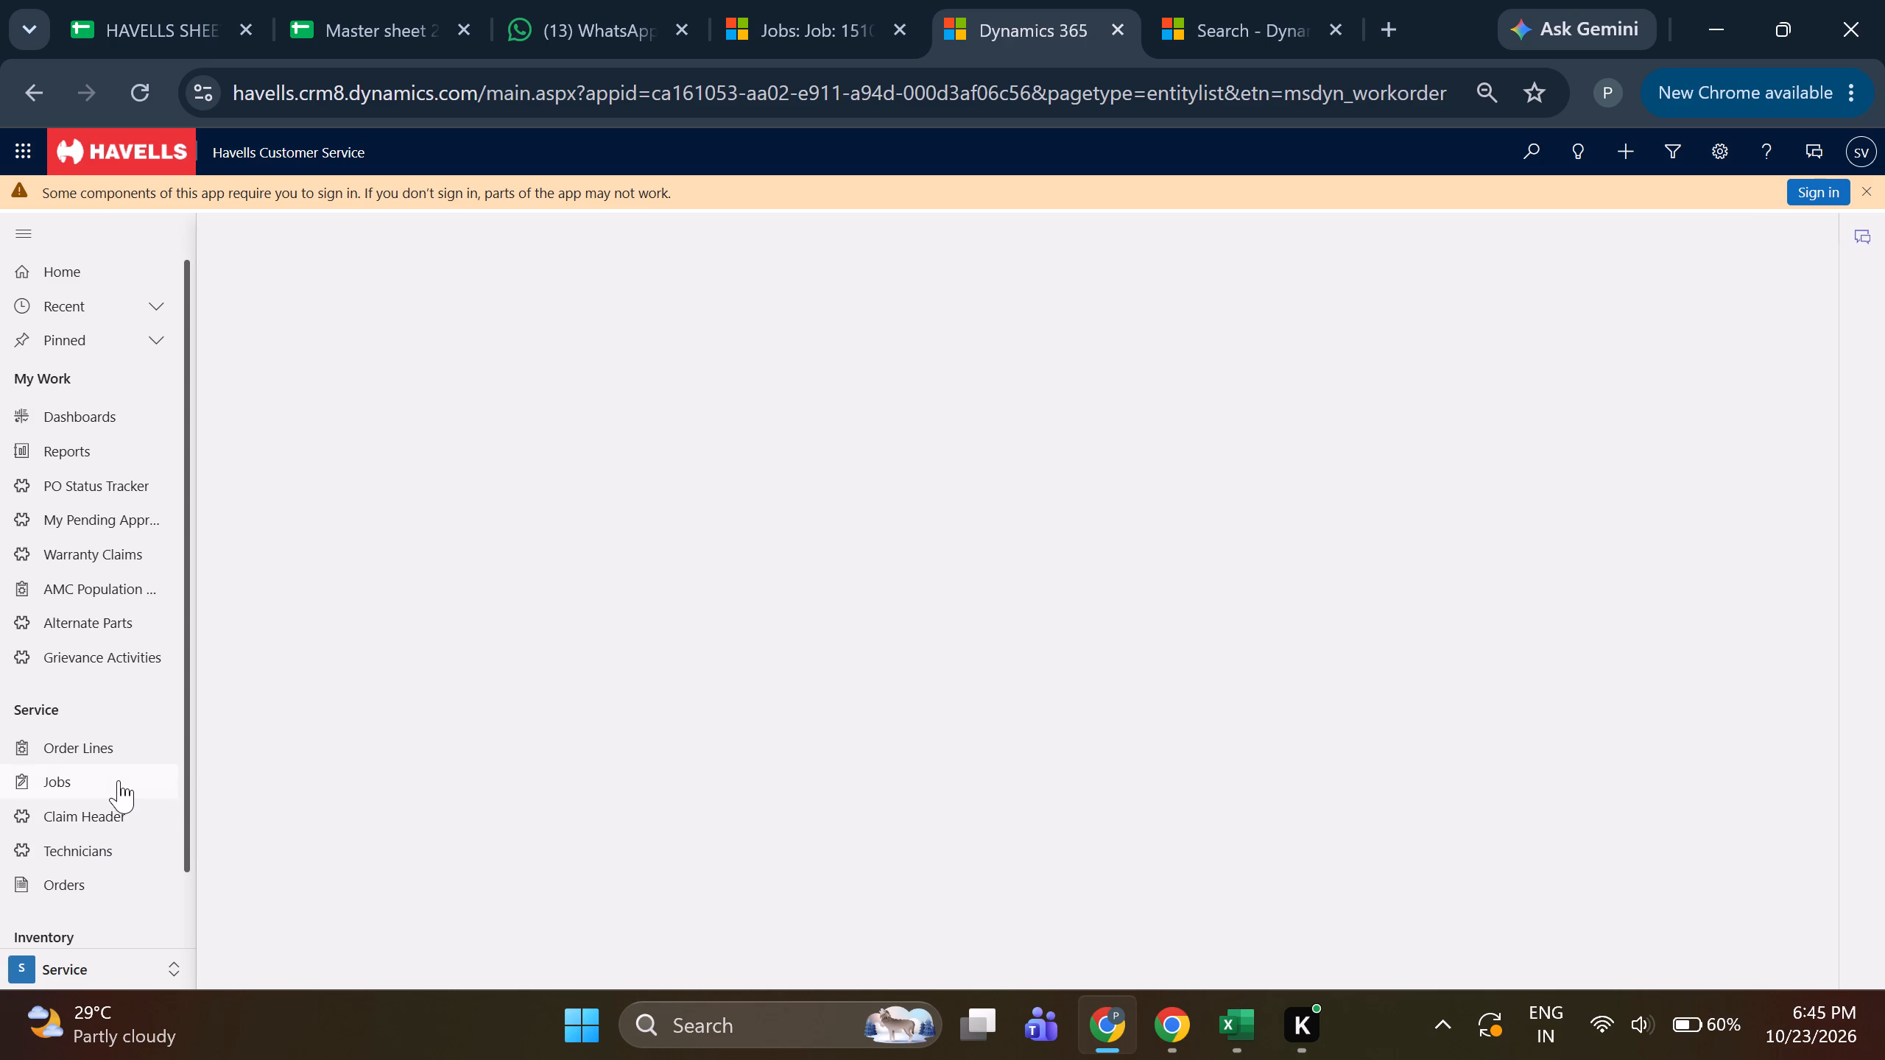
{"action": "left_click", "coordinate": [1543, 148]}
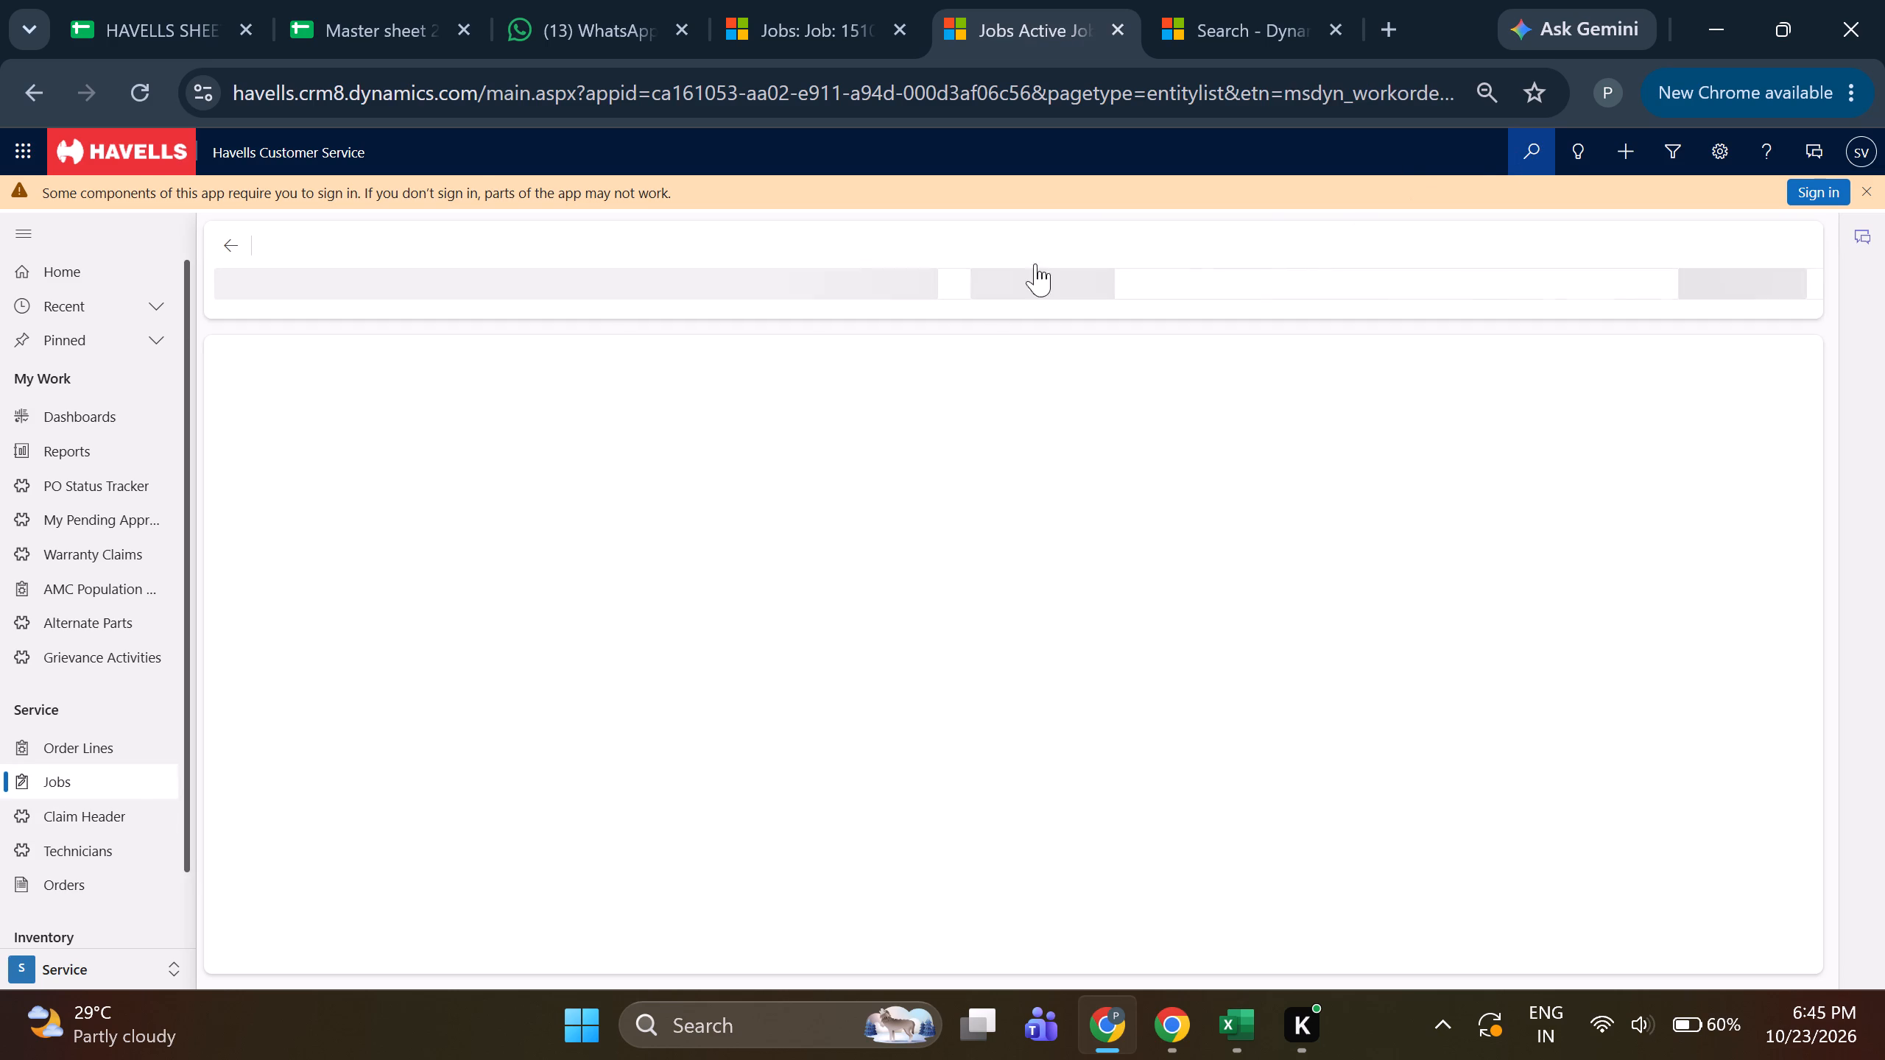
{"action": "left_click", "coordinate": [802, 258]}
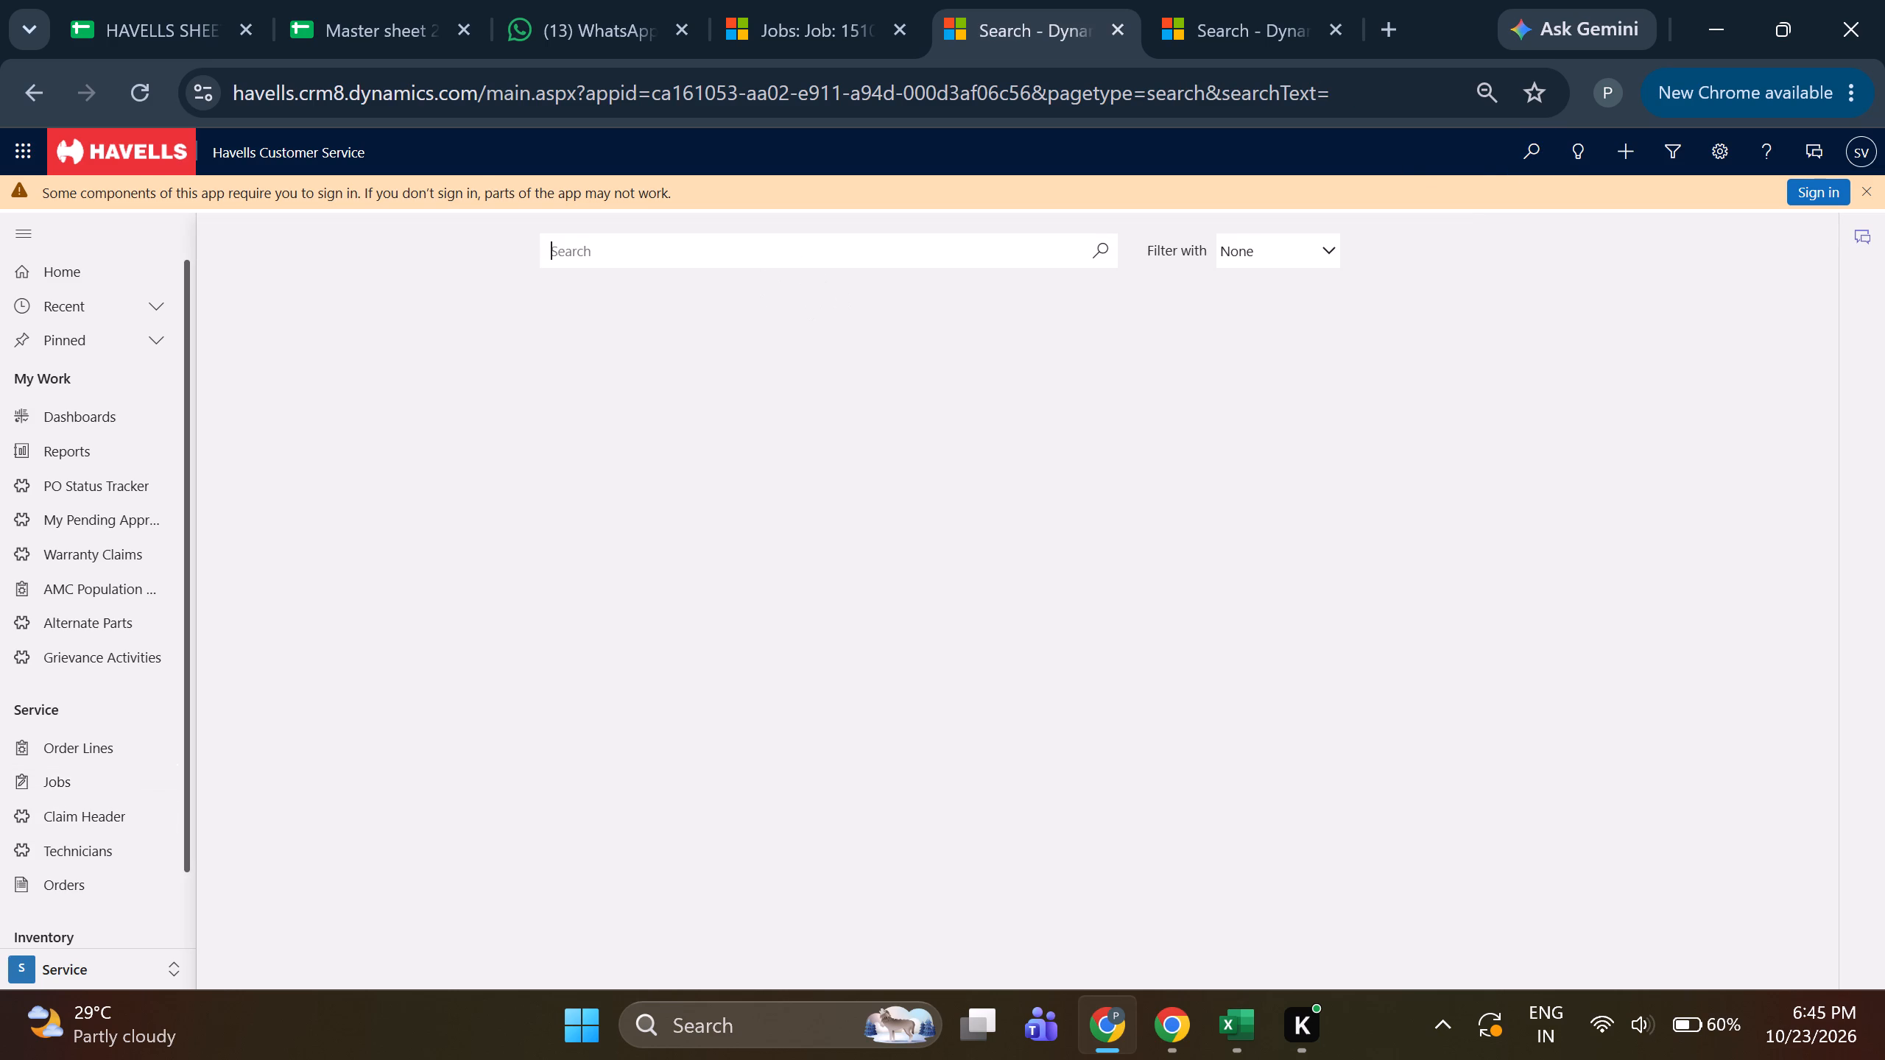
{"action": "key", "text": "ctrl+v"}
{"action": "left_click", "coordinate": [1109, 252]}
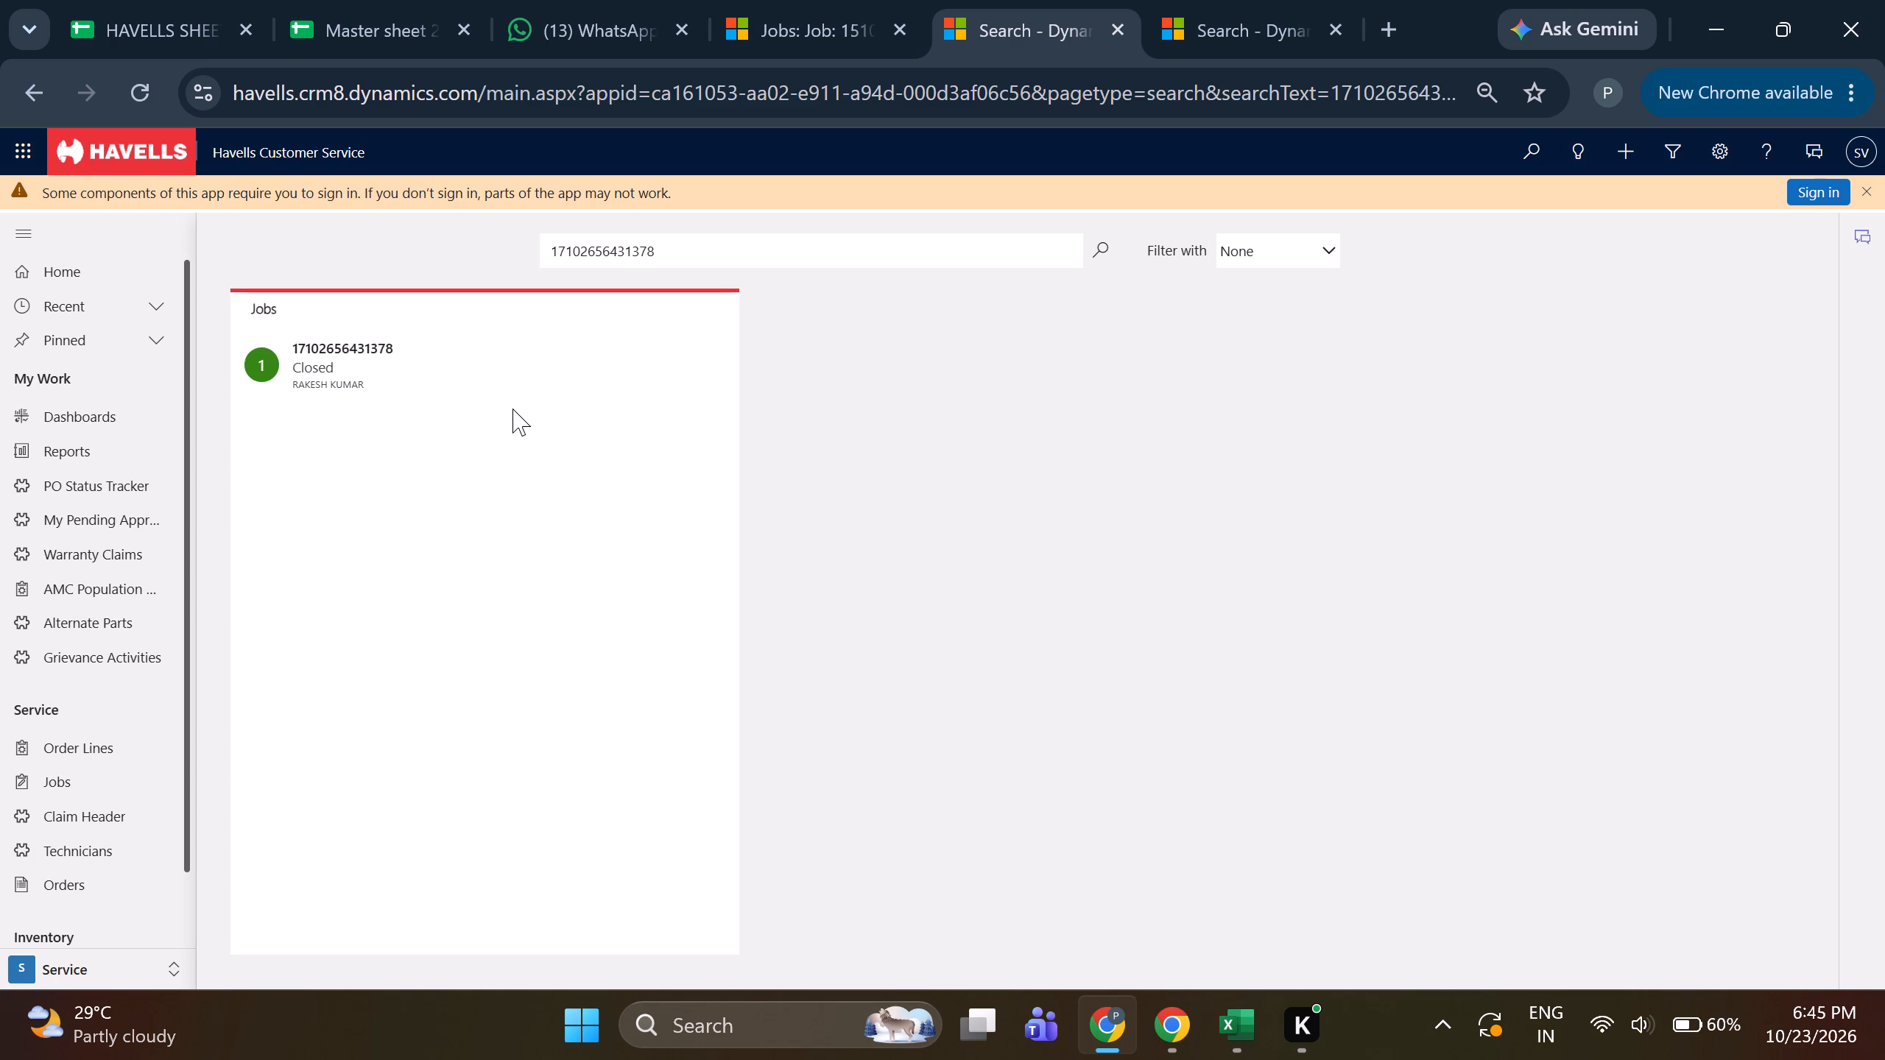
{"action": "left_click", "coordinate": [530, 384]}
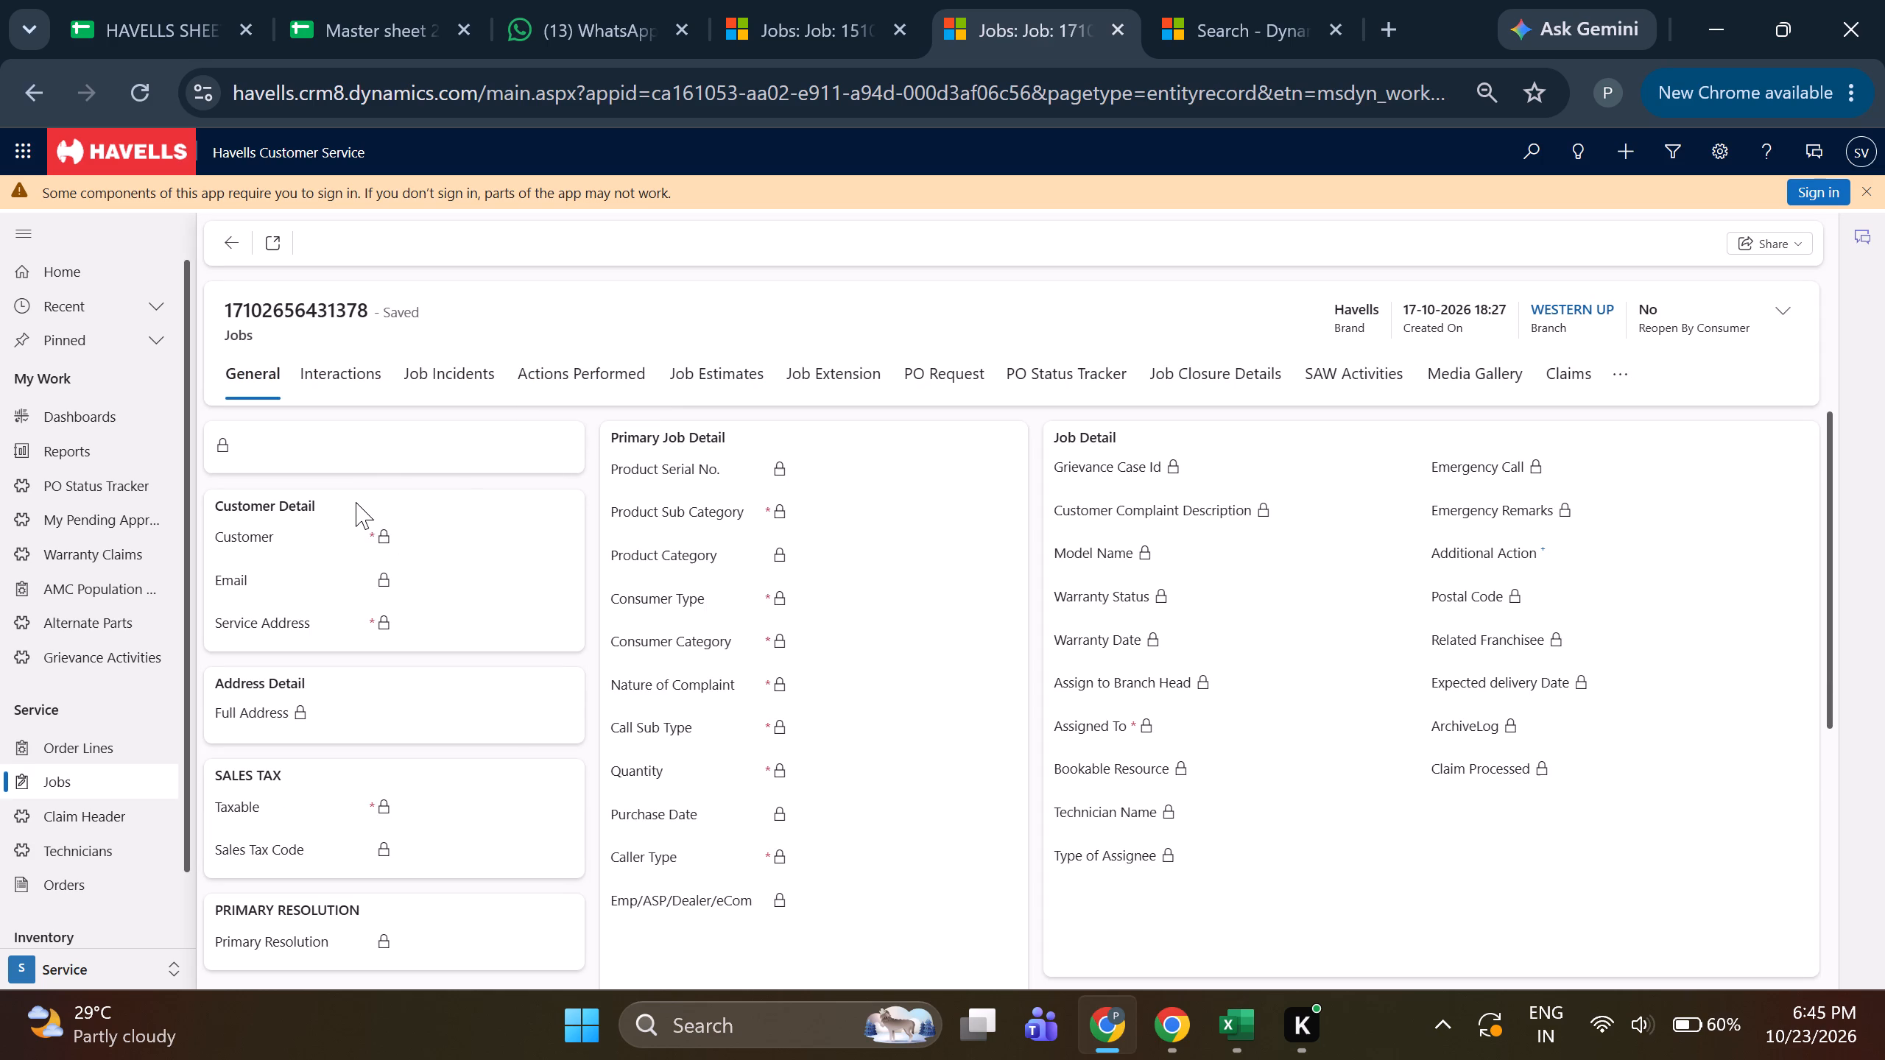
Open the customer's record from the job and retrieve their archived jobs.
{"action": "left_click", "coordinate": [465, 536]}
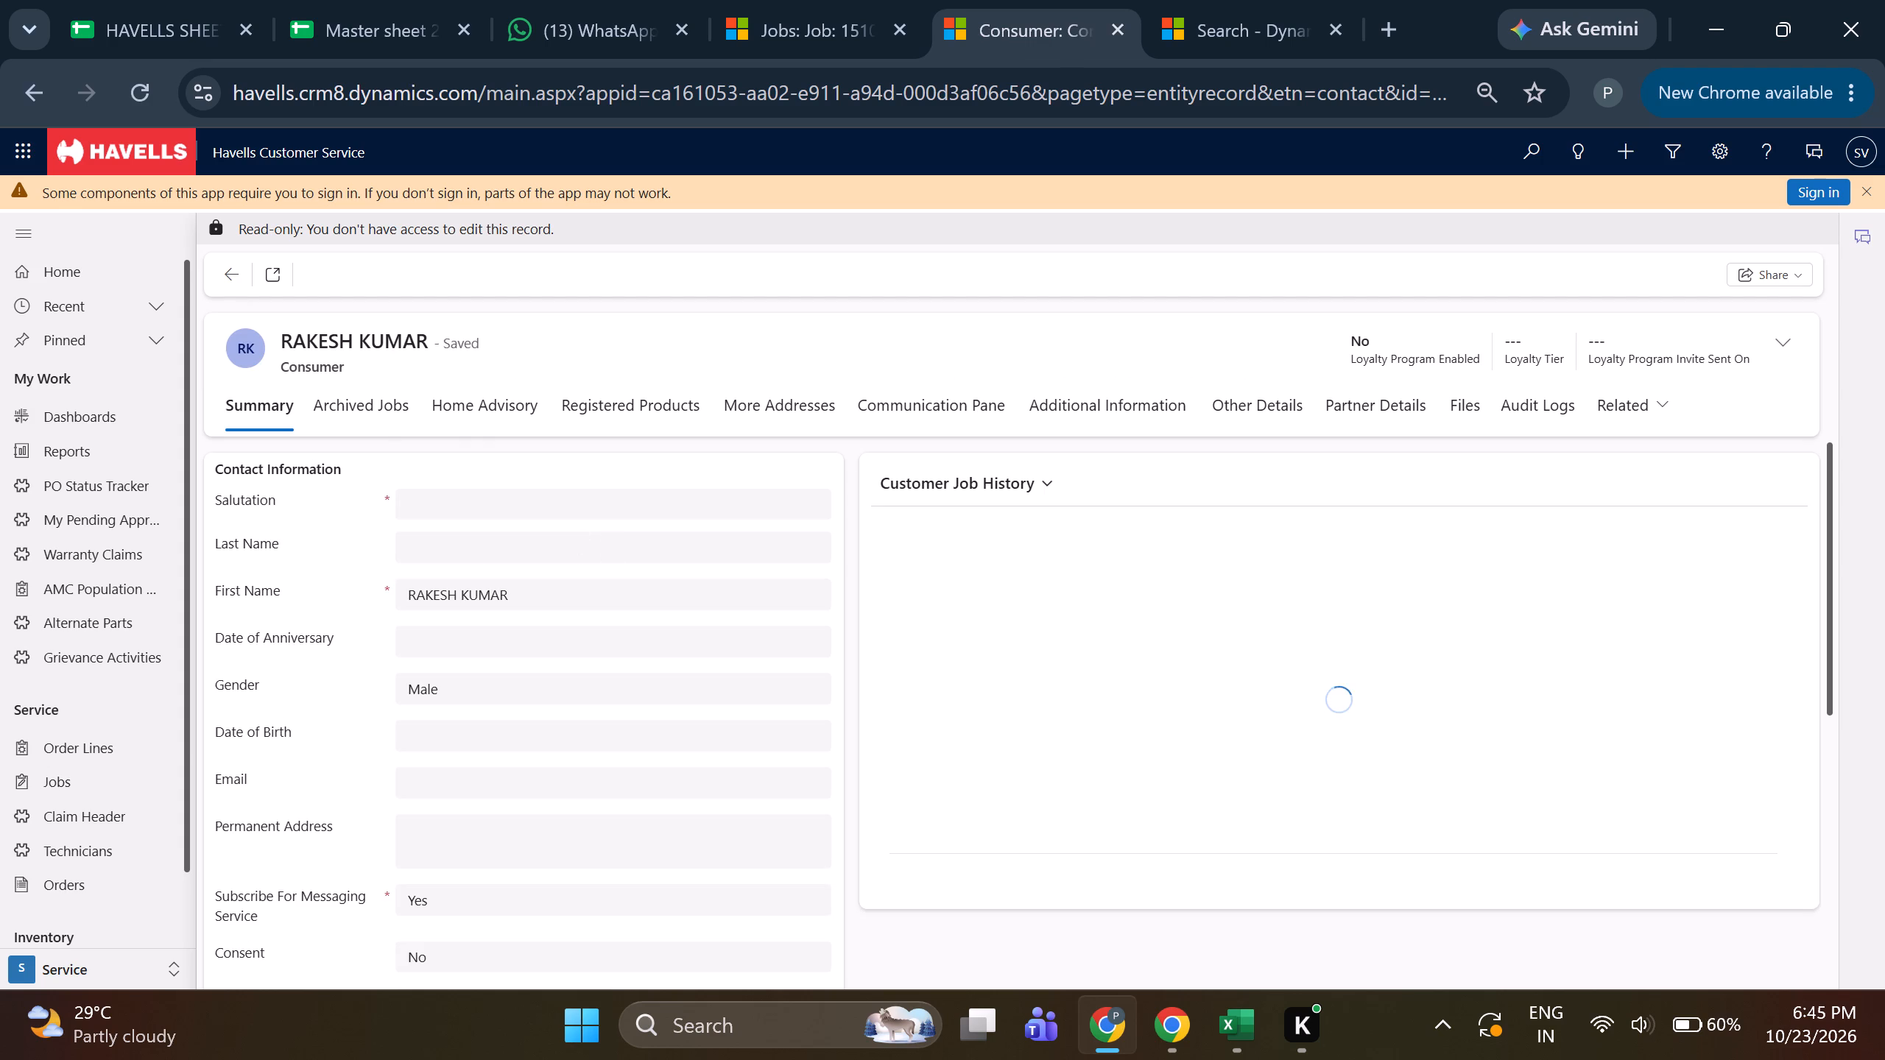
{"action": "left_click", "coordinate": [370, 431]}
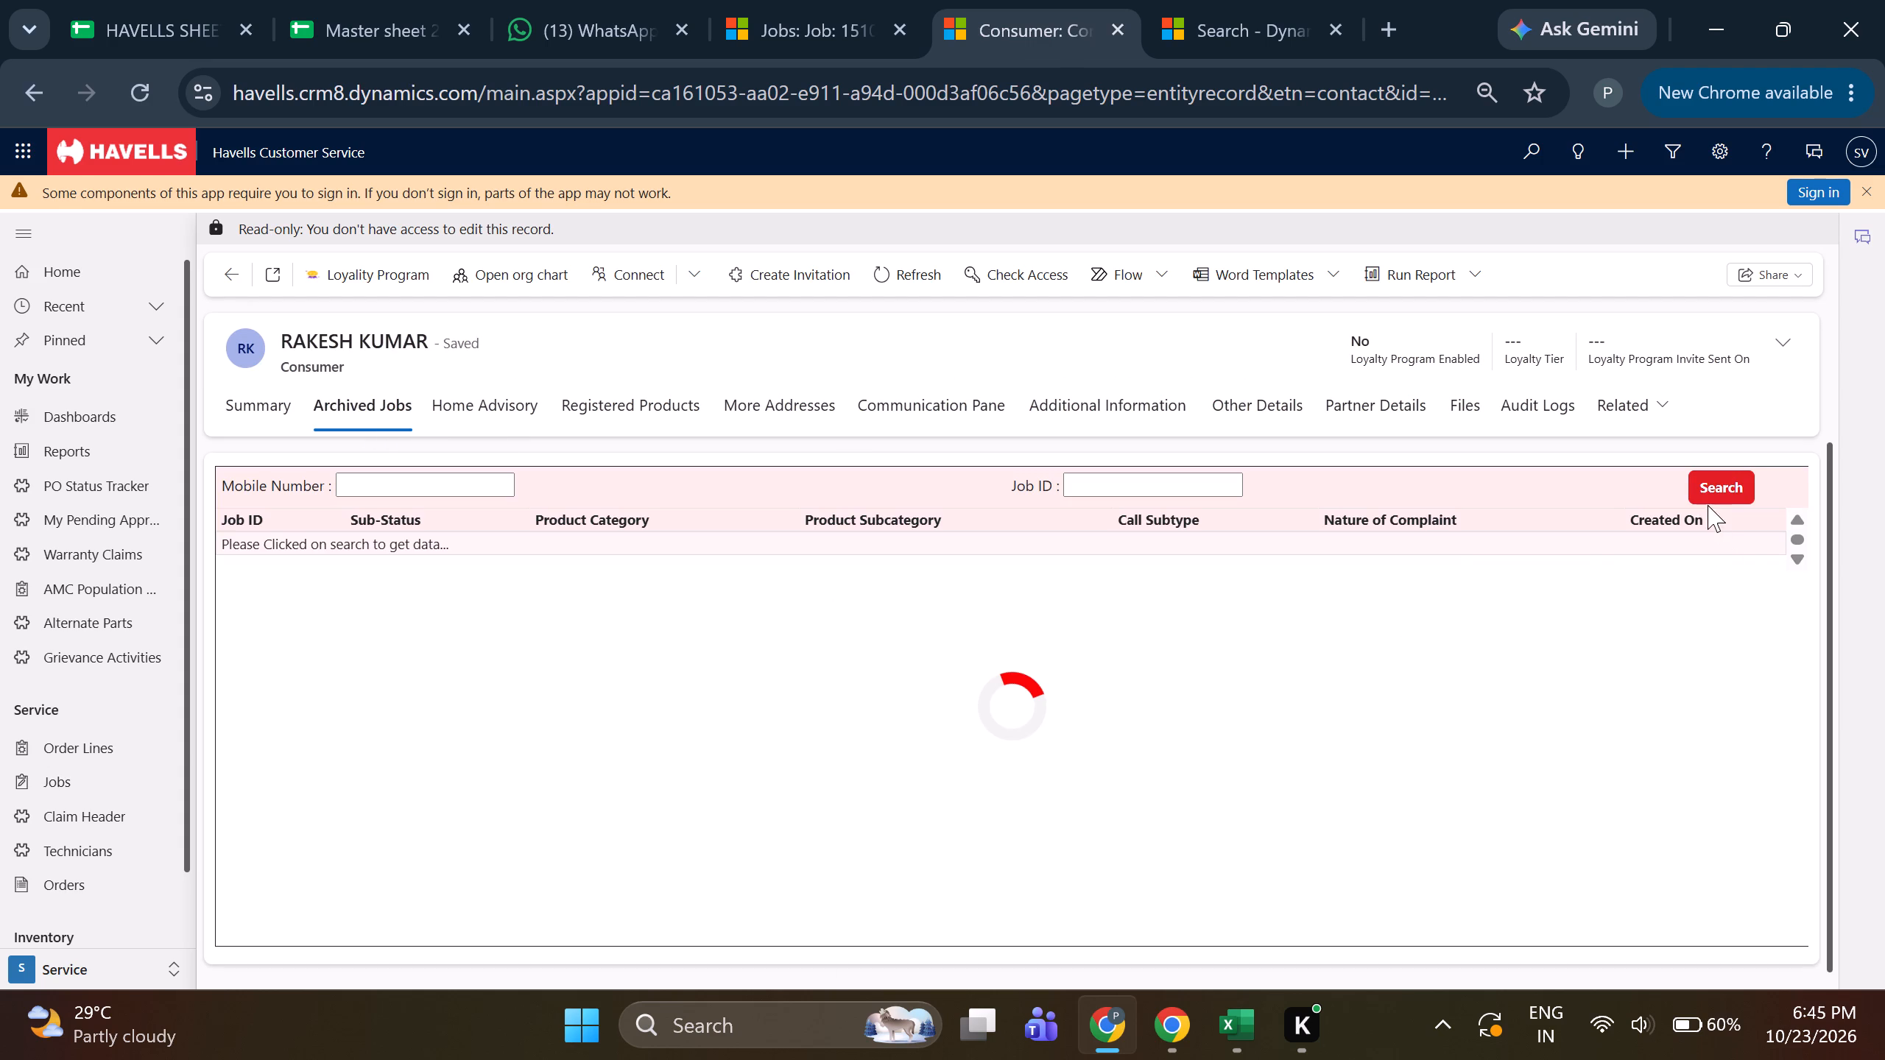
{"action": "left_click", "coordinate": [1708, 492]}
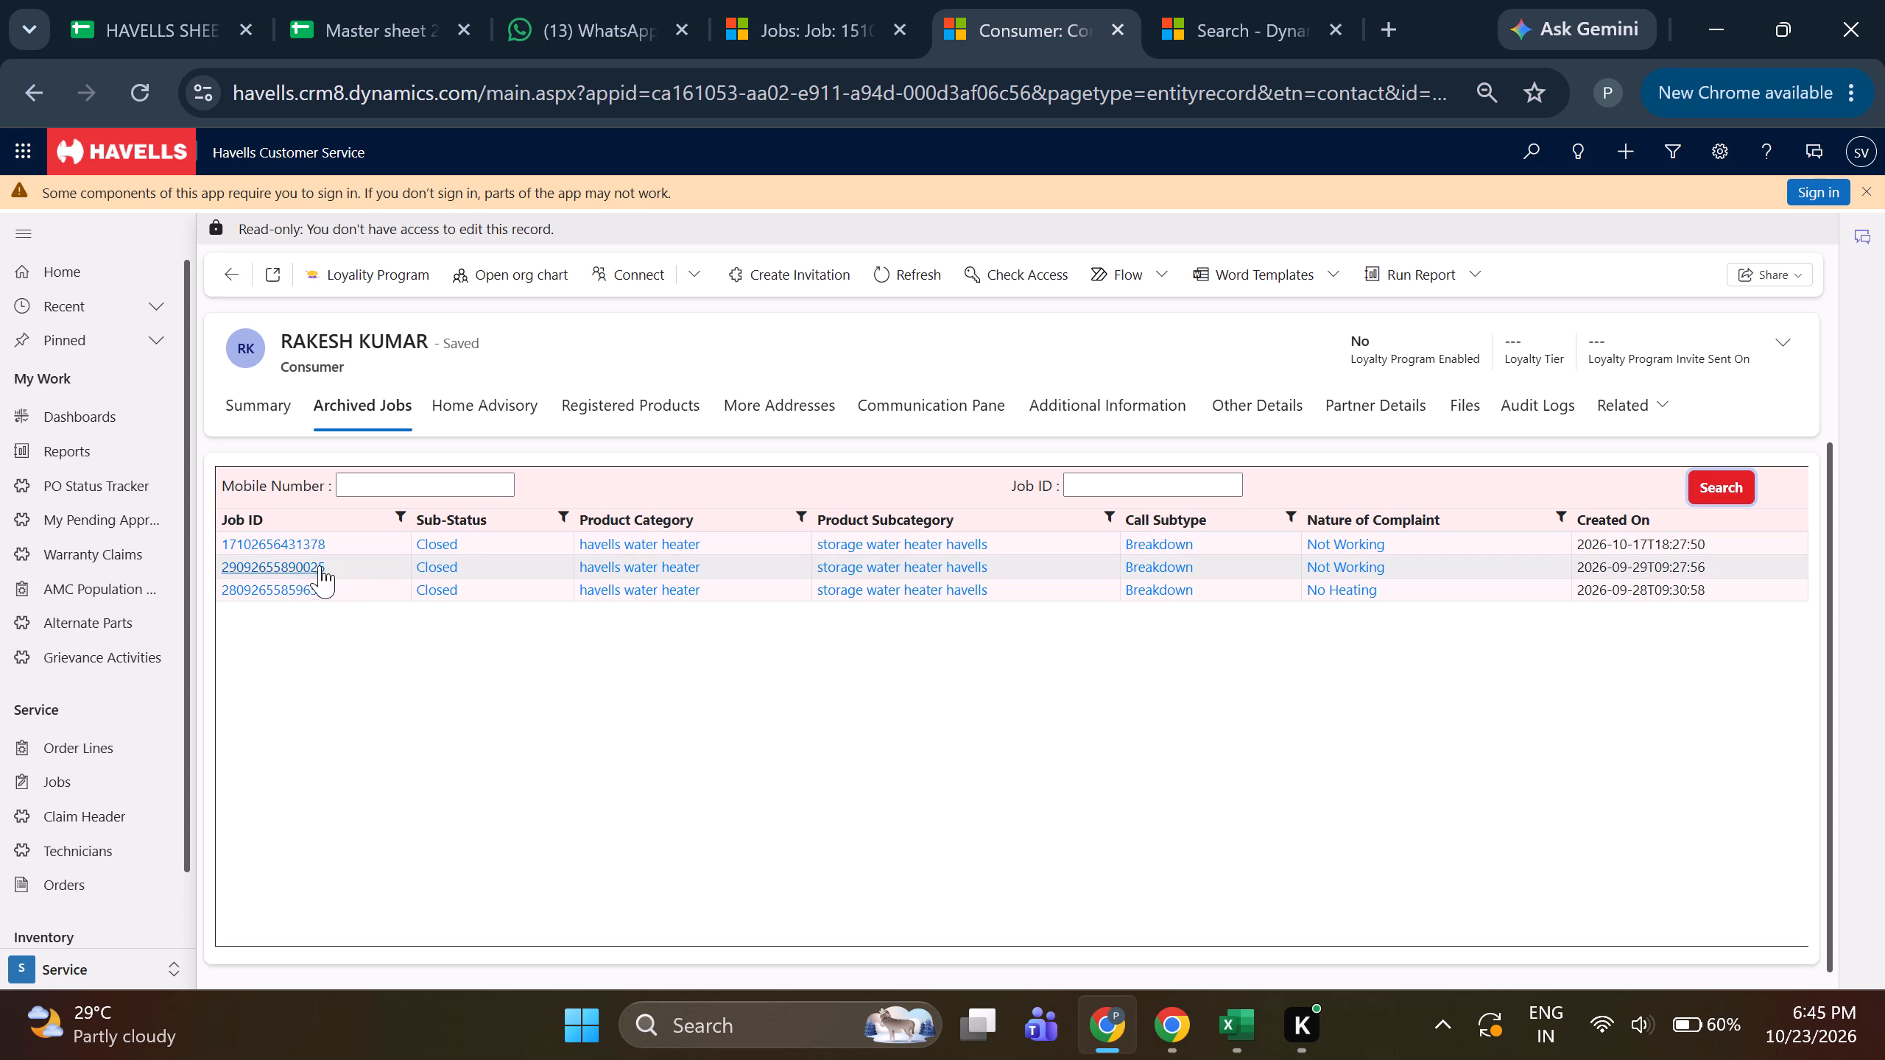
{"action": "left_click_drag", "start_coordinate": [313, 562], "coordinate": [129, 606]}
{"action": "left_click", "coordinate": [286, 564]}
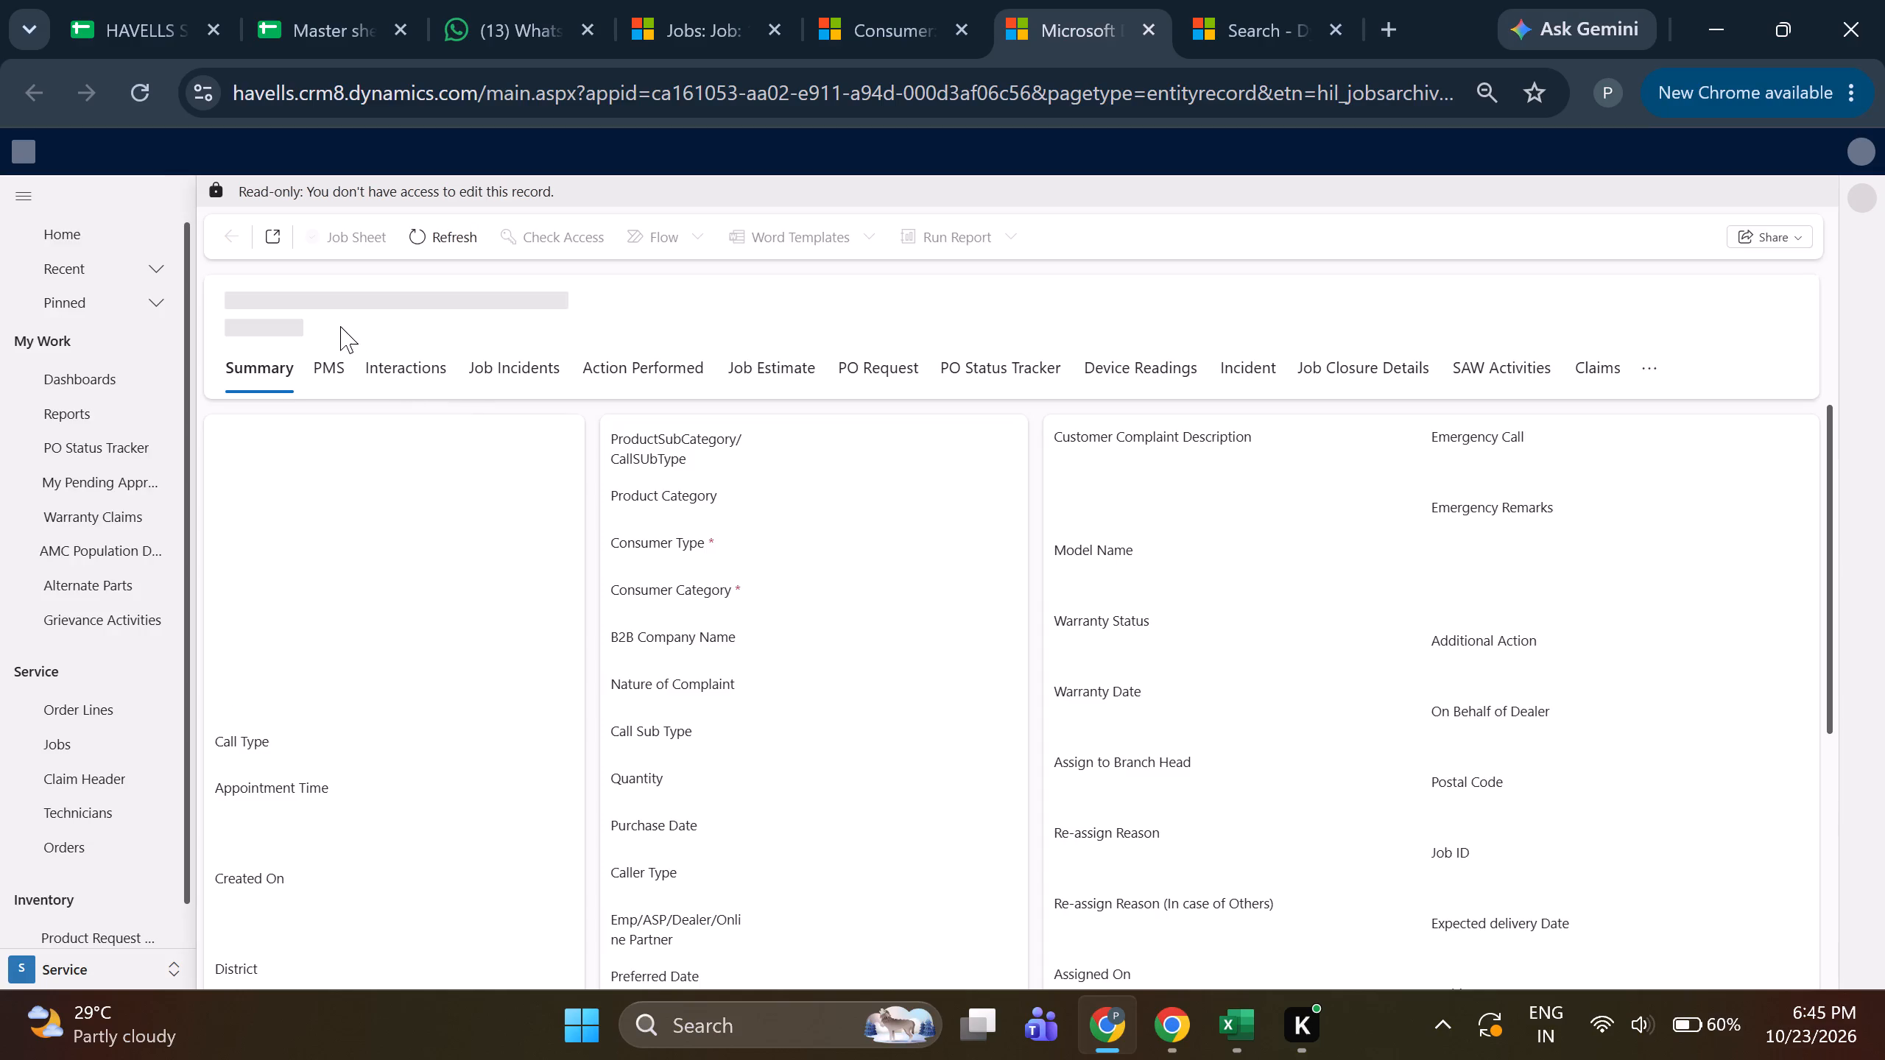
{"action": "left_click_drag", "start_coordinate": [379, 305], "coordinate": [289, 327]}
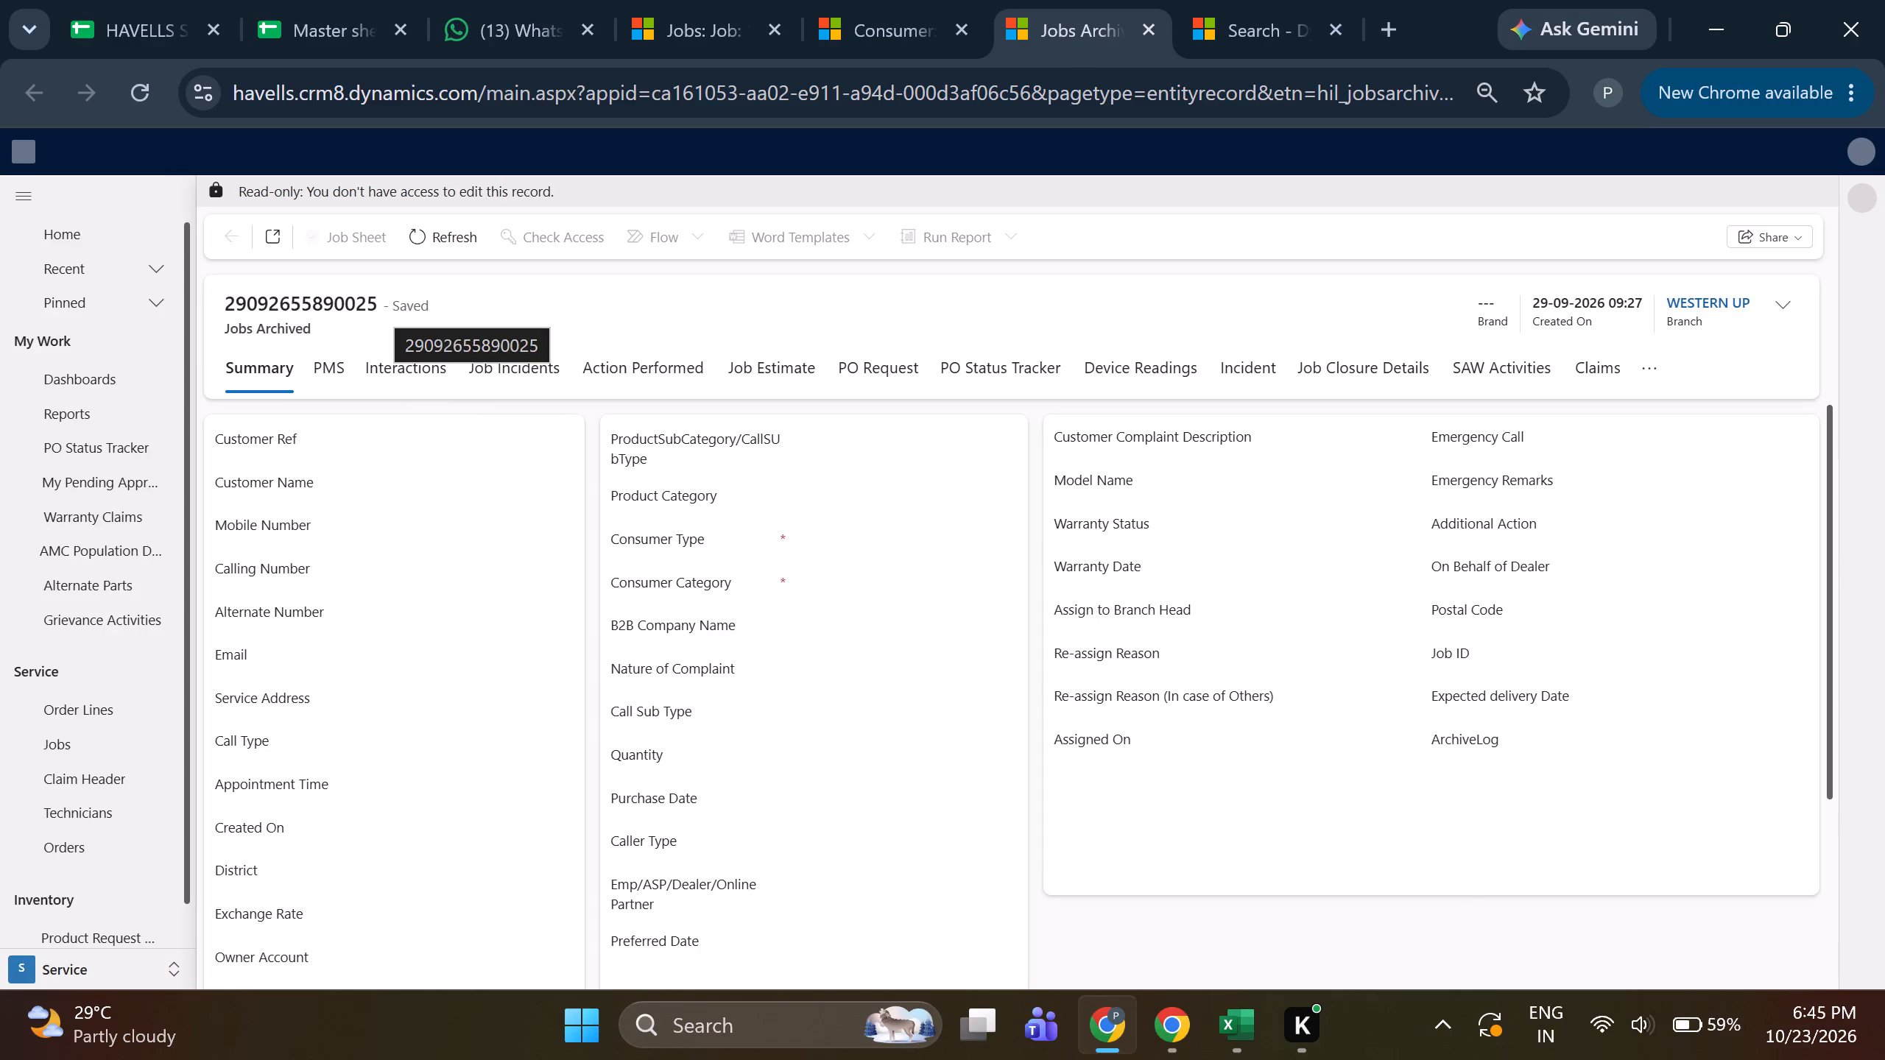
{"action": "left_click_drag", "start_coordinate": [289, 327], "coordinate": [190, 298]}
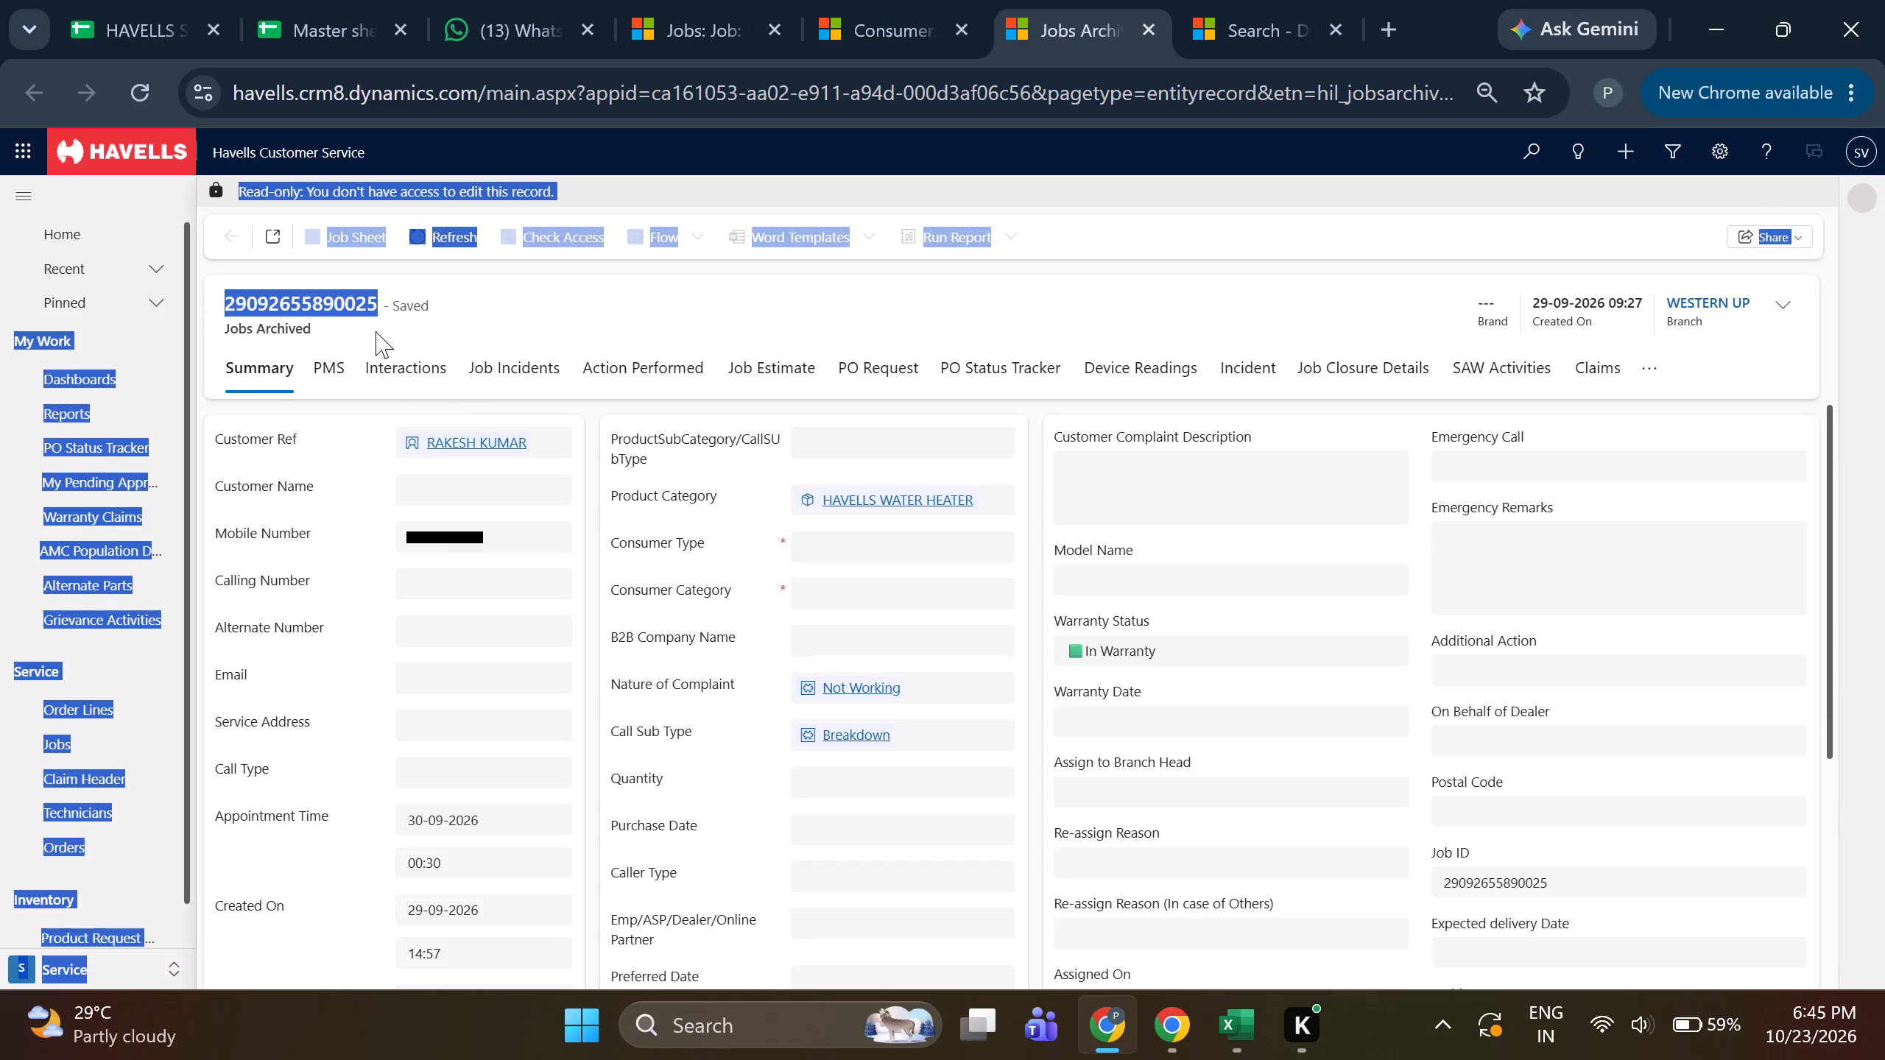
{"action": "left_click", "coordinate": [376, 331]}
{"action": "triple_click", "coordinate": [325, 303]}
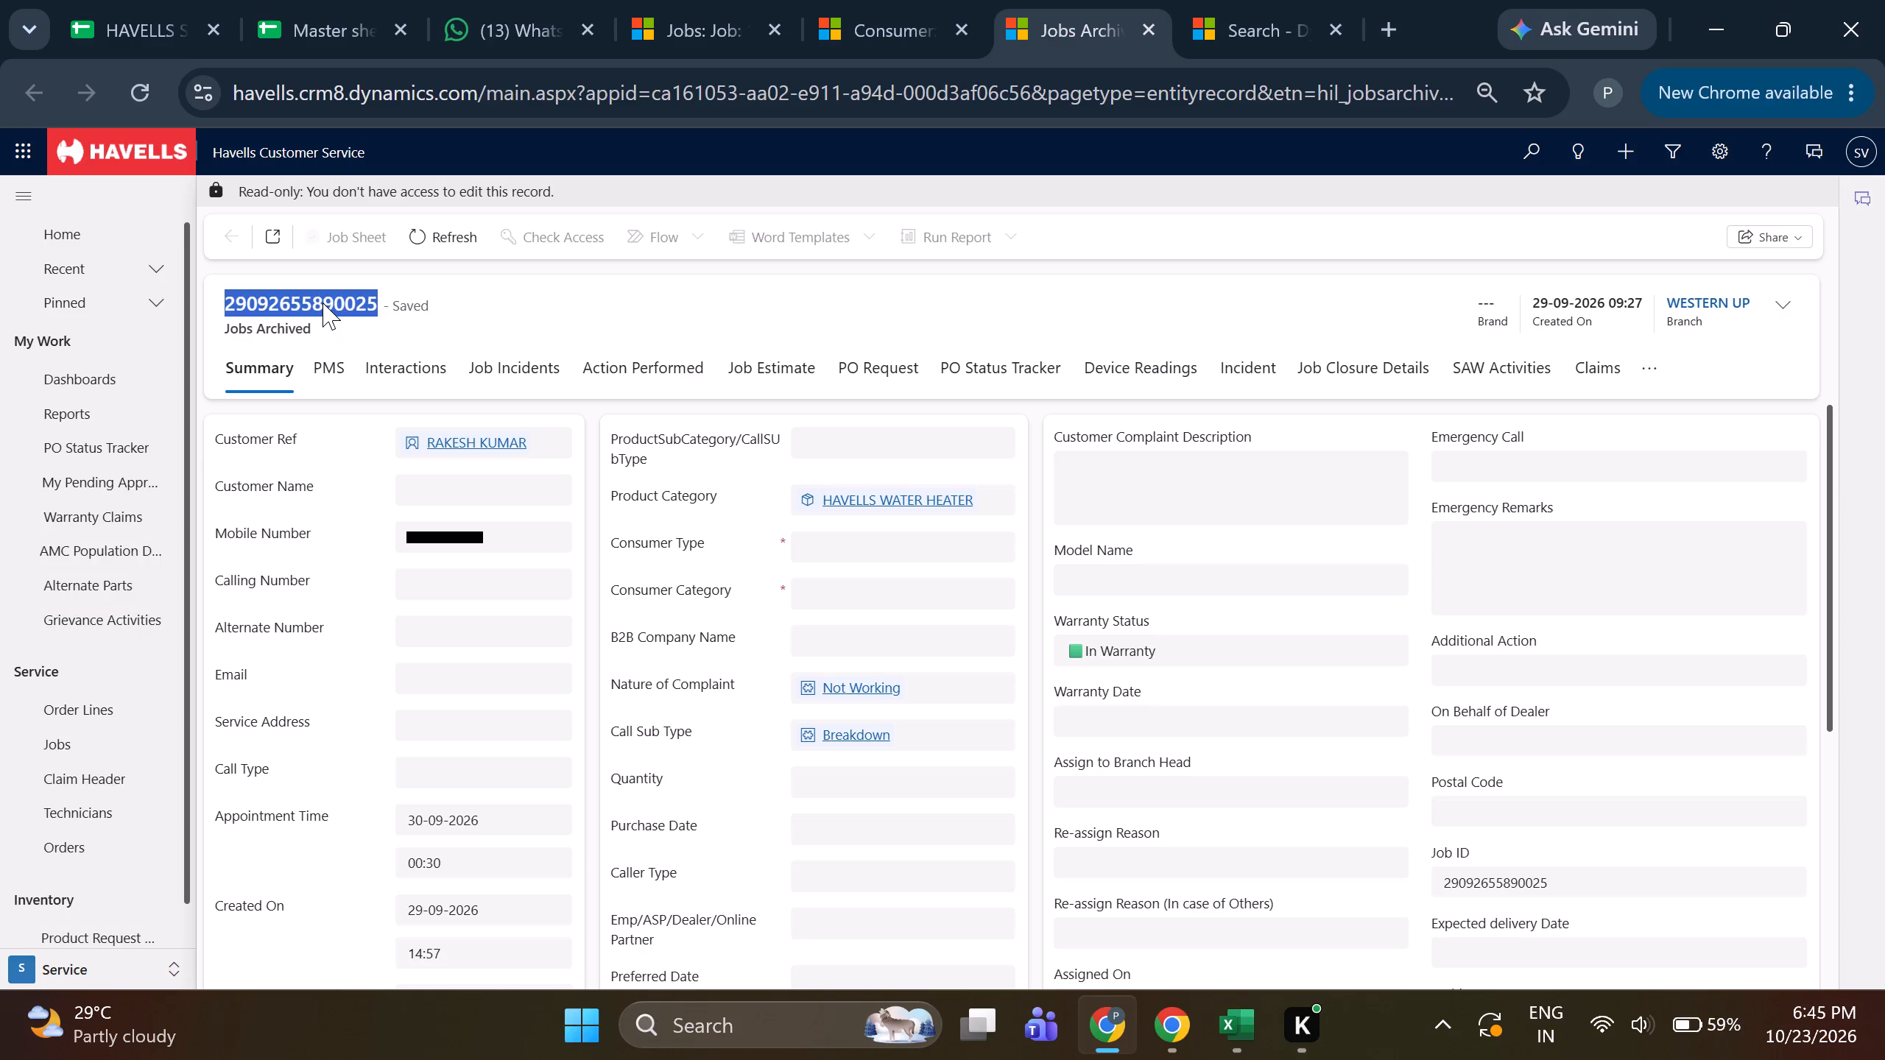
{"action": "key", "text": "ctrl+c"}
Leave the archived job record and open the Jobs list.
{"action": "left_click", "coordinate": [230, 245]}
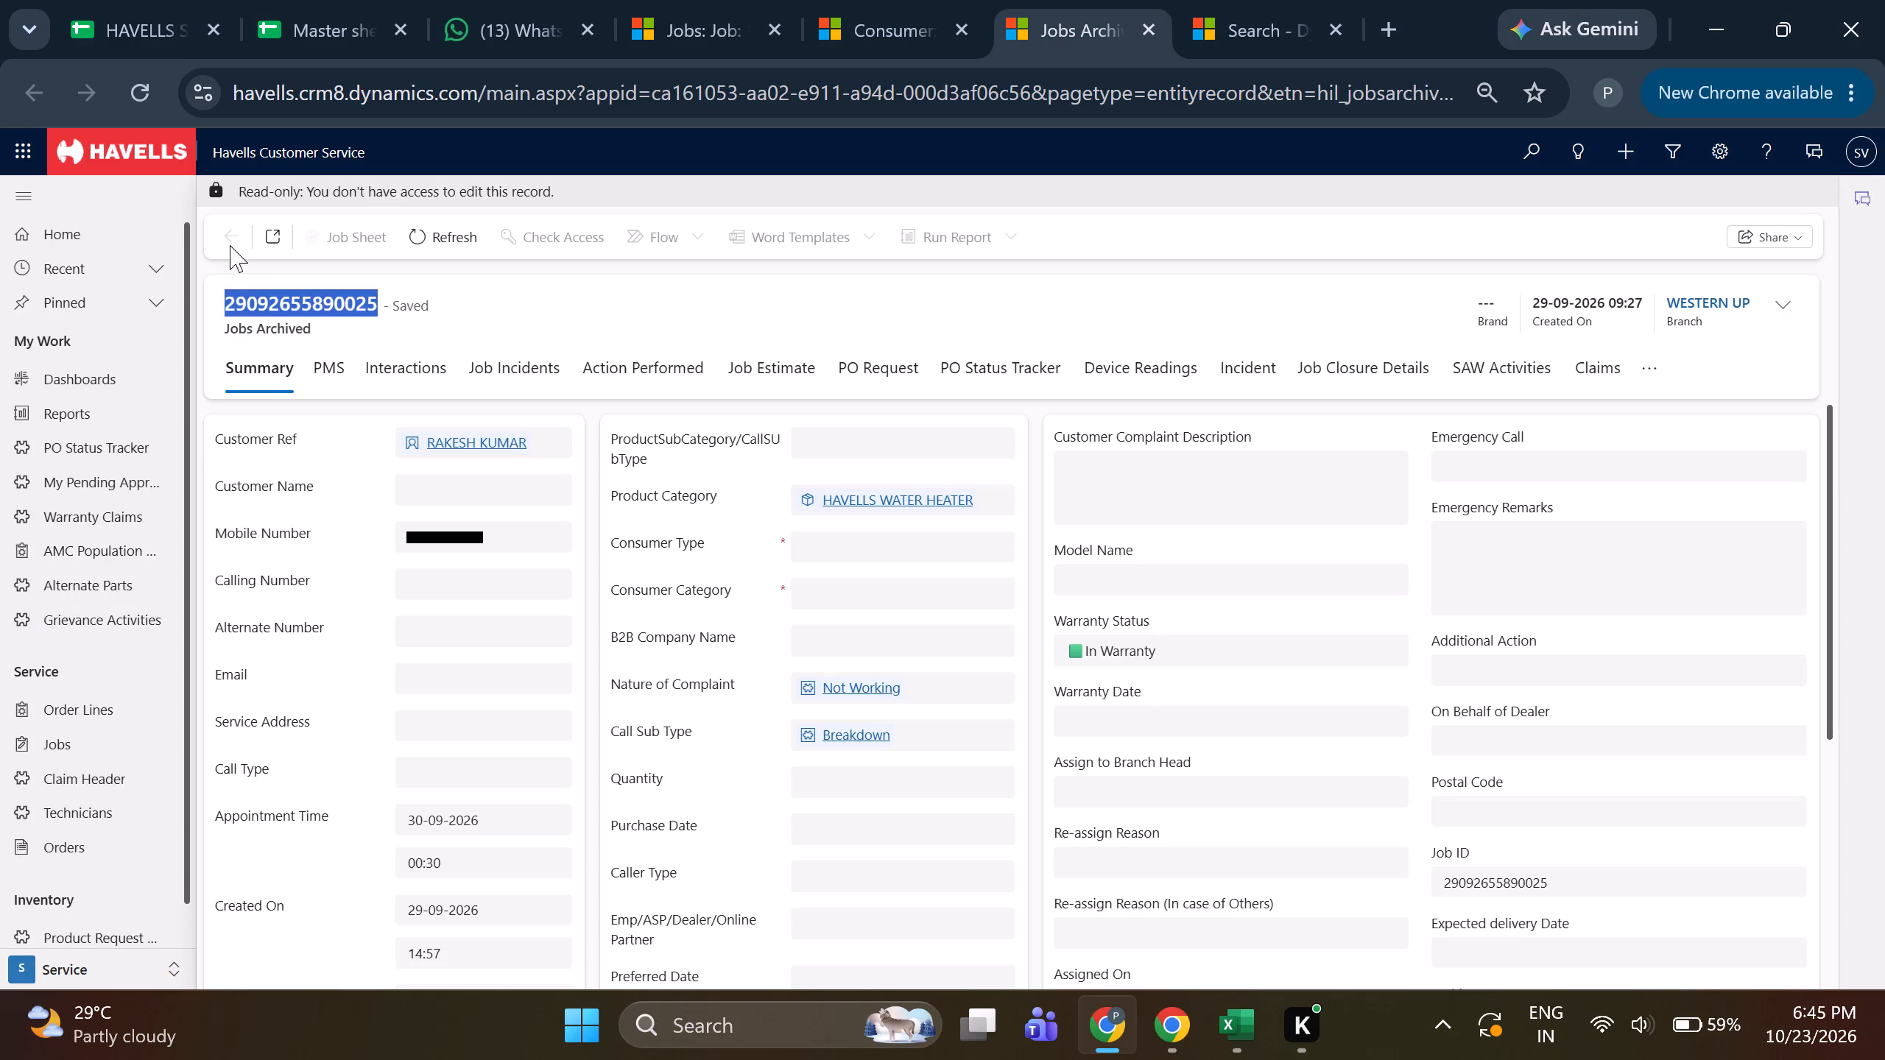
{"action": "left_click", "coordinate": [108, 743]}
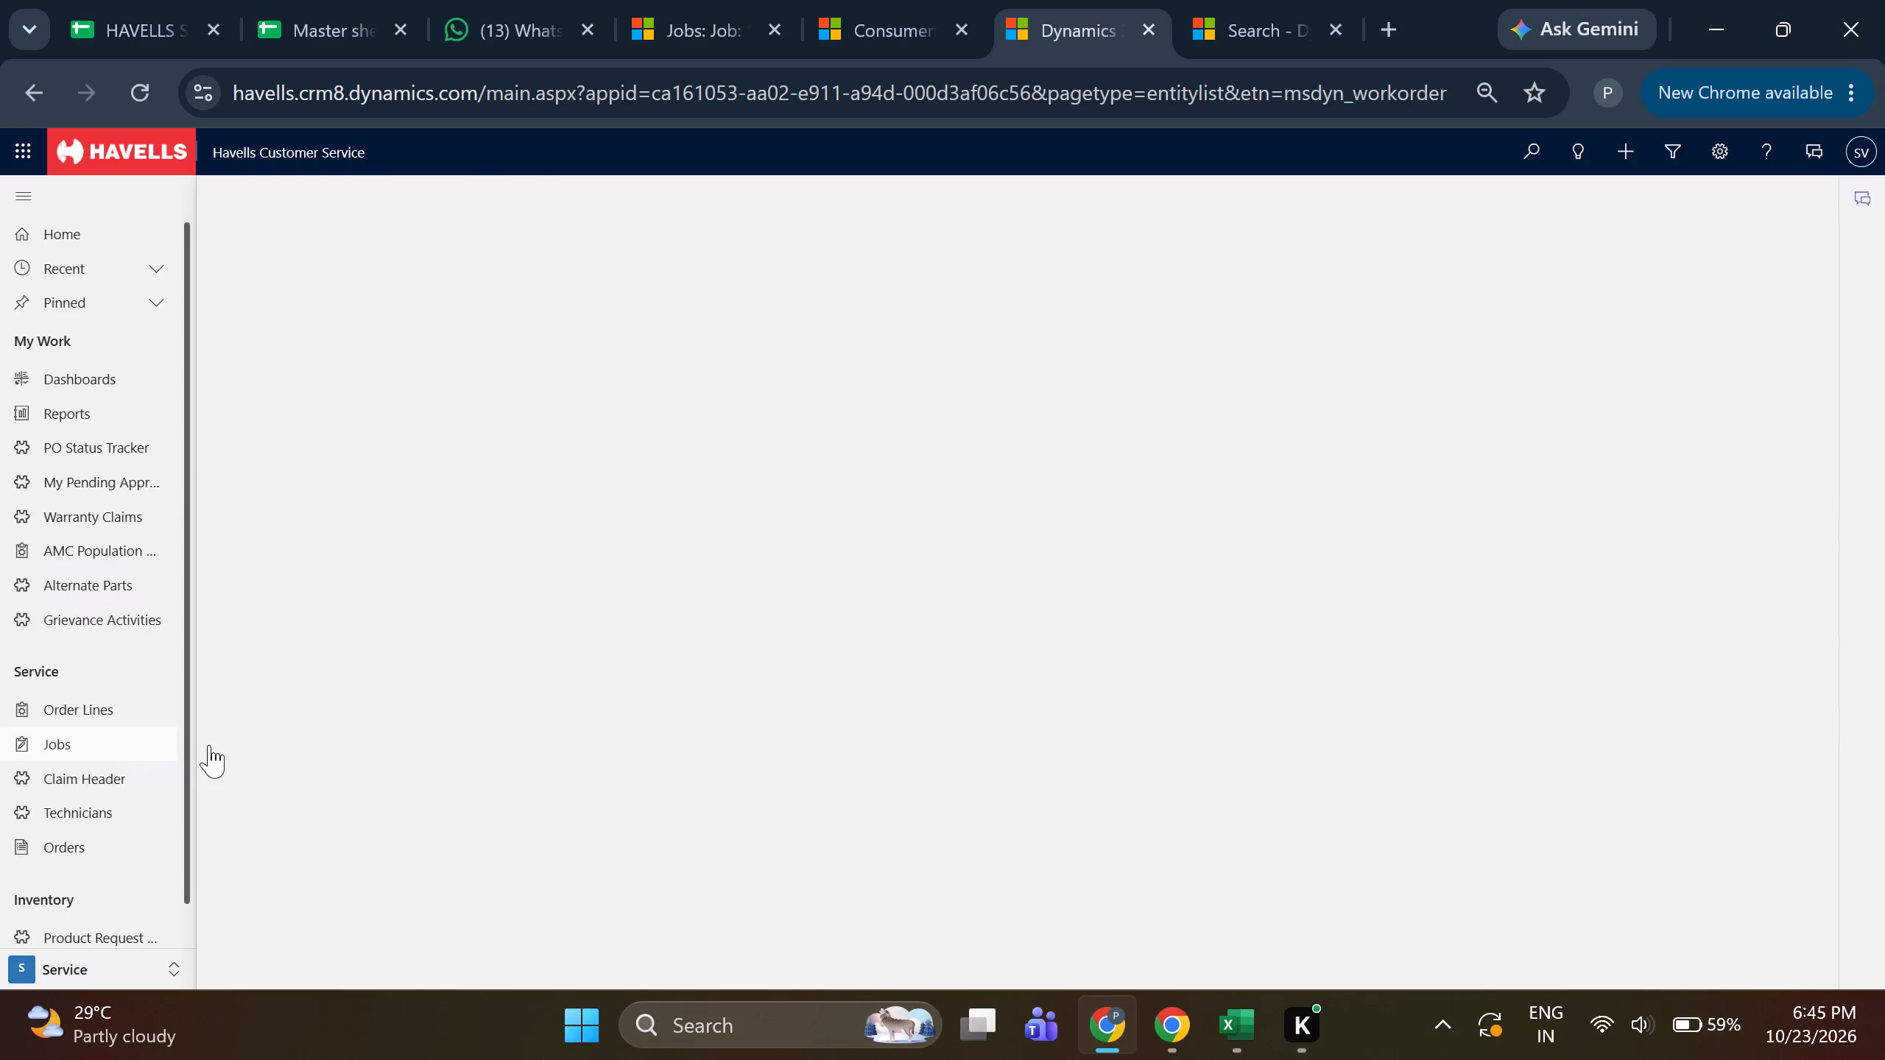
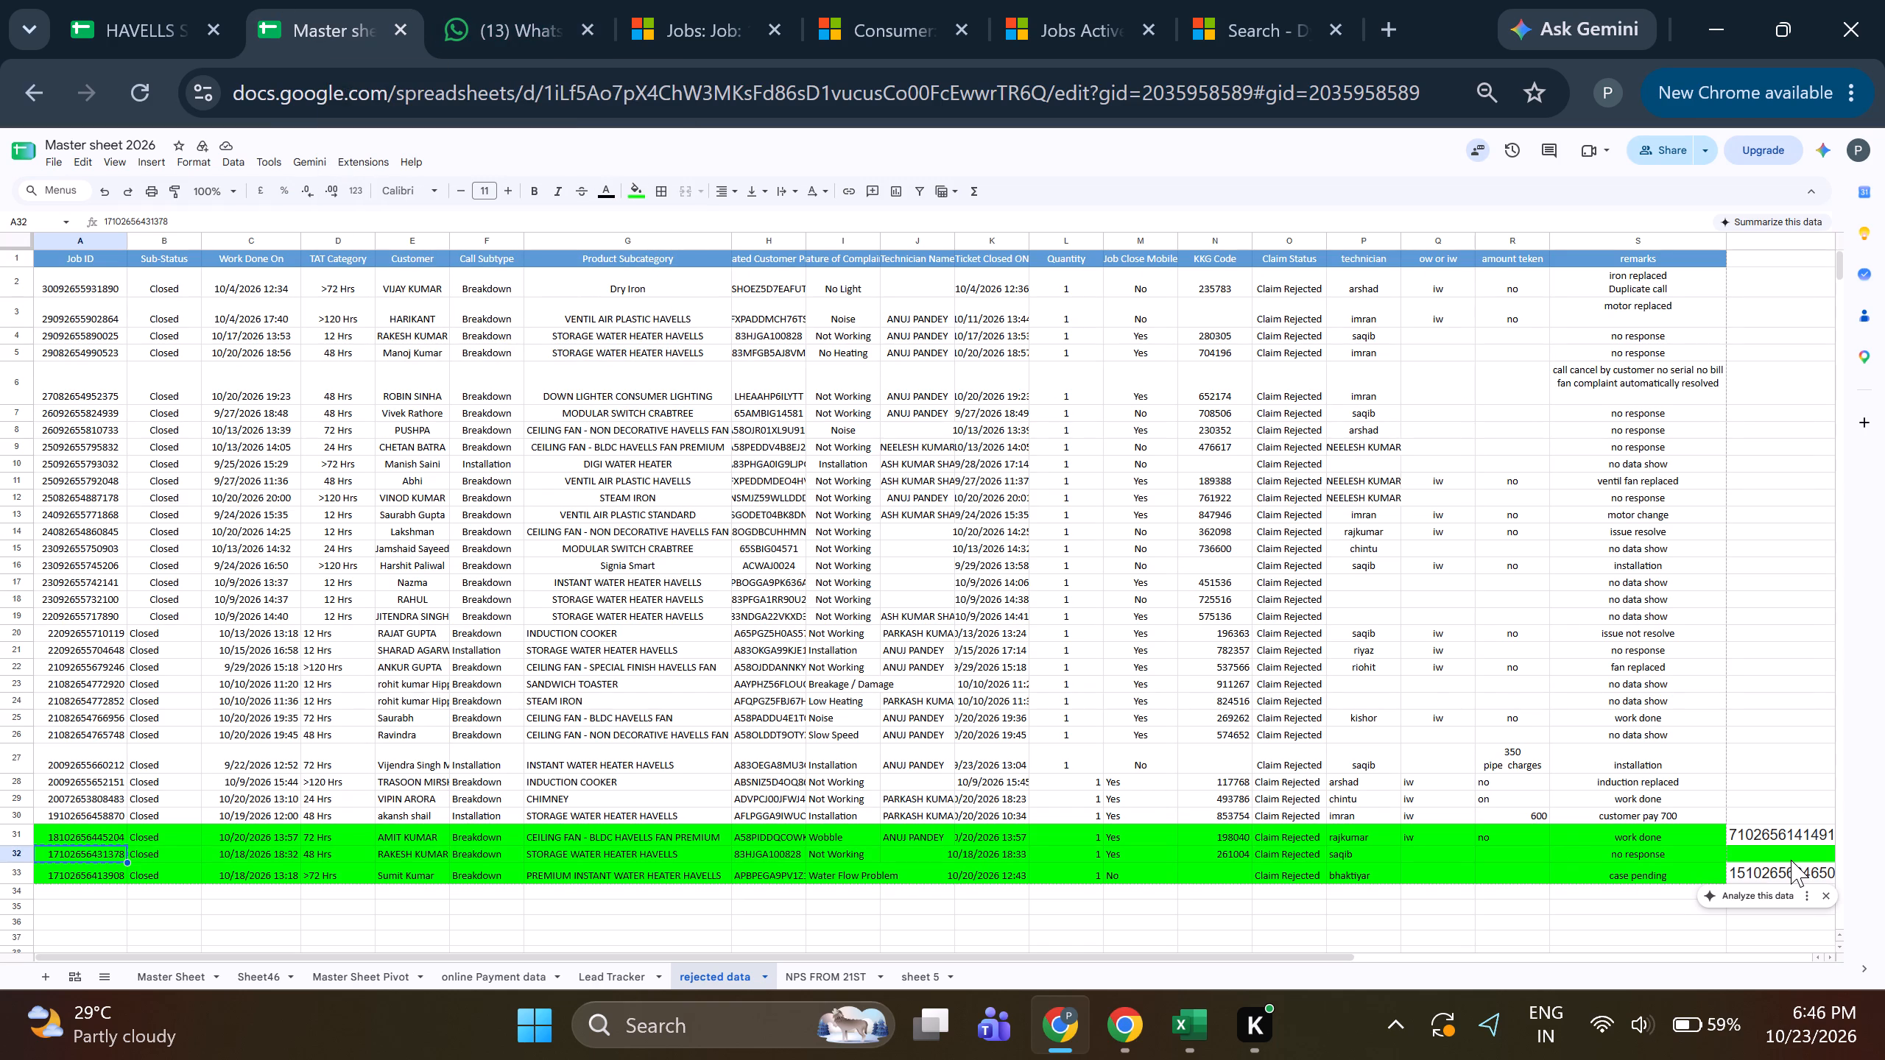
{"action": "key", "text": "ctrl+v"}
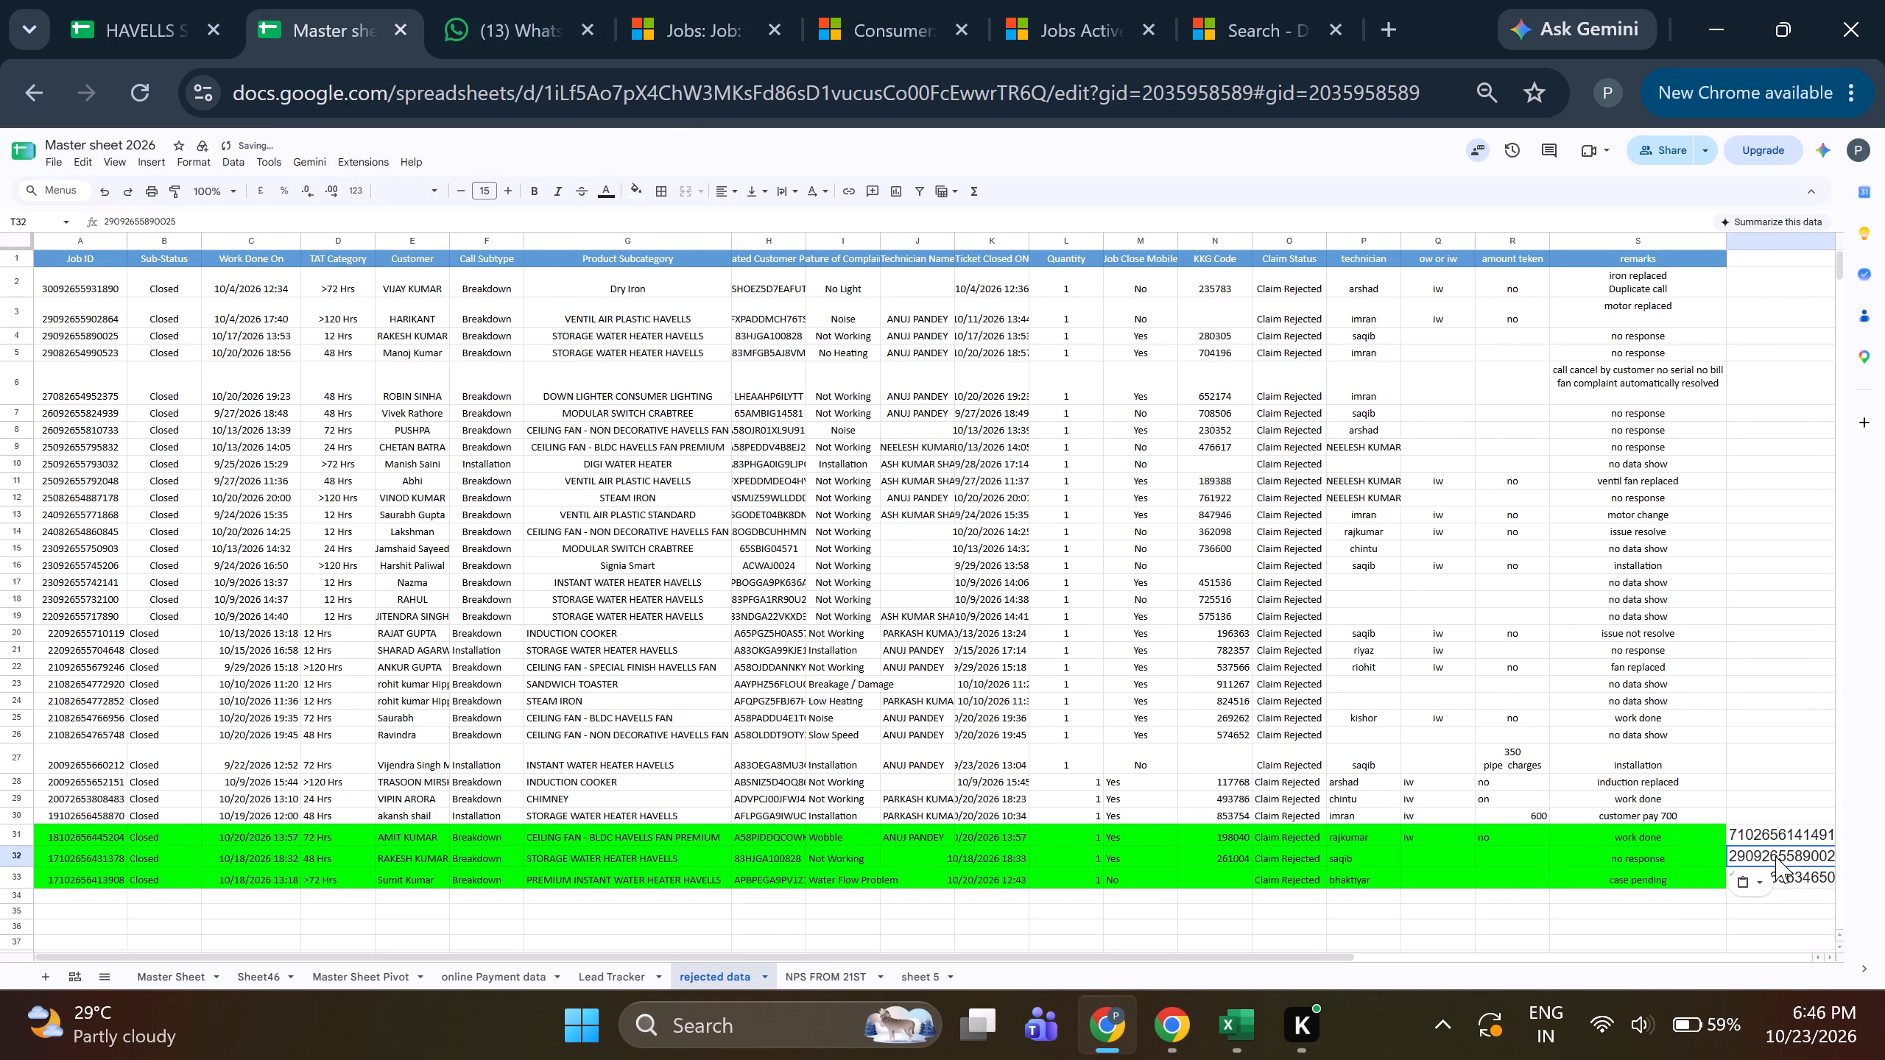
{"action": "key", "text": "Right"}
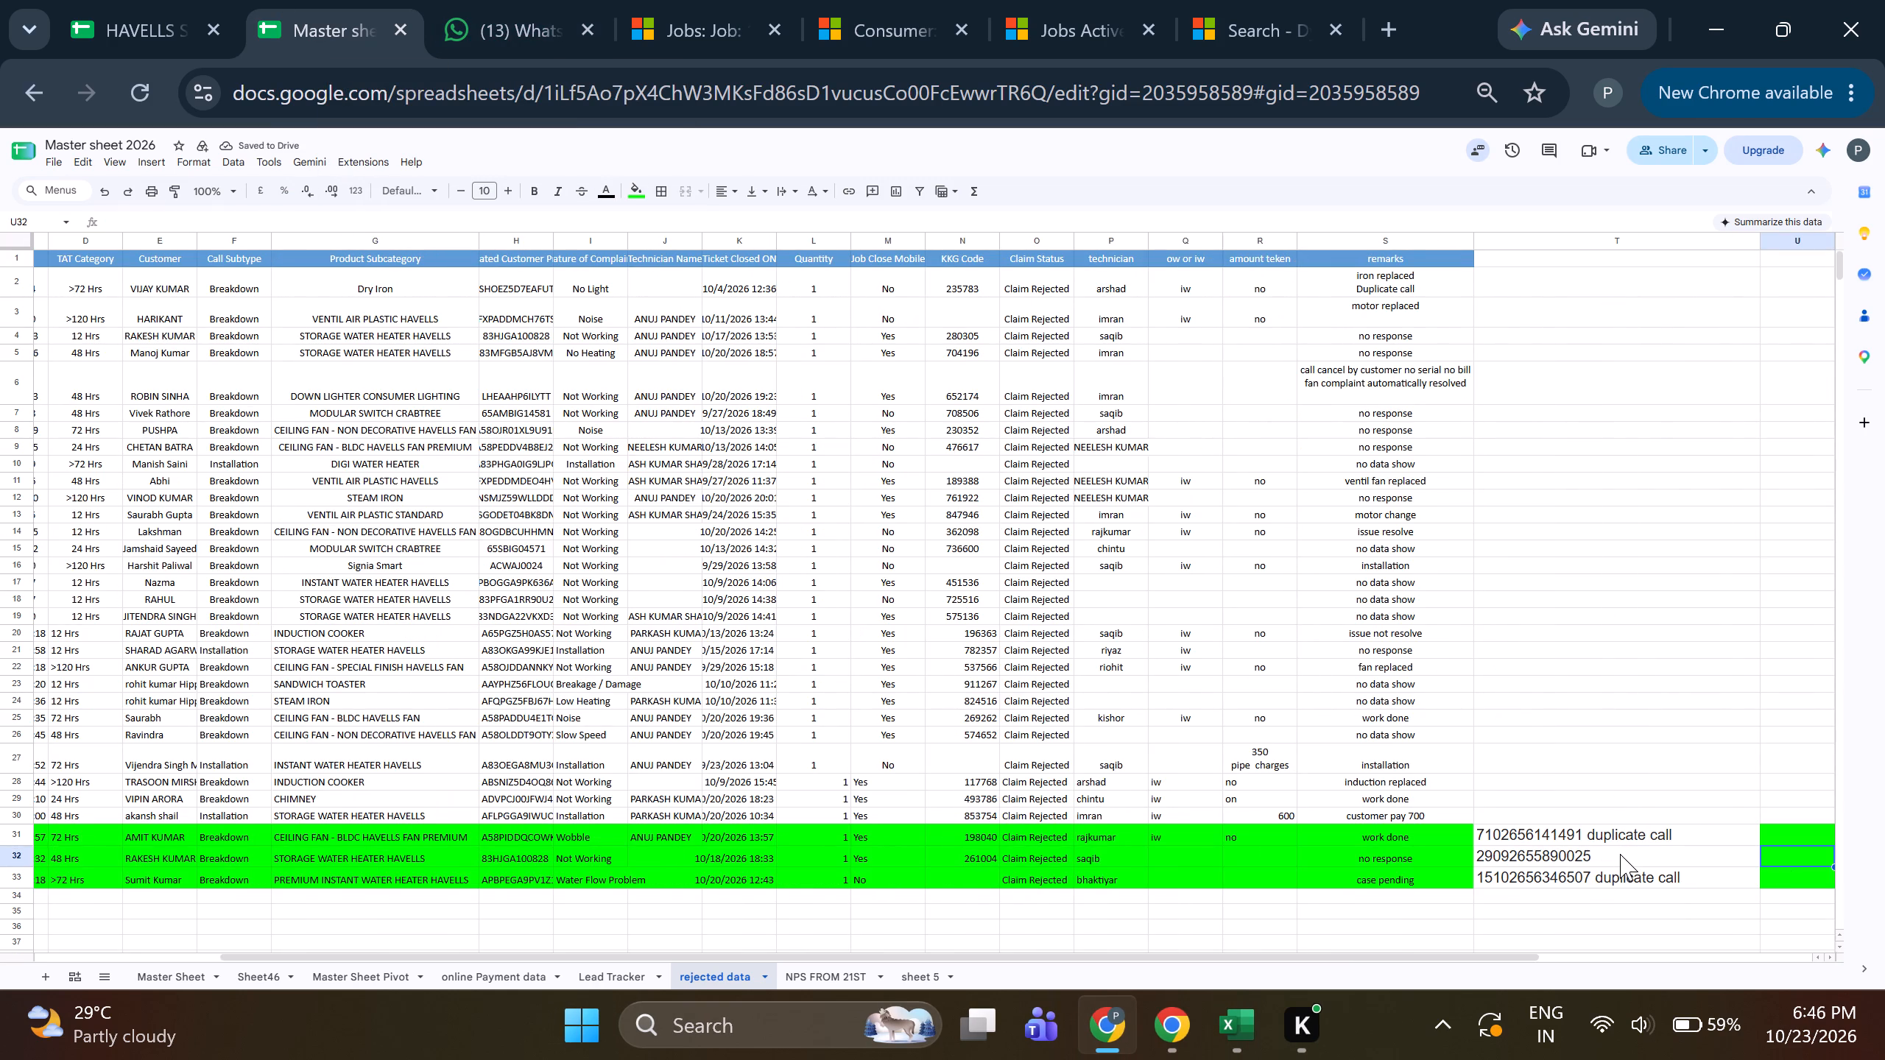
{"action": "double_click", "coordinate": [1624, 856]}
{"action": "left_click", "coordinate": [1627, 857]}
{"action": "double_click", "coordinate": [1627, 857]}
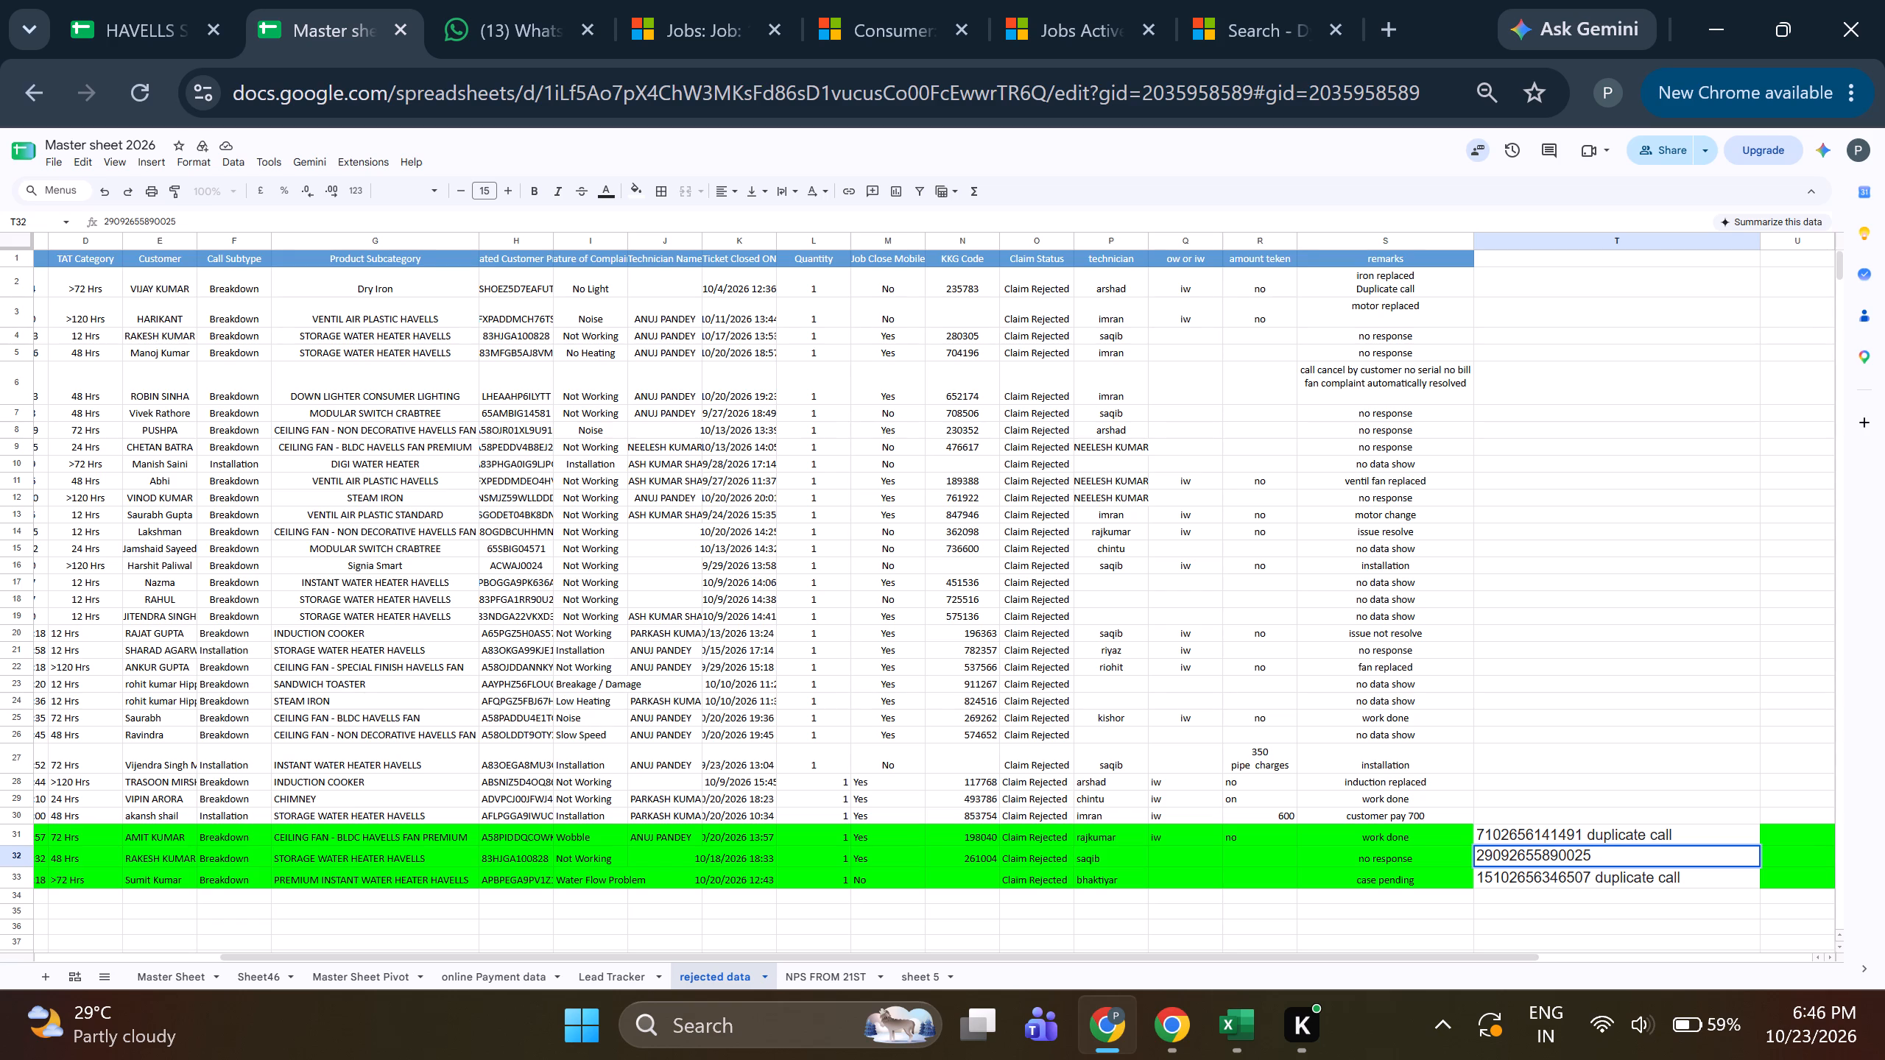
{"action": "key", "text": "space"}
{"action": "key", "text": "d"}
{"action": "type", "text": "uplicate call"}
{"action": "key", "text": "Return"}
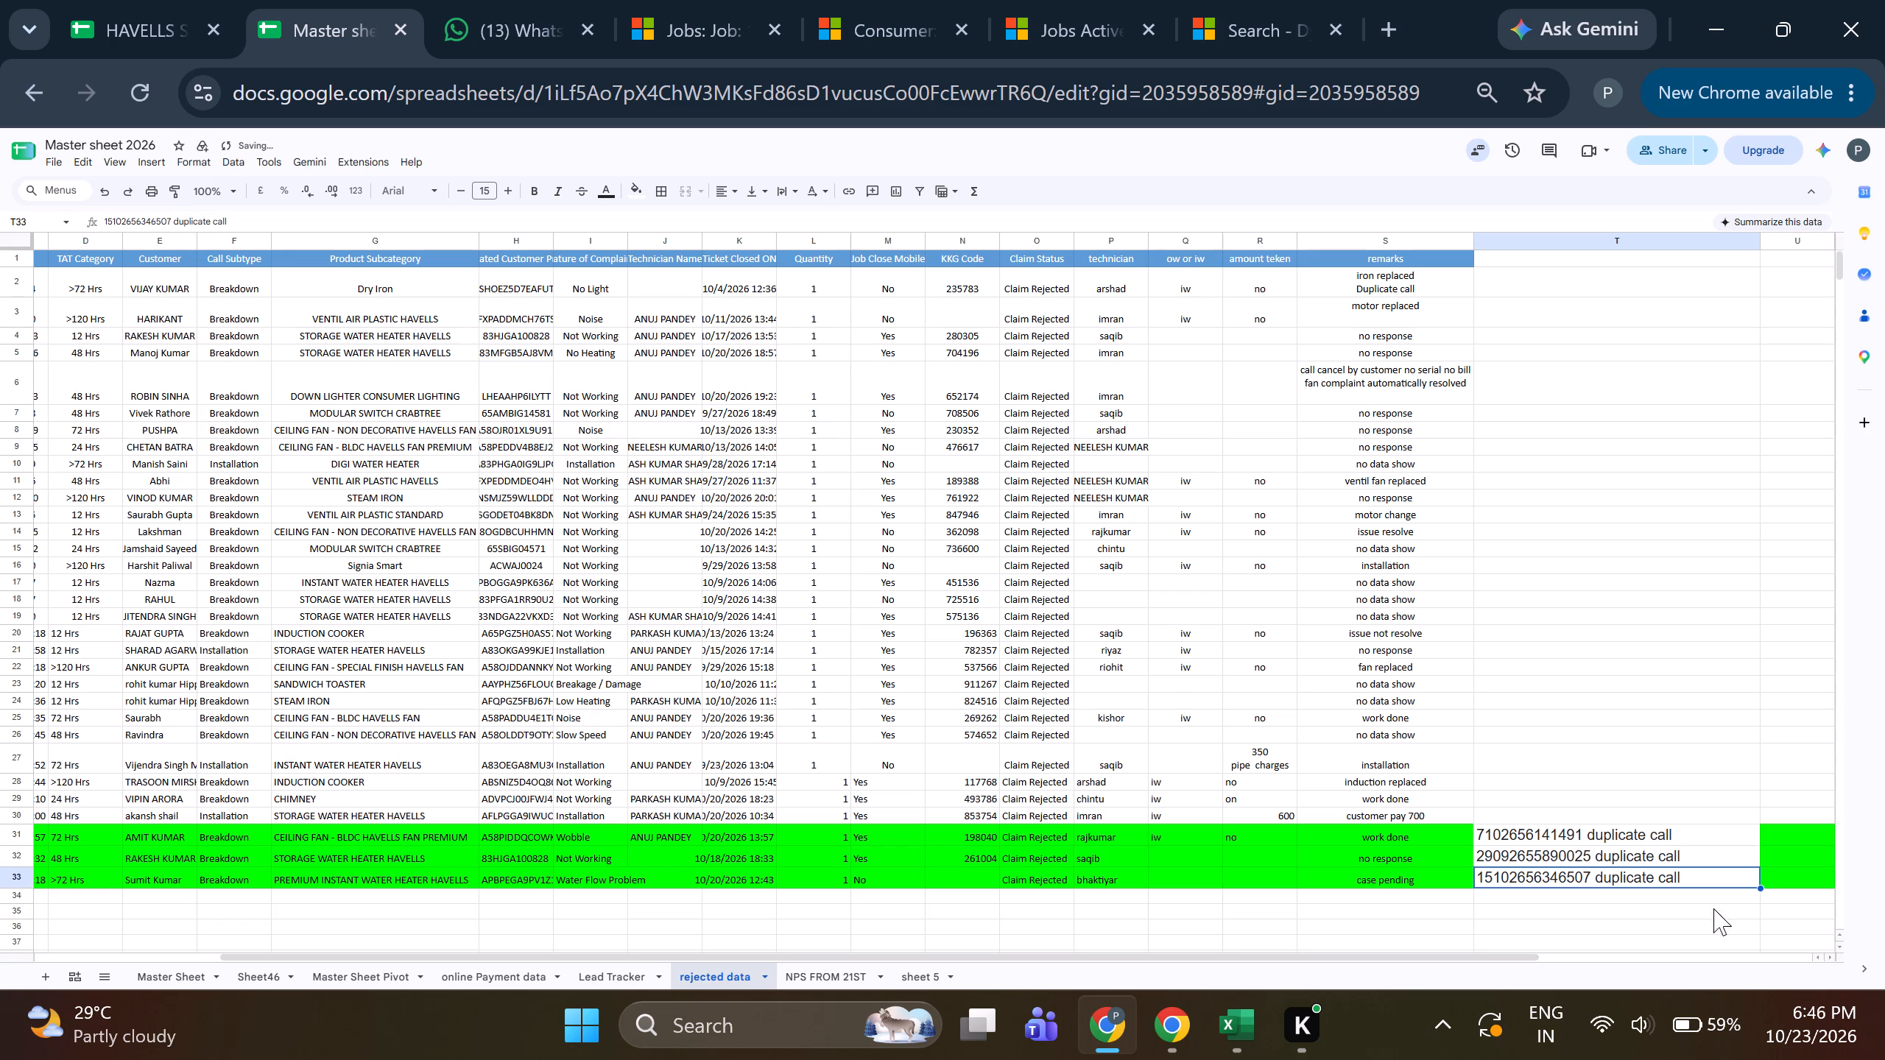
{"action": "left_click", "coordinate": [1563, 819]}
{"action": "left_click", "coordinate": [1560, 830]}
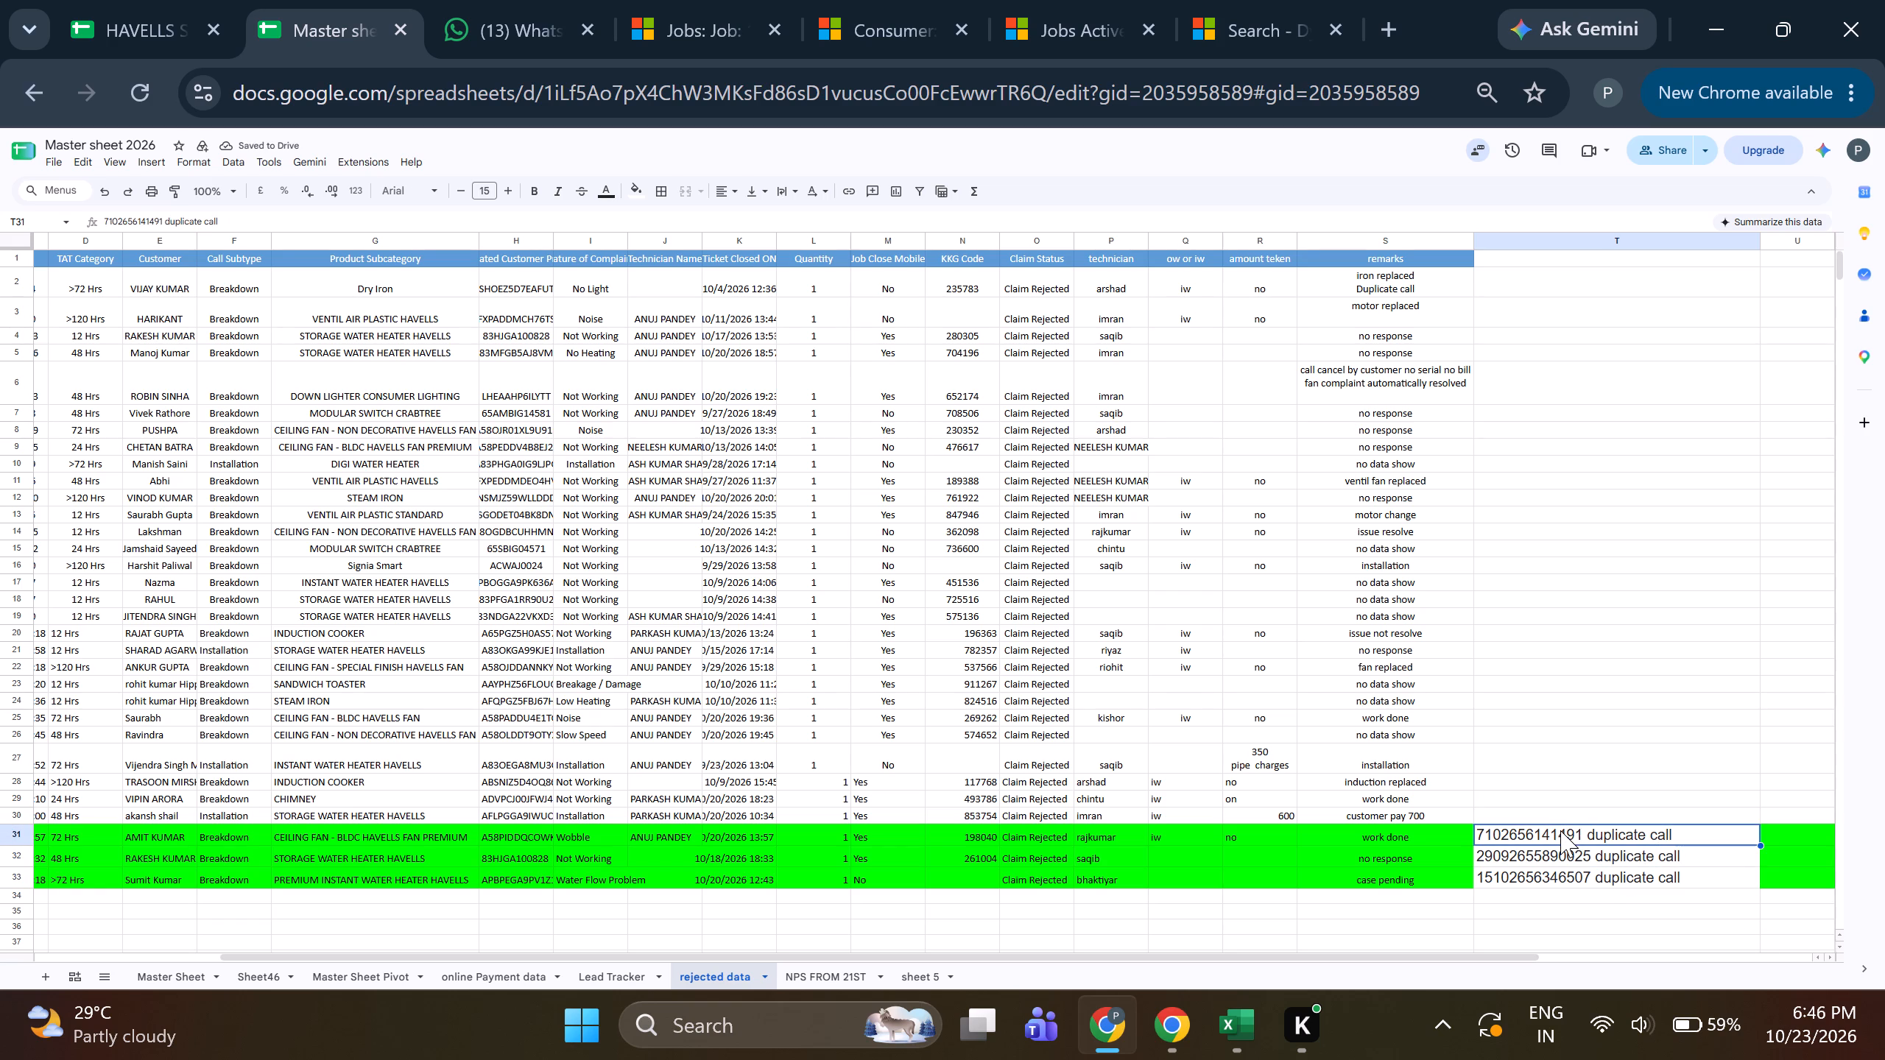
{"action": "key", "text": "ctrl+c"}
{"action": "left_click", "coordinate": [1353, 833]}
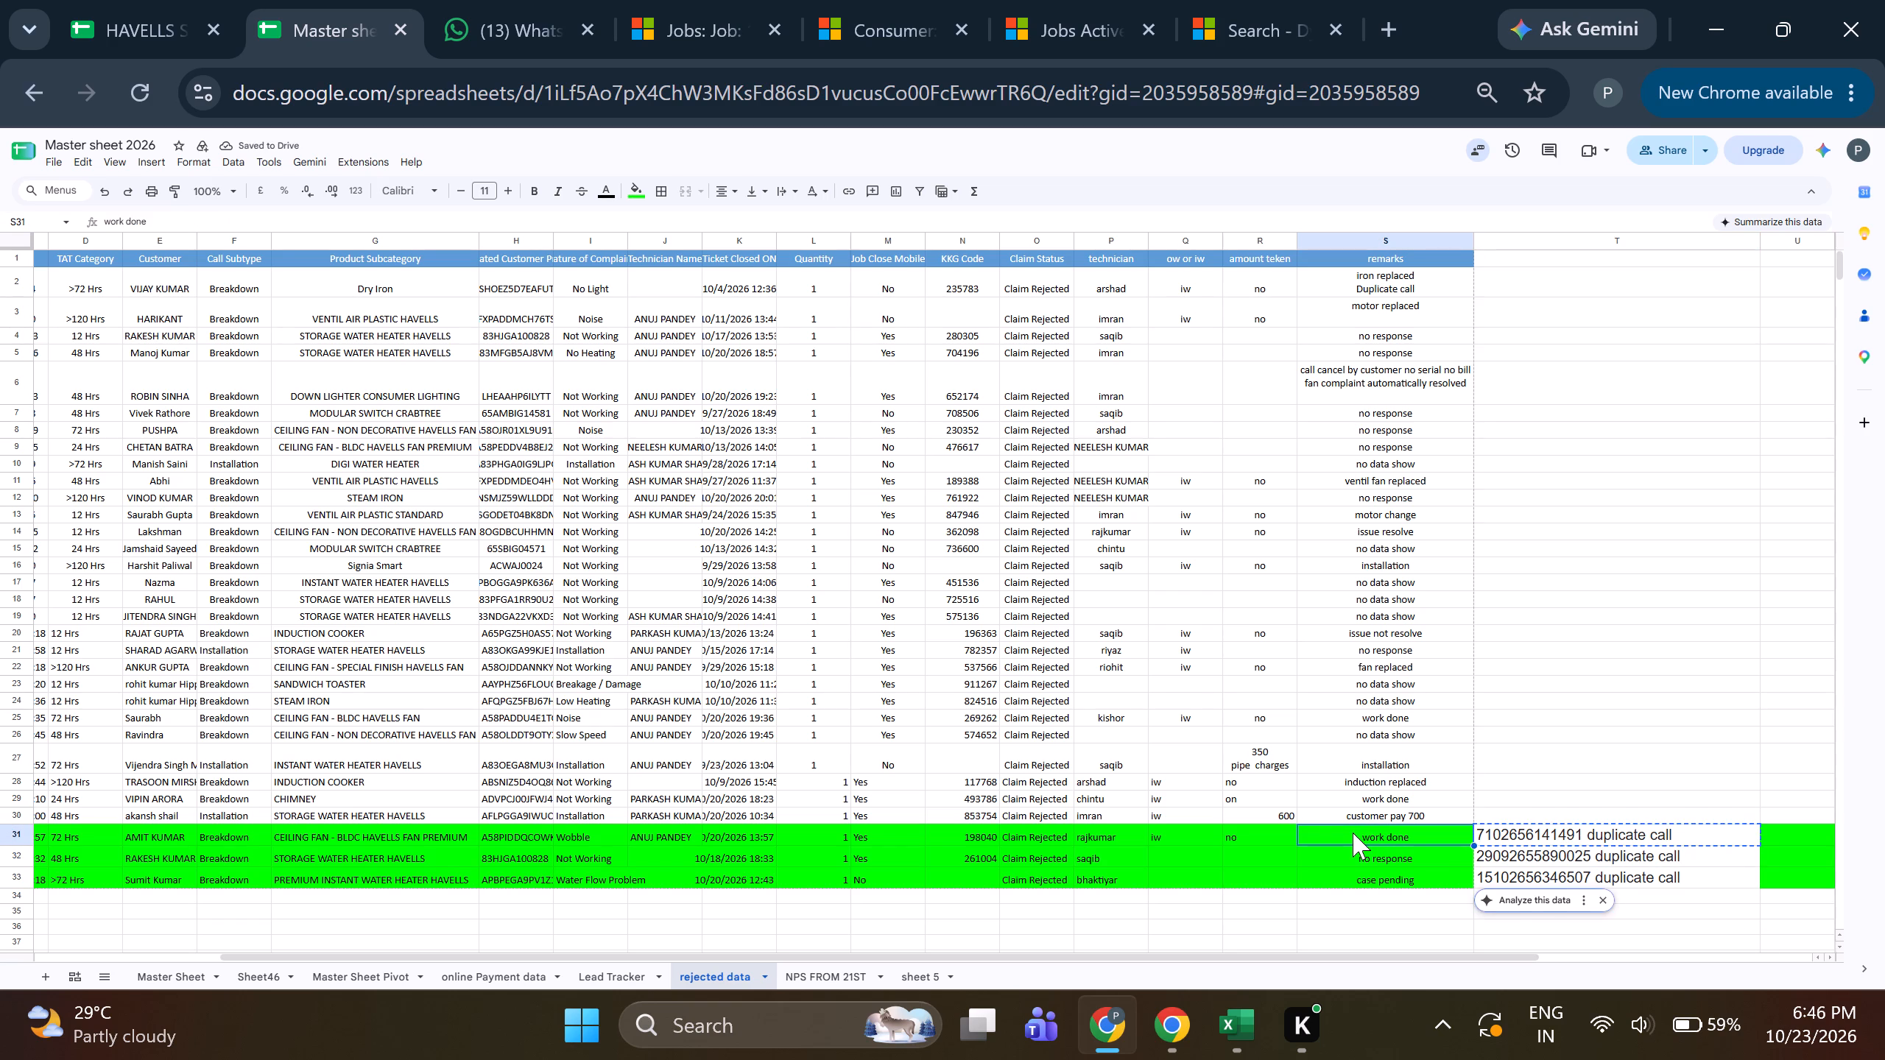
{"action": "key", "text": "ctrl+v"}
{"action": "scroll", "coordinate": [1520, 728], "scroll_direction": "down", "scroll_amount": 1}
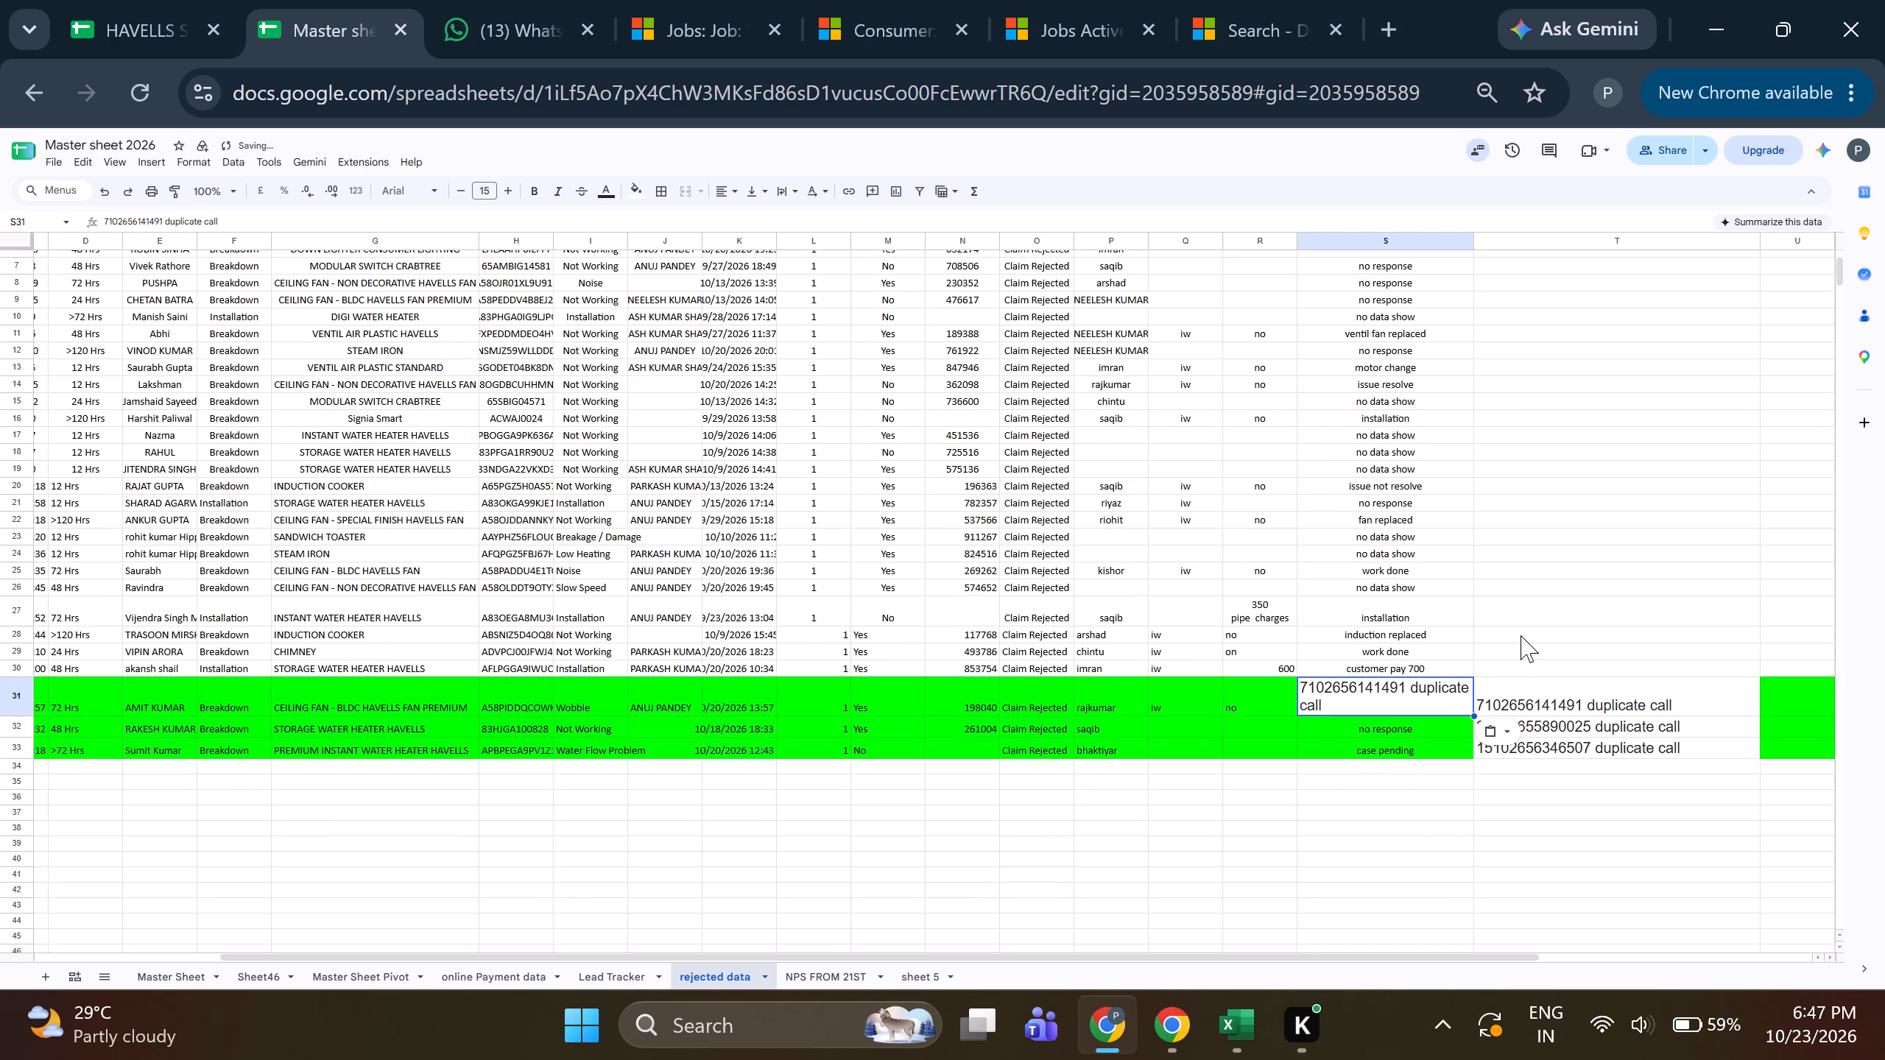
{"action": "left_click", "coordinate": [1520, 629]}
{"action": "left_click", "coordinate": [1526, 707]}
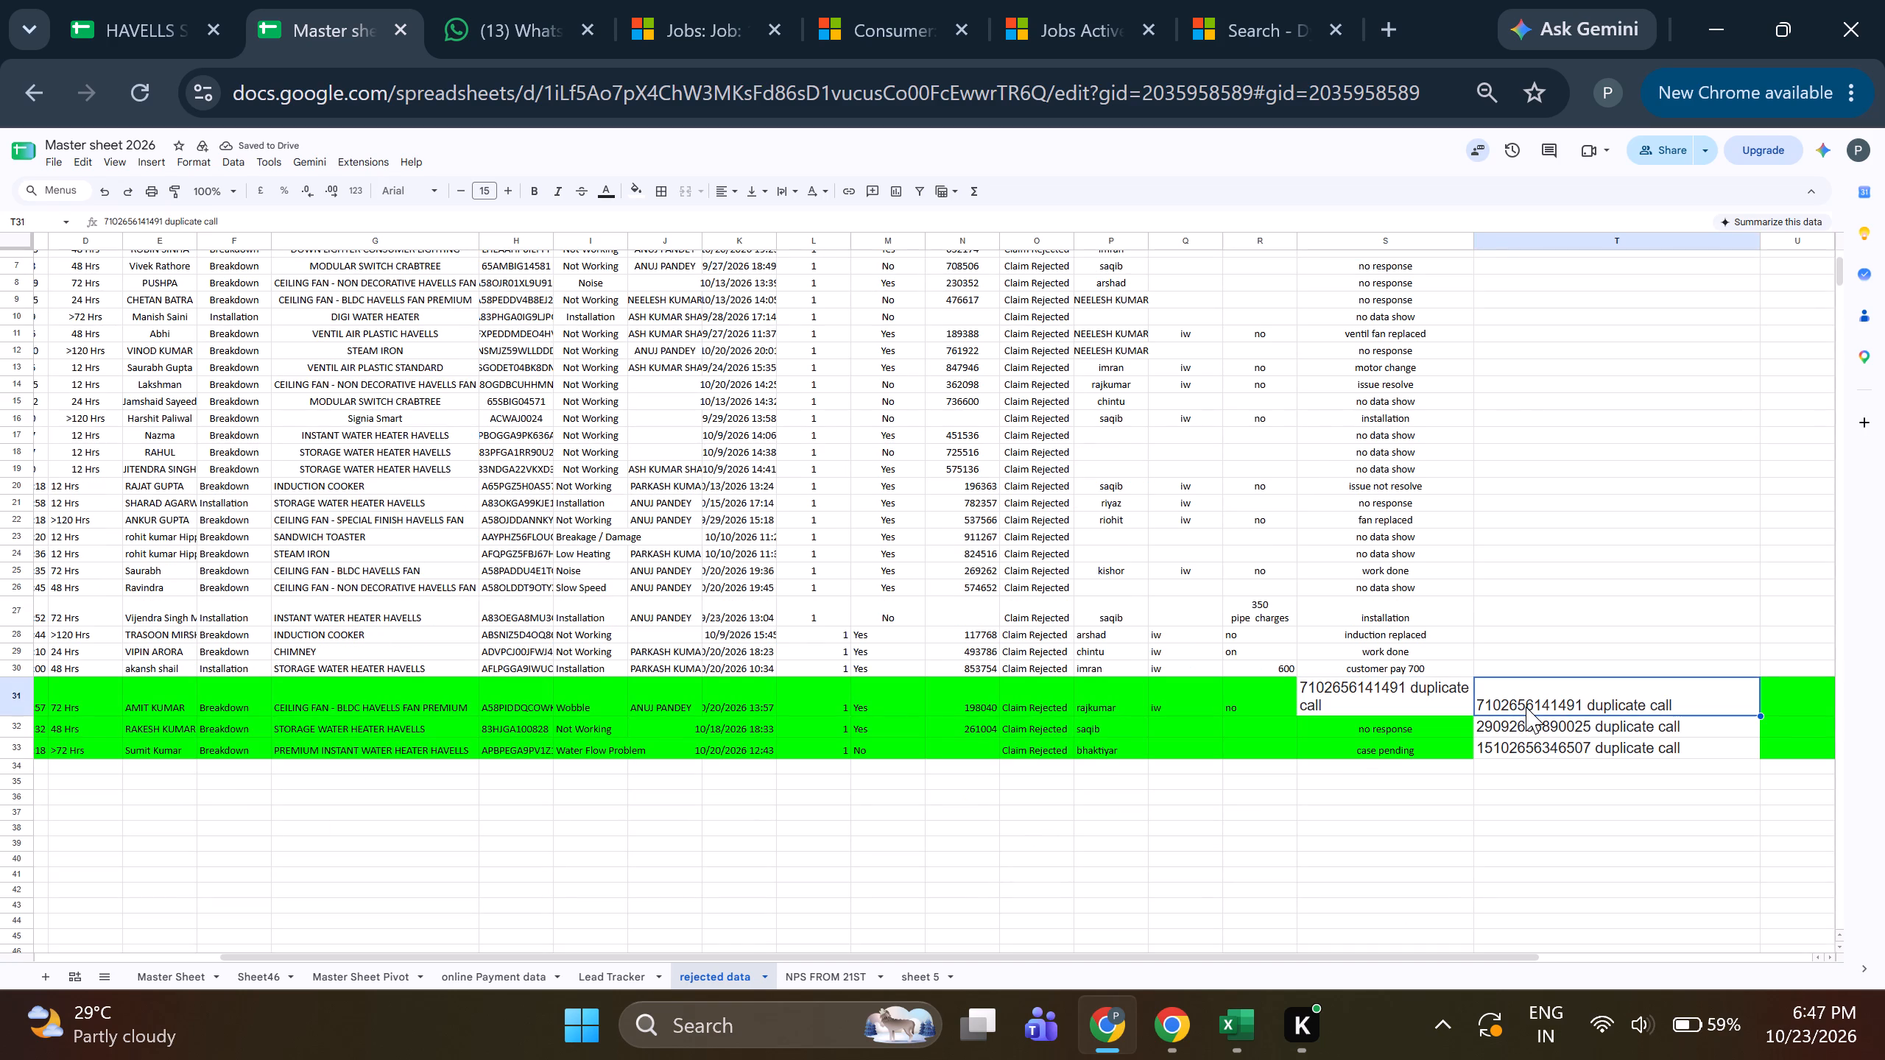
{"action": "key", "text": "BackSpace"}
{"action": "left_click", "coordinate": [1551, 728]}
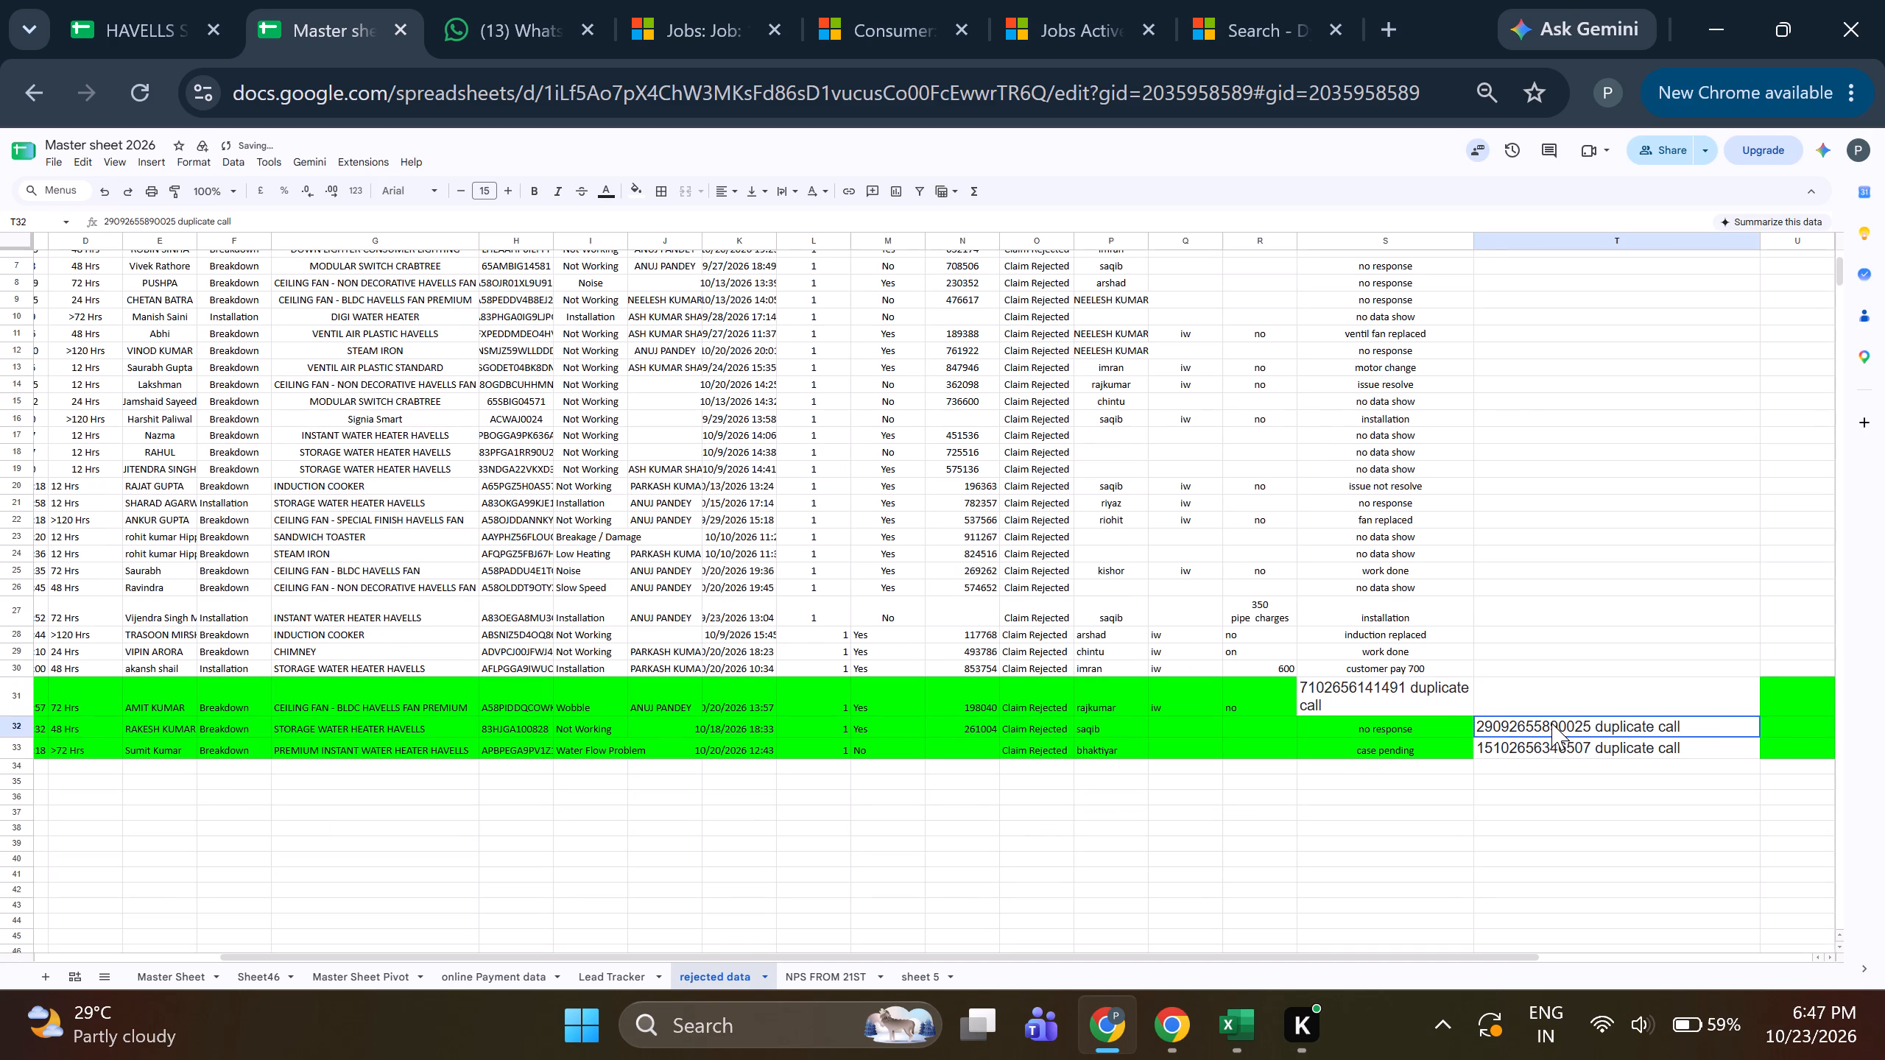
{"action": "key", "text": "ctrl+c"}
{"action": "left_click", "coordinate": [1361, 721]}
{"action": "key", "text": "ctrl+v"}
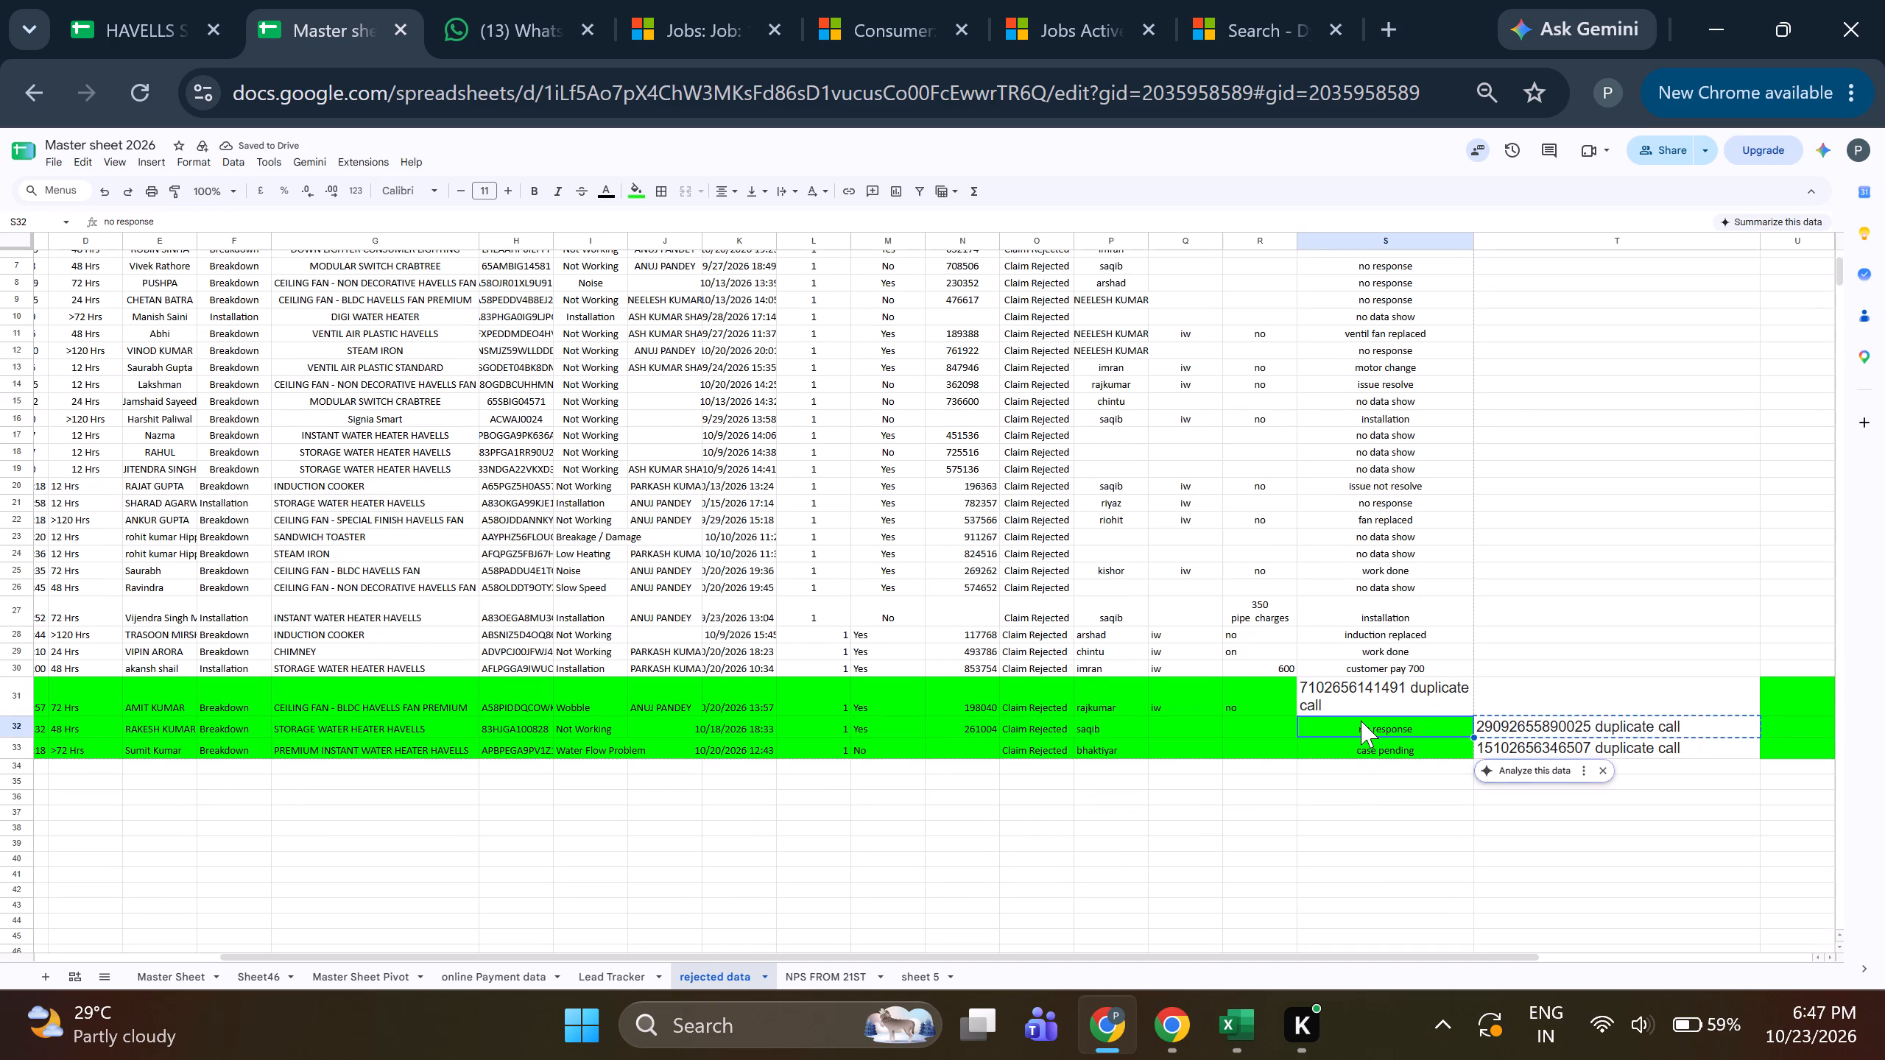
{"action": "left_click", "coordinate": [1557, 729]}
{"action": "key", "text": "BackSpace"}
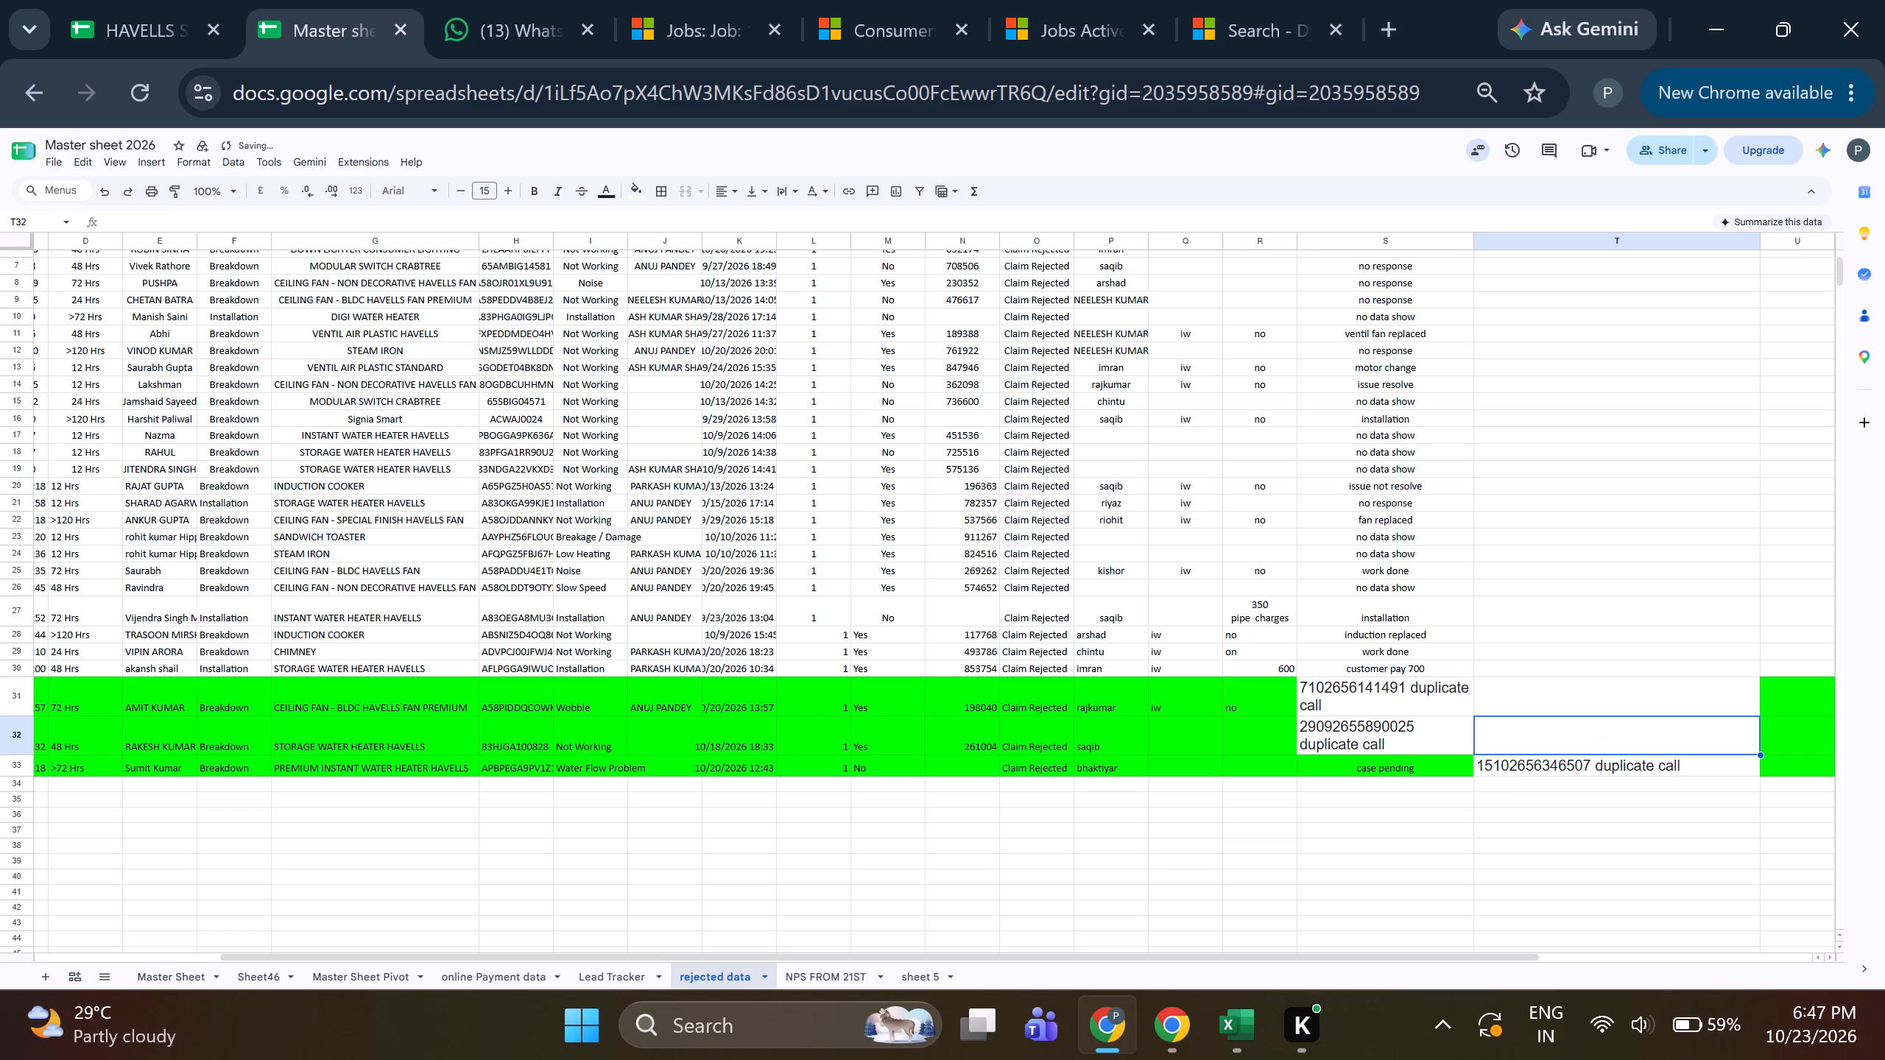
{"action": "left_click", "coordinate": [1572, 774]}
{"action": "key", "text": "ctrl+v"}
{"action": "key", "text": "ctrl+c"}
{"action": "key", "text": "ctrl+c"}
{"action": "key", "text": "ctrl+c"}
{"action": "key", "text": "ctrl+c"}
{"action": "key", "text": "ctrl+c"}
{"action": "key", "text": "ctrl+c"}
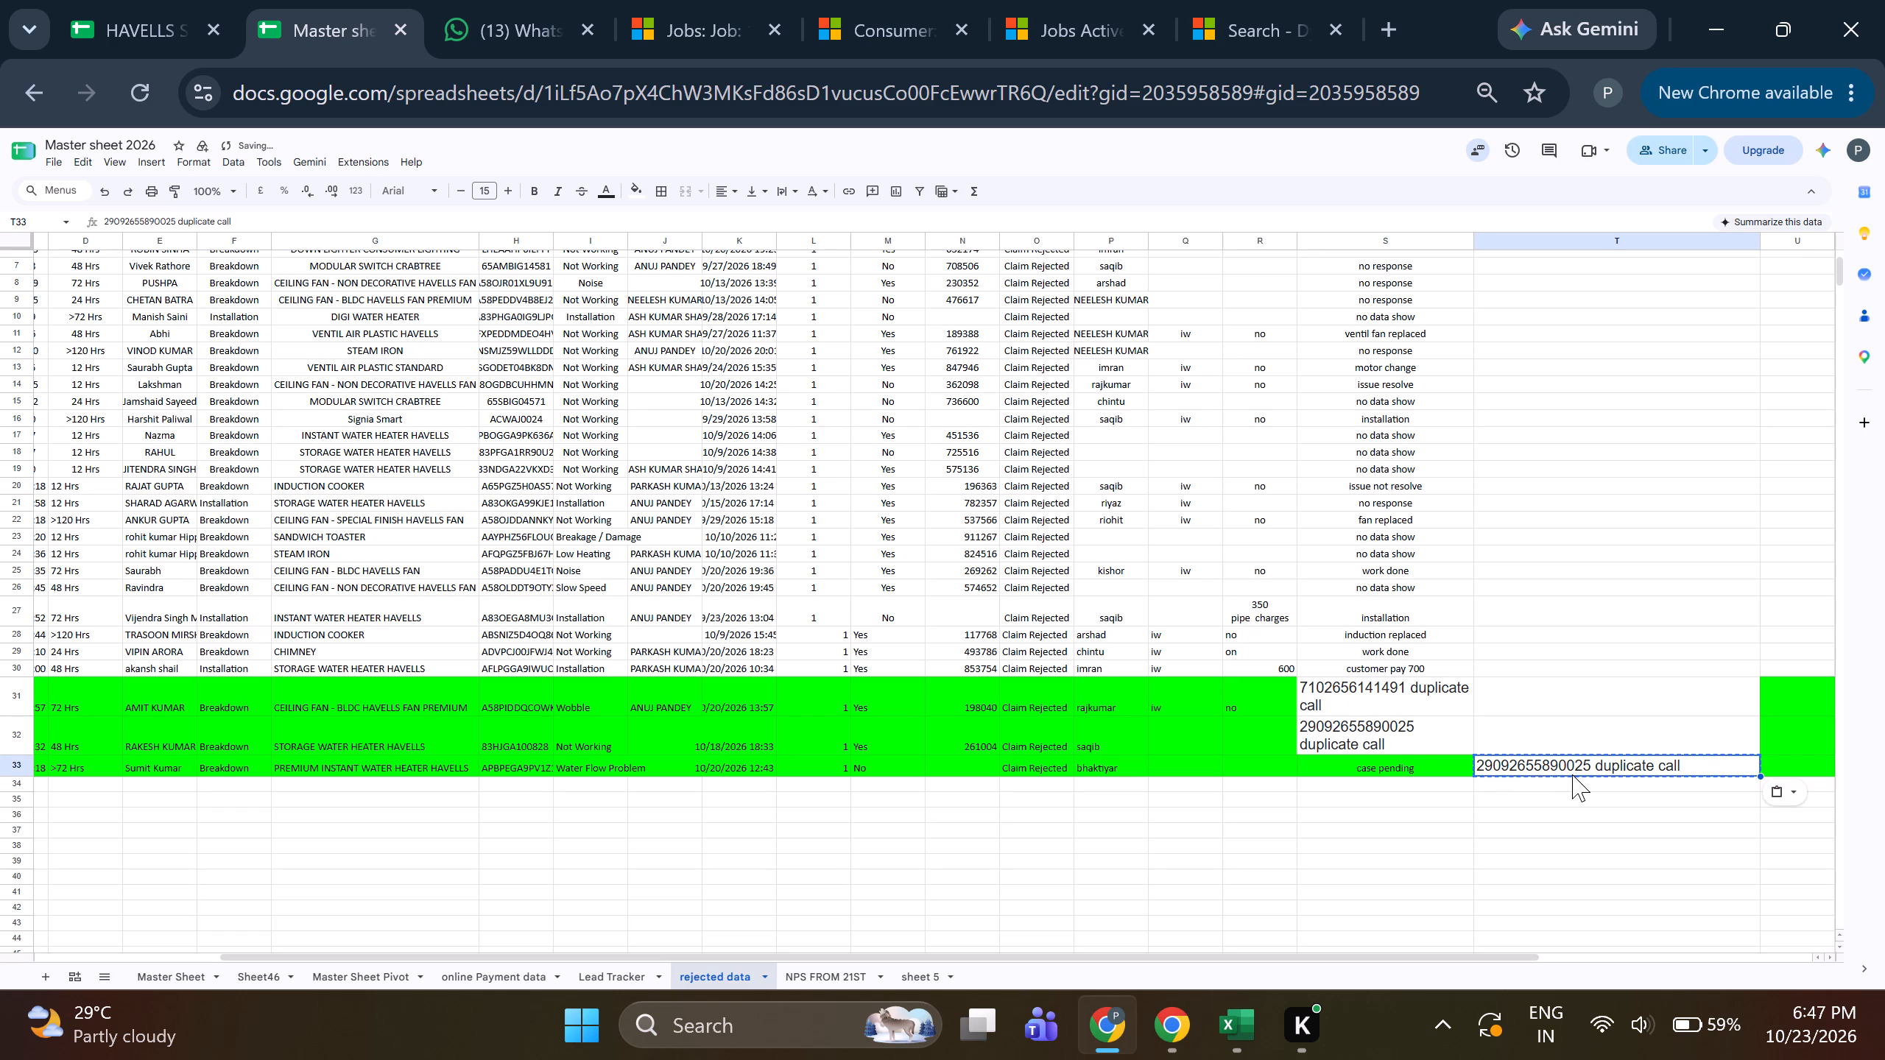
{"action": "left_click", "coordinate": [1414, 761]}
{"action": "key", "text": "ctrl+v"}
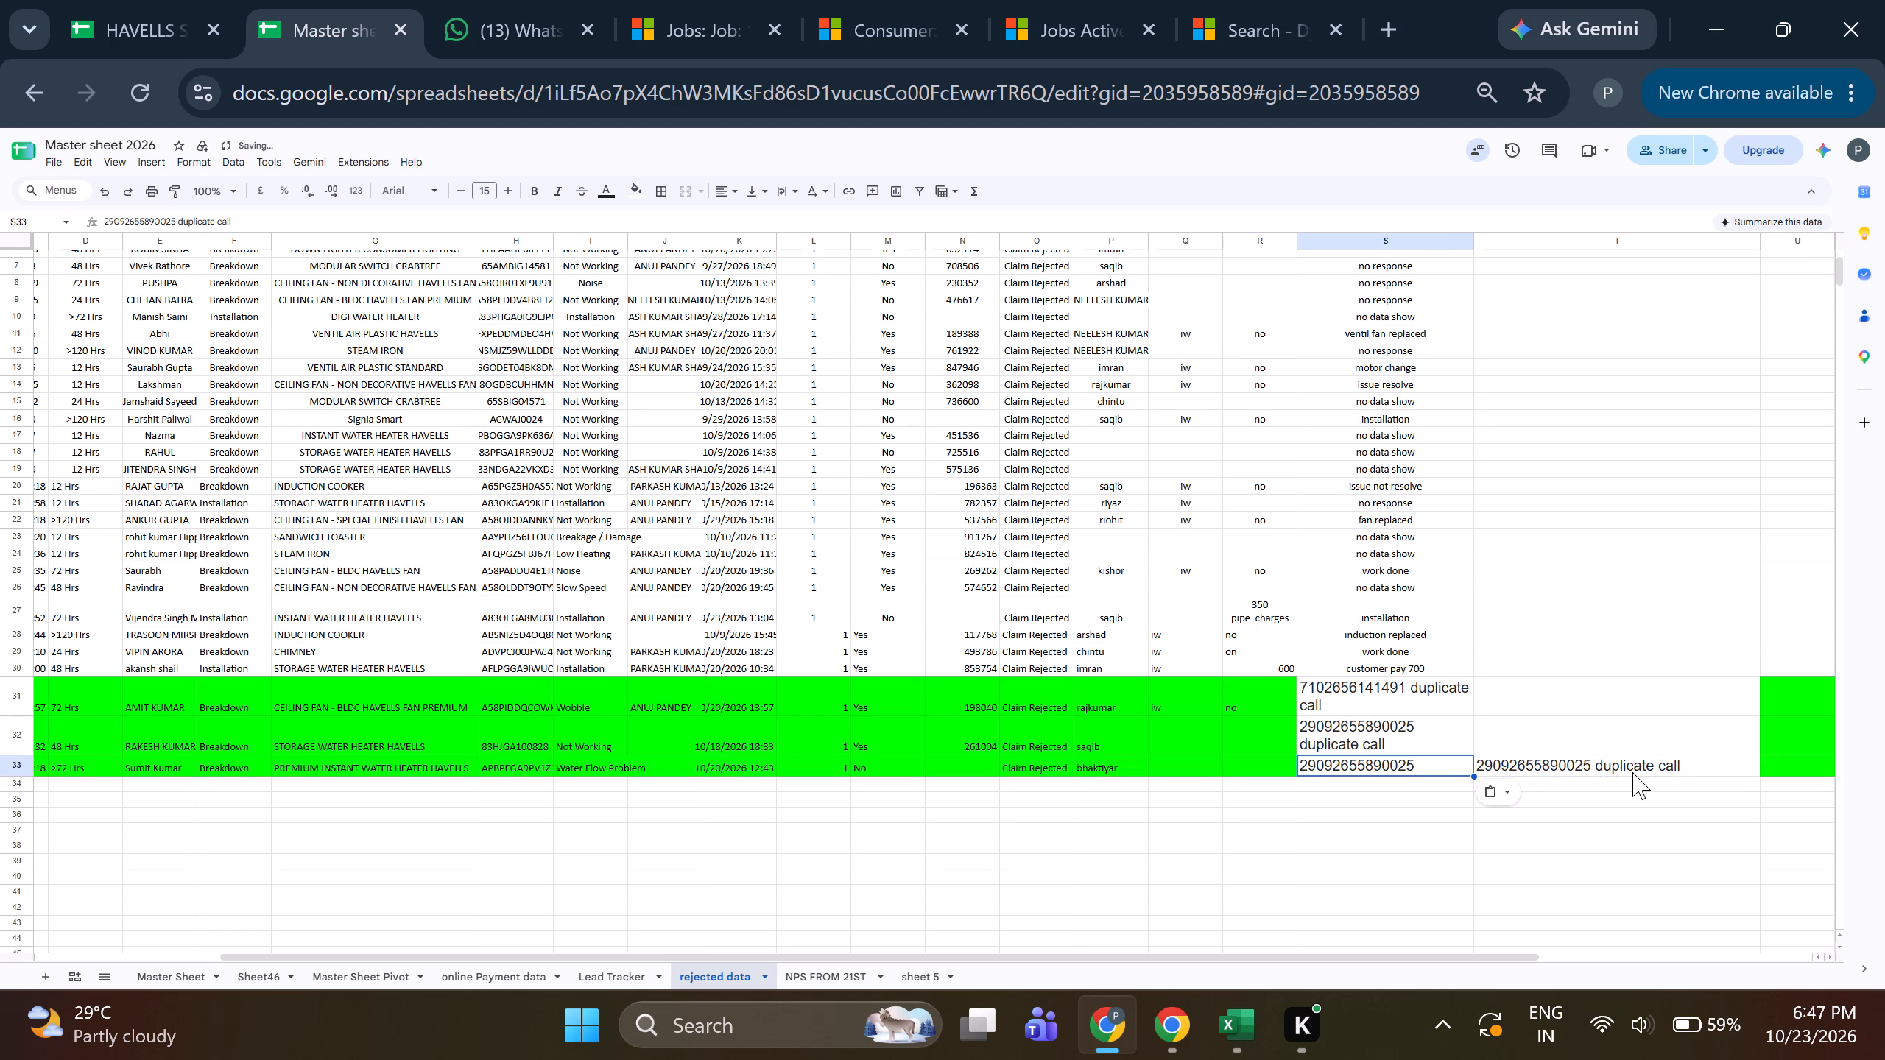
{"action": "left_click", "coordinate": [1632, 772]}
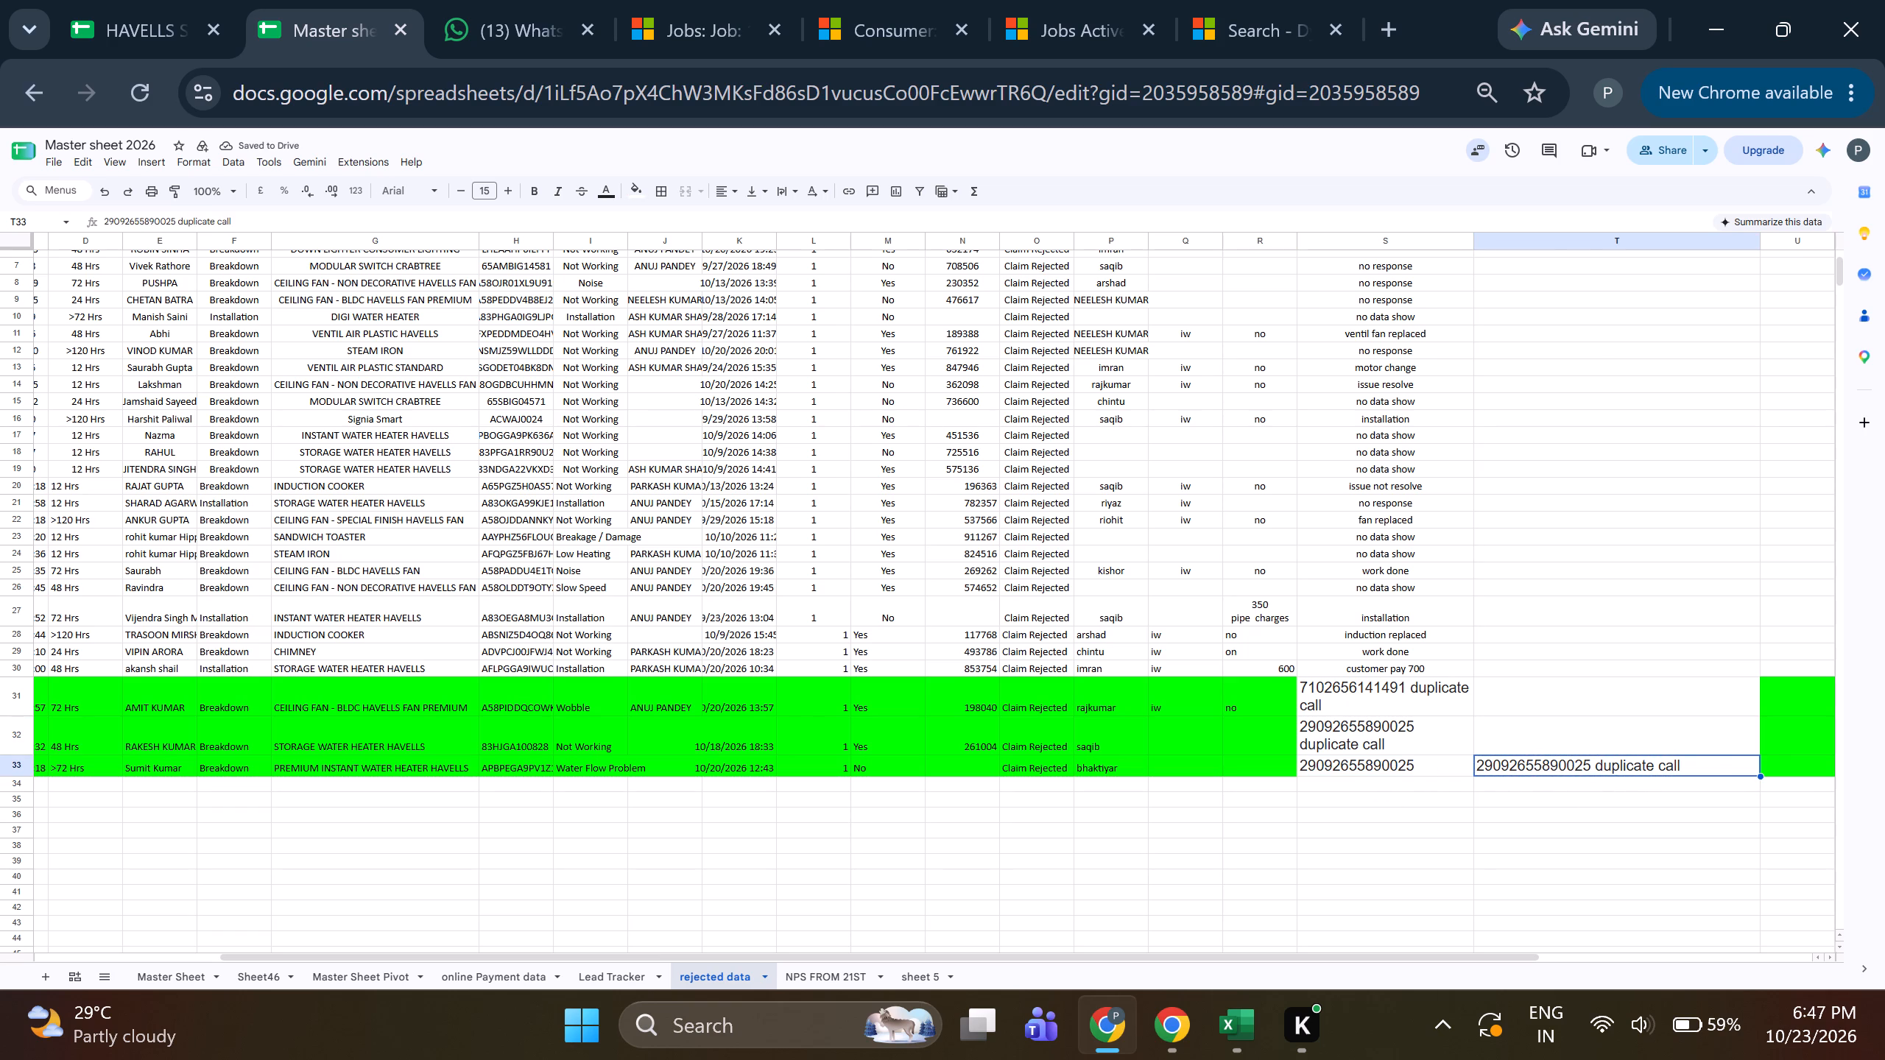
{"action": "key", "text": "ctrl+c"}
{"action": "left_click", "coordinate": [1403, 760], "text": "ctrl"}
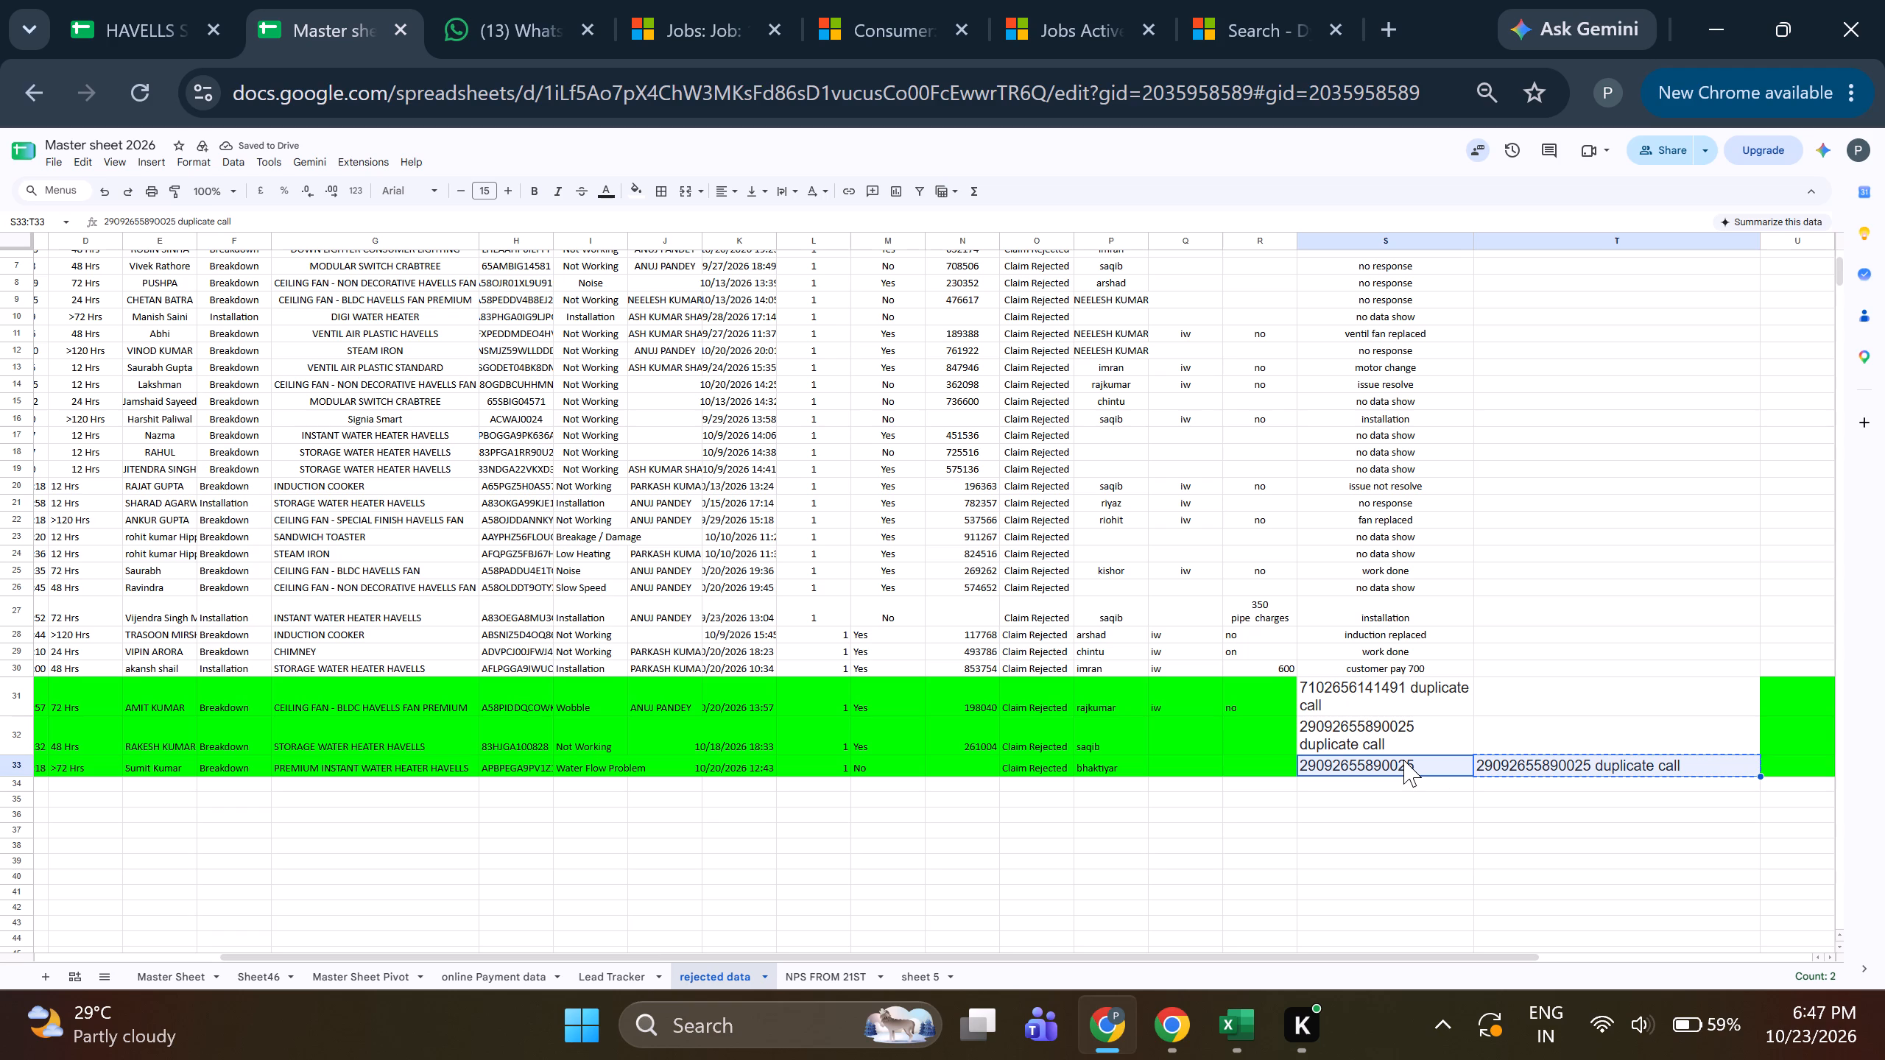
{"action": "key", "text": "ctrl+v"}
{"action": "key", "text": "ctrl+v"}
{"action": "triple_click", "coordinate": [1407, 762]}
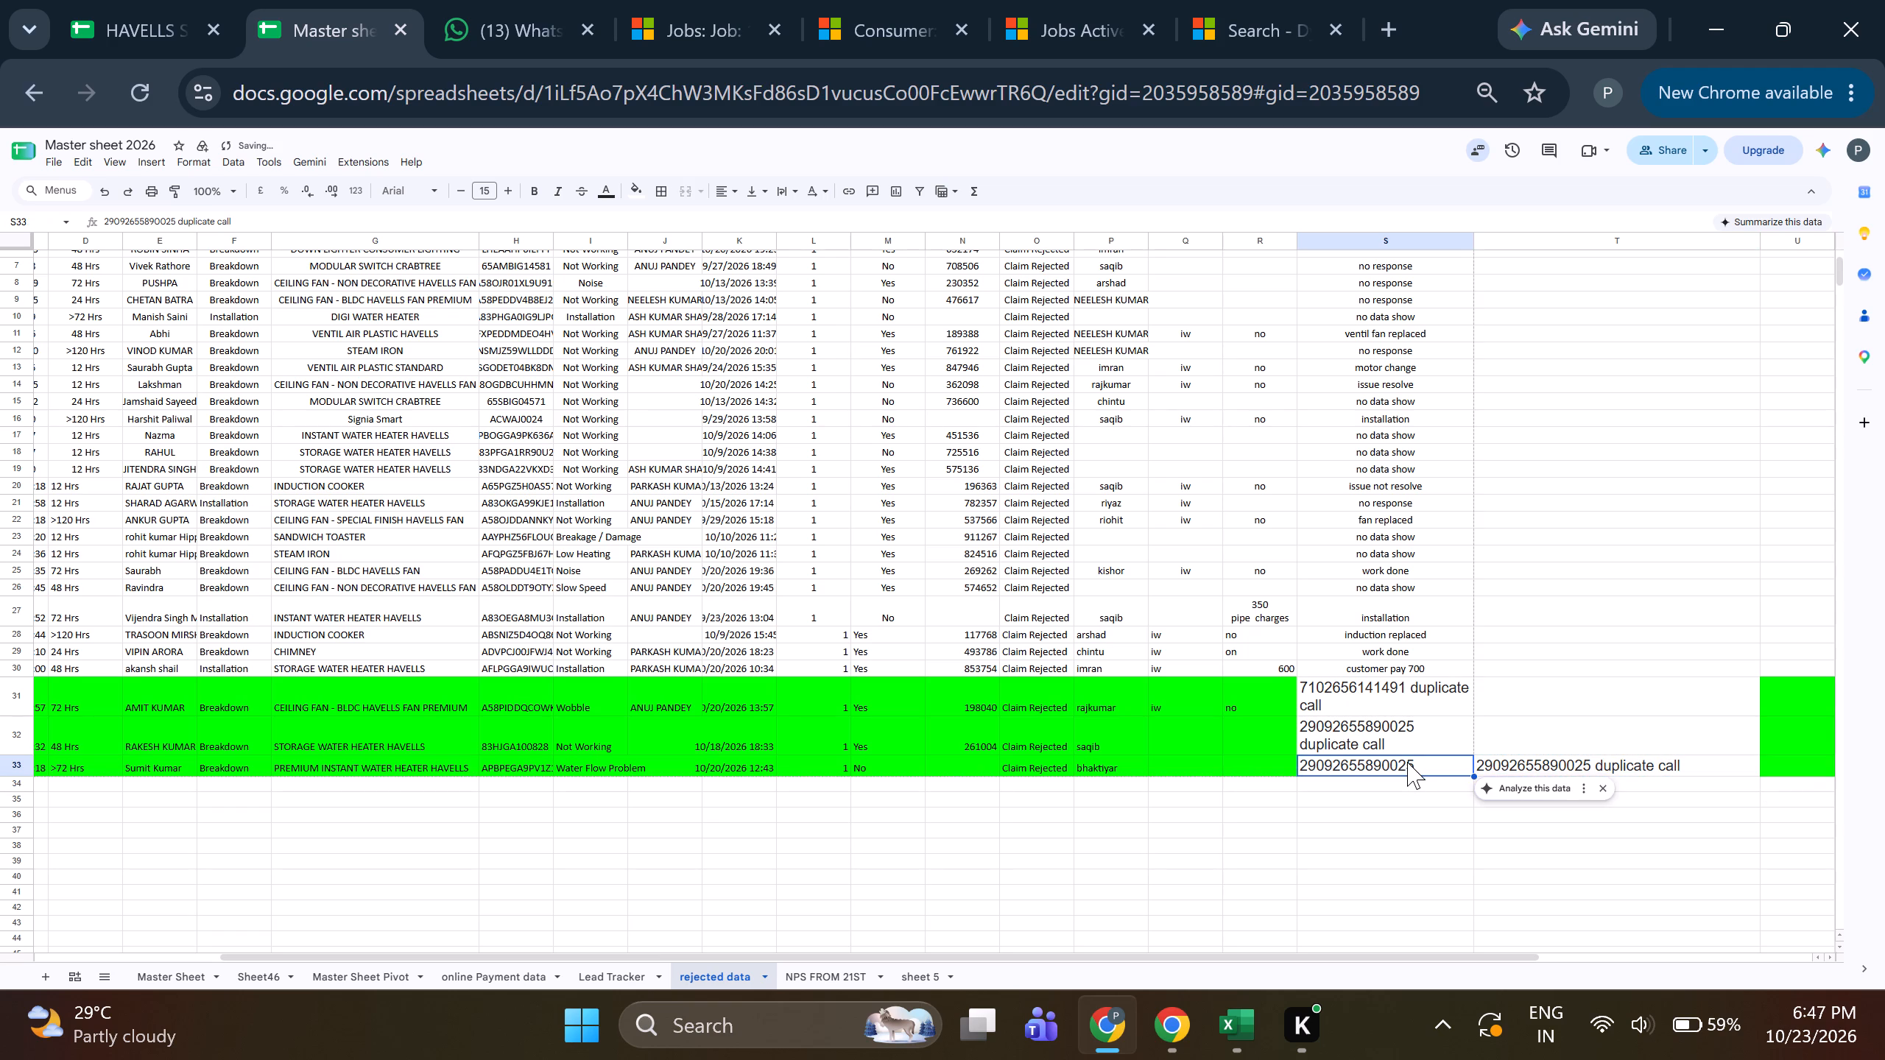
{"action": "left_click", "coordinate": [1621, 739]}
{"action": "left_click", "coordinate": [1633, 760]}
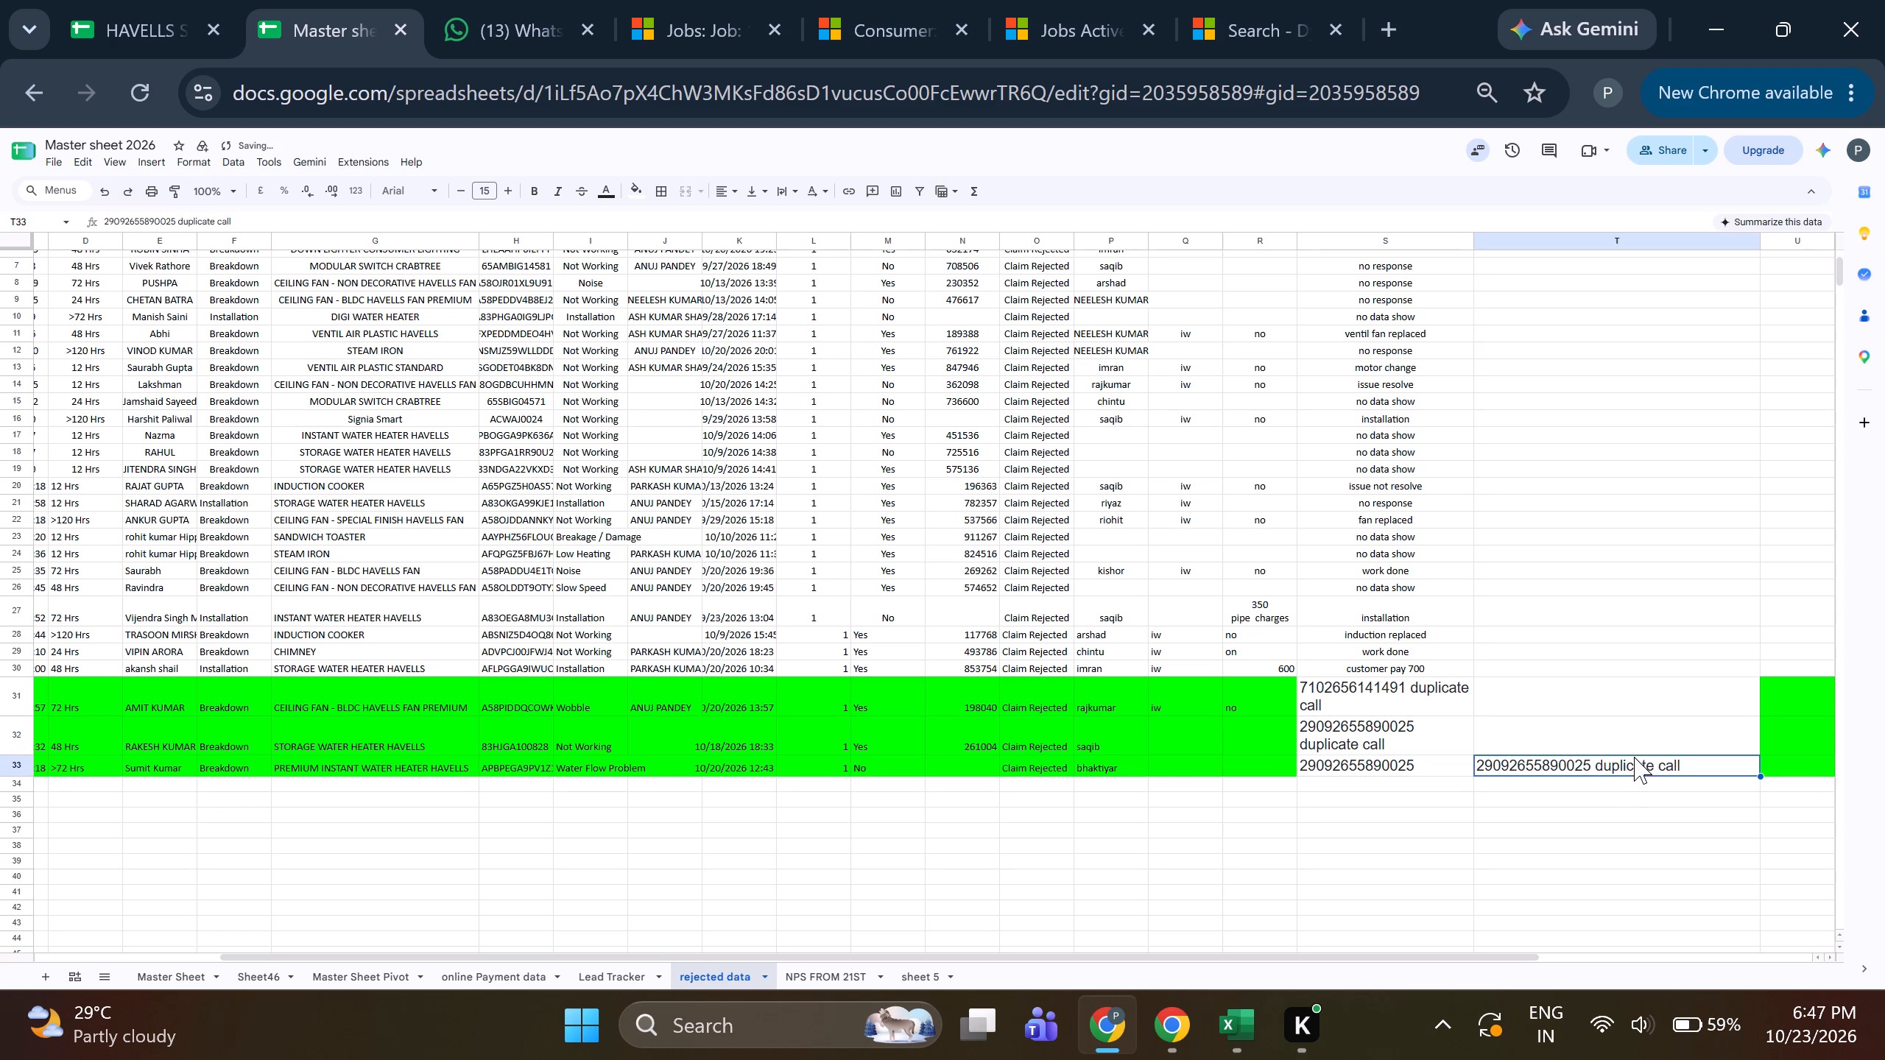
{"action": "key", "text": "BackSpace"}
{"action": "left_click", "coordinate": [1377, 824]}
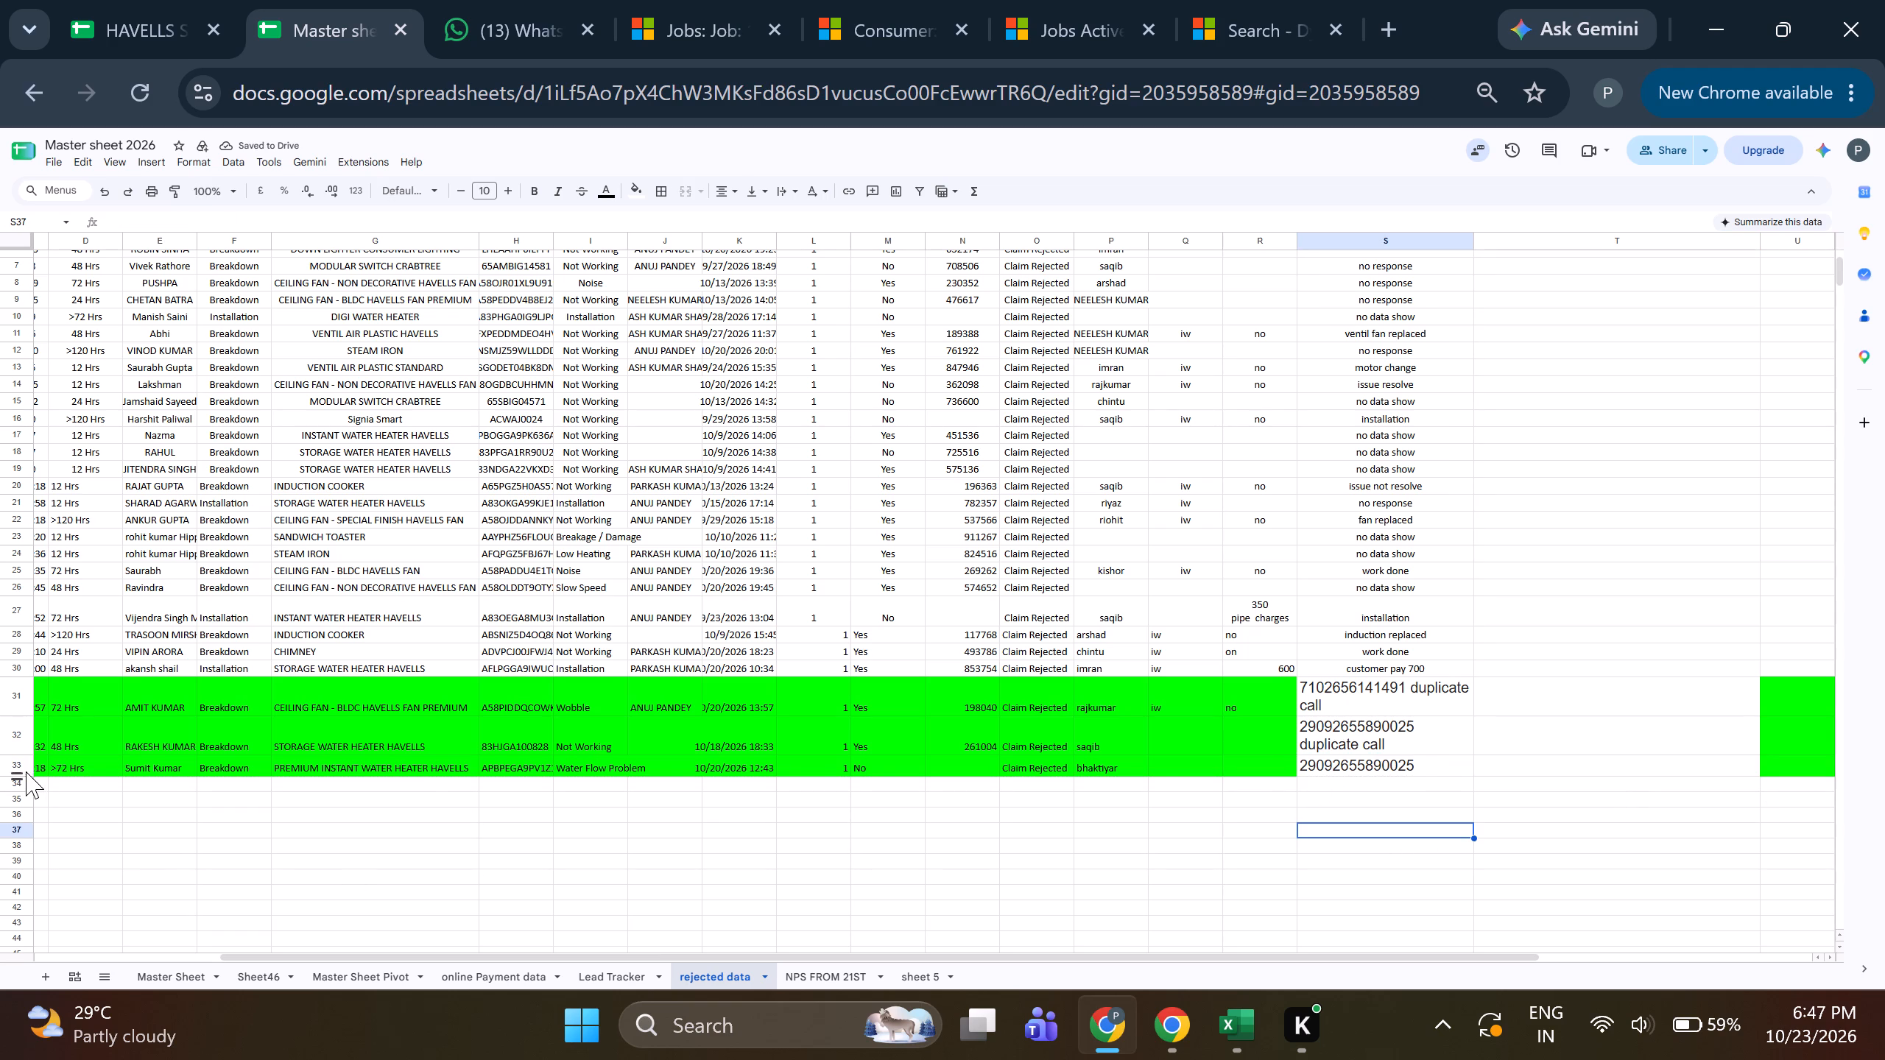
Increase the height of row 33 so its two-line remark fits.
{"action": "left_click_drag", "start_coordinate": [11, 777], "coordinate": [10, 786]}
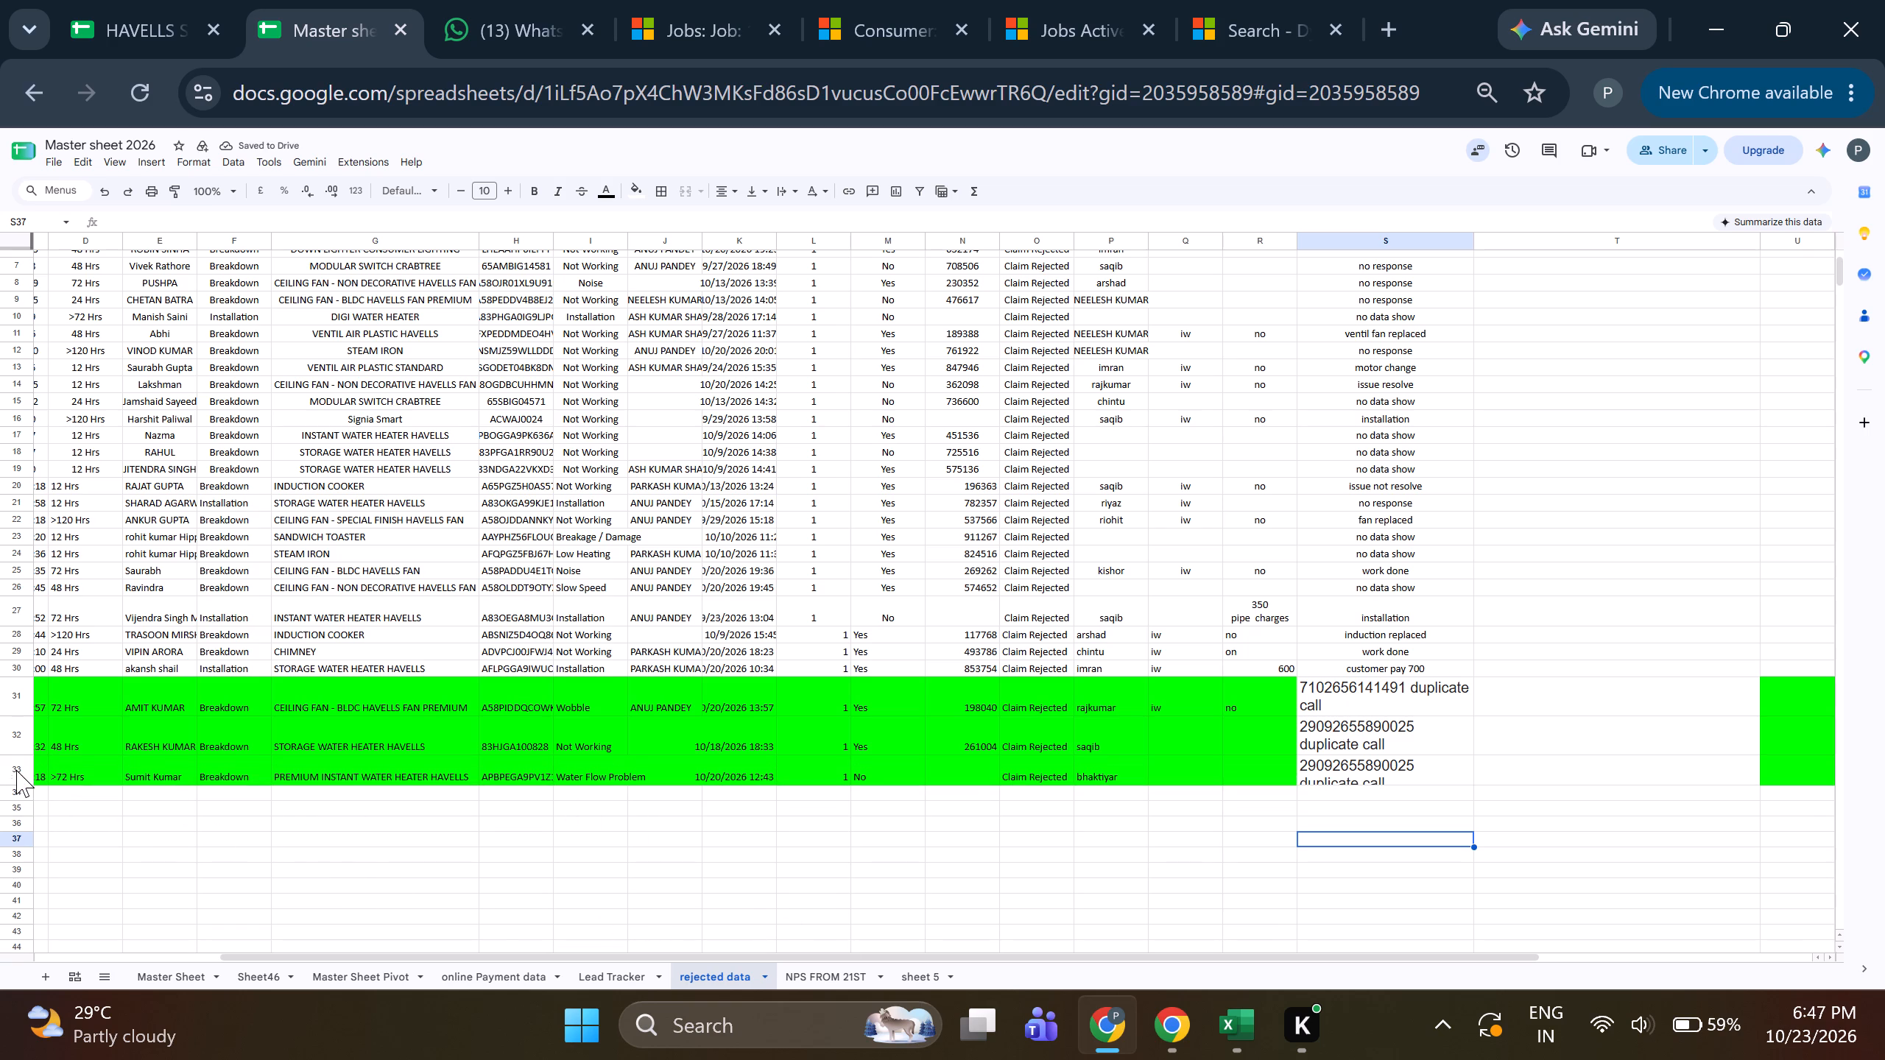
{"action": "left_click_drag", "start_coordinate": [15, 783], "coordinate": [18, 803]}
{"action": "left_click", "coordinate": [967, 915]}
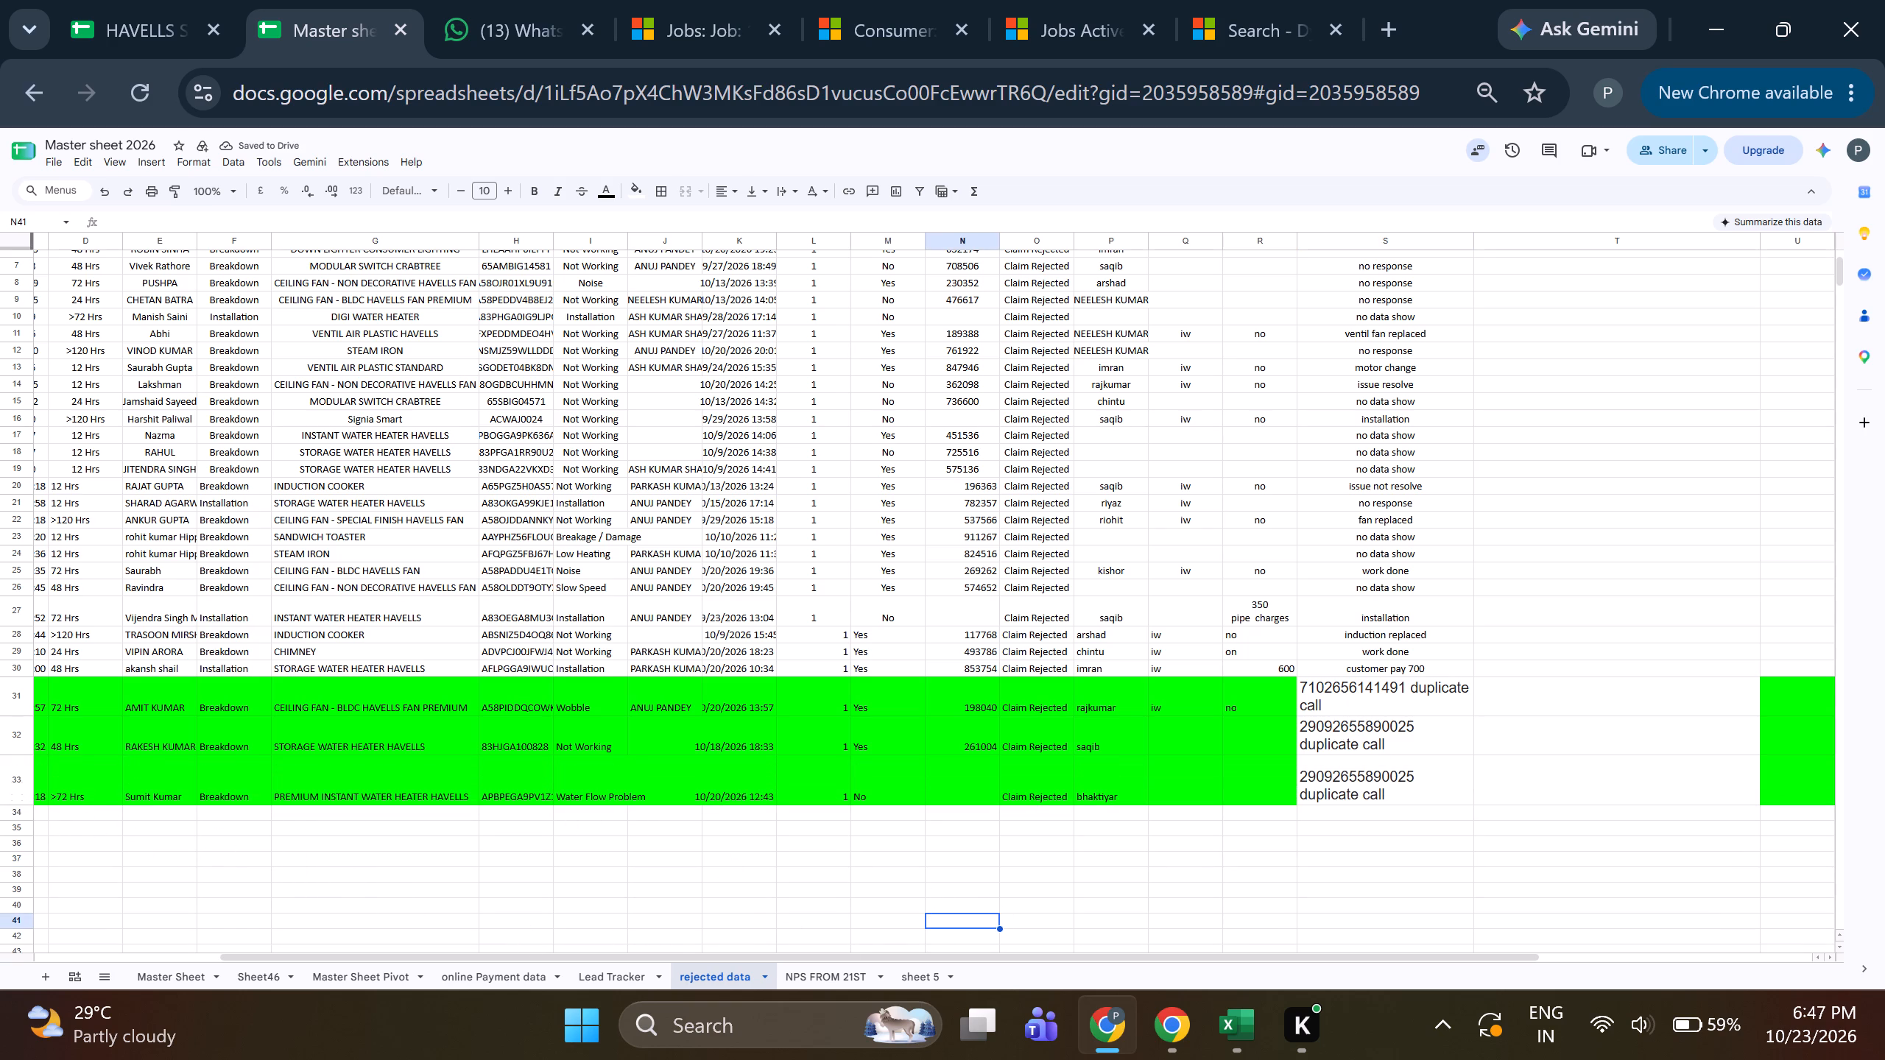
{"action": "left_click_drag", "start_coordinate": [21, 802], "coordinate": [18, 793]}
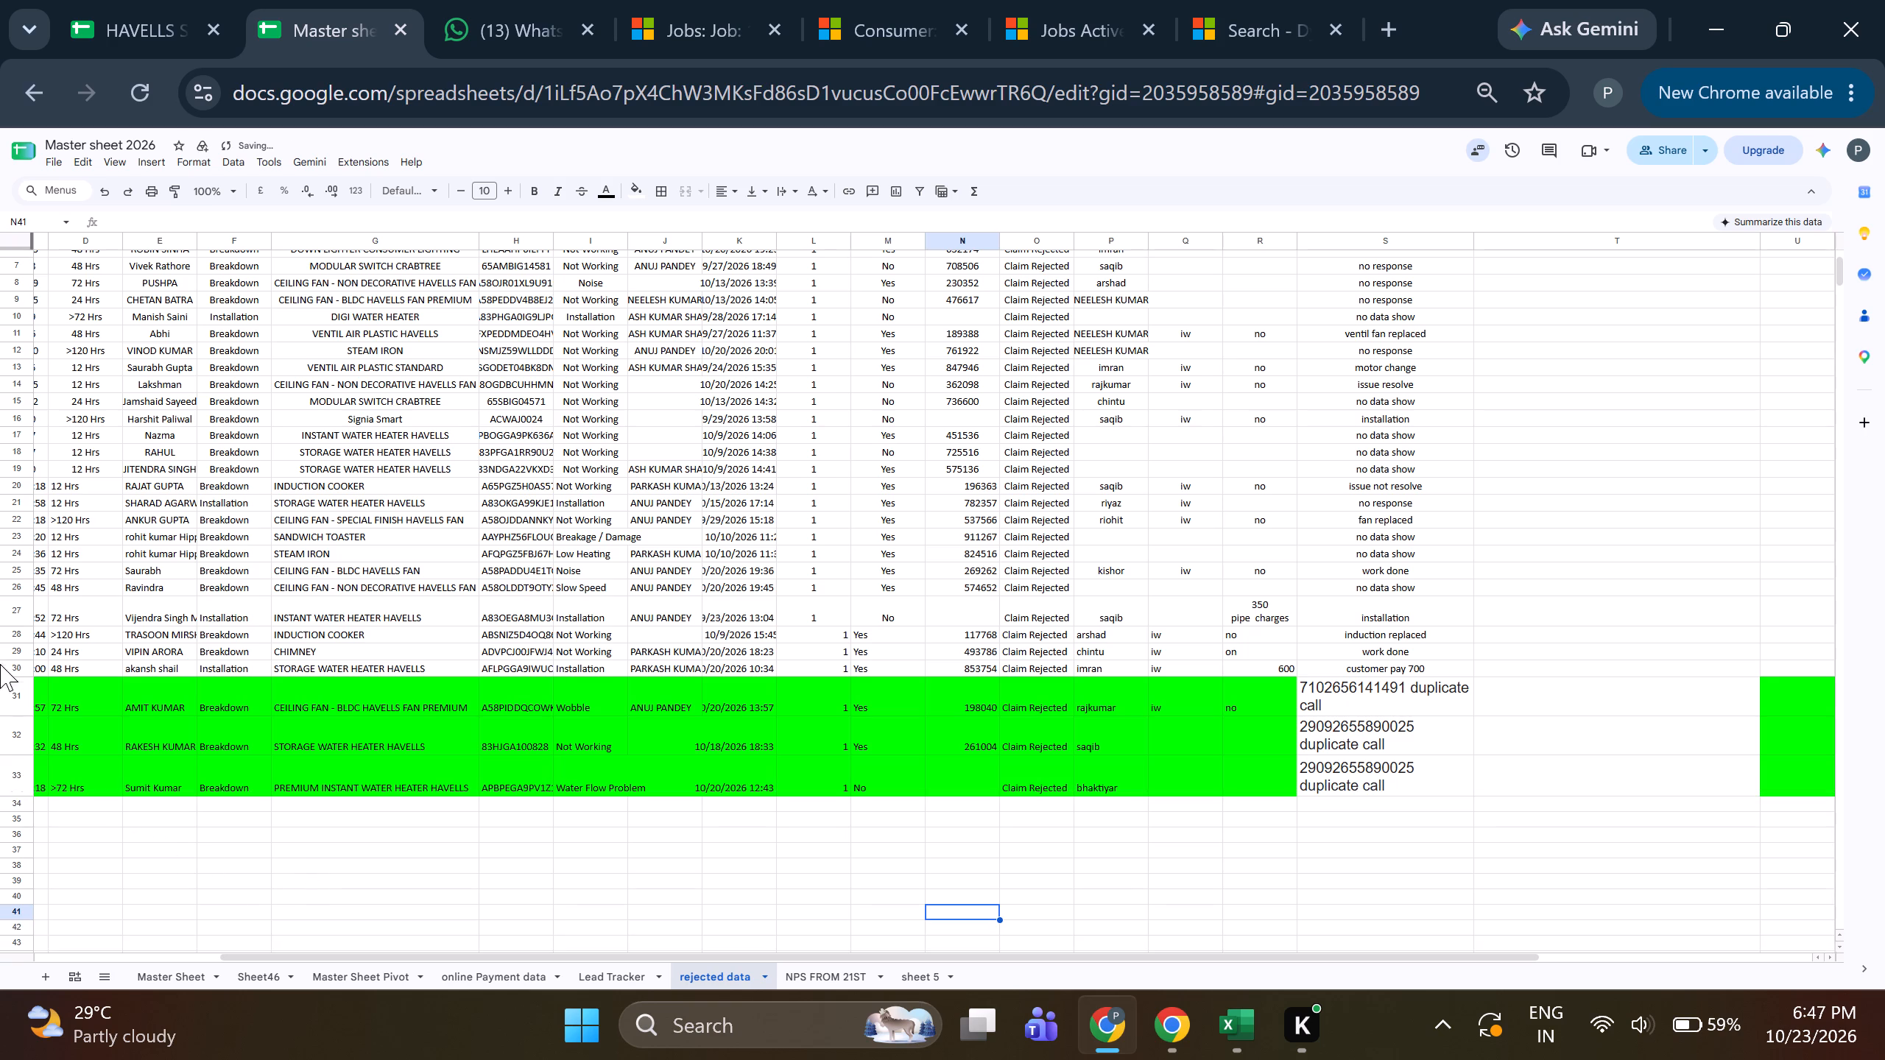
Move row 31, the ceiling fan wobble job, below row 33.
{"action": "left_click", "coordinate": [0, 695]}
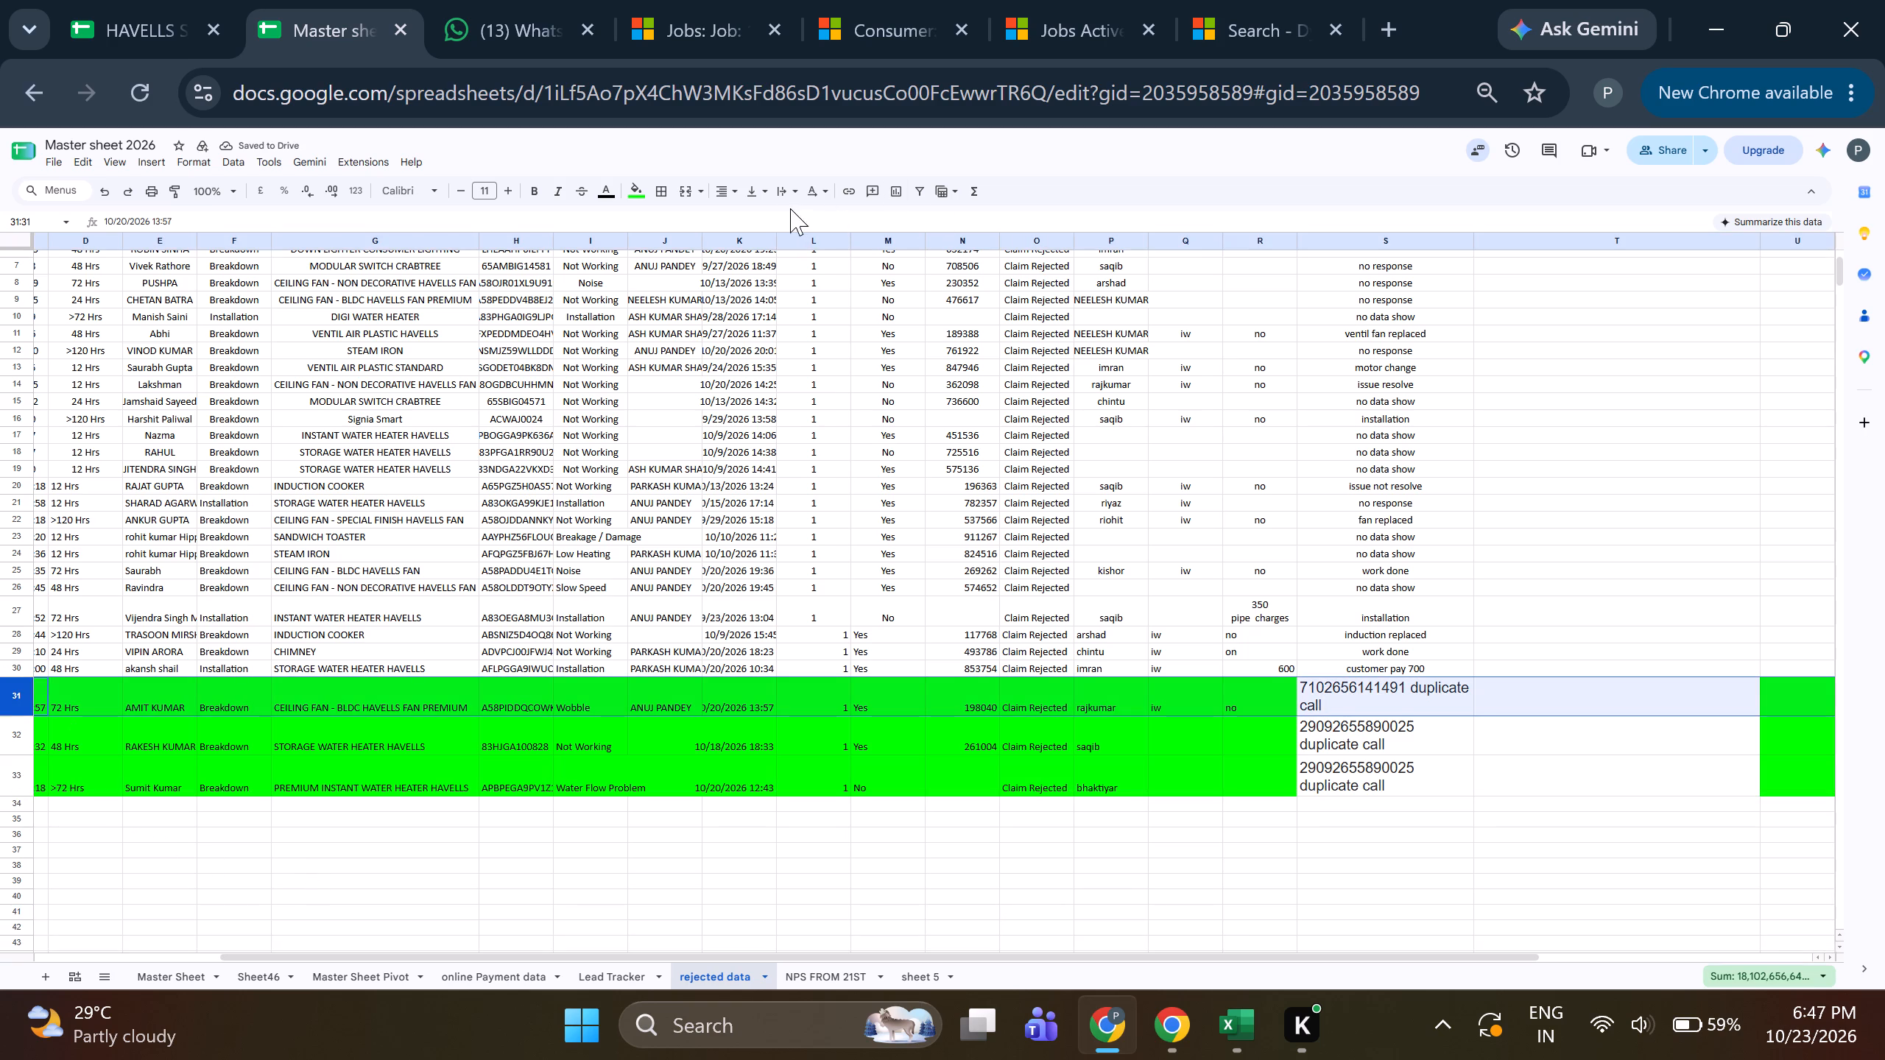
{"action": "left_click", "coordinate": [4, 729]}
{"action": "left_click", "coordinate": [1, 695]}
{"action": "left_click_drag", "start_coordinate": [1, 686], "coordinate": [0, 791]}
{"action": "left_click", "coordinate": [178, 866]}
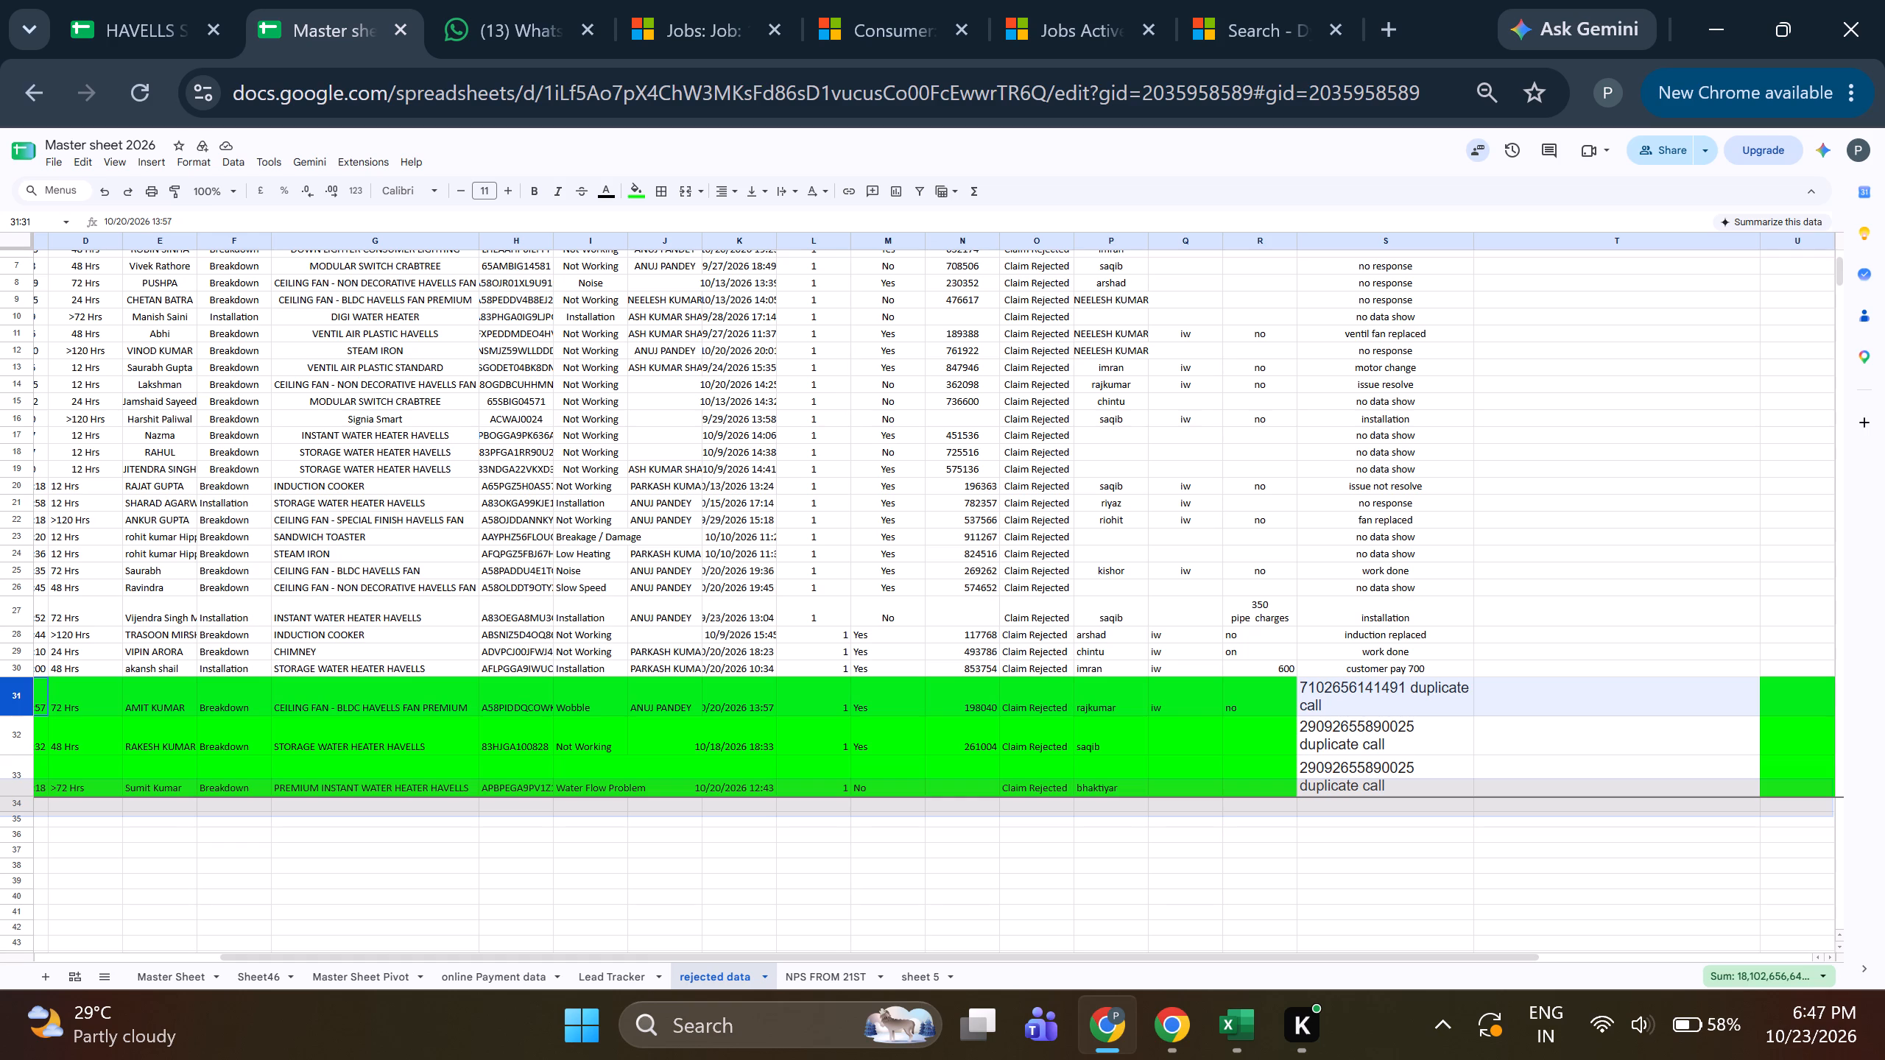
{"action": "left_click", "coordinate": [367, 881]}
Set the fill colour of rows 31 to 33 to white.
{"action": "scroll", "coordinate": [398, 858], "scroll_direction": "up", "scroll_amount": 2}
{"action": "scroll", "coordinate": [398, 858], "scroll_direction": "down", "scroll_amount": 2}
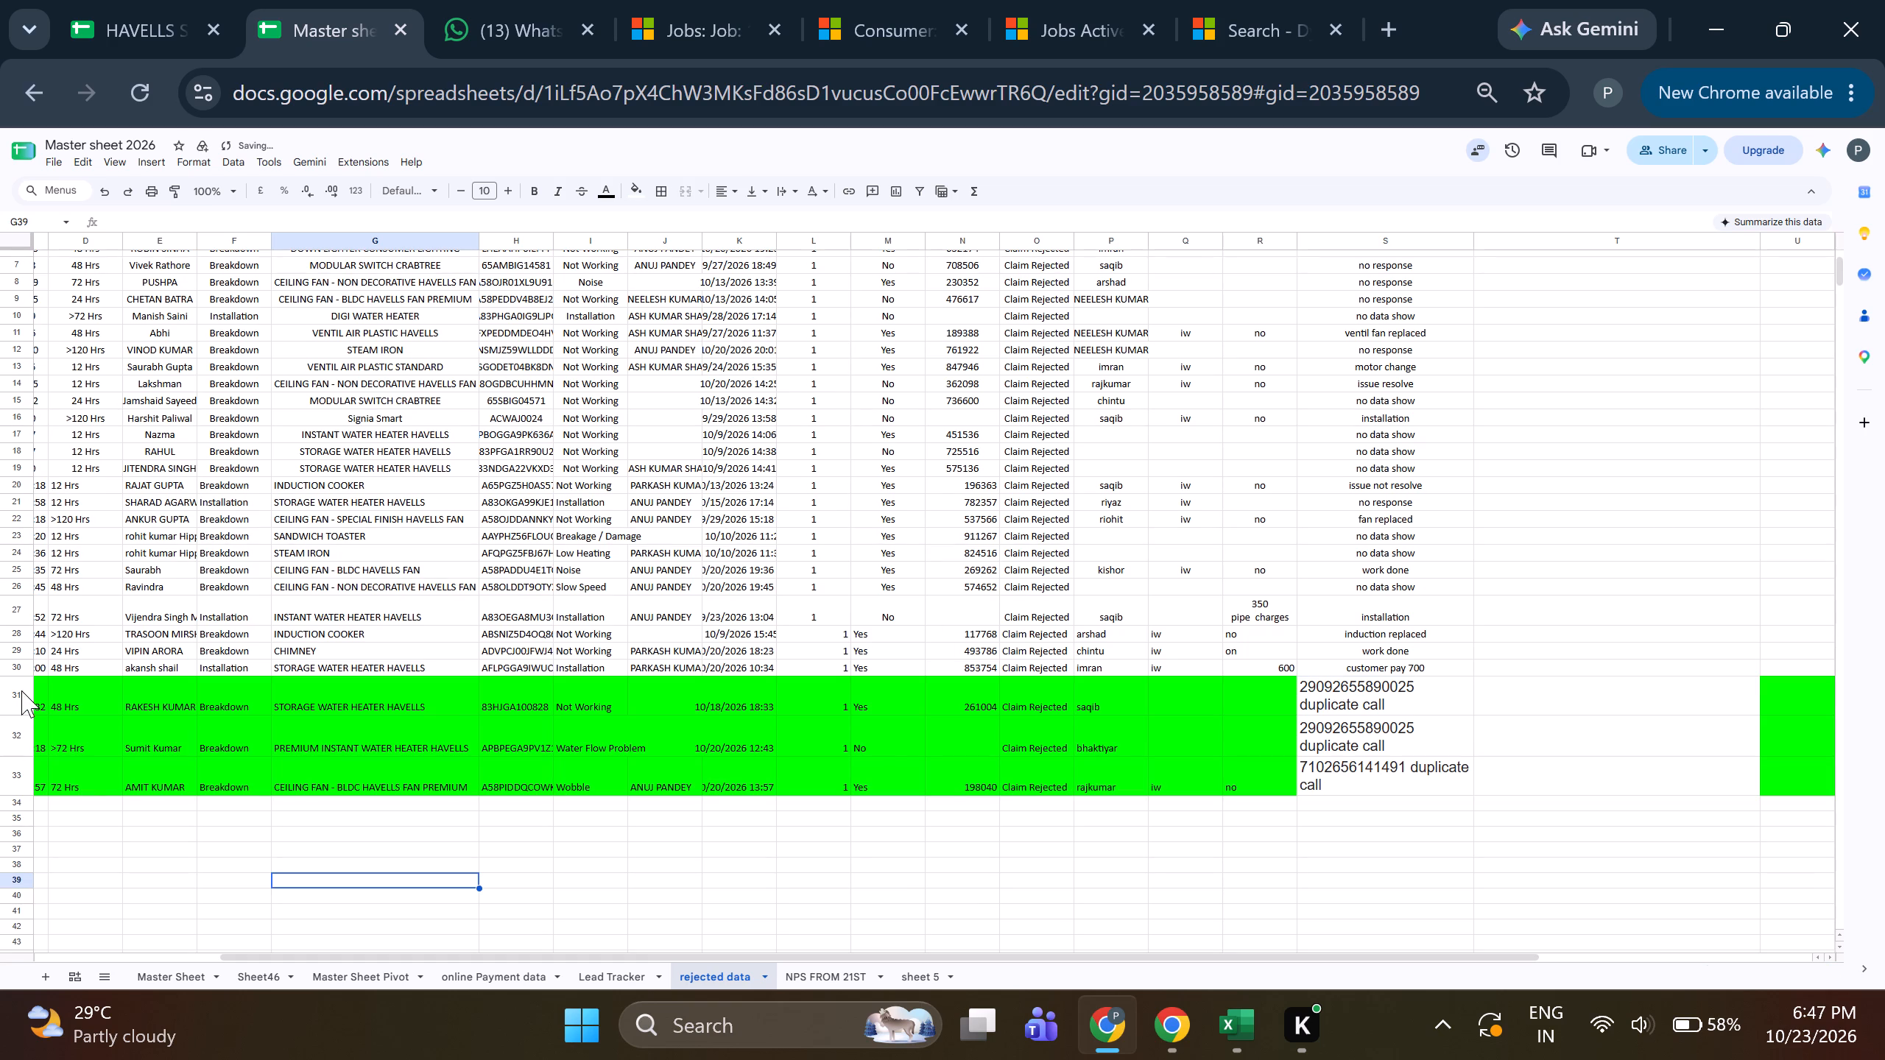
{"action": "left_click_drag", "start_coordinate": [4, 697], "coordinate": [5, 724]}
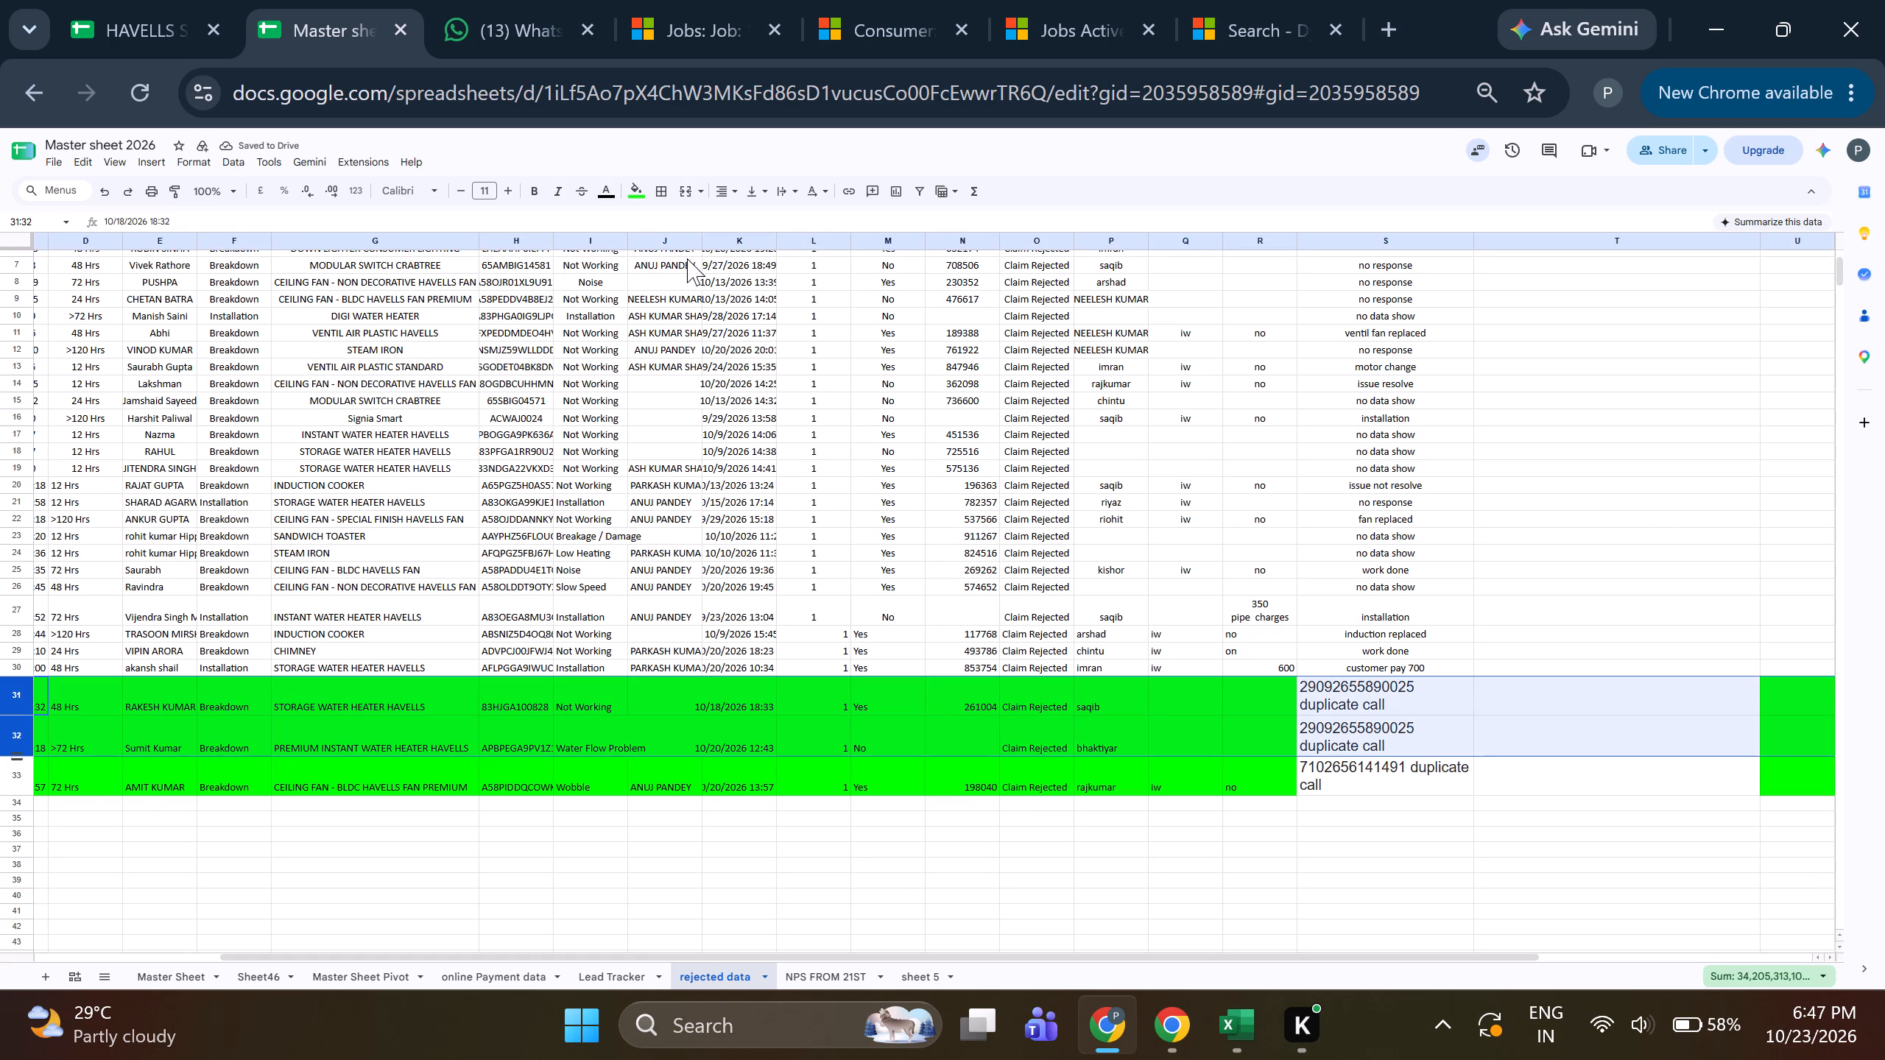
{"action": "left_click", "coordinate": [632, 199]}
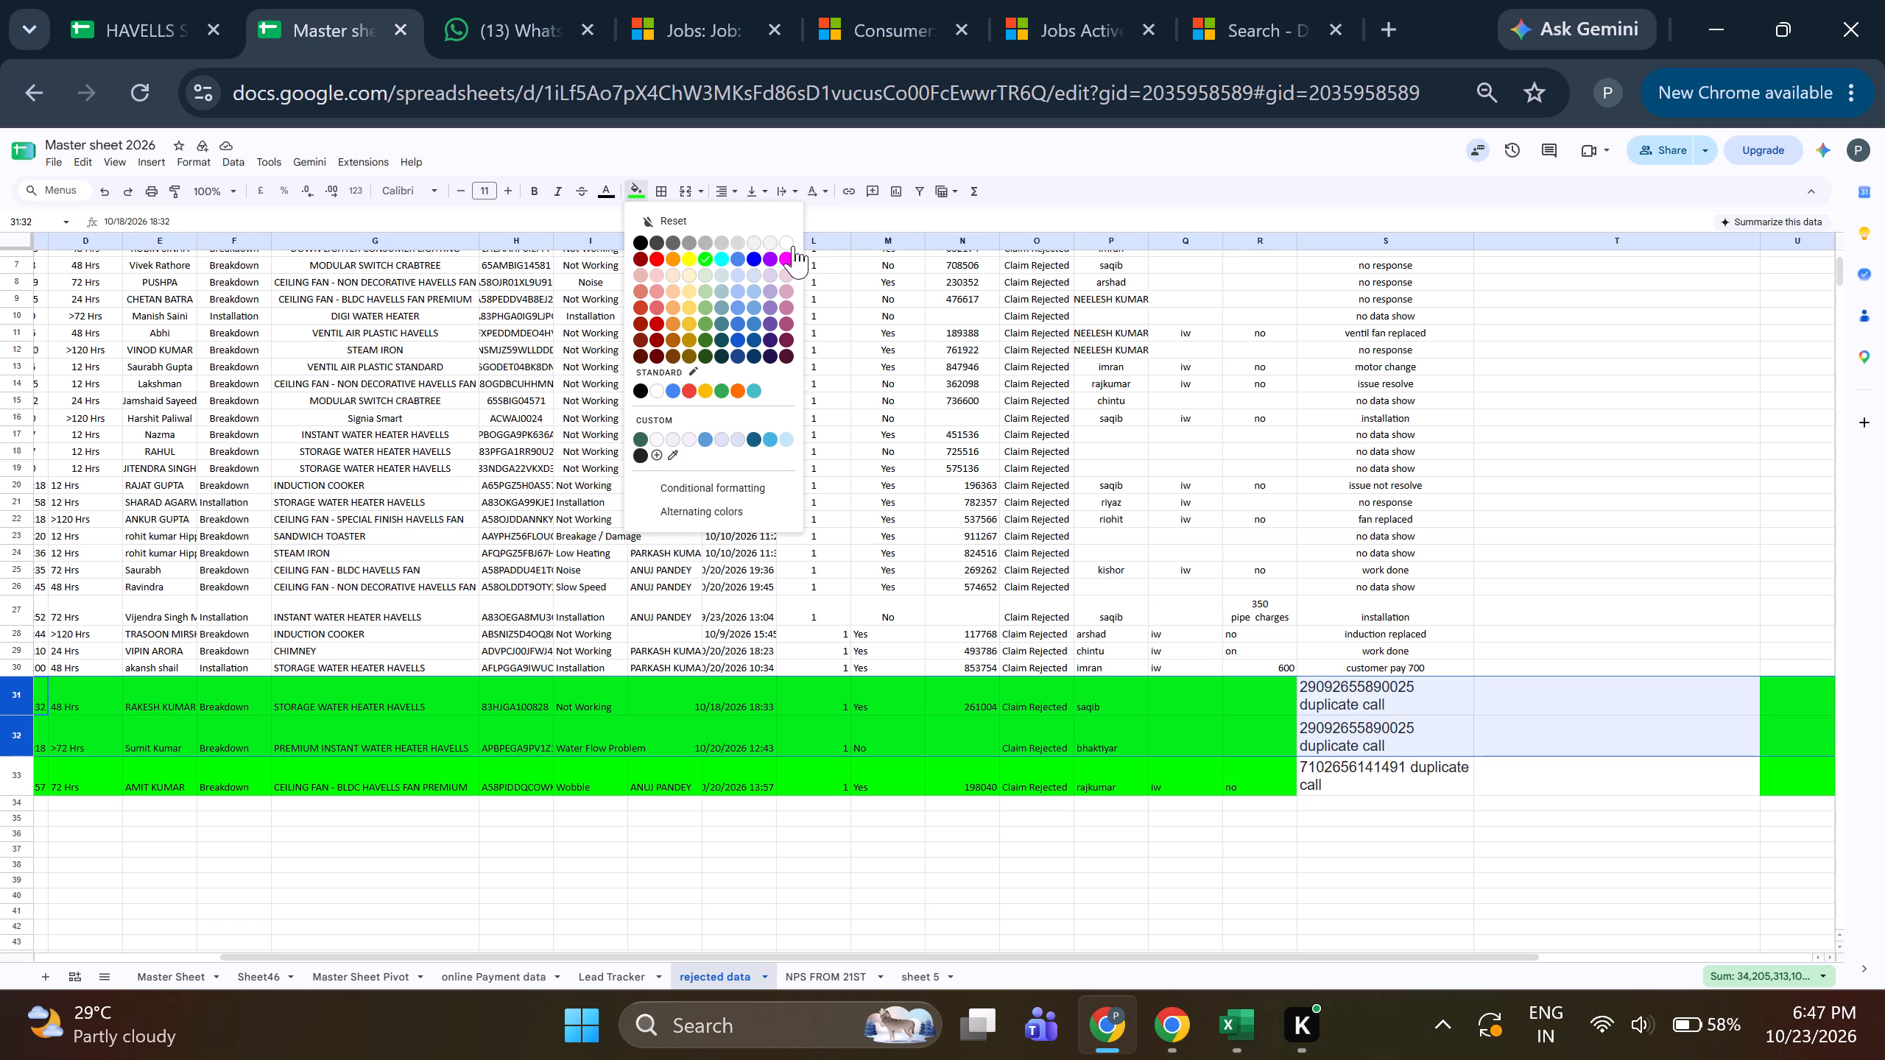
{"action": "left_click", "coordinate": [793, 246]}
{"action": "left_click", "coordinate": [0, 785]}
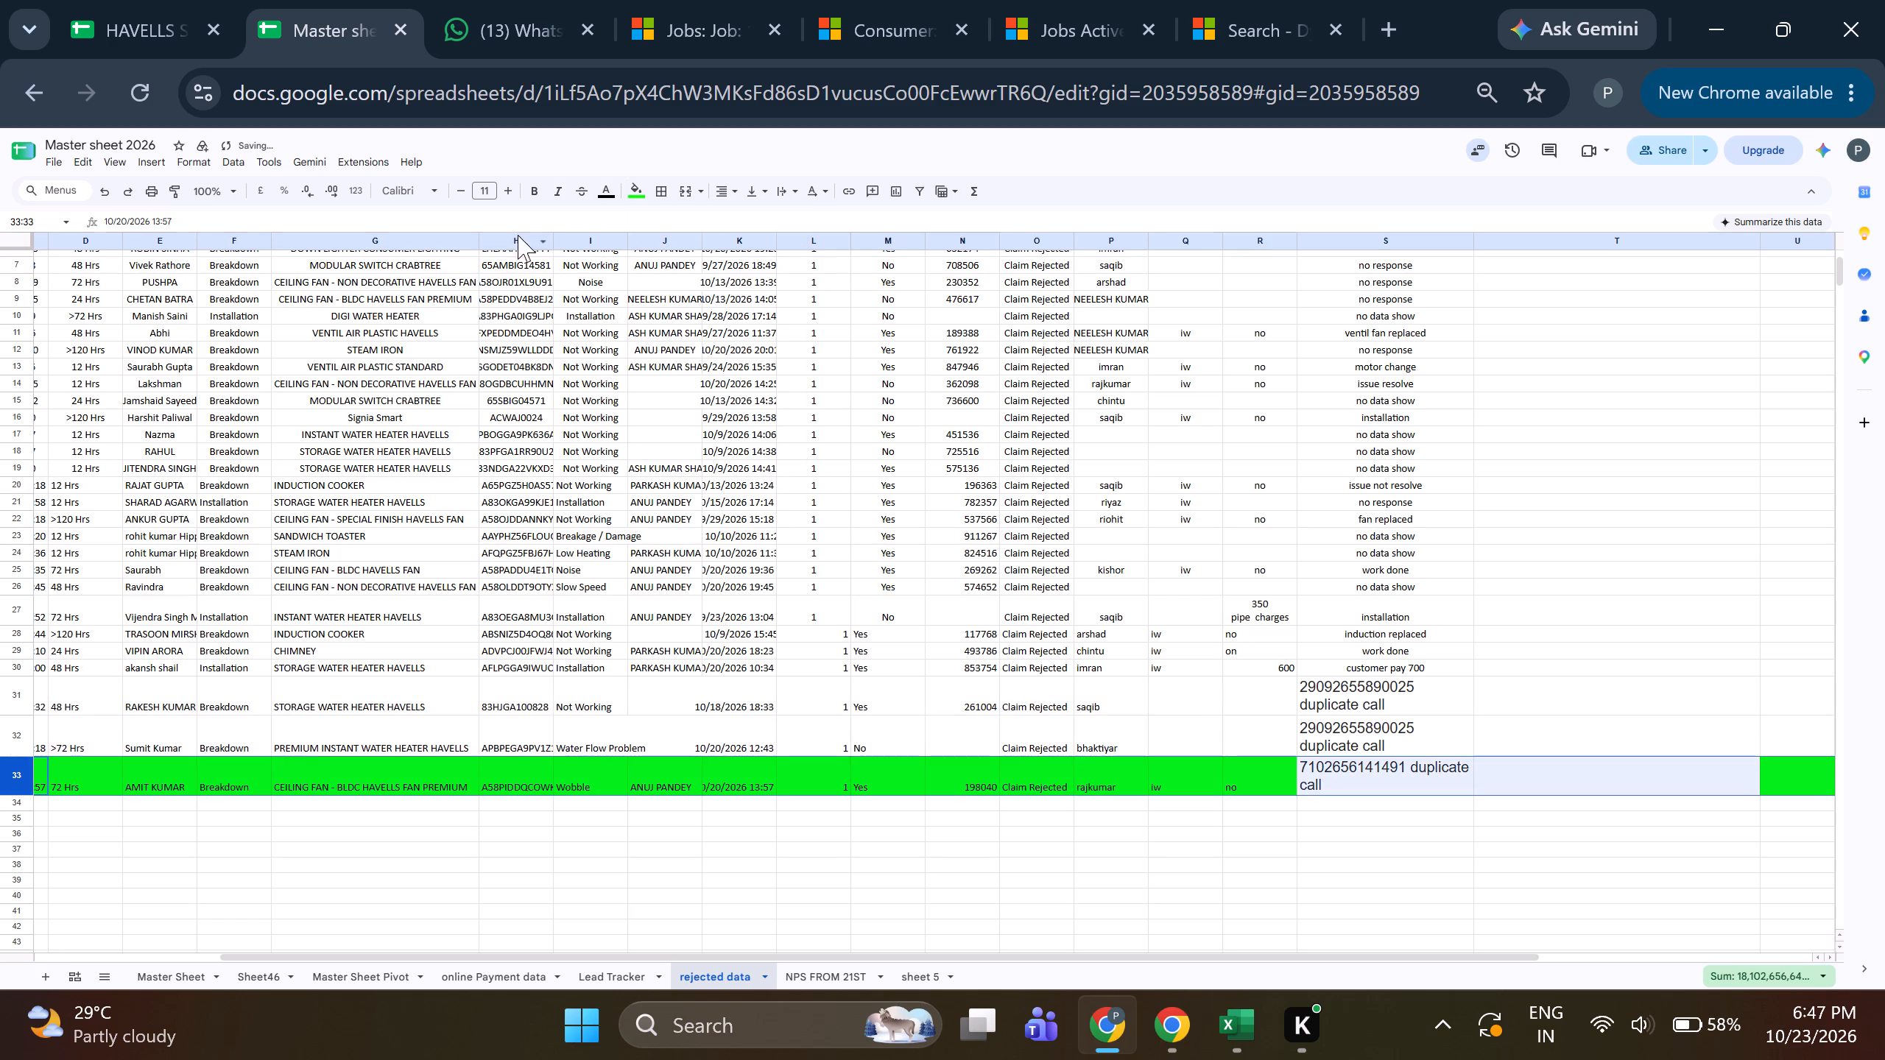
{"action": "left_click", "coordinate": [635, 186]}
{"action": "left_click", "coordinate": [786, 239]}
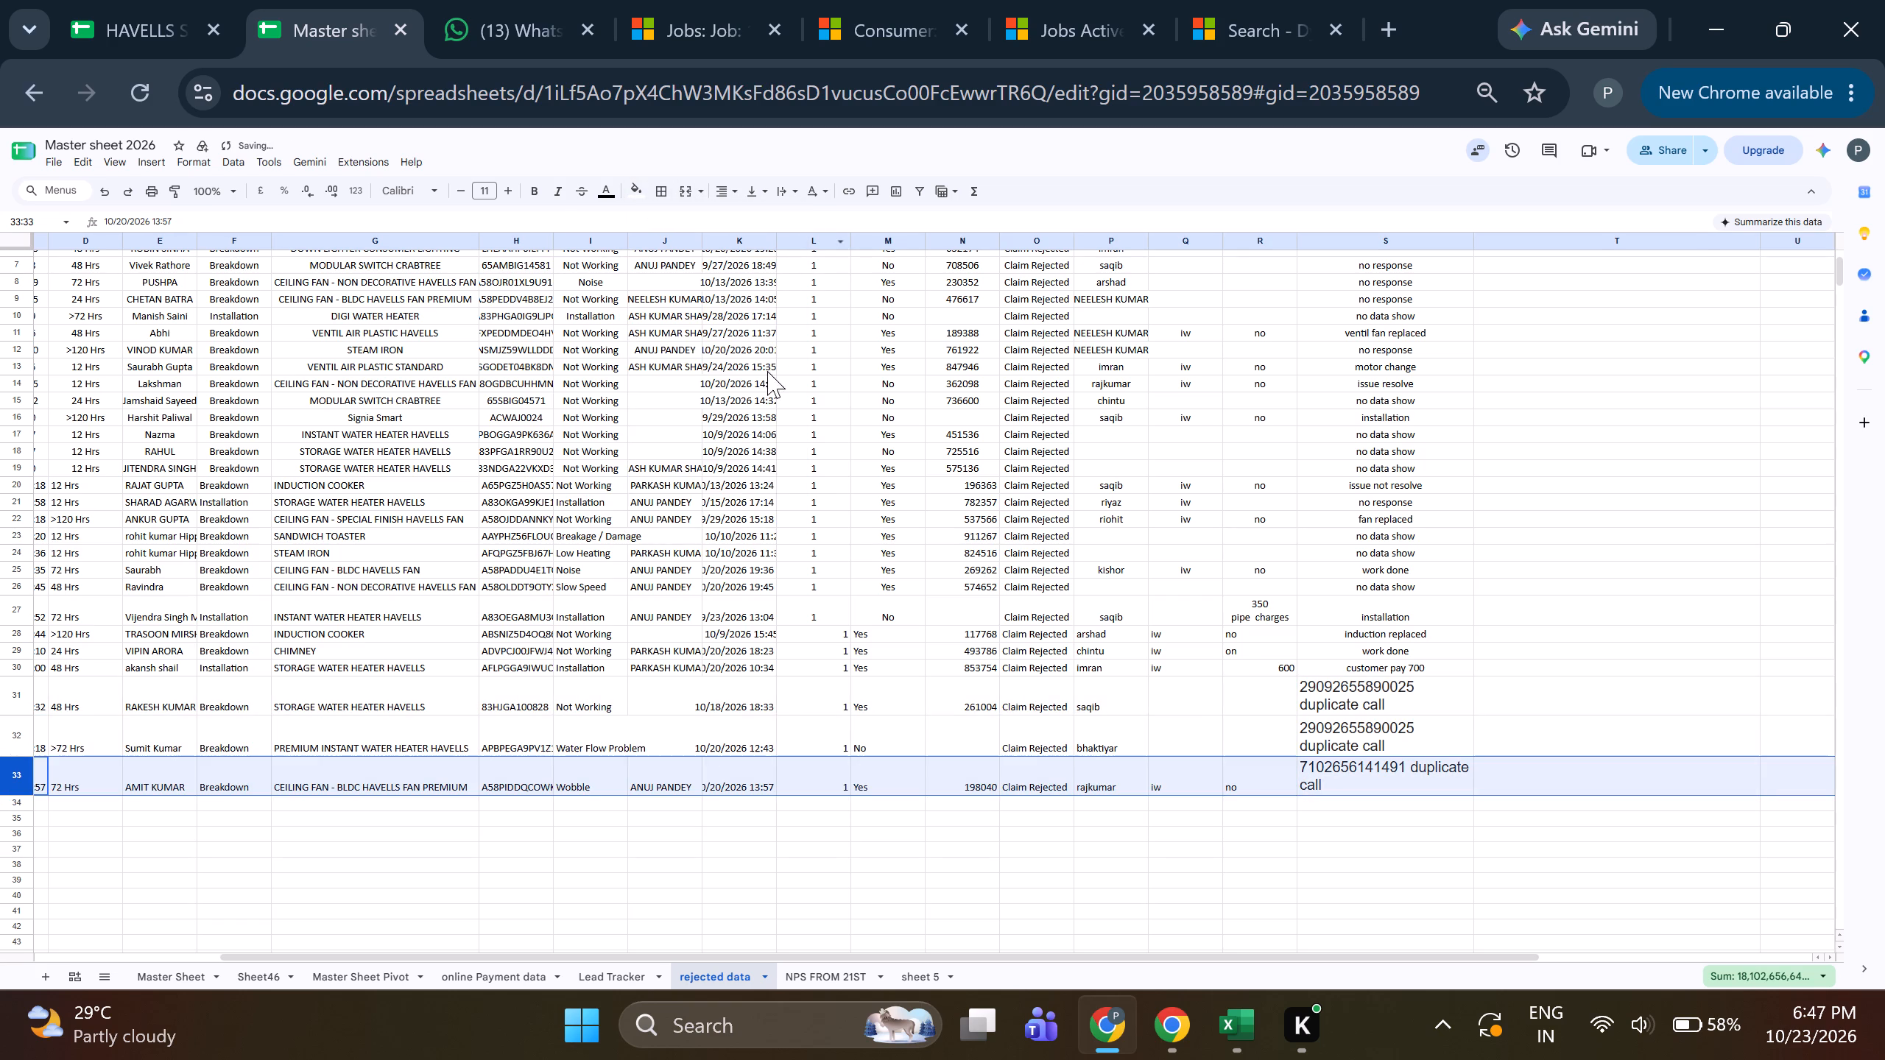
{"action": "left_click", "coordinate": [610, 841]}
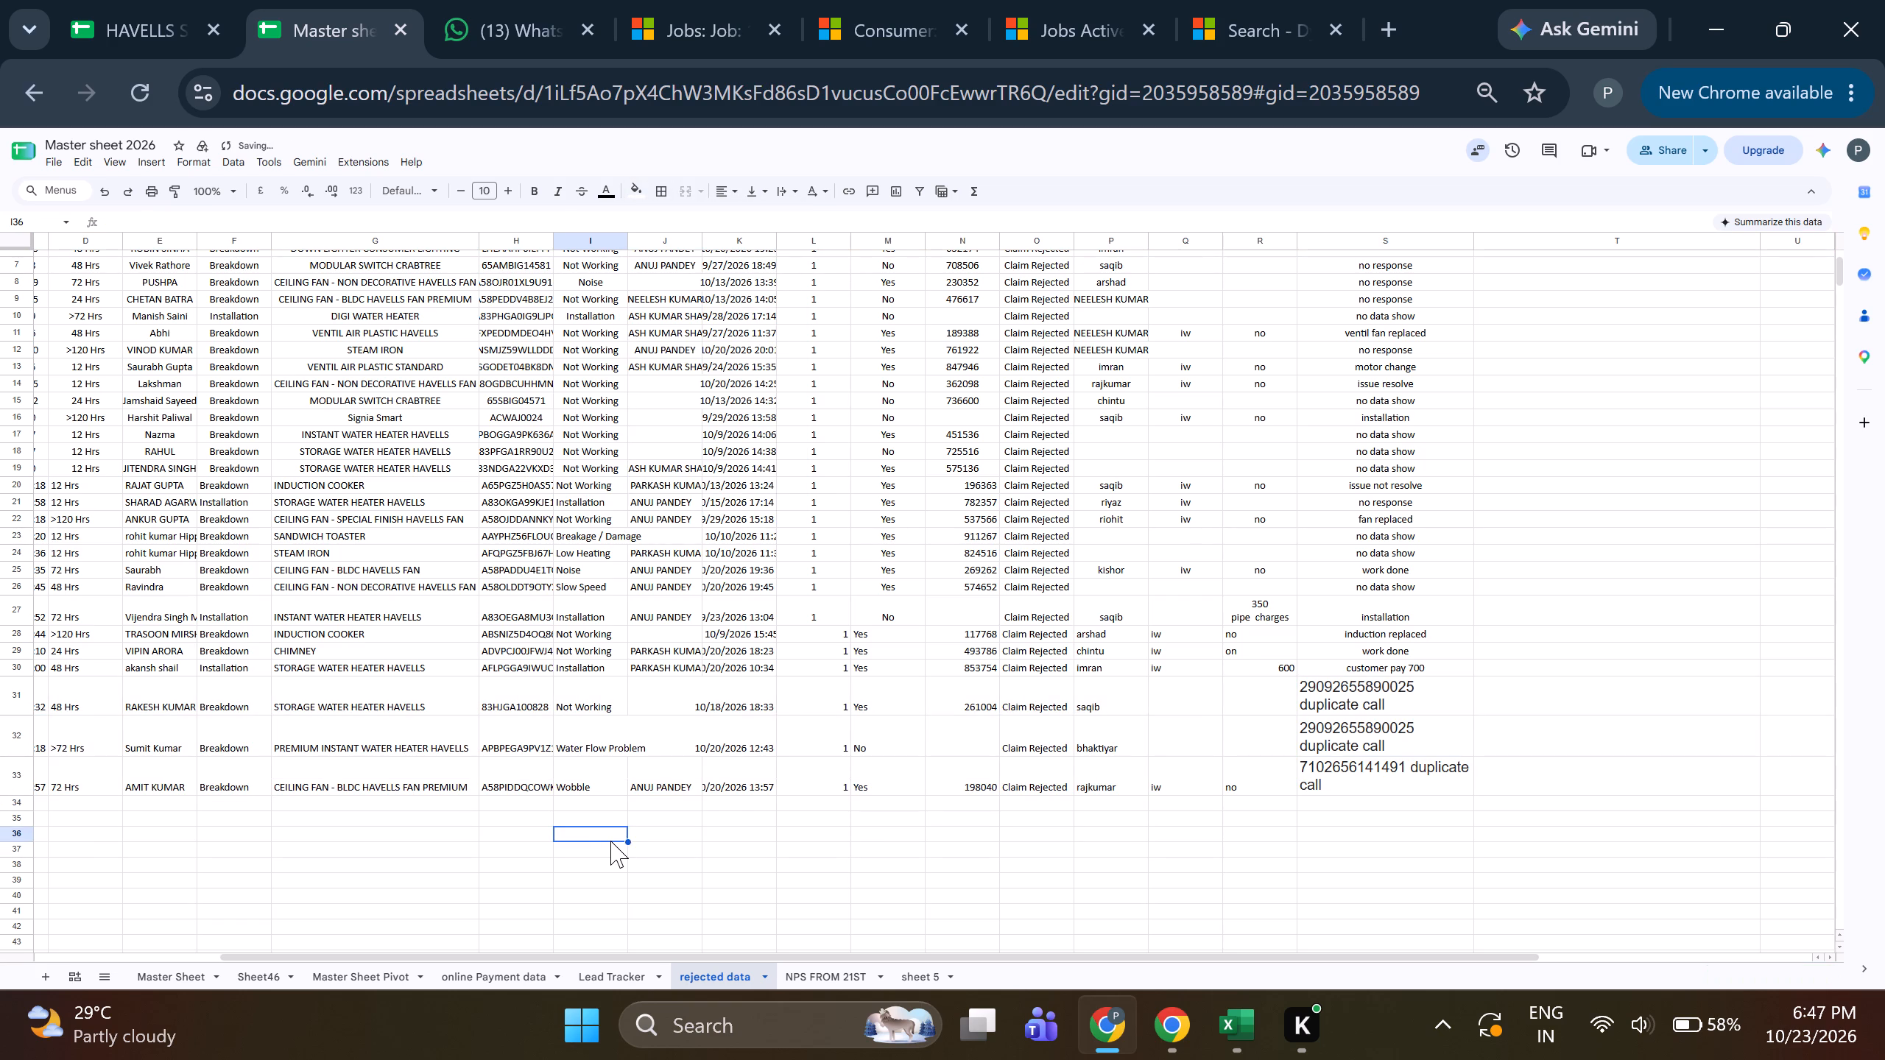
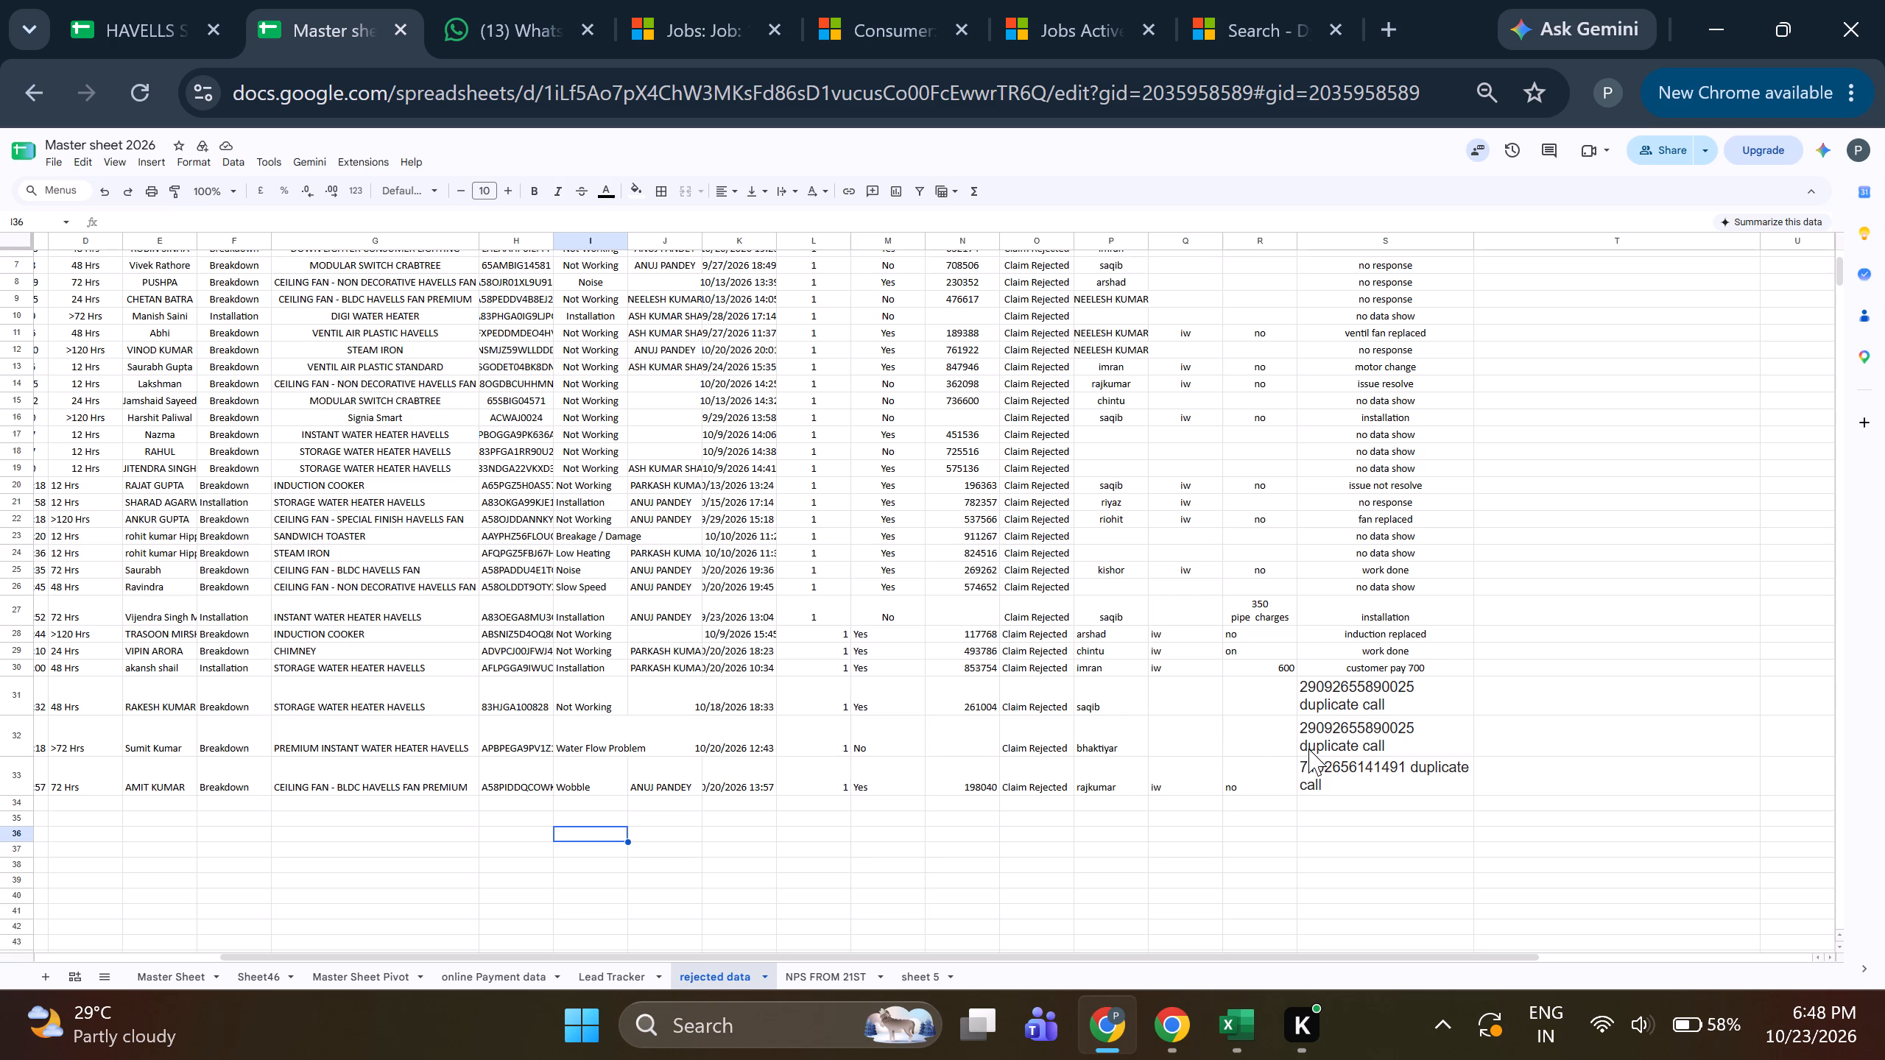
Review the rejected data rows and go to cell A34, the first empty cell below the last claim.
{"action": "scroll", "coordinate": [1402, 628], "scroll_direction": "up", "scroll_amount": 3}
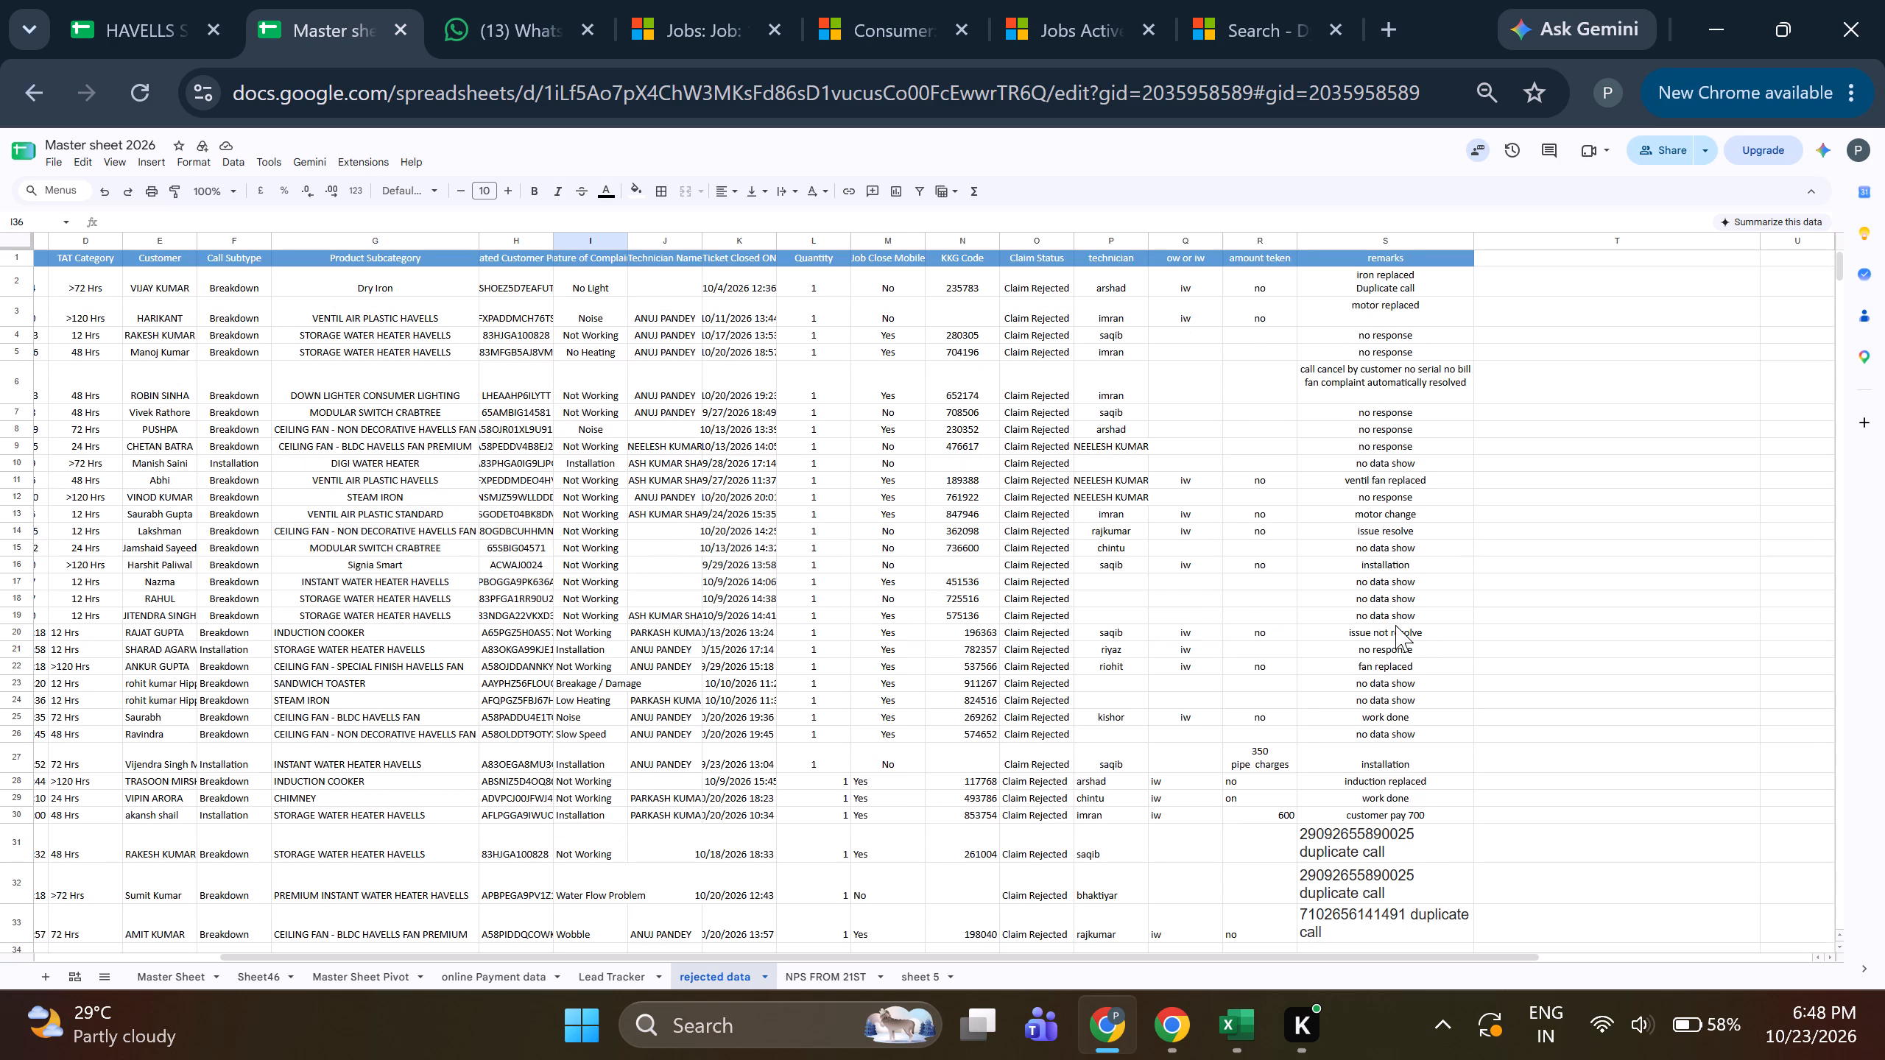
{"action": "scroll", "coordinate": [1387, 625], "scroll_direction": "down", "scroll_amount": 1}
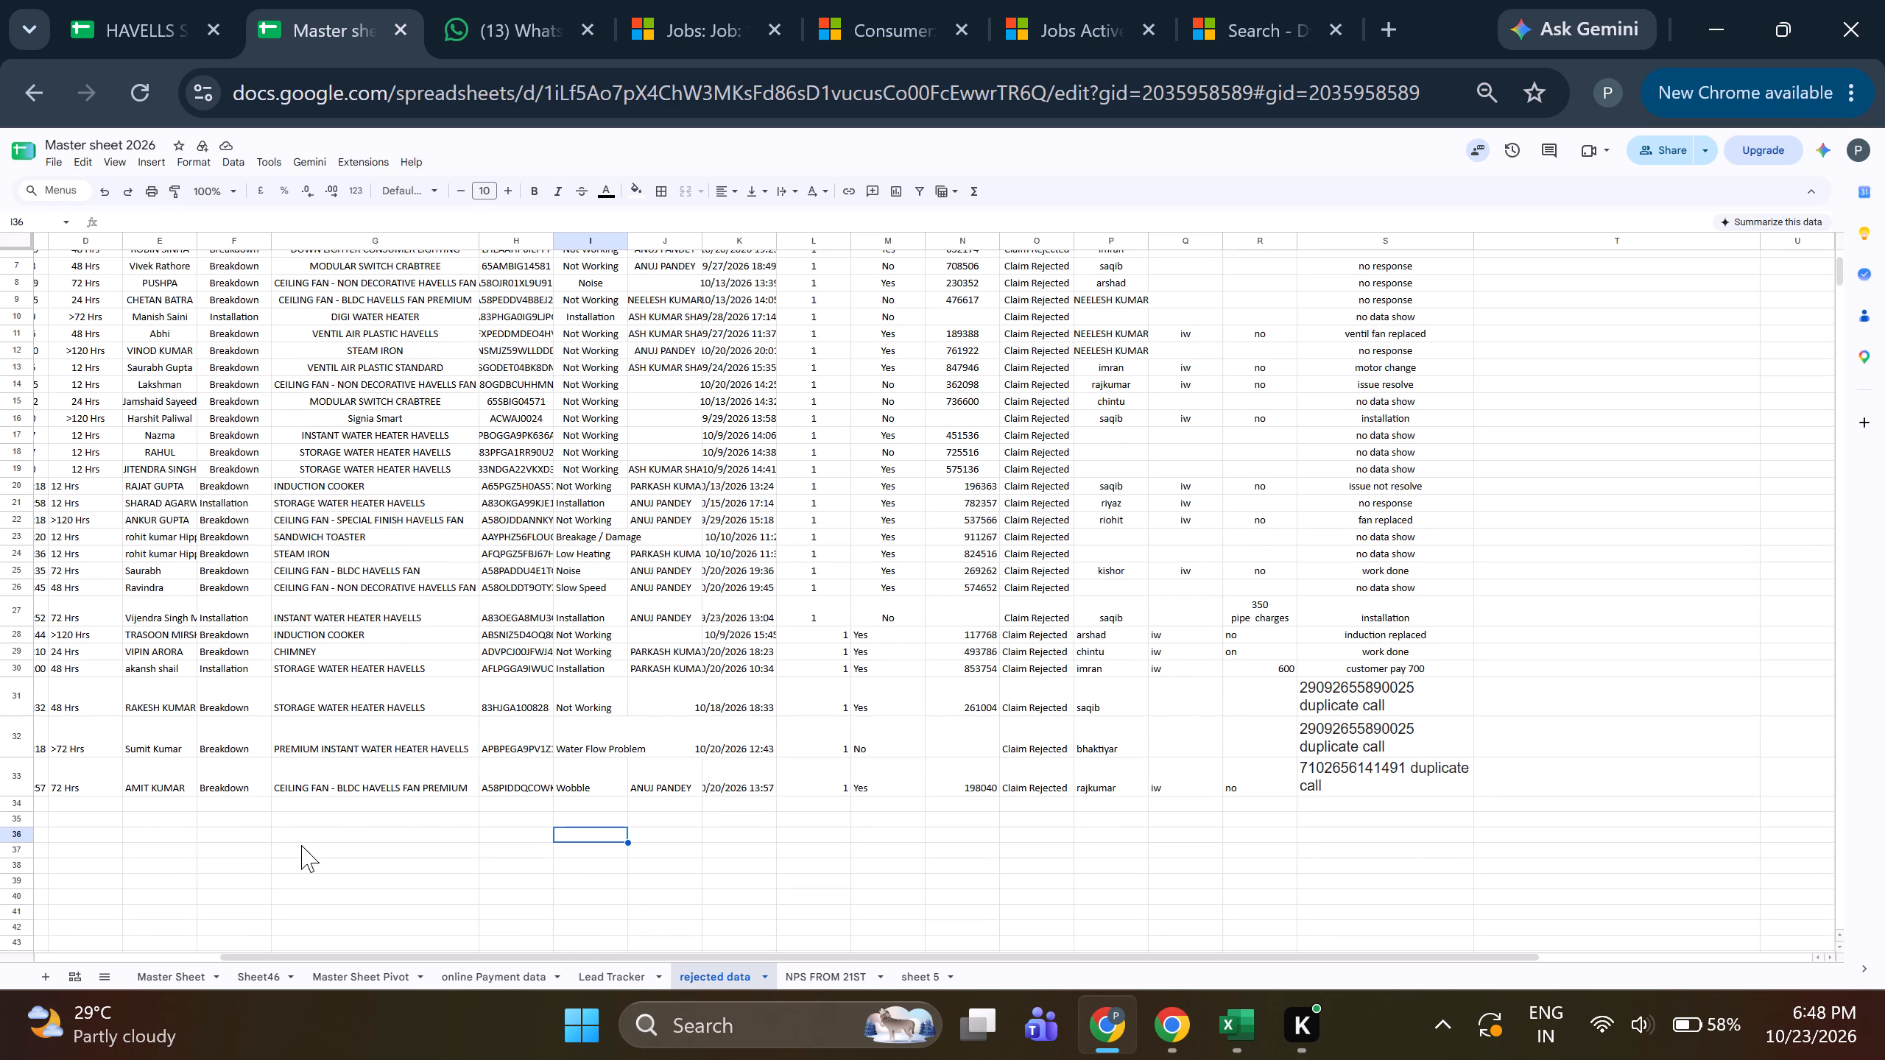
{"action": "left_click", "coordinate": [300, 805]}
{"action": "key", "text": "Left"}
{"action": "key", "text": "Left"}
{"action": "key", "text": "Left"}
{"action": "key", "text": "Left"}
{"action": "key", "text": "Left"}
{"action": "key", "text": "Left"}
{"action": "key", "text": "Left"}
{"action": "key", "text": "Left"}
{"action": "key", "text": "Left"}
{"action": "key", "text": "Left"}
{"action": "key", "text": "Left"}
{"action": "key", "text": "Left"}
{"action": "key", "text": "Left"}
{"action": "key", "text": "Left"}
{"action": "key", "text": "Left"}
{"action": "key", "text": "Left"}
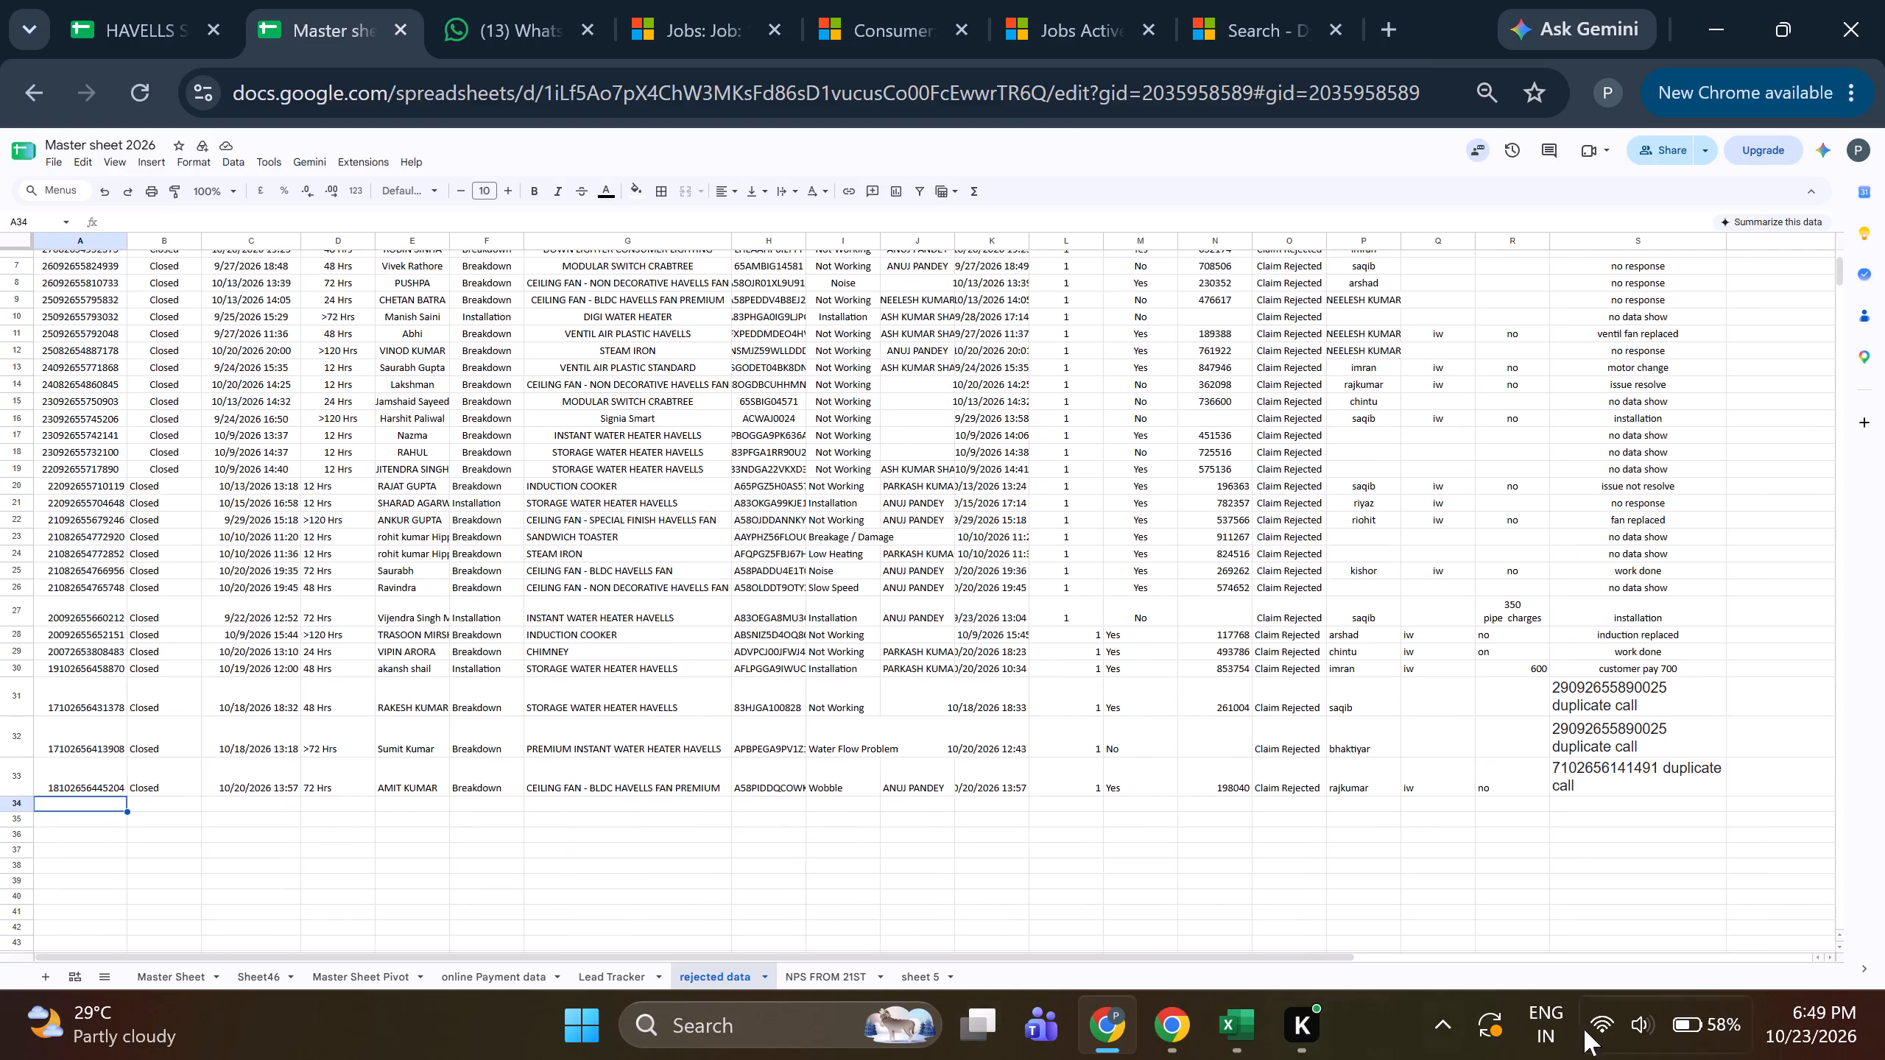
{"action": "left_click", "coordinate": [1233, 1018]}
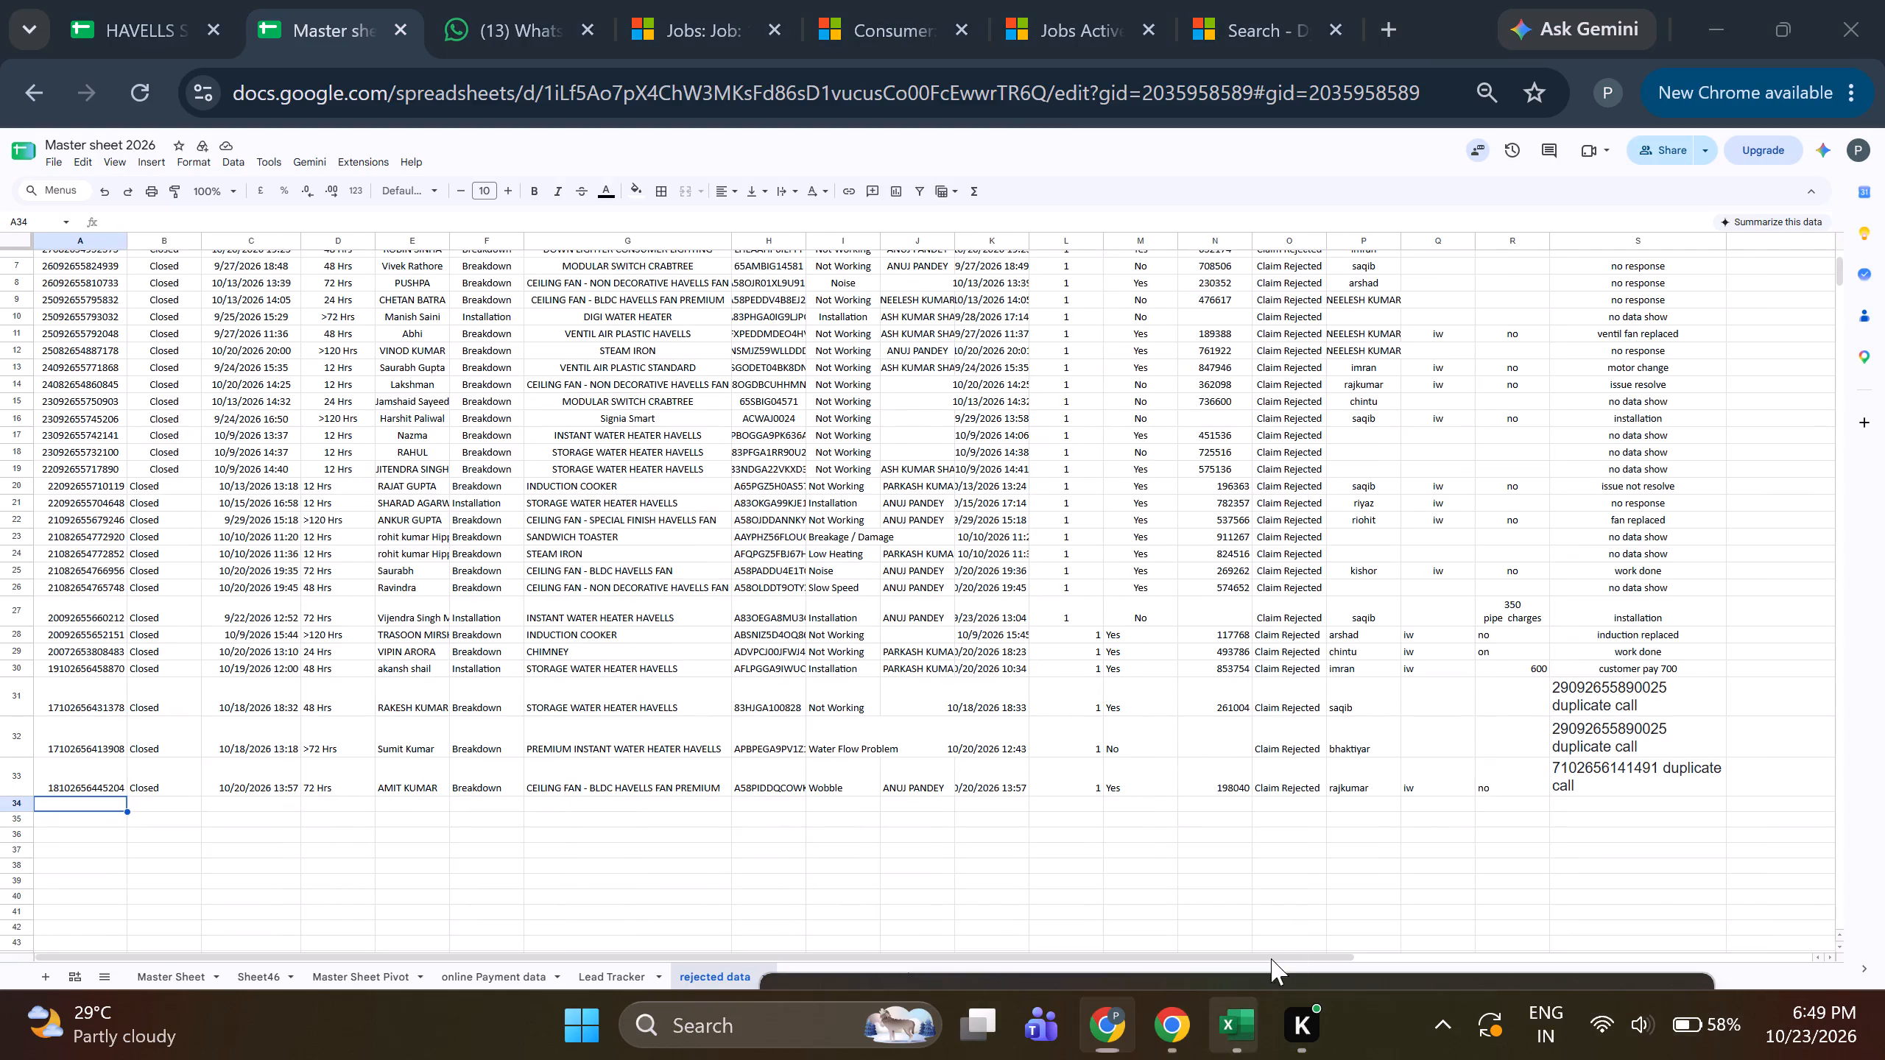
{"action": "left_click", "coordinate": [1249, 899]}
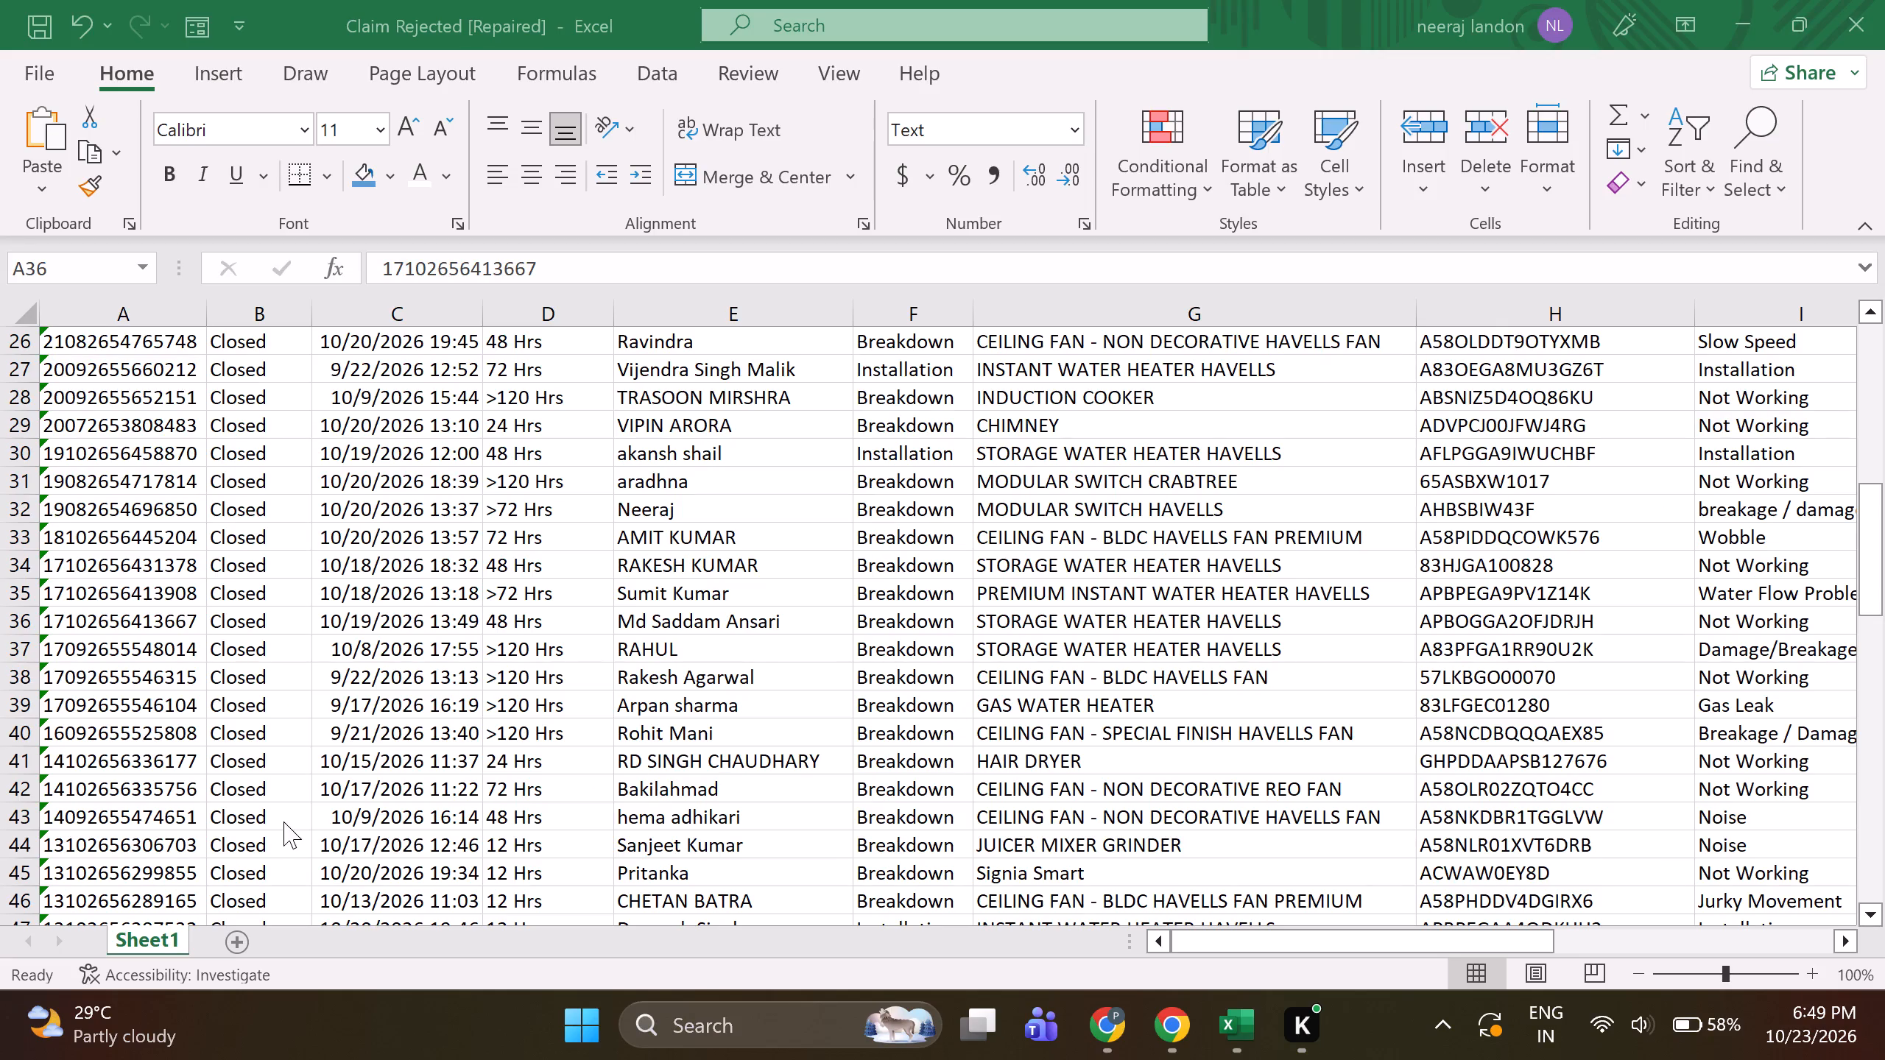
{"action": "left_click", "coordinate": [122, 658]}
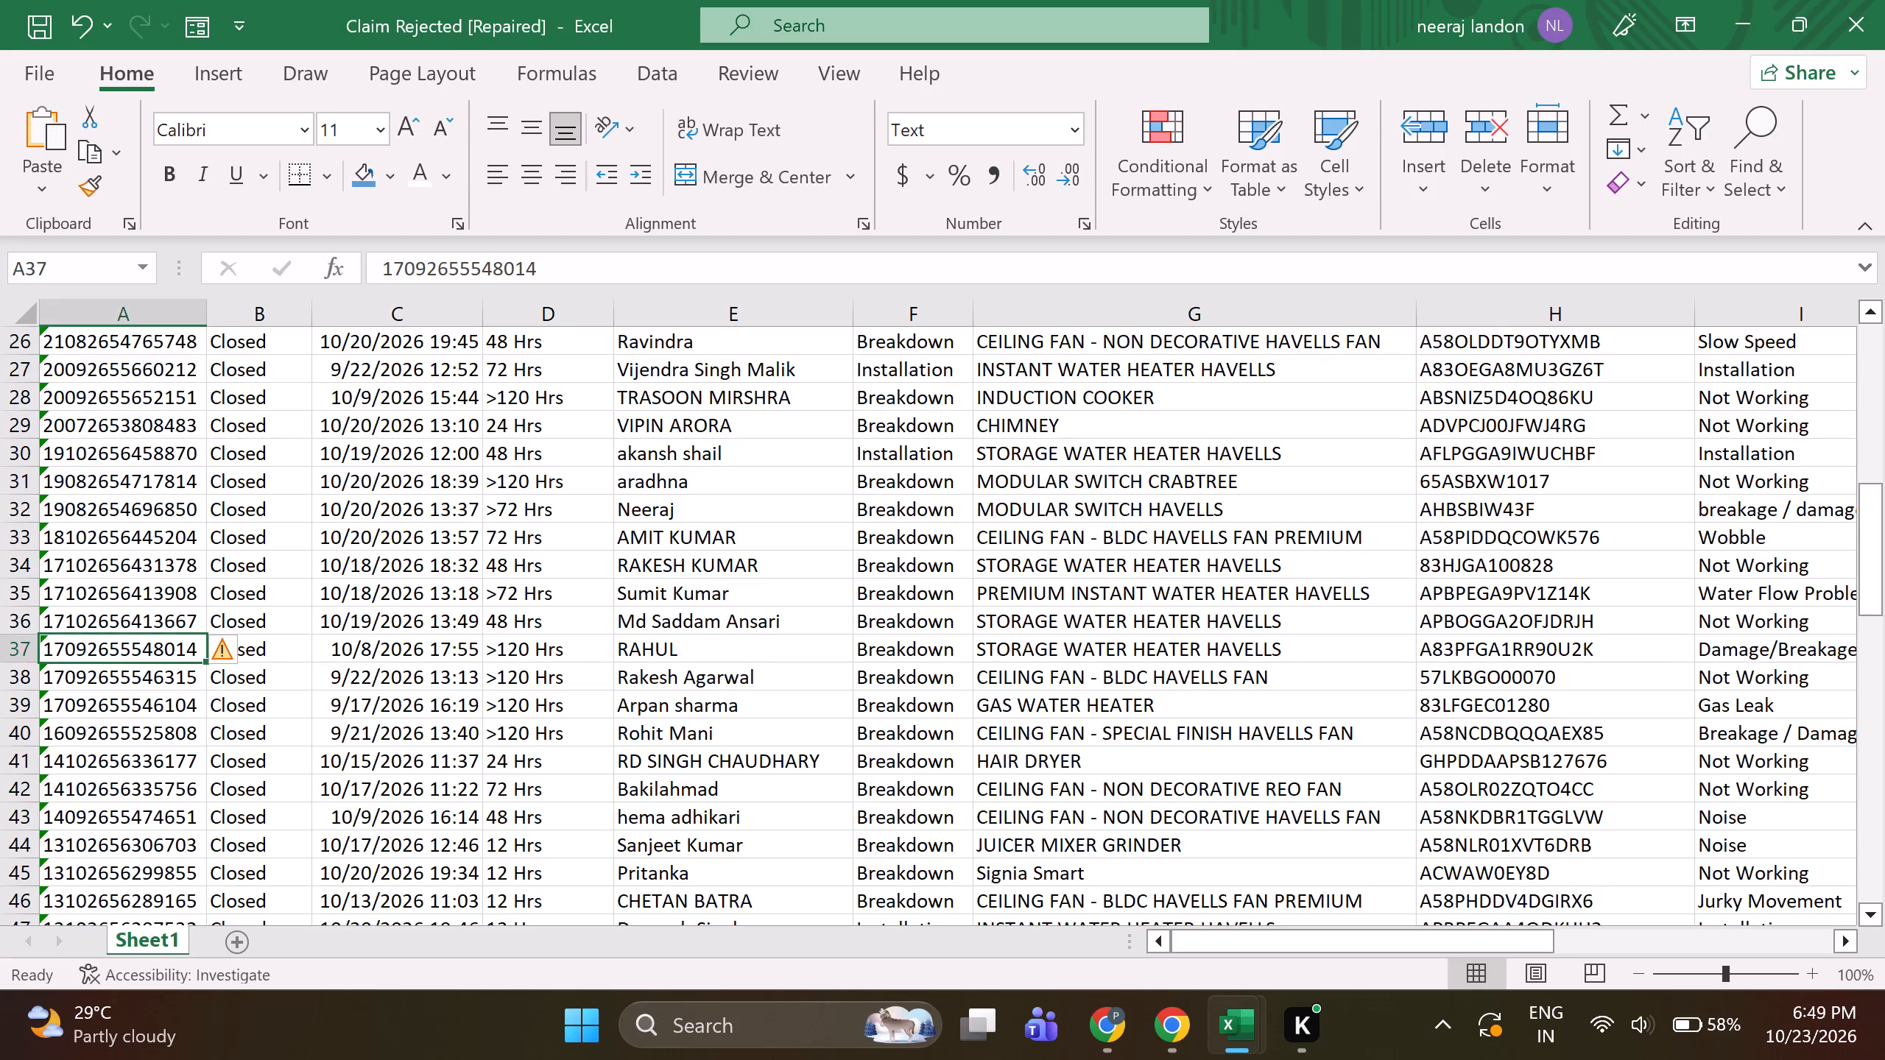
{"action": "key", "text": "ctrl+c"}
{"action": "key", "text": "alt+Tab"}
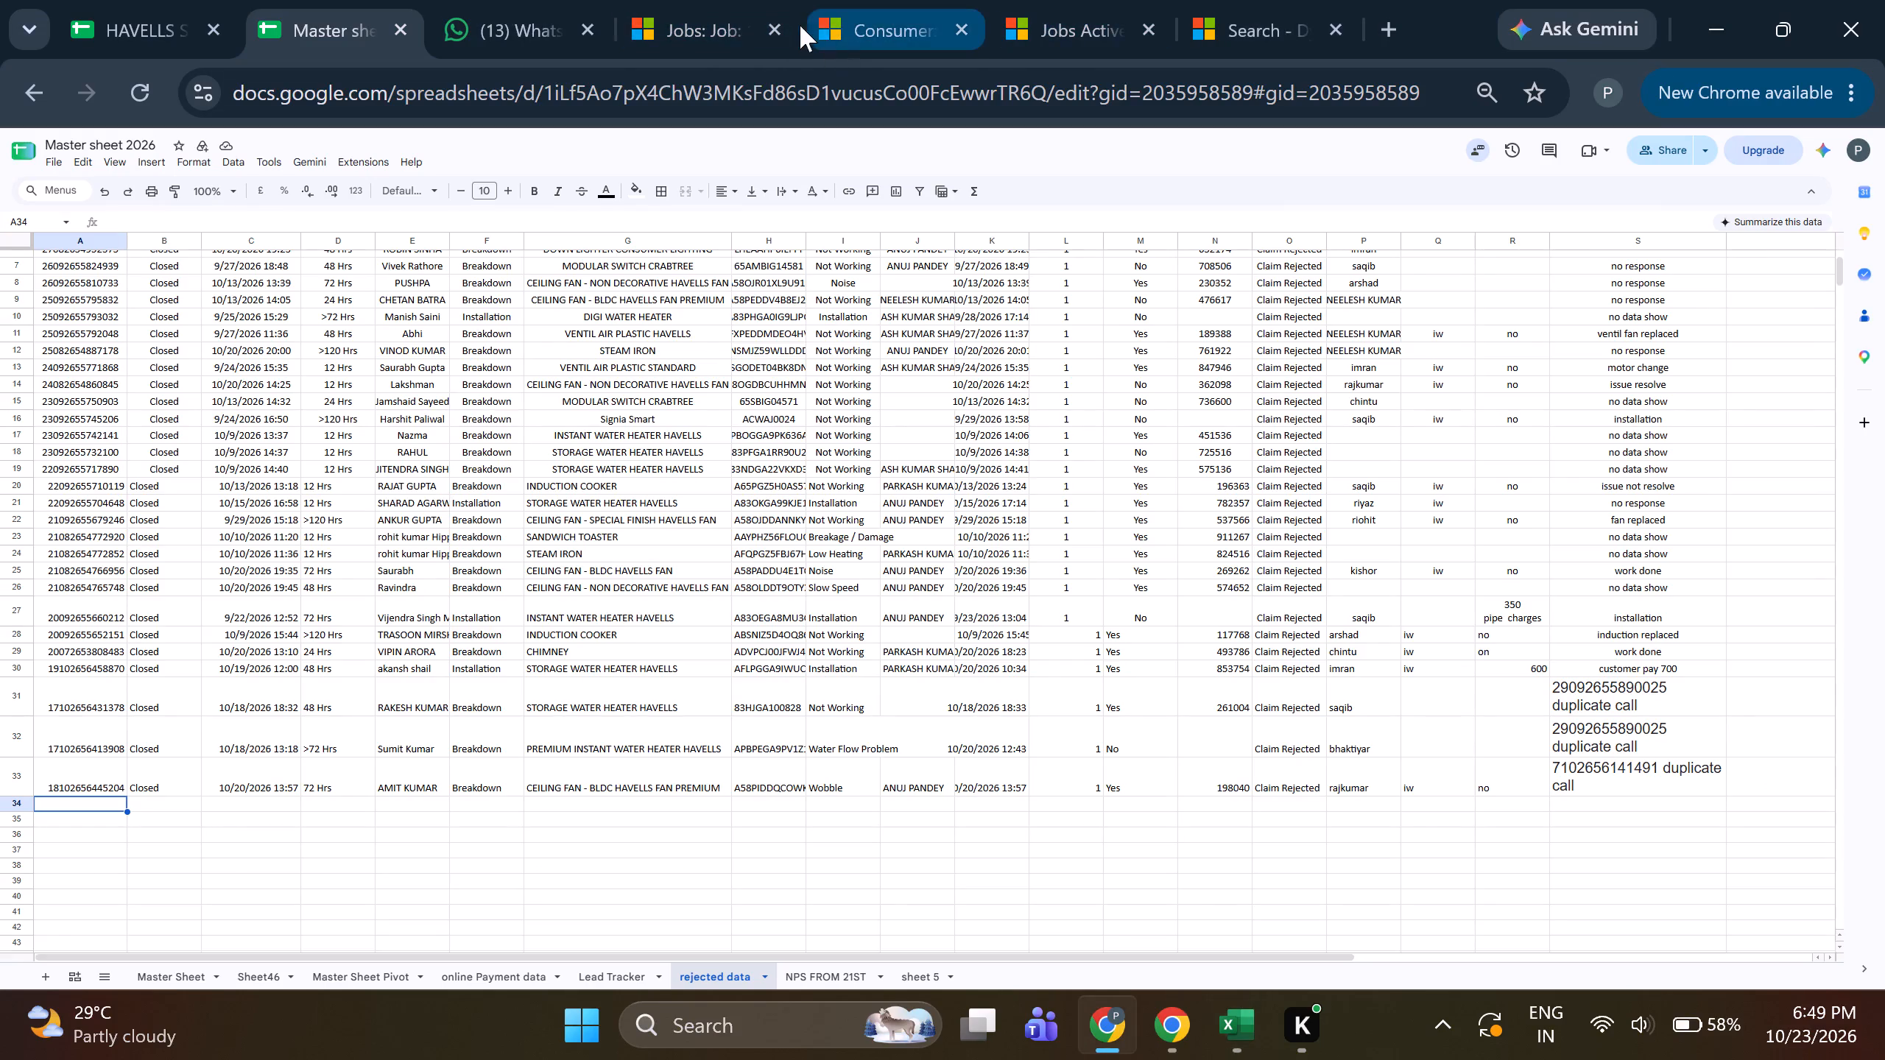
Close the leftover Havells Customer Service job tab from the previous customer check.
{"action": "left_click", "coordinate": [762, 30]}
{"action": "left_click", "coordinate": [766, 31]}
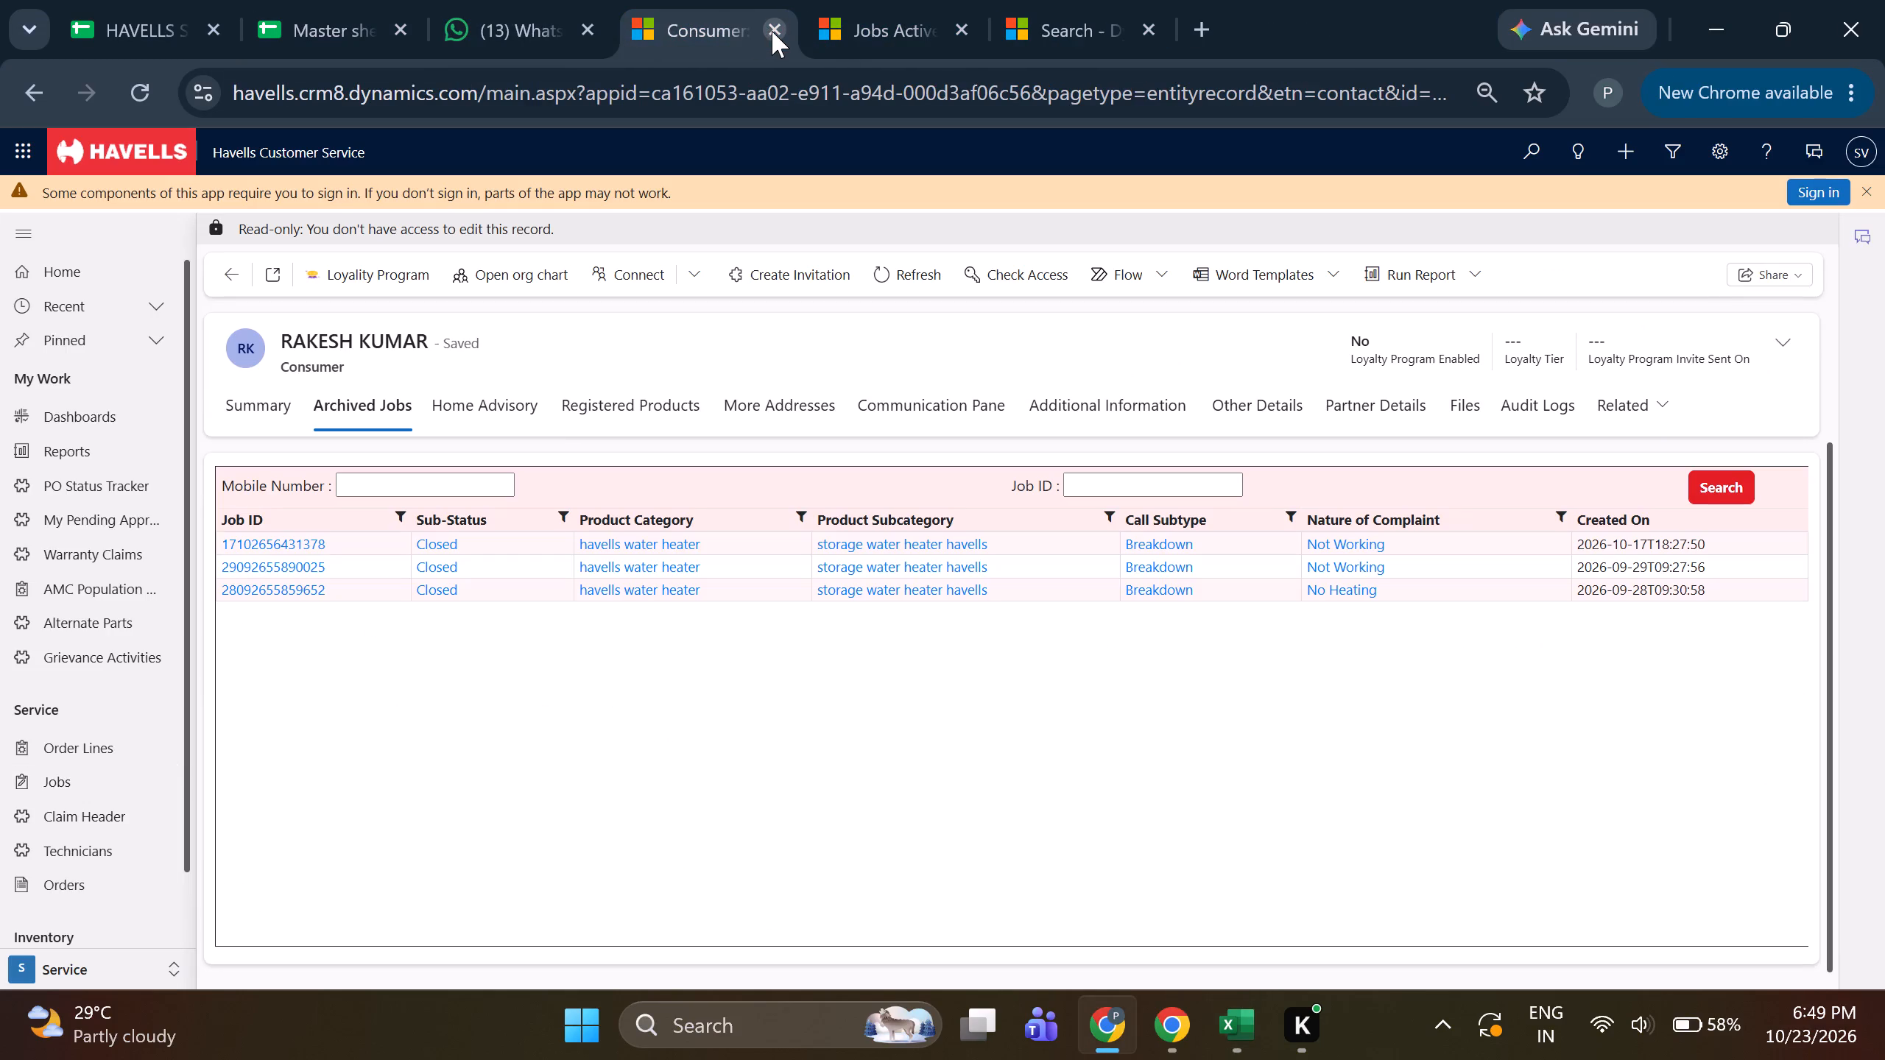
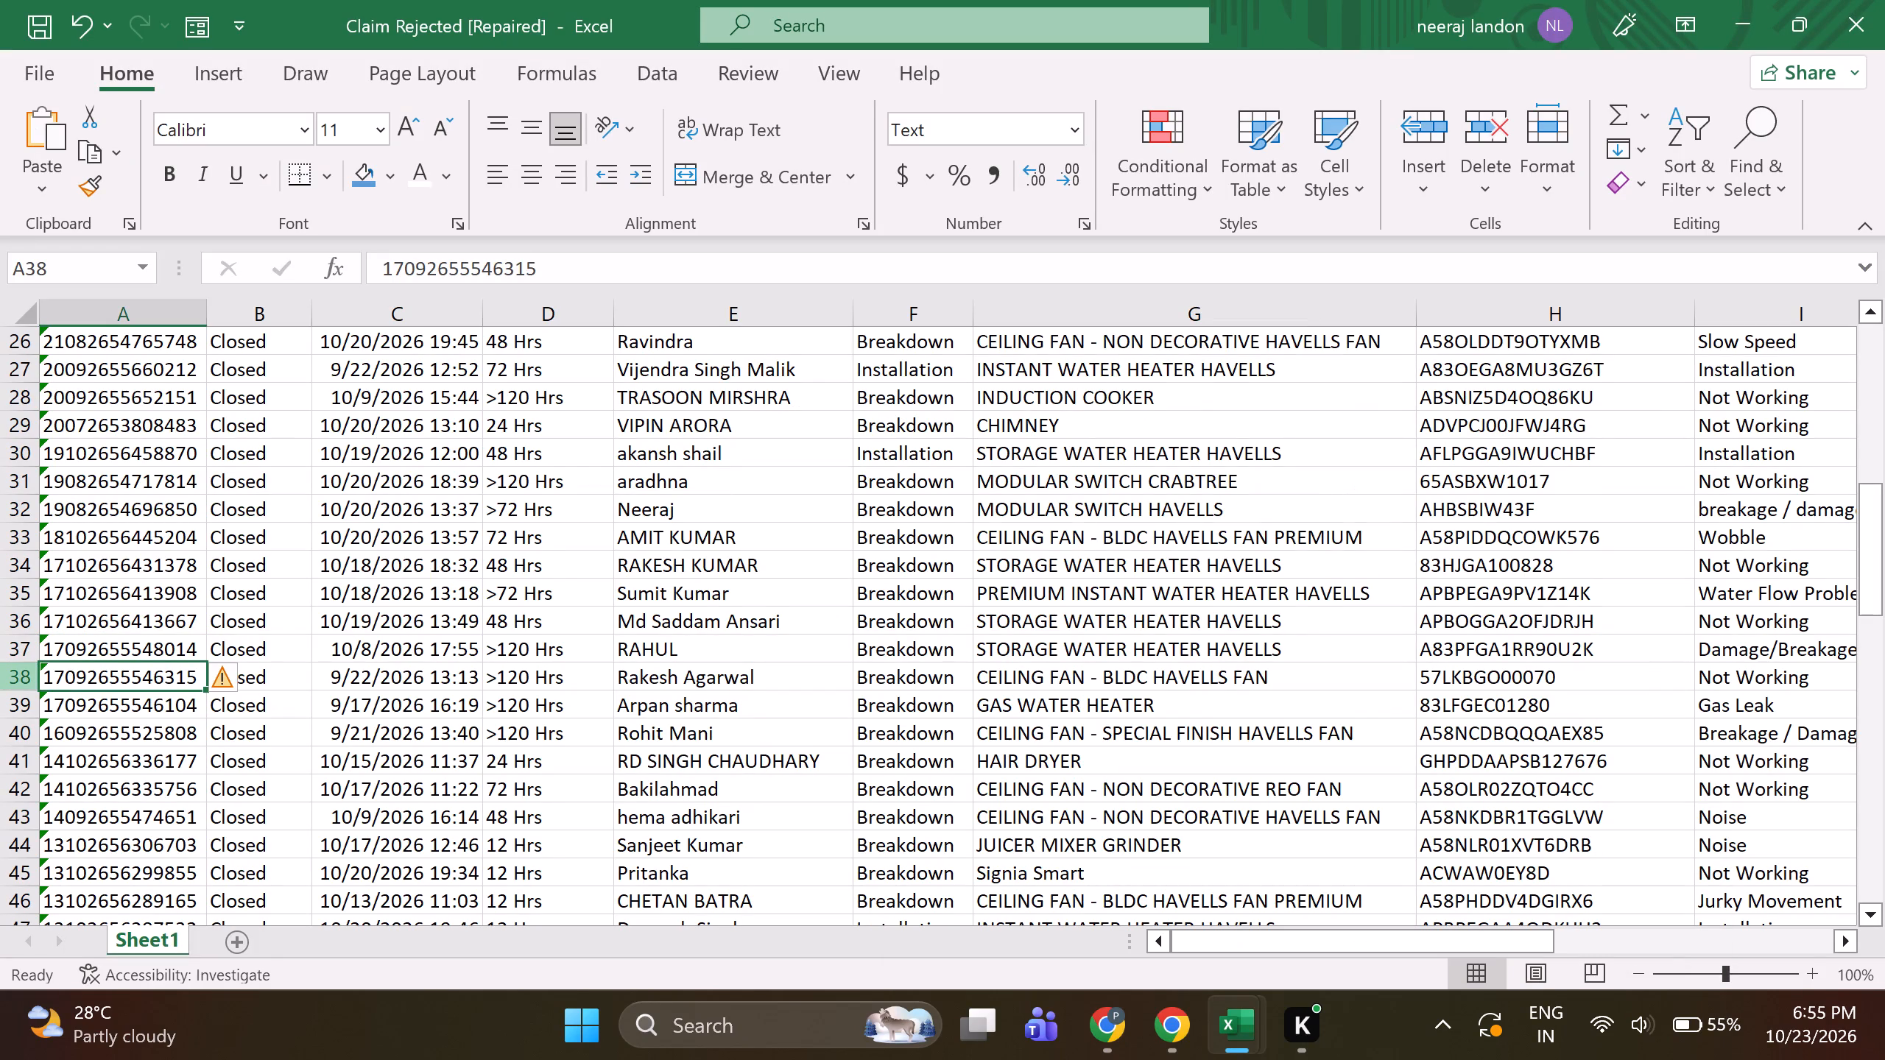
Copy row 37, the storage water heater damage/breakage claim, from the Claim Rejected workbook and switch to Master sheet 2026 in Chrome.
{"action": "left_click", "coordinate": [2, 653]}
{"action": "key", "text": "ctrl+c"}
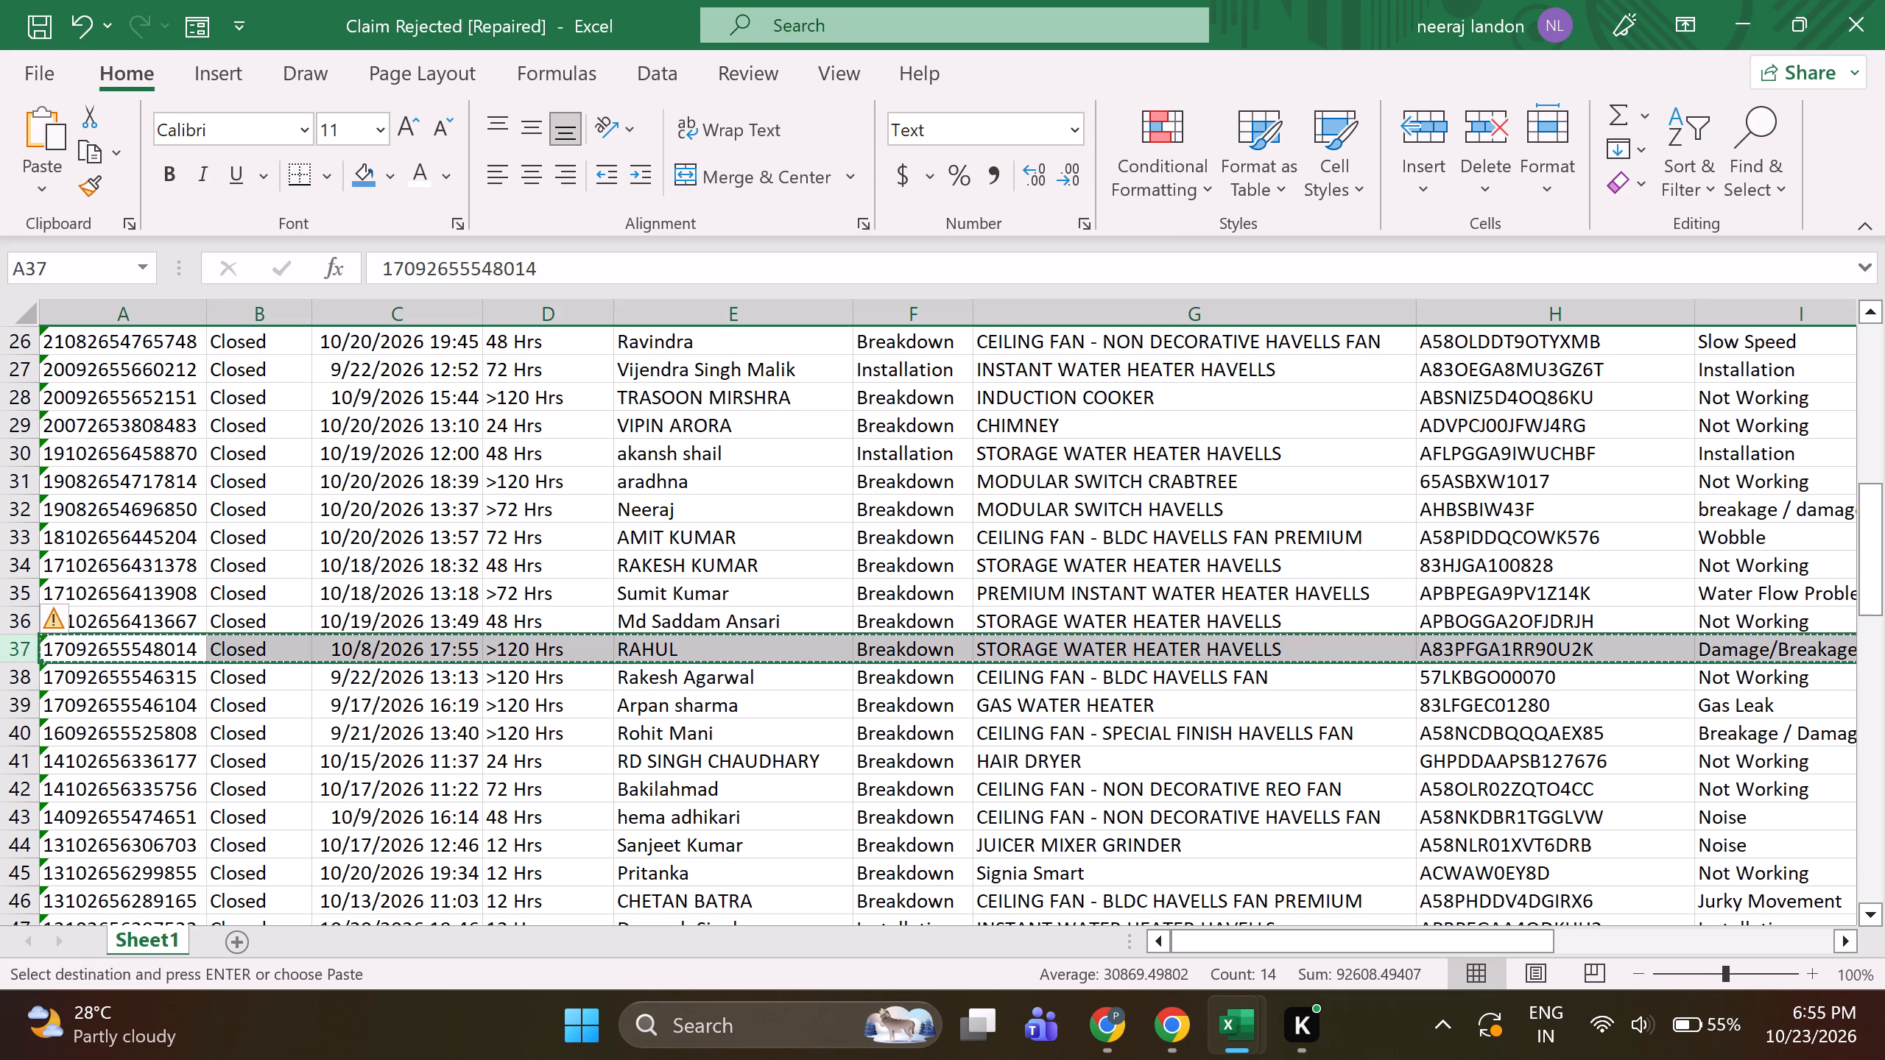
{"action": "left_click", "coordinate": [1118, 1011]}
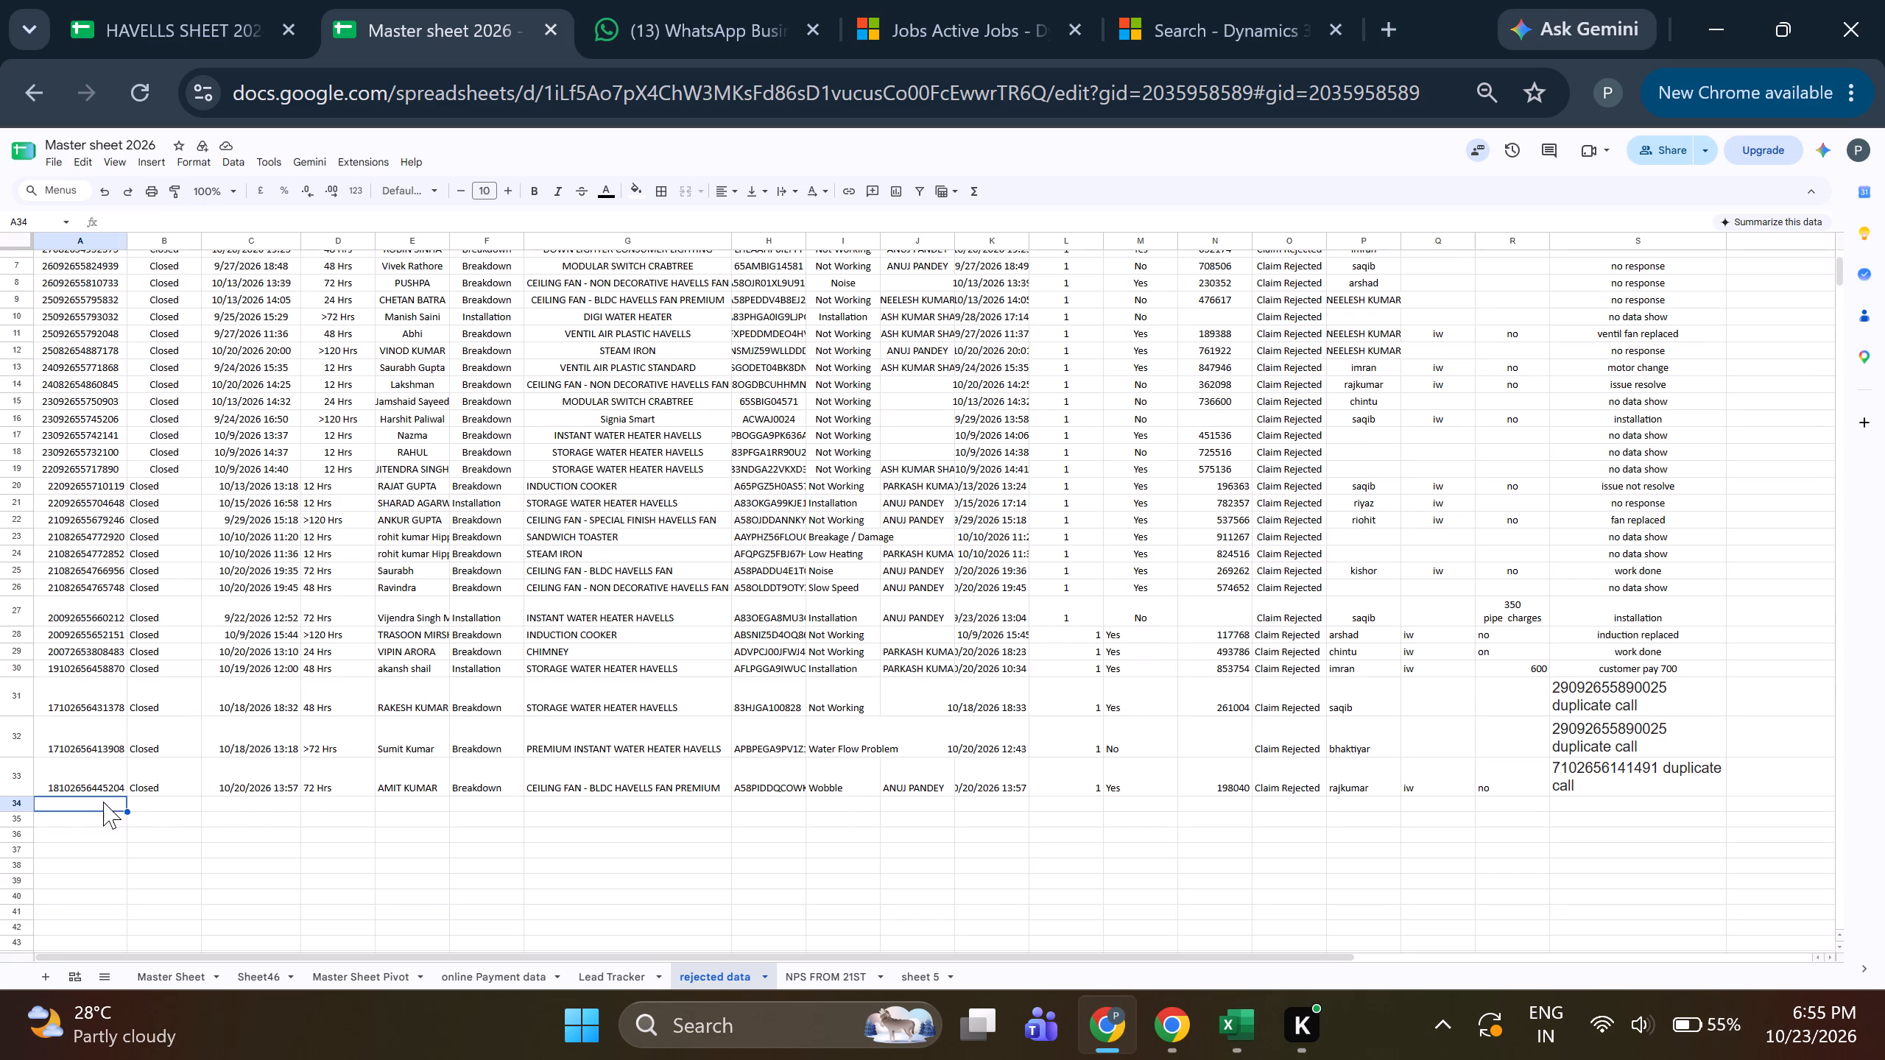
Paste the copied Claim Rejected row into row 34 of the rejected data sheet, starting at cell A34.
{"action": "left_click", "coordinate": [72, 808]}
{"action": "key", "text": "ctrl+v"}
Fill in the new claim's row 34 with chintu in column P, 350 in column R and the remark installation in column S.
{"action": "left_click", "coordinate": [1505, 802]}
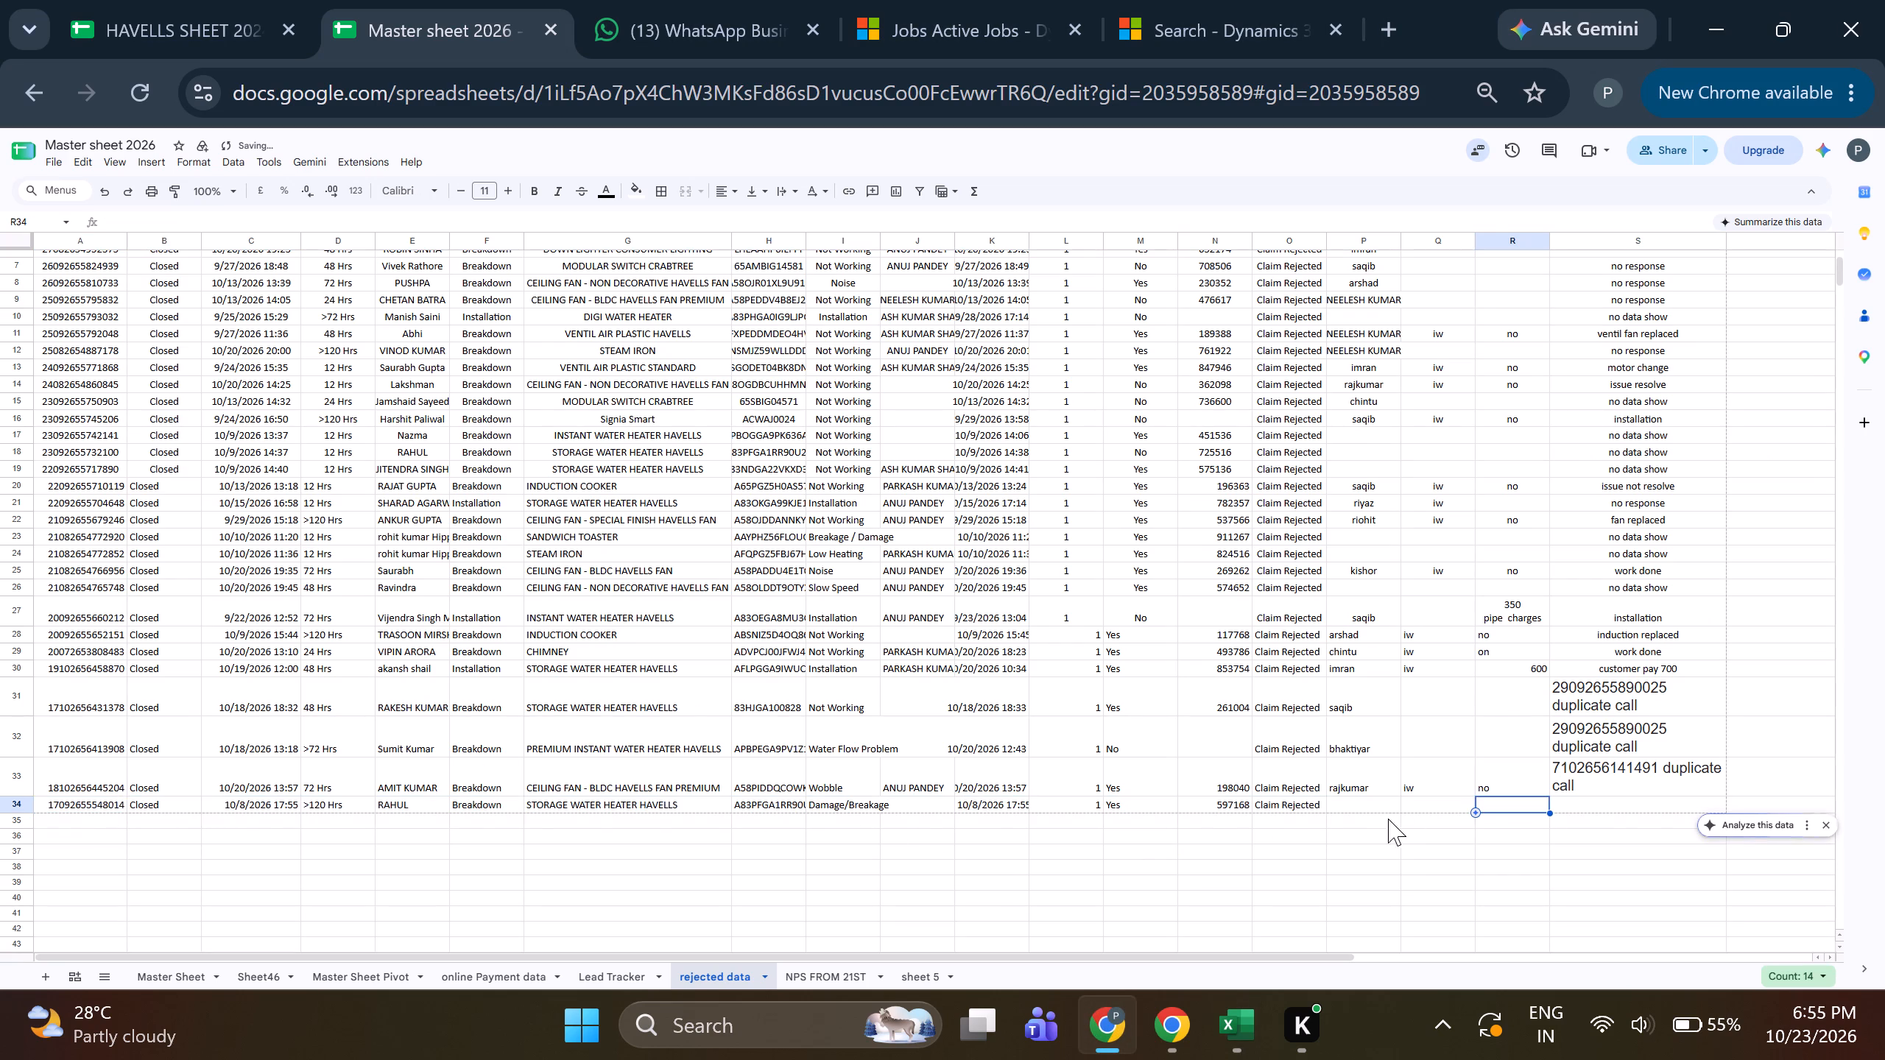
{"action": "left_click", "coordinate": [1374, 801]}
{"action": "type", "text": "chintu"}
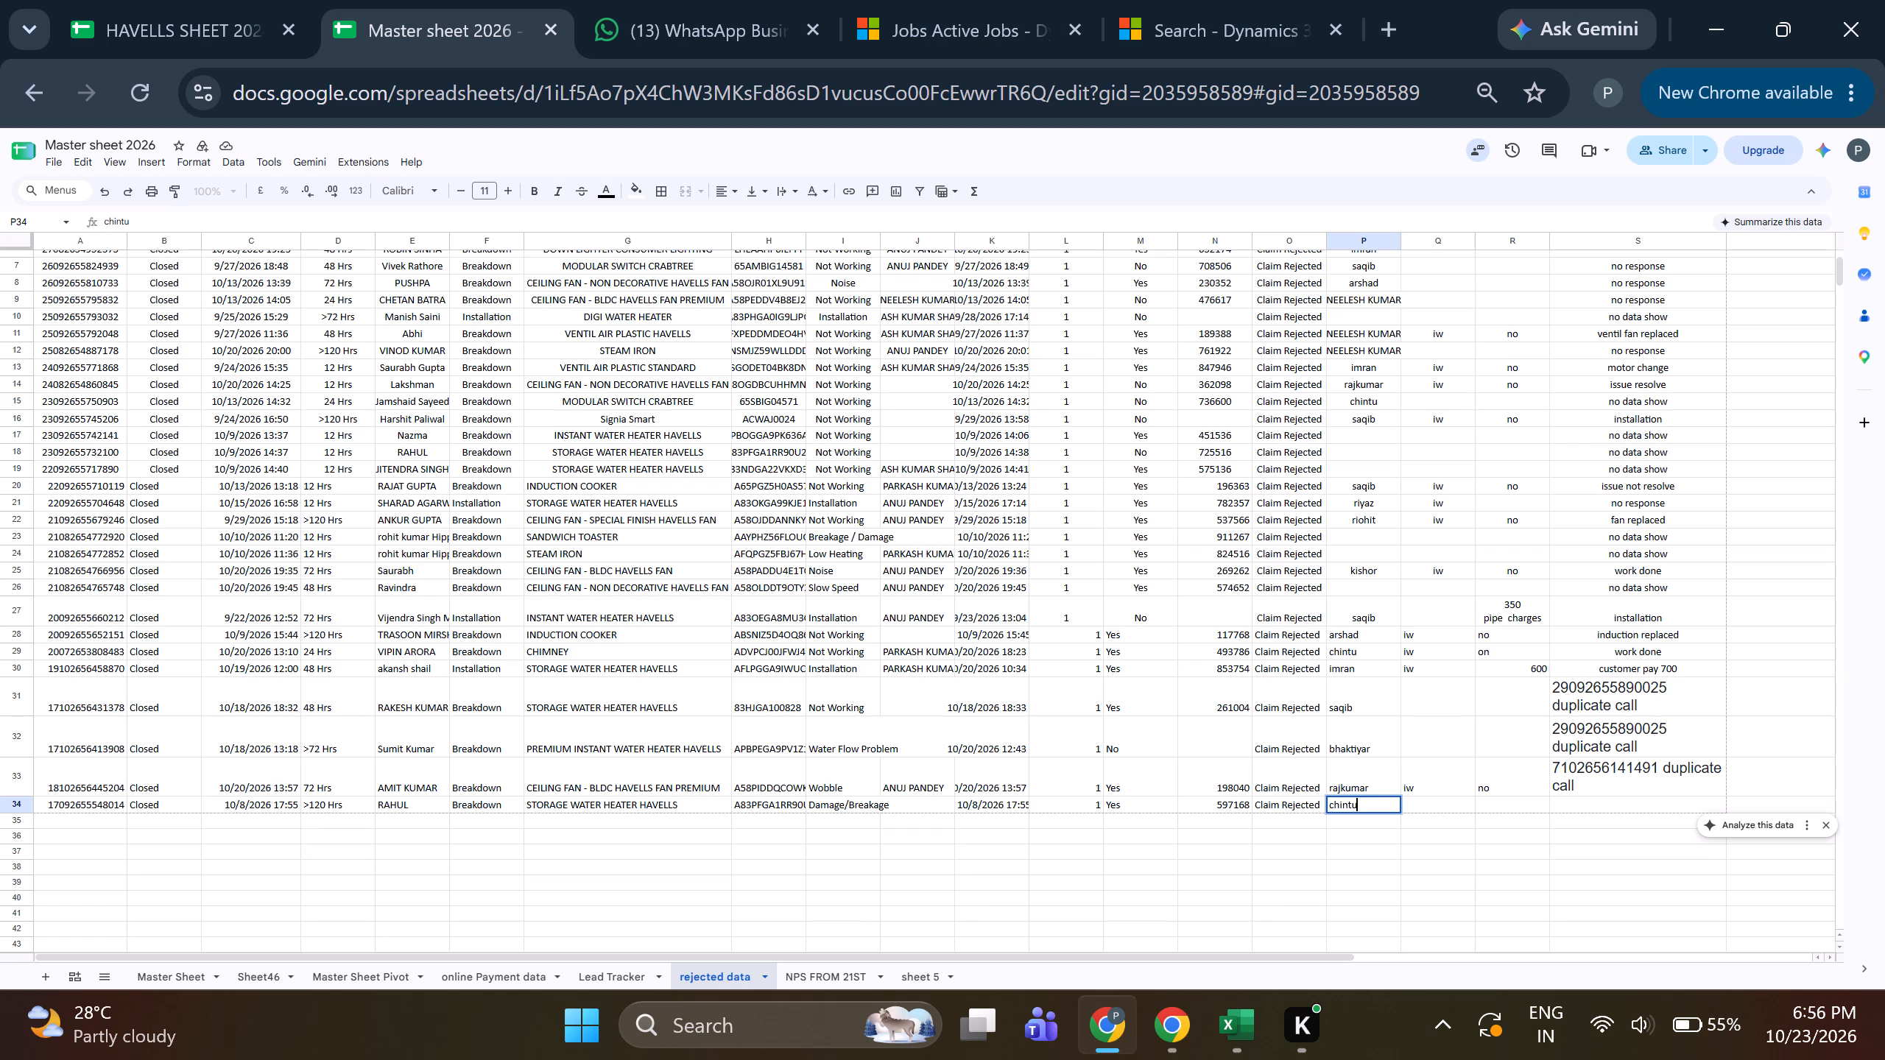
{"action": "key", "text": "space"}
{"action": "key", "text": "Right"}
{"action": "key", "text": "Right"}
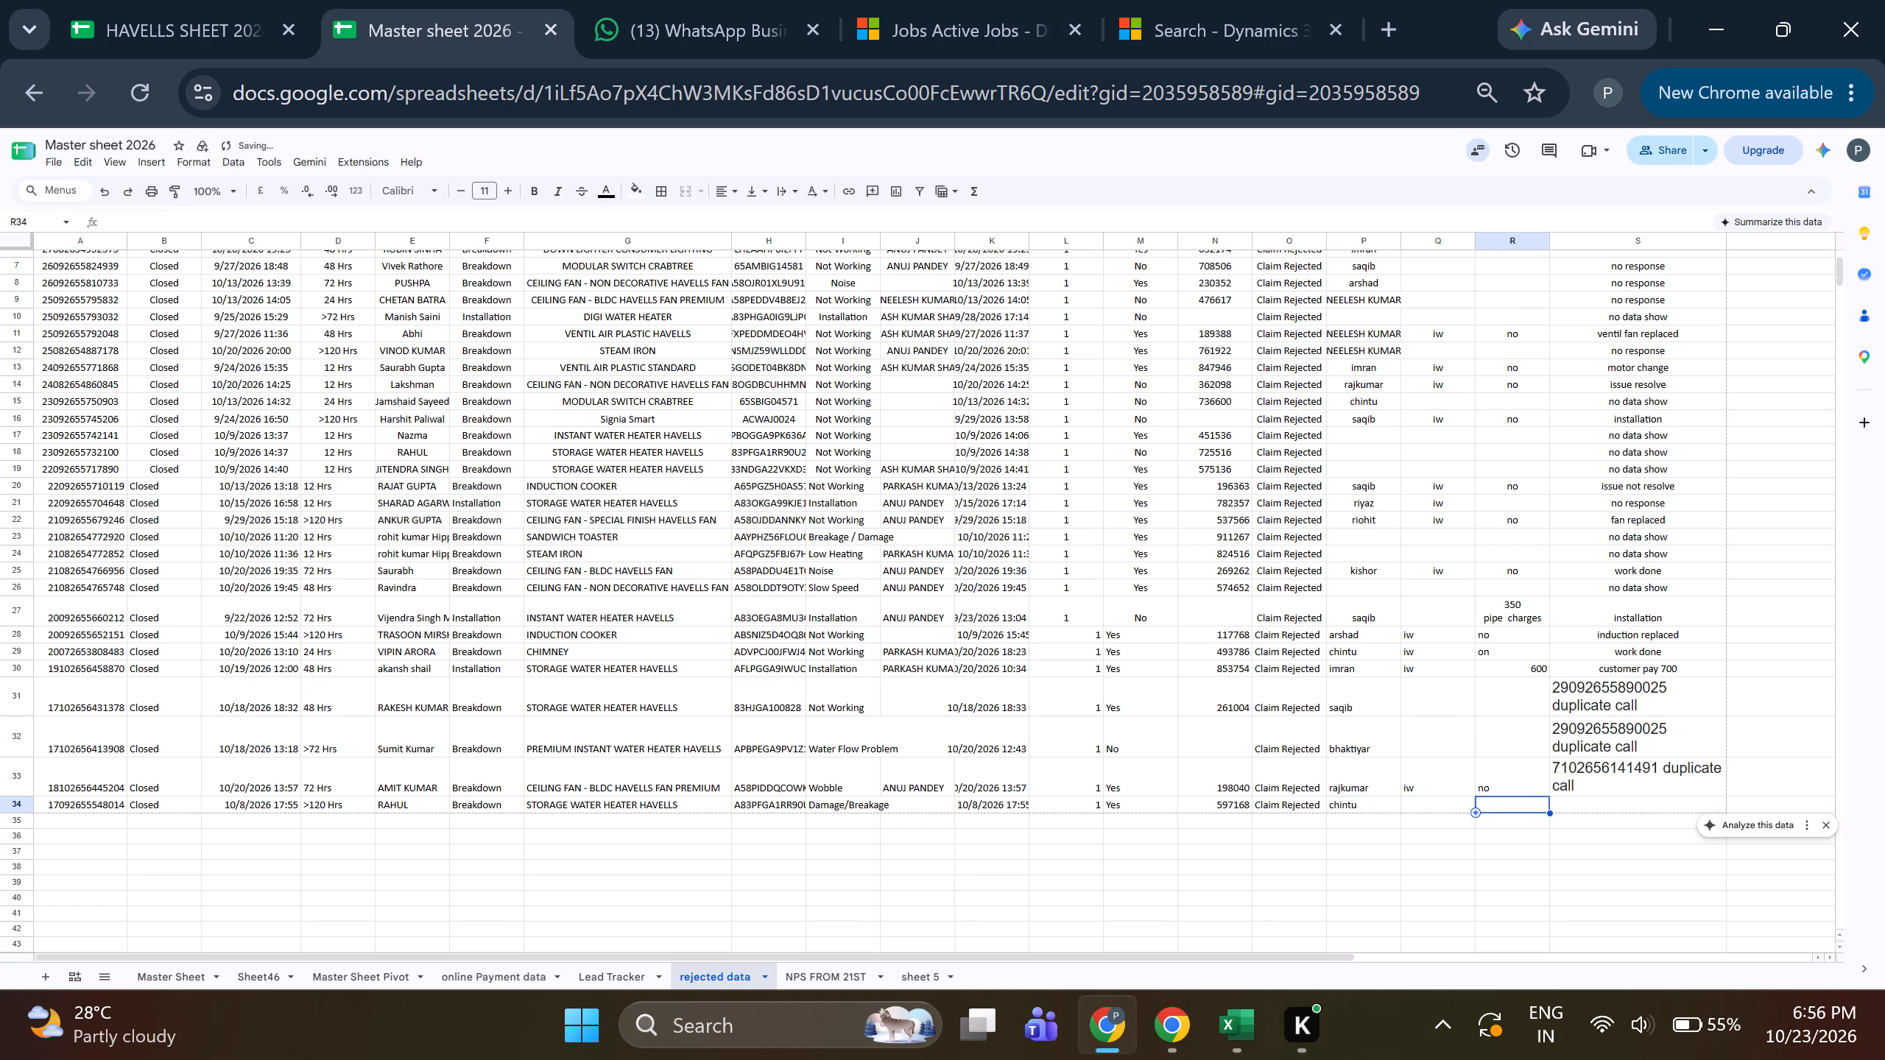
{"action": "type", "text": "359"}
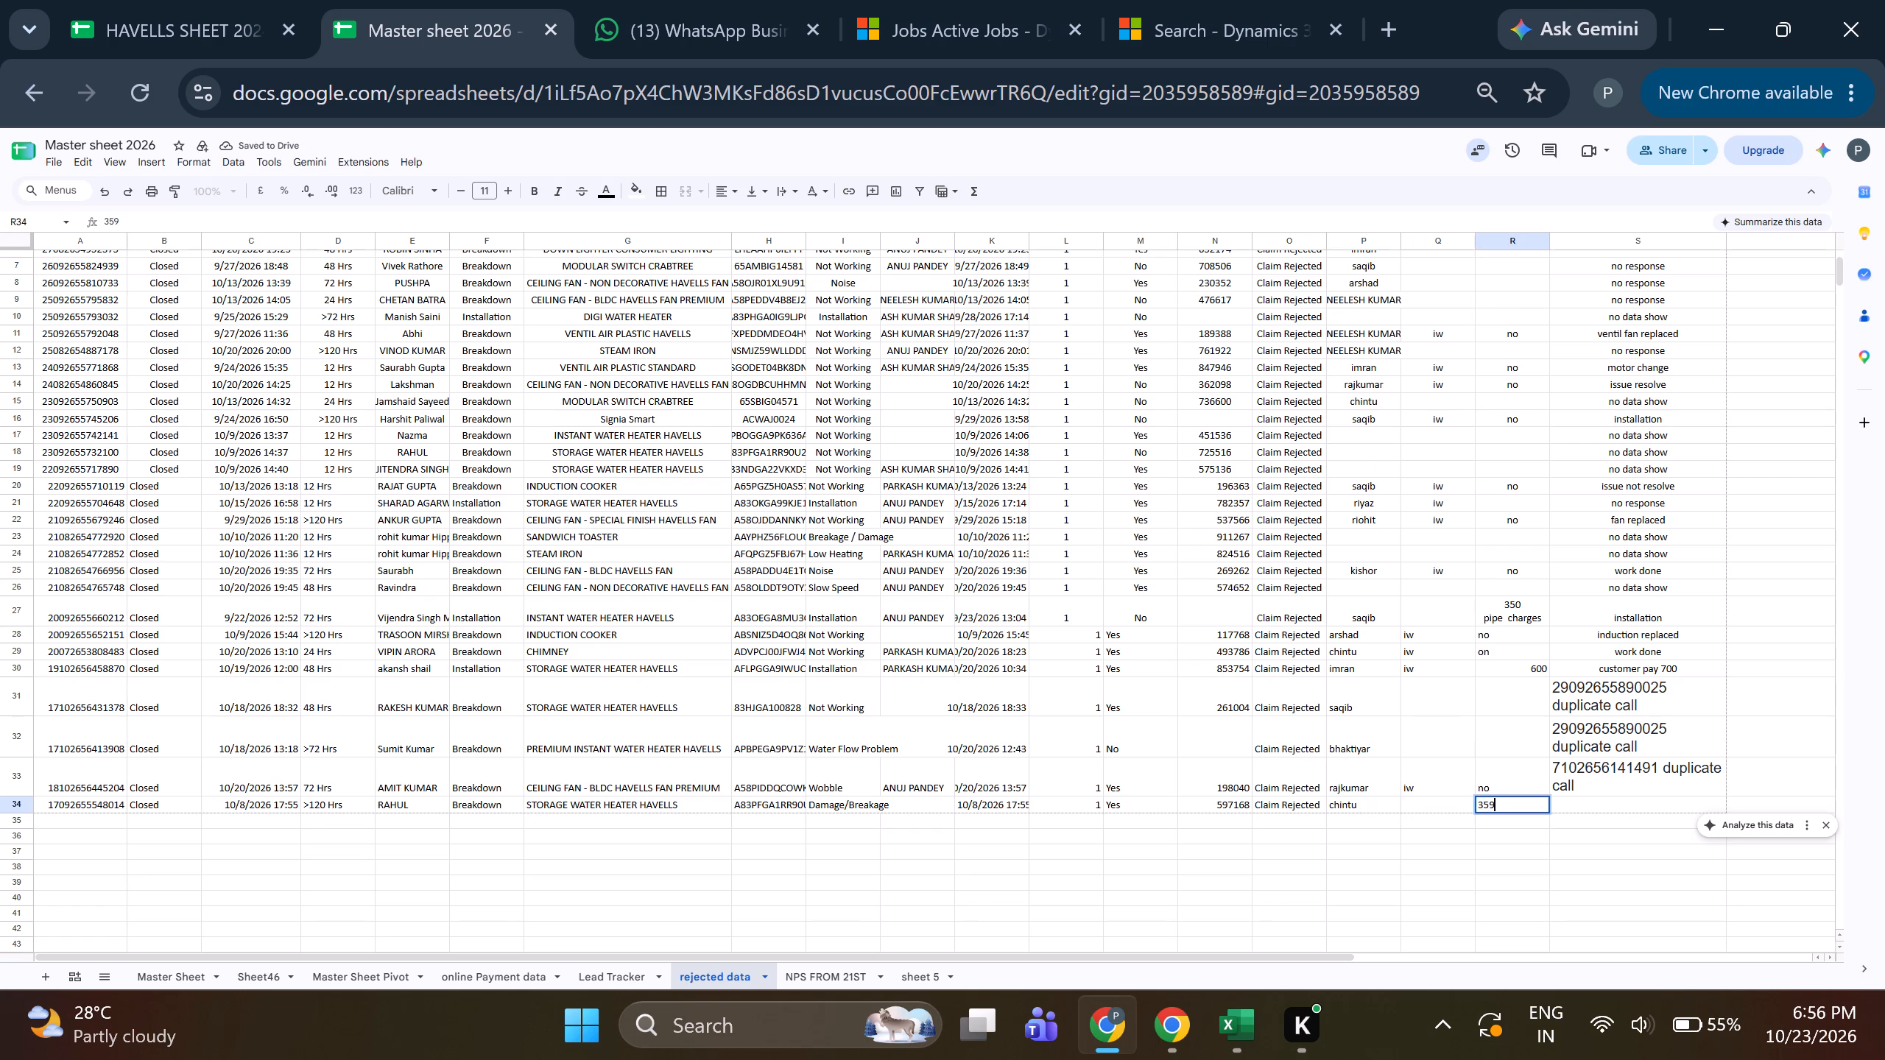
{"action": "key", "text": "BackSpace"}
{"action": "key", "text": "0"}
{"action": "key", "text": "Right"}
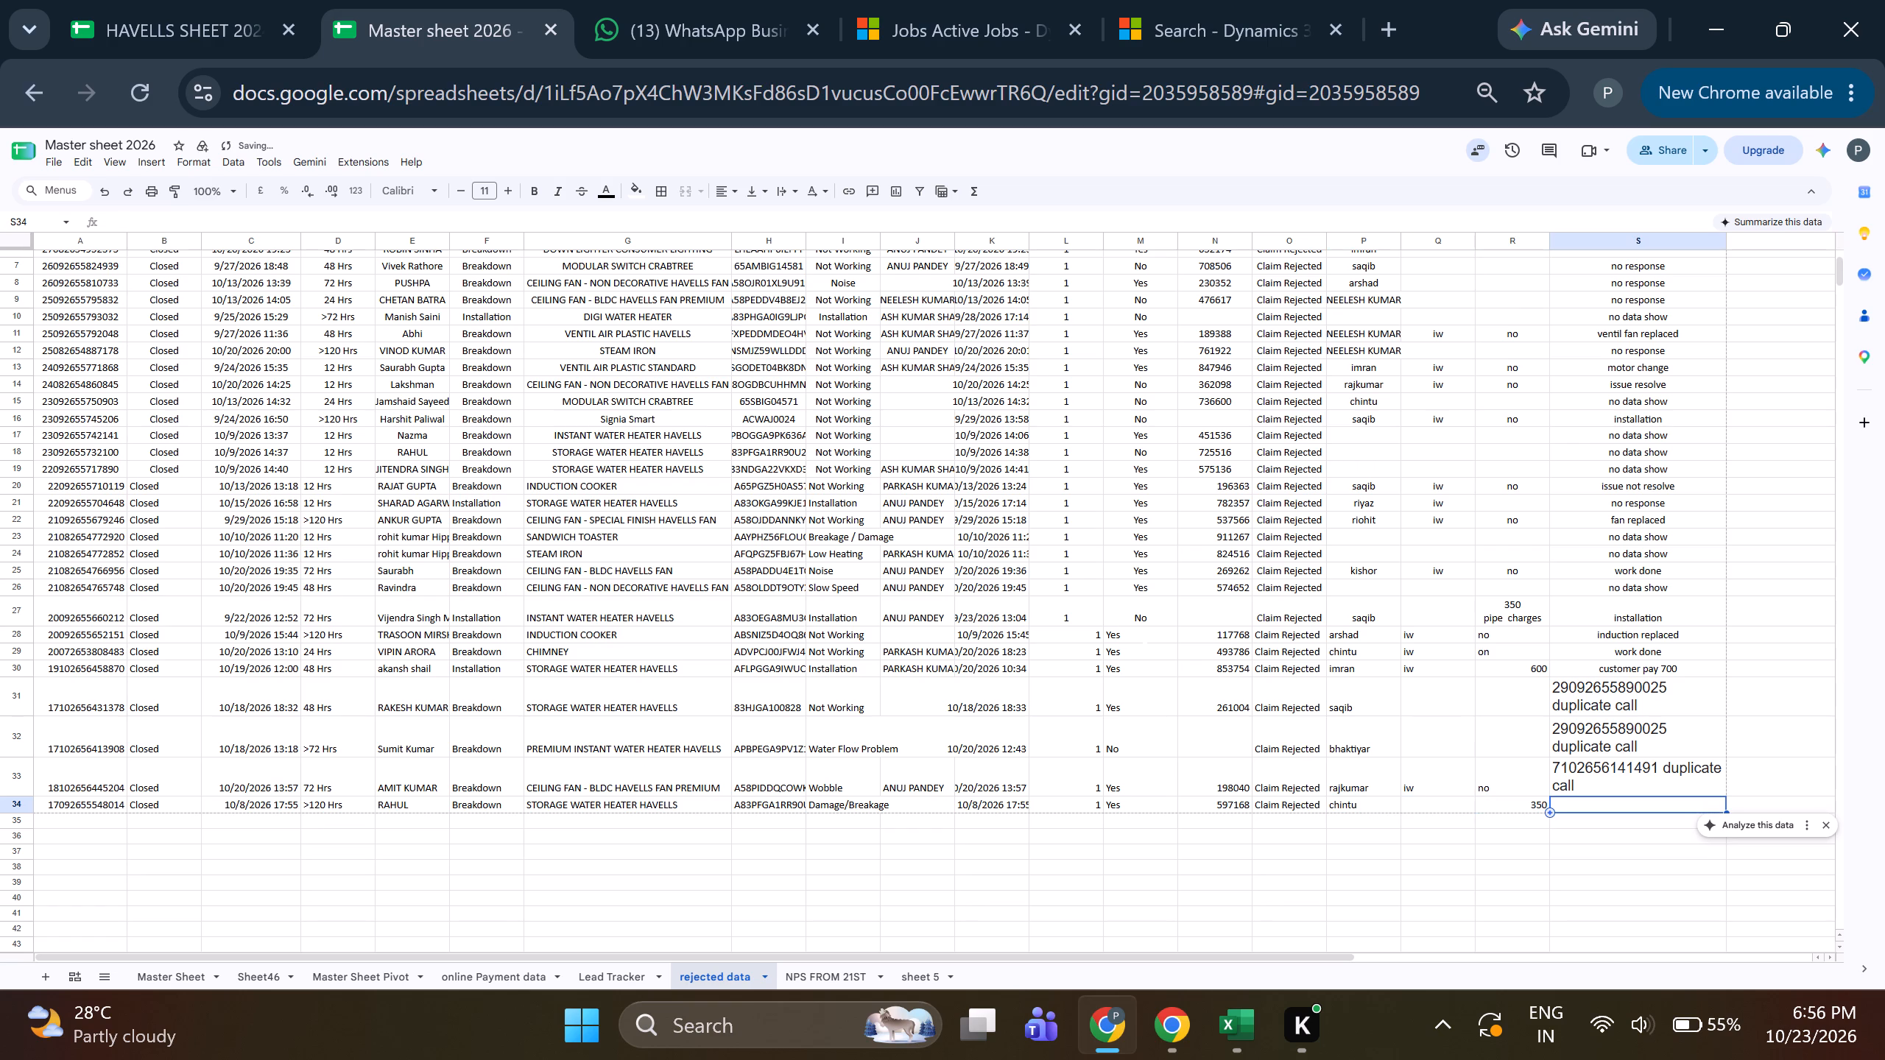
{"action": "type", "text": "installation"}
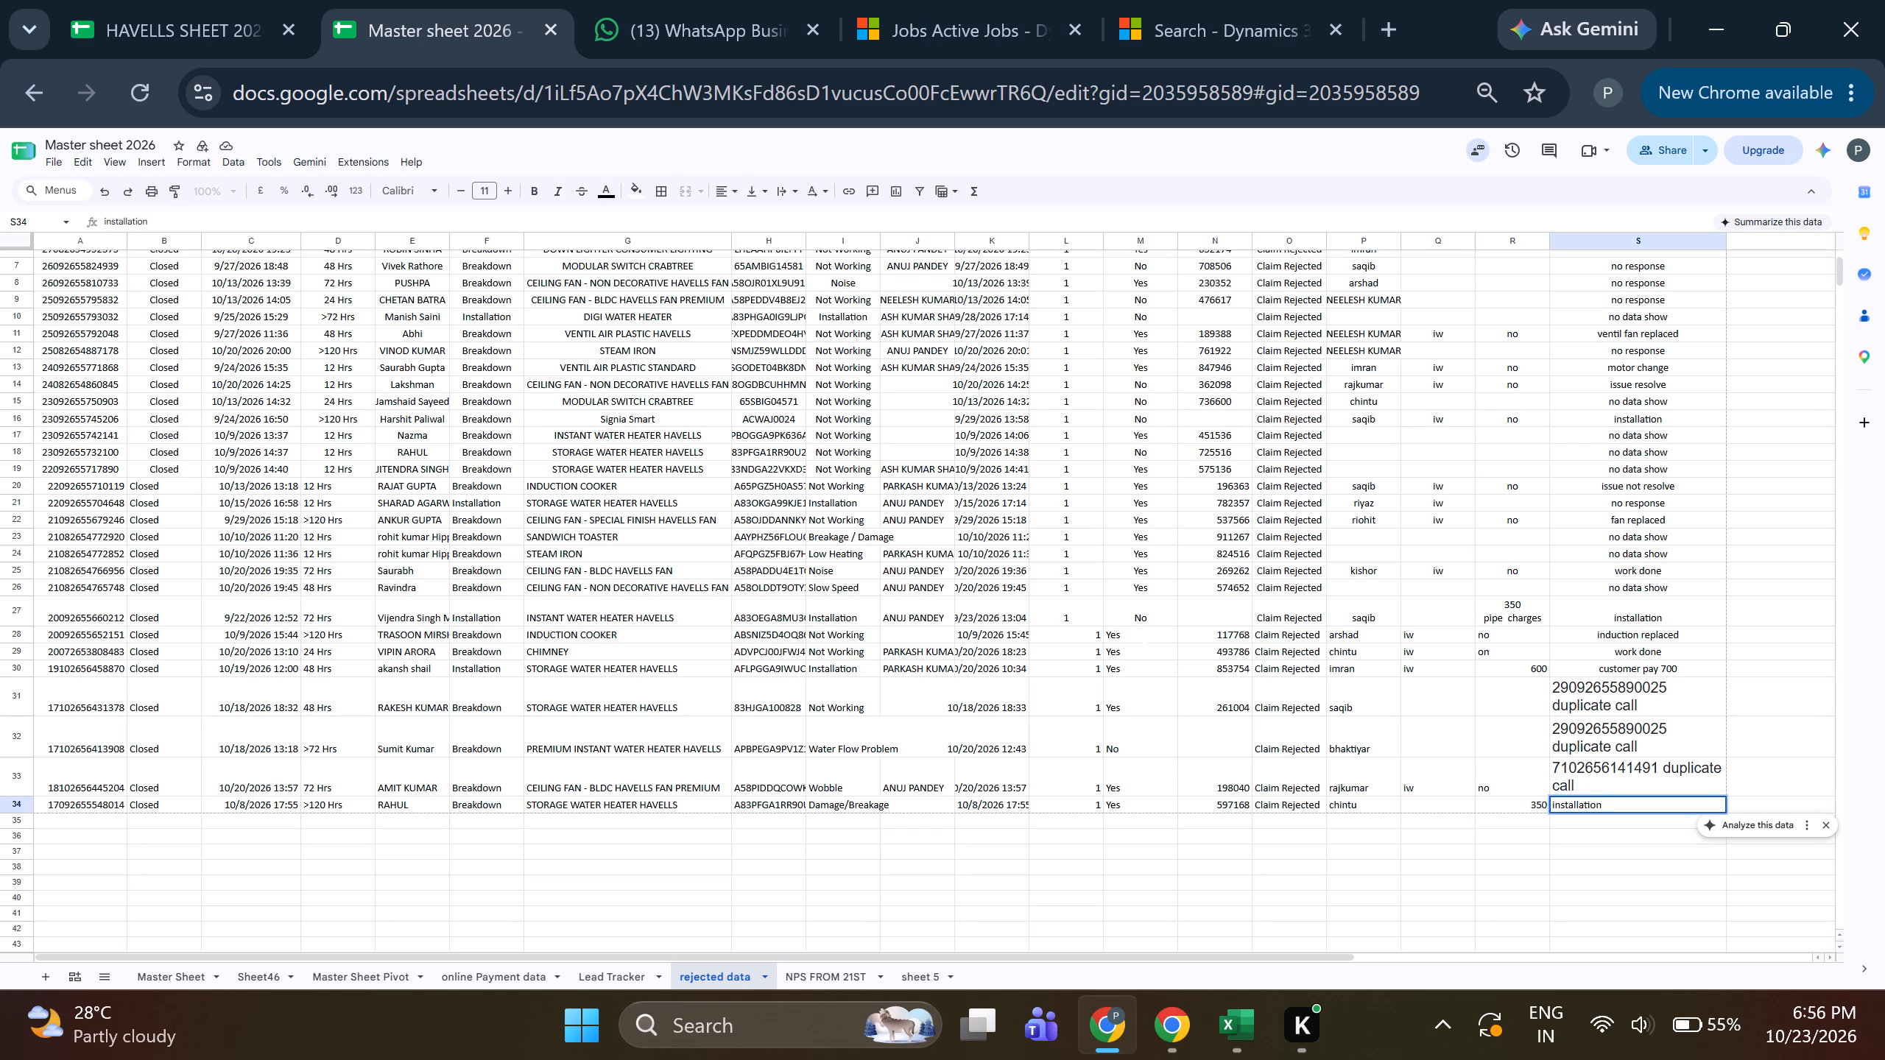
{"action": "key", "text": "Return"}
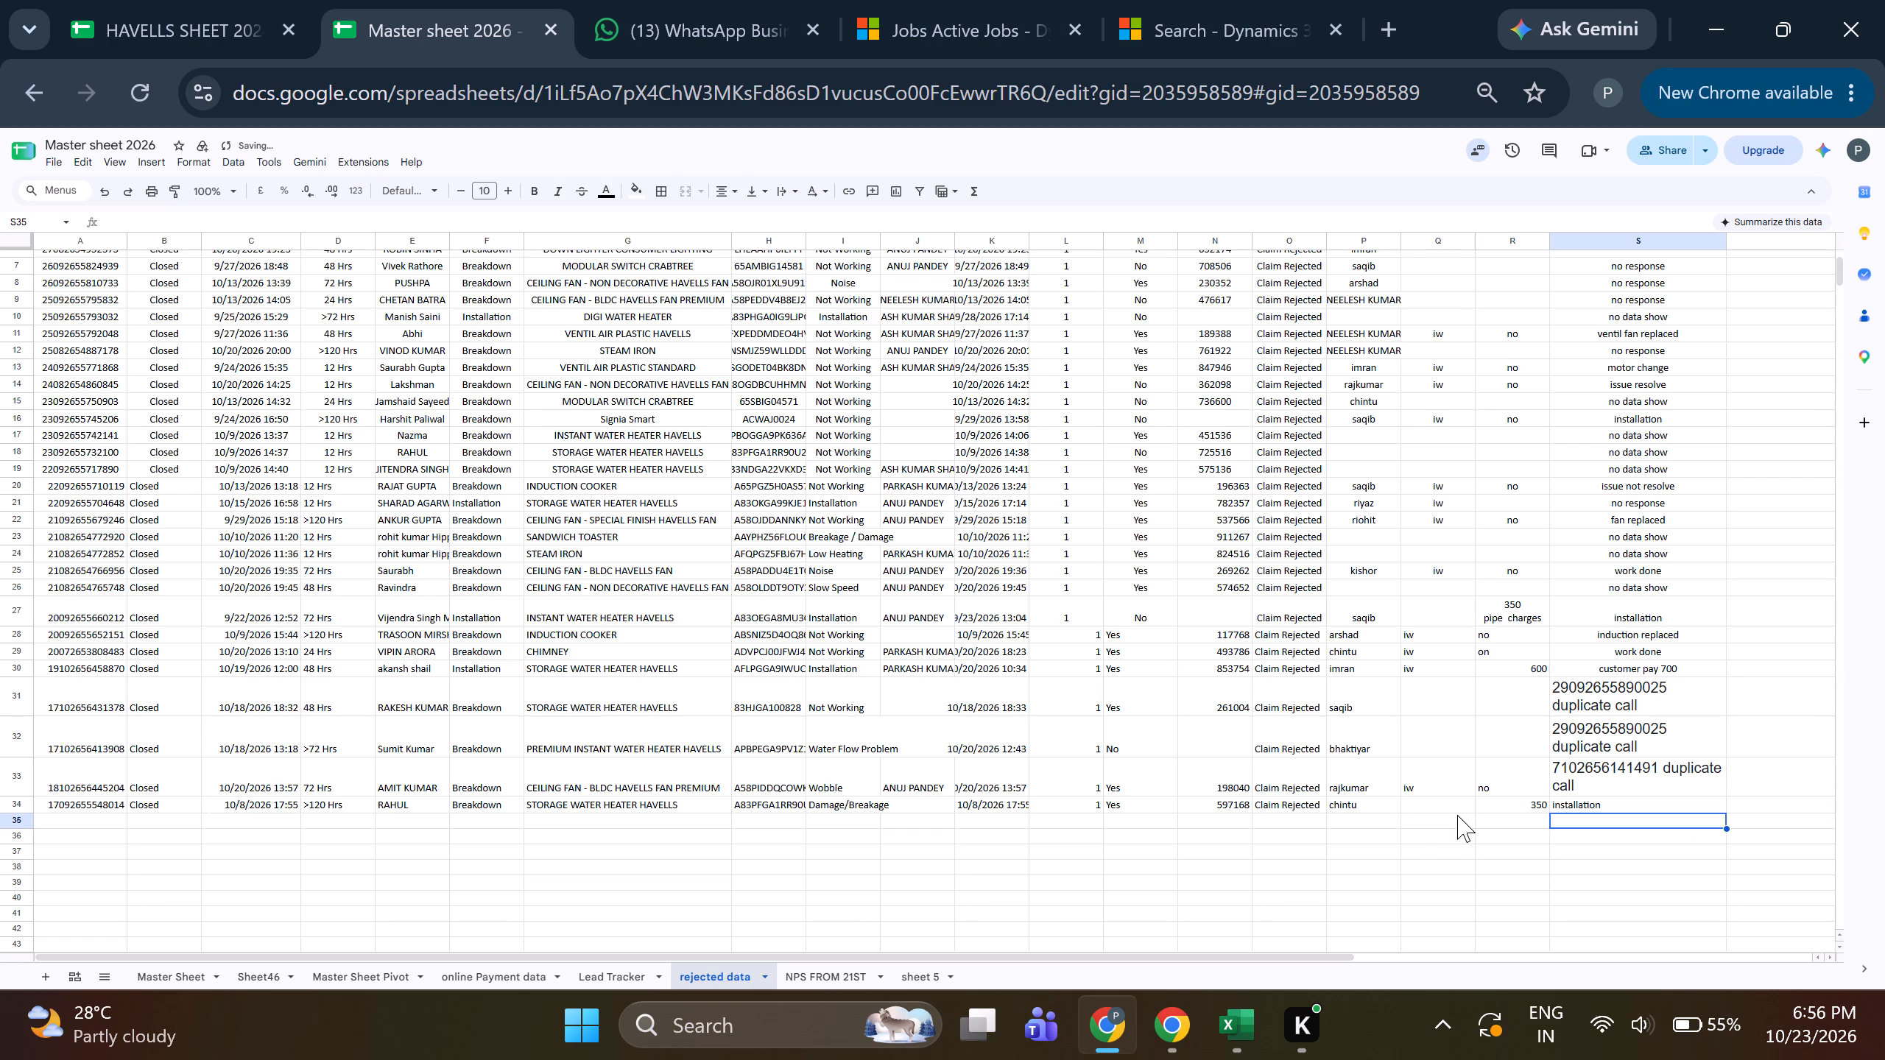
Enter iw in cell Q34 for the new claim and return to cell A35, the first empty cell in column A.
{"action": "left_click", "coordinate": [1415, 796]}
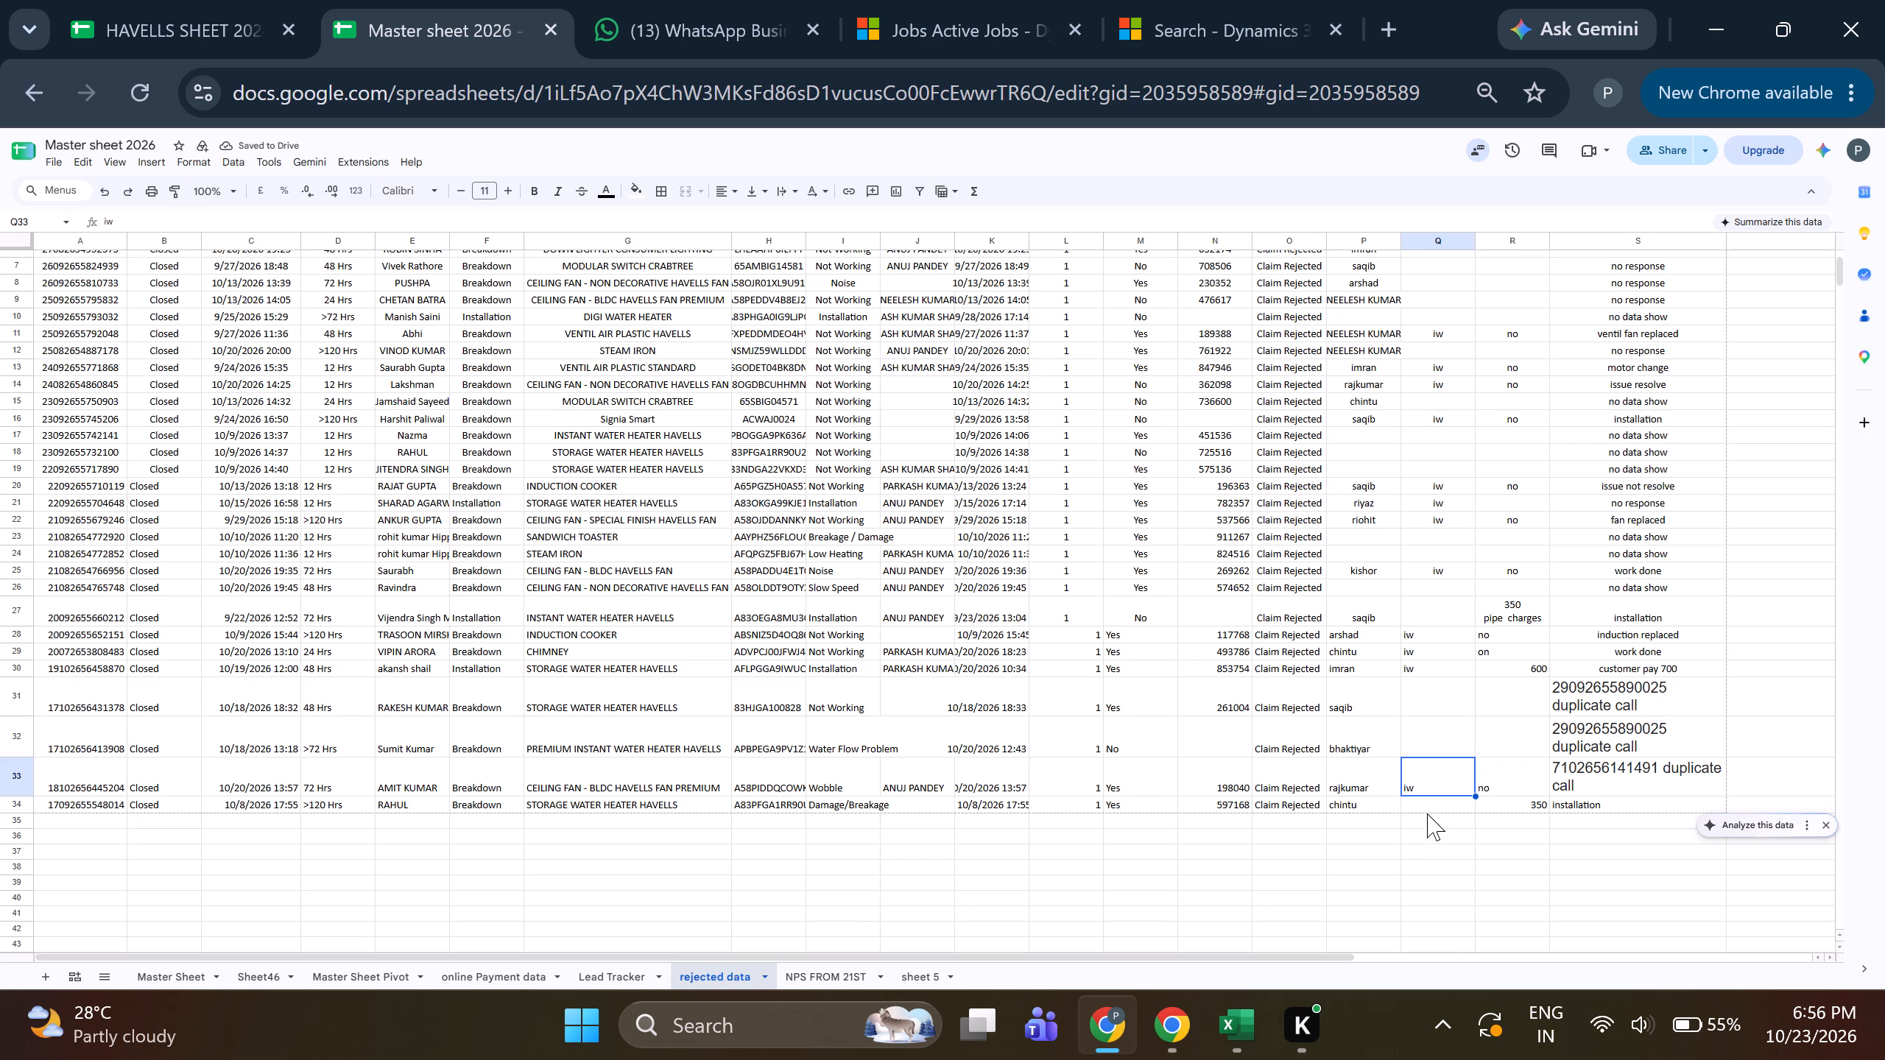
{"action": "left_click", "coordinate": [1428, 809]}
{"action": "type", "text": "iw"}
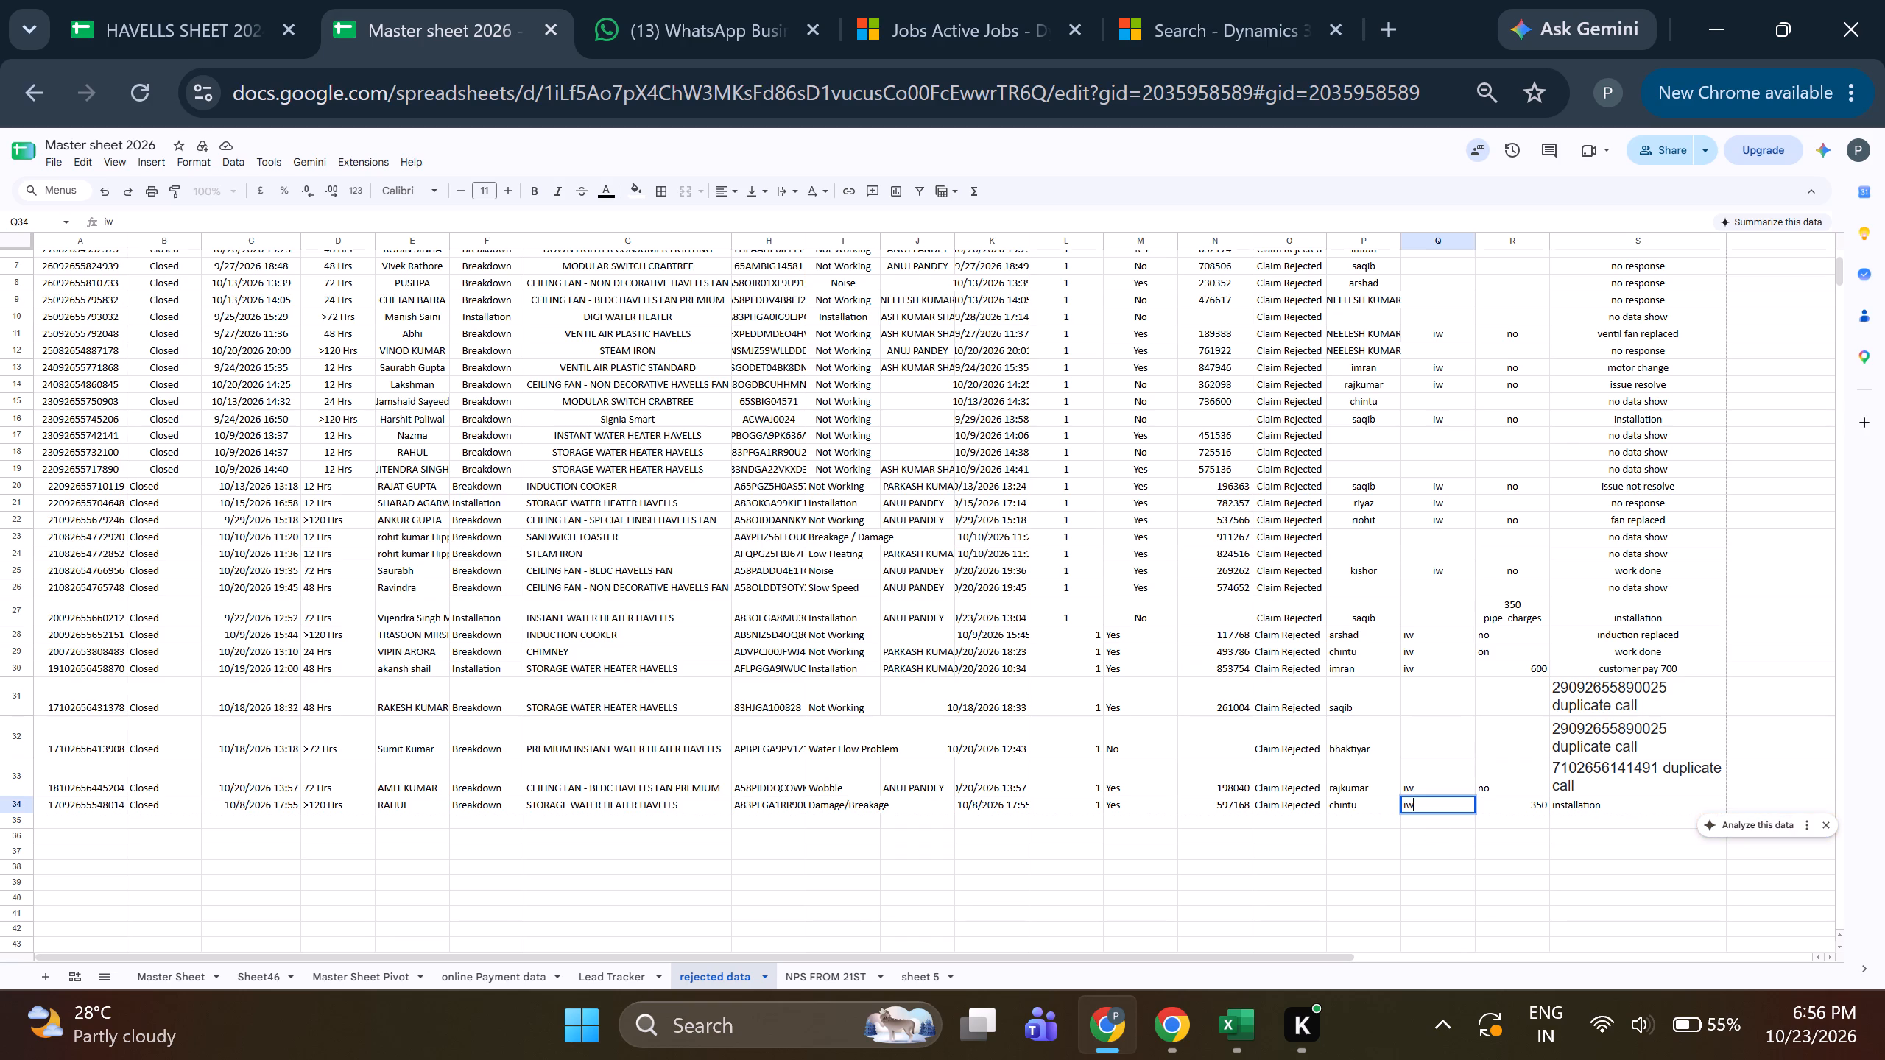
{"action": "key", "text": "Down"}
{"action": "key", "text": "Left"}
{"action": "key", "text": "Left"}
{"action": "key", "text": "Left"}
{"action": "key", "text": "Left"}
{"action": "key", "text": "Left"}
{"action": "key", "text": "Left"}
{"action": "key", "text": "Left"}
{"action": "key", "text": "Left"}
{"action": "key", "text": "Left"}
{"action": "key", "text": "Left"}
{"action": "key", "text": "Left"}
{"action": "key", "text": "Left"}
{"action": "key", "text": "Left"}
{"action": "key", "text": "Left"}
{"action": "key", "text": "Left"}
{"action": "key", "text": "Left"}
{"action": "key", "text": "Left"}
{"action": "key", "text": "Left"}
{"action": "key", "text": "Left"}
{"action": "key", "text": "Left"}
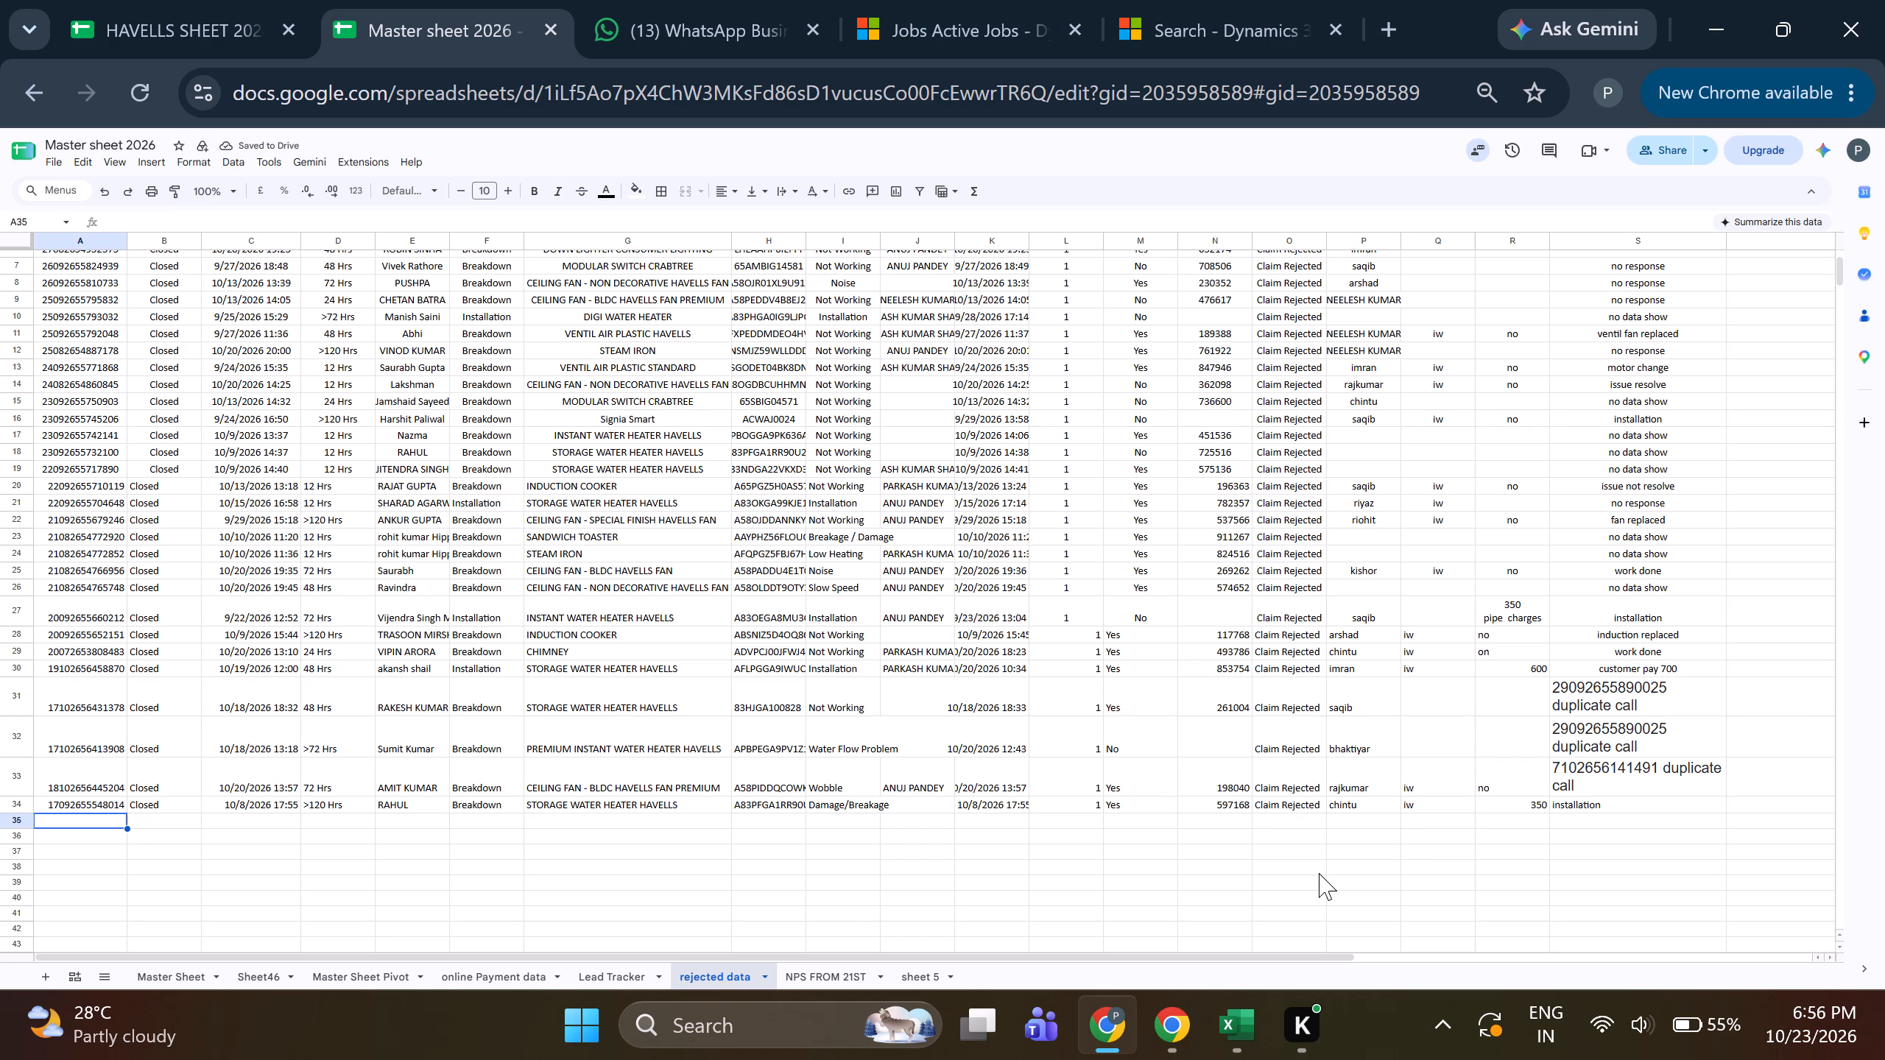
Extend the charge entry in cell R34 to read 350 installation, with the word added after the amount.
{"action": "double_click", "coordinate": [1508, 805]}
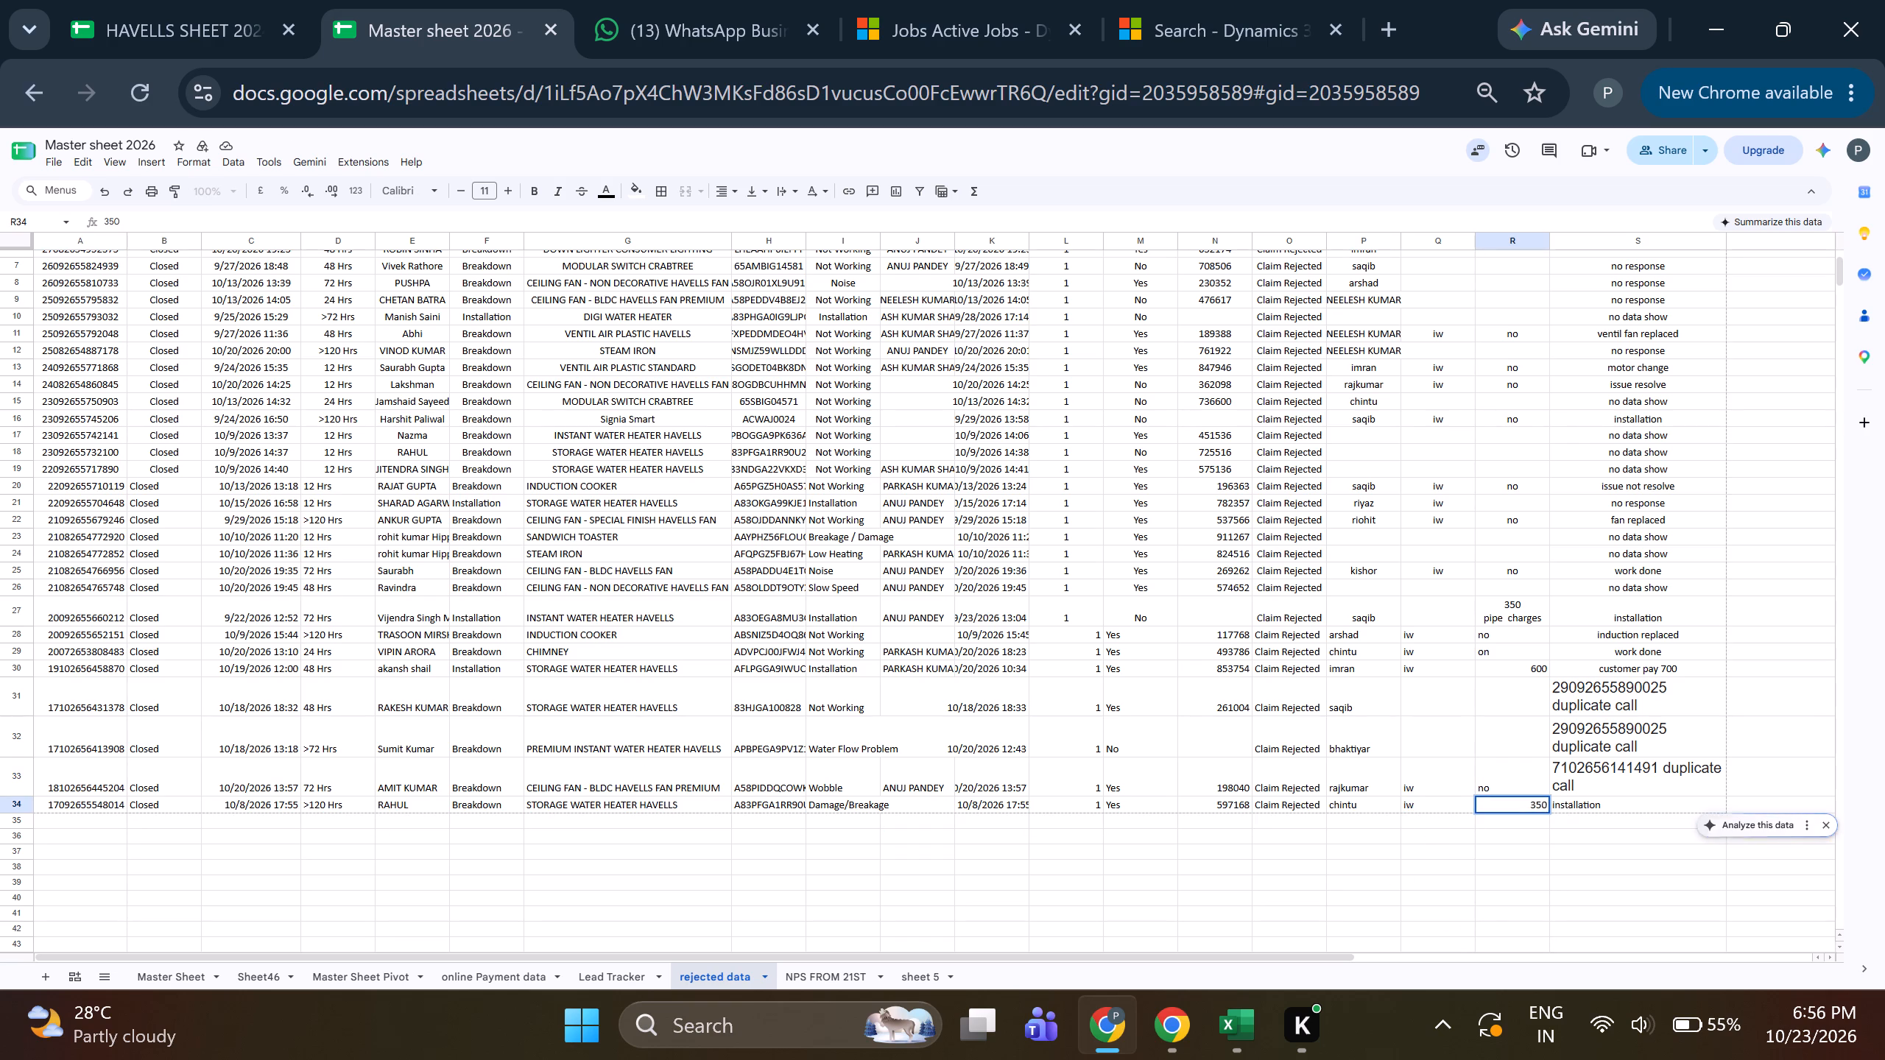
{"action": "key", "text": "space"}
{"action": "key", "text": "alt+Return"}
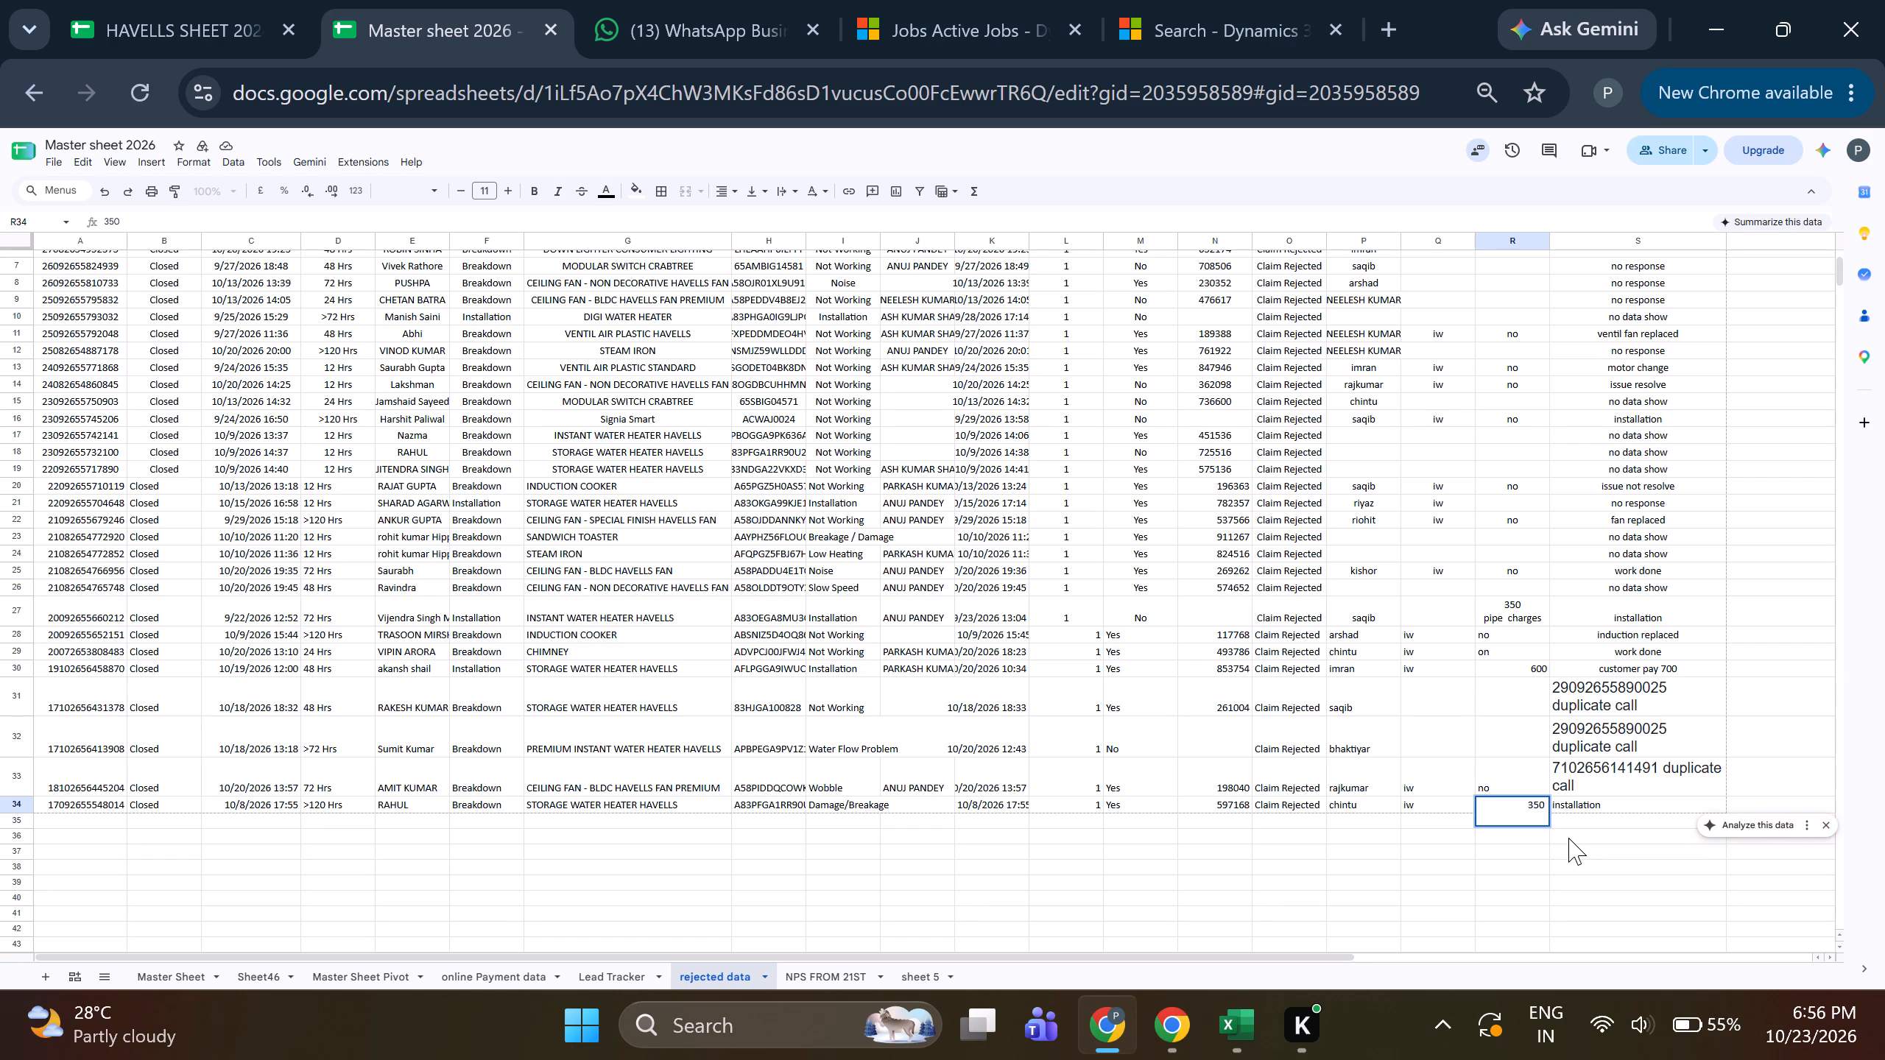
{"action": "left_click", "coordinate": [147, 226]}
{"action": "type", "text": "in"}
{"action": "type", "text": "stallation"}
{"action": "key", "text": "space"}
{"action": "key", "text": "Return"}
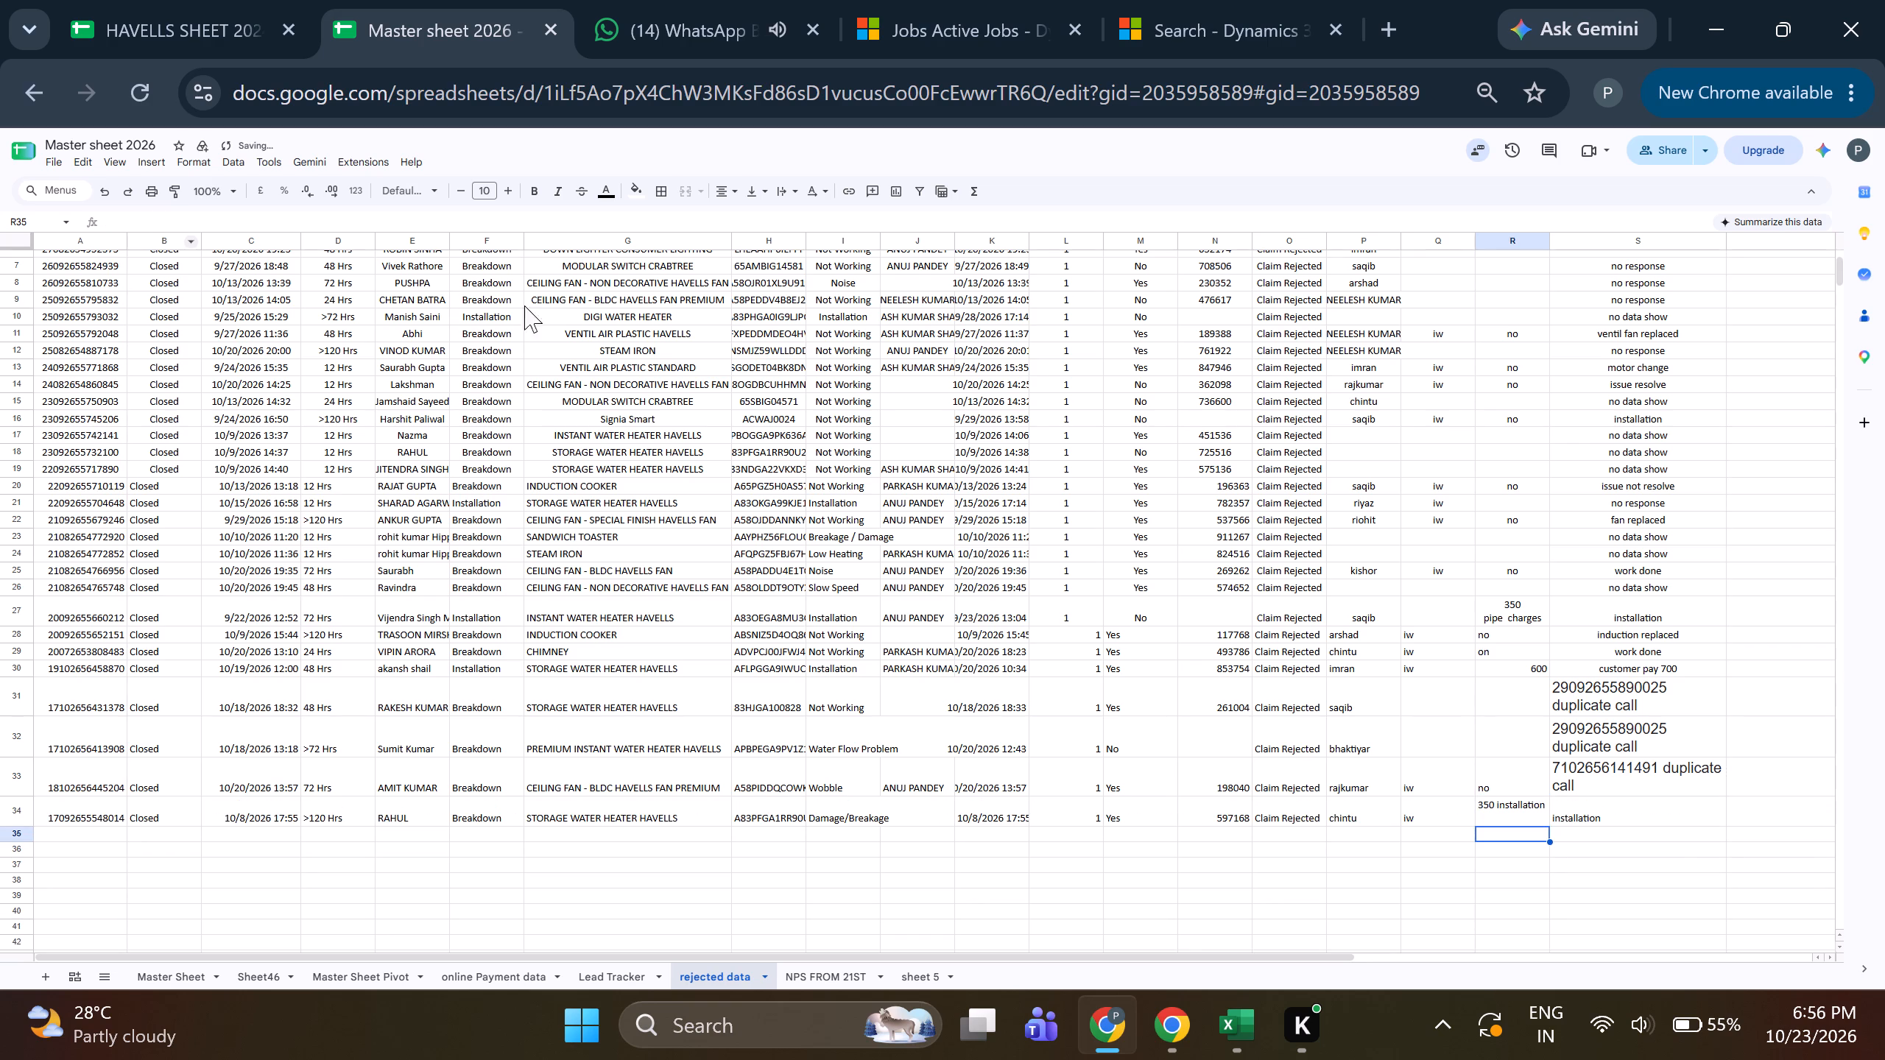
{"action": "left_click", "coordinate": [1383, 844]}
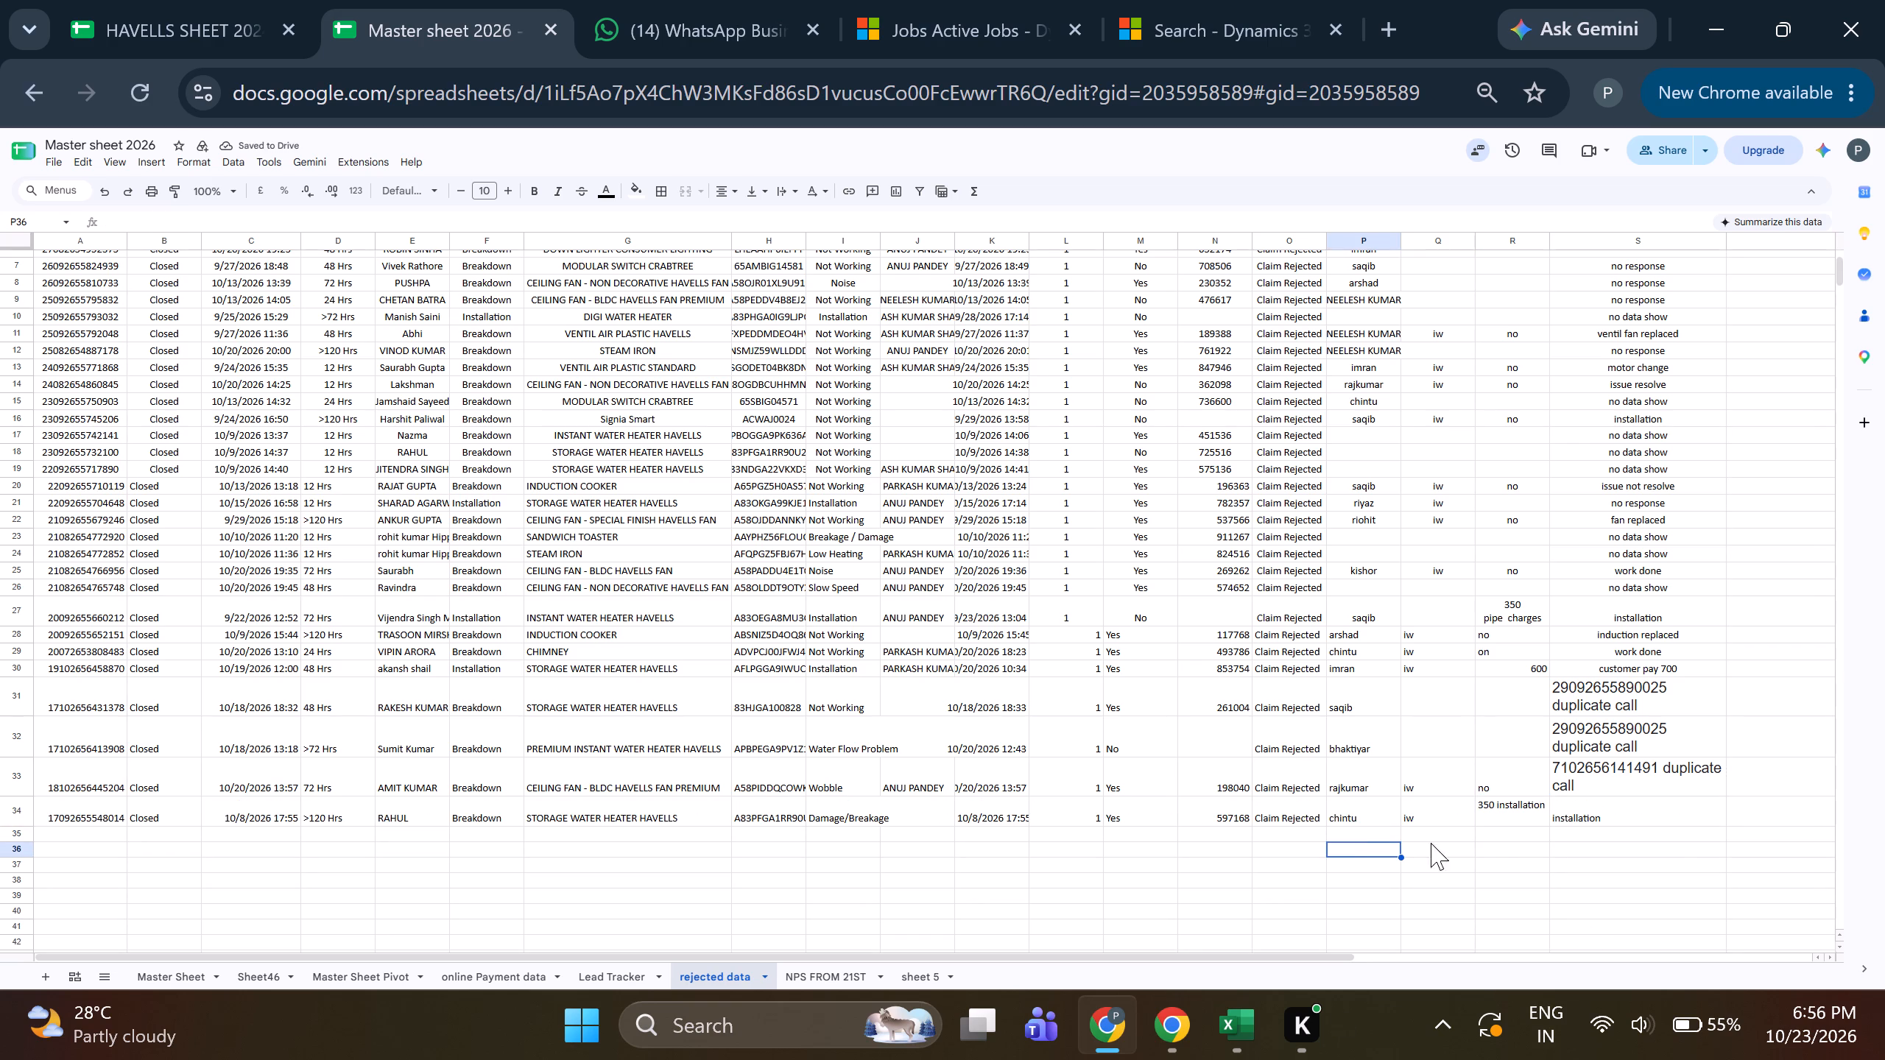